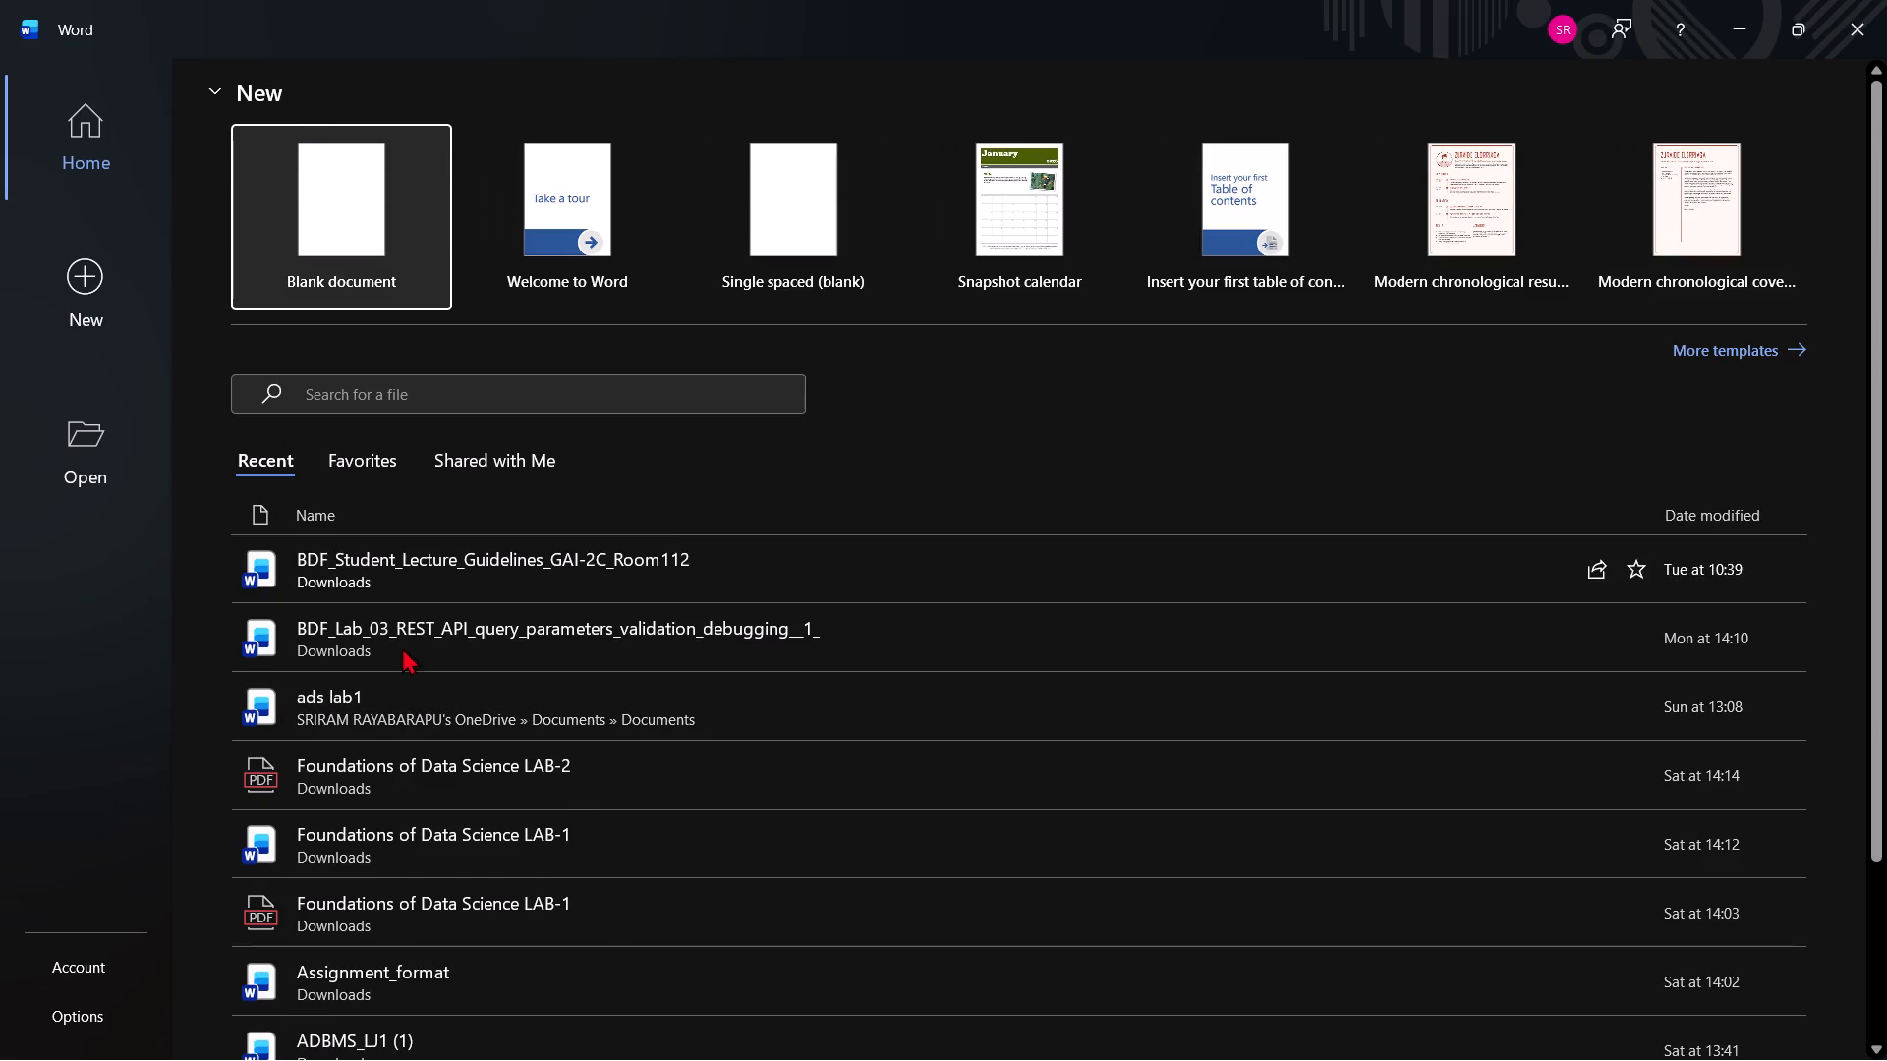
{"action": "scroll", "coordinate": [402, 647], "scroll_direction": "down", "scroll_amount": 1}
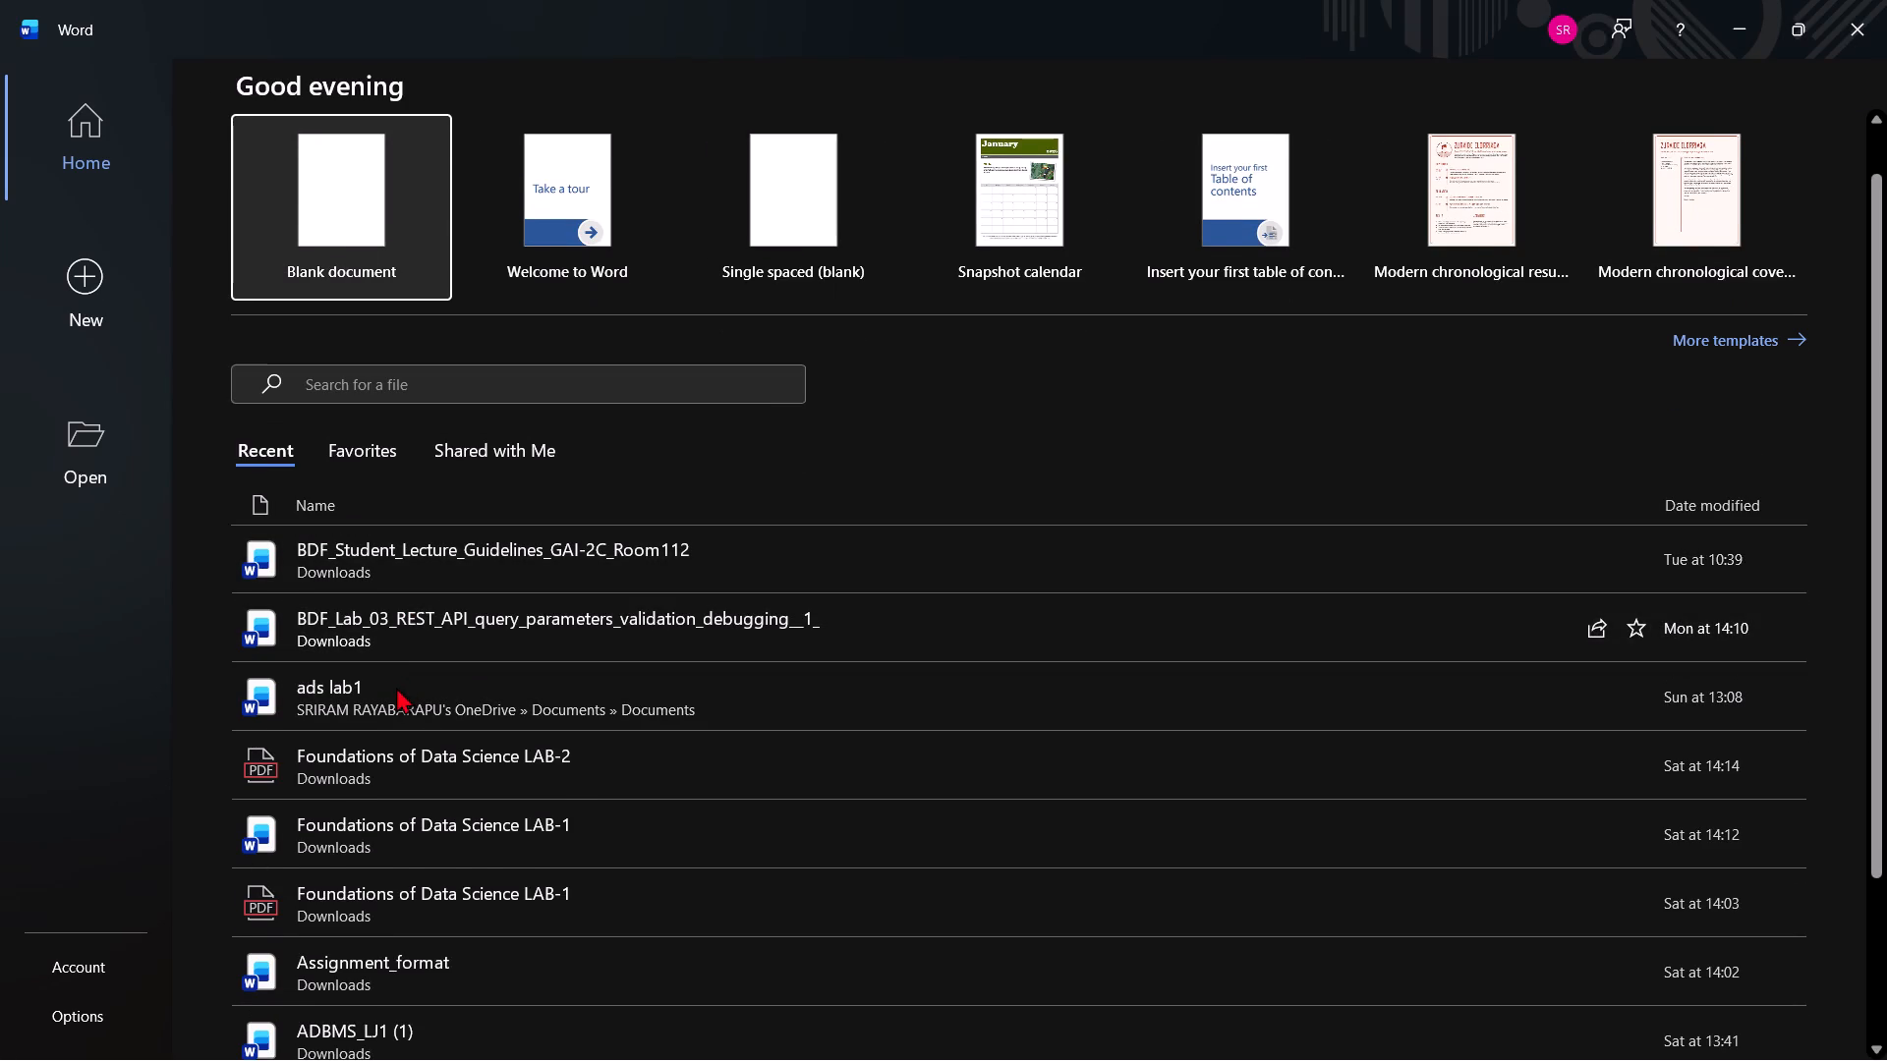
{"action": "scroll", "coordinate": [396, 687], "scroll_direction": "down", "scroll_amount": 2}
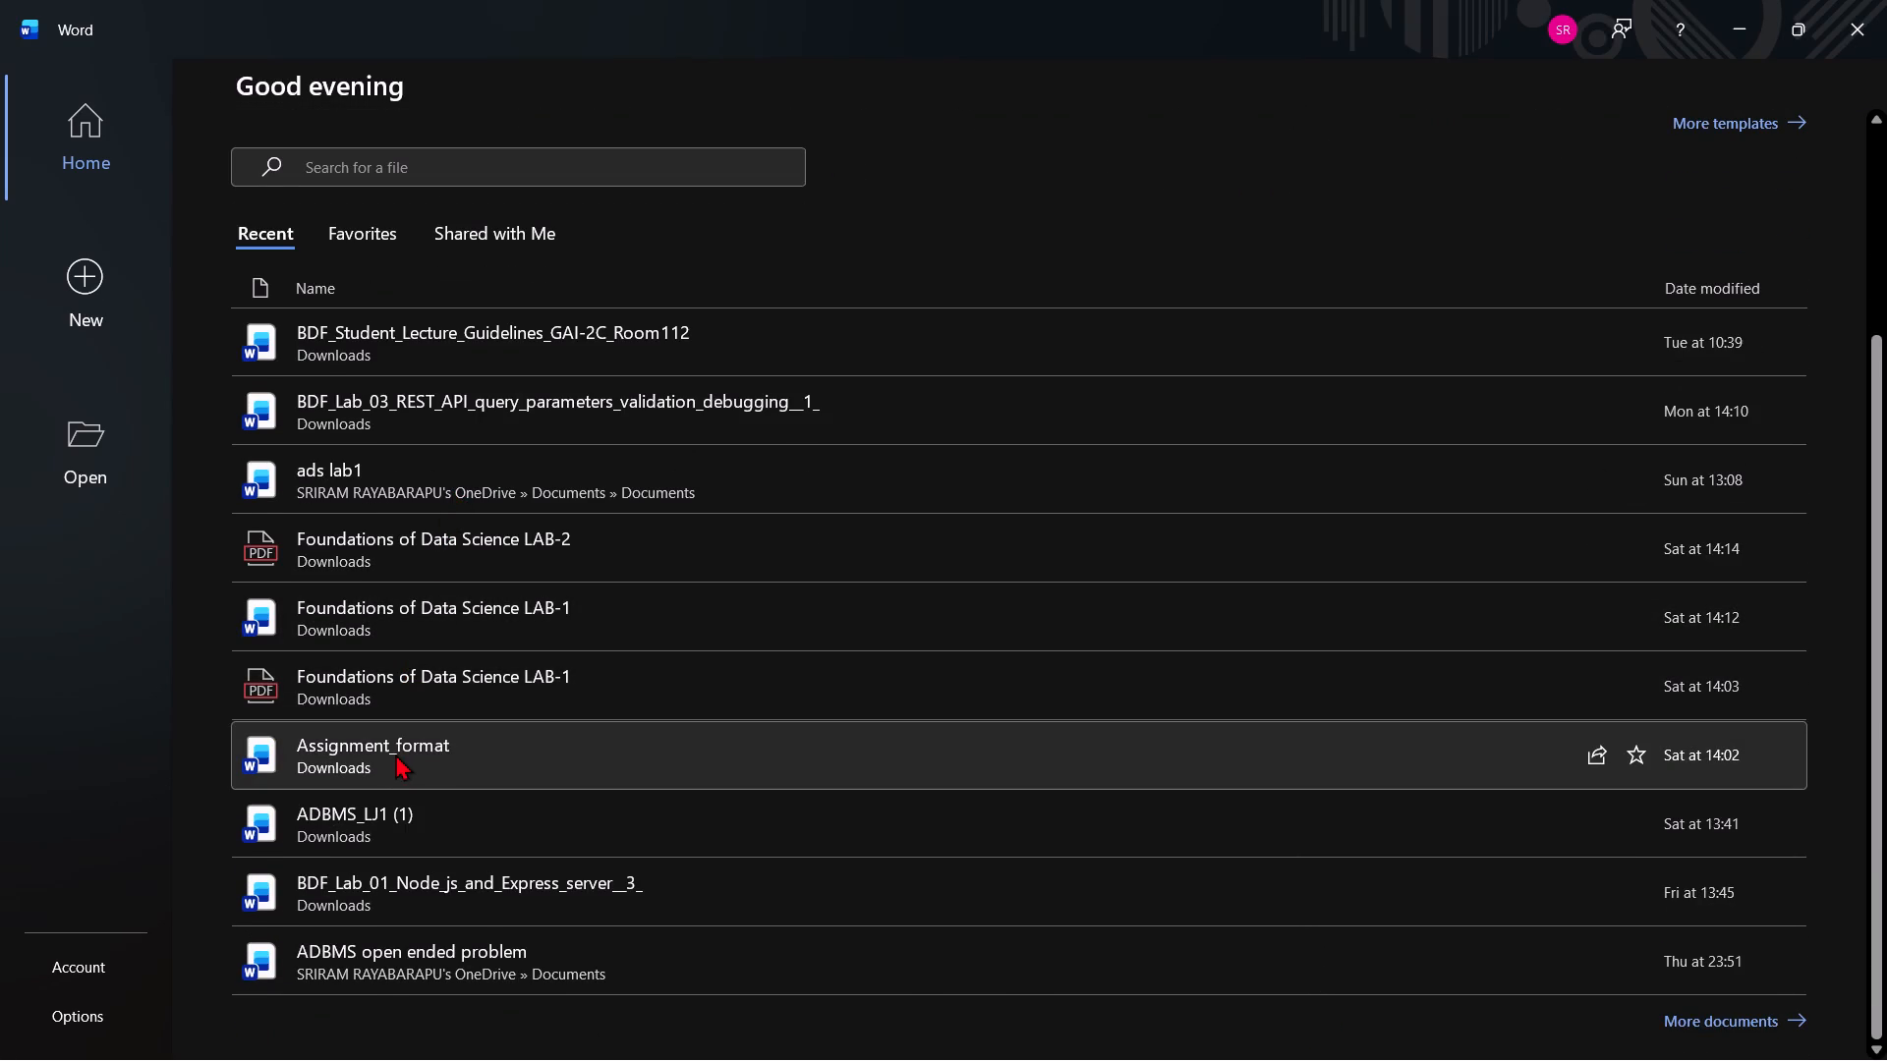
{"action": "double_click", "coordinate": [391, 759]}
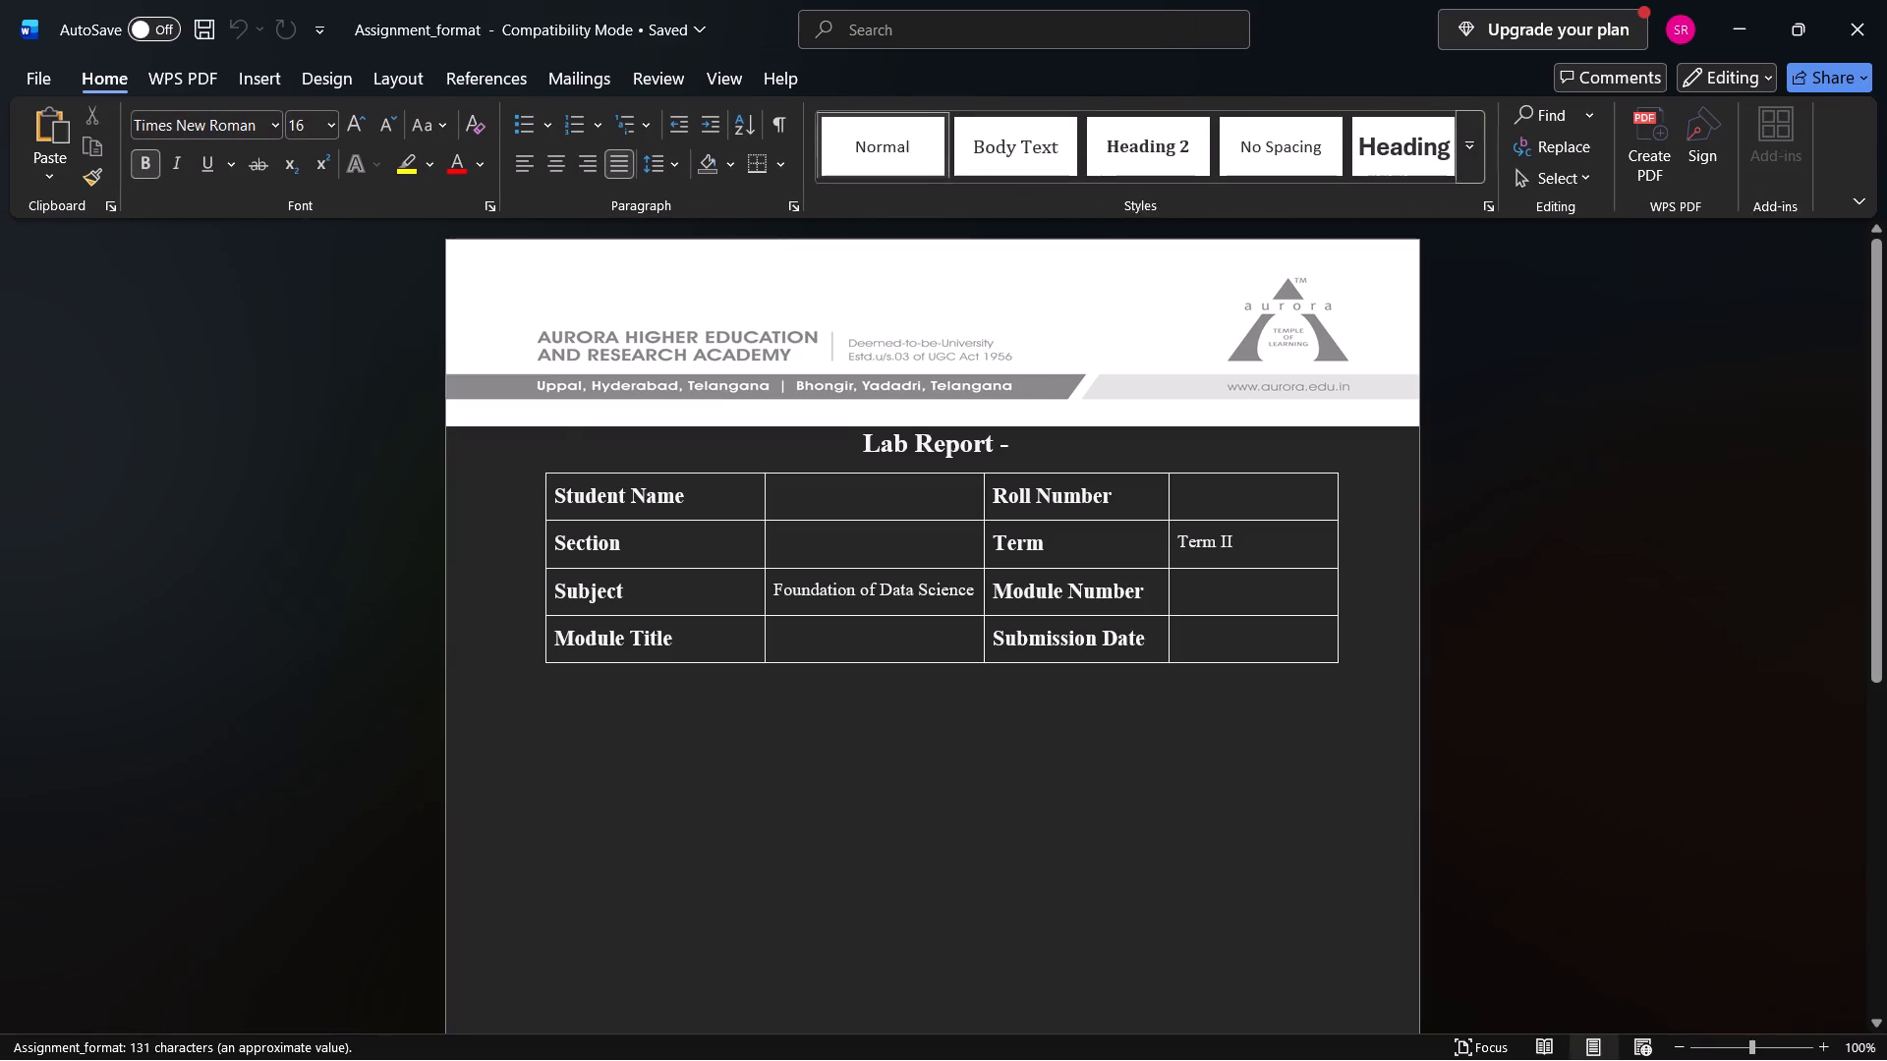
Add the number 3 after the dash in the Lab Report heading.
{"action": "left_click", "coordinate": [838, 487]}
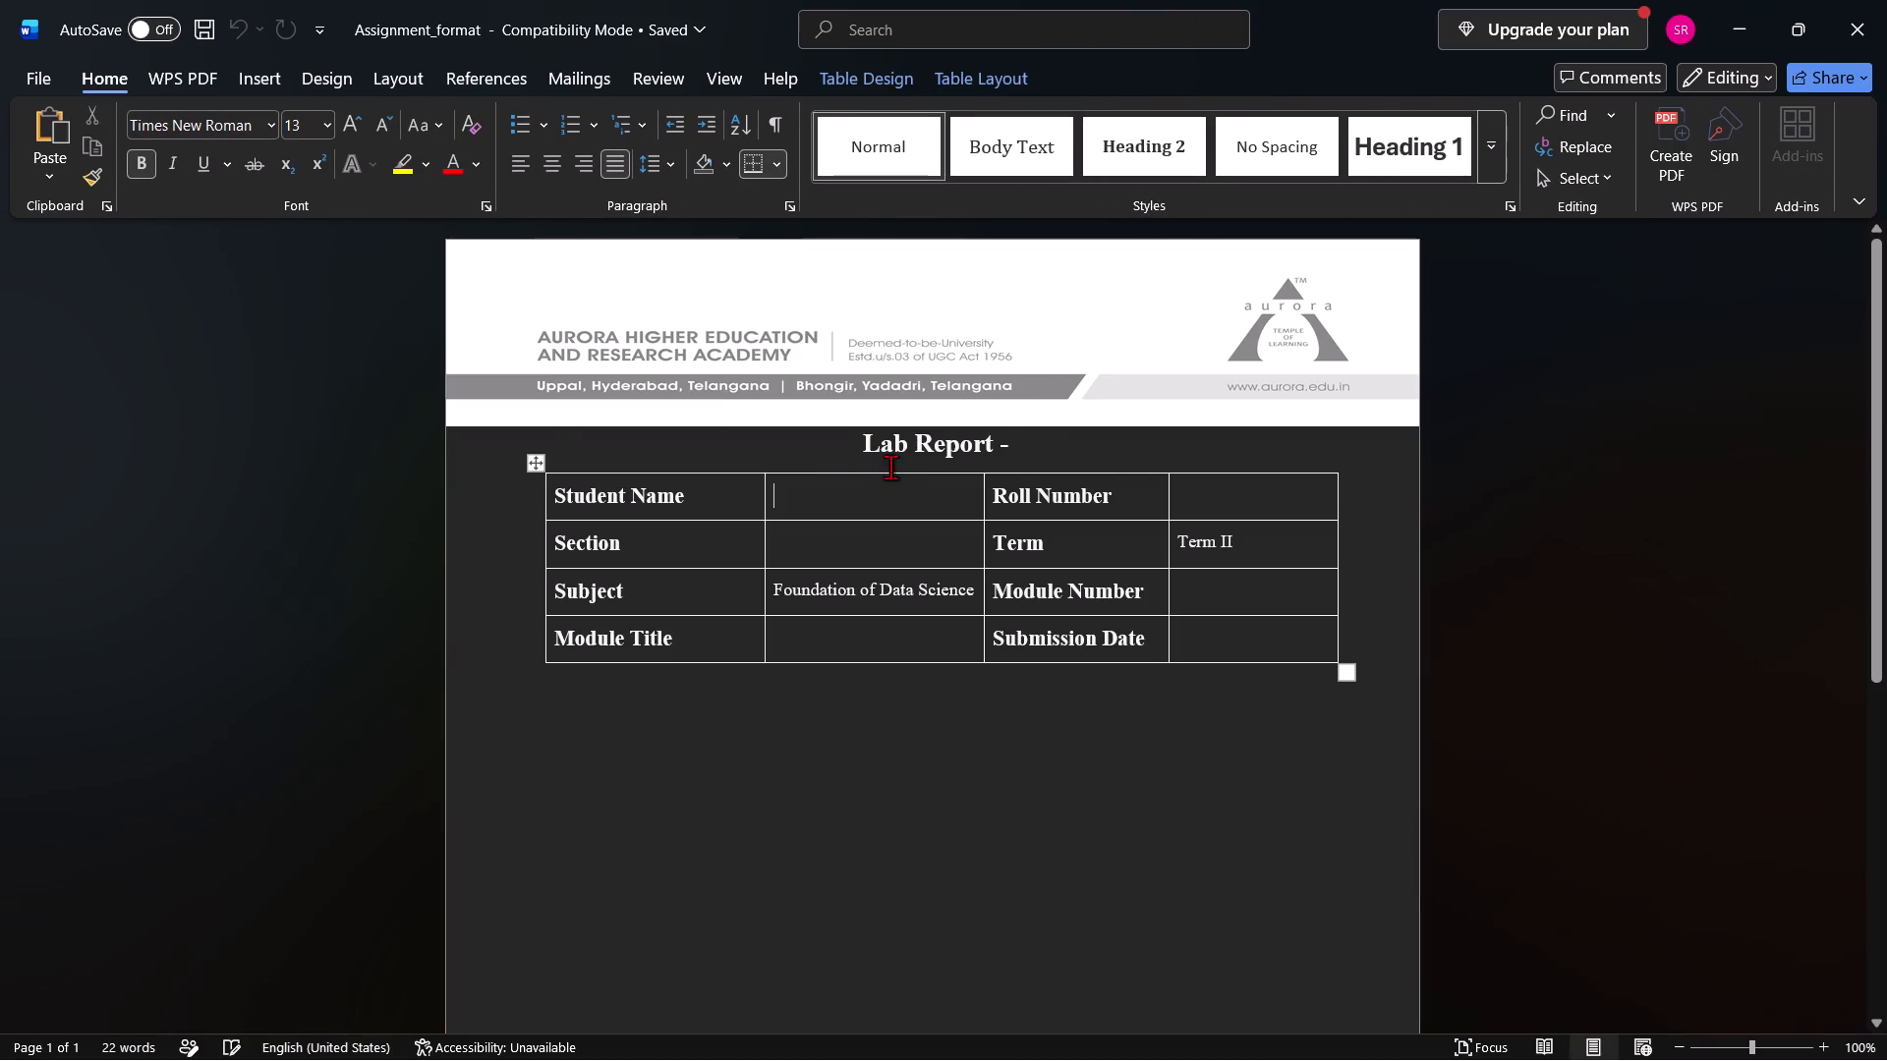
{"action": "left_click", "coordinate": [1047, 457]}
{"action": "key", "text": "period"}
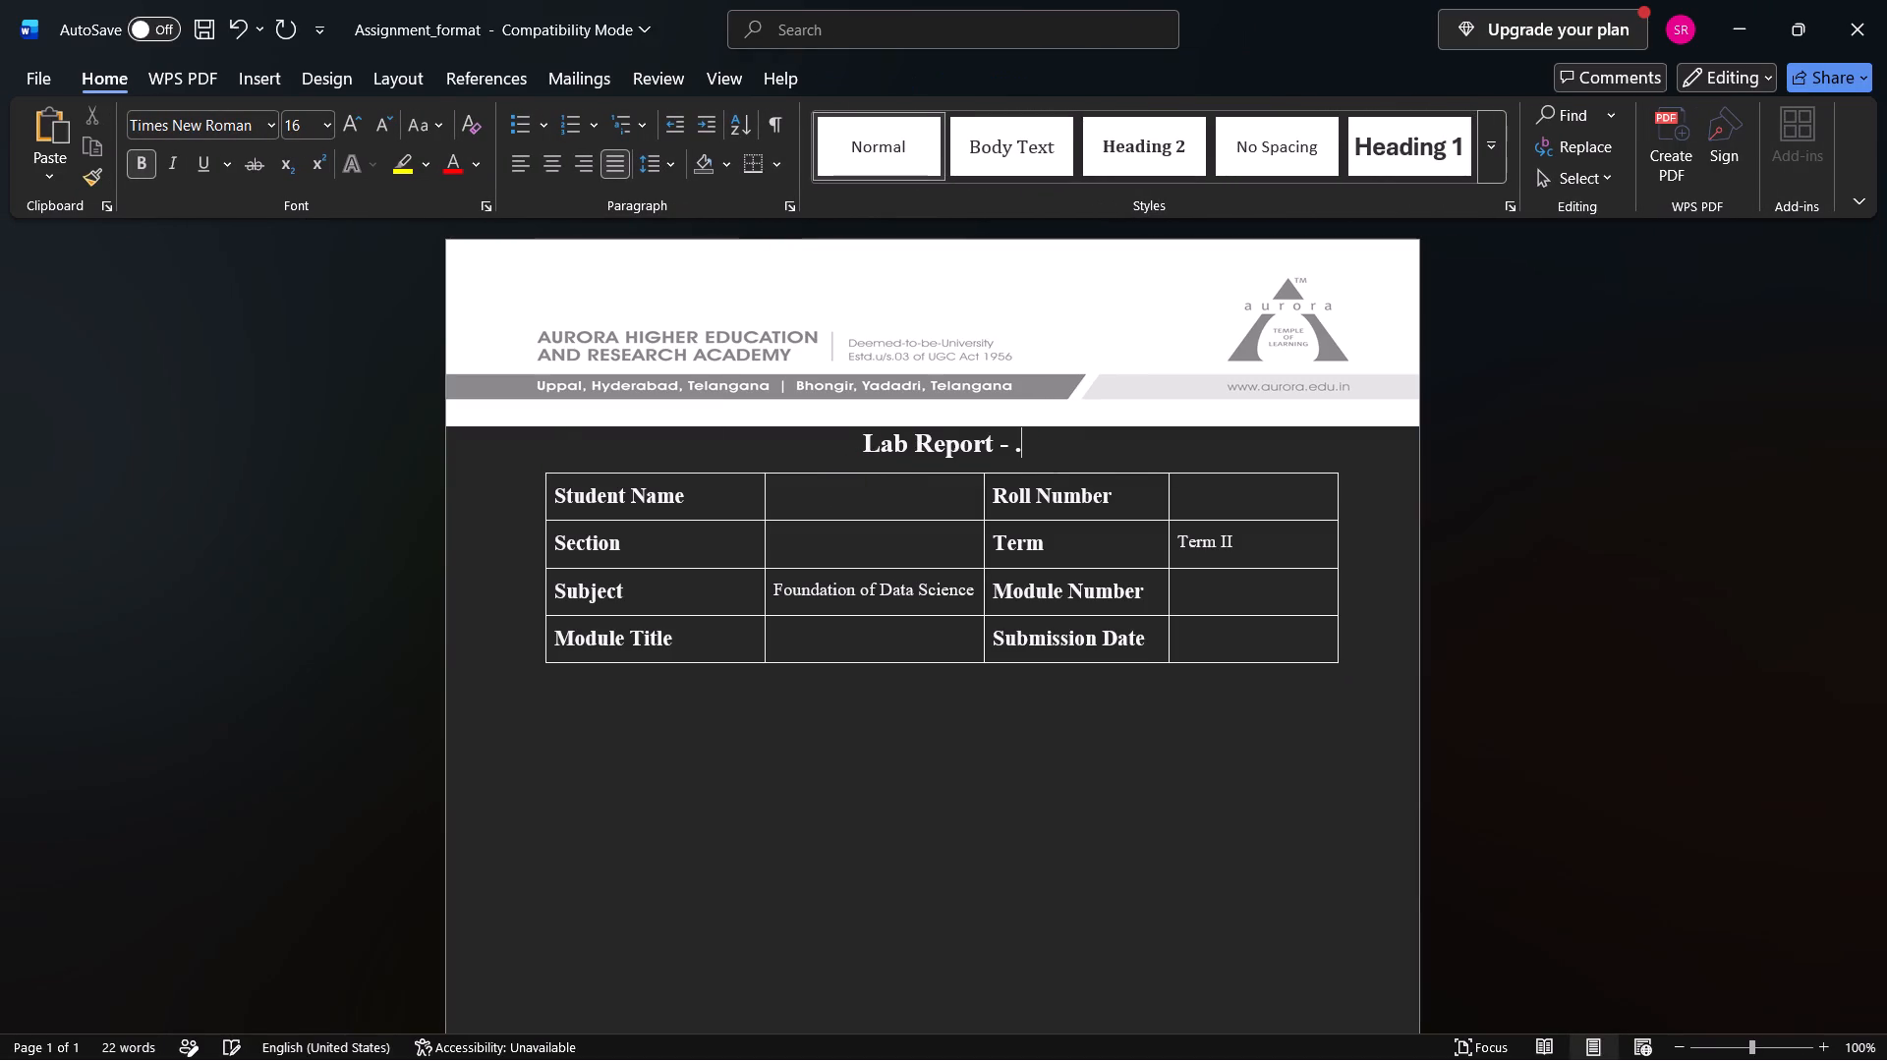
{"action": "key", "text": "BackSpace"}
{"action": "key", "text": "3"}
Enter the student's full name in capitals in the Student Name cell.
{"action": "left_click", "coordinate": [936, 503]}
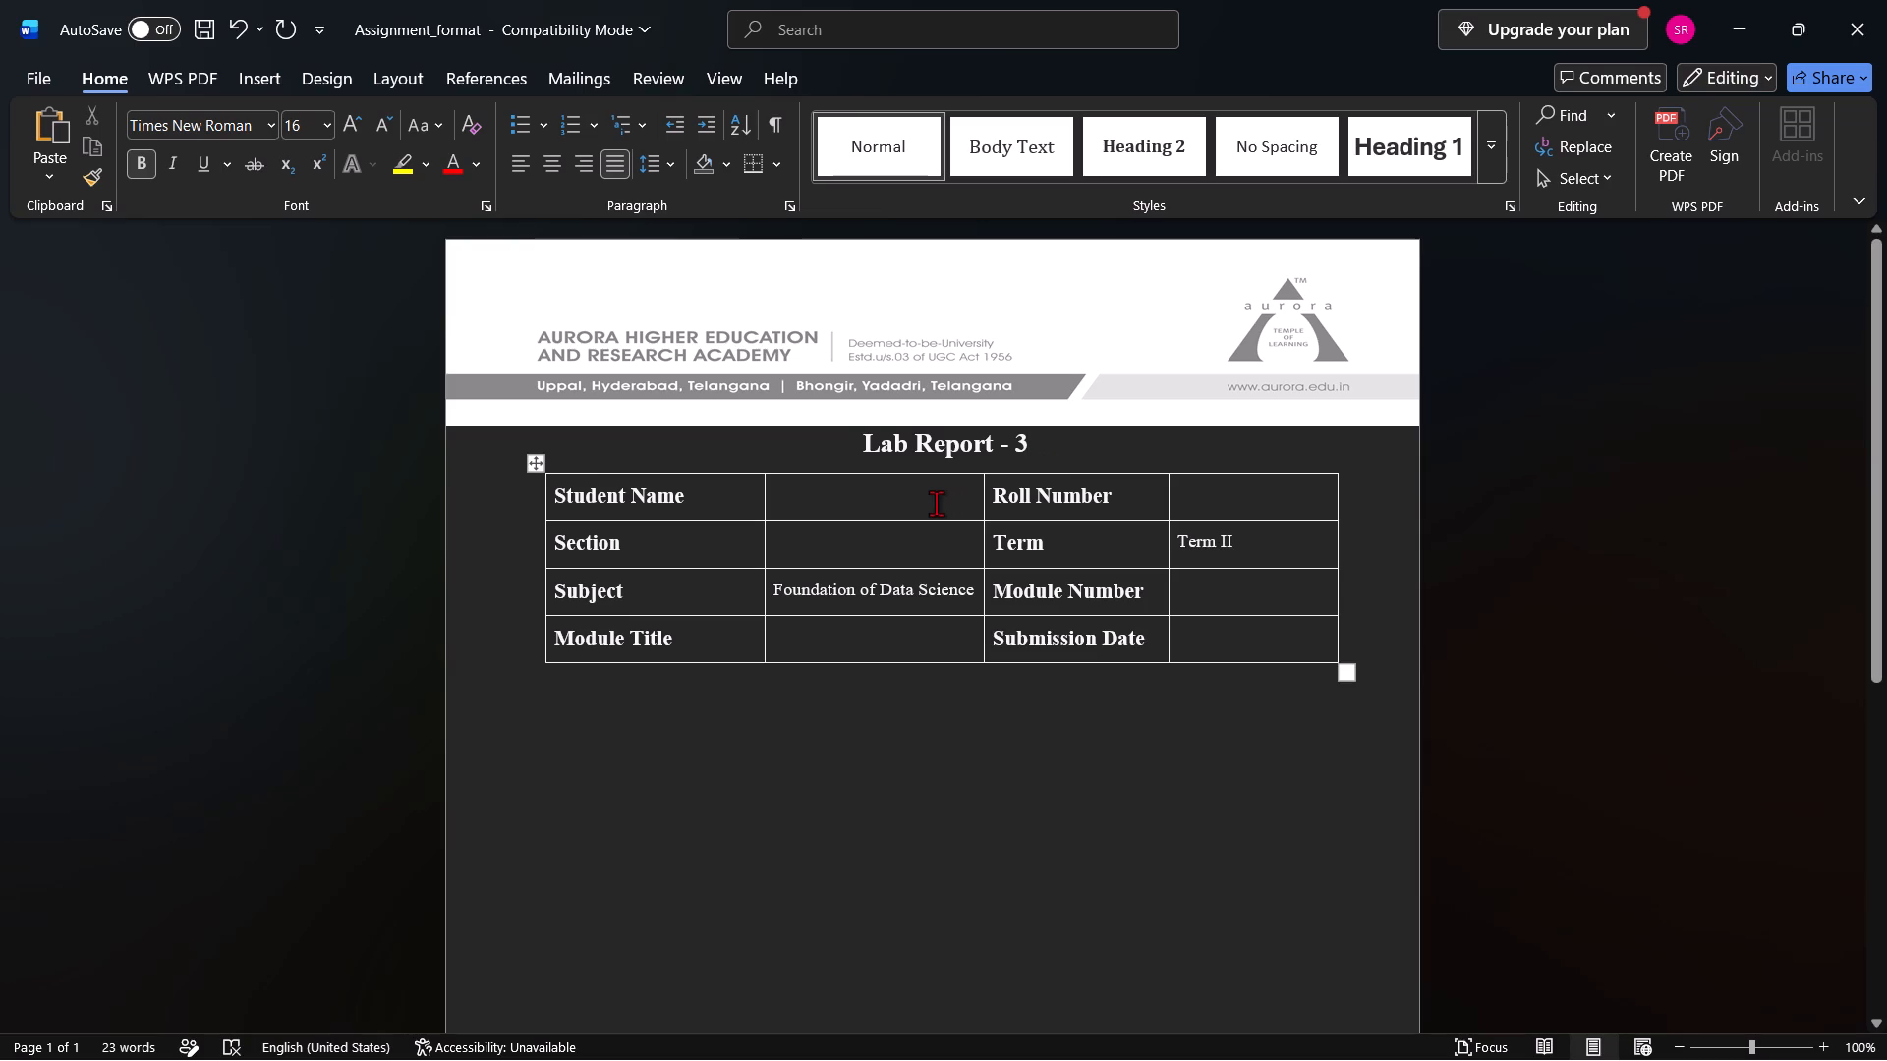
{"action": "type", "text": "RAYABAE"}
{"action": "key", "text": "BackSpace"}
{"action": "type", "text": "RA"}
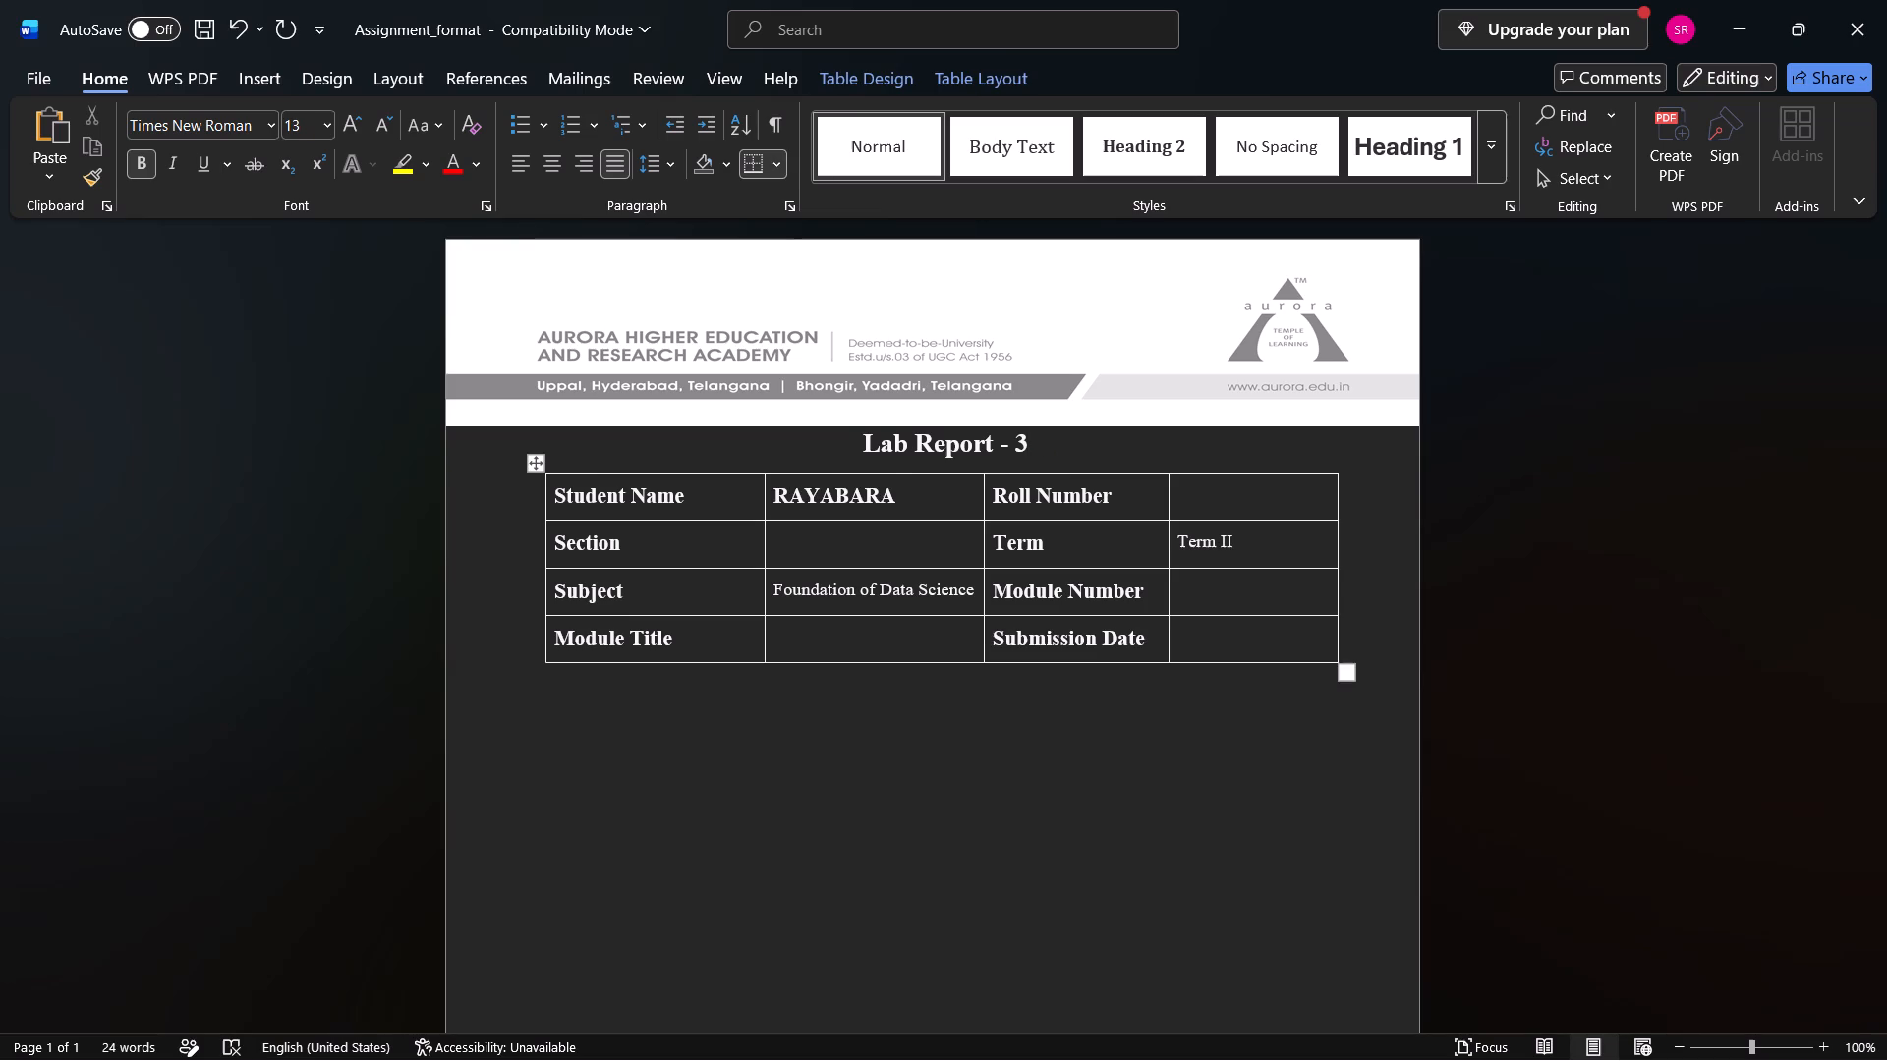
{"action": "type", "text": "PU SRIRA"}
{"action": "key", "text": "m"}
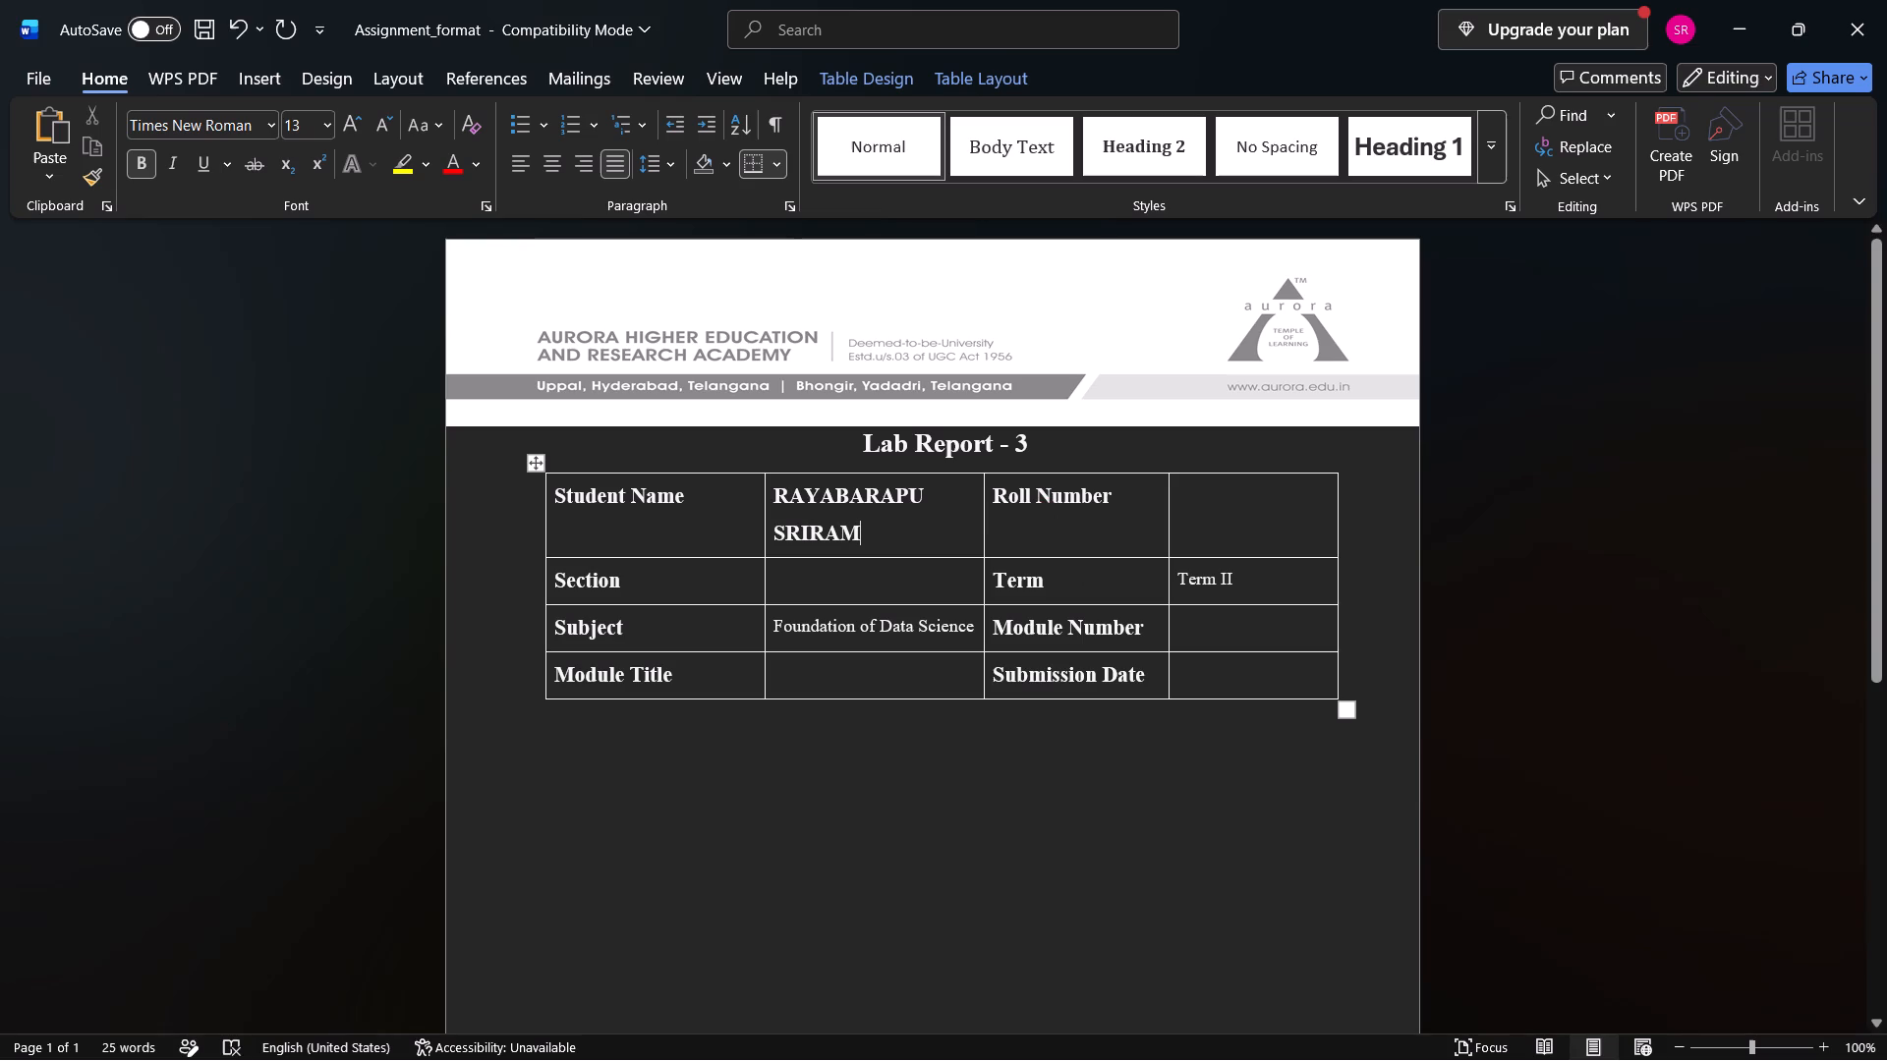
Widen the table column holding the student's name slightly.
{"action": "left_click_drag", "start_coordinate": [982, 518], "coordinate": [993, 517]}
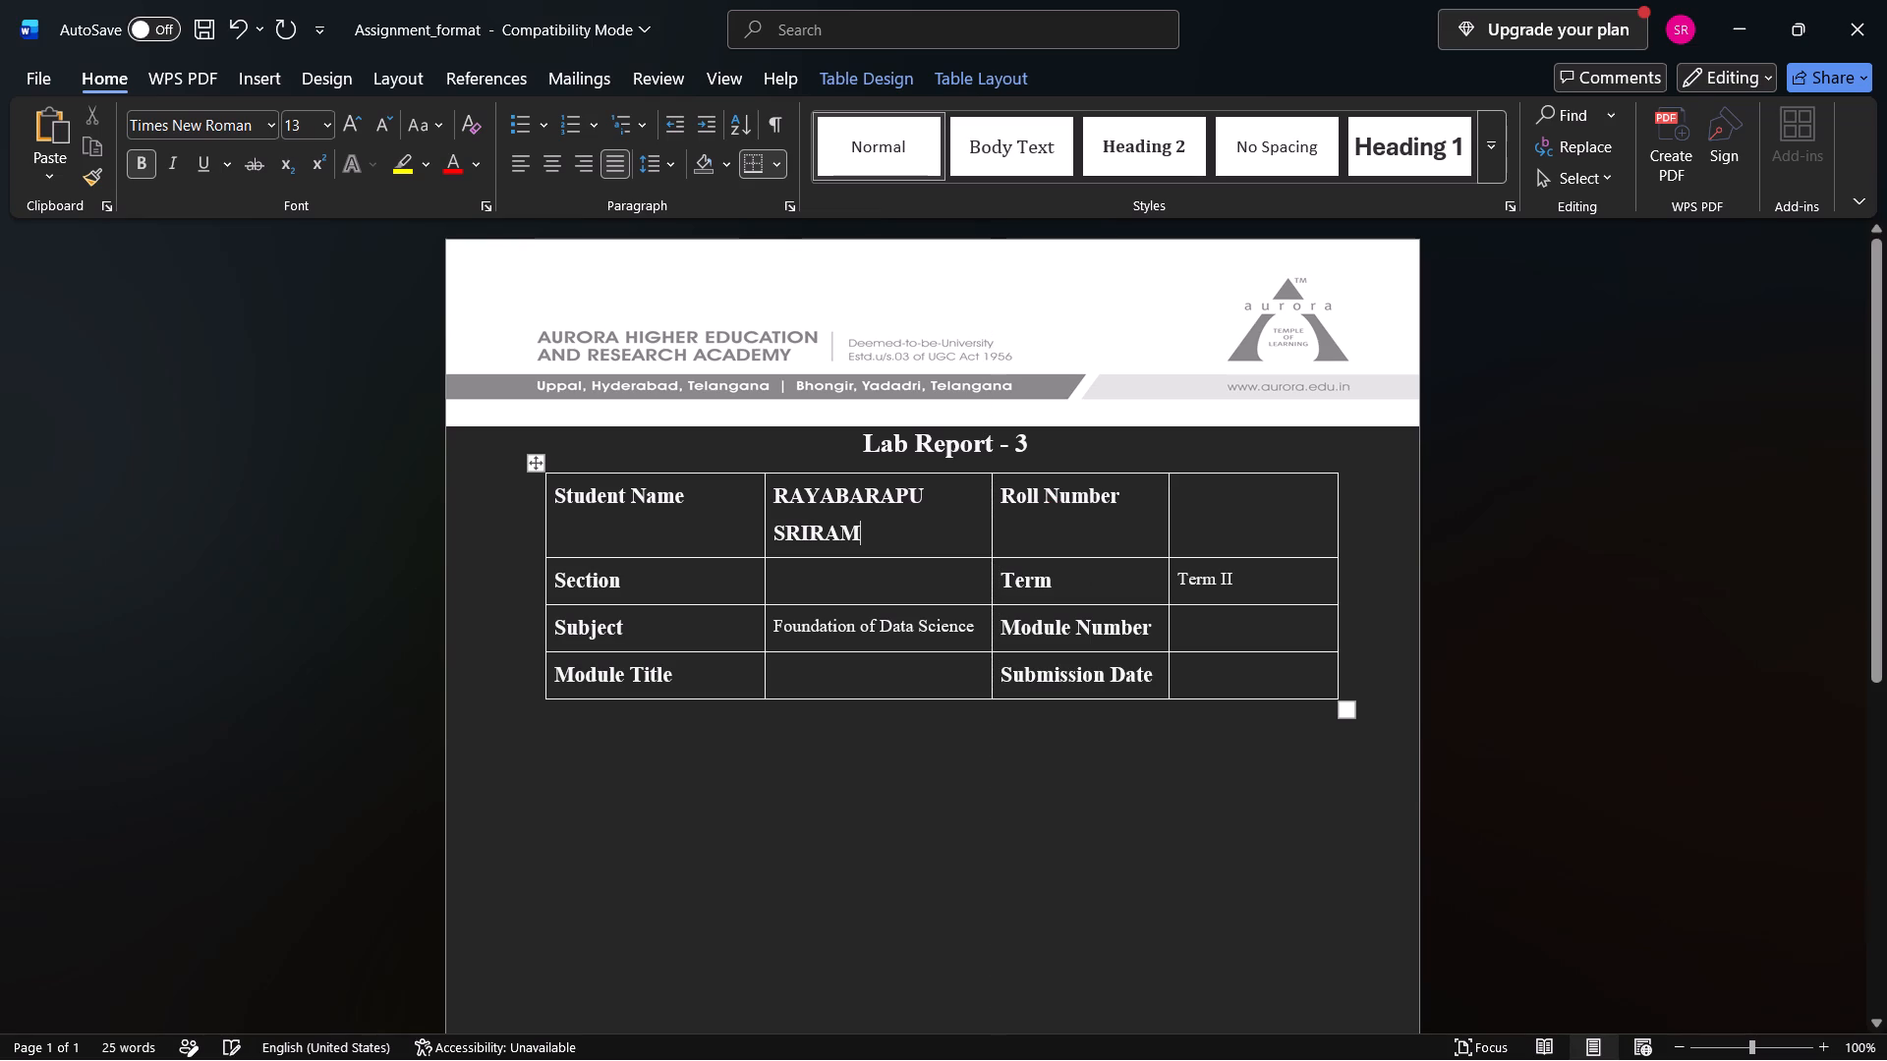
Adjust the borders of the student name's table cell, widening it until the name fits on one line.
{"action": "left_click", "coordinate": [993, 517]}
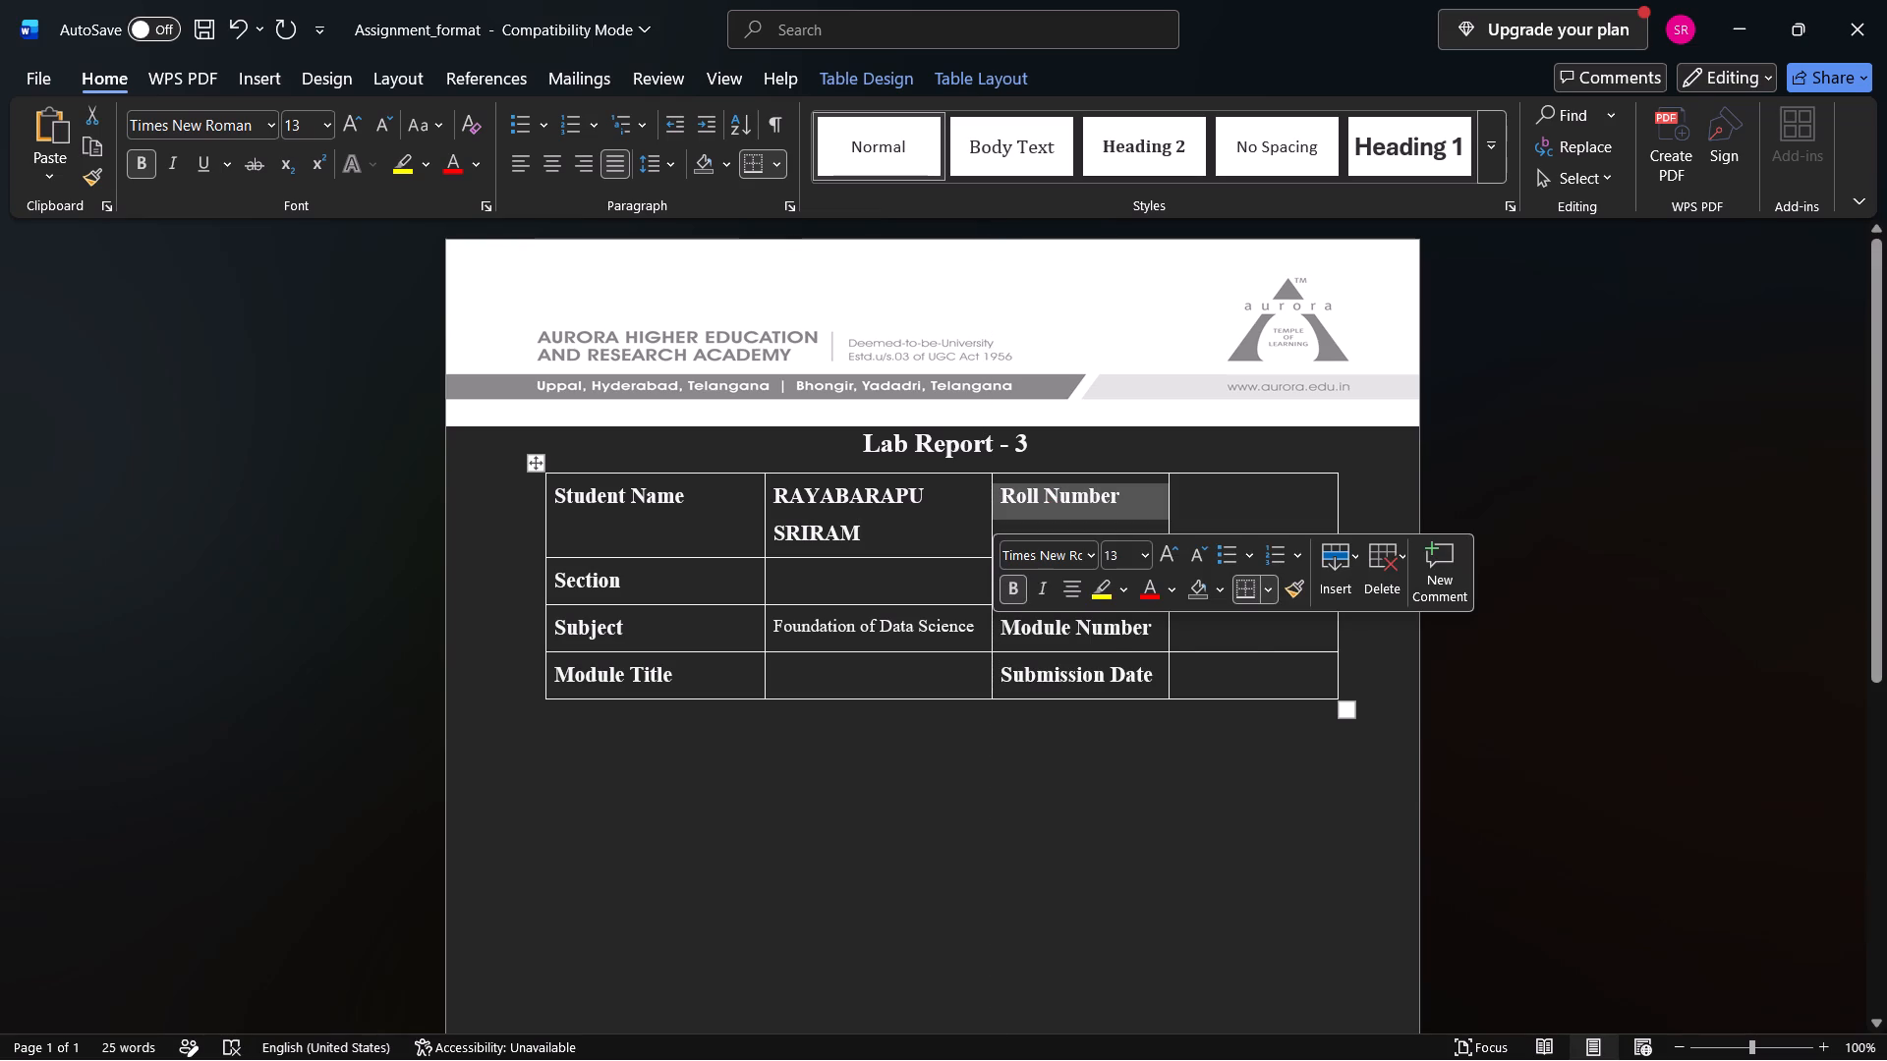
{"action": "left_click_drag", "start_coordinate": [990, 527], "coordinate": [1004, 523]}
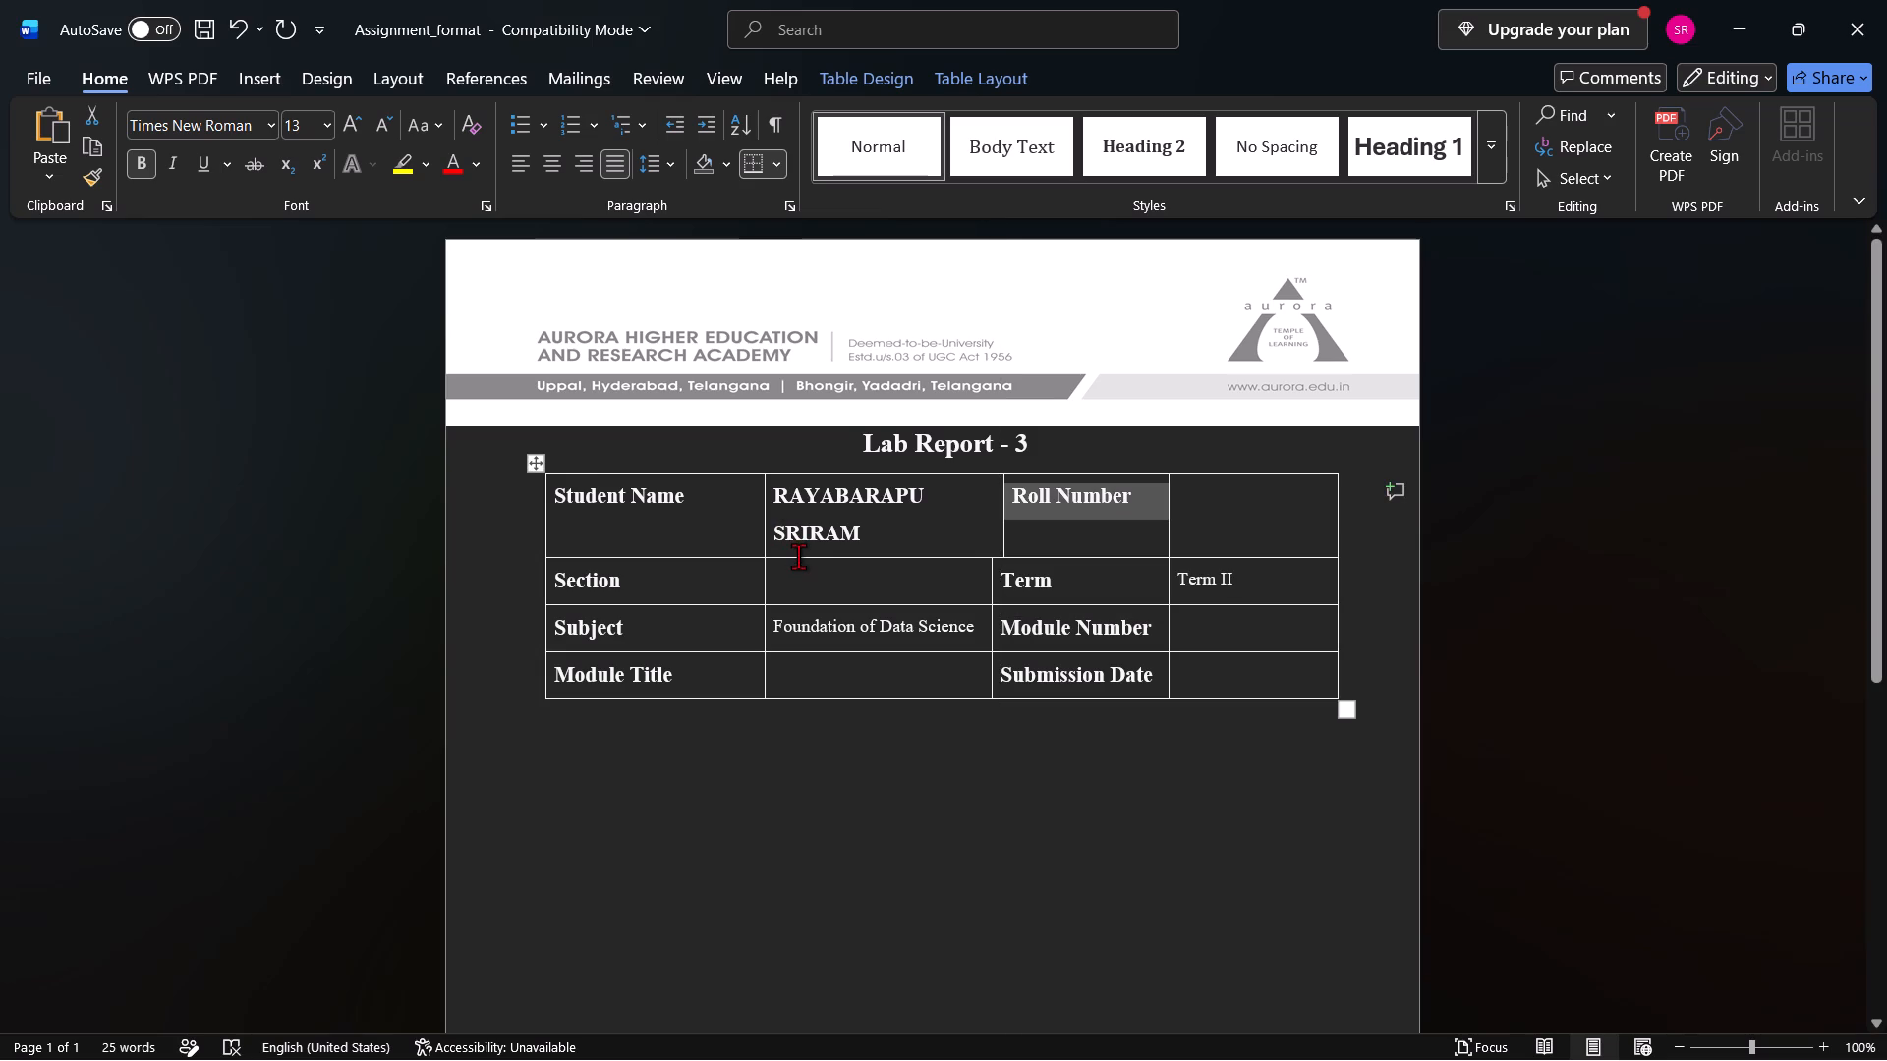
{"action": "left_click_drag", "start_coordinate": [798, 559], "coordinate": [796, 527]}
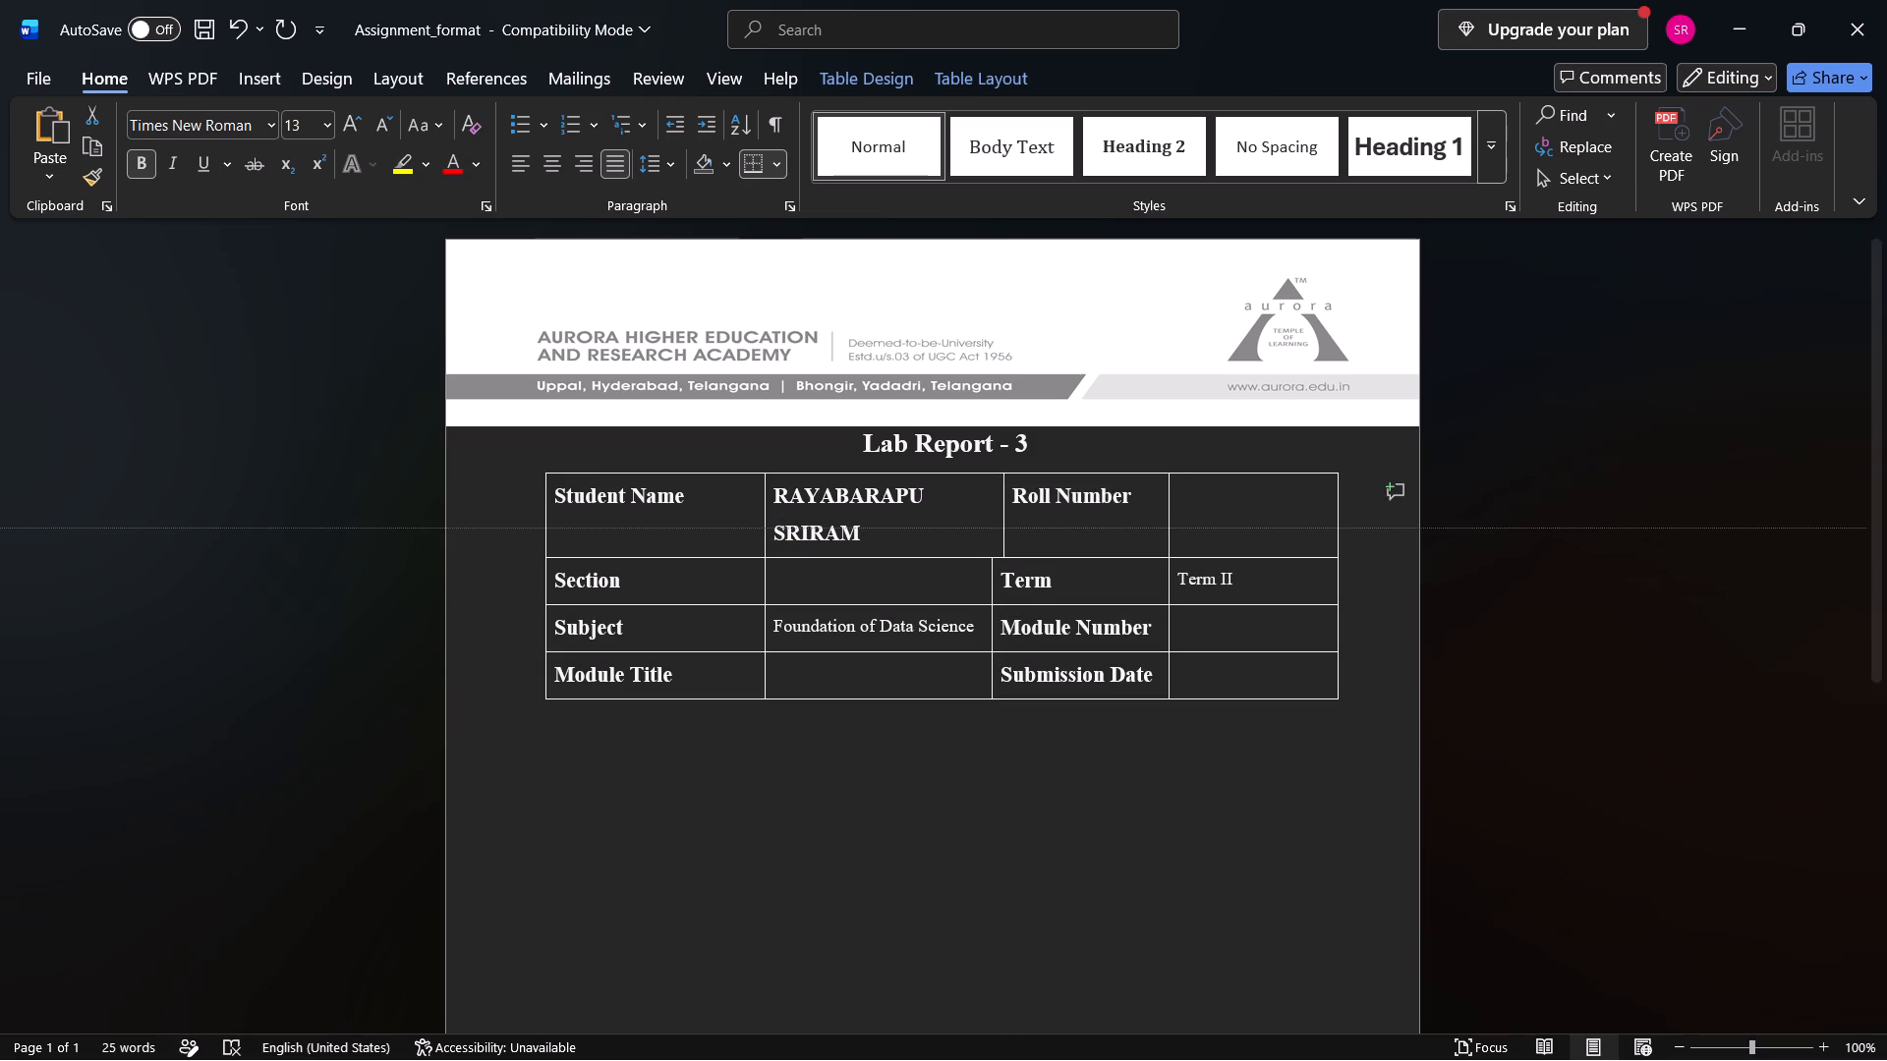
{"action": "left_click_drag", "start_coordinate": [796, 527], "coordinate": [796, 524]}
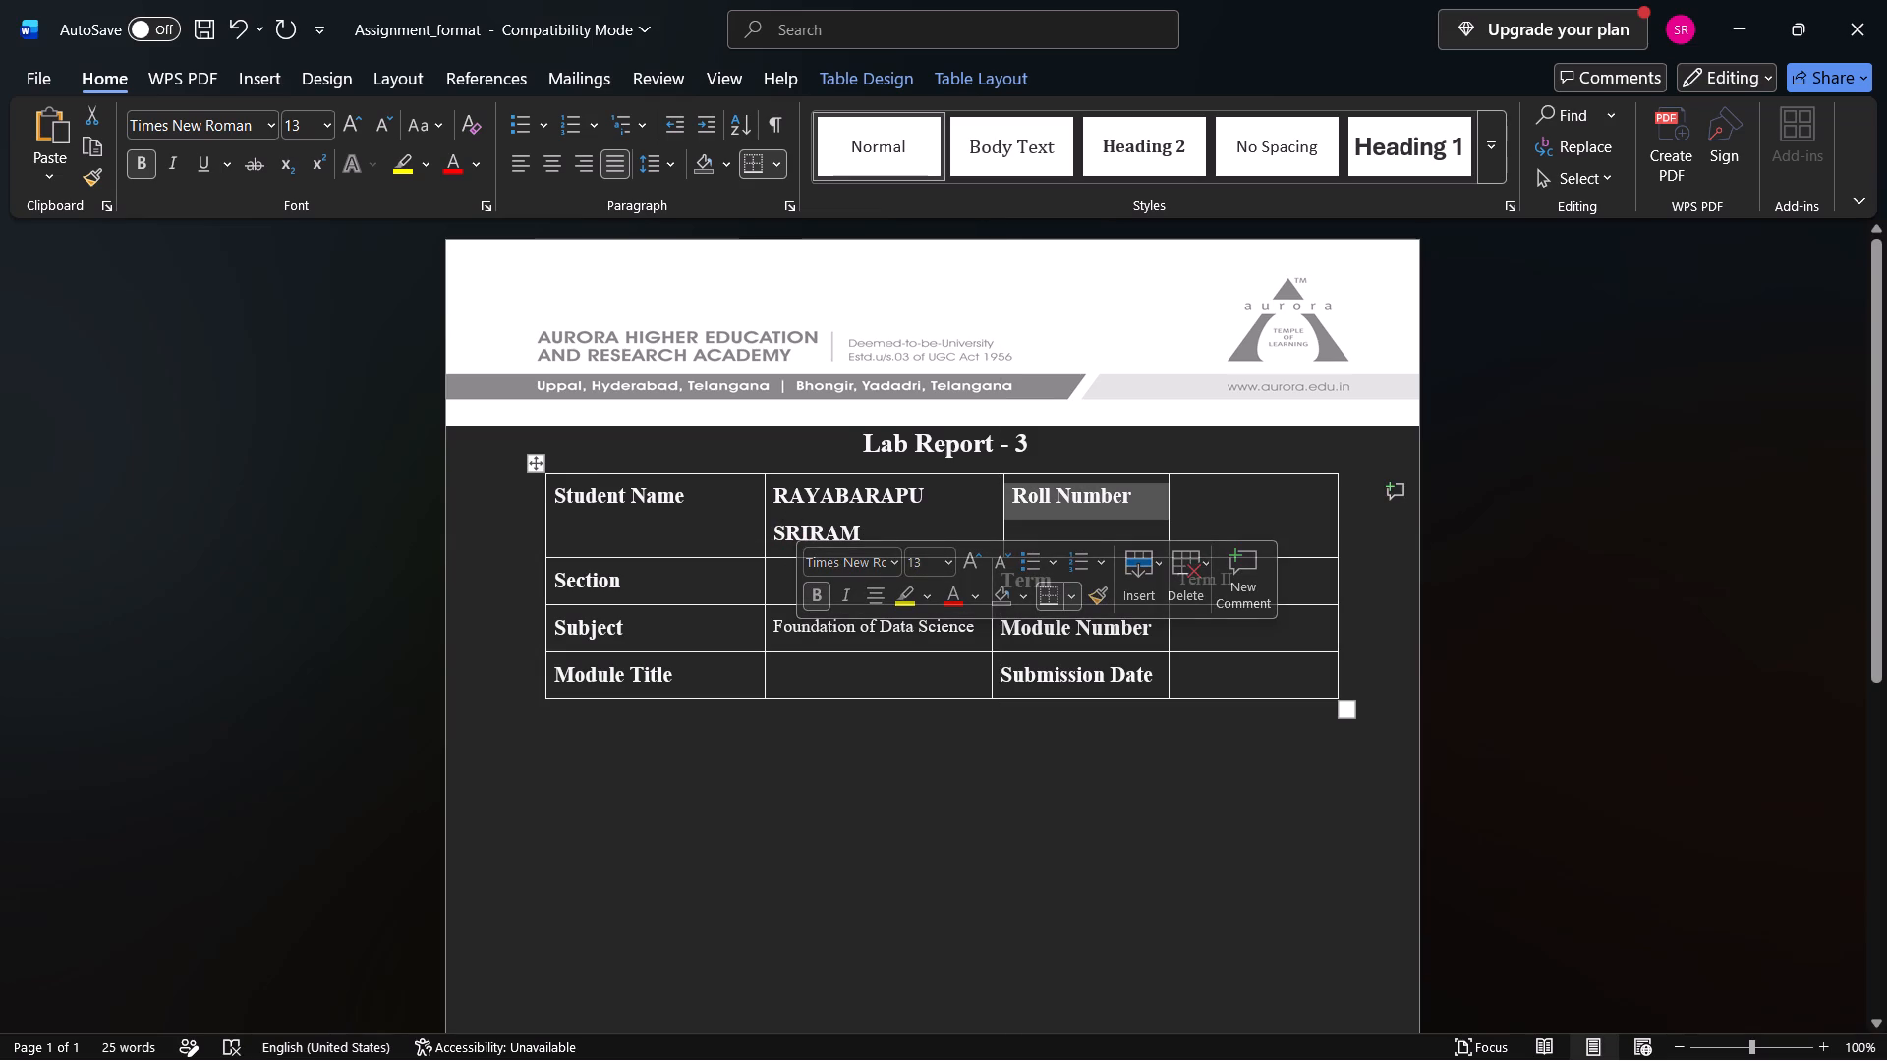
{"action": "left_click_drag", "start_coordinate": [765, 520], "coordinate": [707, 520]}
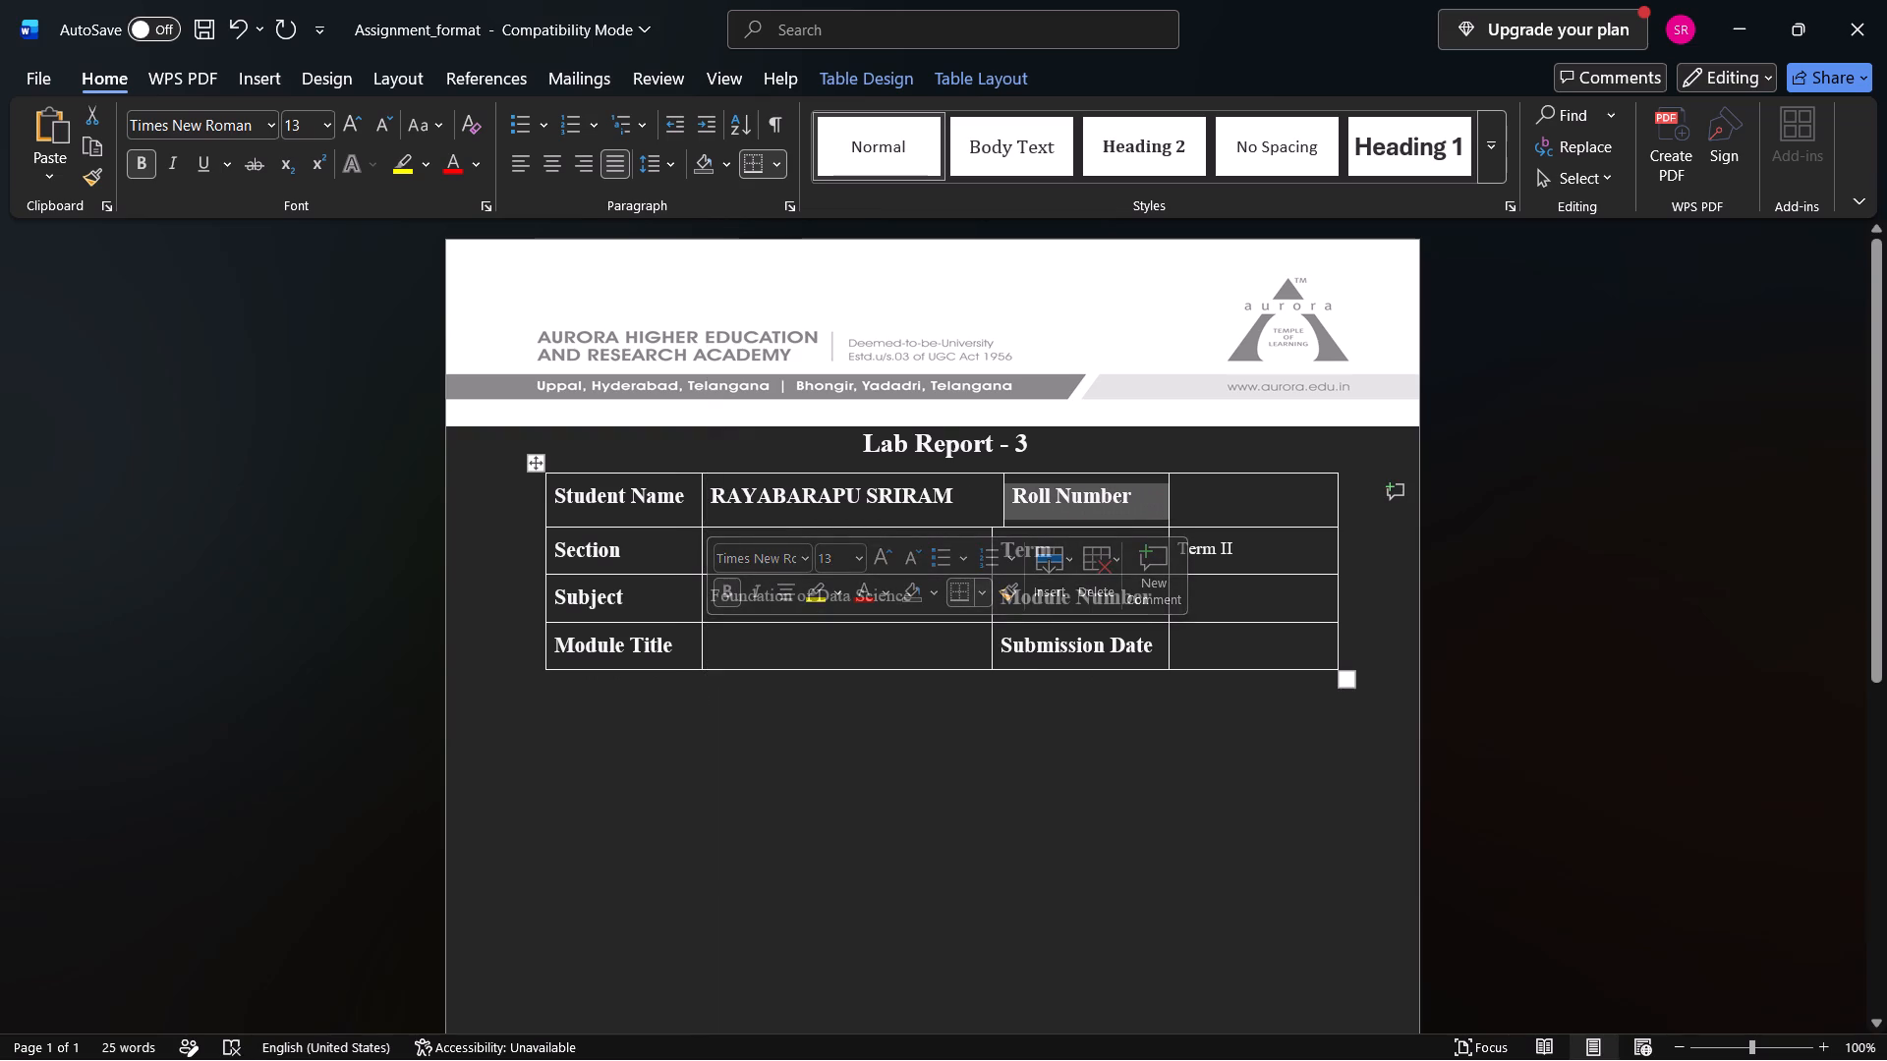
Narrow the column with the Roll Number and Term labels to give the value column more width.
{"action": "left_click", "coordinate": [1210, 483]}
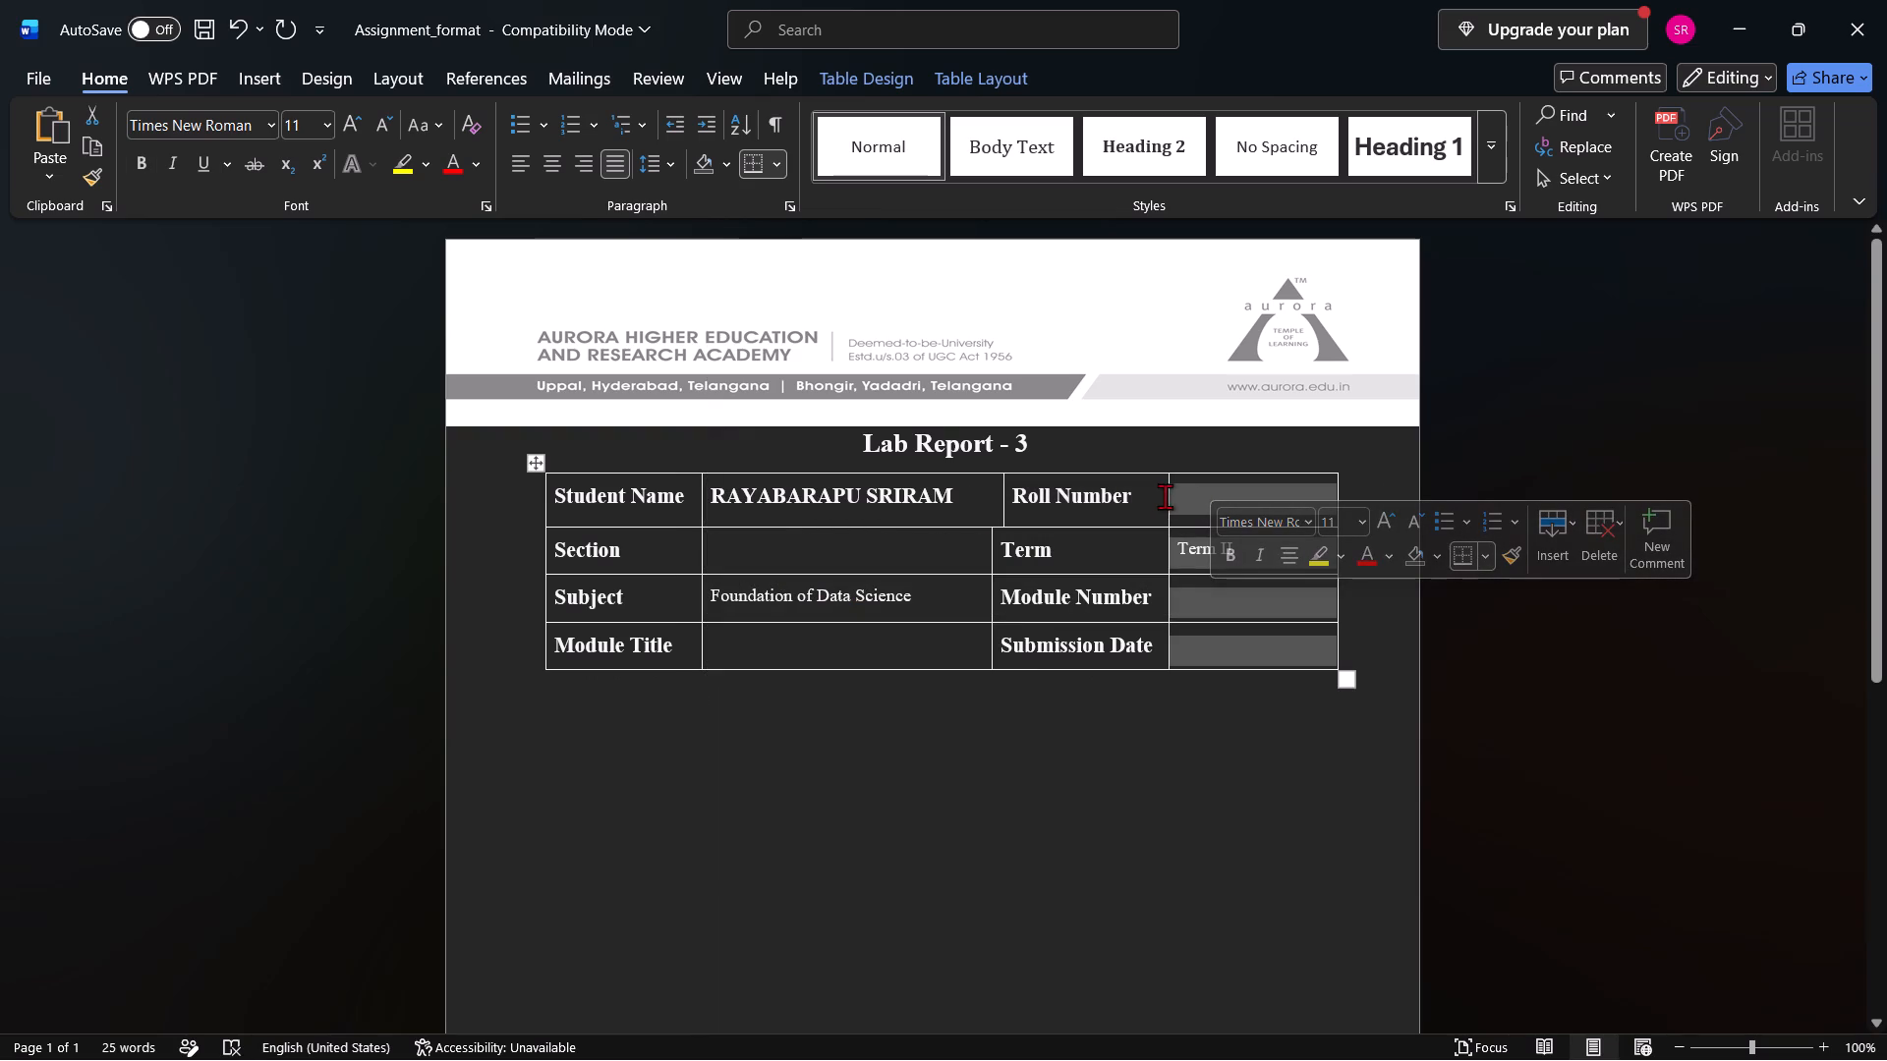
{"action": "left_click_drag", "start_coordinate": [1166, 496], "coordinate": [1139, 495]}
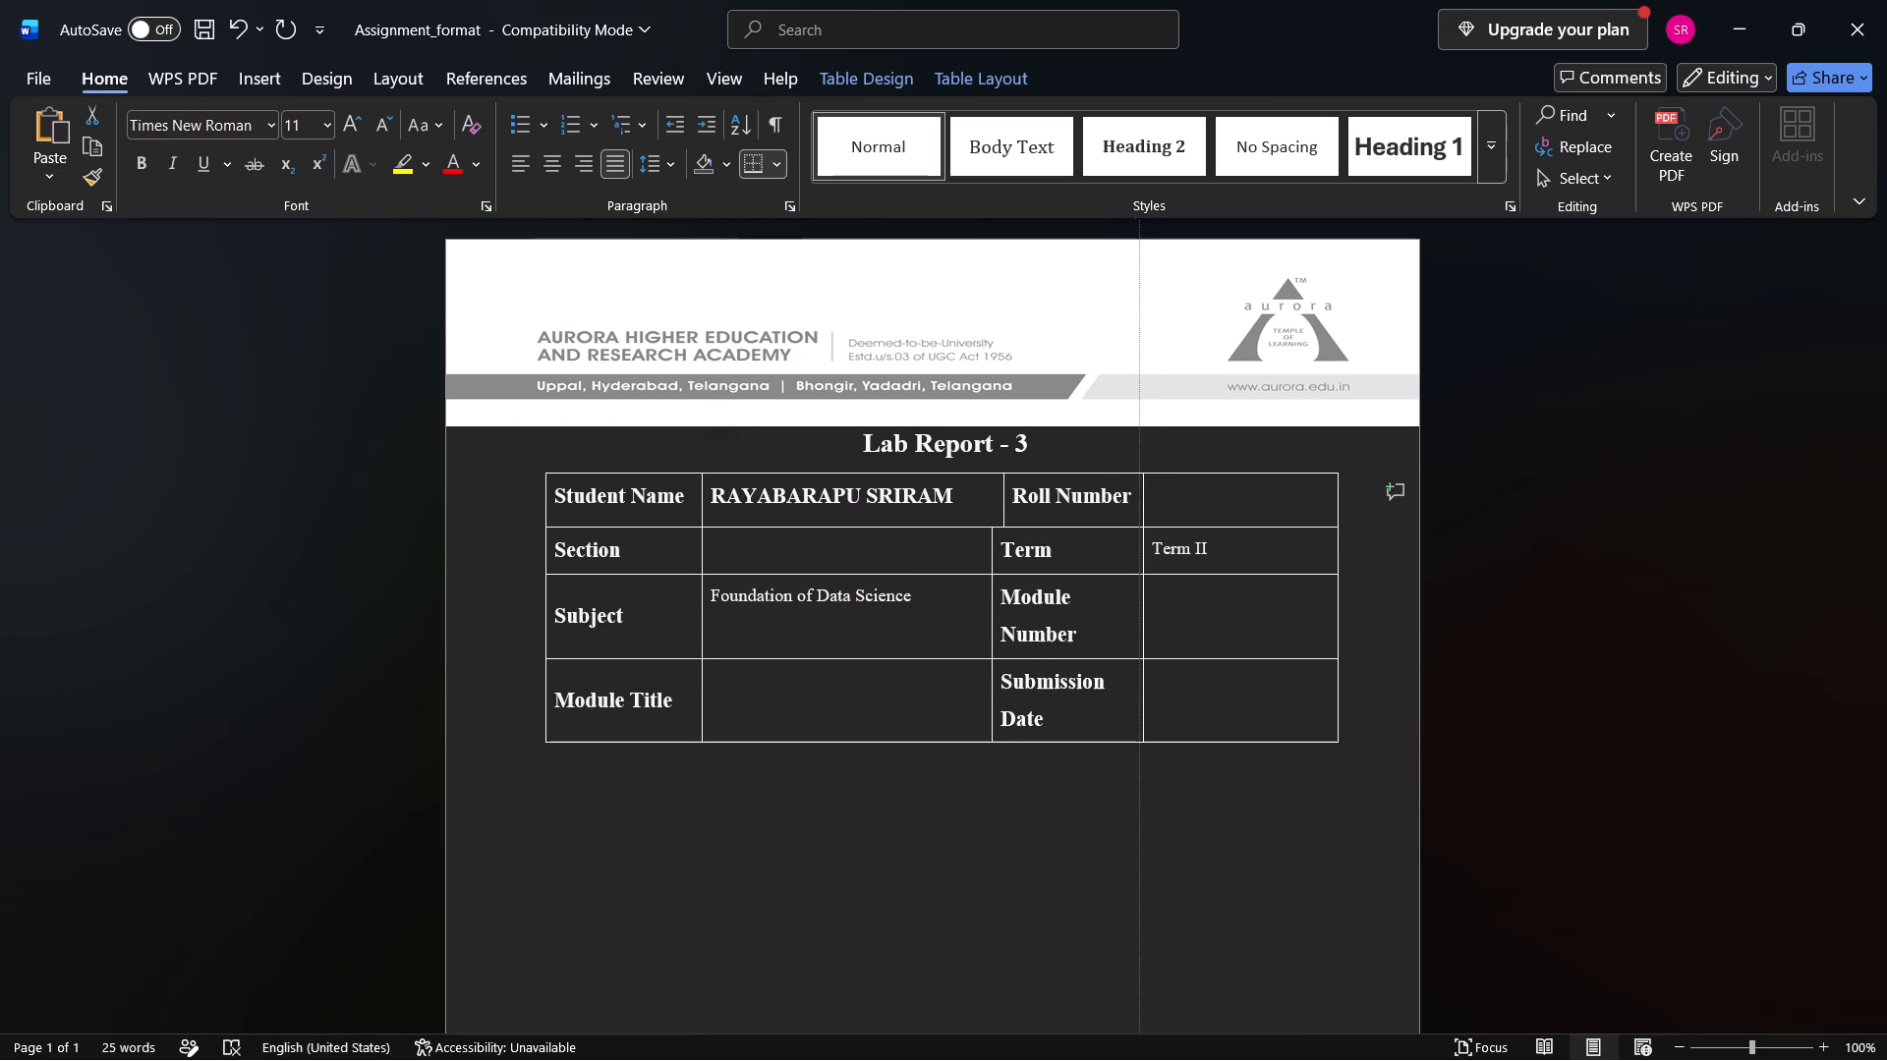
{"action": "left_click_drag", "start_coordinate": [1139, 495], "coordinate": [1146, 492]}
Enter the student's roll number in the empty Roll Number cell.
{"action": "left_click", "coordinate": [1173, 493]}
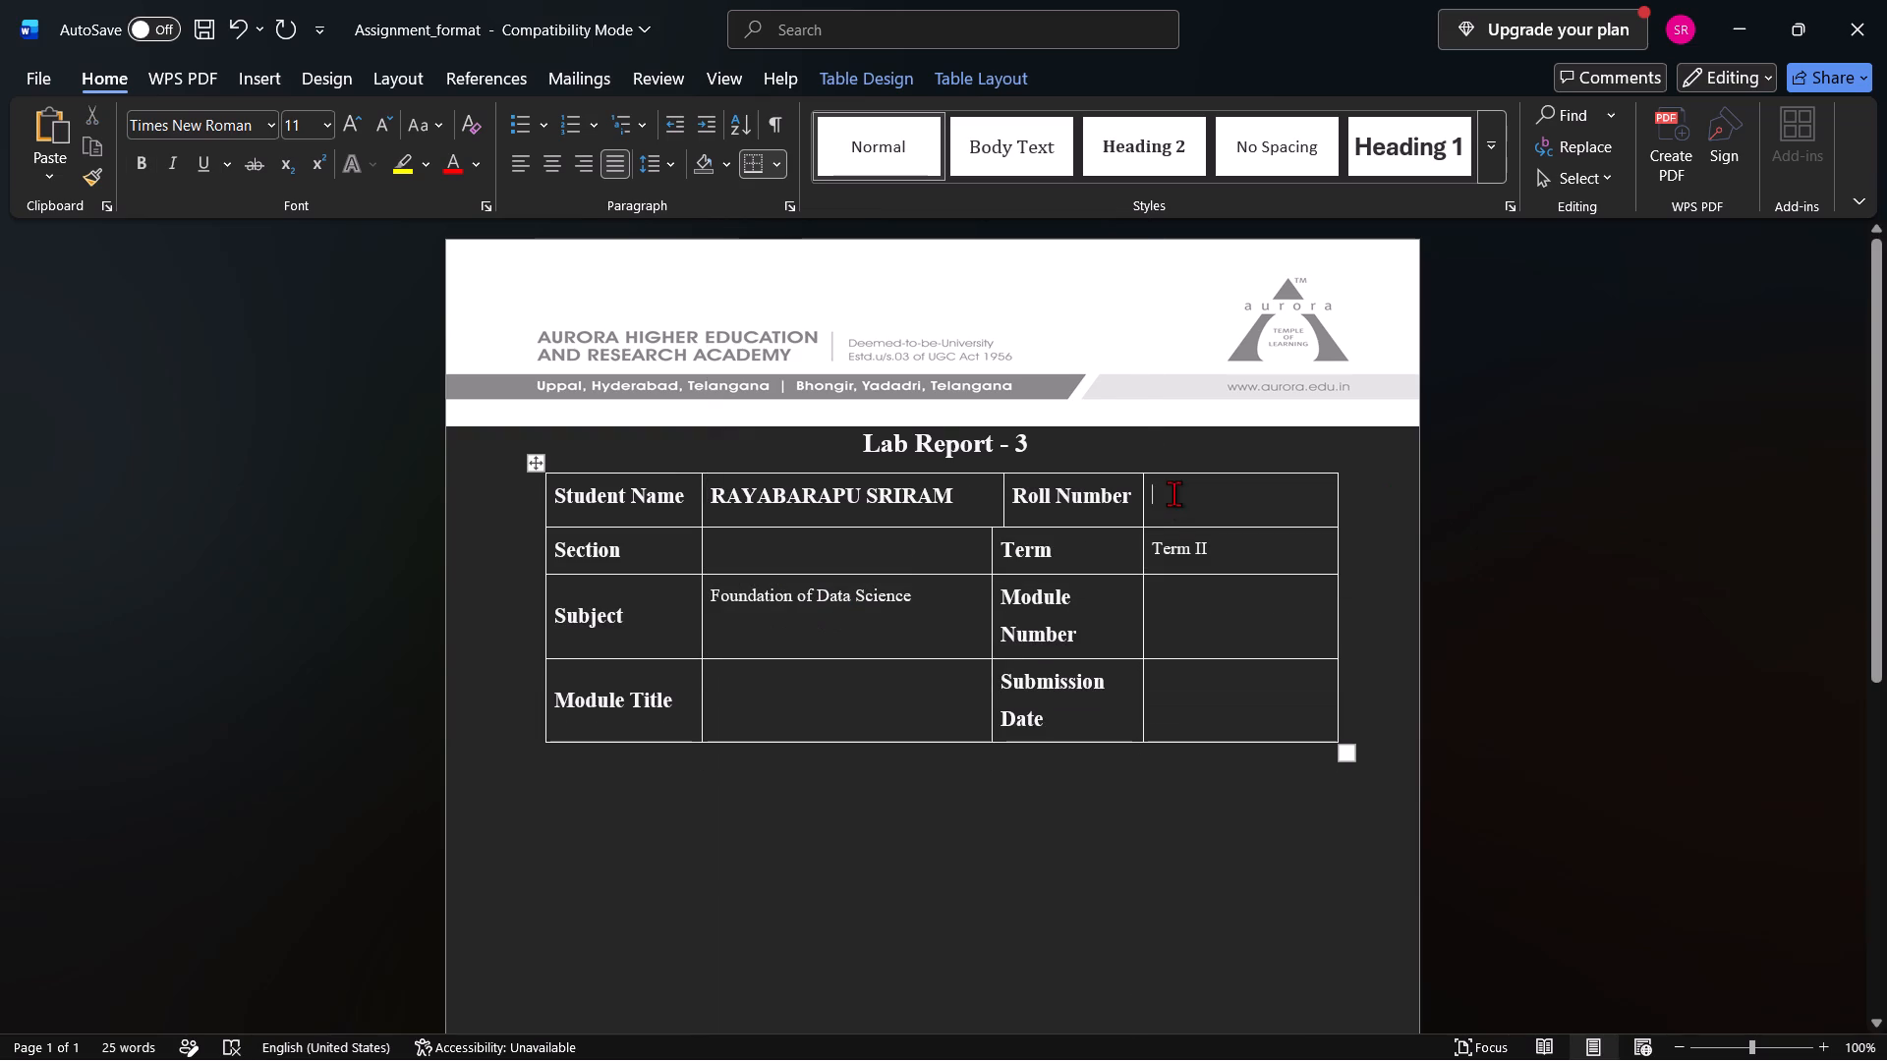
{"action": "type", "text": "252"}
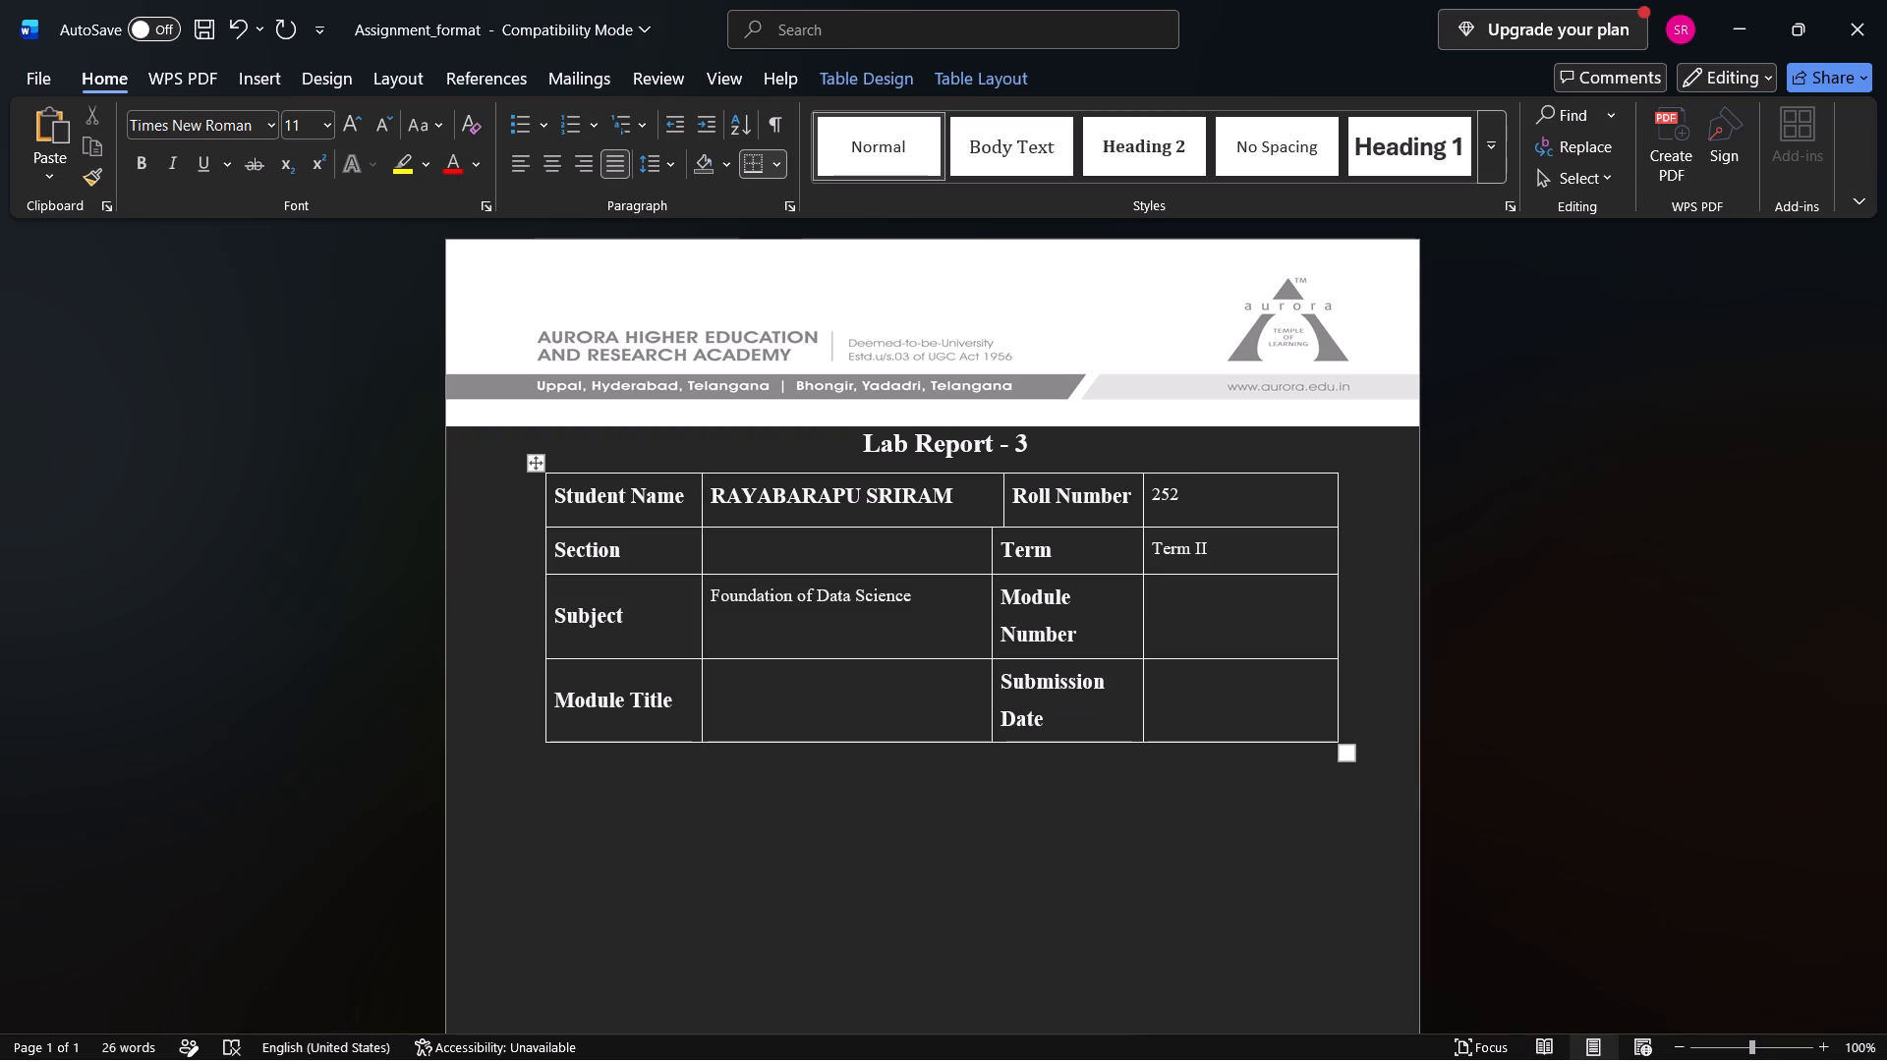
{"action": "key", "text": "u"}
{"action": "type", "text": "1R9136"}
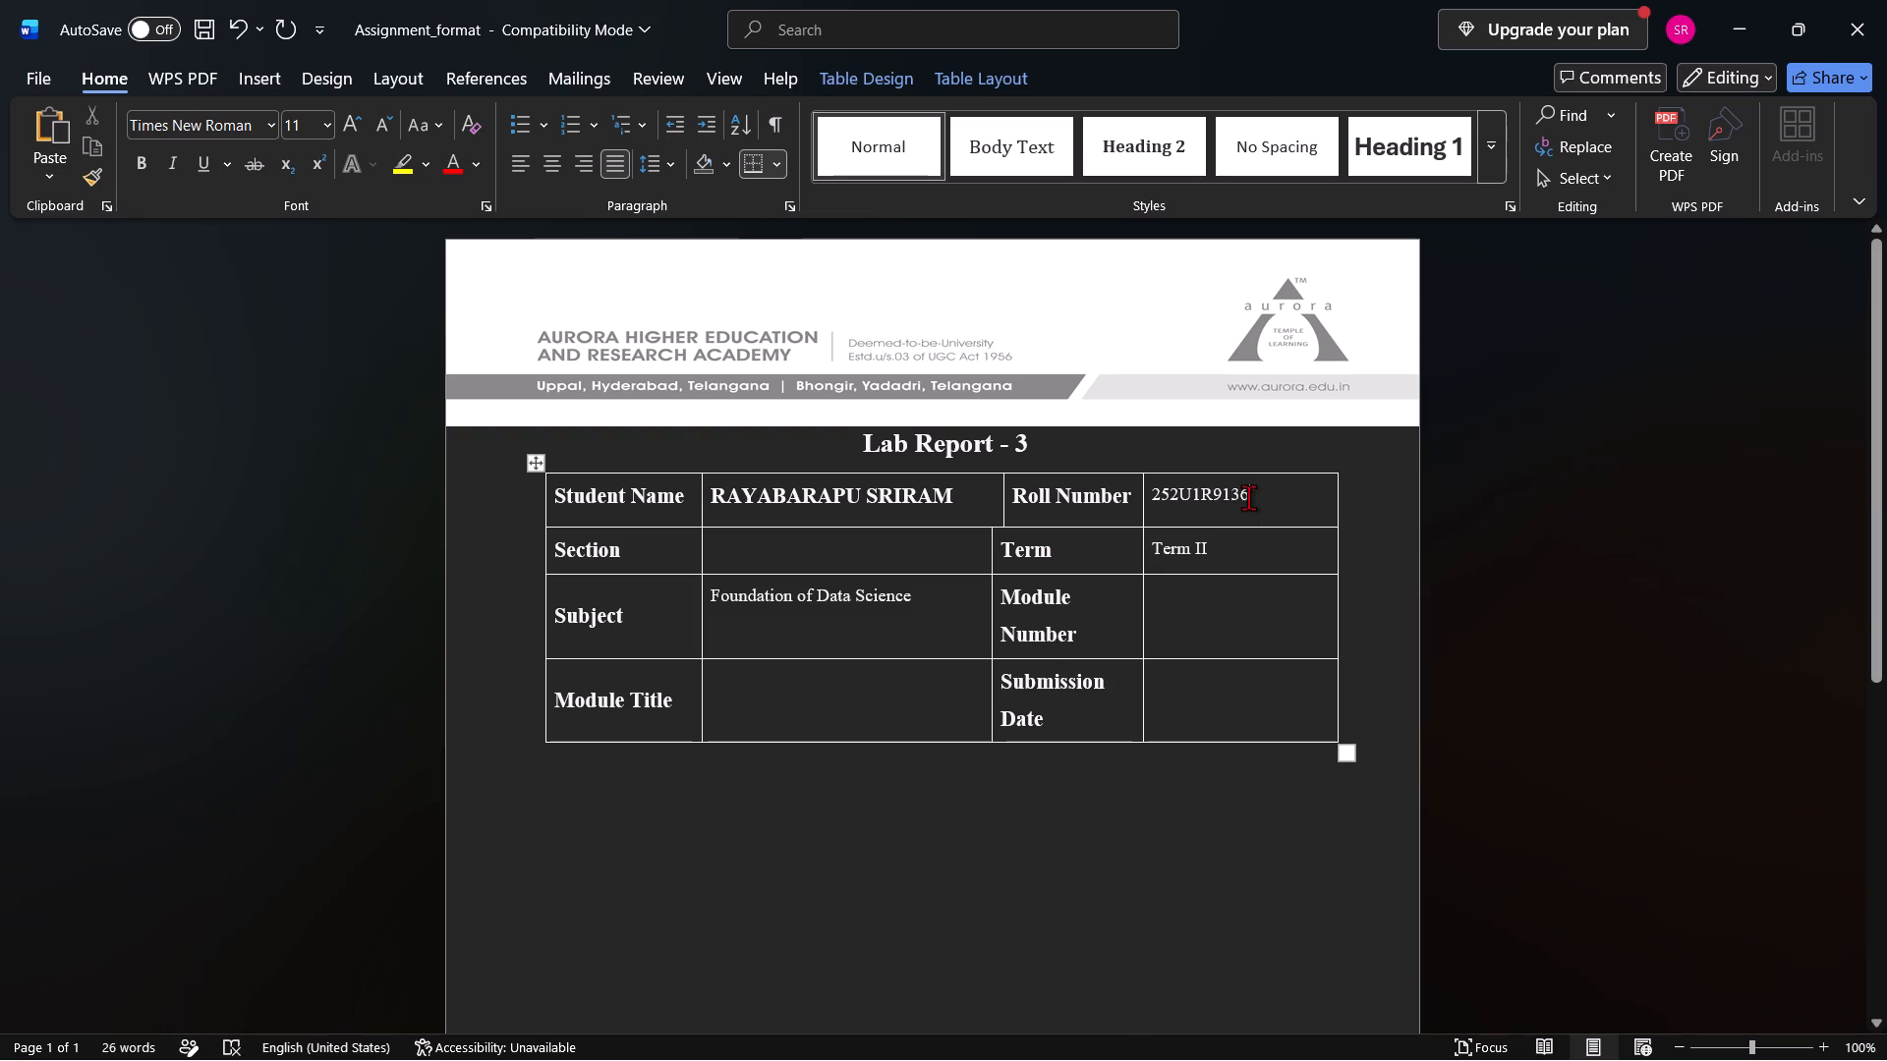
Make the roll number bold and set its font size to 13.
{"action": "left_click_drag", "start_coordinate": [1248, 497], "coordinate": [1154, 504]}
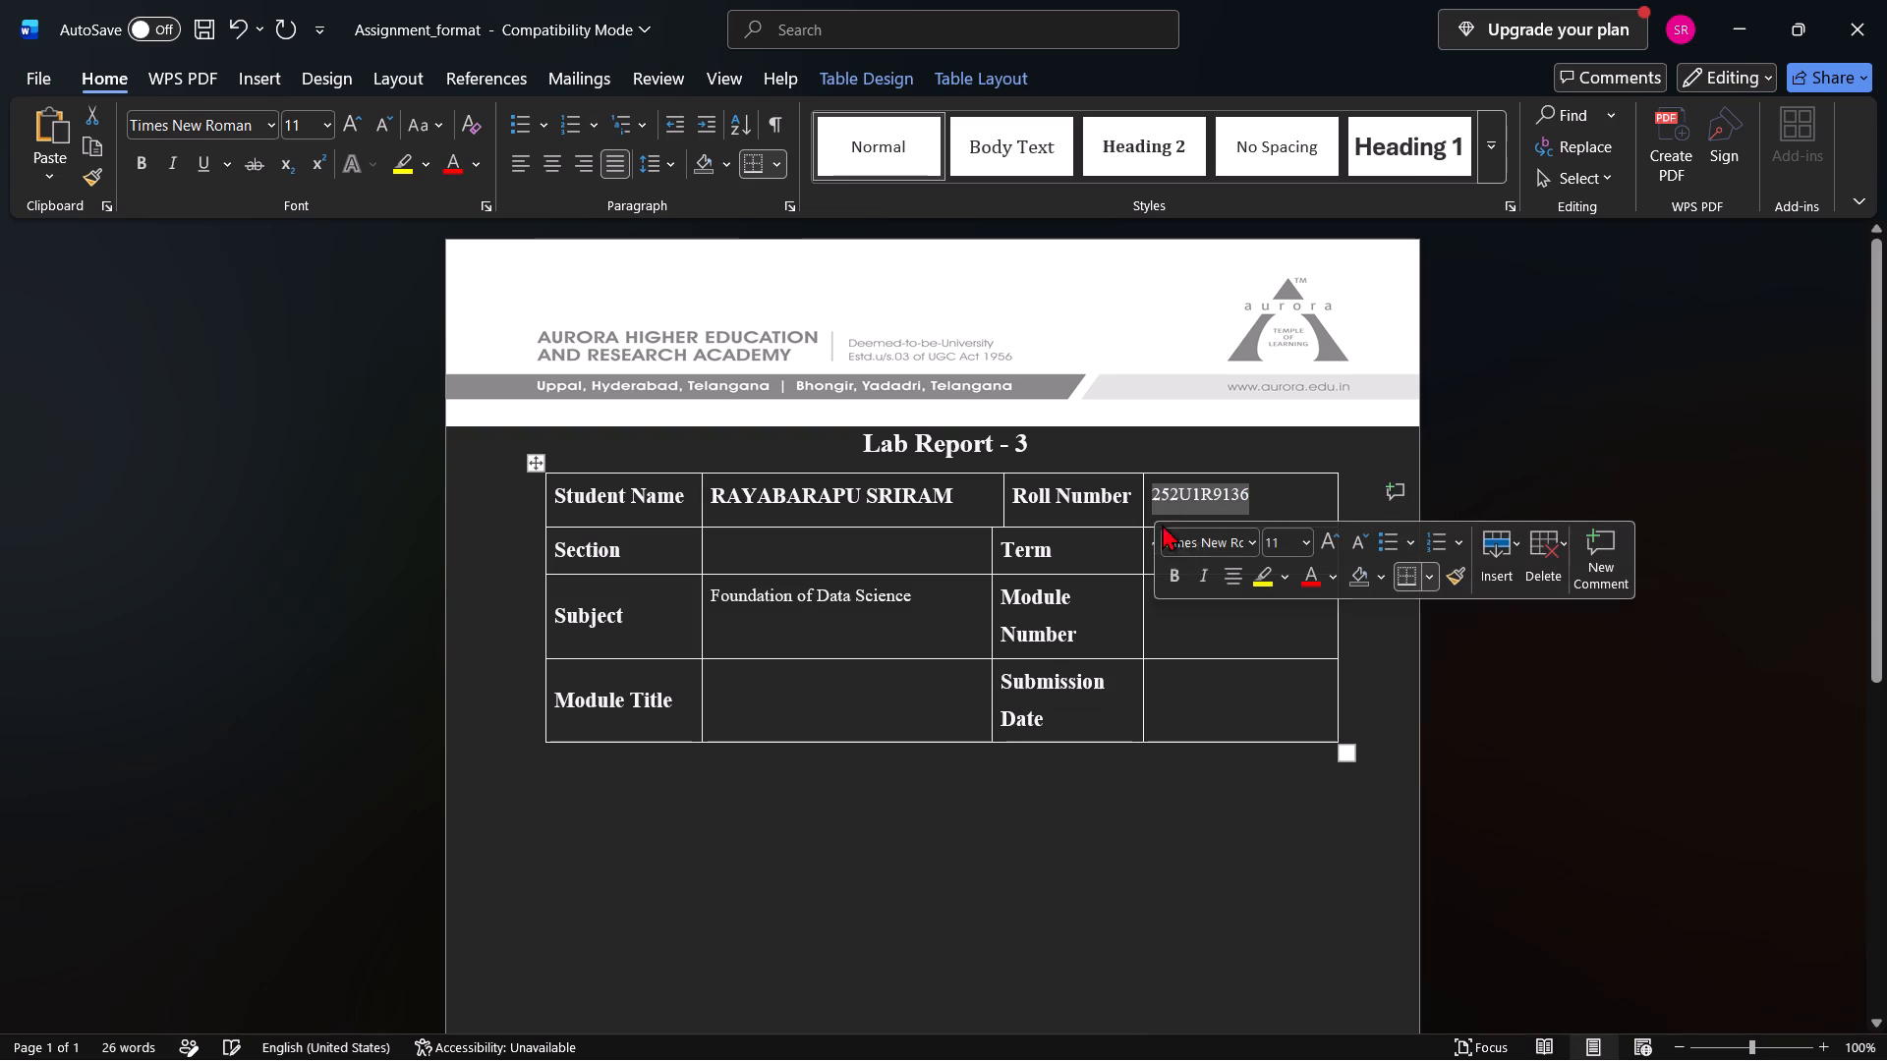
{"action": "left_click", "coordinate": [1168, 575]}
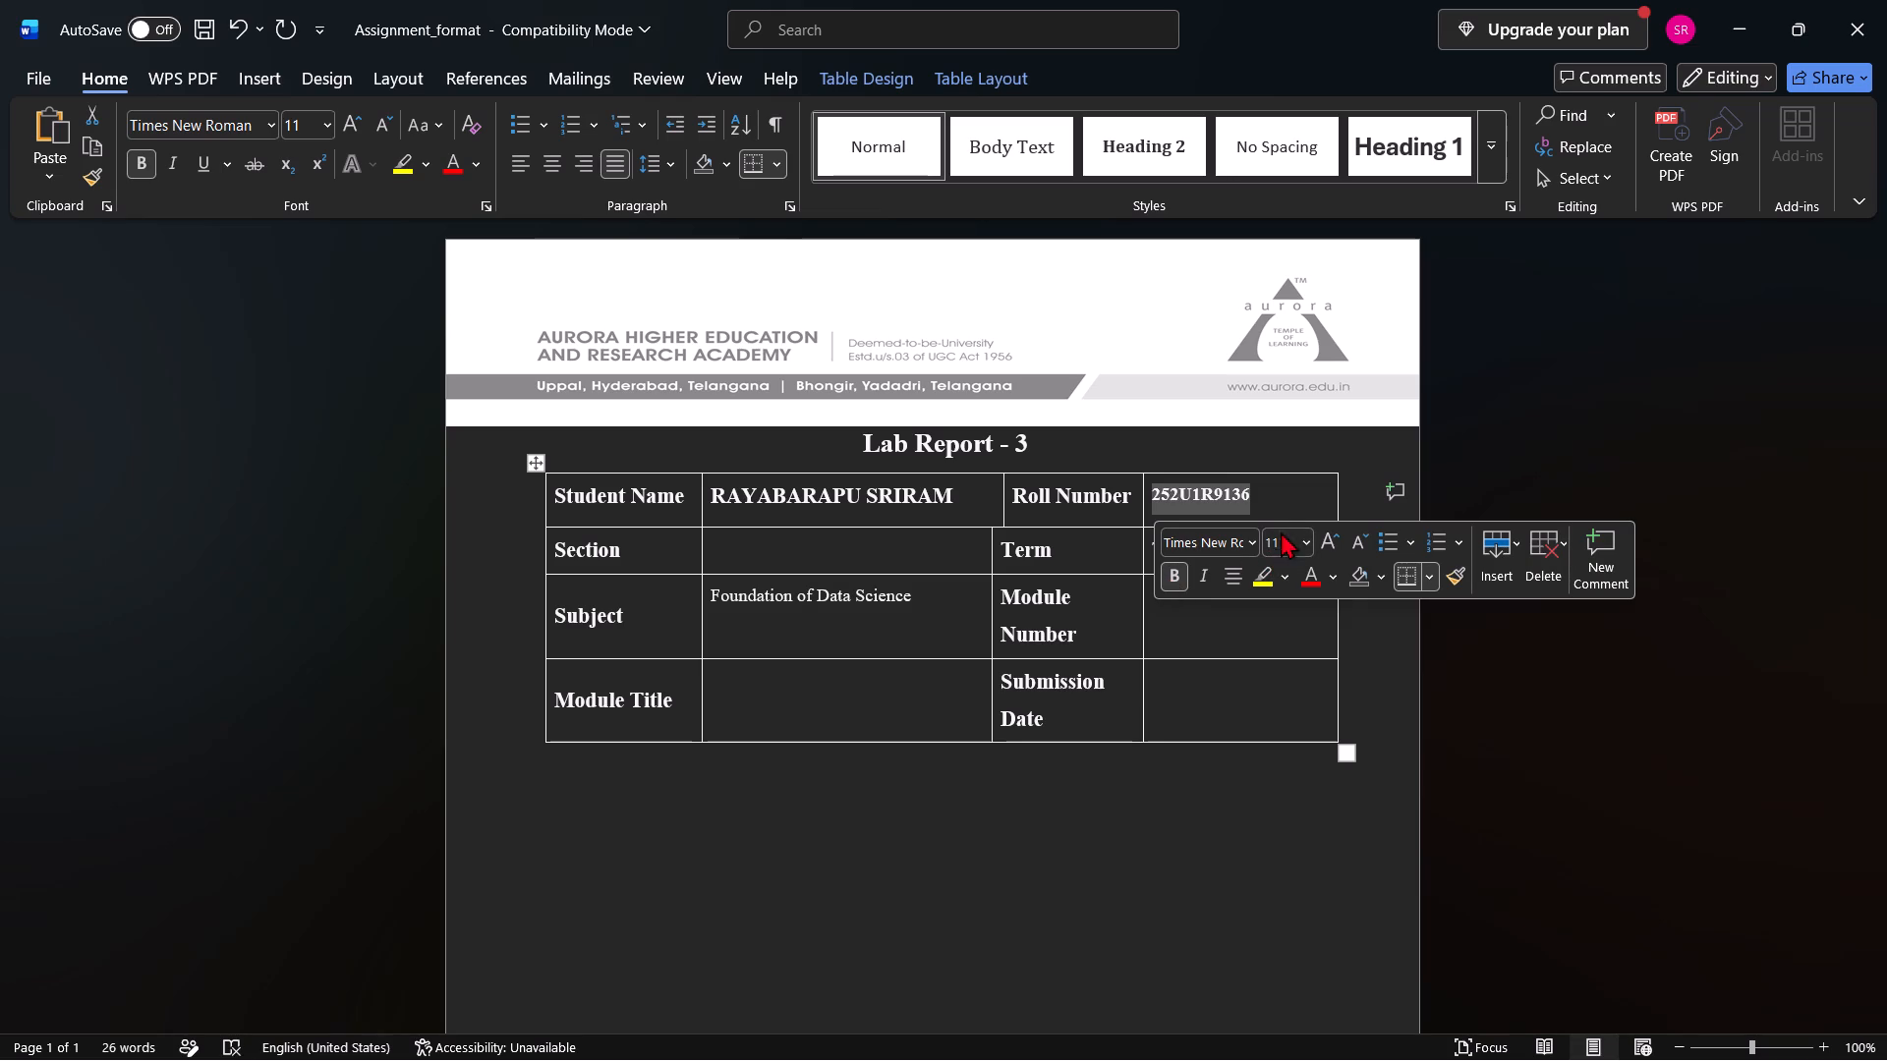
{"action": "left_click", "coordinate": [1278, 536]}
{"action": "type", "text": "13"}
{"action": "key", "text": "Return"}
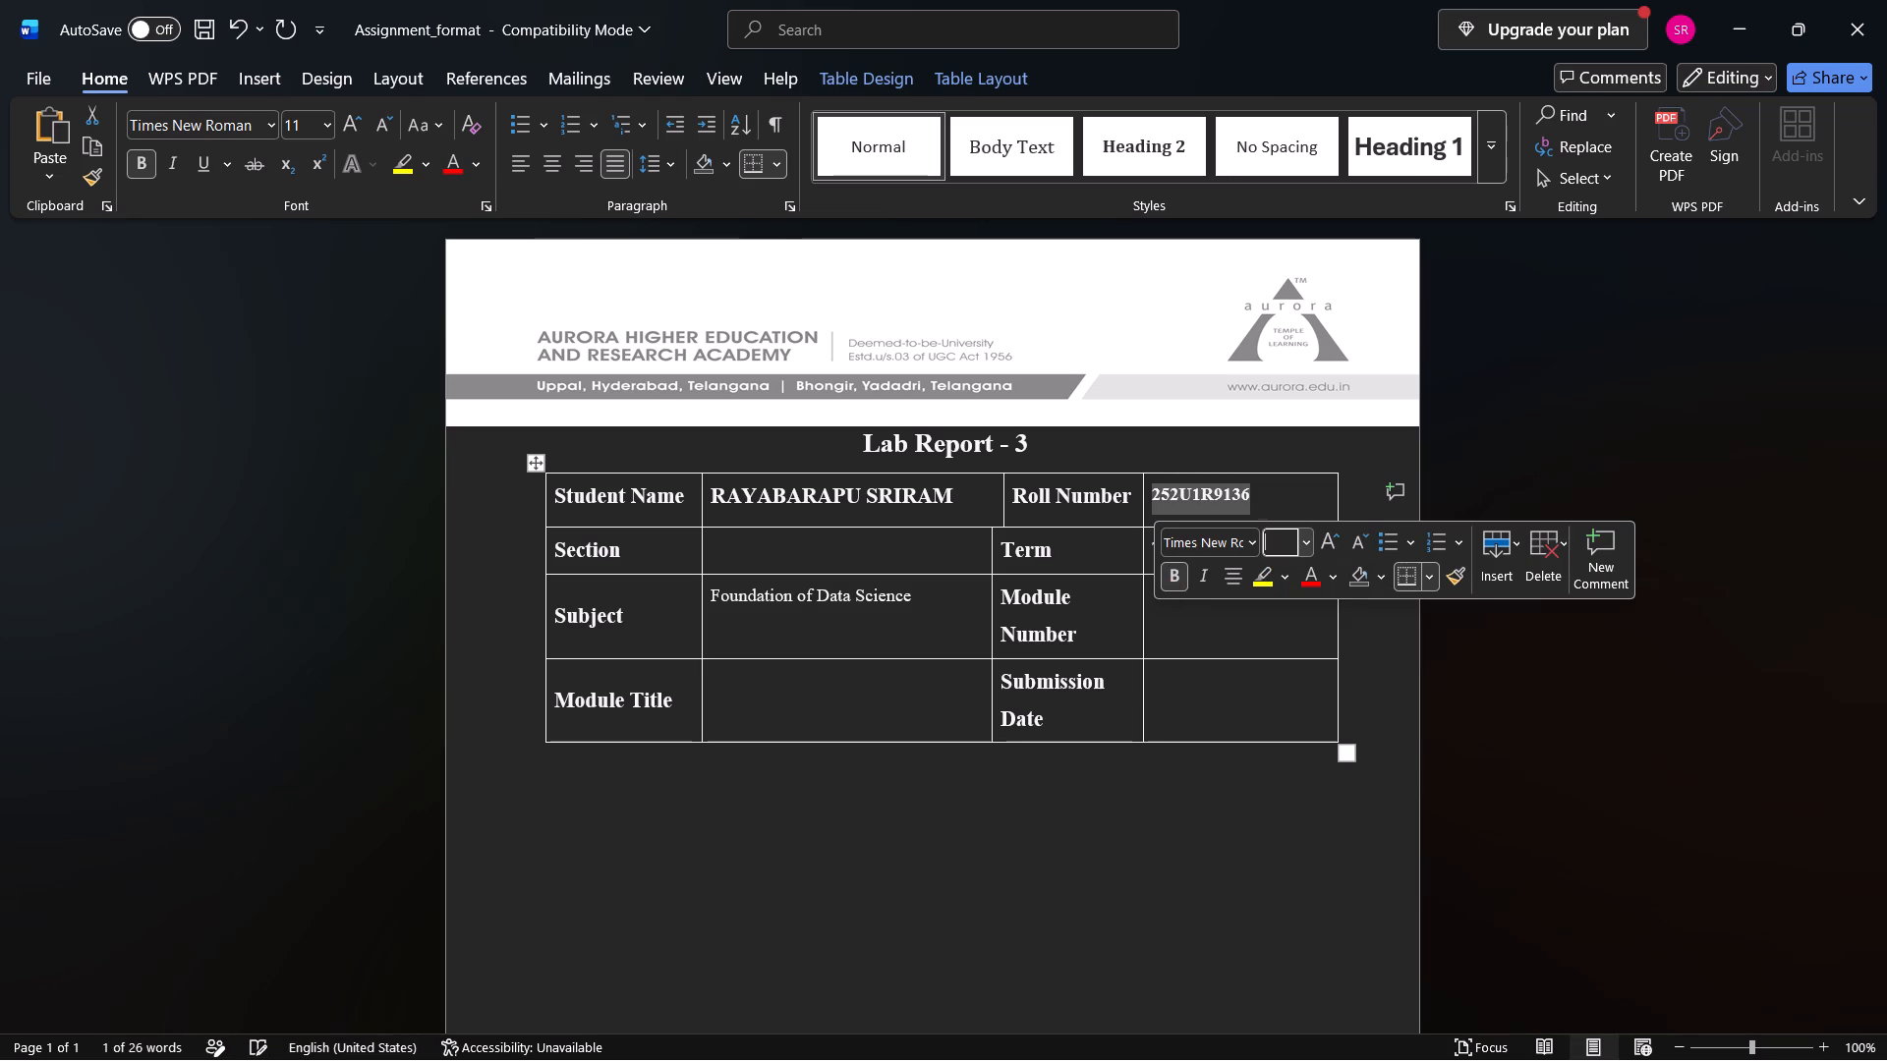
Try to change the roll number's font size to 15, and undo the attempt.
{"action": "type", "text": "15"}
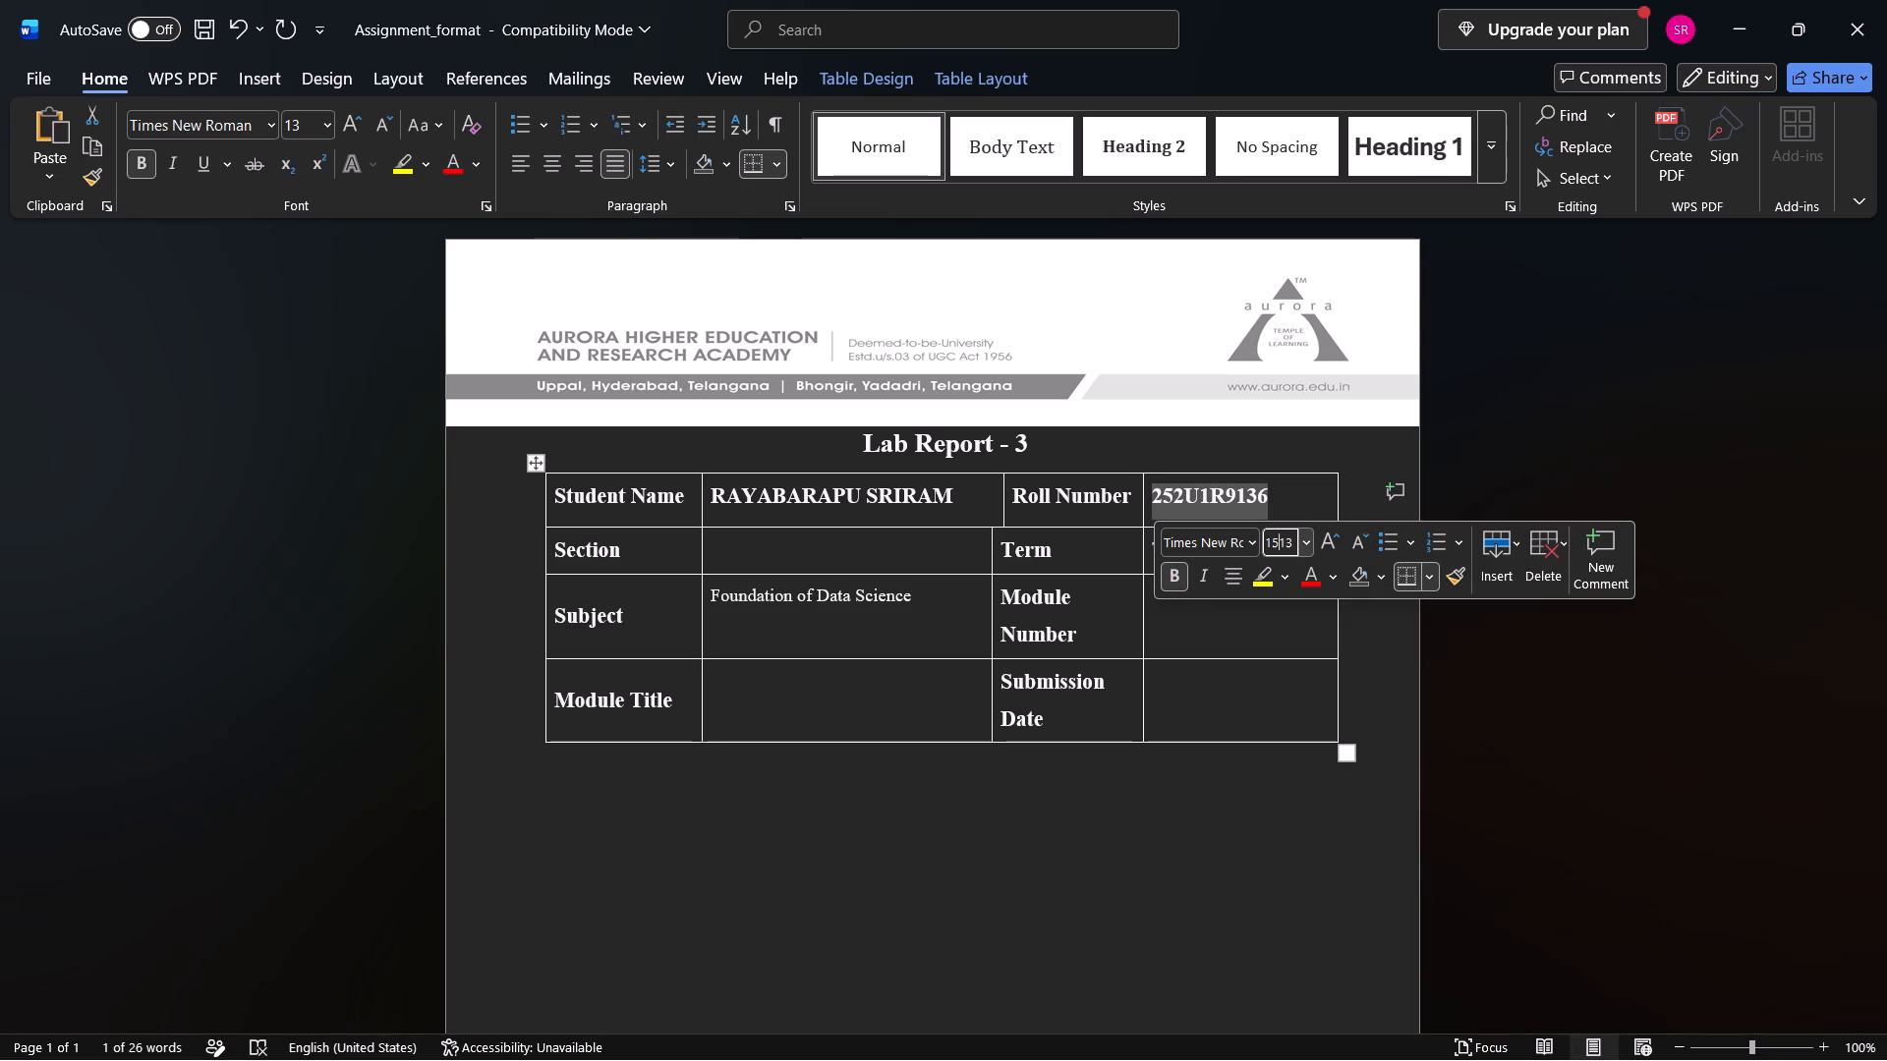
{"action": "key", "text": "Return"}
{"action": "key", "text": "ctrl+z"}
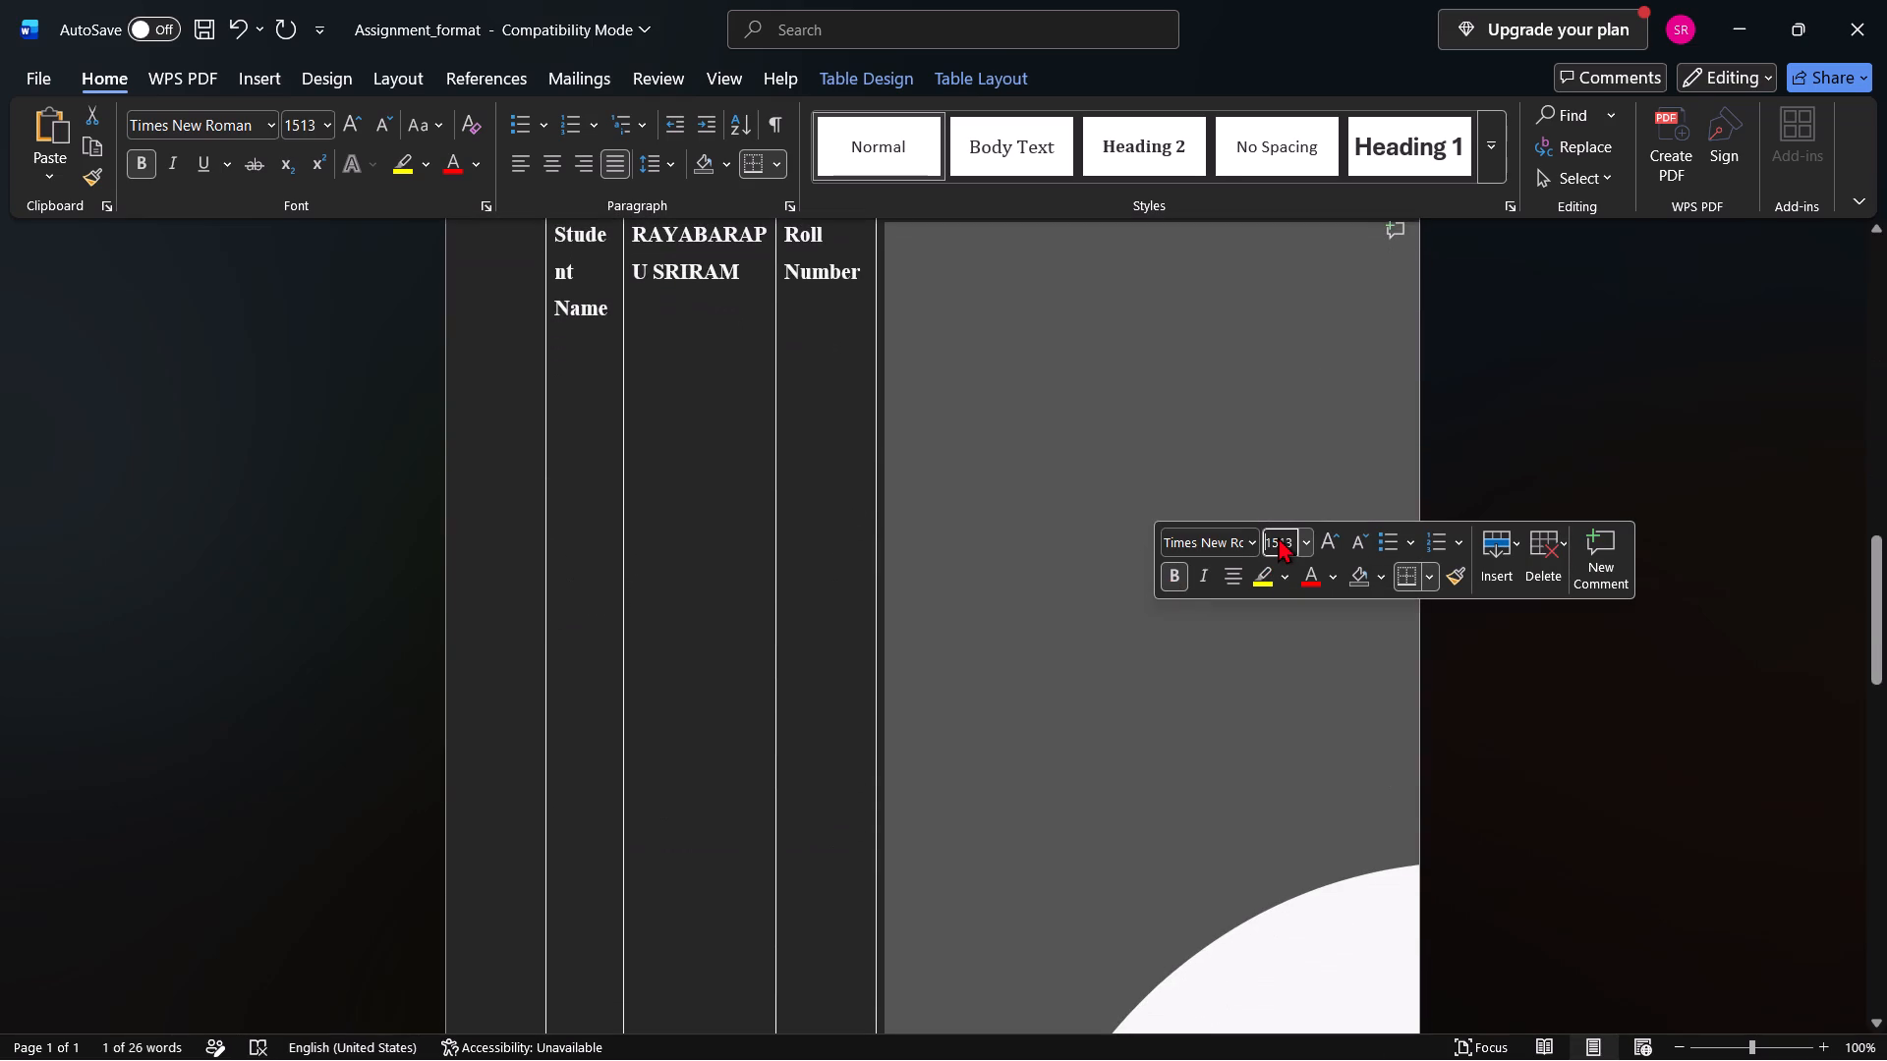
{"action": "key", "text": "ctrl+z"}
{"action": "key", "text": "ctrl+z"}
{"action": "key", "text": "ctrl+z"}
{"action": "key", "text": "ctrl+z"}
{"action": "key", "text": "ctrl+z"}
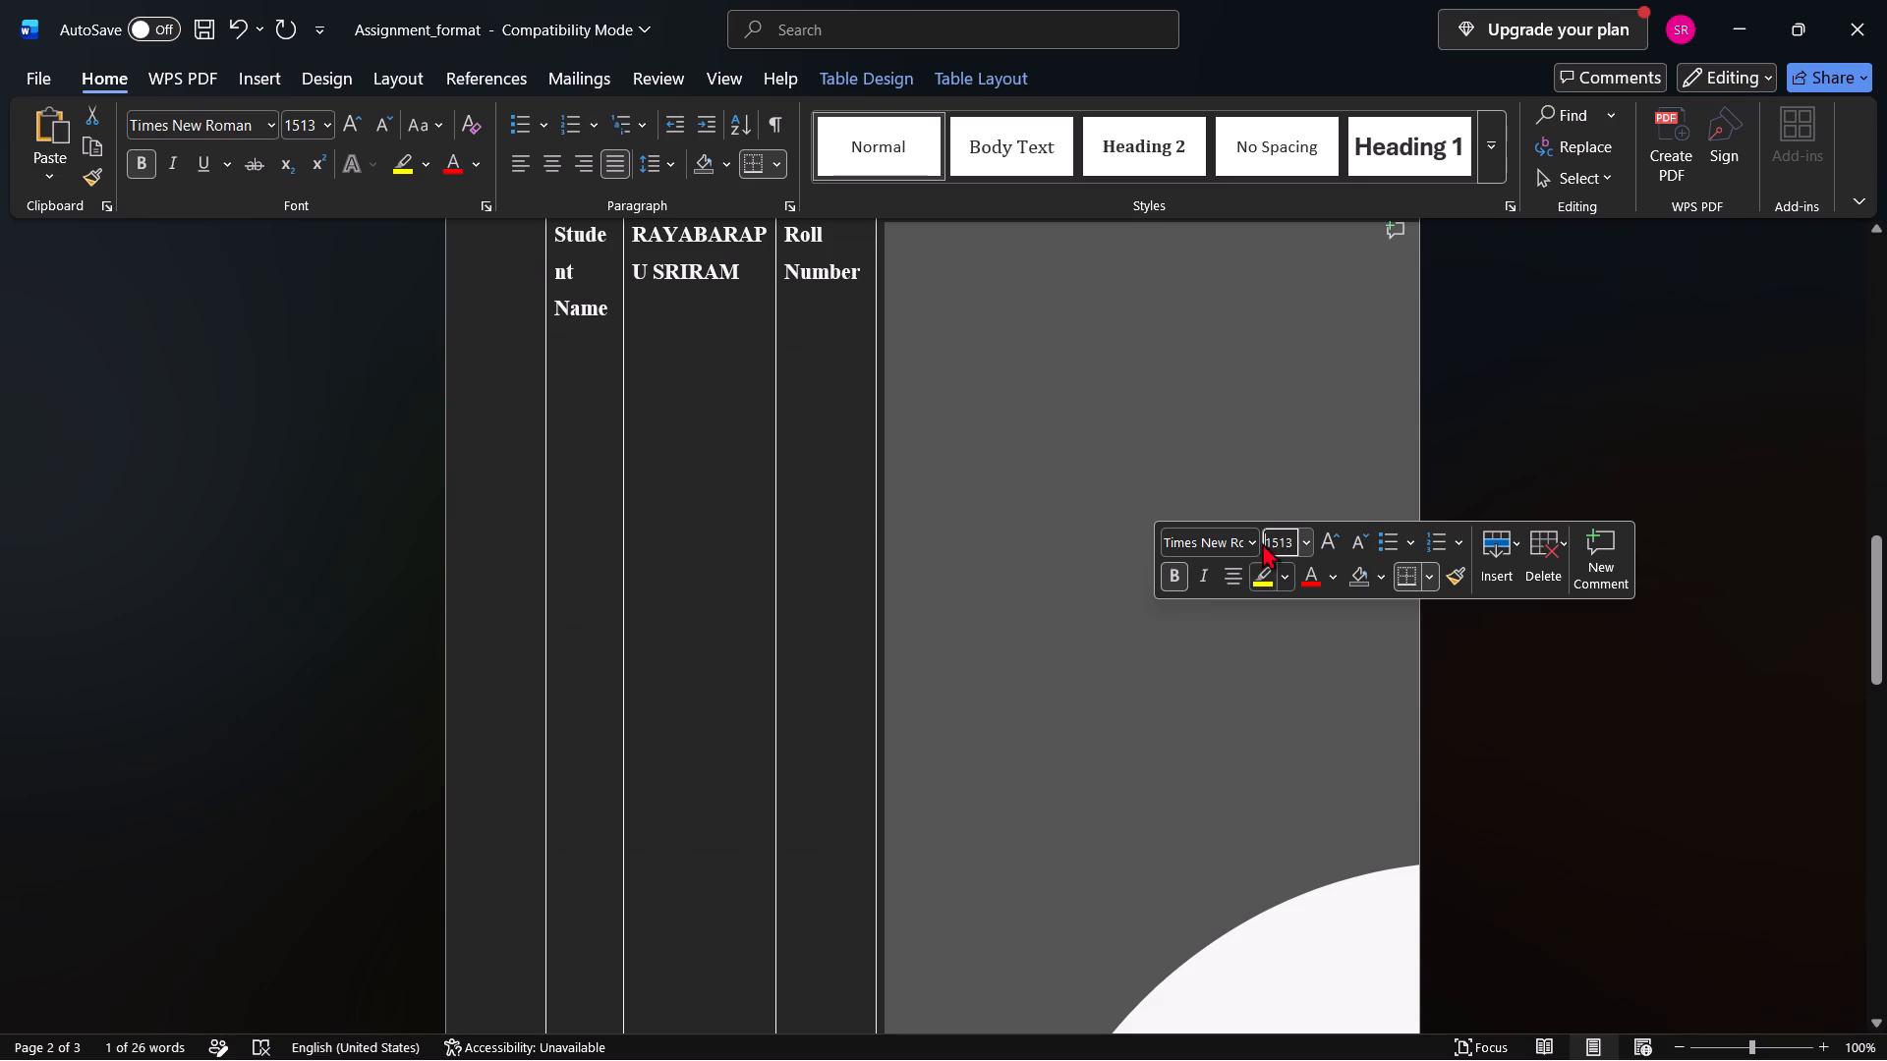
Set the roll number's font size to 15.
{"action": "double_click", "coordinate": [1281, 543]}
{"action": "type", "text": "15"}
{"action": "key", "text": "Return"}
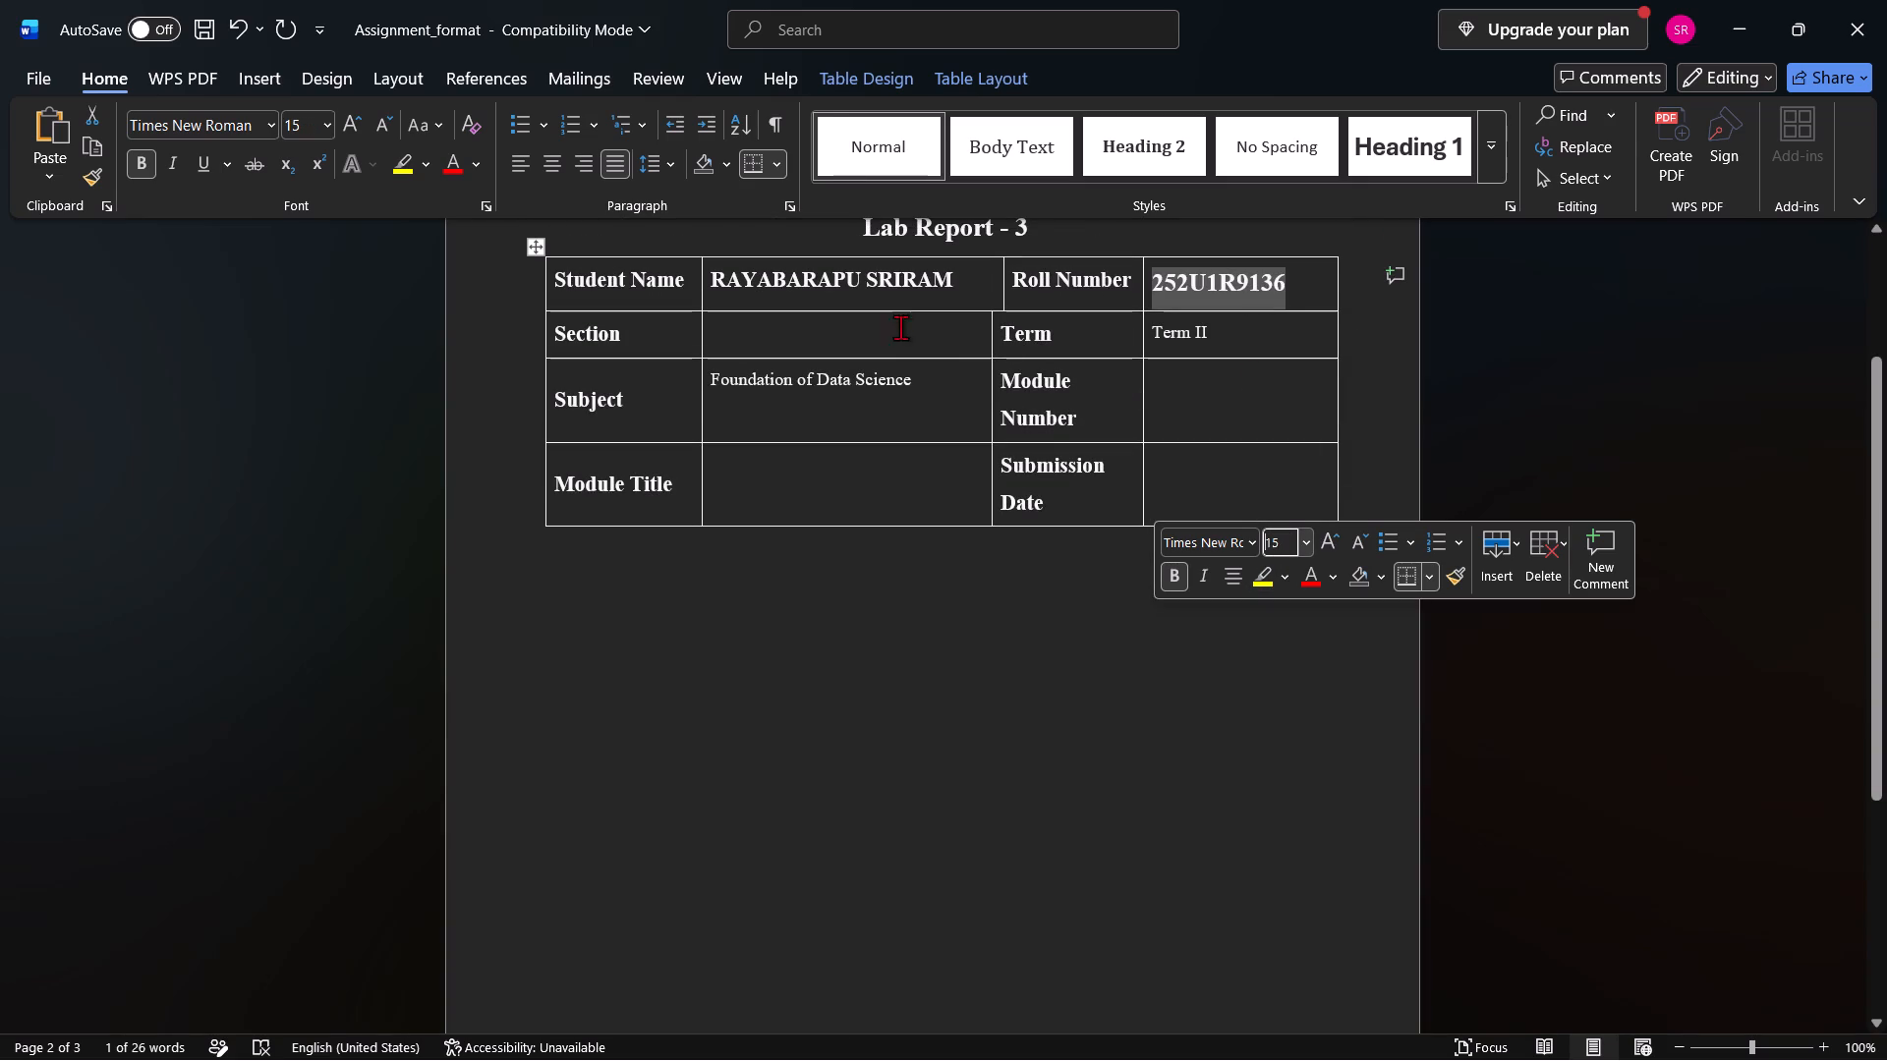
Enter CSE(GENAI)2C & 112 S26 in the Section cell.
{"action": "left_click", "coordinate": [886, 343]}
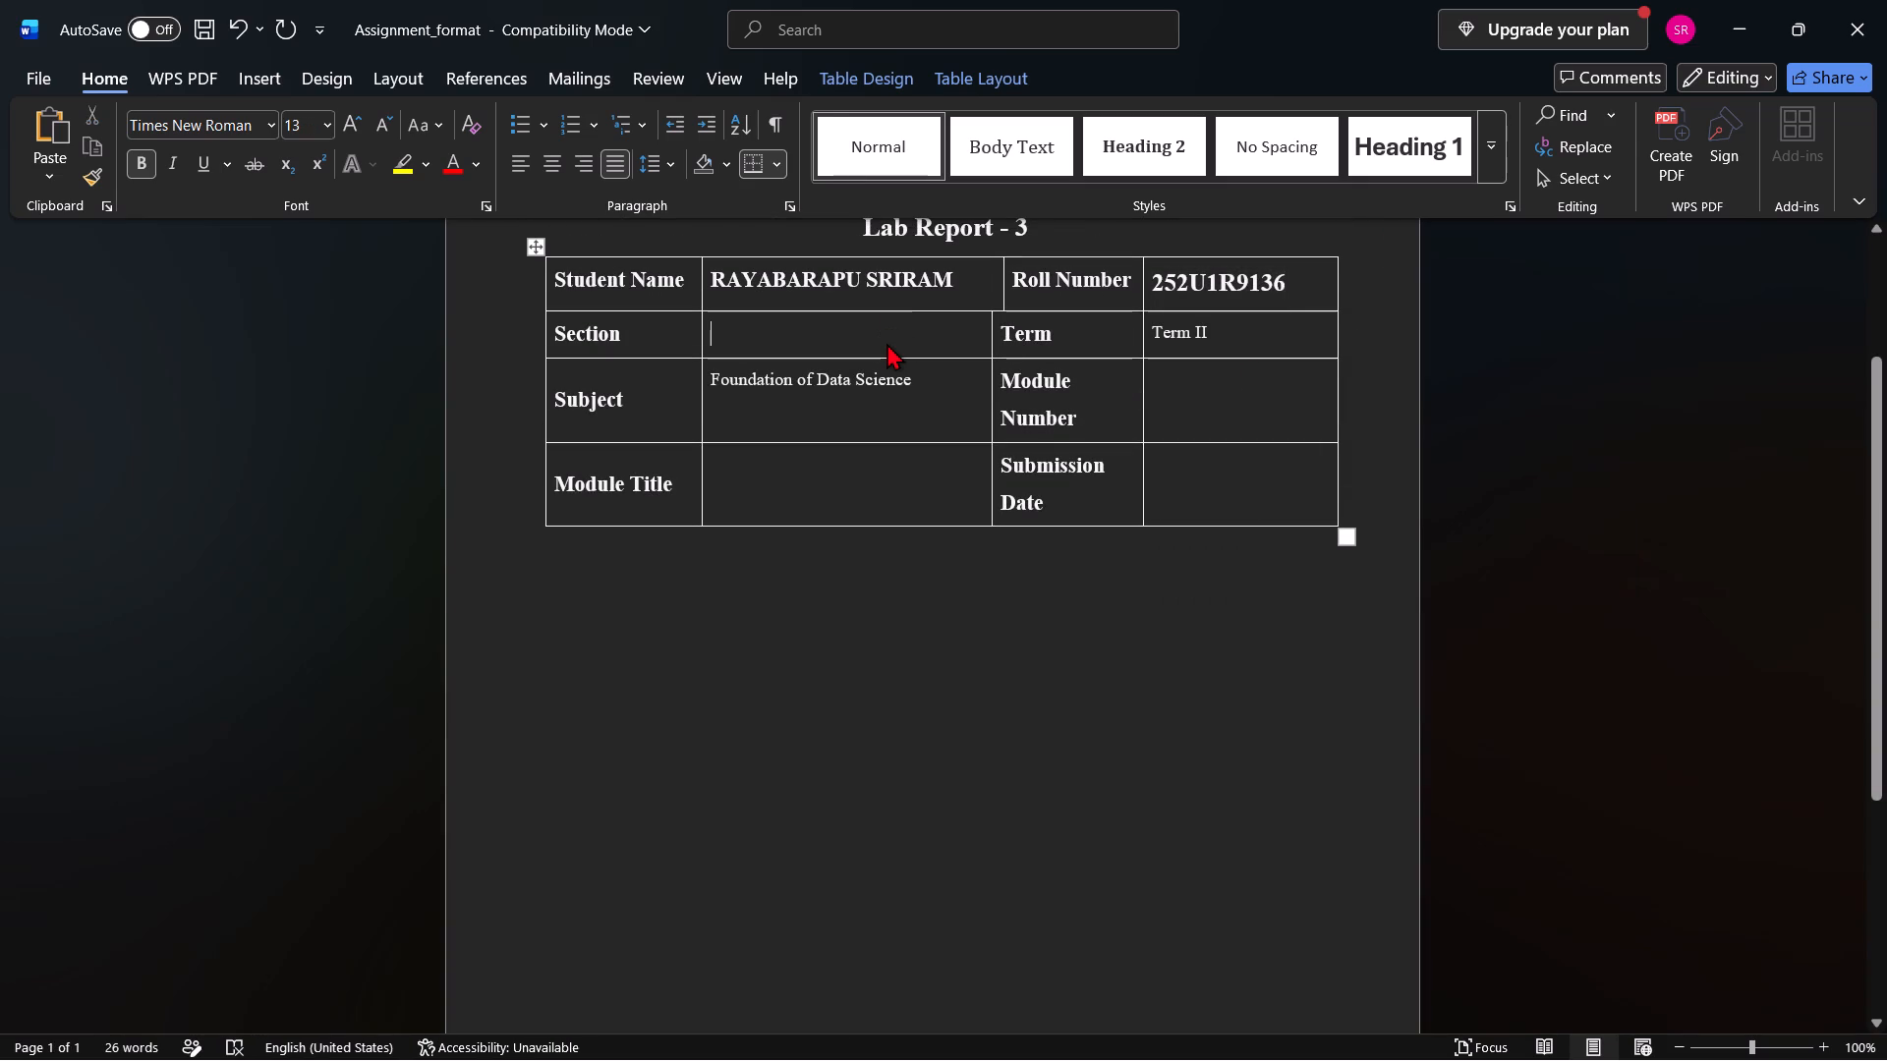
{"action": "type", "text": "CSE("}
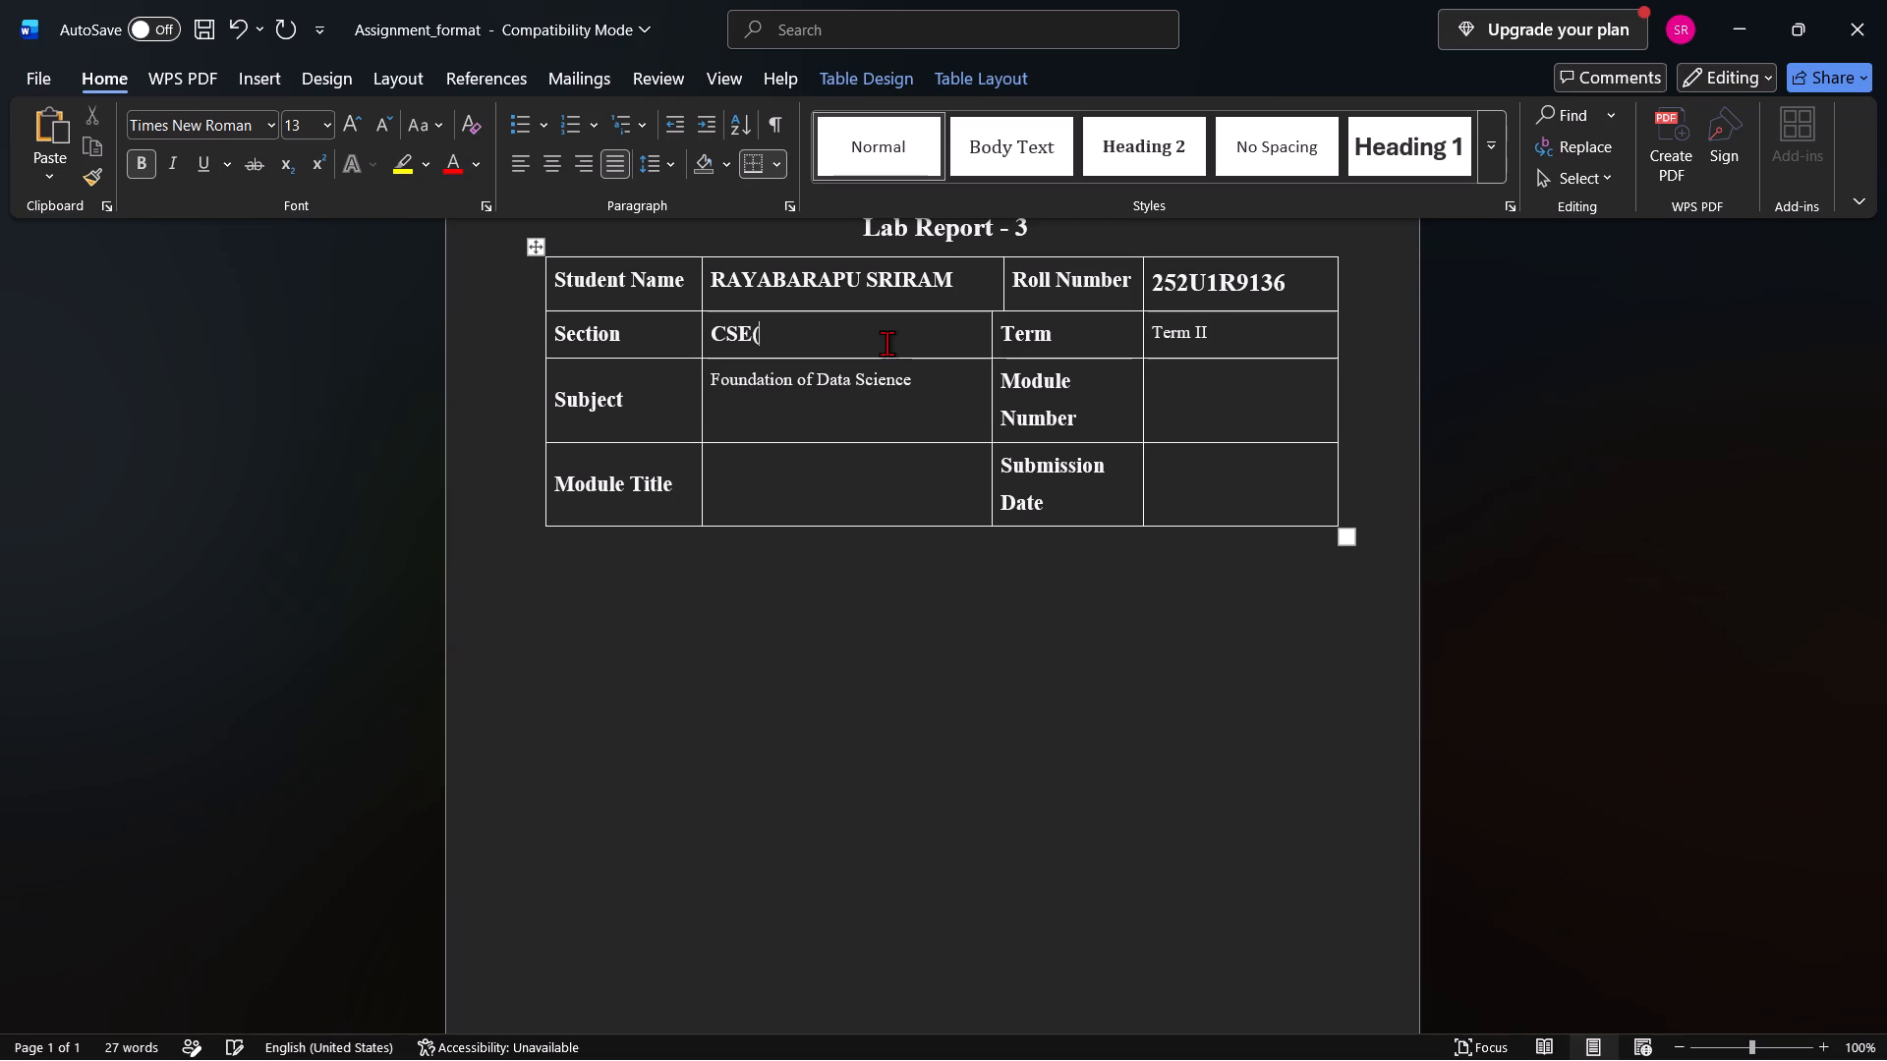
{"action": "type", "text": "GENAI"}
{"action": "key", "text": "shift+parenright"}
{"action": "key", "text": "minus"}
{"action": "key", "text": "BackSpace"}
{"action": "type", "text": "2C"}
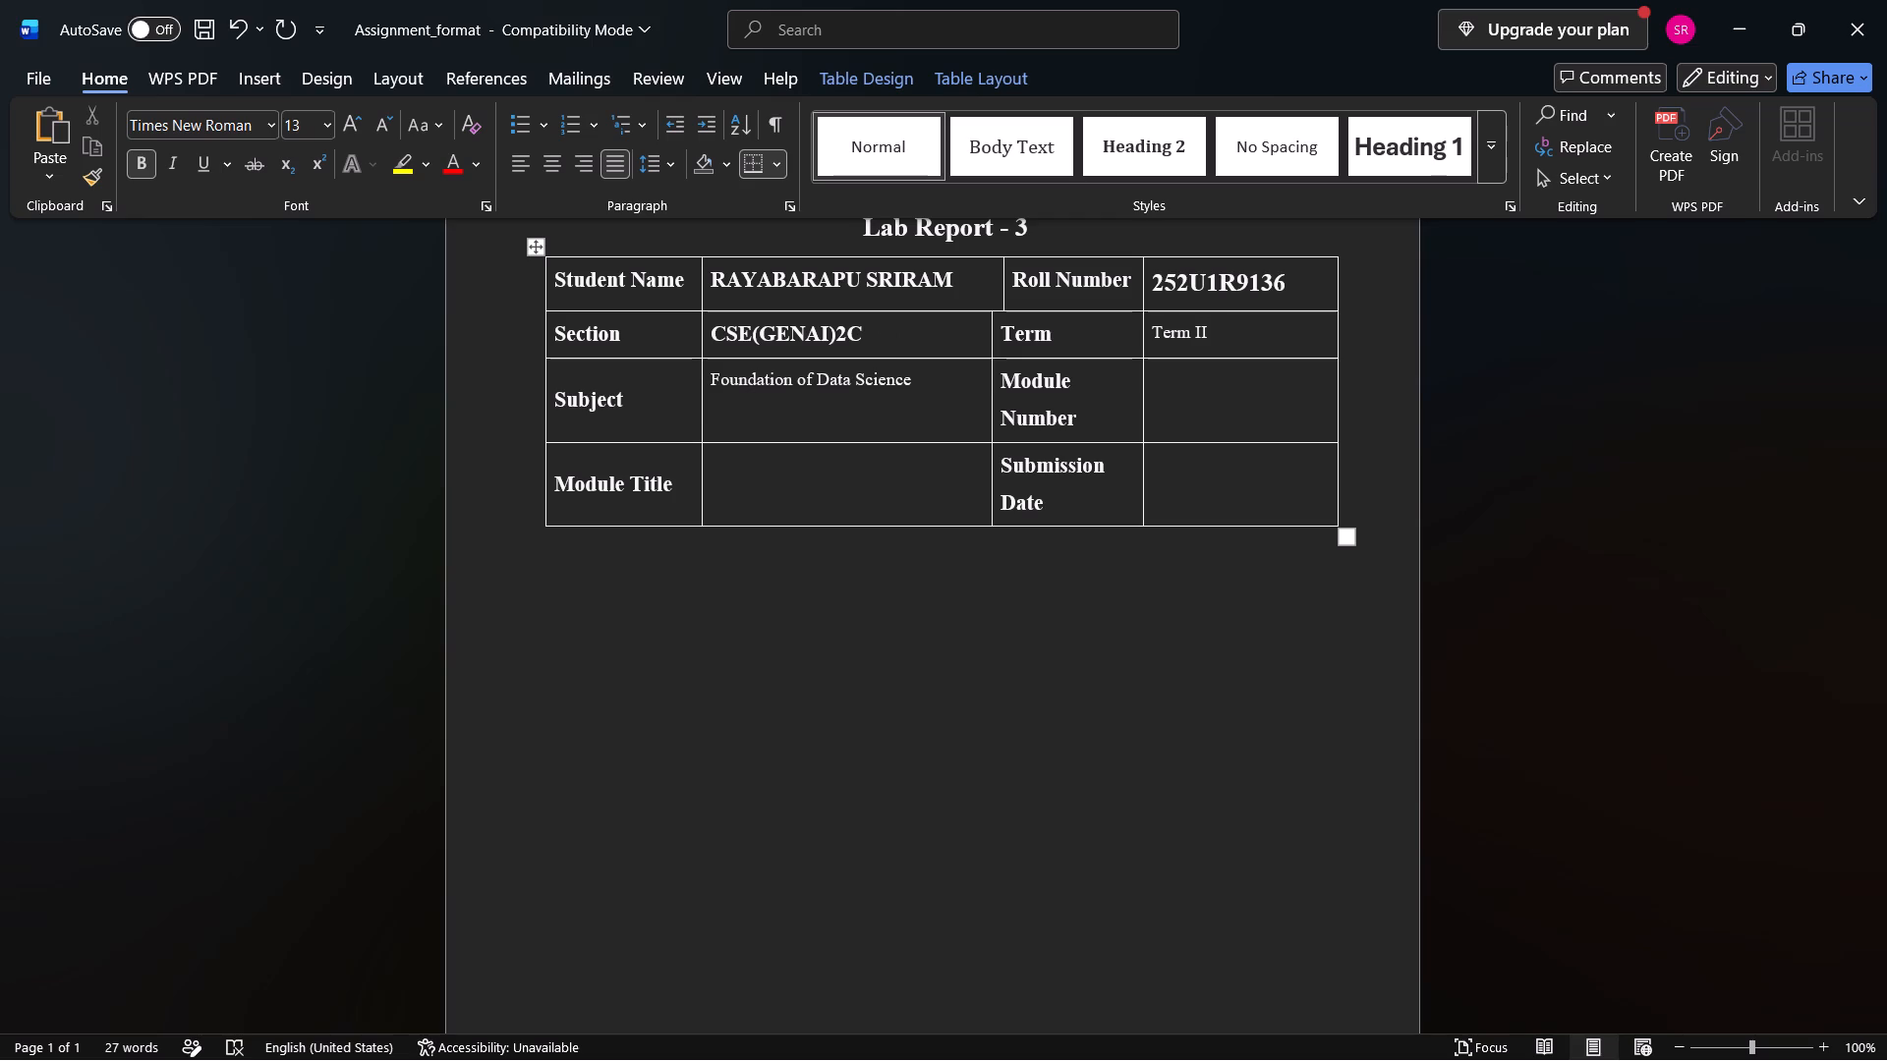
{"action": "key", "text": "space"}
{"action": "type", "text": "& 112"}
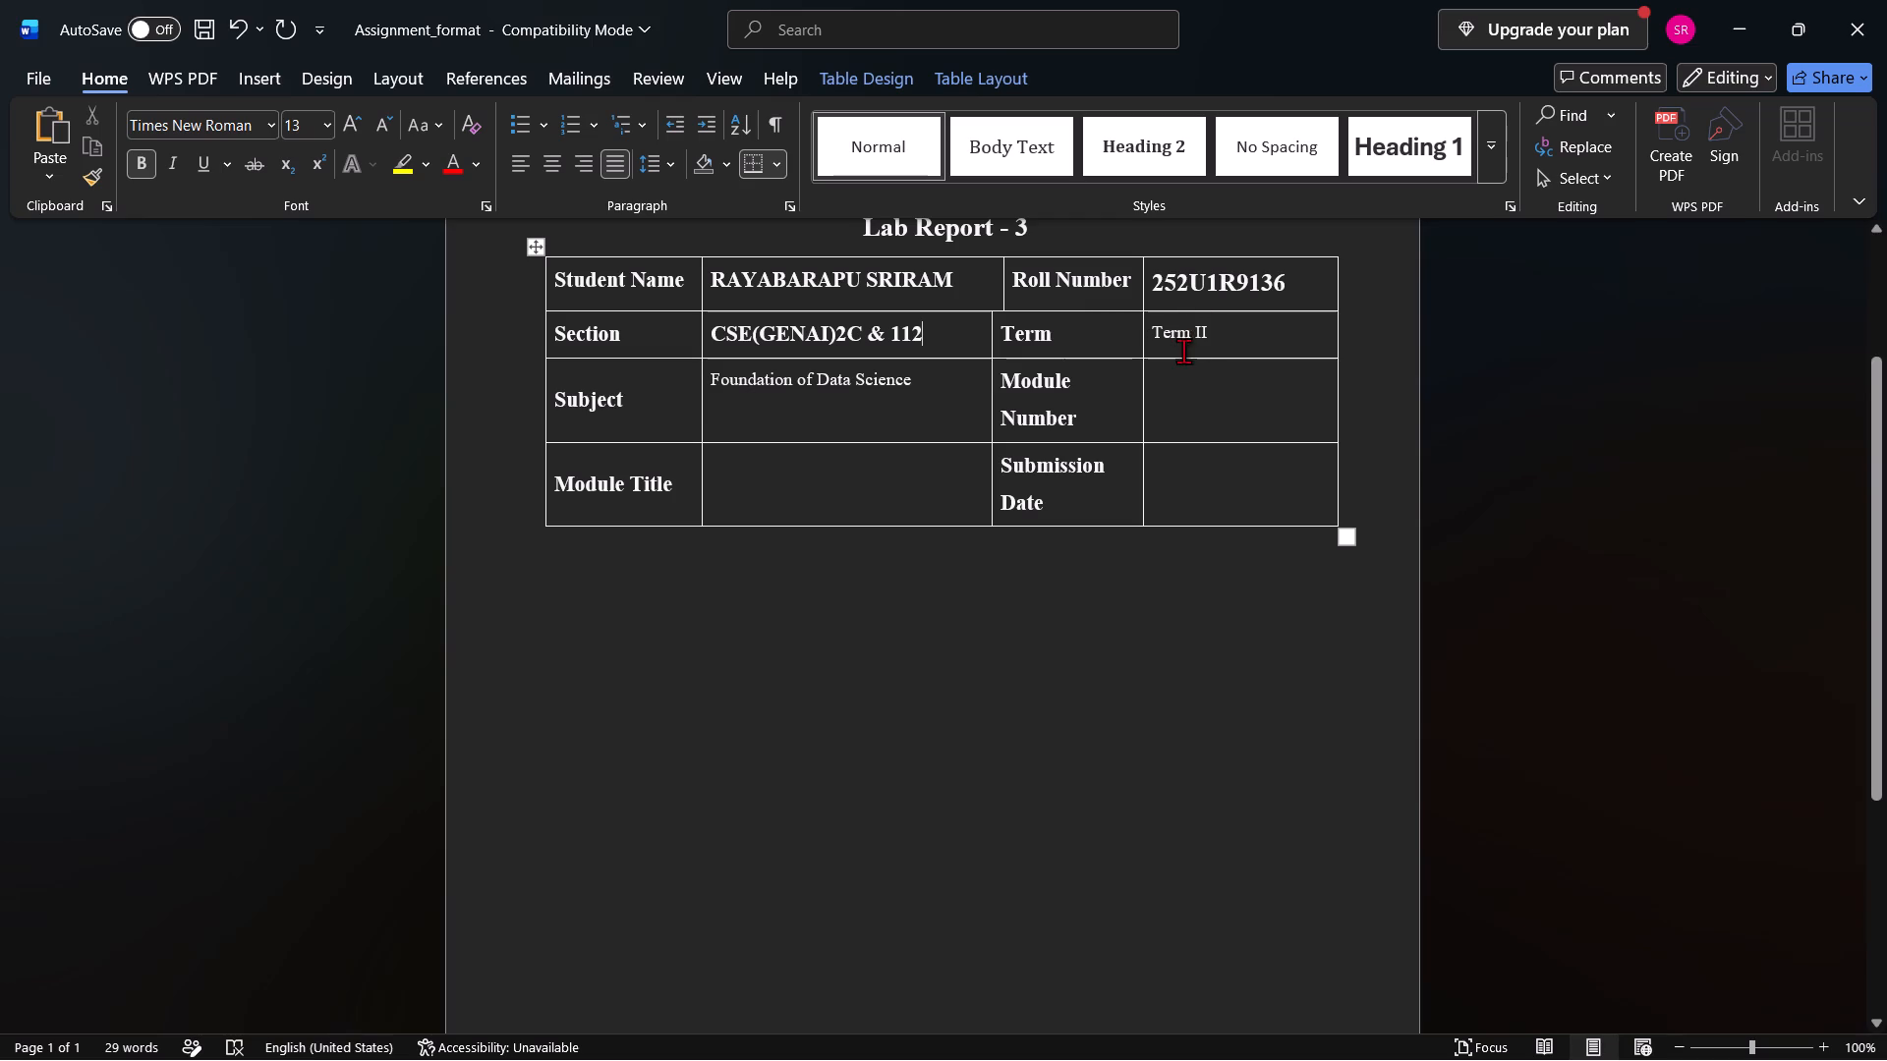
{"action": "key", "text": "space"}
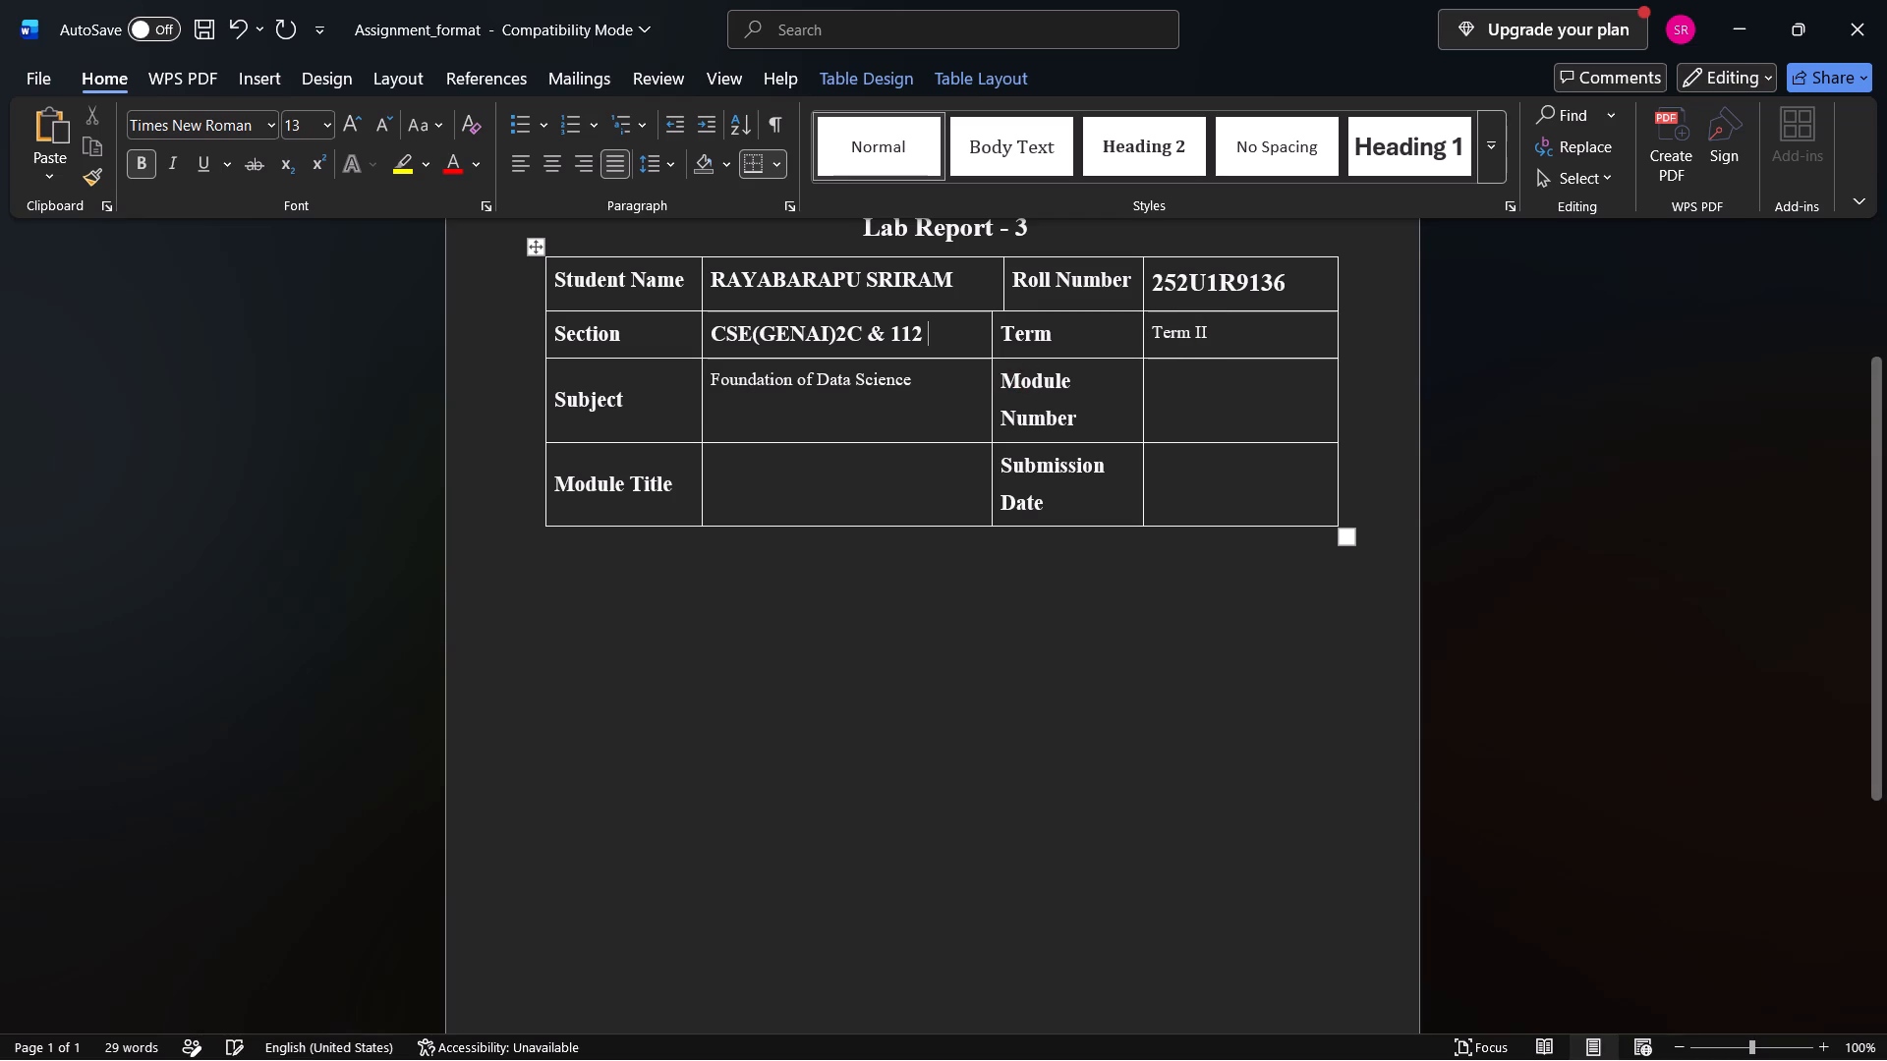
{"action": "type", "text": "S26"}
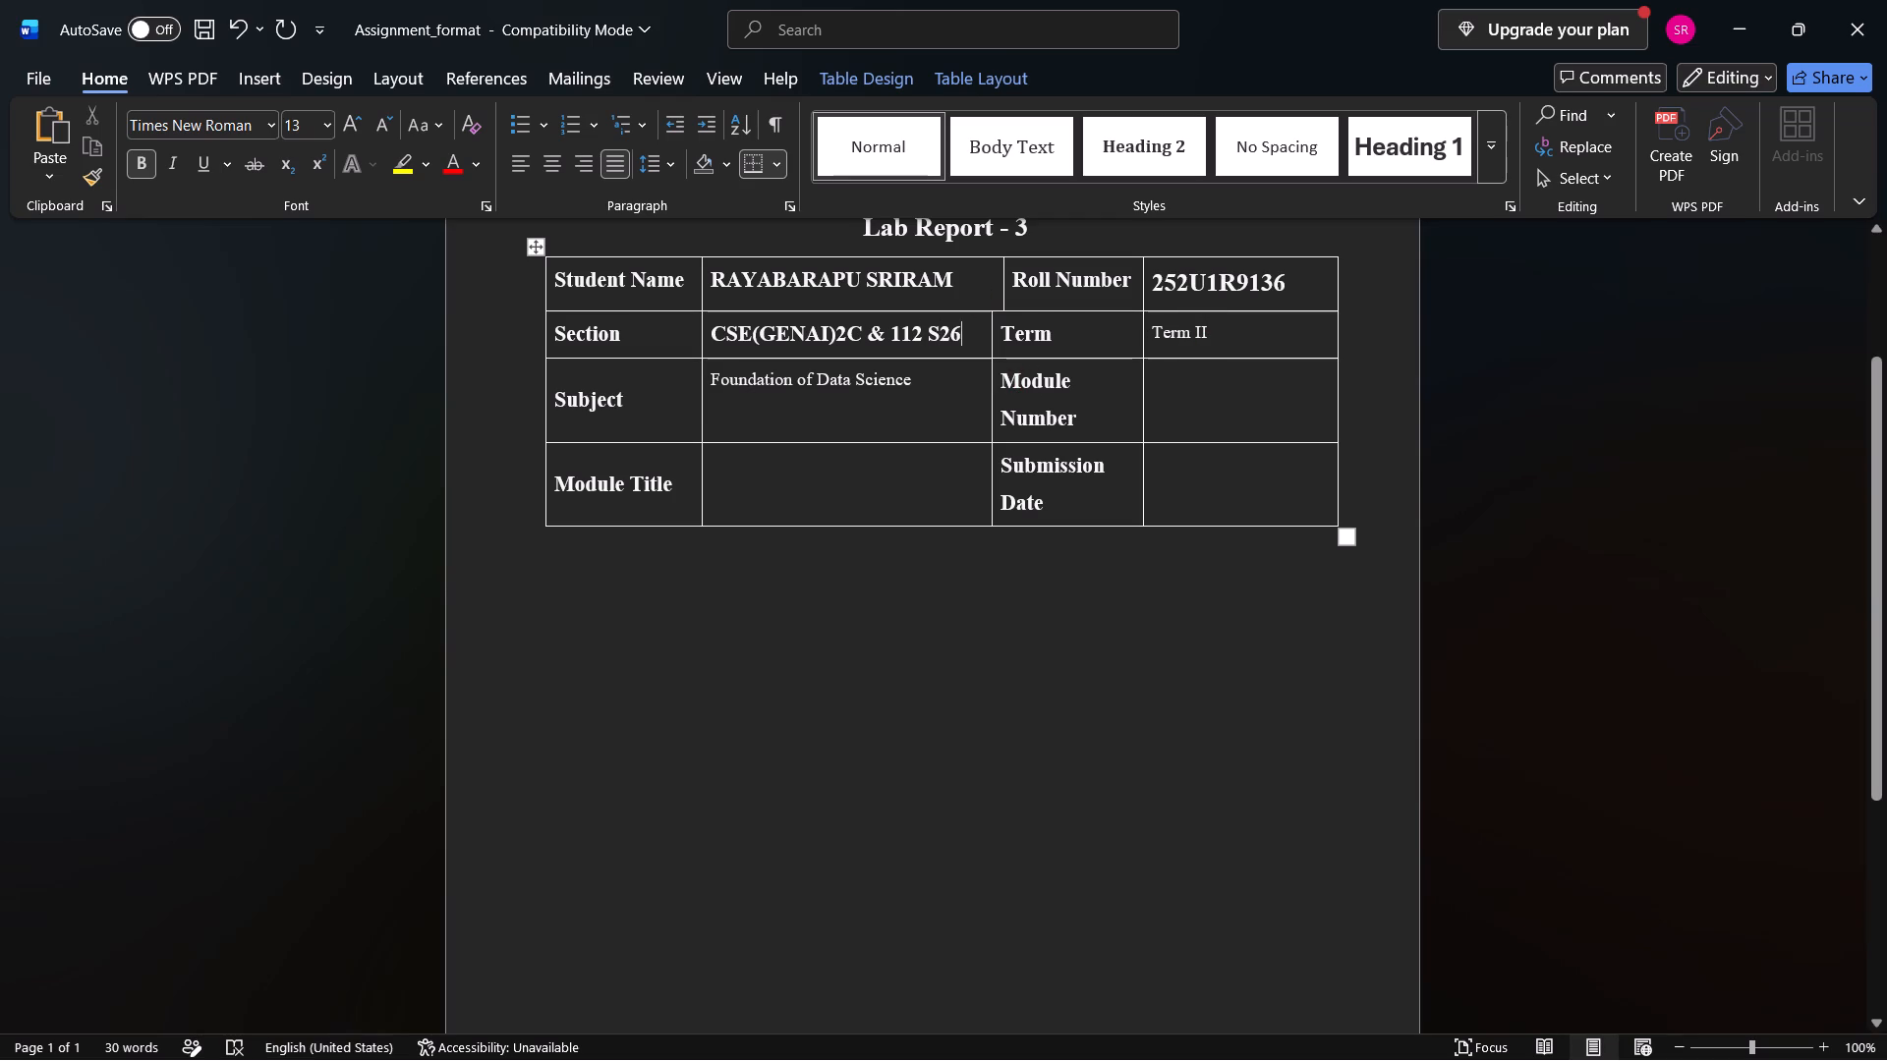
Align the column border beside the Section, Subject and Module Title values with the border in the Student Name row.
{"action": "left_click_drag", "start_coordinate": [989, 329], "coordinate": [1001, 329]}
{"action": "left_click", "coordinate": [1205, 406]}
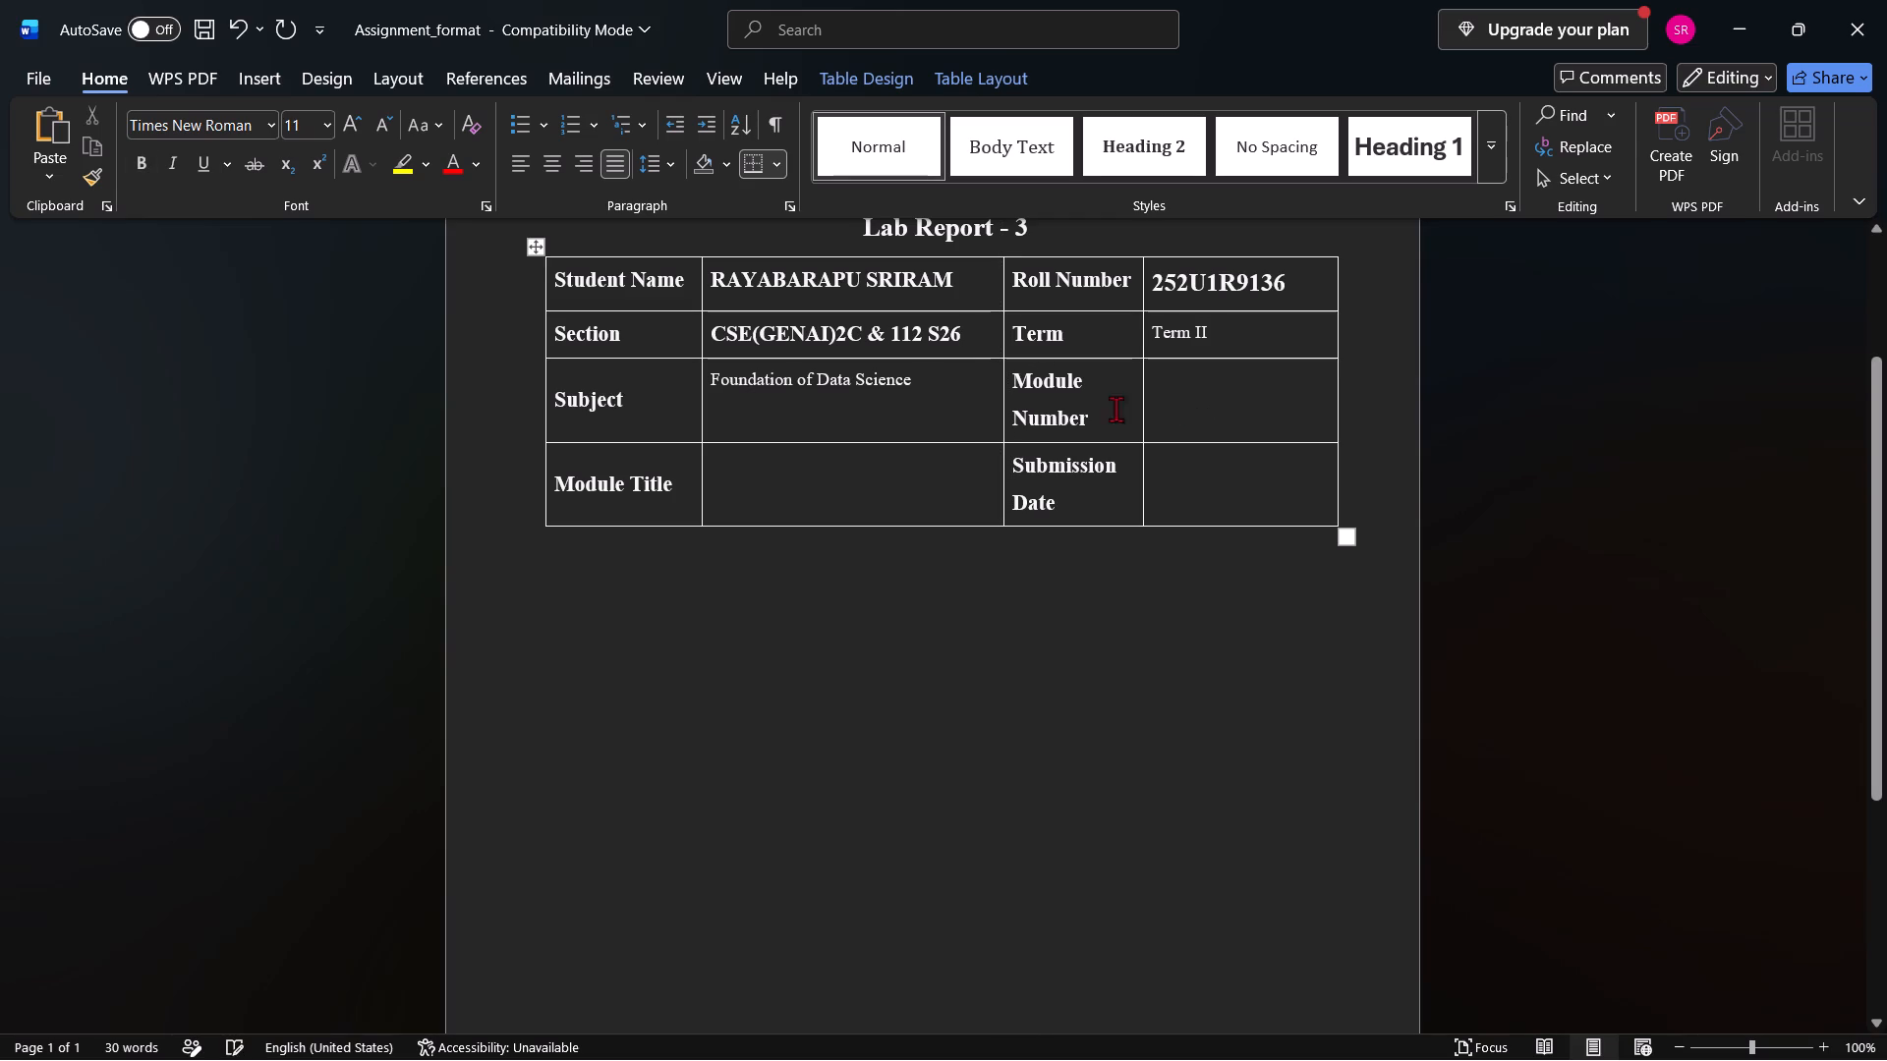
Make the Subject value Foundation of Data Science bold at font size 13.
{"action": "left_click", "coordinate": [936, 378]}
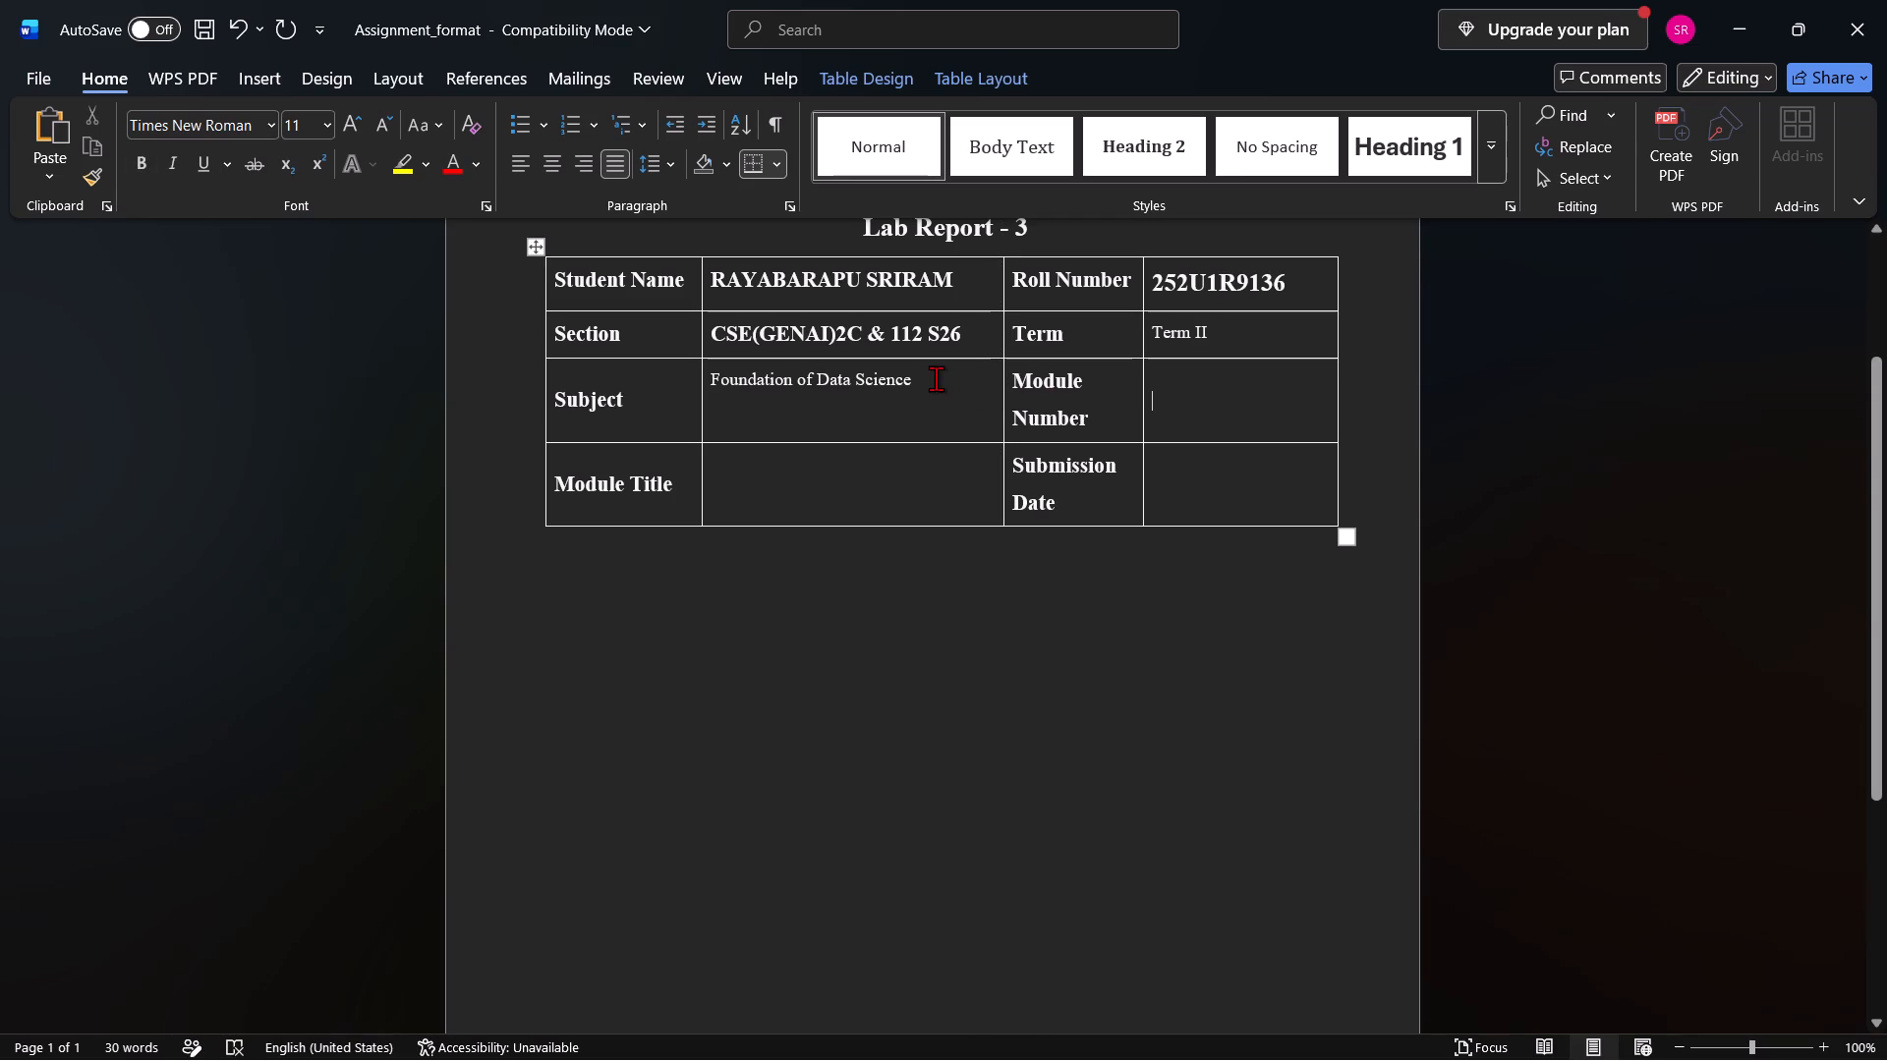
{"action": "left_click", "coordinate": [936, 378]}
{"action": "key", "text": "ctrl+a"}
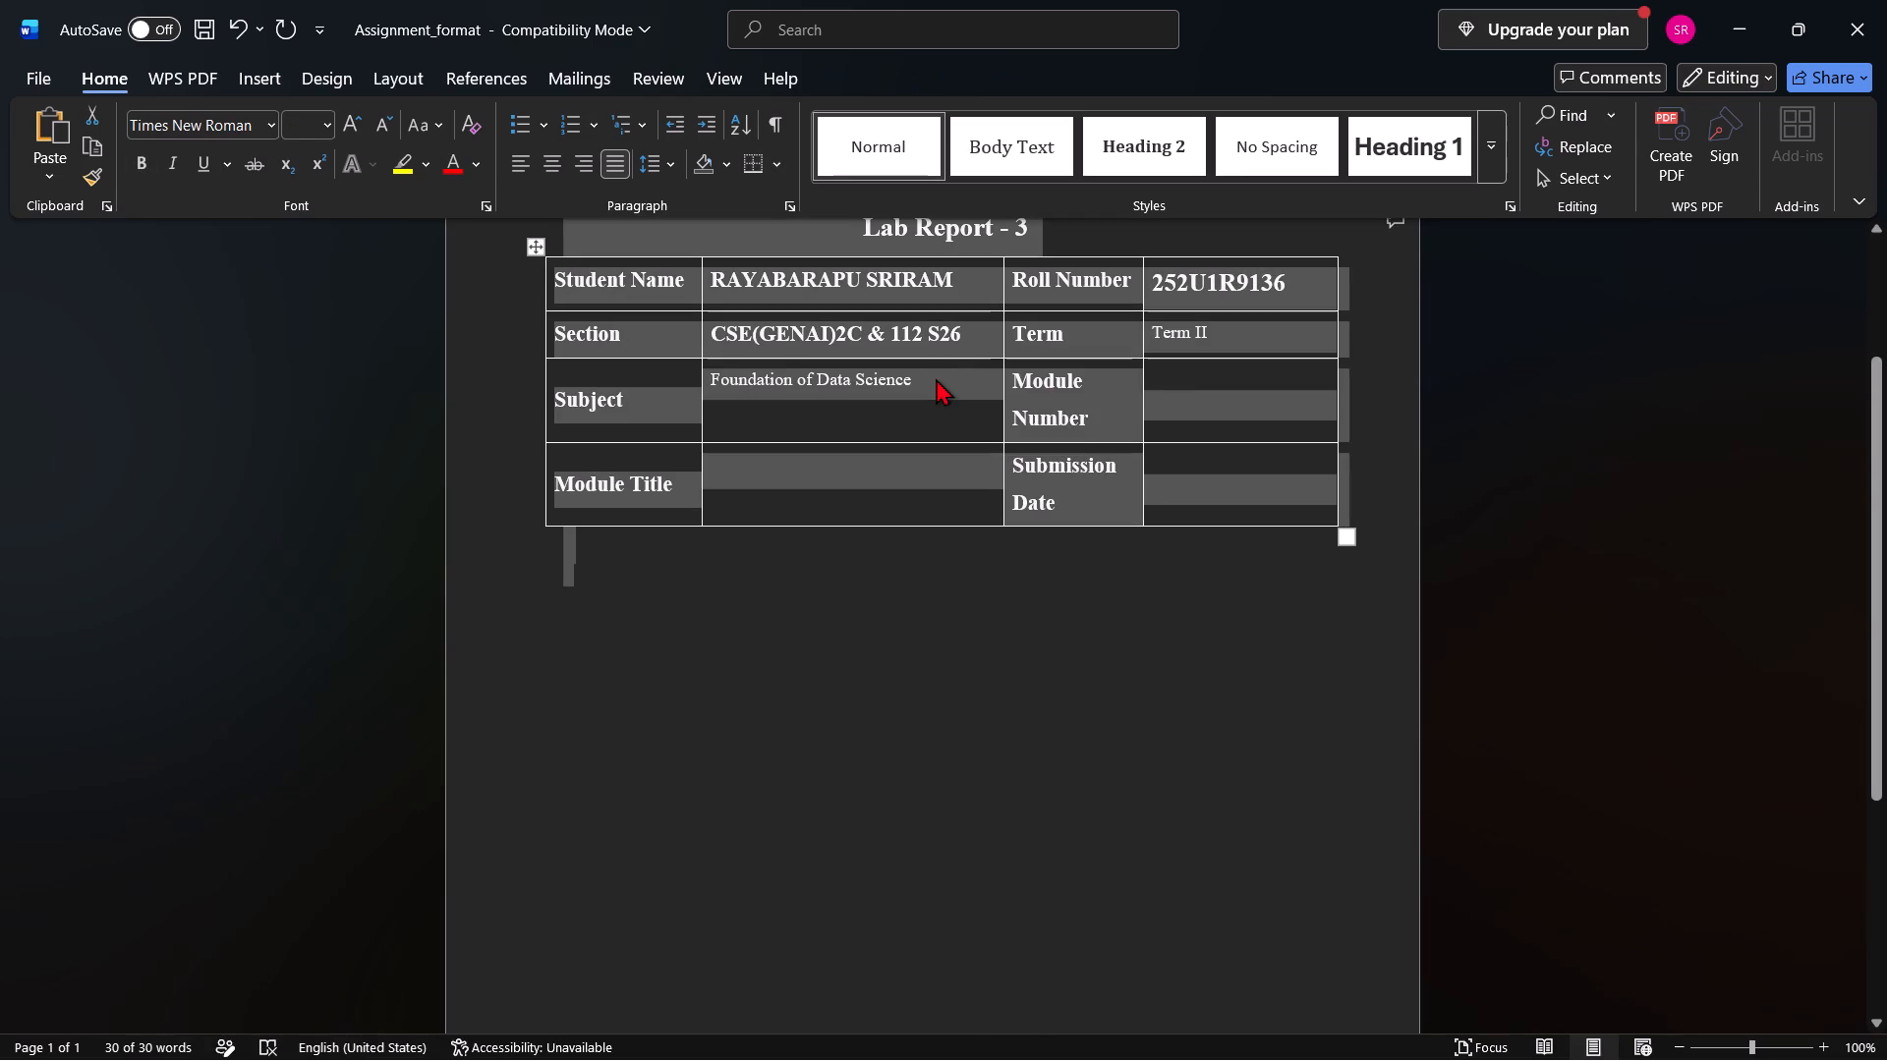
{"action": "left_click", "coordinate": [936, 378]}
{"action": "left_click_drag", "start_coordinate": [936, 378], "coordinate": [718, 382]}
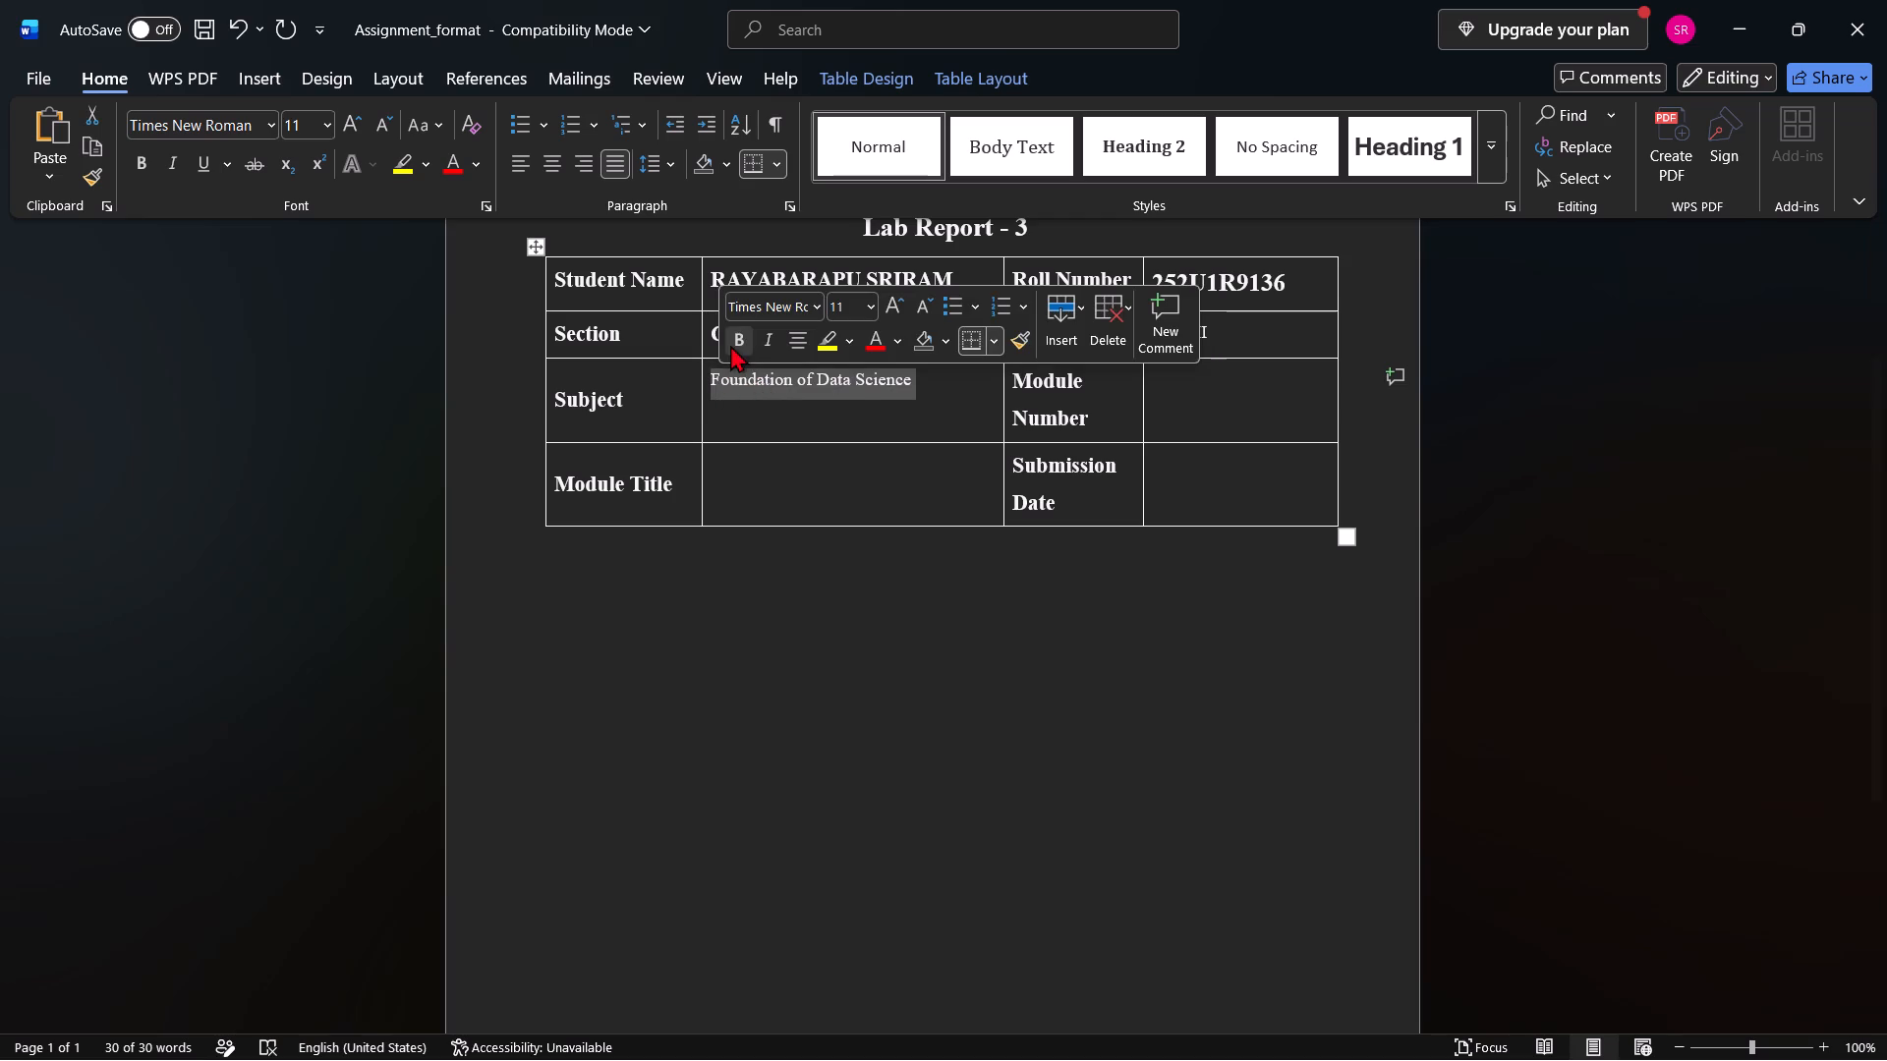
{"action": "left_click", "coordinate": [730, 345]}
{"action": "left_click", "coordinate": [843, 311]}
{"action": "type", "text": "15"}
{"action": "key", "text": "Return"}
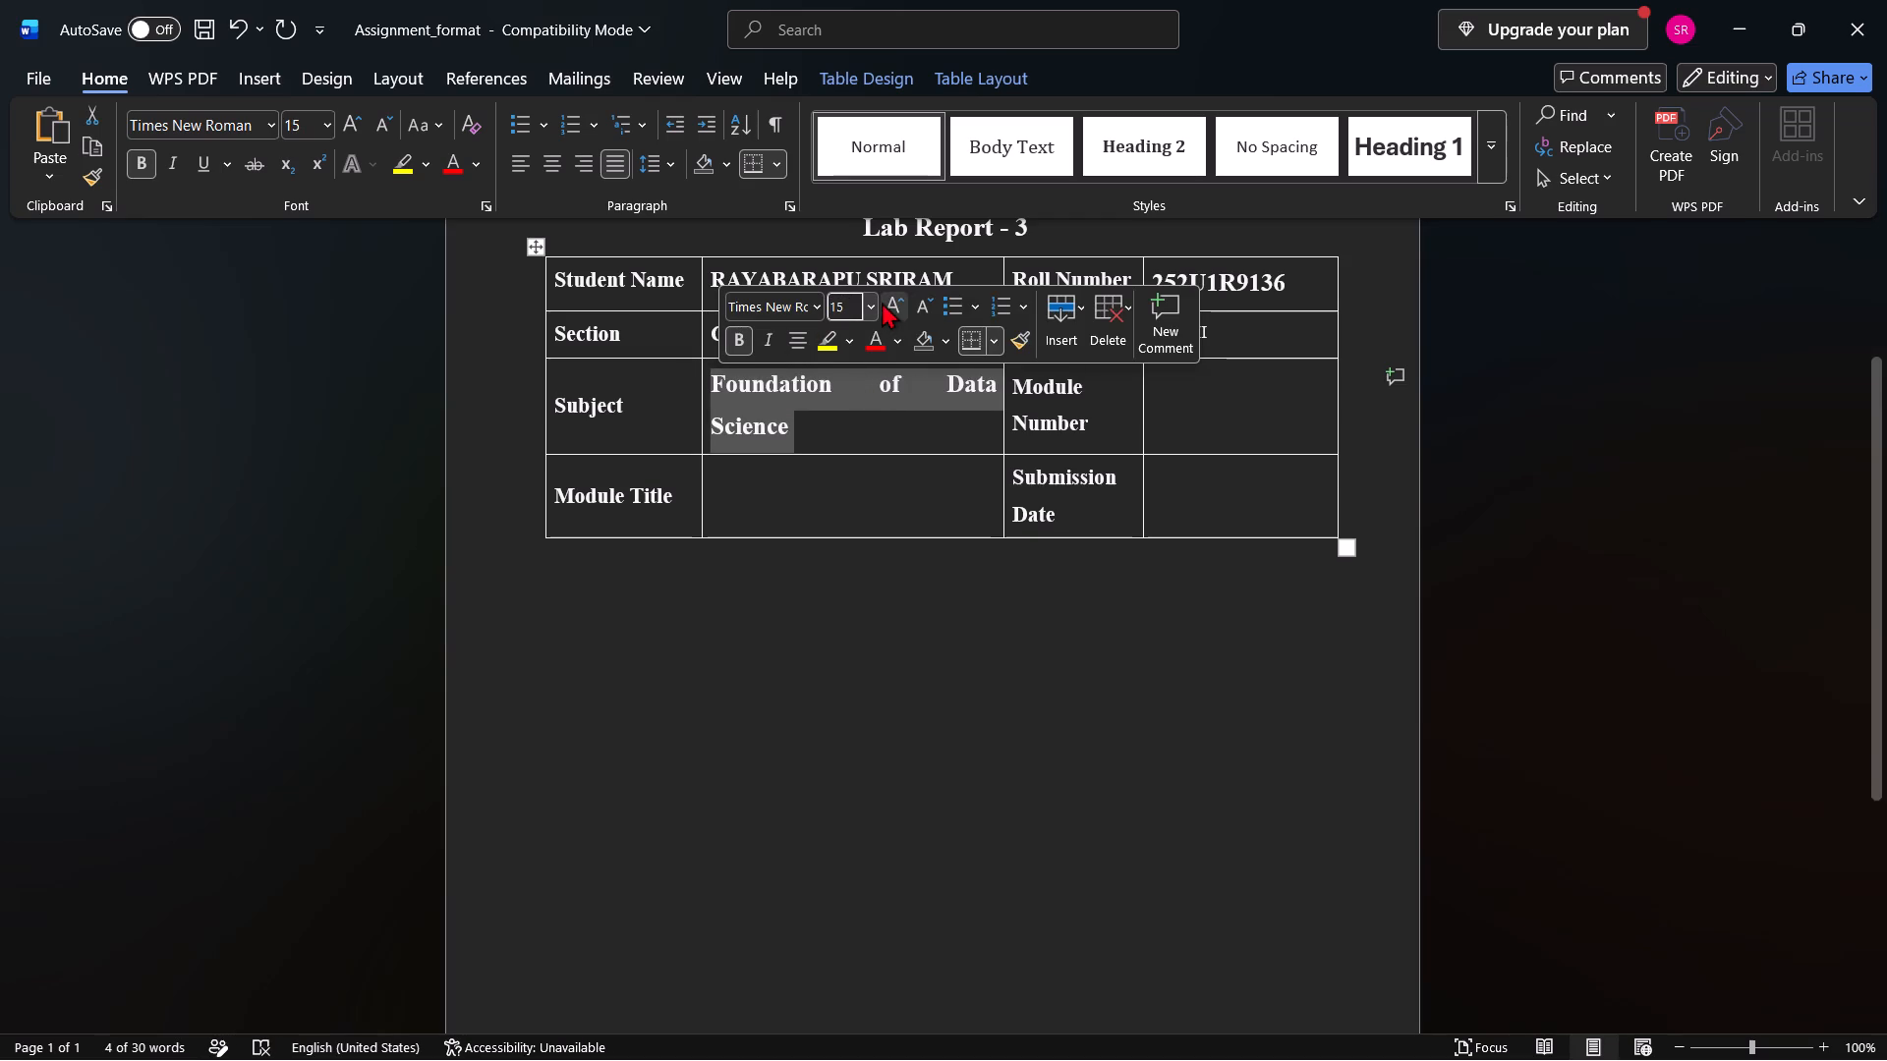
{"action": "triple_click", "coordinate": [831, 304]}
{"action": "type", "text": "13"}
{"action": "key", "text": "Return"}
Enter 3 in the Module Number cell.
{"action": "left_click", "coordinate": [973, 471]}
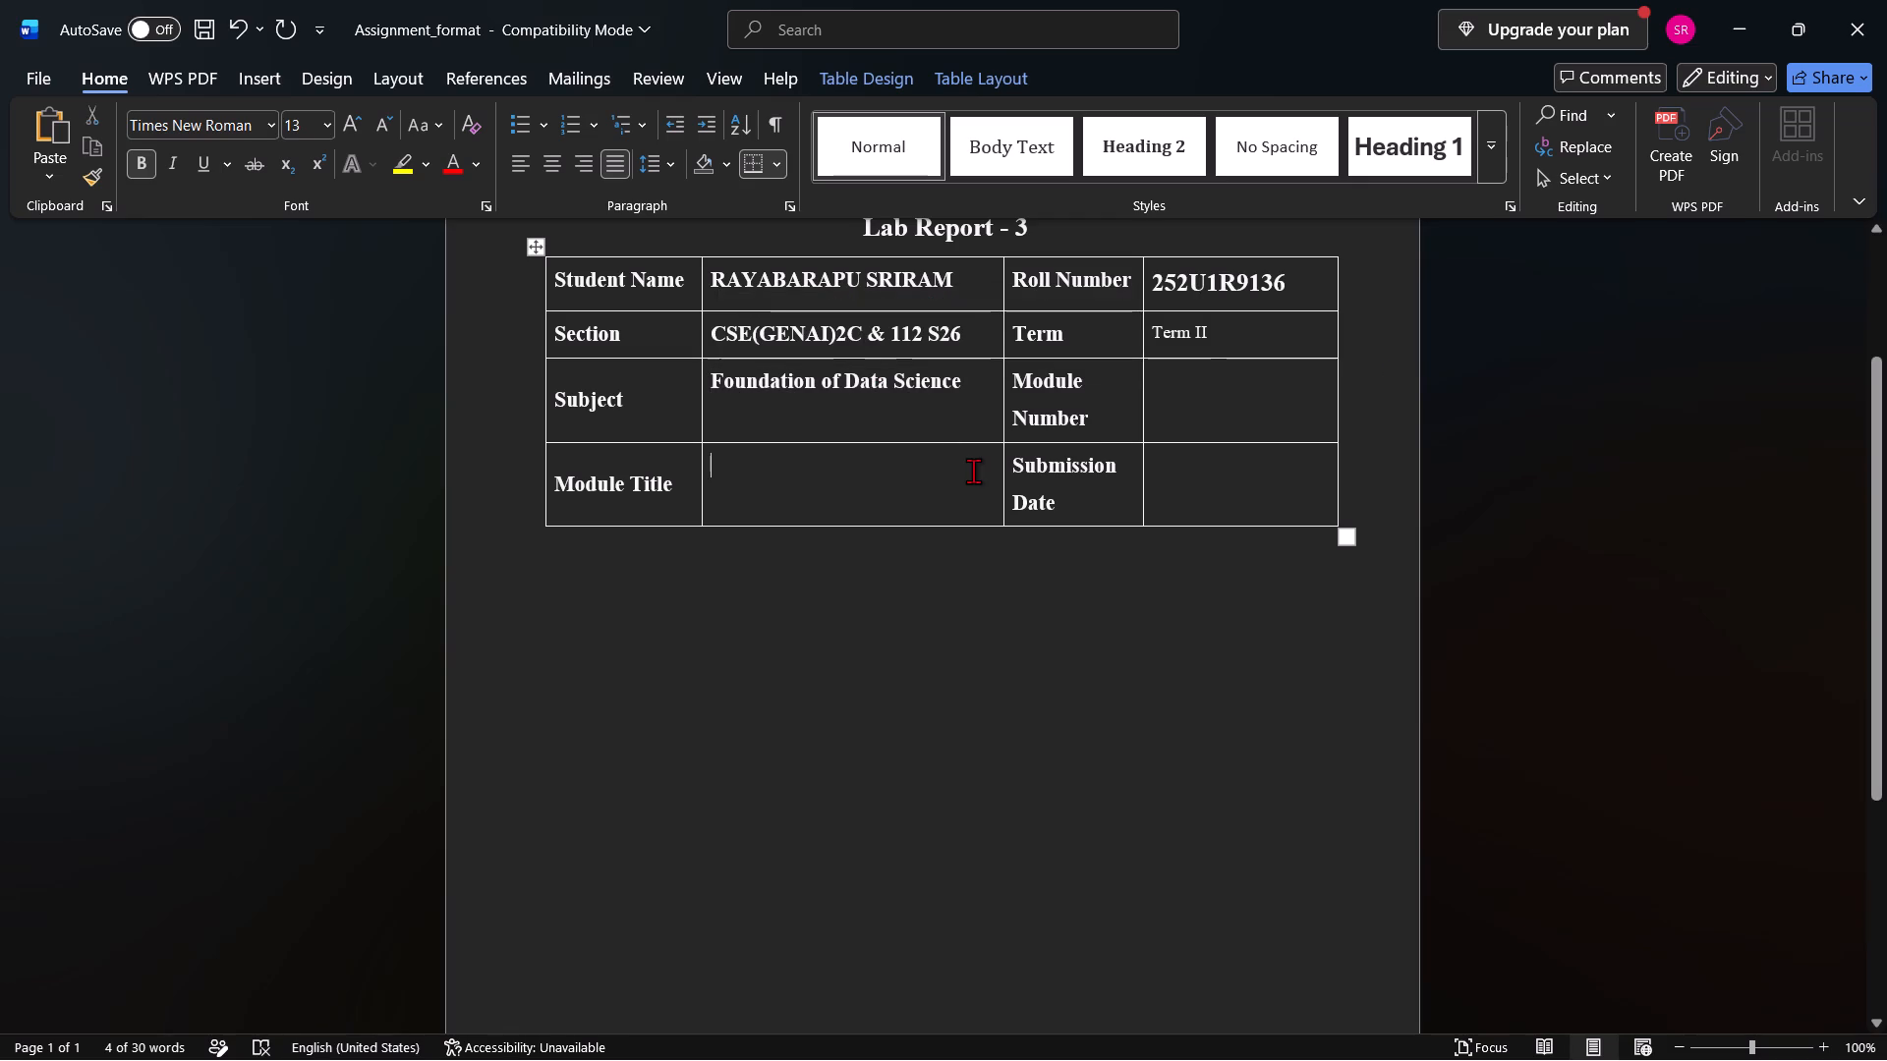
{"action": "left_click", "coordinate": [1149, 385]}
{"action": "left_click", "coordinate": [1214, 404]}
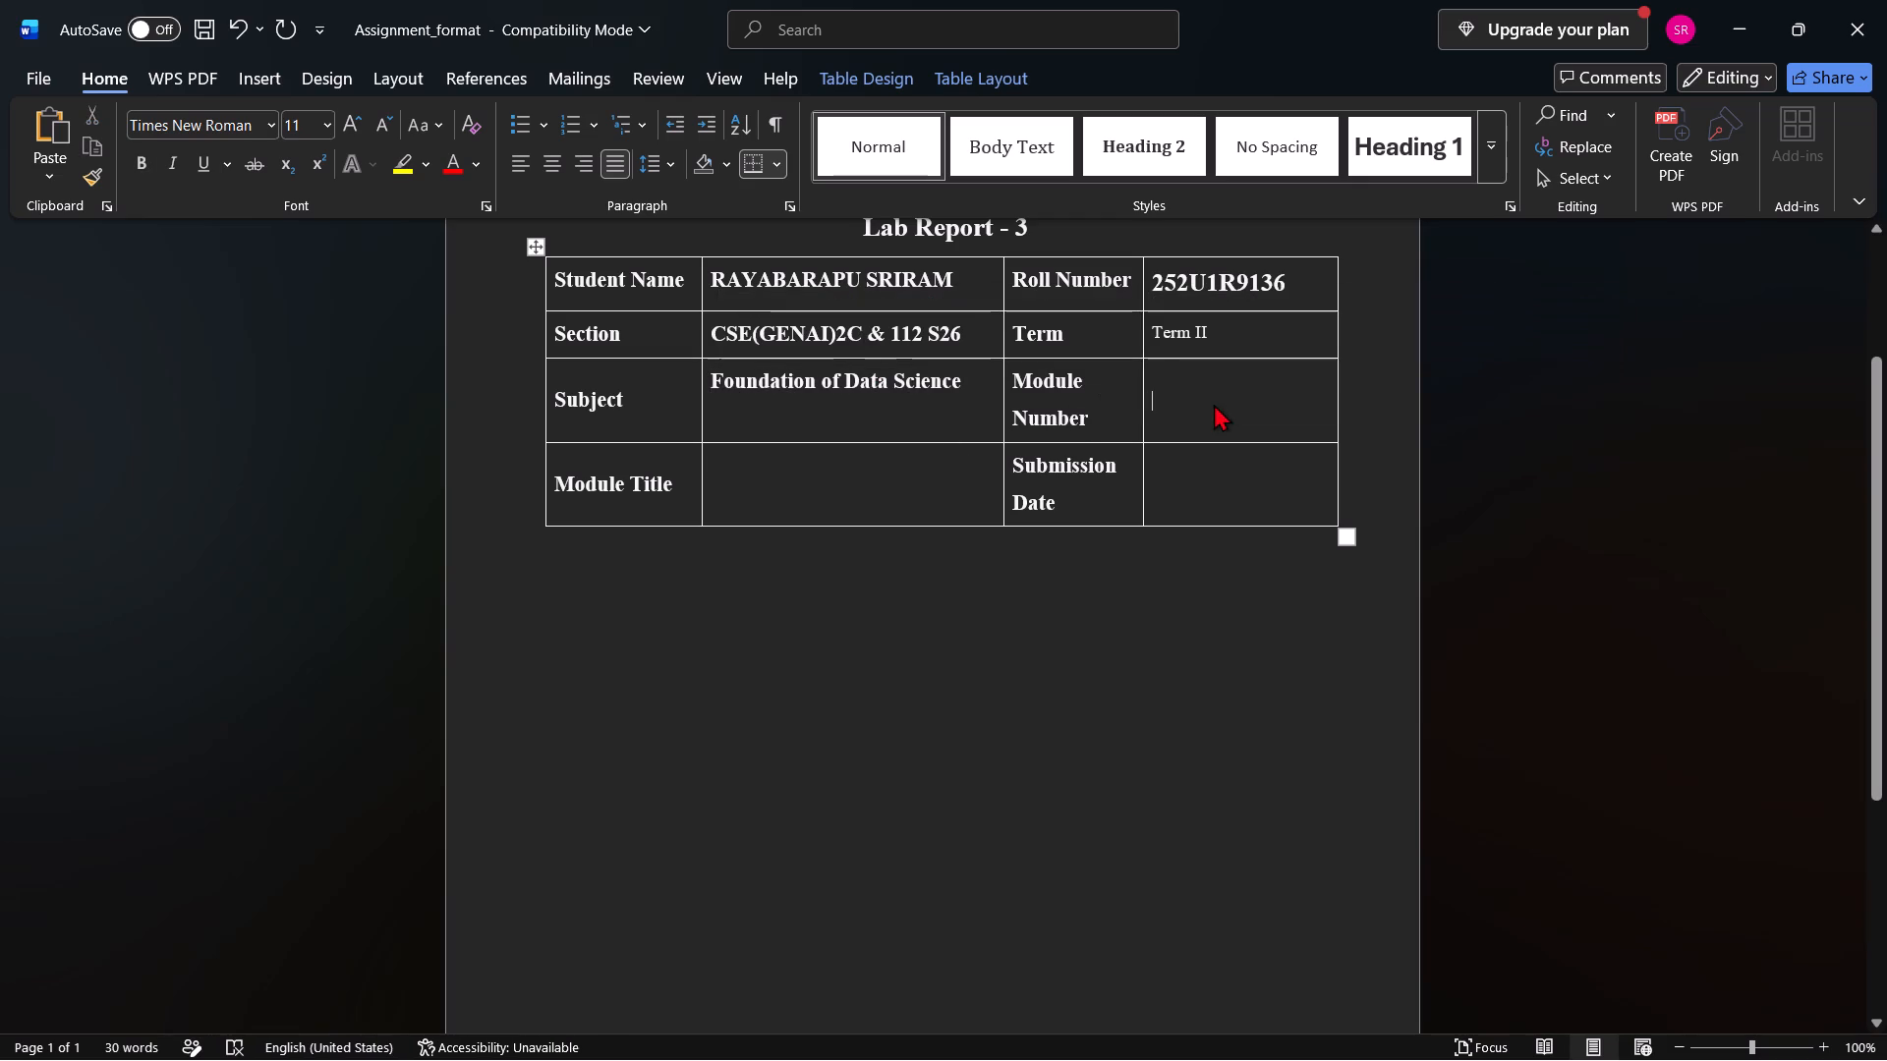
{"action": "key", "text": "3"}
Make the Module Number value 3 bold and change its font size.
{"action": "left_click_drag", "start_coordinate": [1214, 404], "coordinate": [1178, 398]}
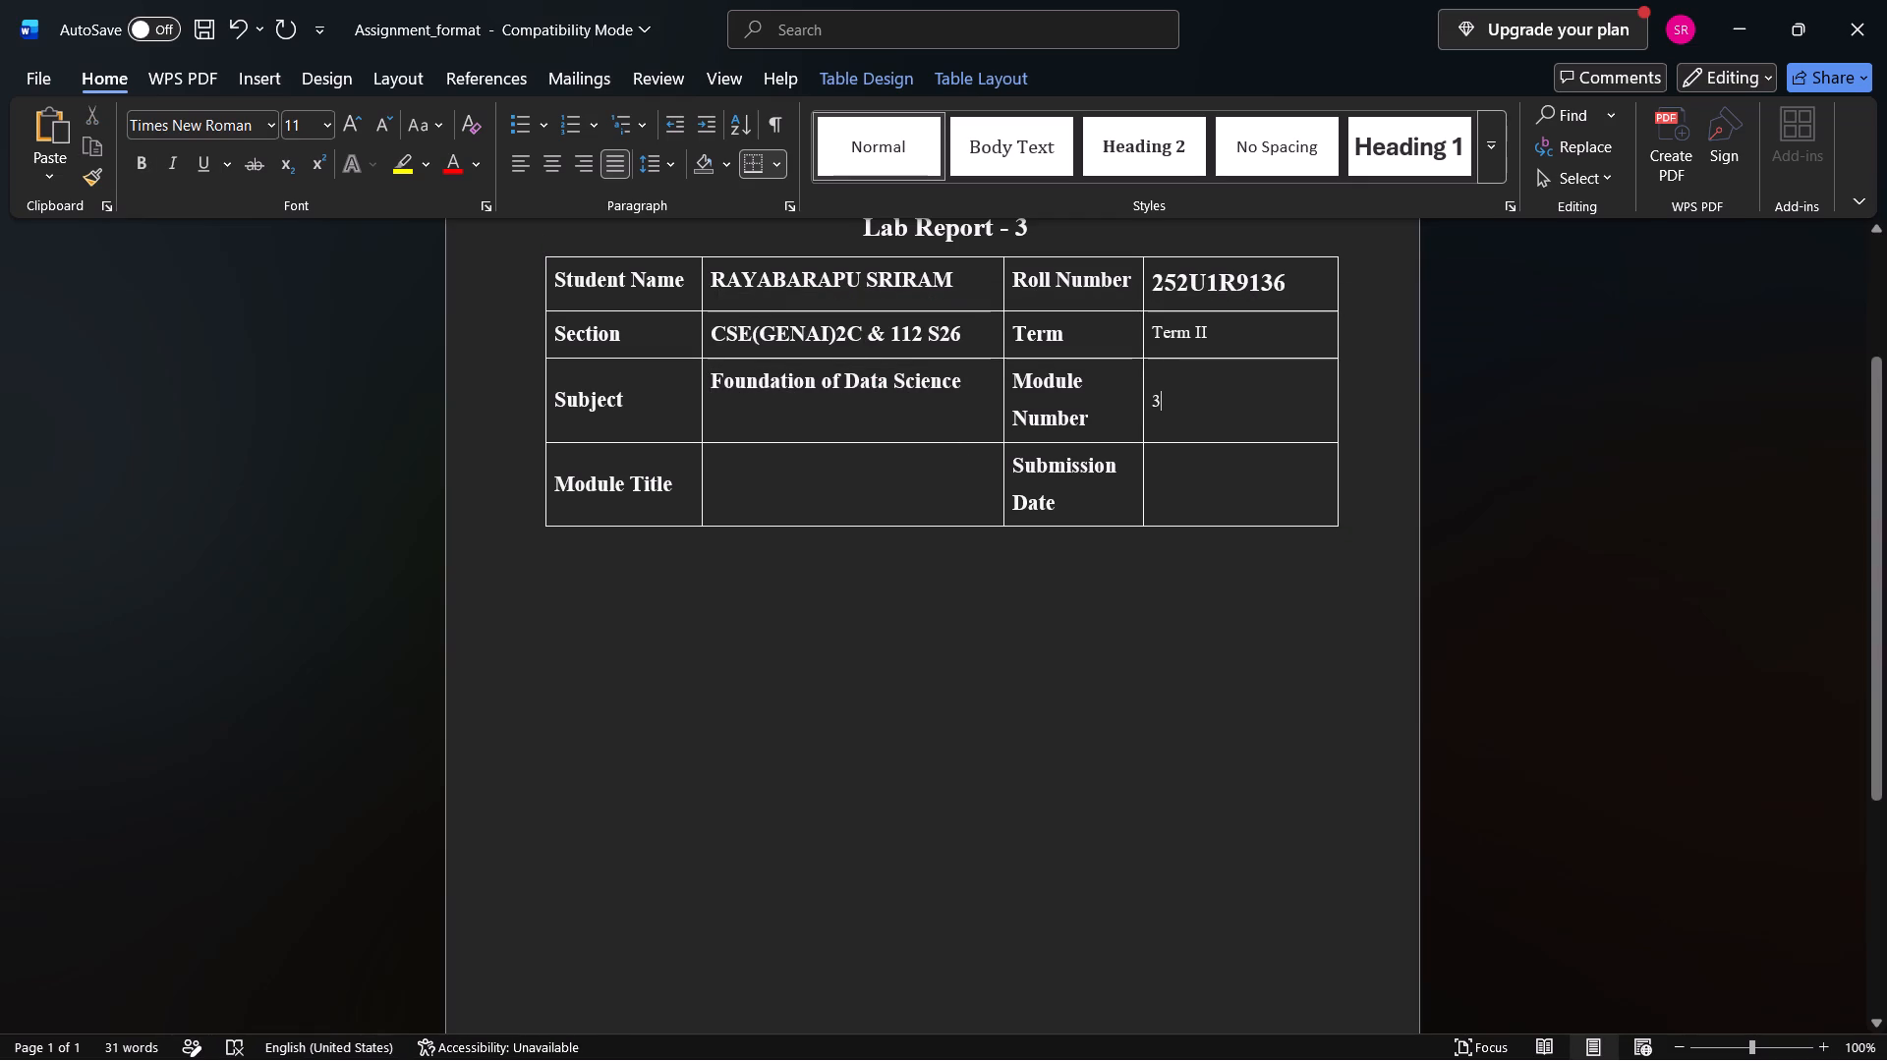
{"action": "left_click_drag", "start_coordinate": [1178, 398], "coordinate": [1203, 354]}
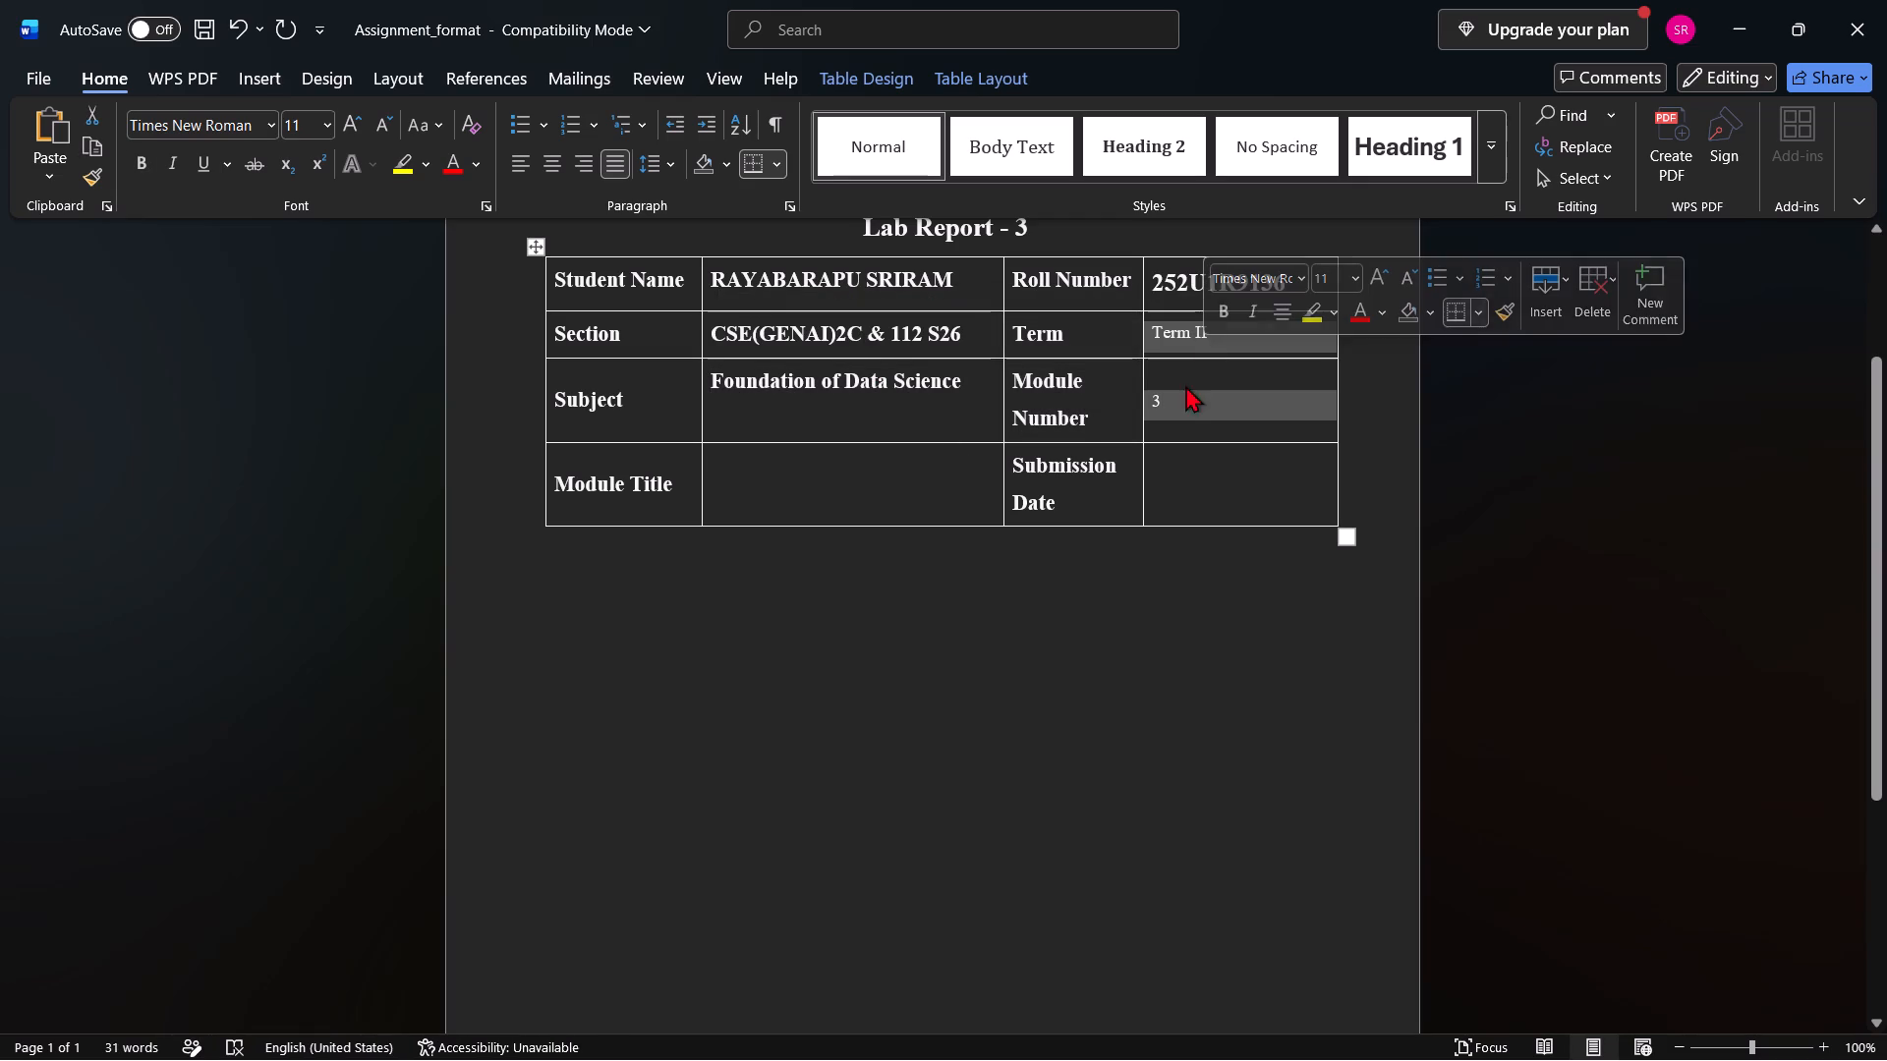
{"action": "left_click", "coordinate": [1177, 401]}
{"action": "left_click_drag", "start_coordinate": [1177, 401], "coordinate": [1149, 401]}
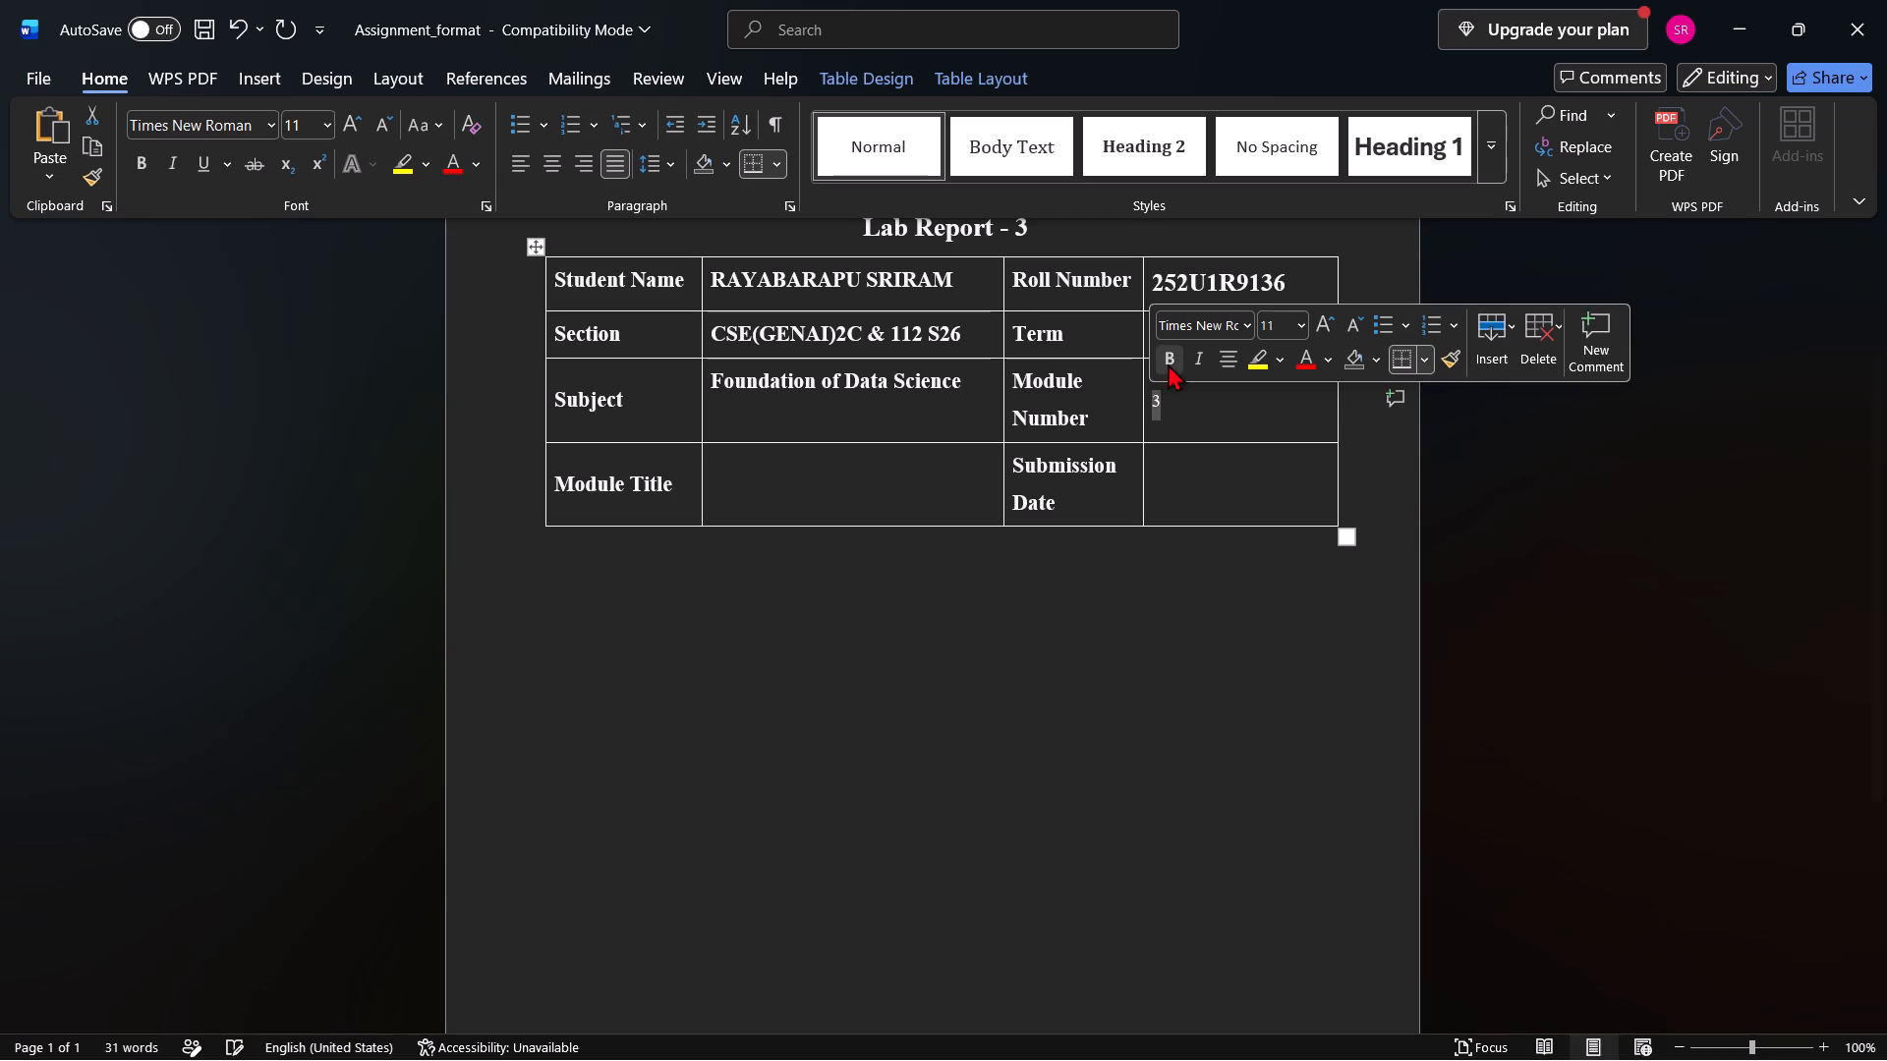
{"action": "left_click", "coordinate": [1168, 363]}
{"action": "left_click", "coordinate": [1277, 326]}
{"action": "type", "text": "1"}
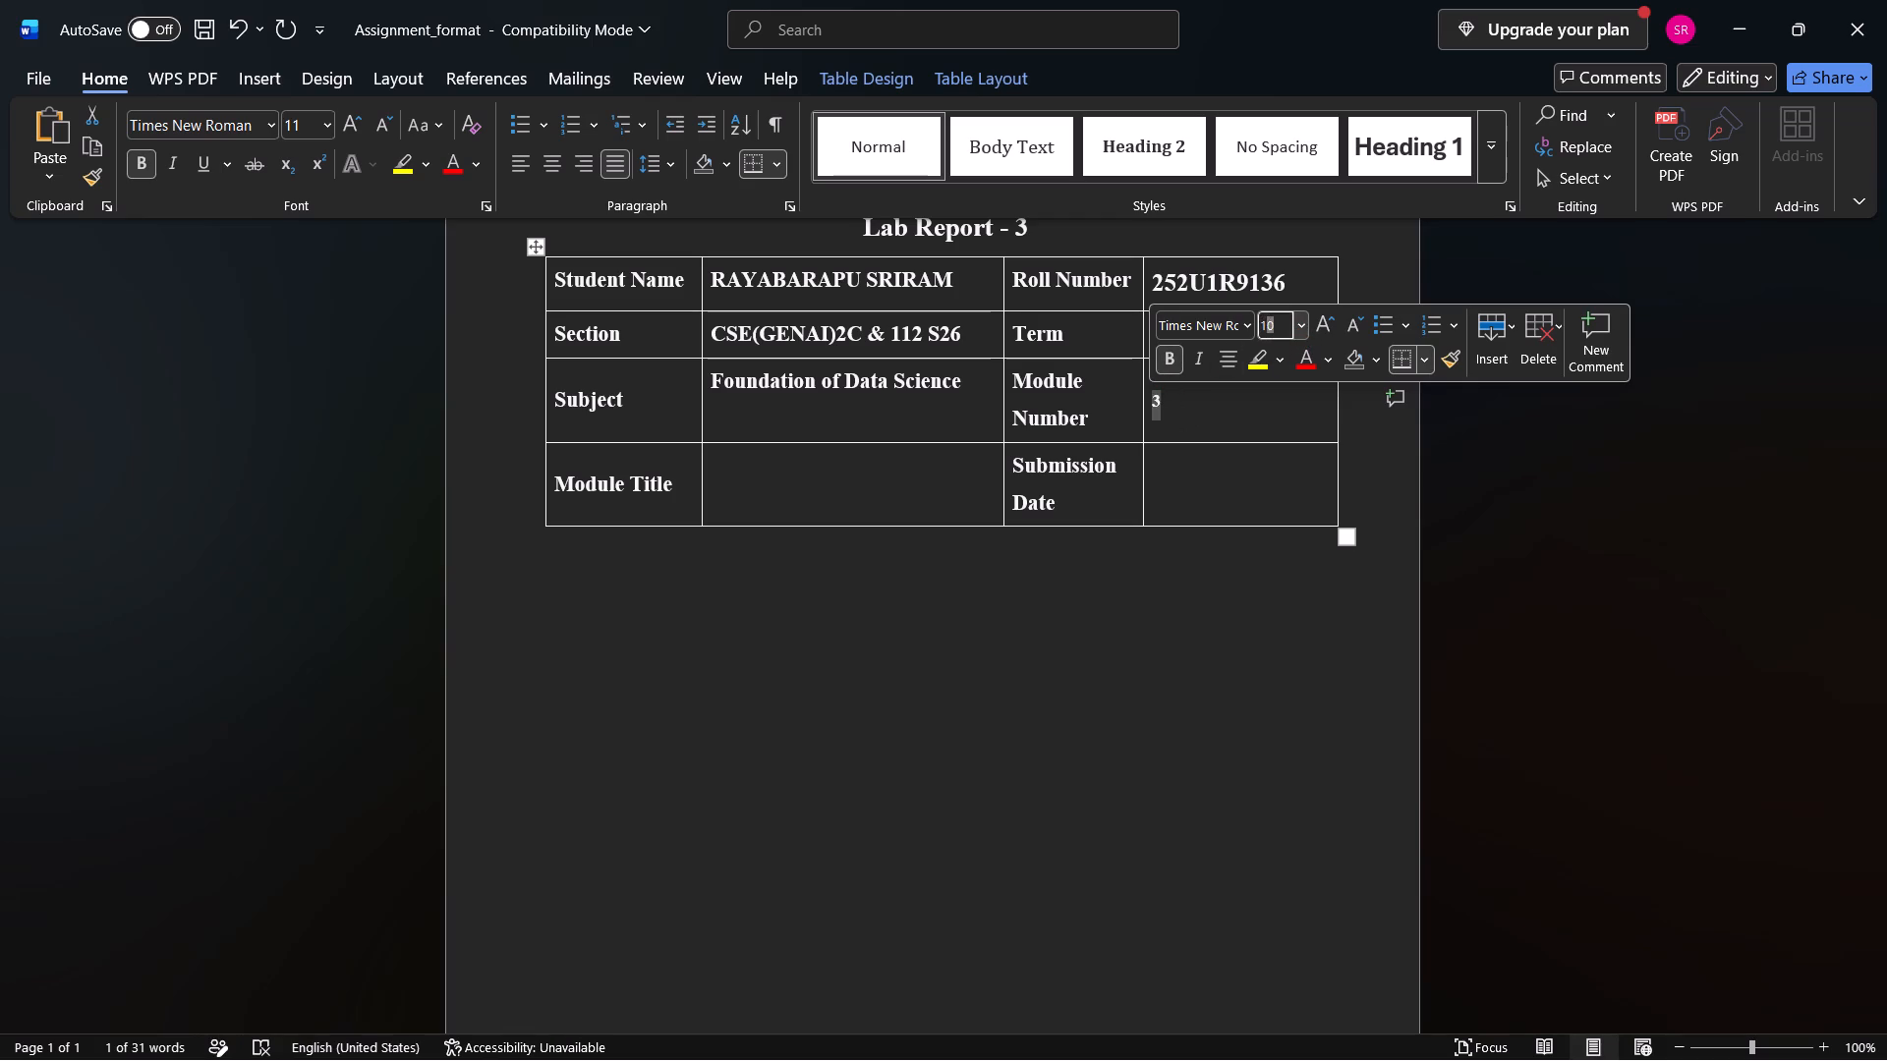
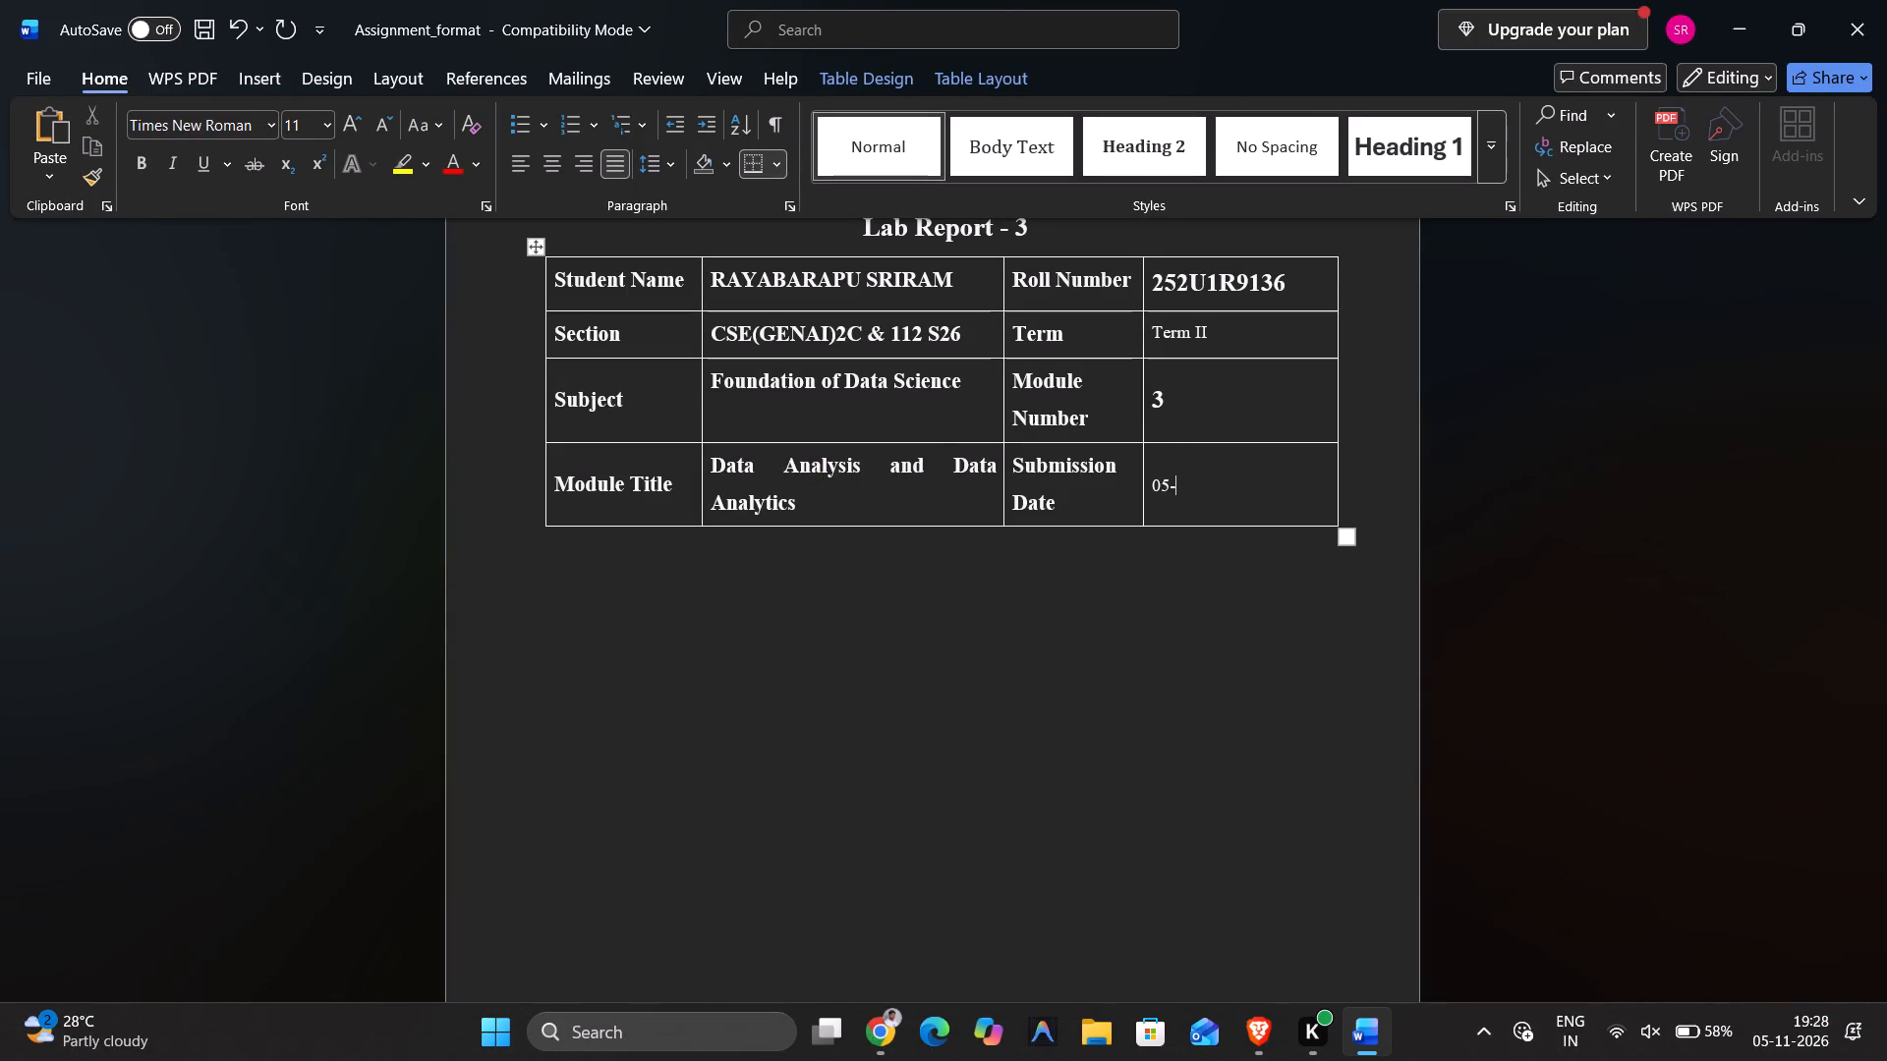
Complete the Submission Date value as 05-11-2026.
{"action": "type", "text": "11-20"}
{"action": "type", "text": "26"}
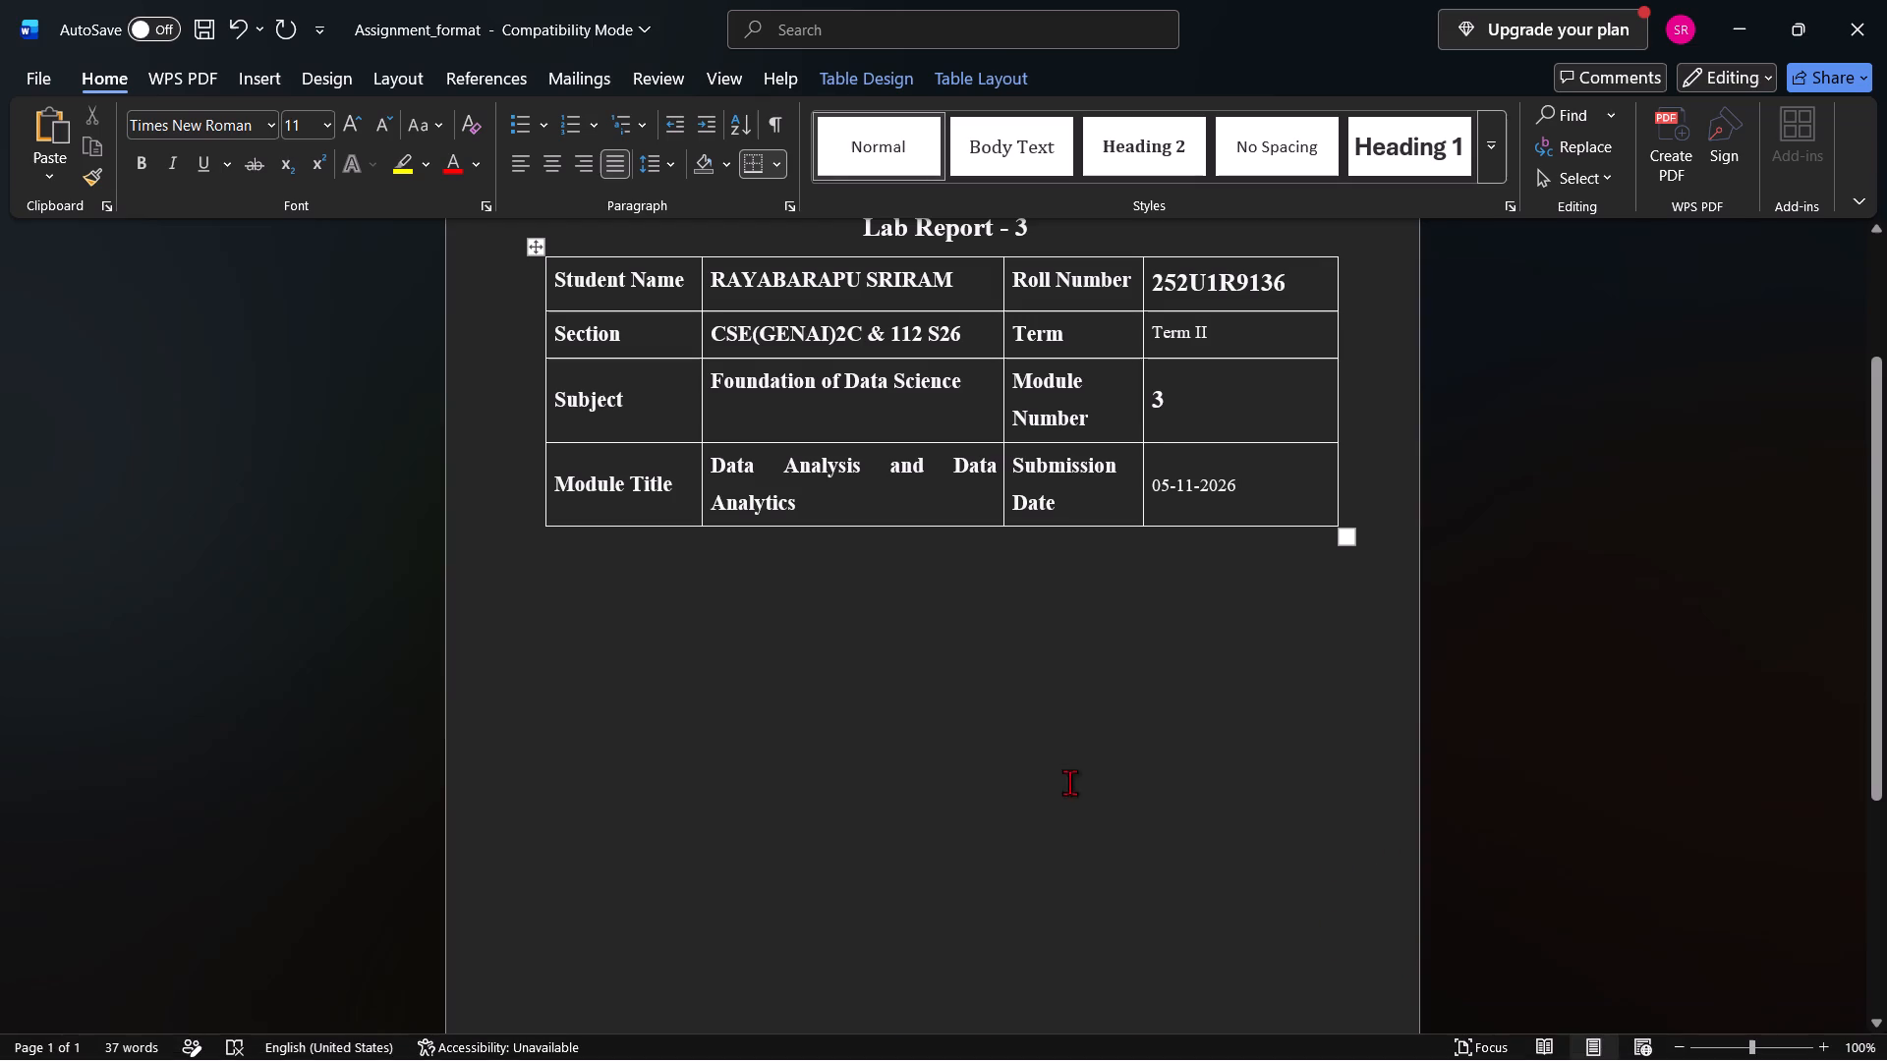
Make the Submission Date value bold.
{"action": "left_click_drag", "start_coordinate": [1254, 486], "coordinate": [1153, 486]}
{"action": "left_click", "coordinate": [1171, 447]}
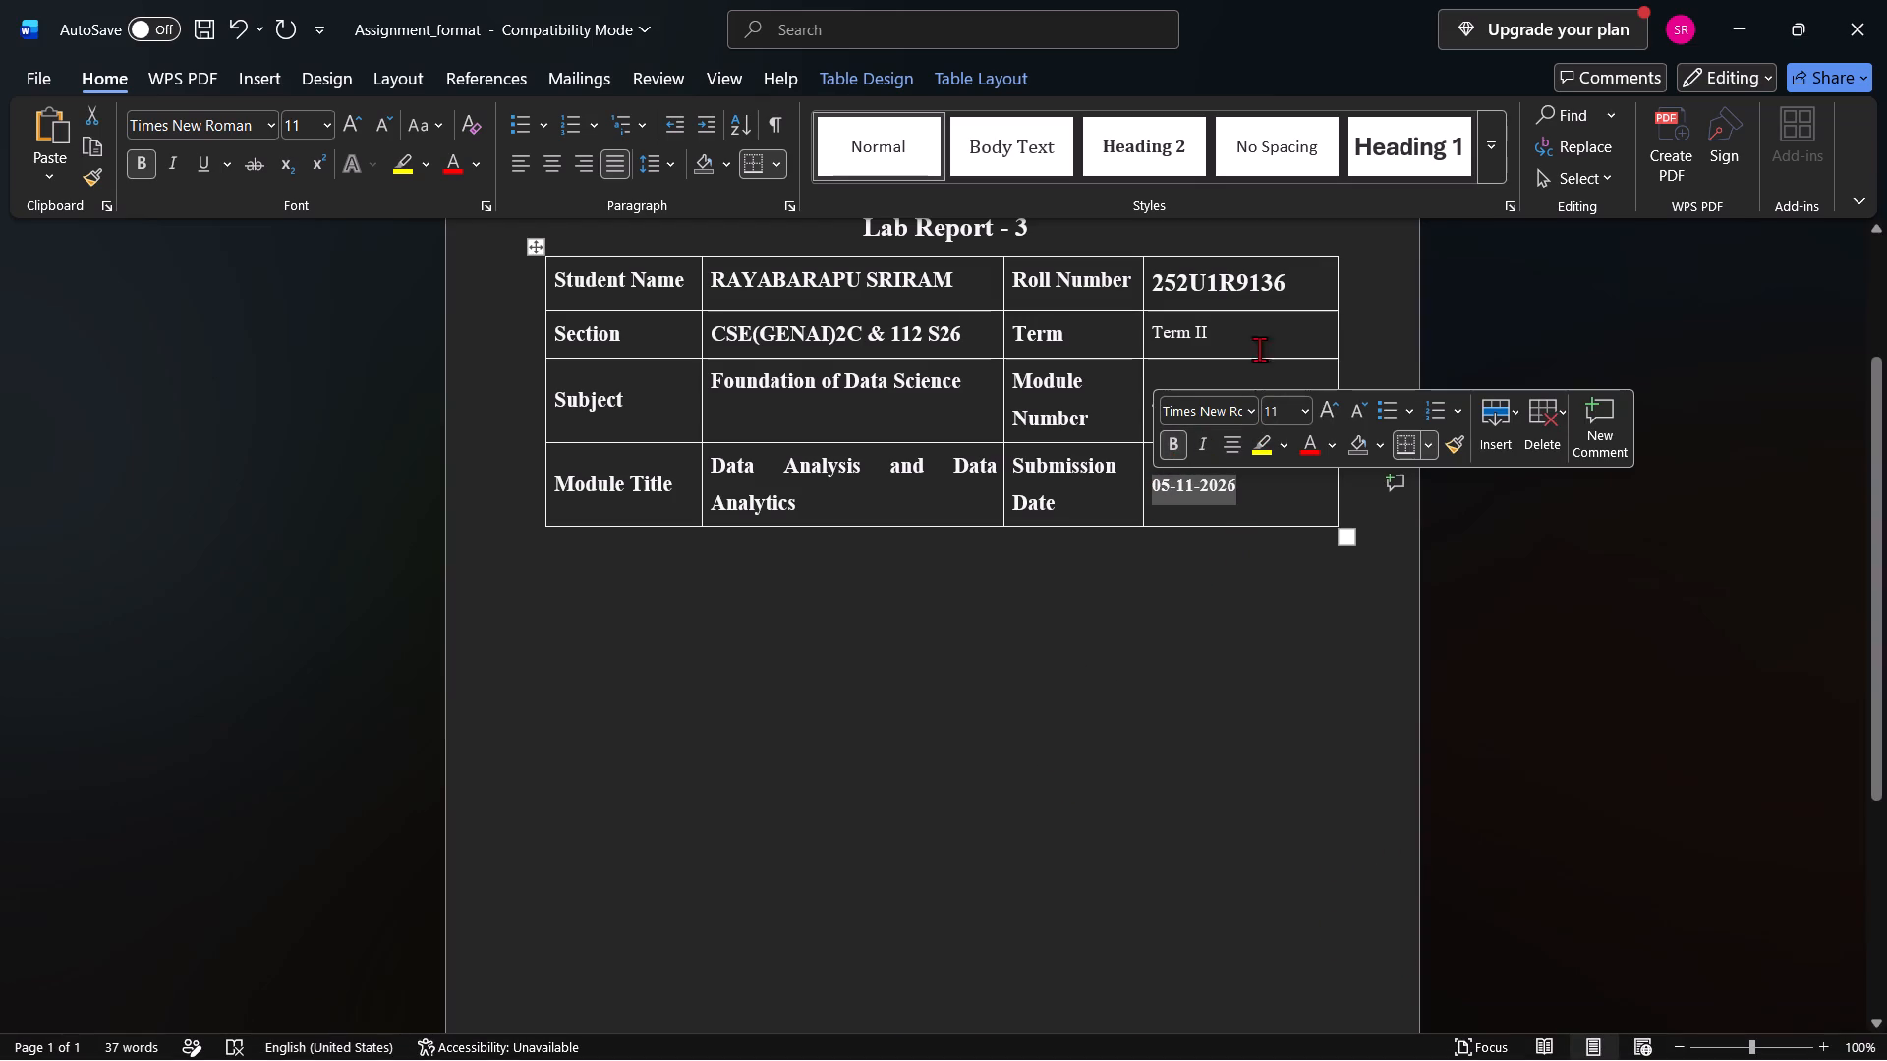
Replace the Term value with 2ND YEAR & 2ND TERM.
{"action": "left_click", "coordinate": [1158, 333]}
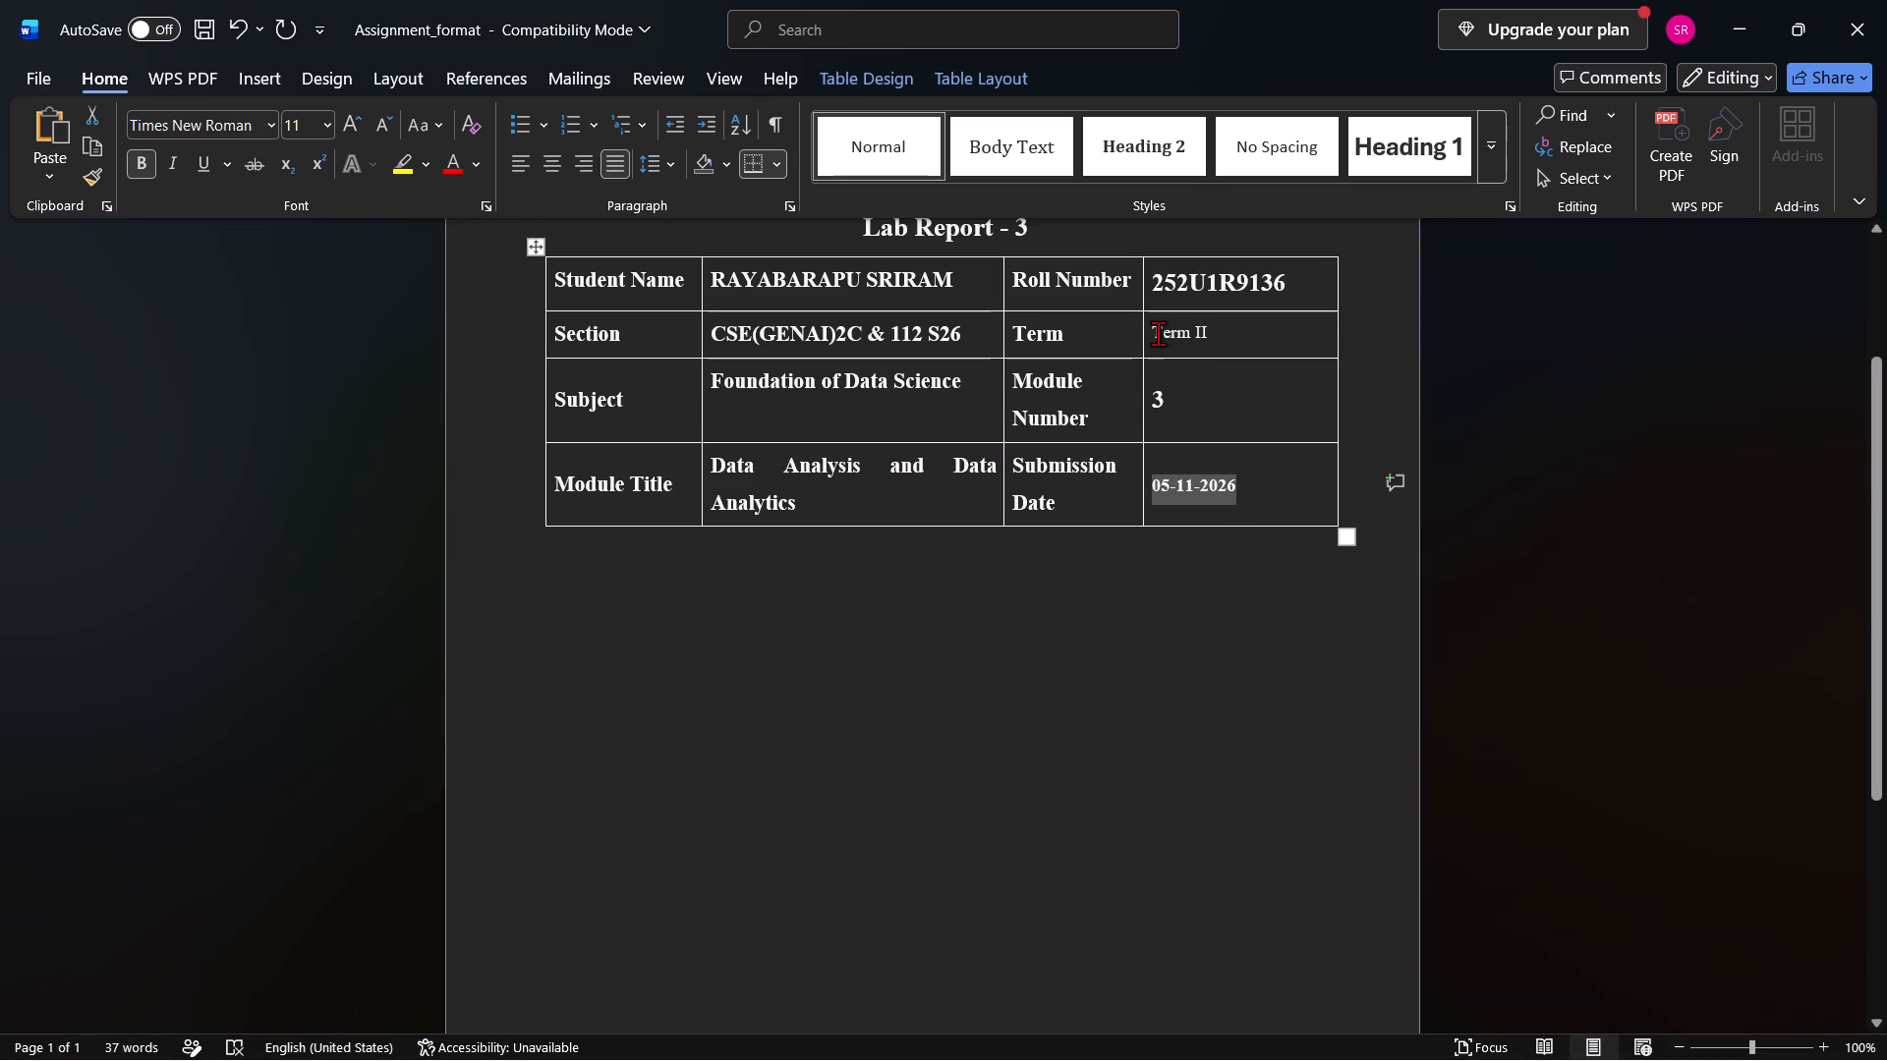
{"action": "left_click_drag", "start_coordinate": [1209, 328], "coordinate": [1143, 328]}
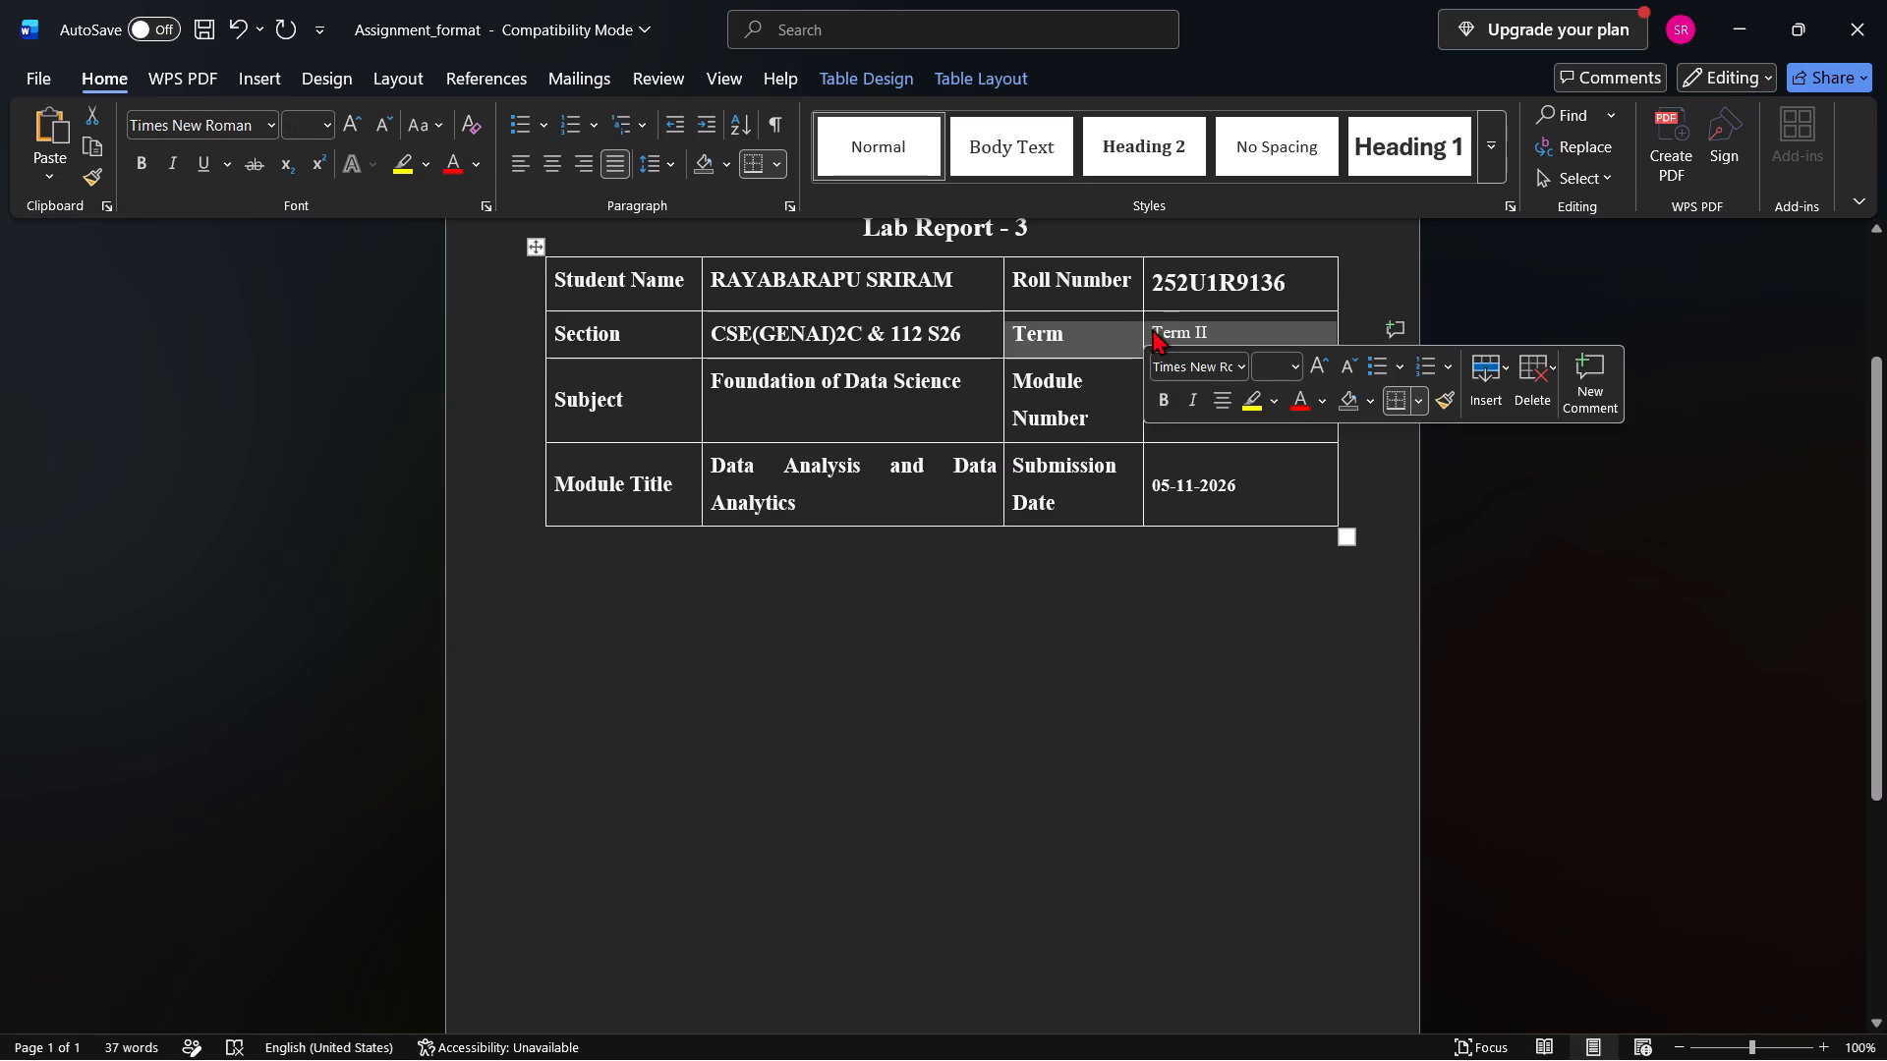
{"action": "left_click", "coordinate": [1159, 328]}
{"action": "left_click_drag", "start_coordinate": [1216, 321], "coordinate": [1166, 323]}
{"action": "type", "text": "2N"}
{"action": "key", "text": "space"}
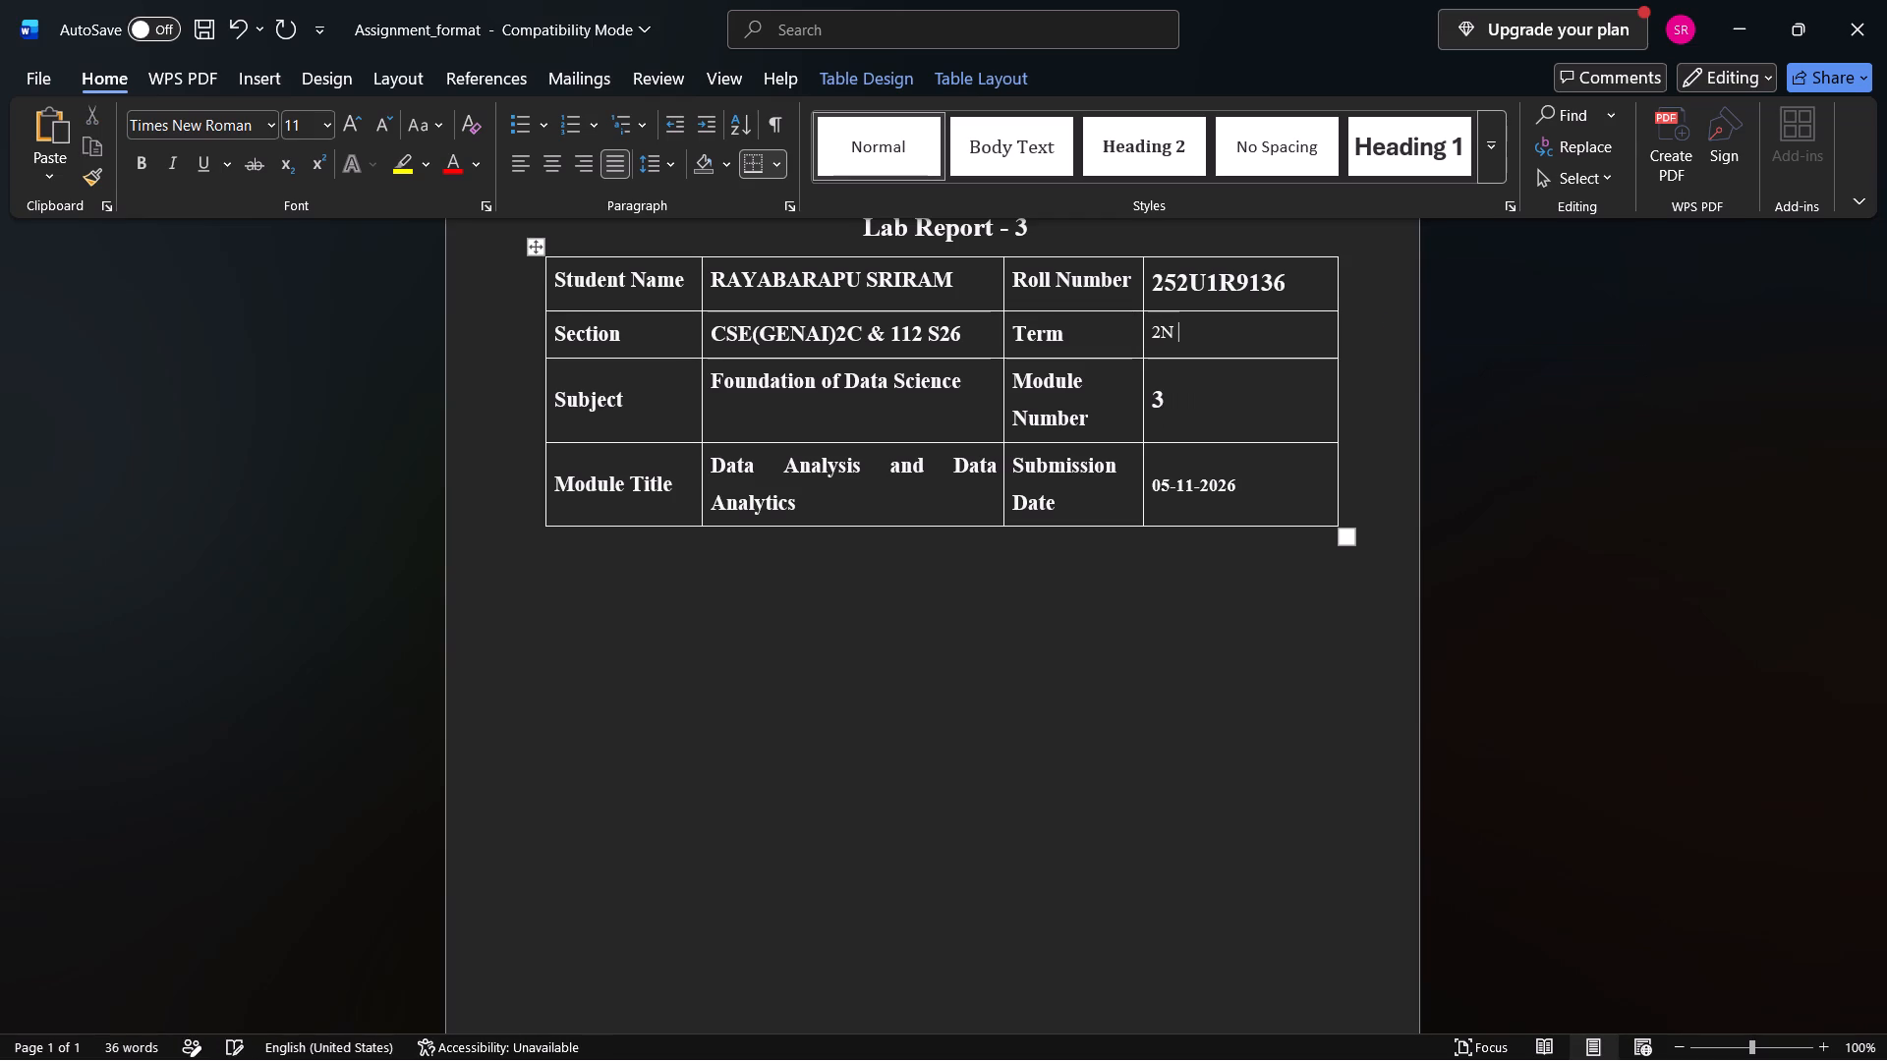
{"action": "key", "text": "BackSpace"}
{"action": "key", "text": "BackSpace"}
{"action": "type", "text": "ND"}
{"action": "key", "text": "space"}
{"action": "type", "text": "YEAR"}
{"action": "key", "text": "space"}
{"action": "type", "text": "&"}
{"action": "key", "text": "space"}
{"action": "type", "text": "2ND TER"}
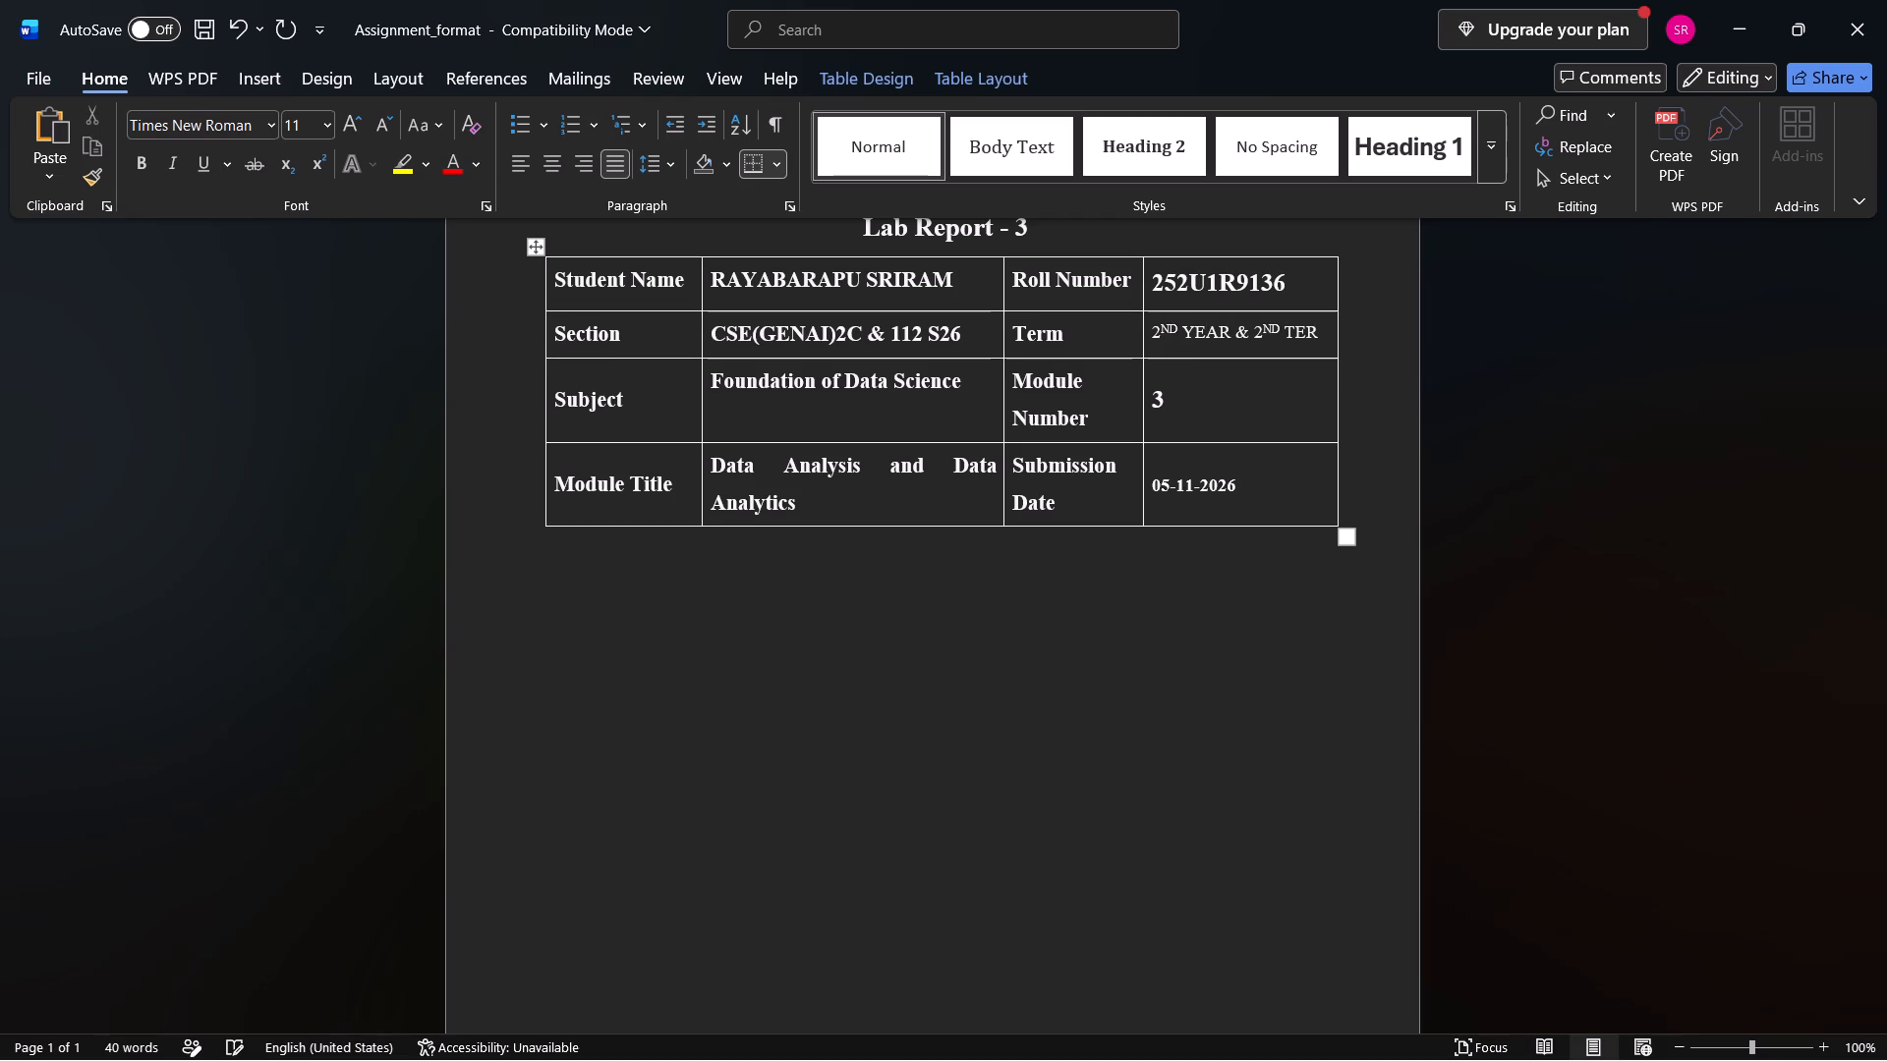
{"action": "key", "text": "m"}
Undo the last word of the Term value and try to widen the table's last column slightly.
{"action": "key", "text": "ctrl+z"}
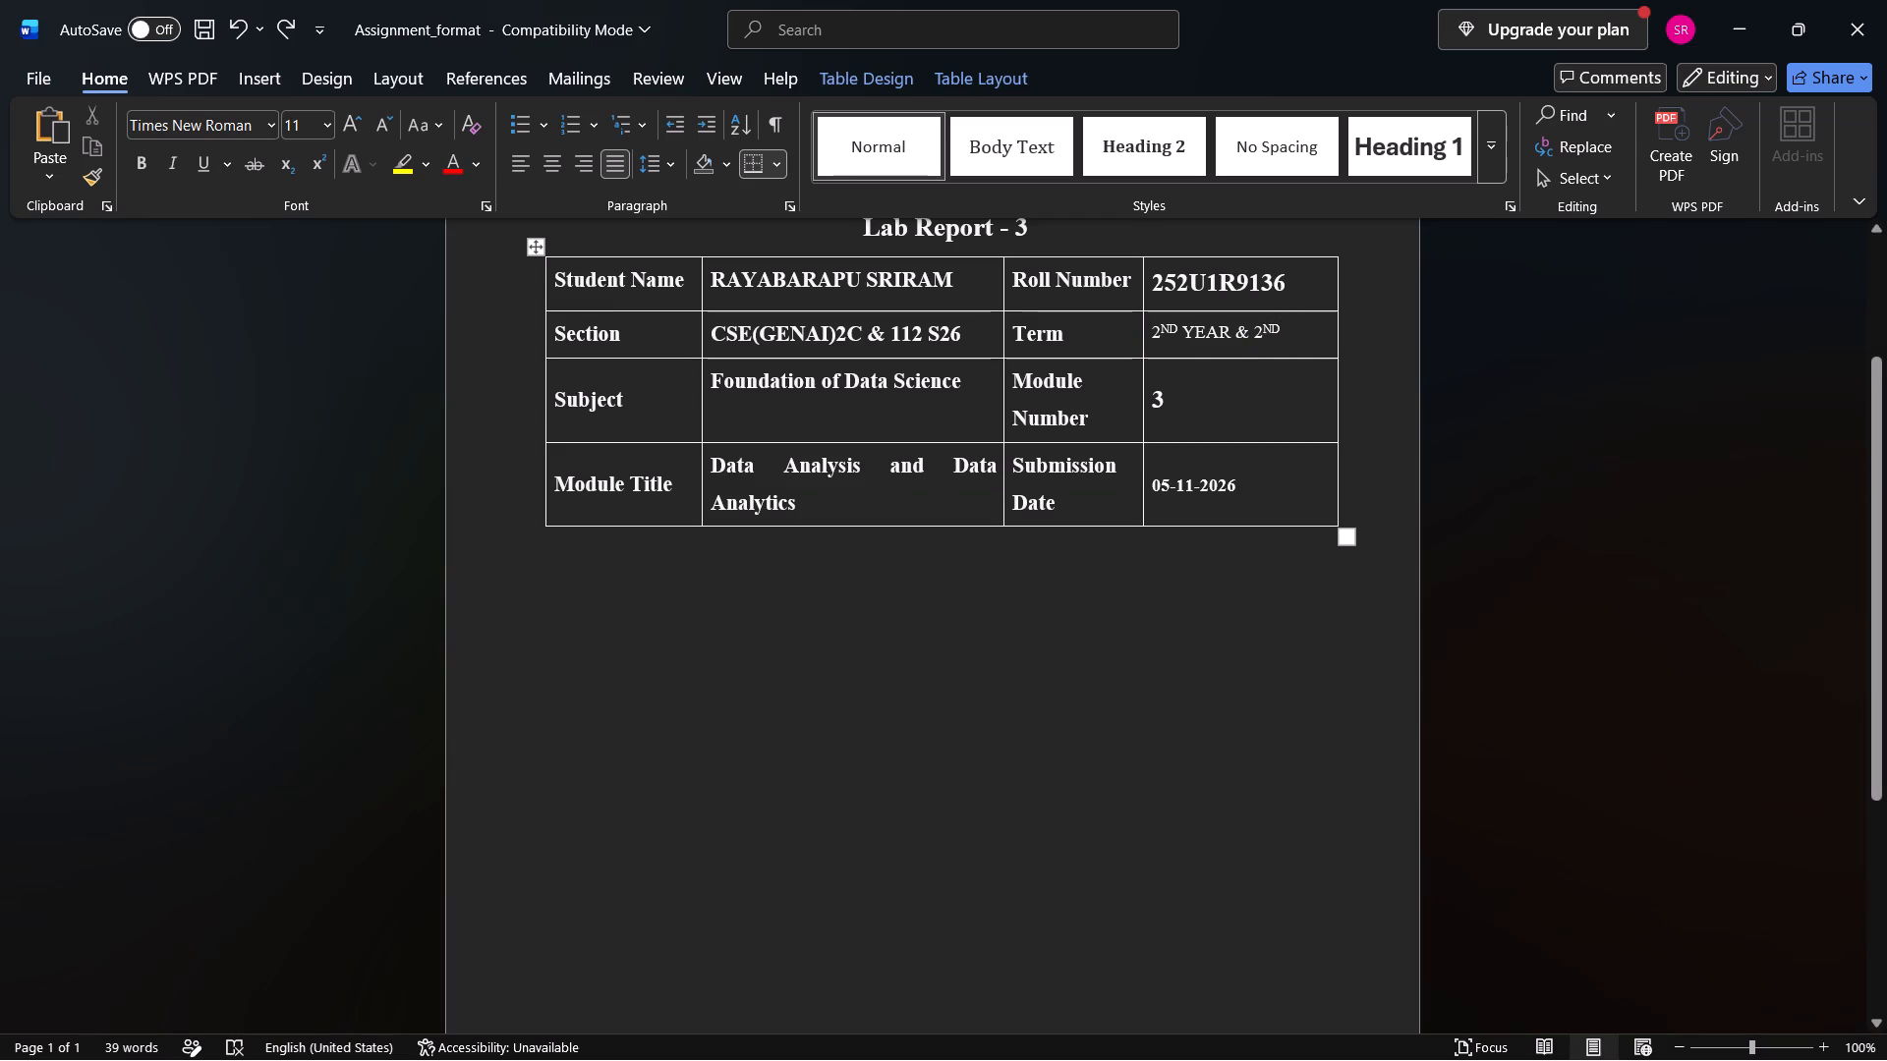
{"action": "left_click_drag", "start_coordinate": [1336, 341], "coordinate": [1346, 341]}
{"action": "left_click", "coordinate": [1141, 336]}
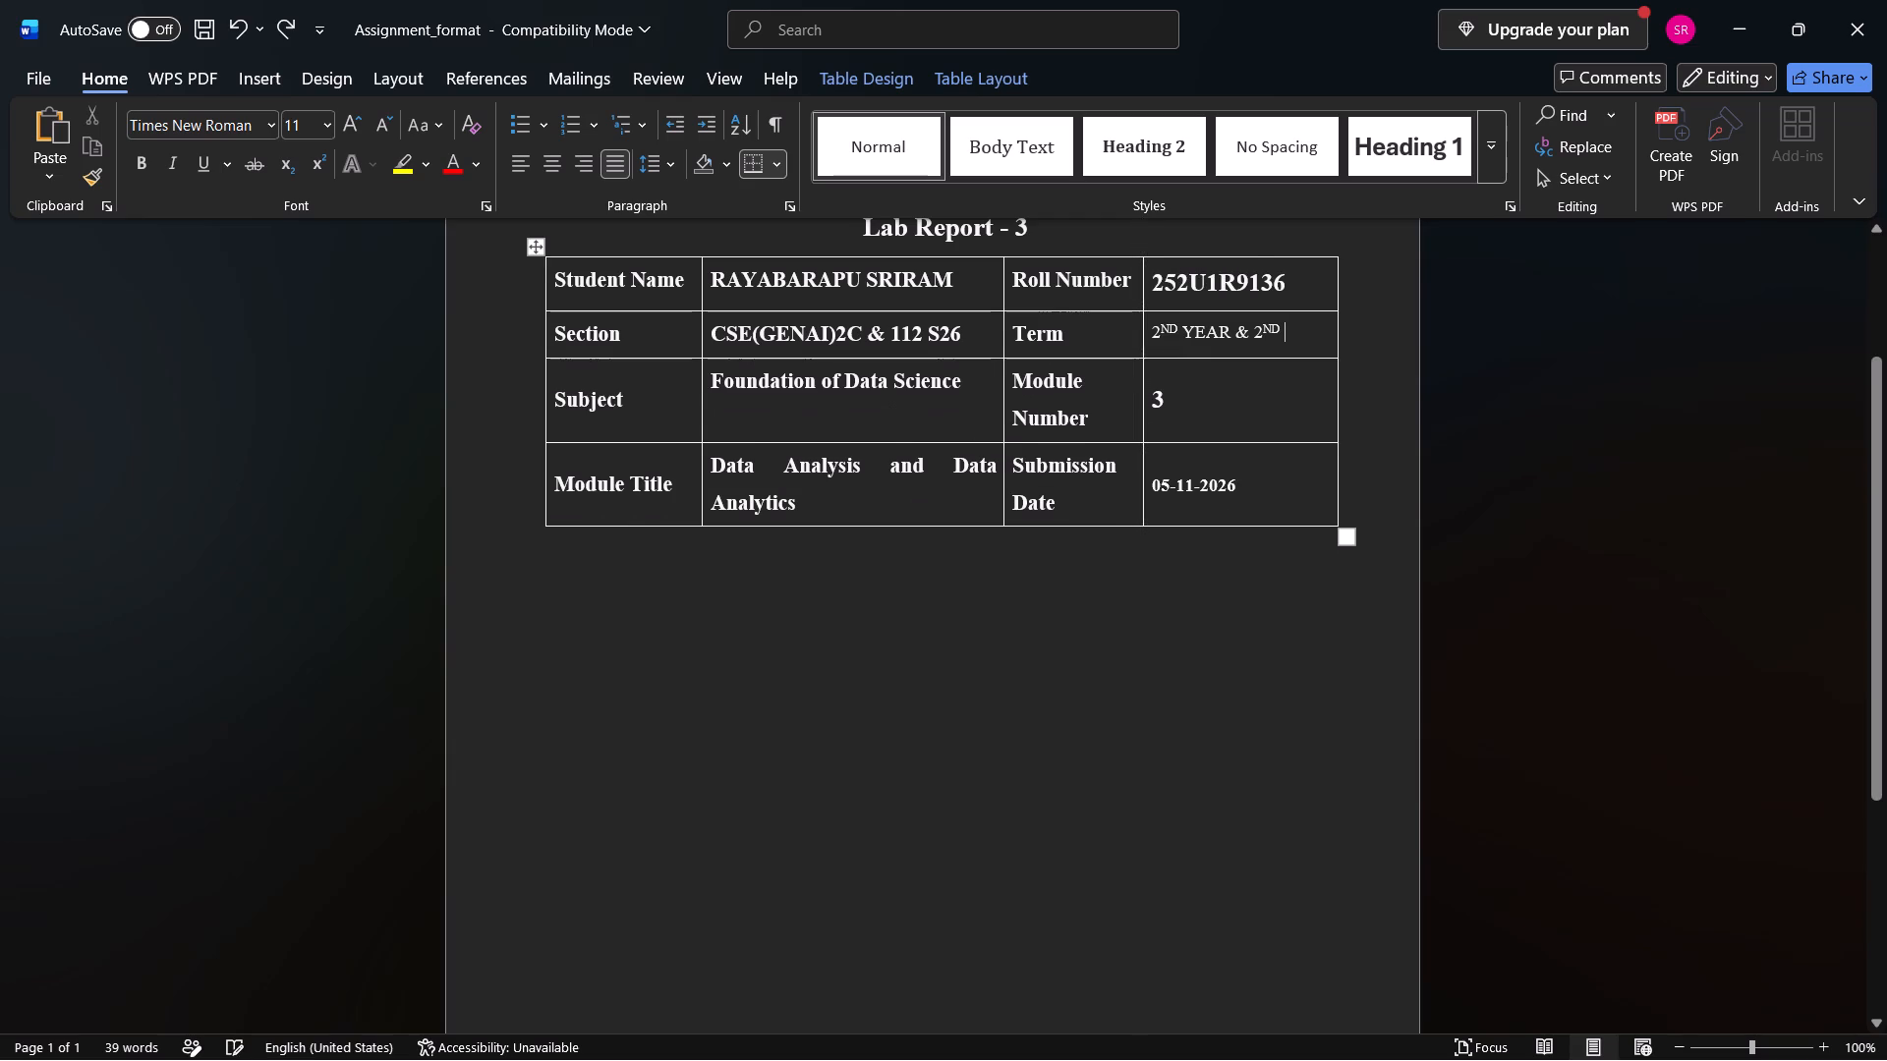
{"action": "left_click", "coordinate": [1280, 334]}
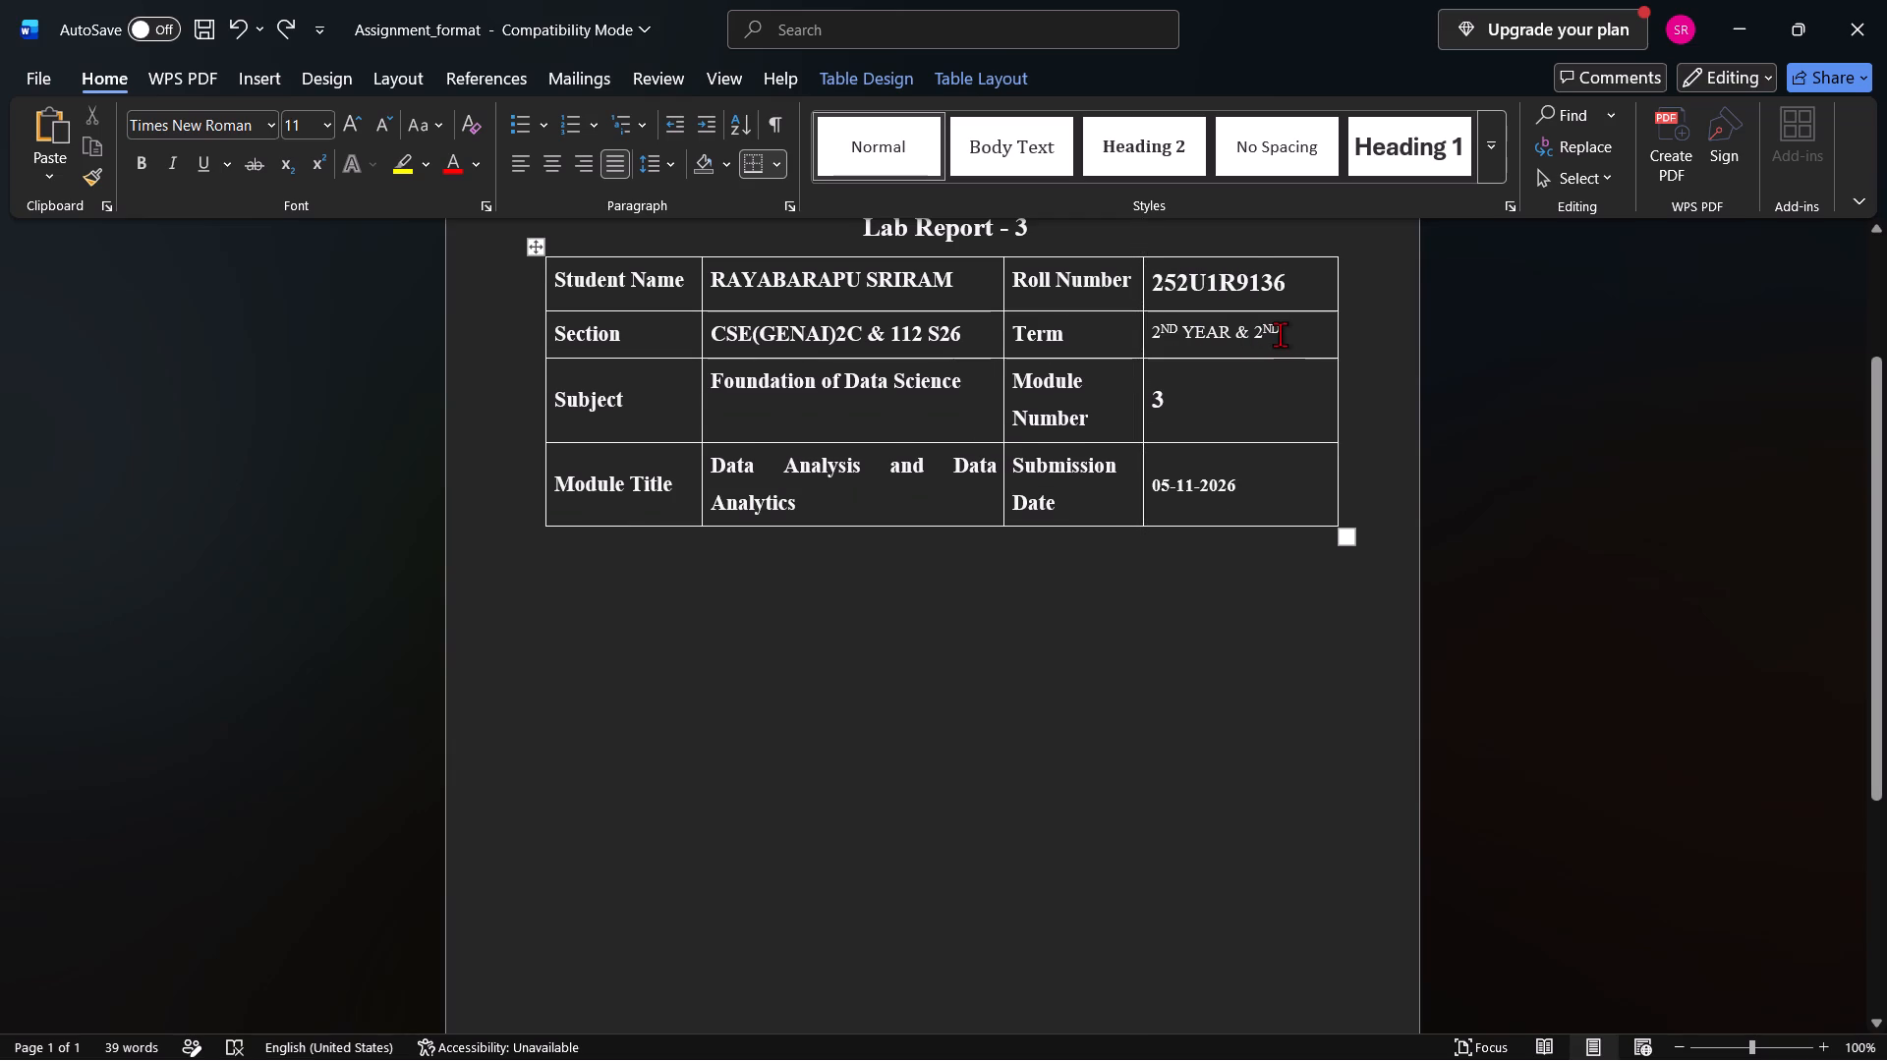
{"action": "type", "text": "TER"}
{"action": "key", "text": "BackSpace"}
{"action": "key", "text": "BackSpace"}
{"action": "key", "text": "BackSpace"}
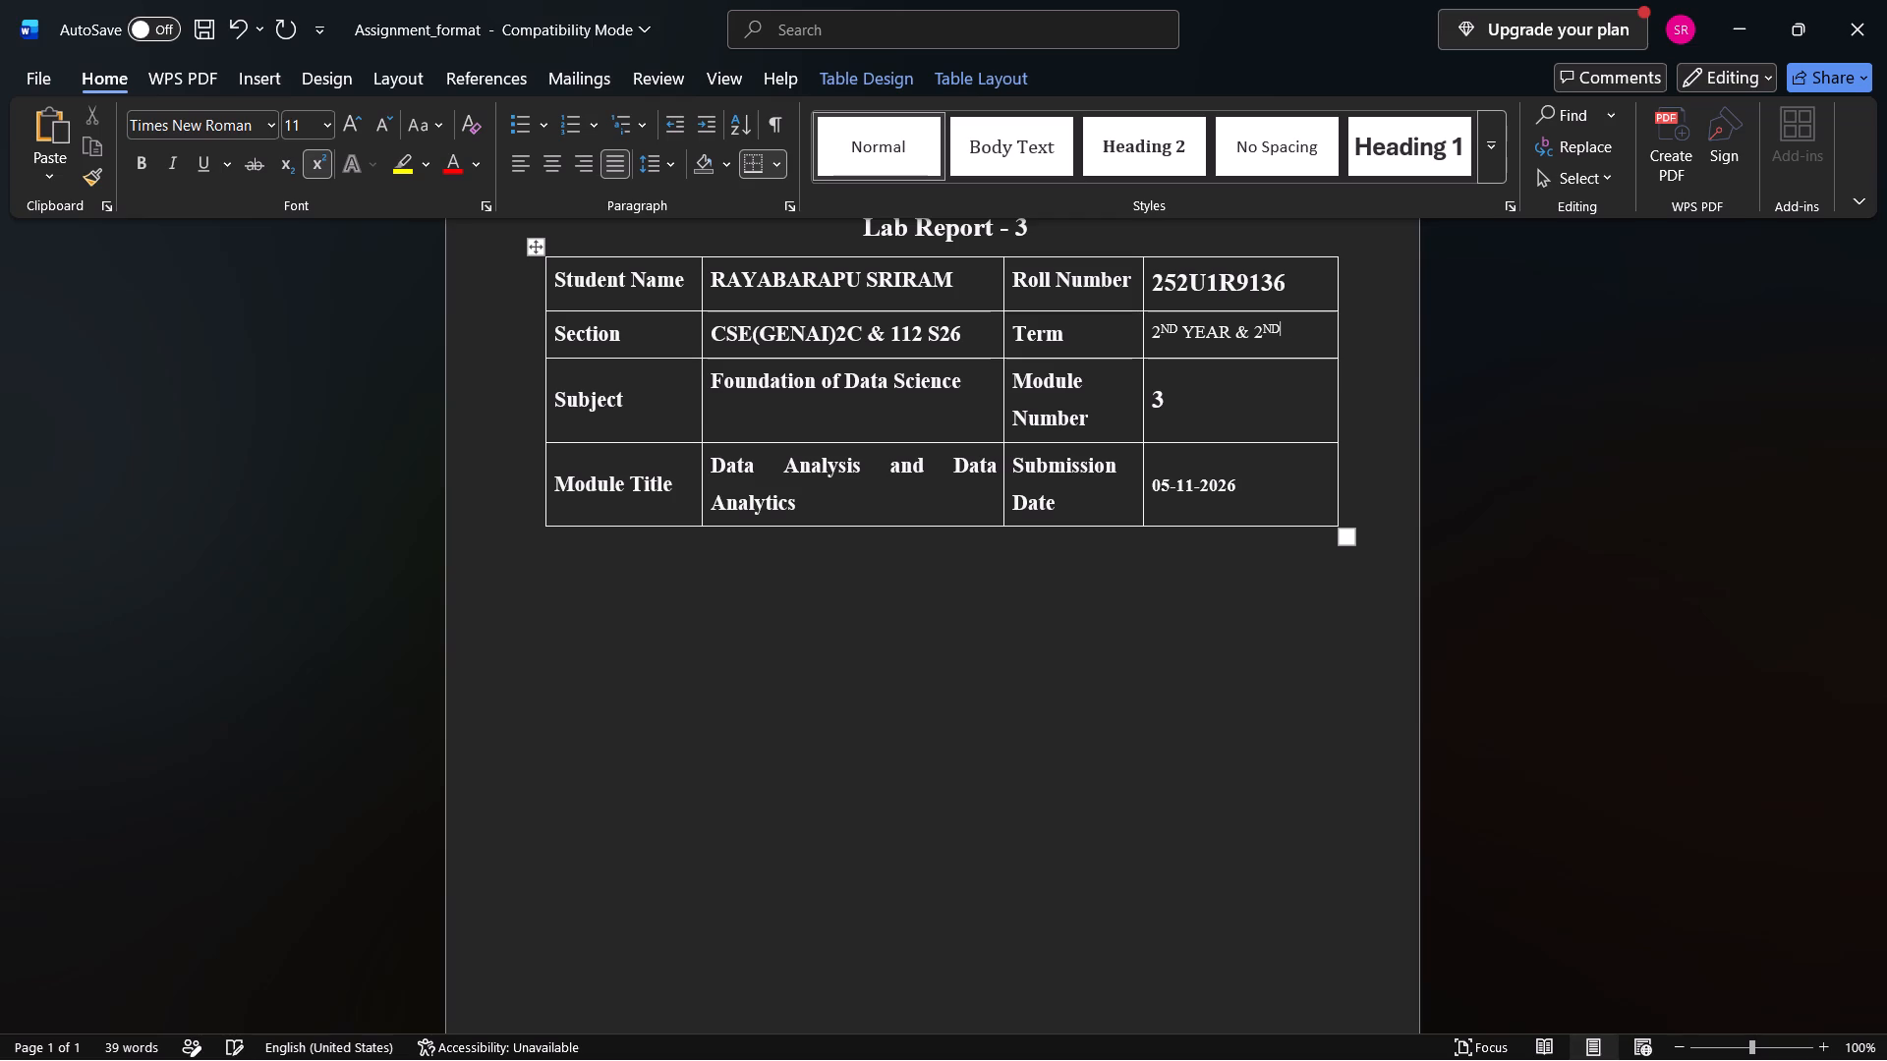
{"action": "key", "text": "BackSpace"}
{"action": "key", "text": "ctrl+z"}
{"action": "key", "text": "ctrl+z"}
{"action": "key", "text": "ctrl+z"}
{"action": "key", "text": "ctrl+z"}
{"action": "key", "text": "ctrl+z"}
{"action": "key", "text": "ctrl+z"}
Retype TERM after the second 2ND in the Term value.
{"action": "type", "text": "TER"}
{"action": "key", "text": "m"}
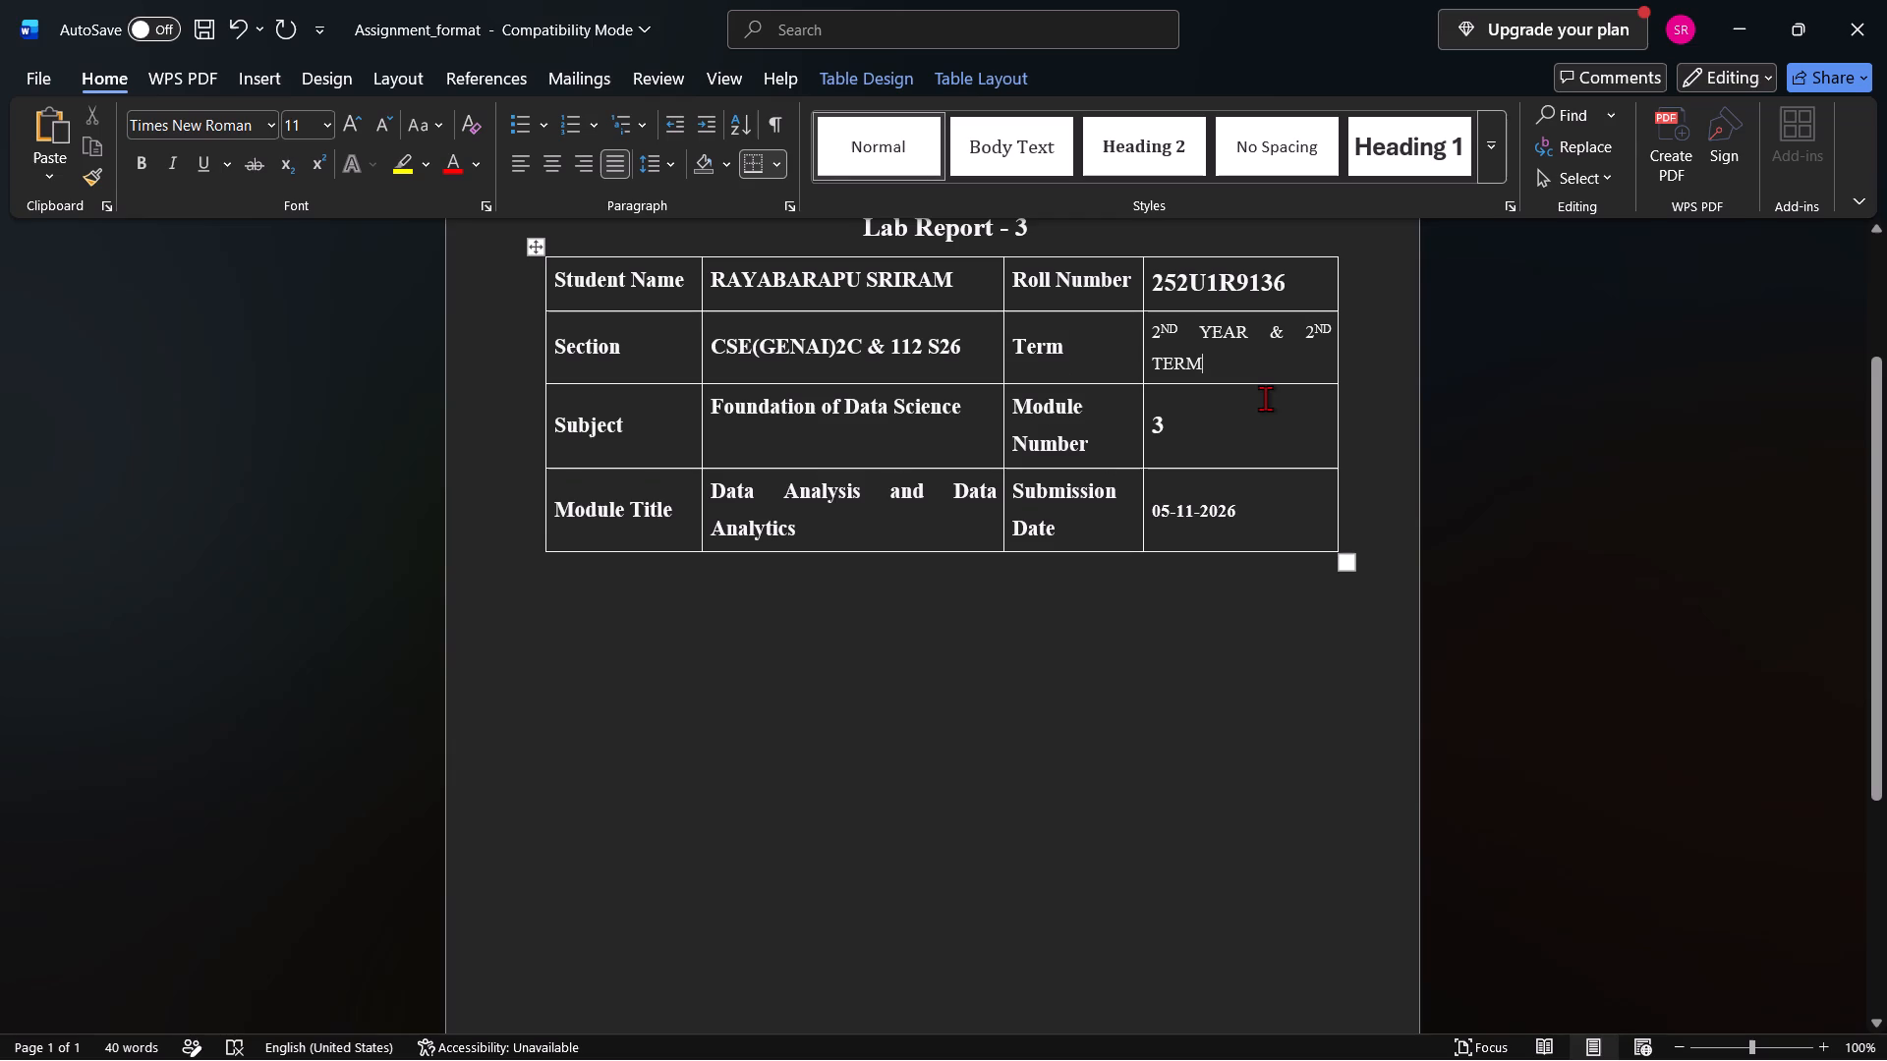
Break the Term value so that 2ND TERM sits on its own line below 2ND YEAR &.
{"action": "left_click", "coordinate": [1291, 322]}
{"action": "key", "text": "Return"}
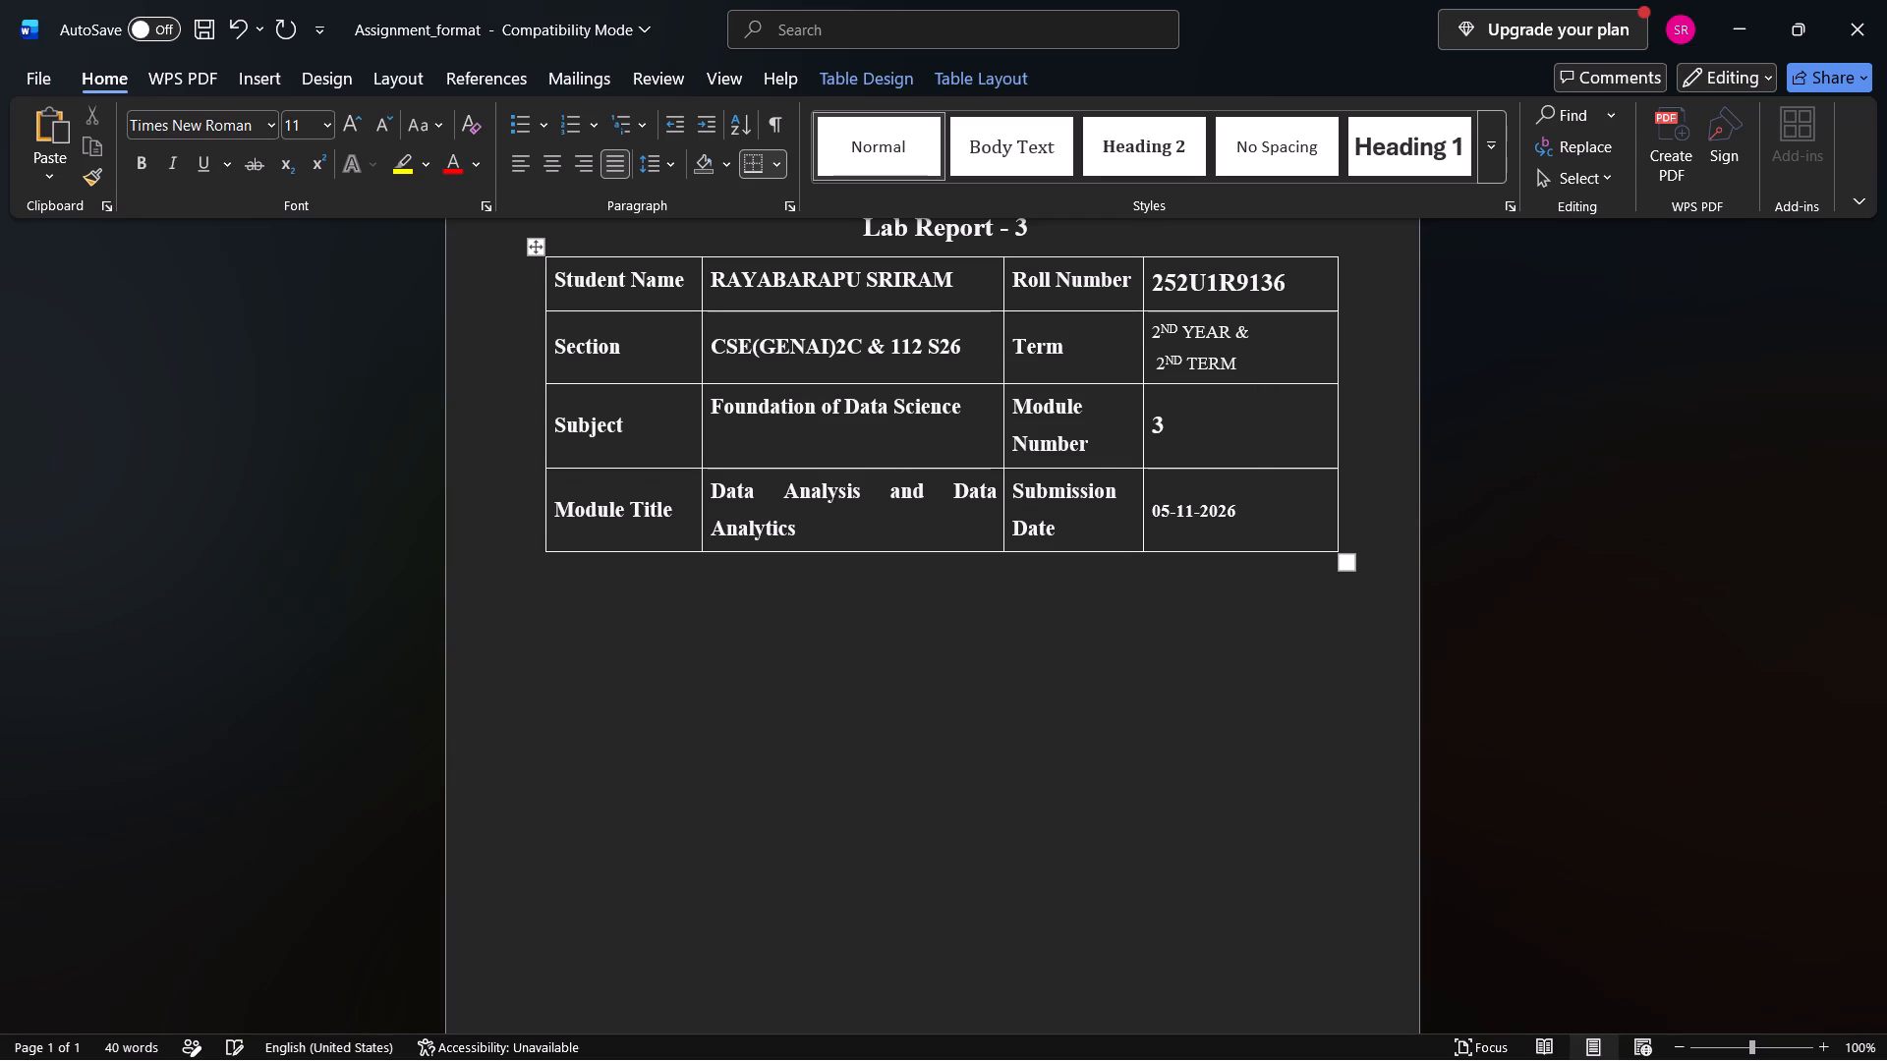
Add blank lines below the student details table so the cursor stands on the first empty line of a second page.
{"action": "scroll", "coordinate": [1270, 447], "scroll_direction": "down", "scroll_amount": 1}
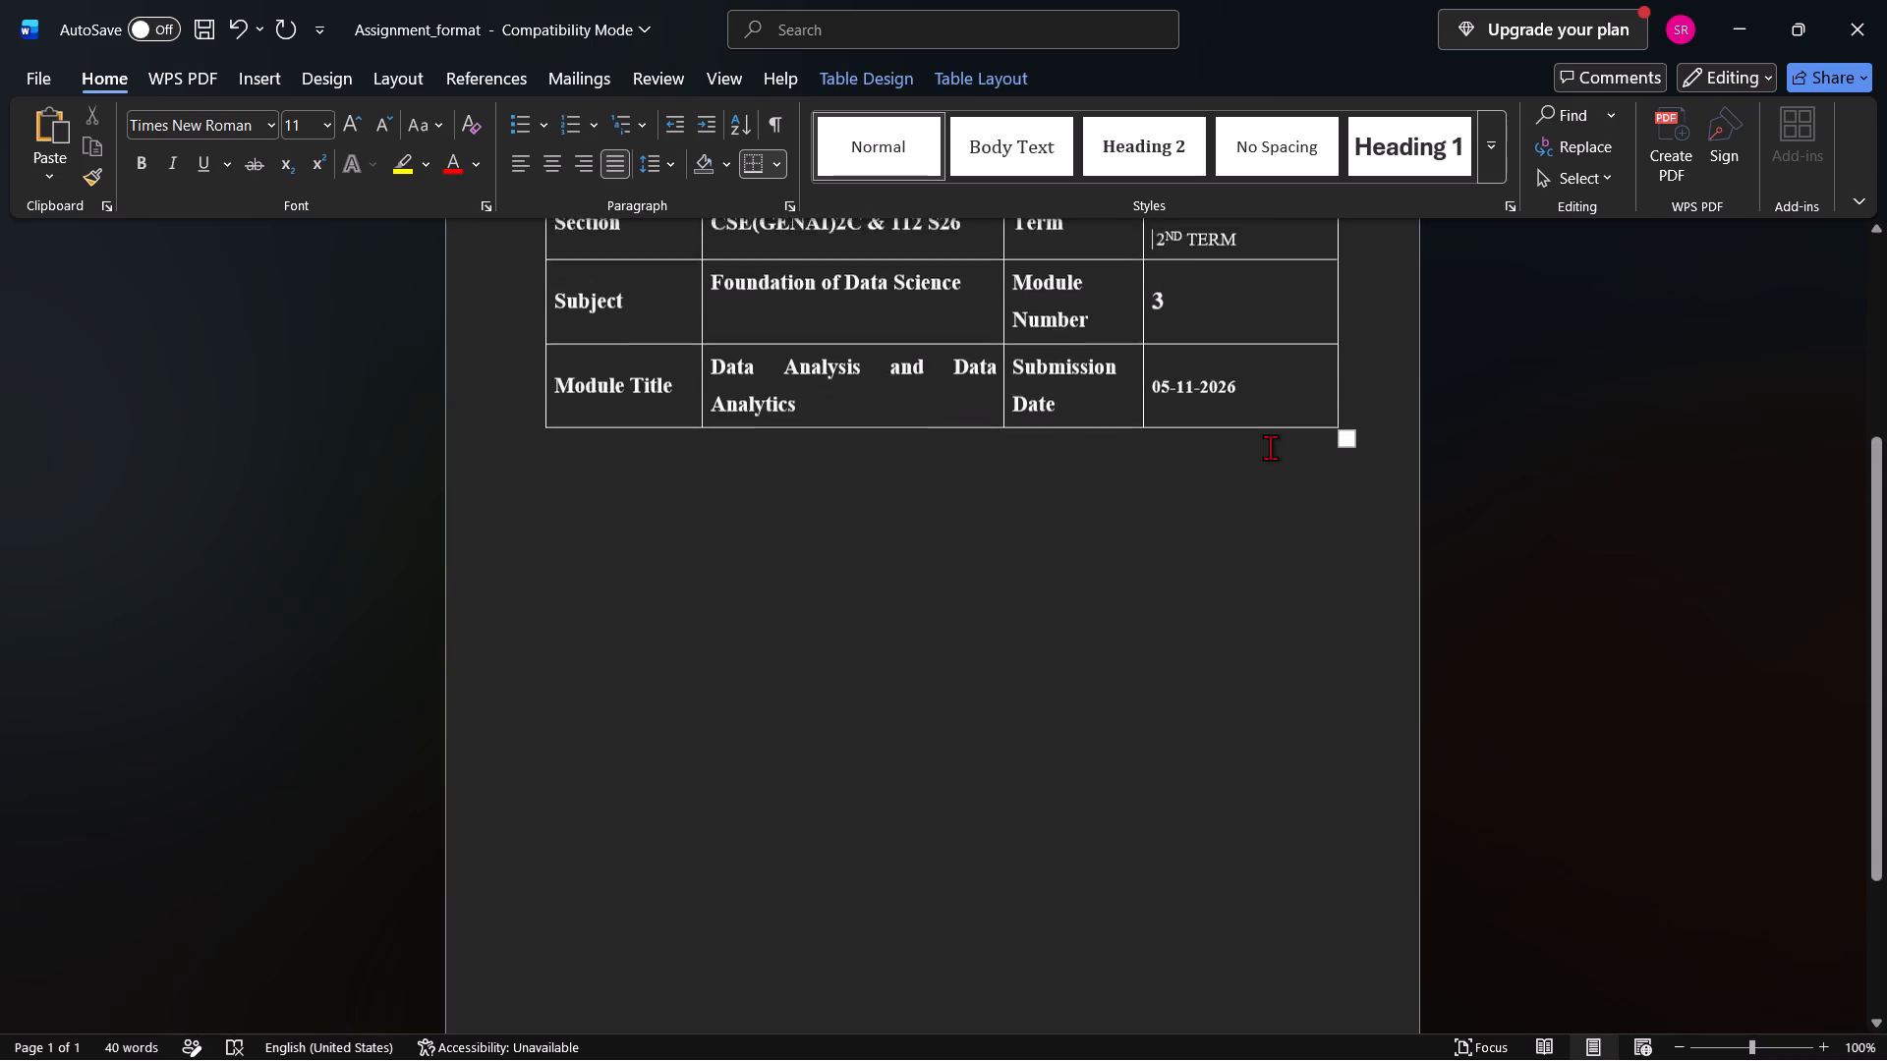
{"action": "scroll", "coordinate": [1270, 447], "scroll_direction": "down", "scroll_amount": 1}
{"action": "left_click", "coordinate": [1143, 556]}
{"action": "key", "text": "Return"}
{"action": "key", "text": "Return"}
{"action": "key", "text": "Return"}
{"action": "key", "text": "Return"}
{"action": "key", "text": "Return"}
{"action": "key", "text": "Return"}
{"action": "key", "text": "Return"}
{"action": "key", "text": "Return"}
{"action": "key", "text": "Return"}
{"action": "key", "text": "Return"}
{"action": "key", "text": "Return"}
{"action": "key", "text": "Return"}
{"action": "key", "text": "Return"}
{"action": "key", "text": "Return"}
{"action": "key", "text": "Return"}
{"action": "key", "text": "Return"}
{"action": "key", "text": "Return"}
{"action": "key", "text": "Return"}
{"action": "key", "text": "Return"}
{"action": "key", "text": "Return"}
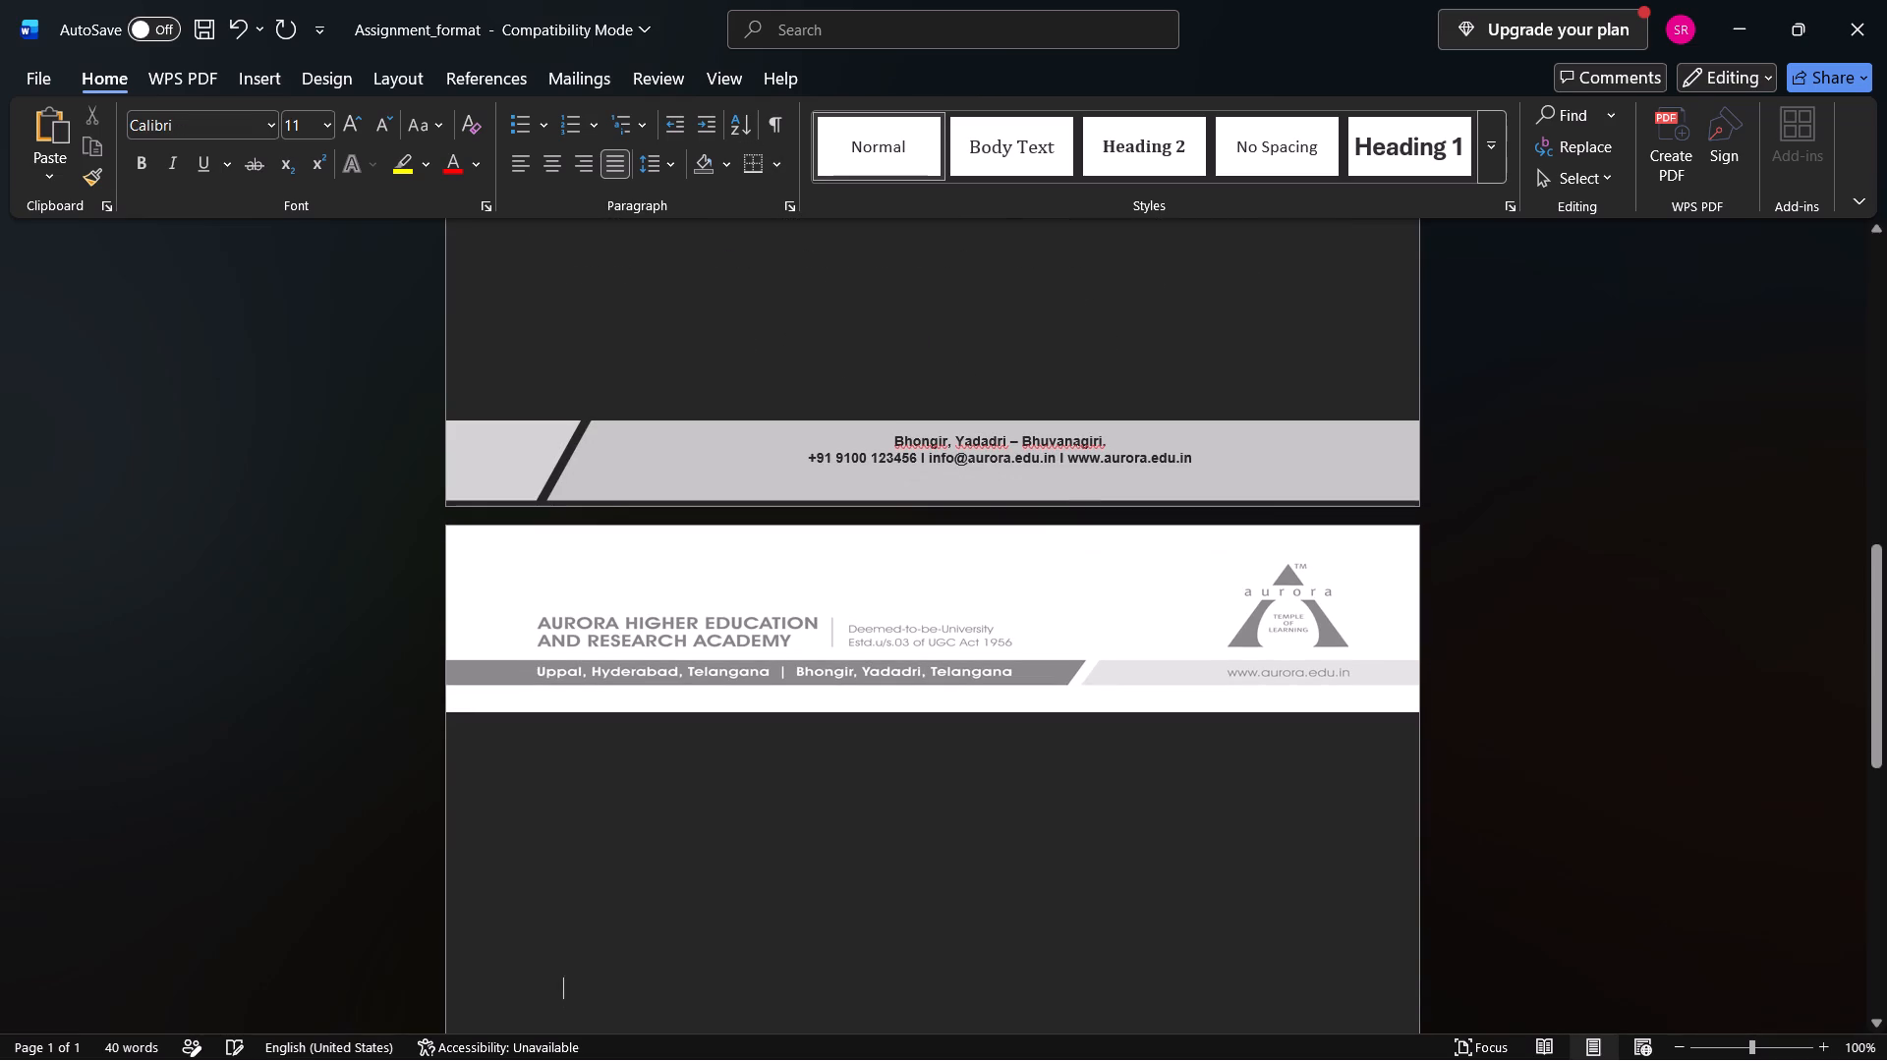
{"action": "key", "text": "BackSpace"}
{"action": "key", "text": "BackSpace"}
{"action": "key", "text": "BackSpace"}
{"action": "key", "text": "BackSpace"}
{"action": "key", "text": "BackSpace"}
{"action": "key", "text": "BackSpace"}
{"action": "key", "text": "BackSpace"}
{"action": "key", "text": "BackSpace"}
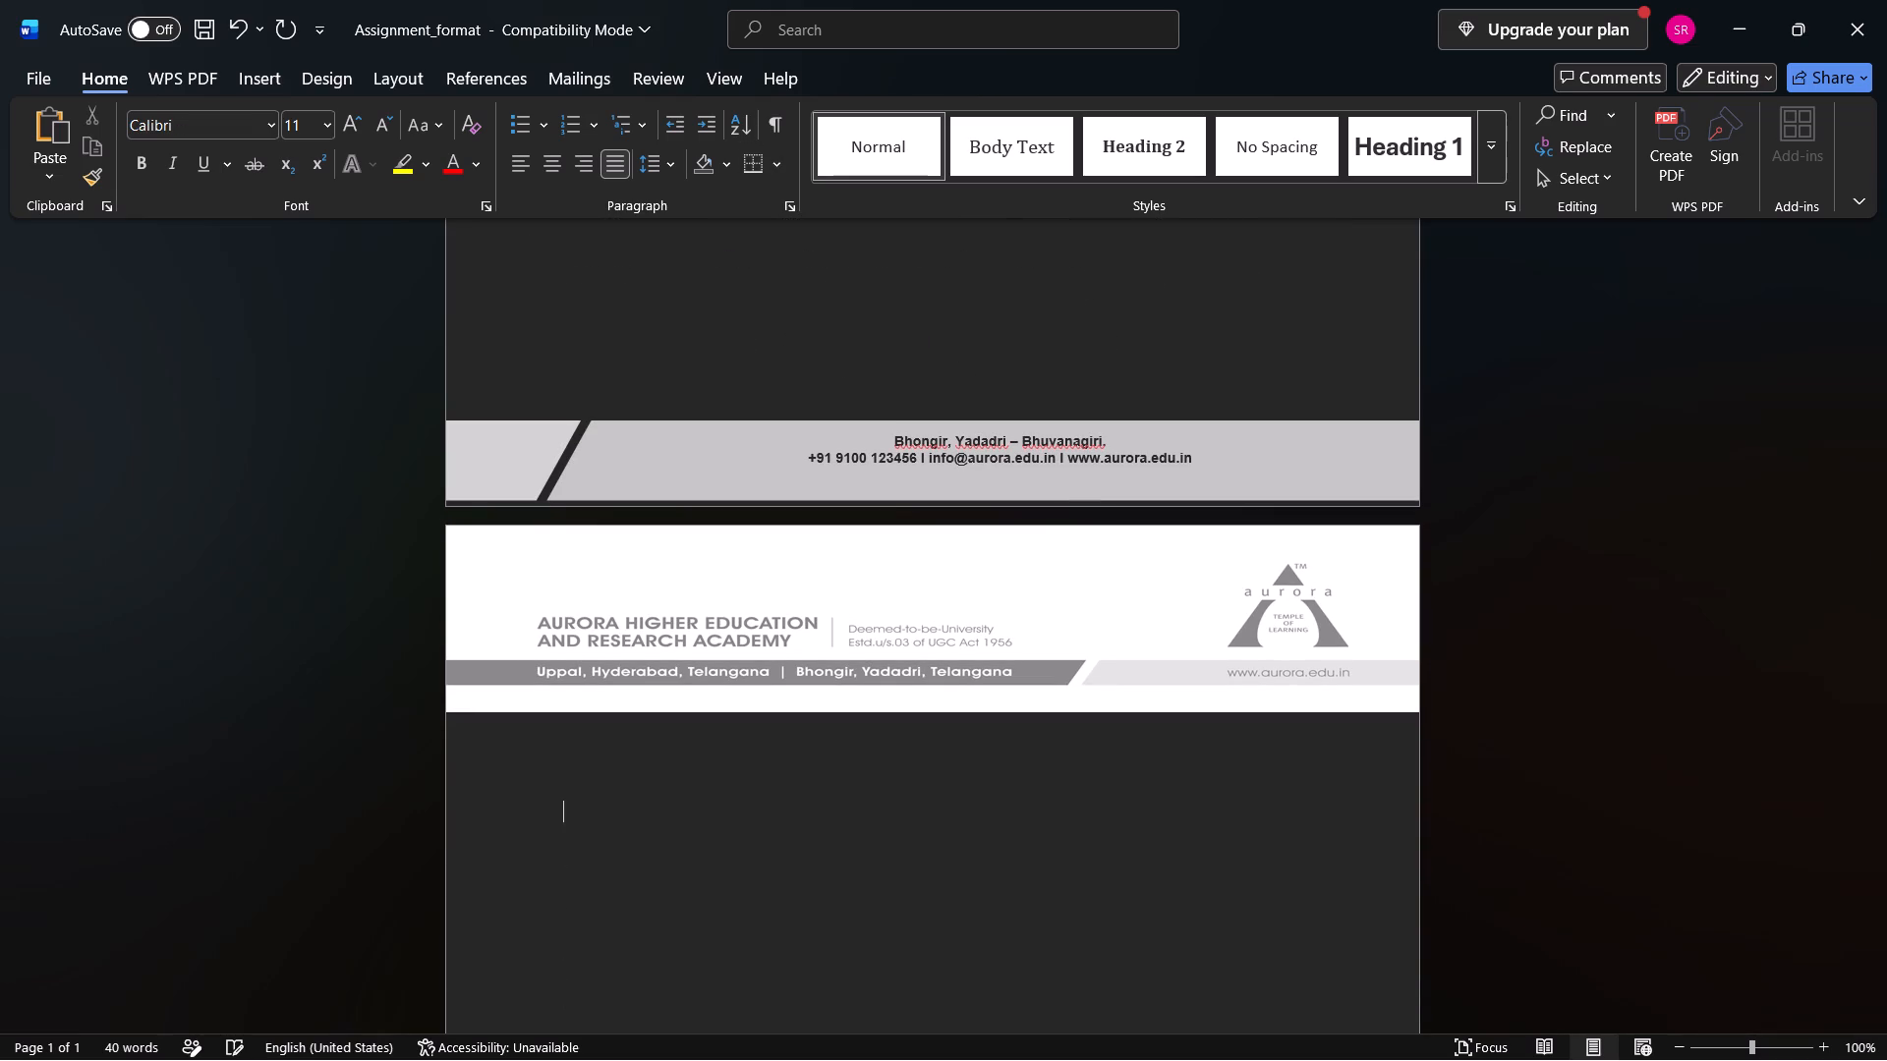
{"action": "key", "text": "BackSpace"}
{"action": "key", "text": "BackSpace"}
{"action": "key", "text": "BackSpace"}
{"action": "key", "text": "1"}
{"action": "key", "text": "BackSpace"}
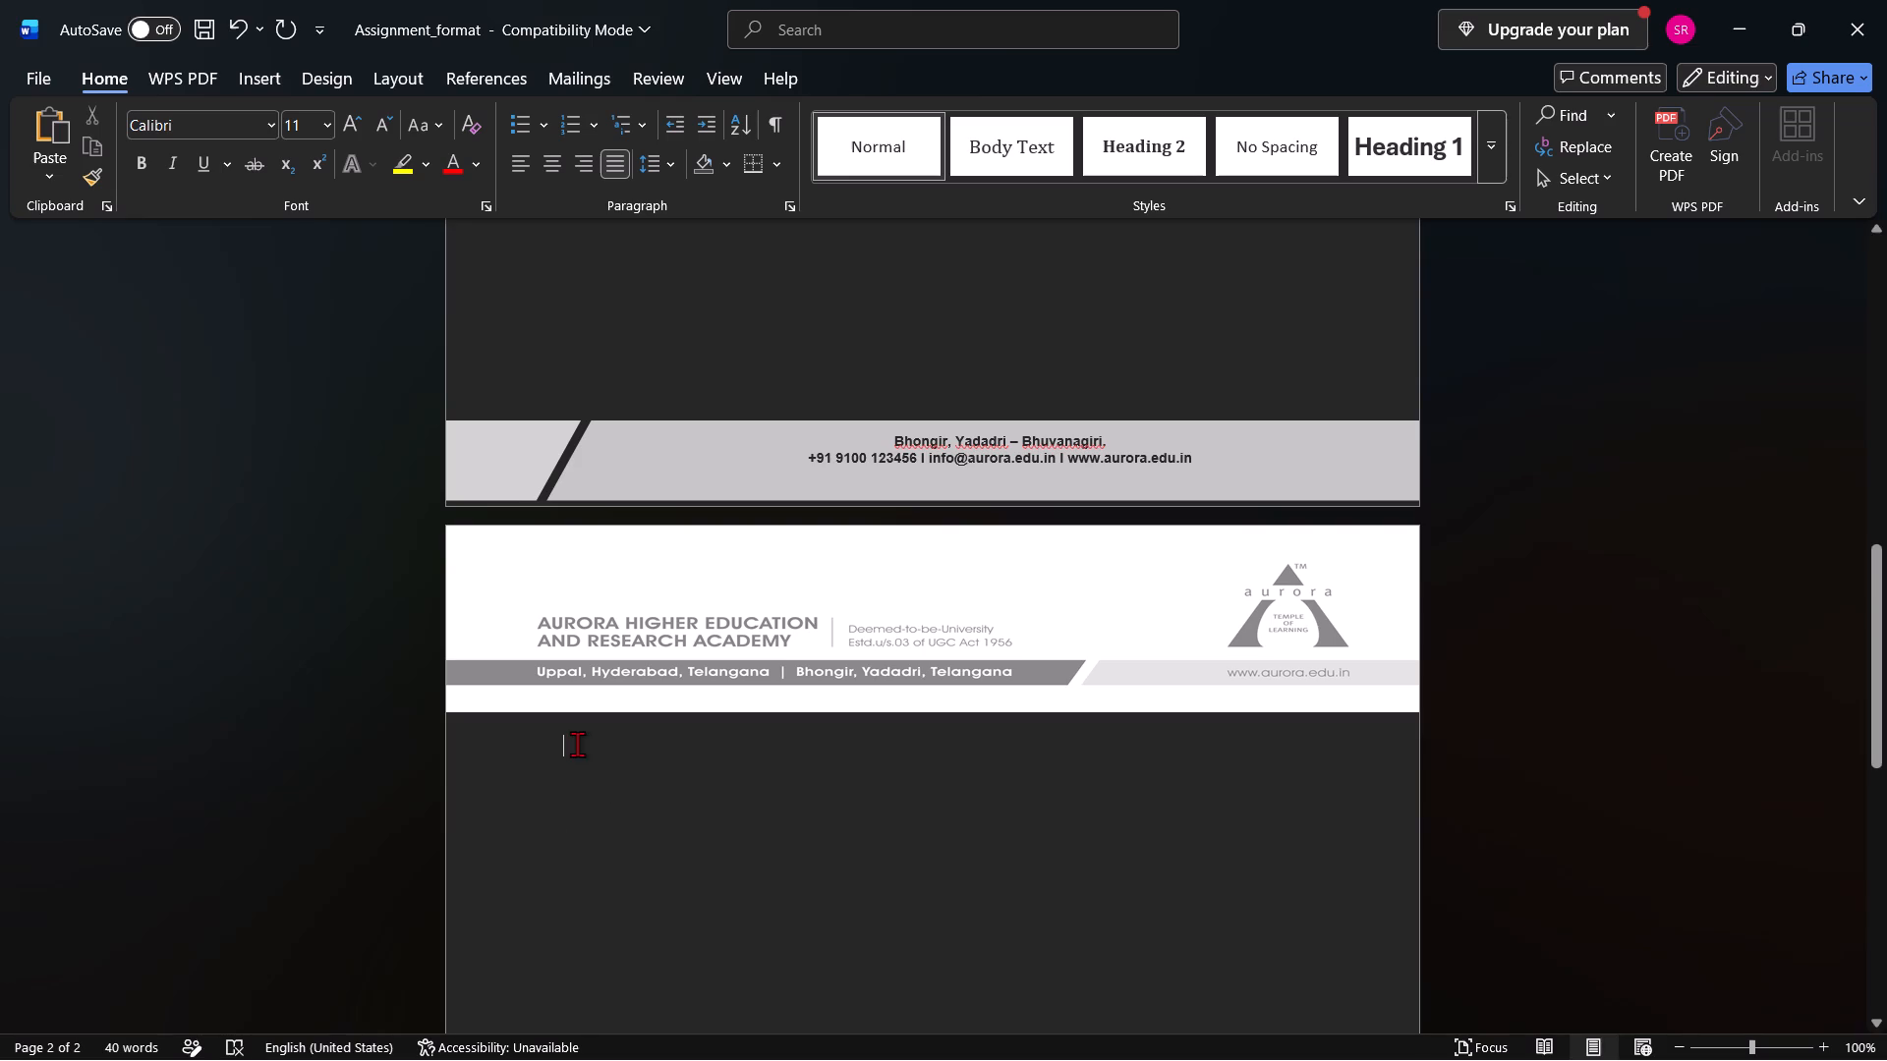
Set the text format on the second page's first line to bold at font size 13.
{"action": "right_click", "coordinate": [577, 744]}
{"action": "left_click", "coordinate": [609, 831]}
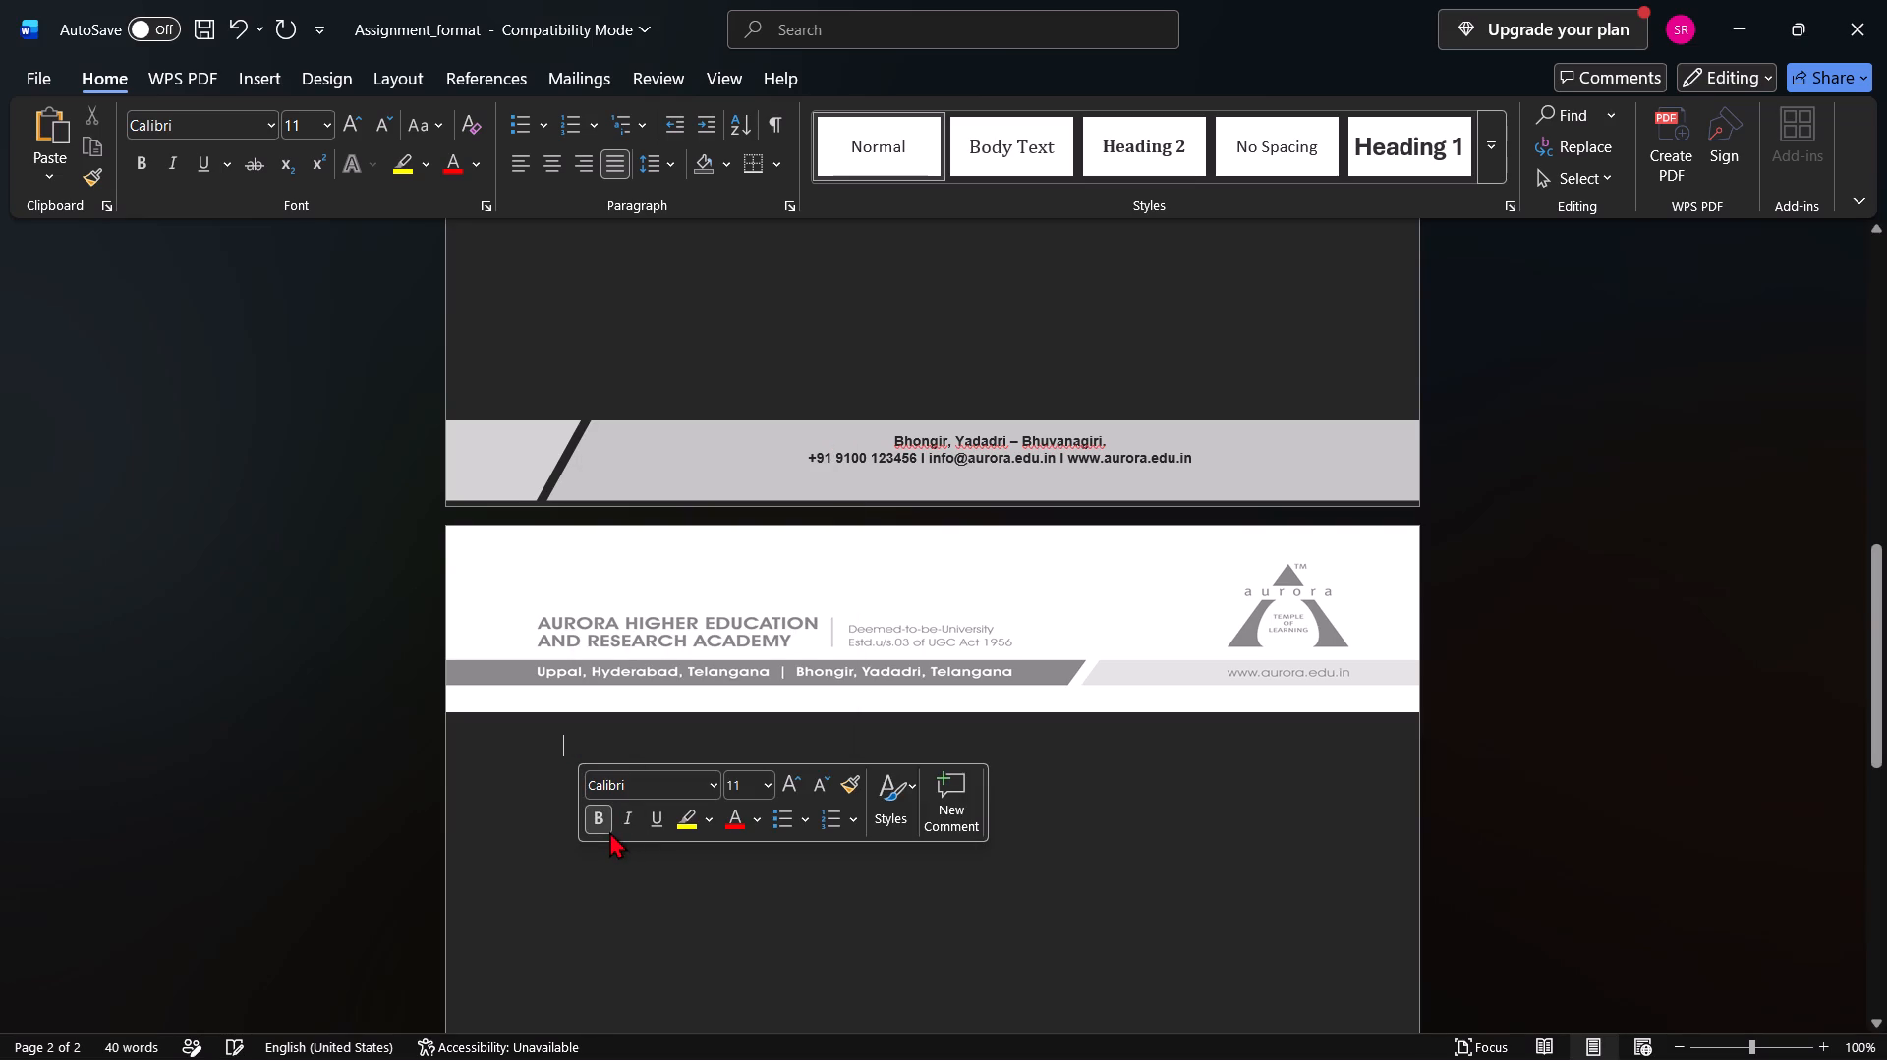
{"action": "left_click", "coordinate": [617, 743]}
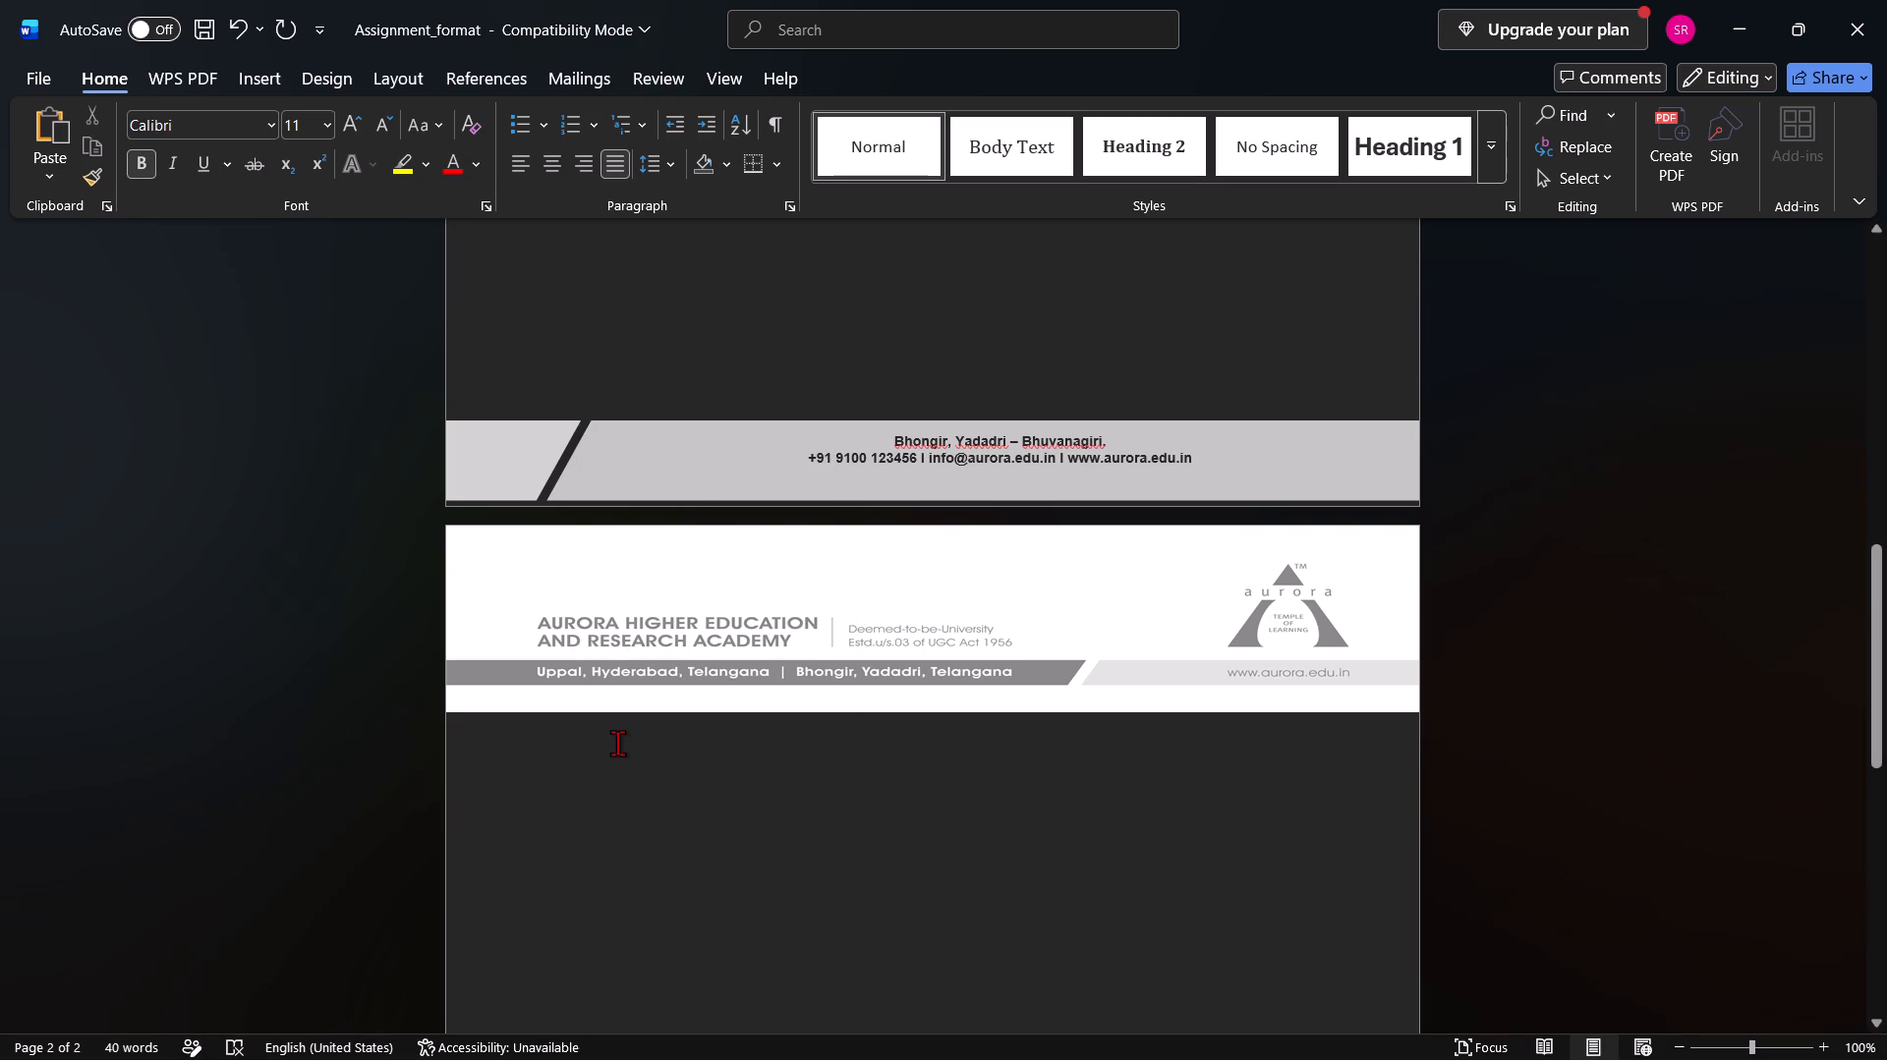
{"action": "right_click", "coordinate": [565, 755]}
{"action": "left_click", "coordinate": [730, 789]}
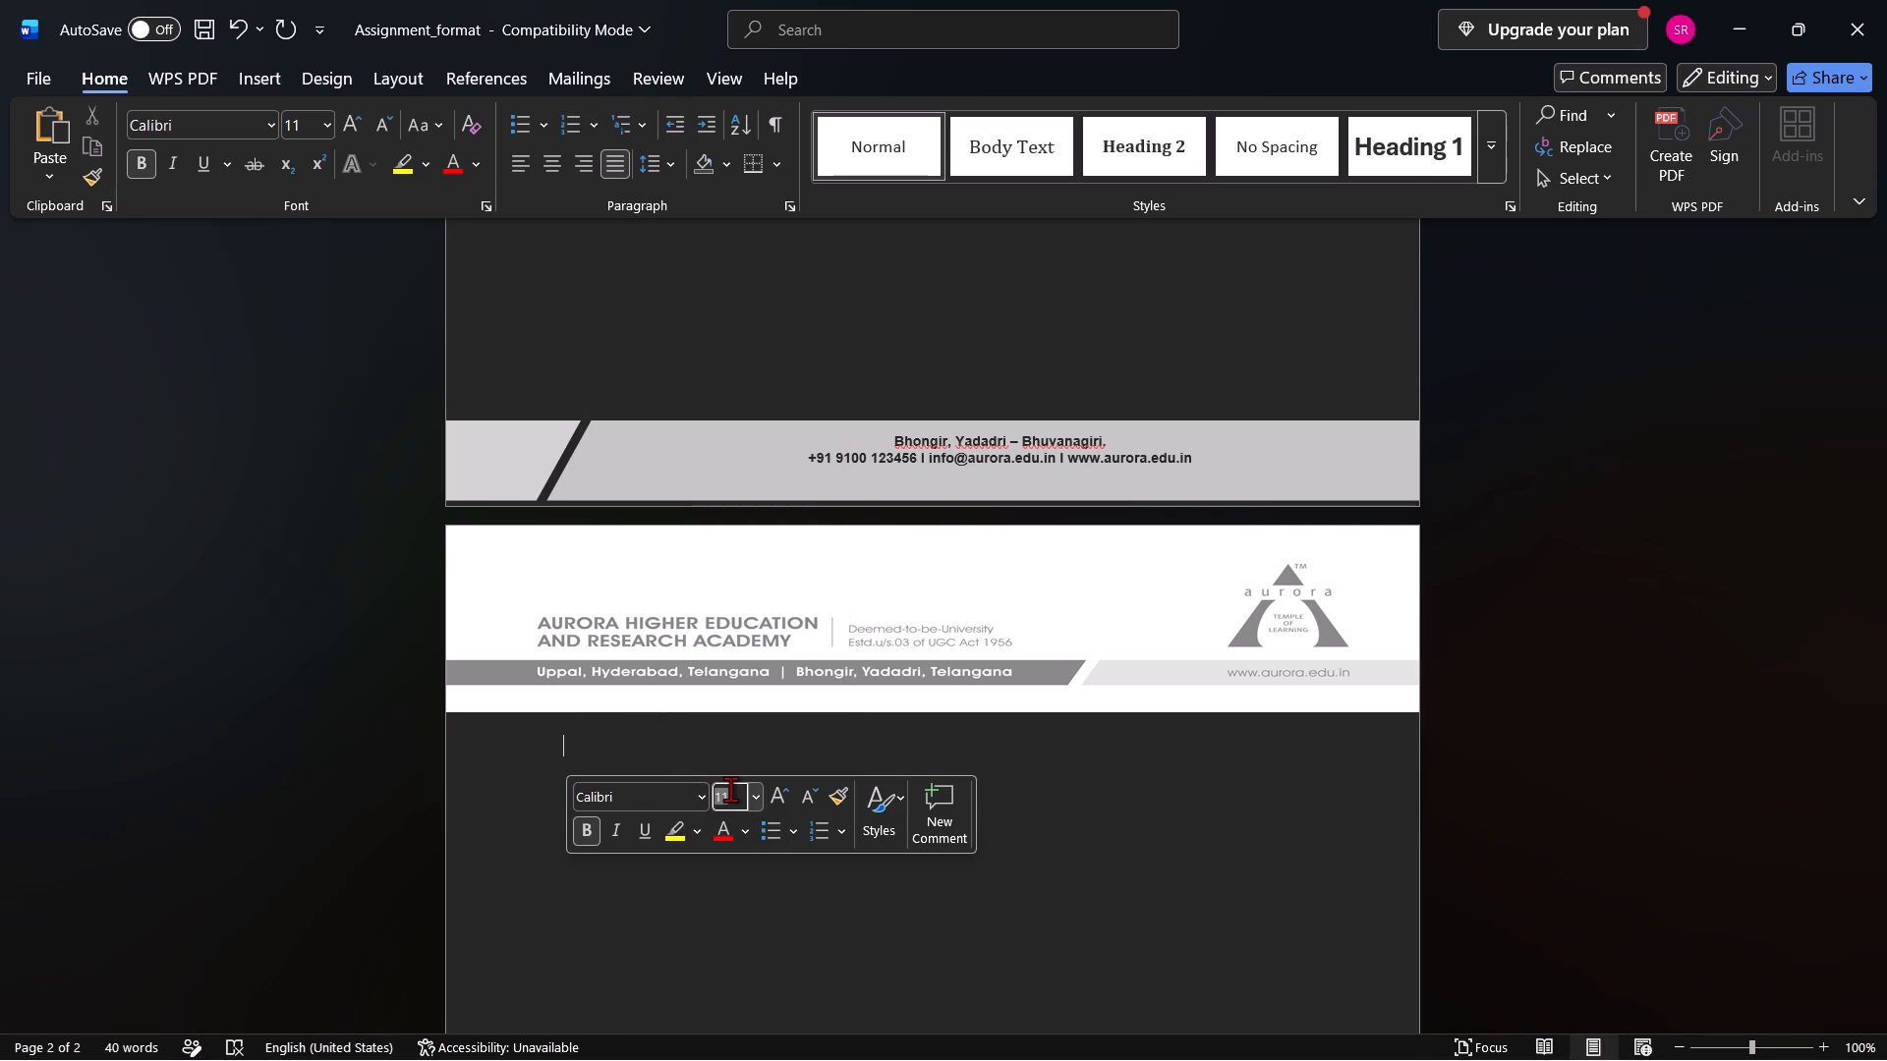
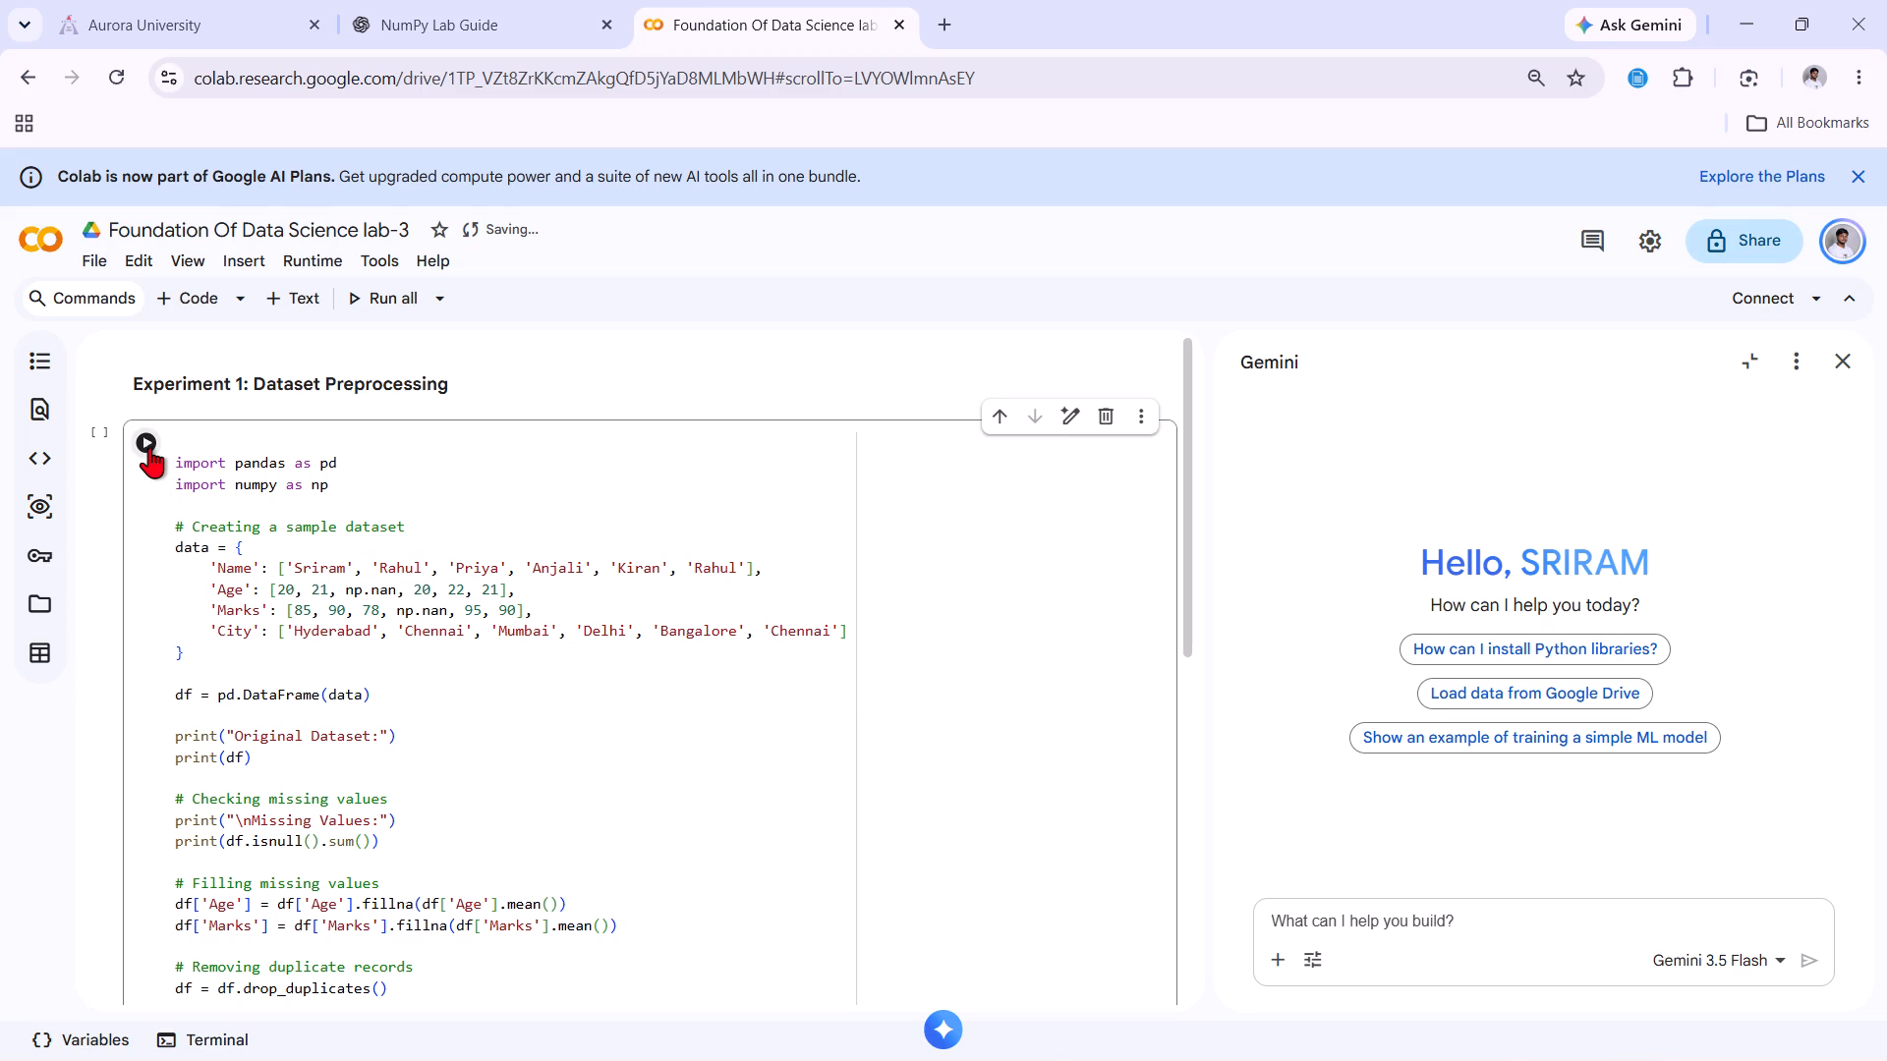
{"action": "left_click", "coordinate": [1868, 359]}
Look over the Experiment 1 code and the beginning of its output in the notebook.
{"action": "scroll", "coordinate": [1622, 522], "scroll_direction": "down", "scroll_amount": 1}
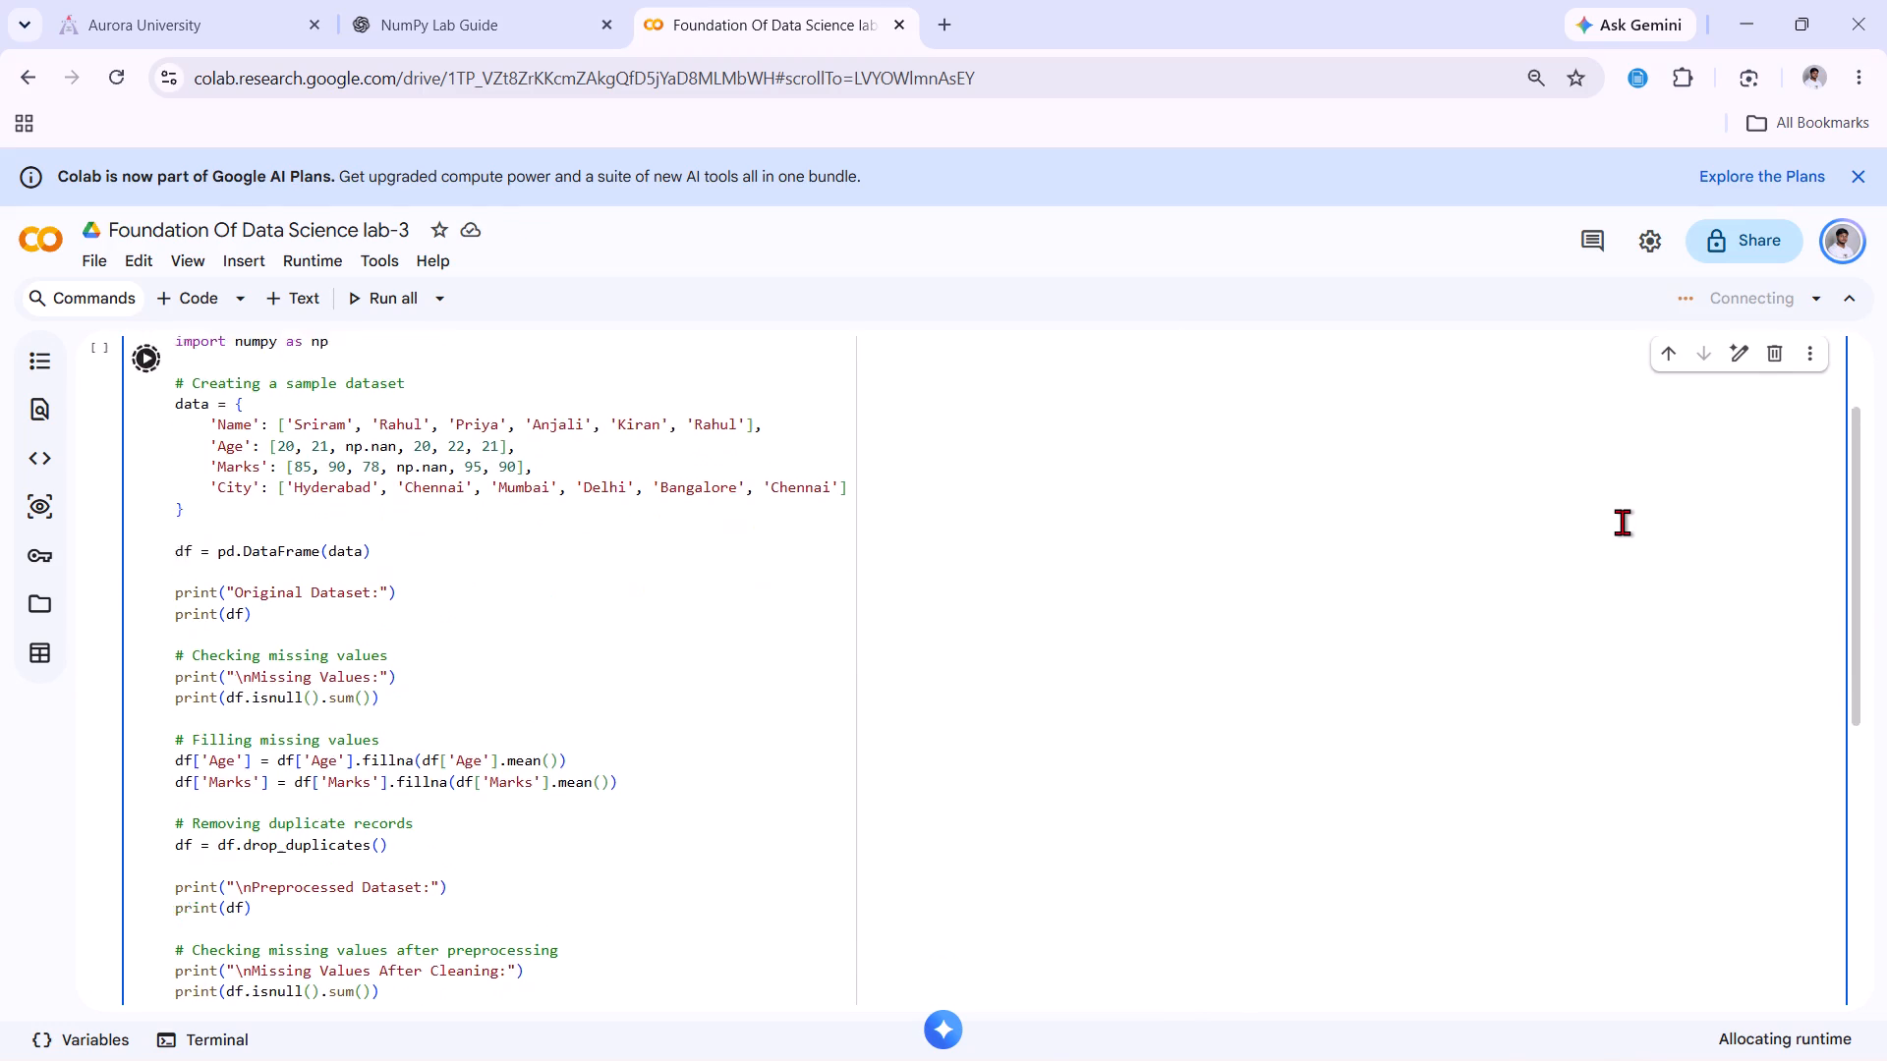
{"action": "scroll", "coordinate": [1622, 522], "scroll_direction": "down", "scroll_amount": 2}
{"action": "scroll", "coordinate": [1622, 522], "scroll_direction": "up", "scroll_amount": 1}
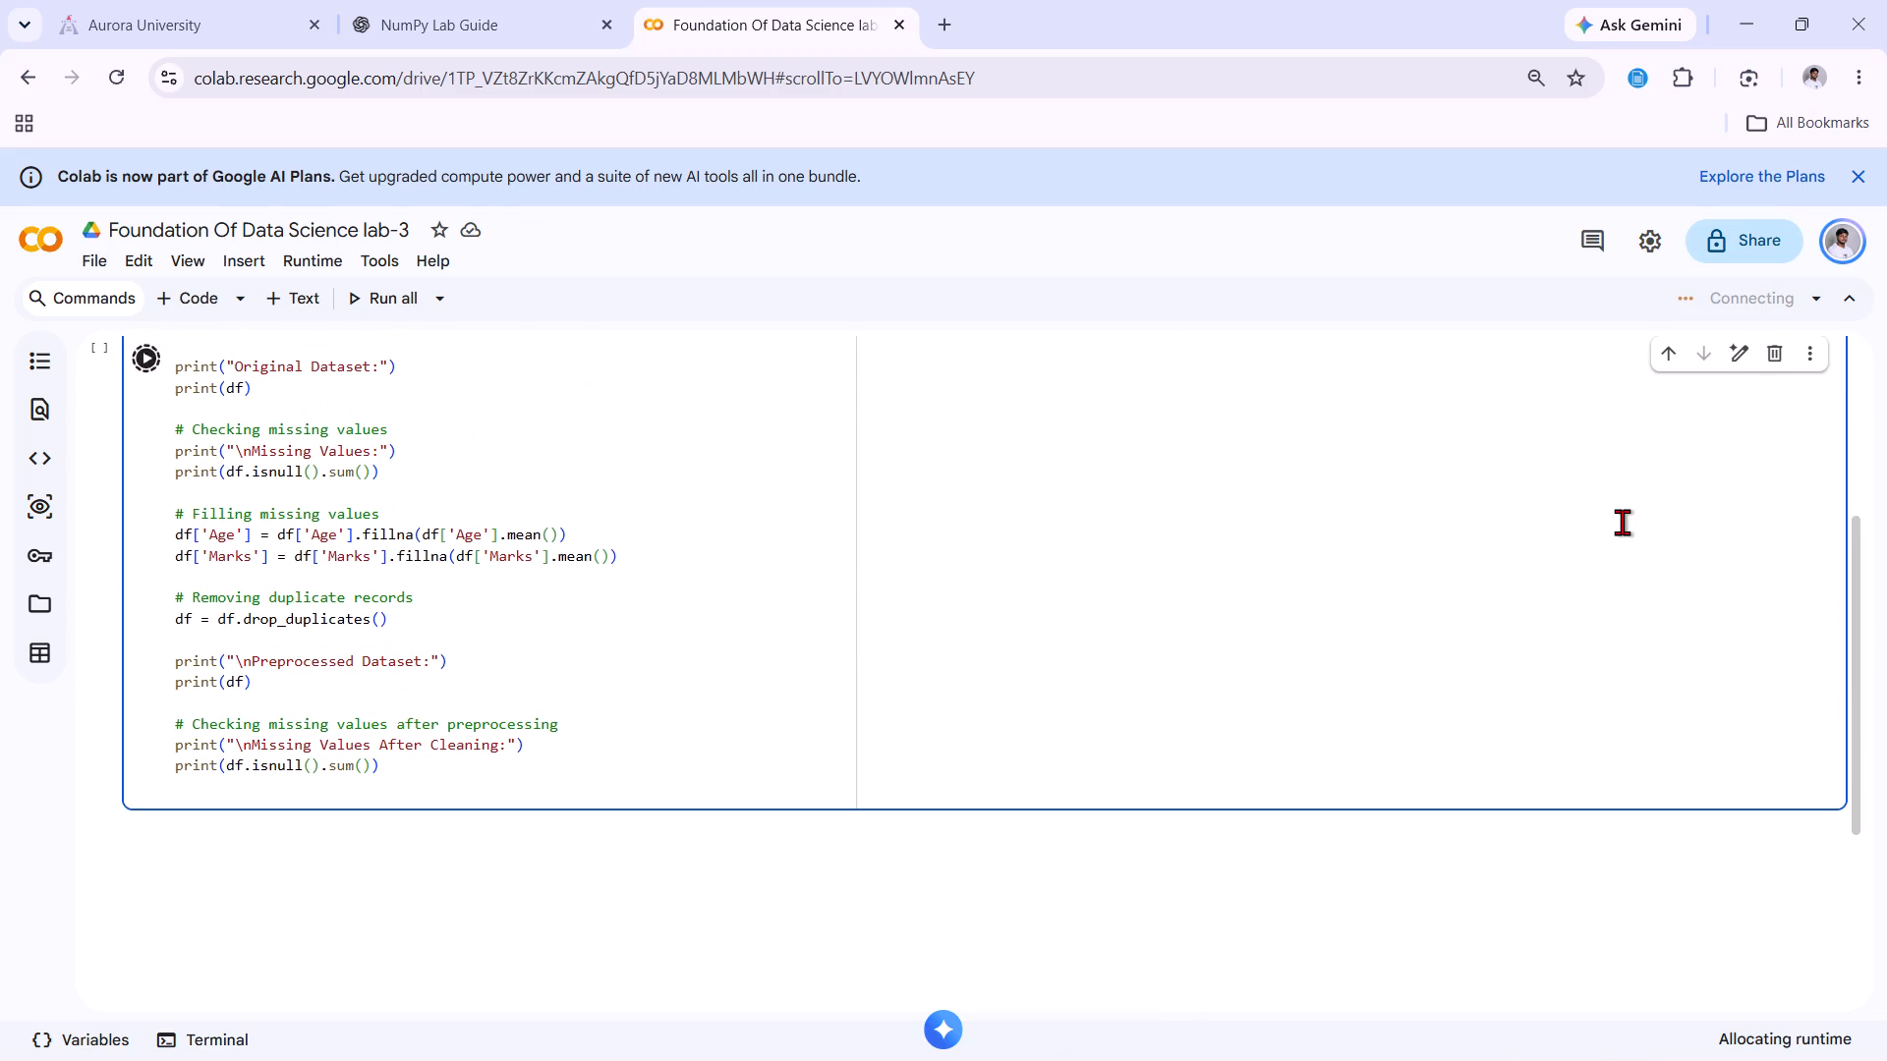
{"action": "scroll", "coordinate": [1622, 522], "scroll_direction": "up", "scroll_amount": 1}
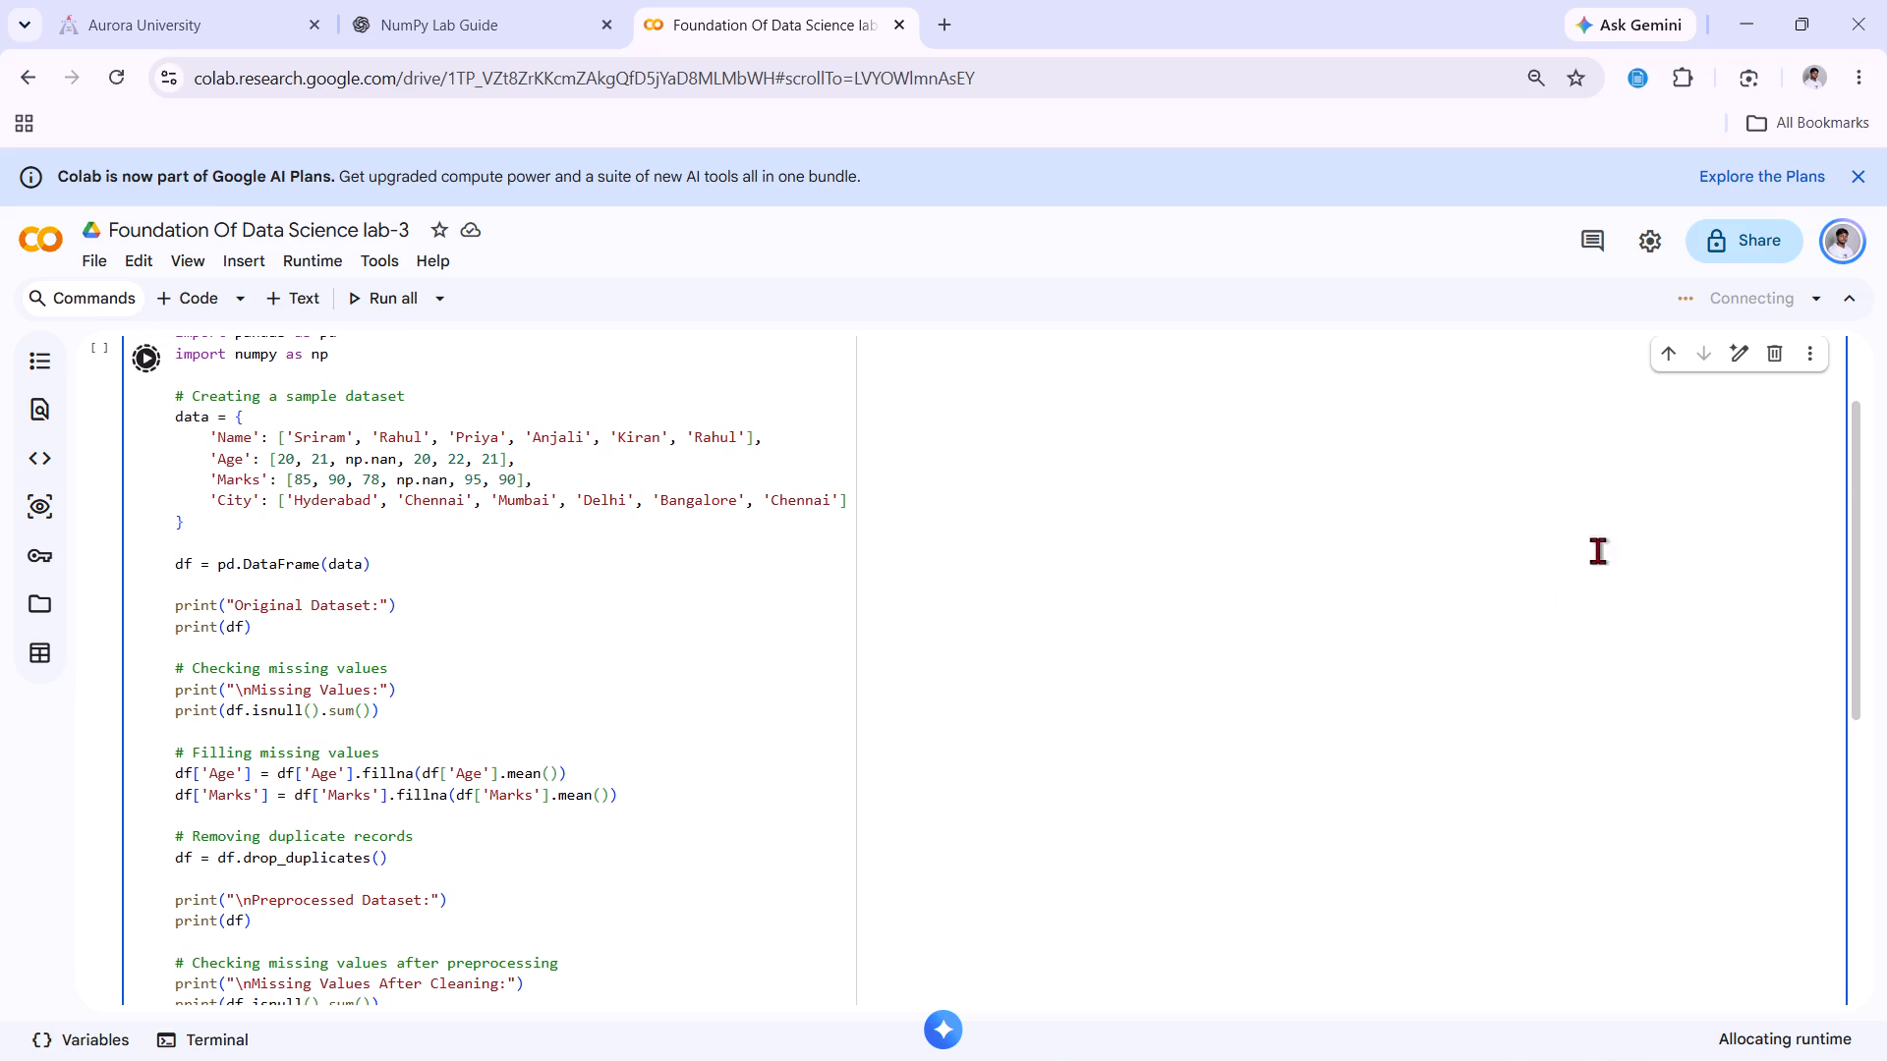
{"action": "scroll", "coordinate": [1349, 546], "scroll_direction": "up", "scroll_amount": 2}
{"action": "key", "text": "ctrl+minus"}
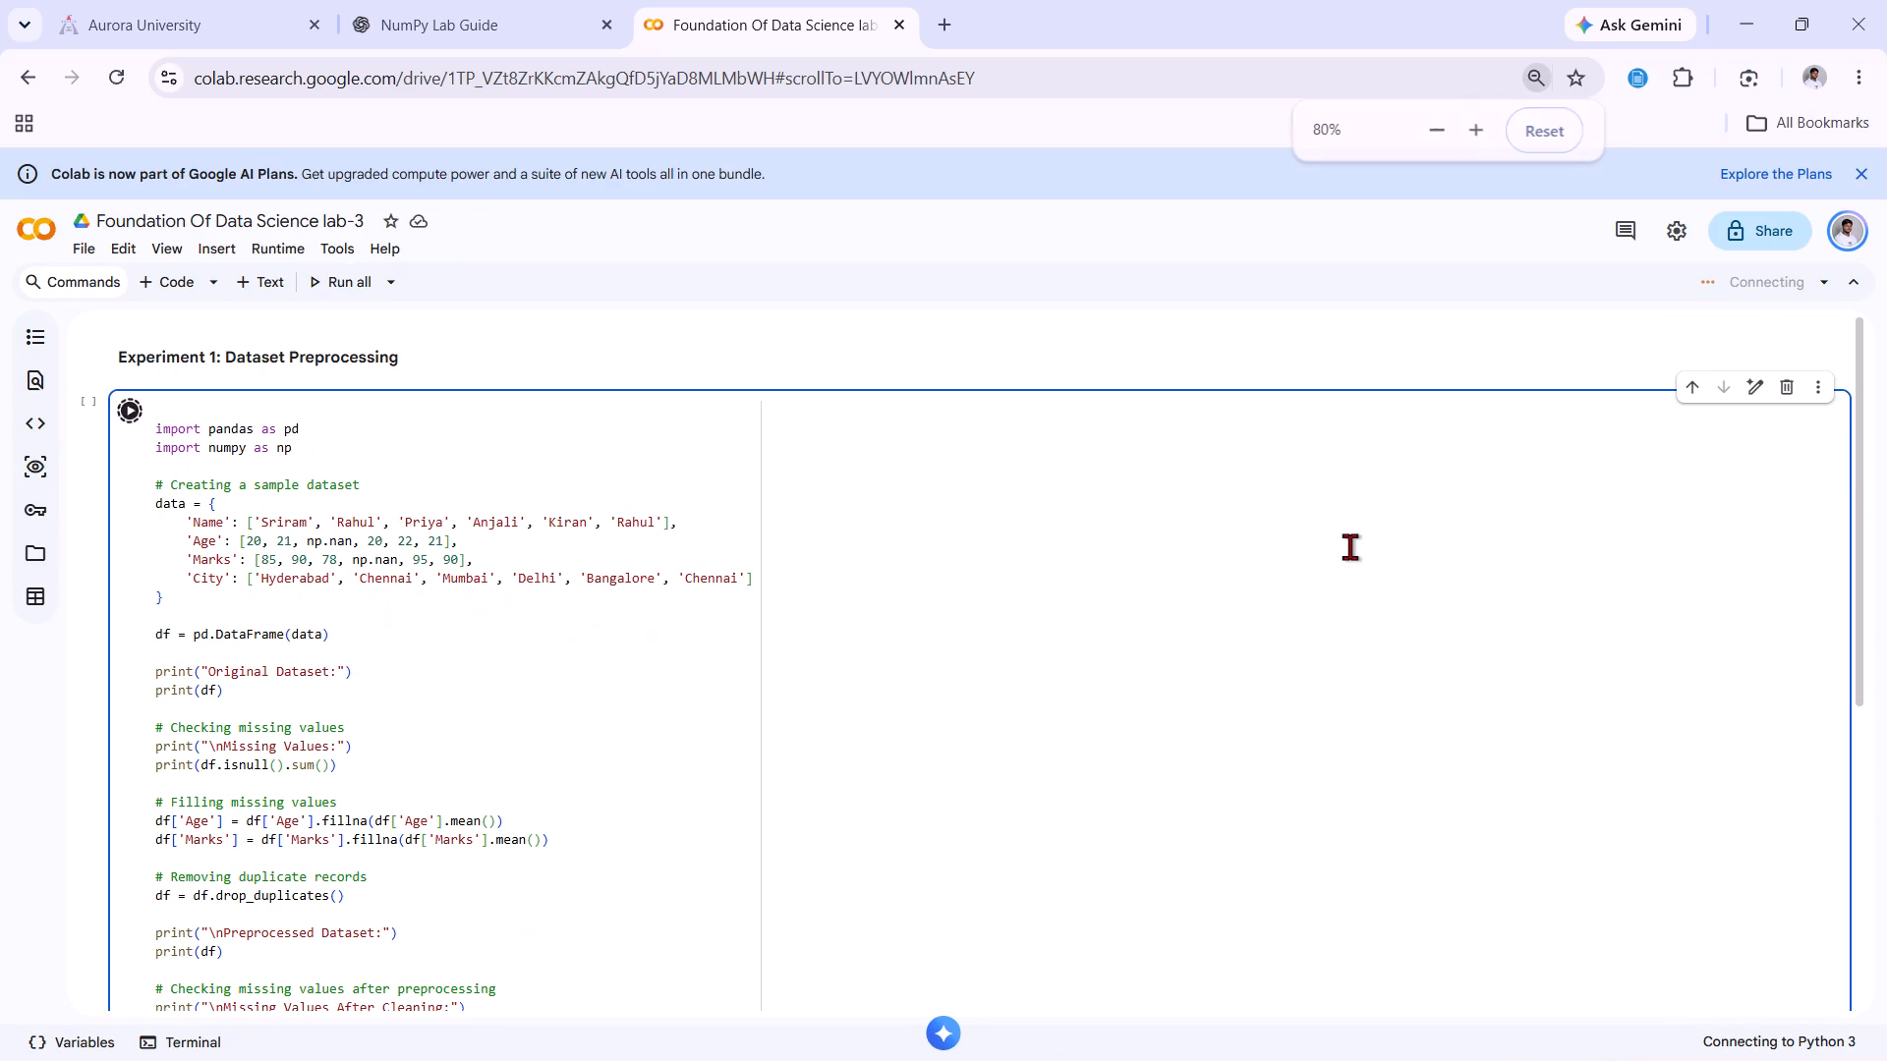
{"action": "key", "text": "ctrl+minus"}
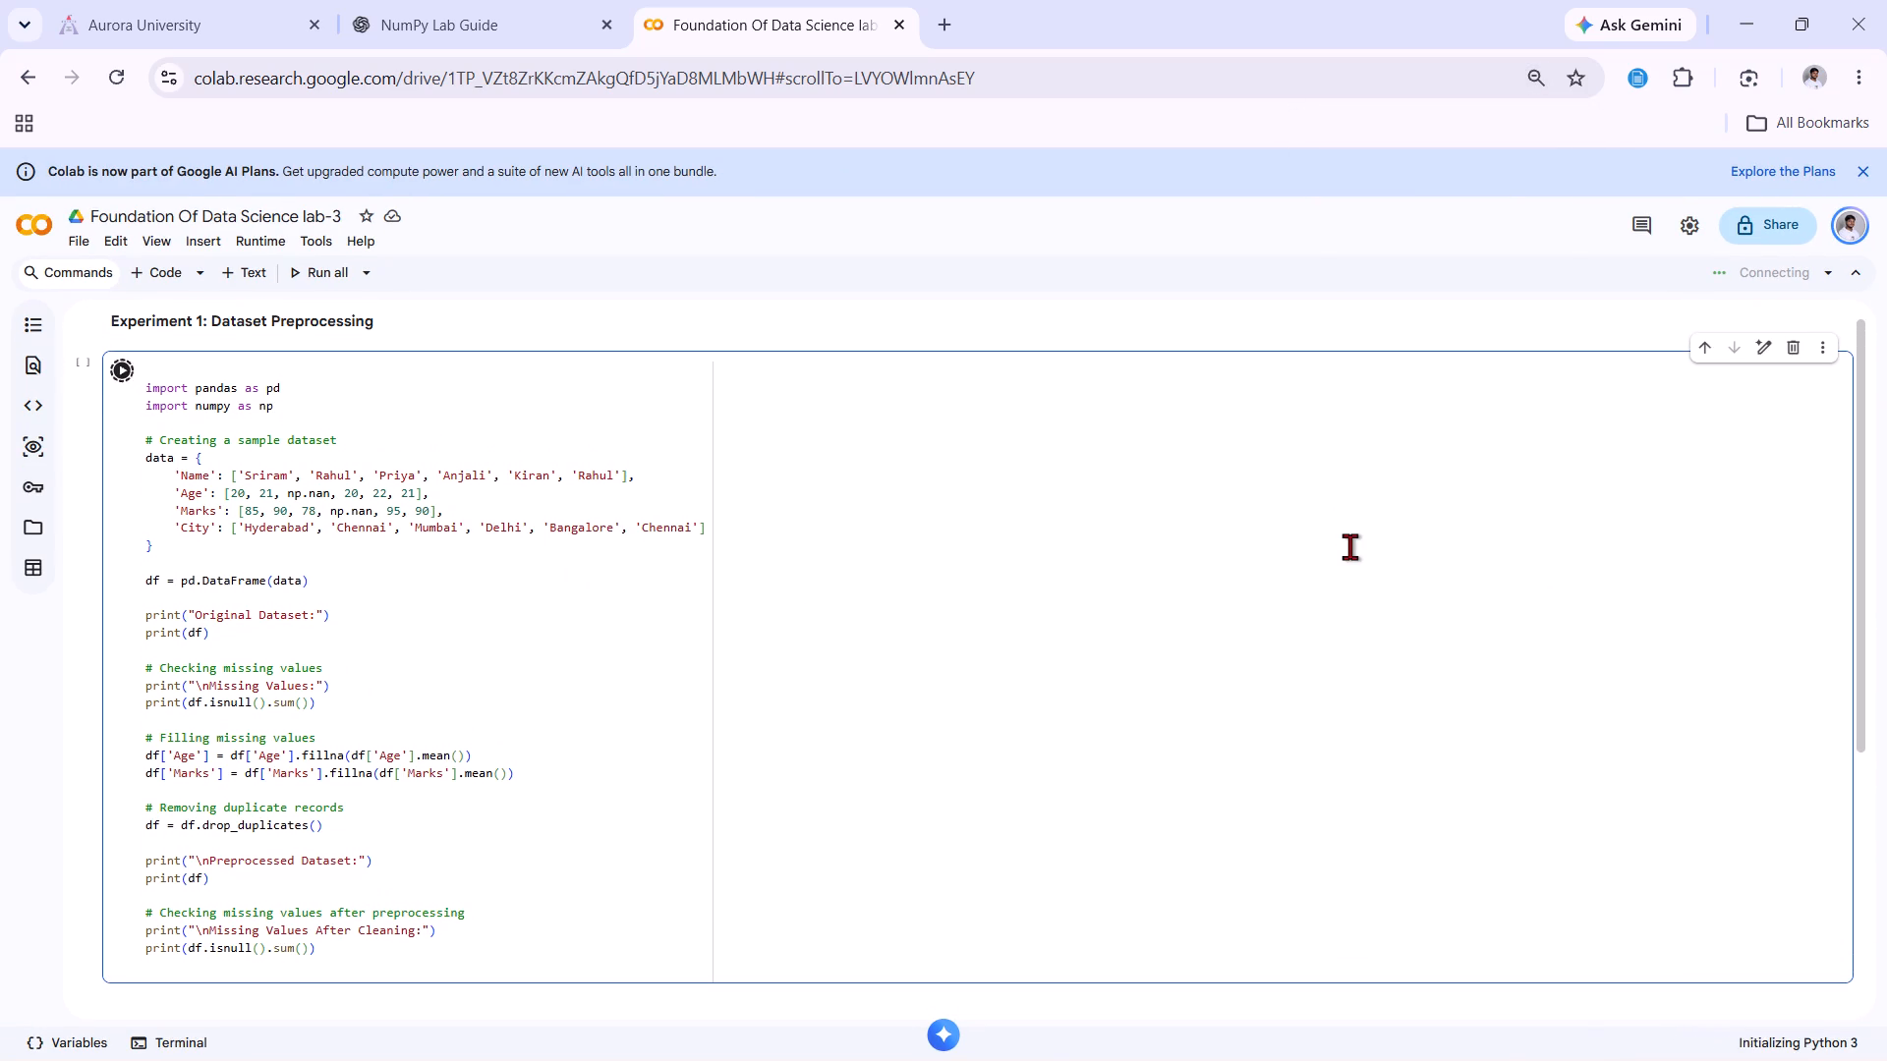
{"action": "scroll", "coordinate": [880, 696], "scroll_direction": "down", "scroll_amount": 1}
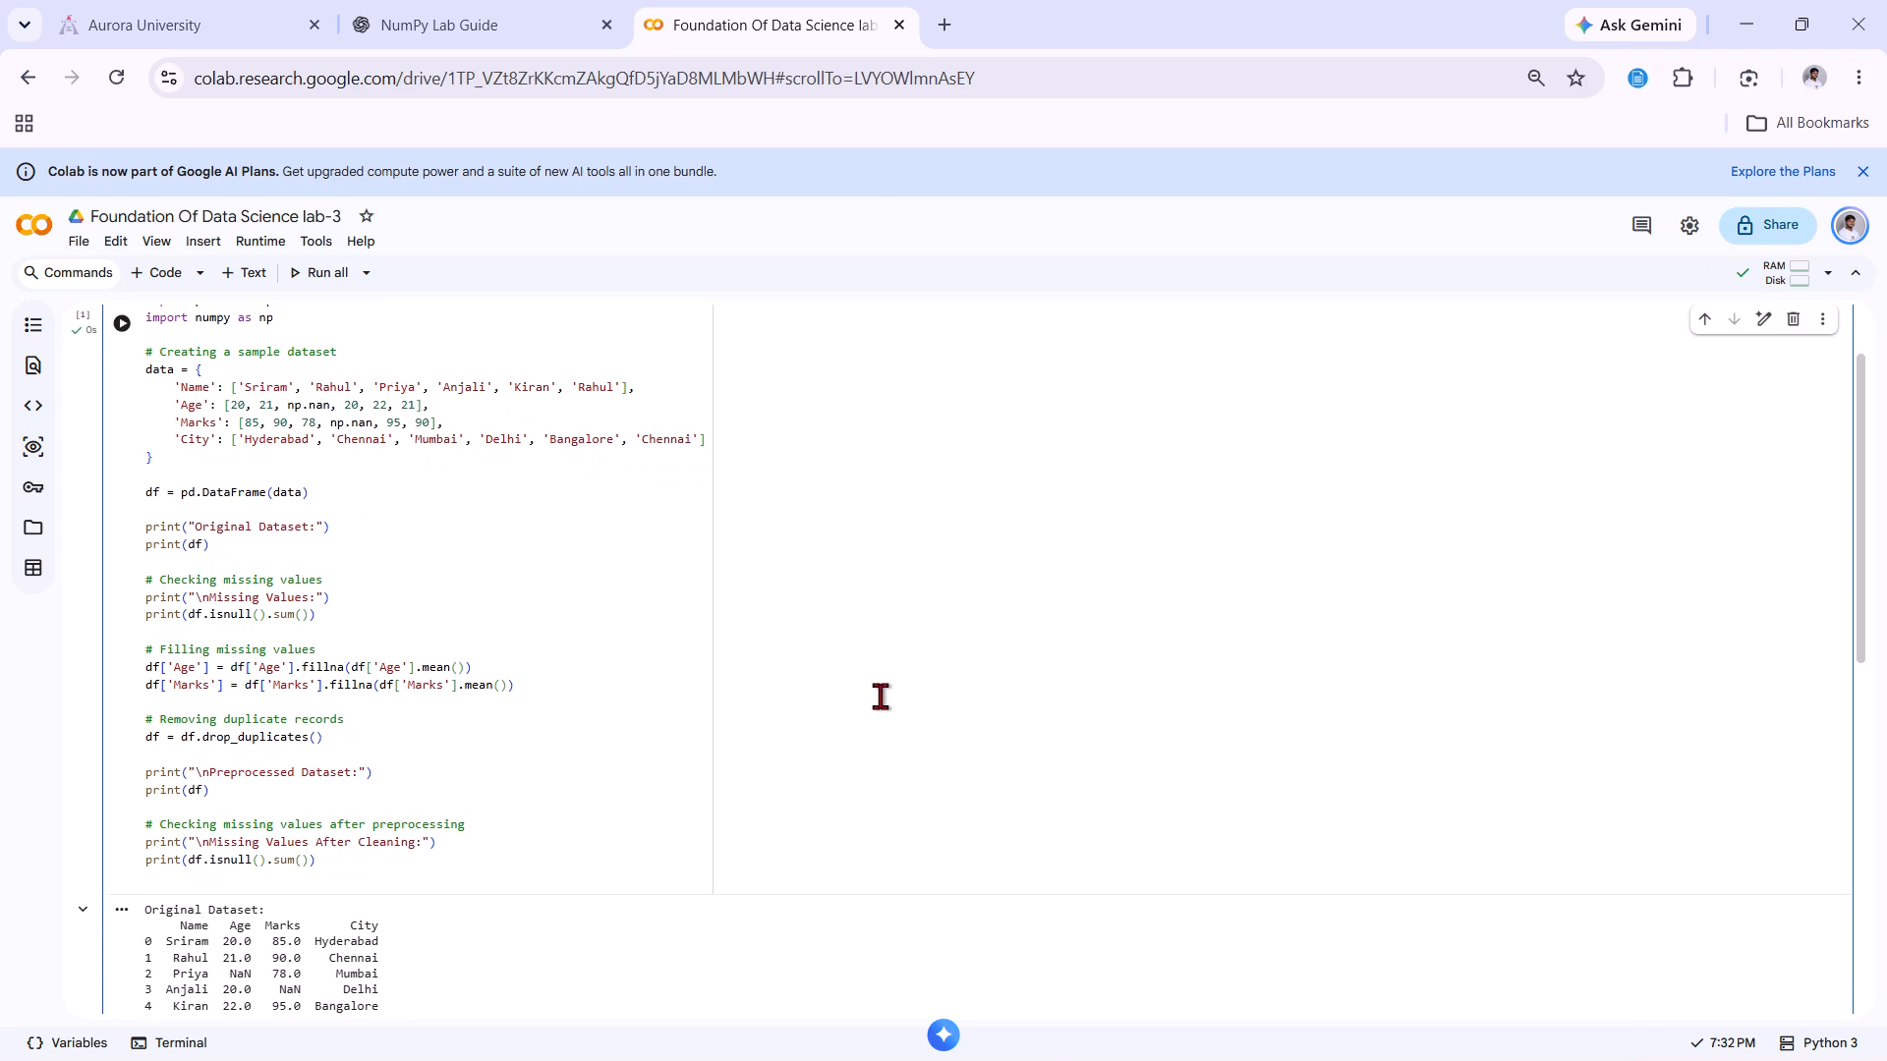
{"action": "scroll", "coordinate": [880, 696], "scroll_direction": "down", "scroll_amount": 1}
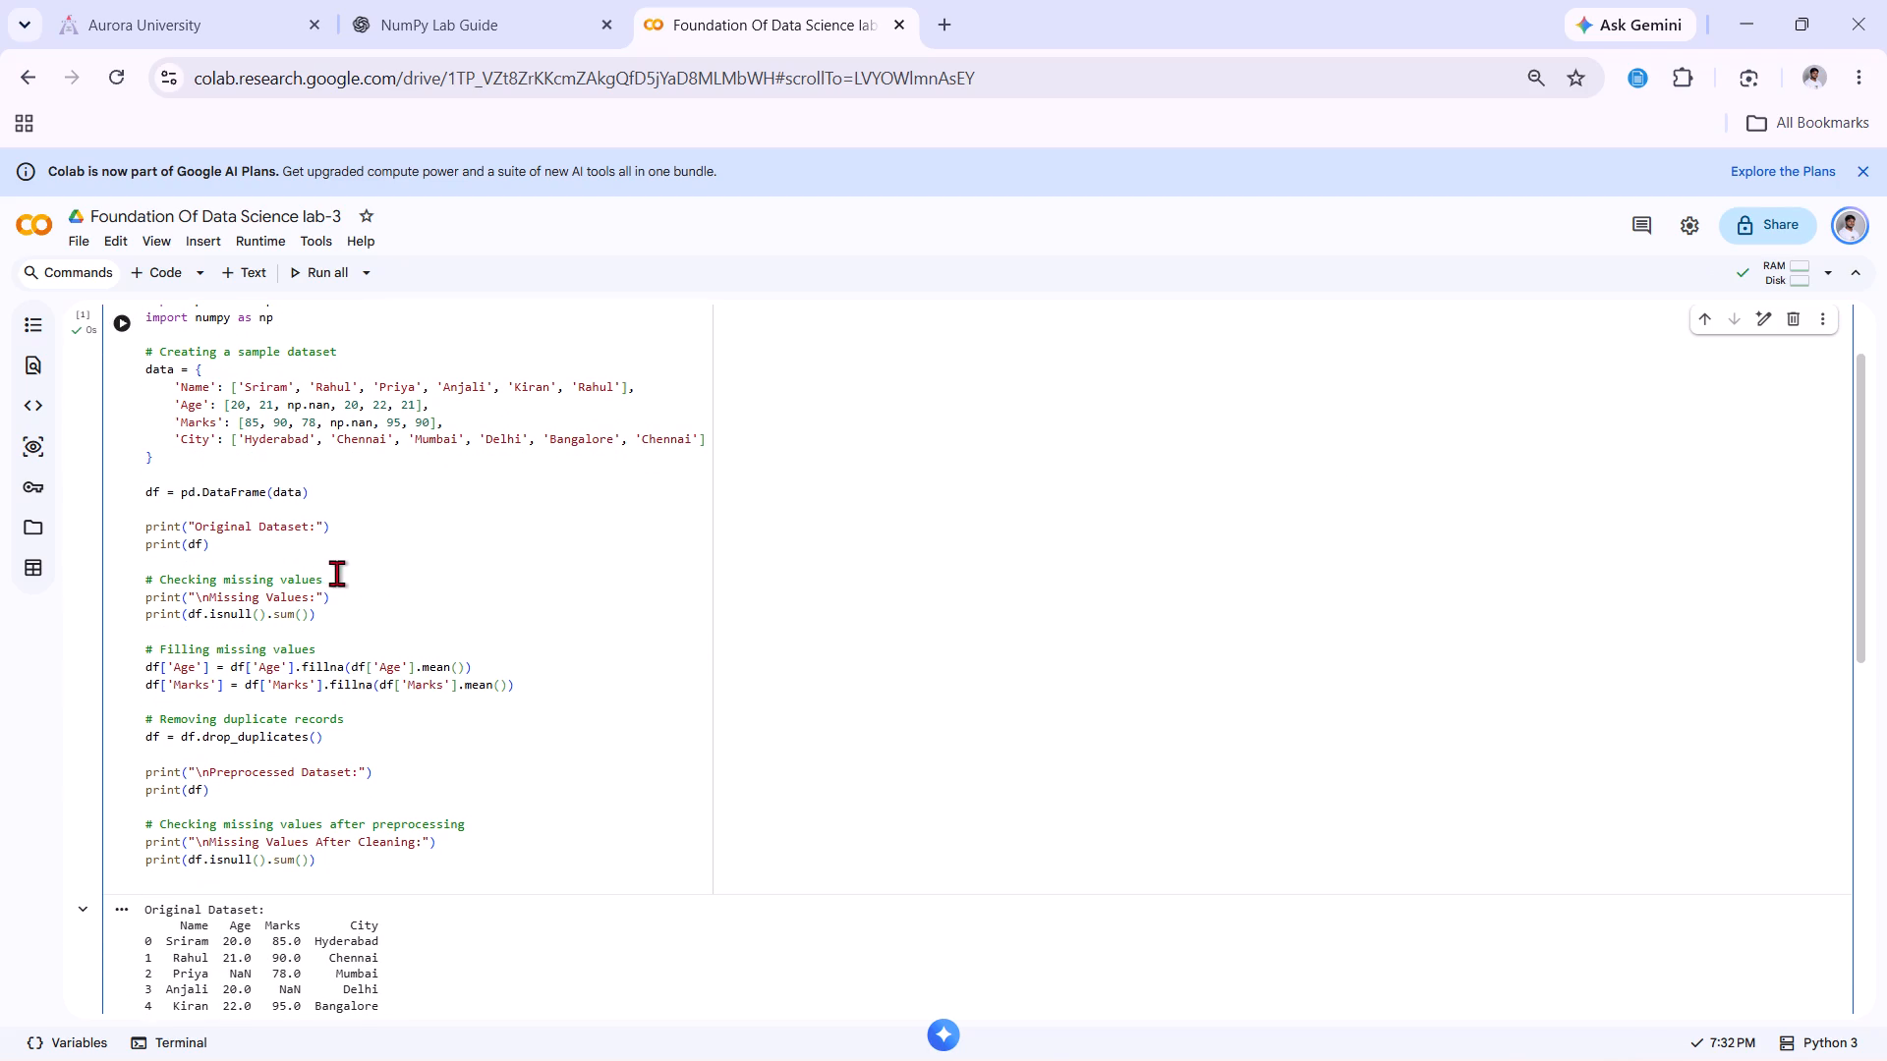
{"action": "left_click", "coordinate": [336, 574]}
{"action": "scroll", "coordinate": [336, 574], "scroll_direction": "up", "scroll_amount": 1}
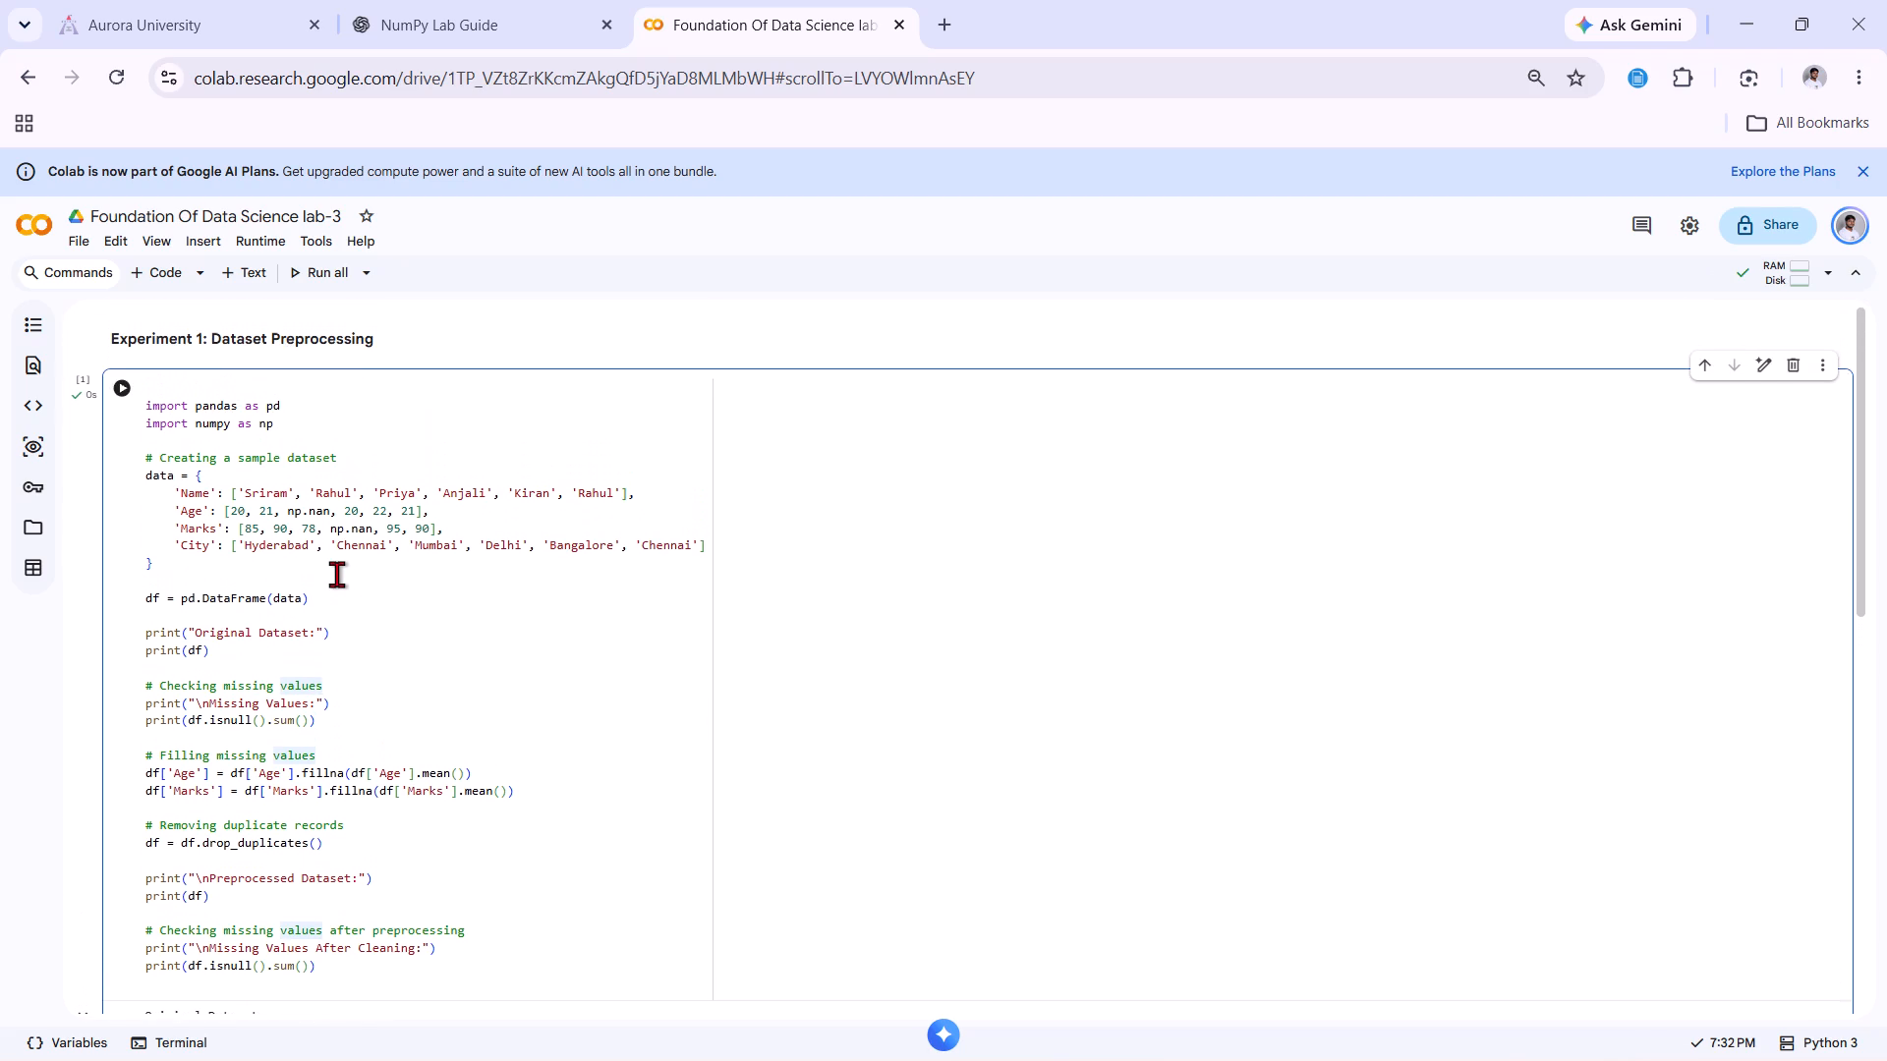
{"action": "left_click", "coordinate": [346, 682]}
{"action": "scroll", "coordinate": [346, 682], "scroll_direction": "down", "scroll_amount": 1}
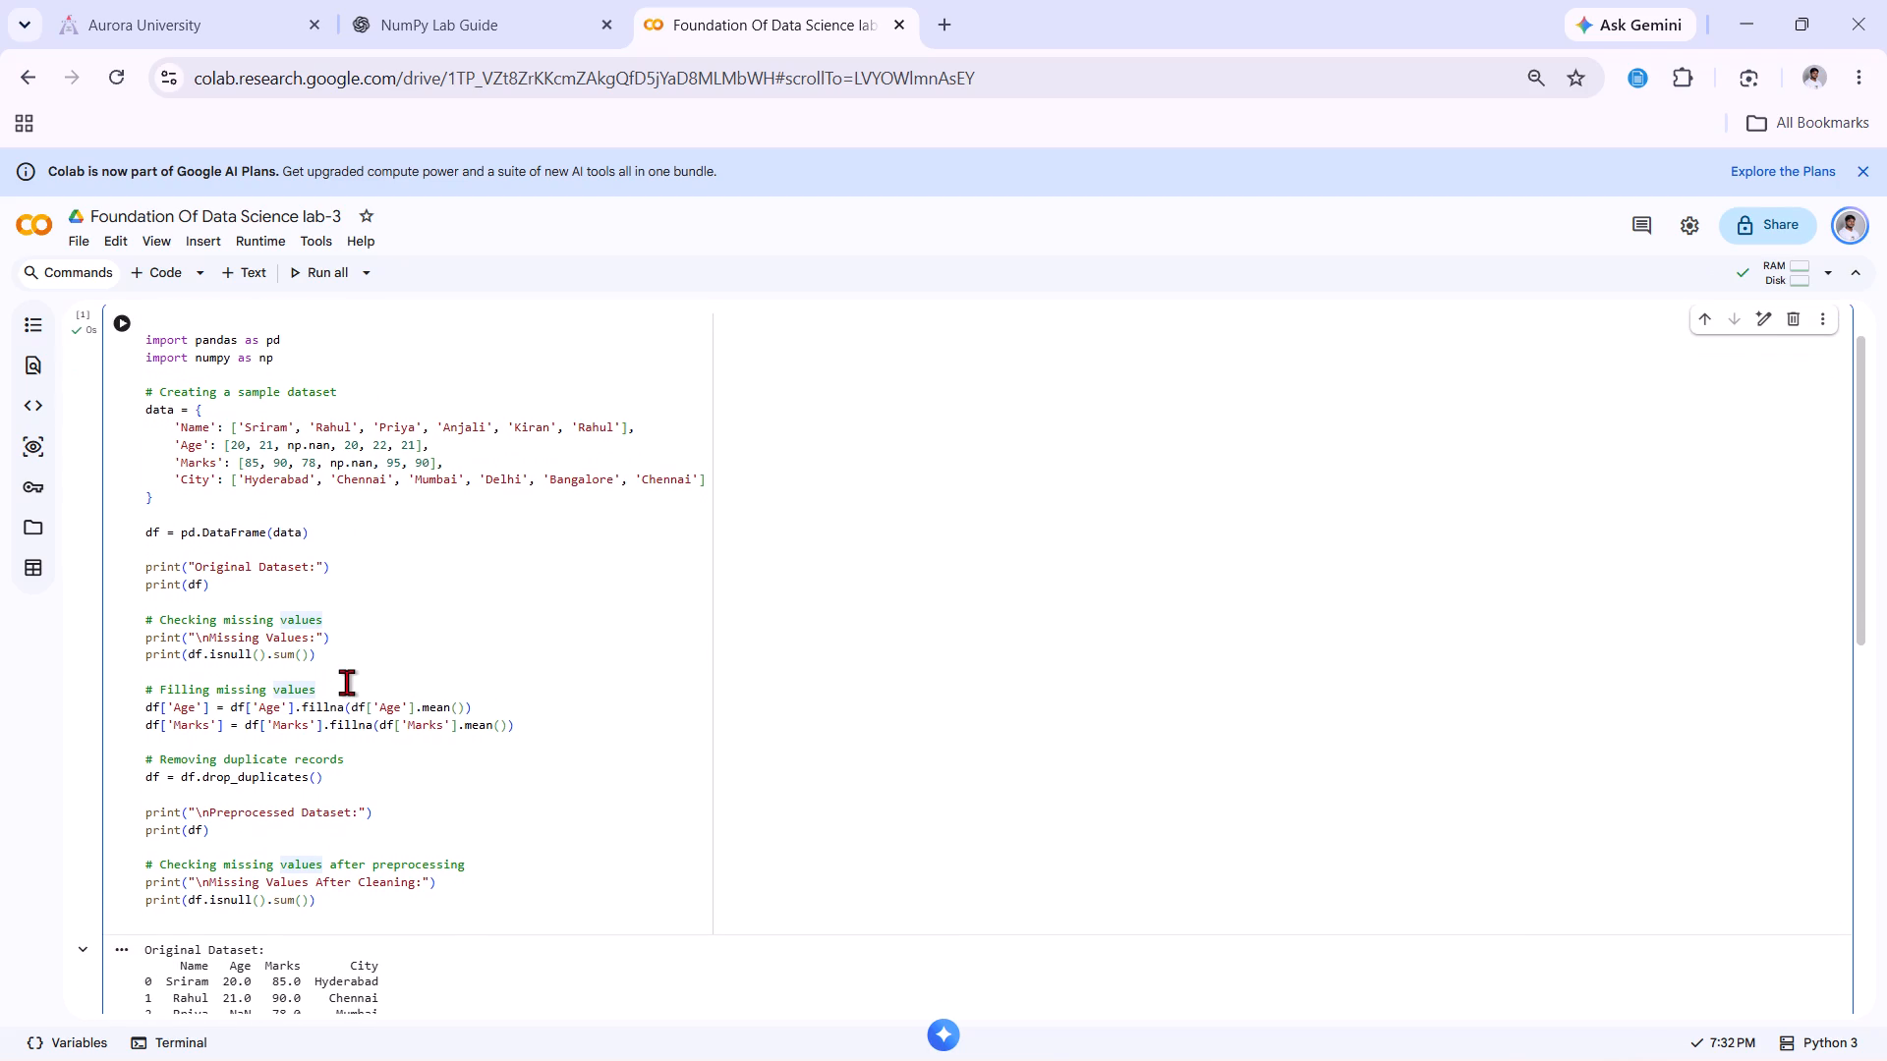
{"action": "scroll", "coordinate": [346, 682], "scroll_direction": "down", "scroll_amount": 1}
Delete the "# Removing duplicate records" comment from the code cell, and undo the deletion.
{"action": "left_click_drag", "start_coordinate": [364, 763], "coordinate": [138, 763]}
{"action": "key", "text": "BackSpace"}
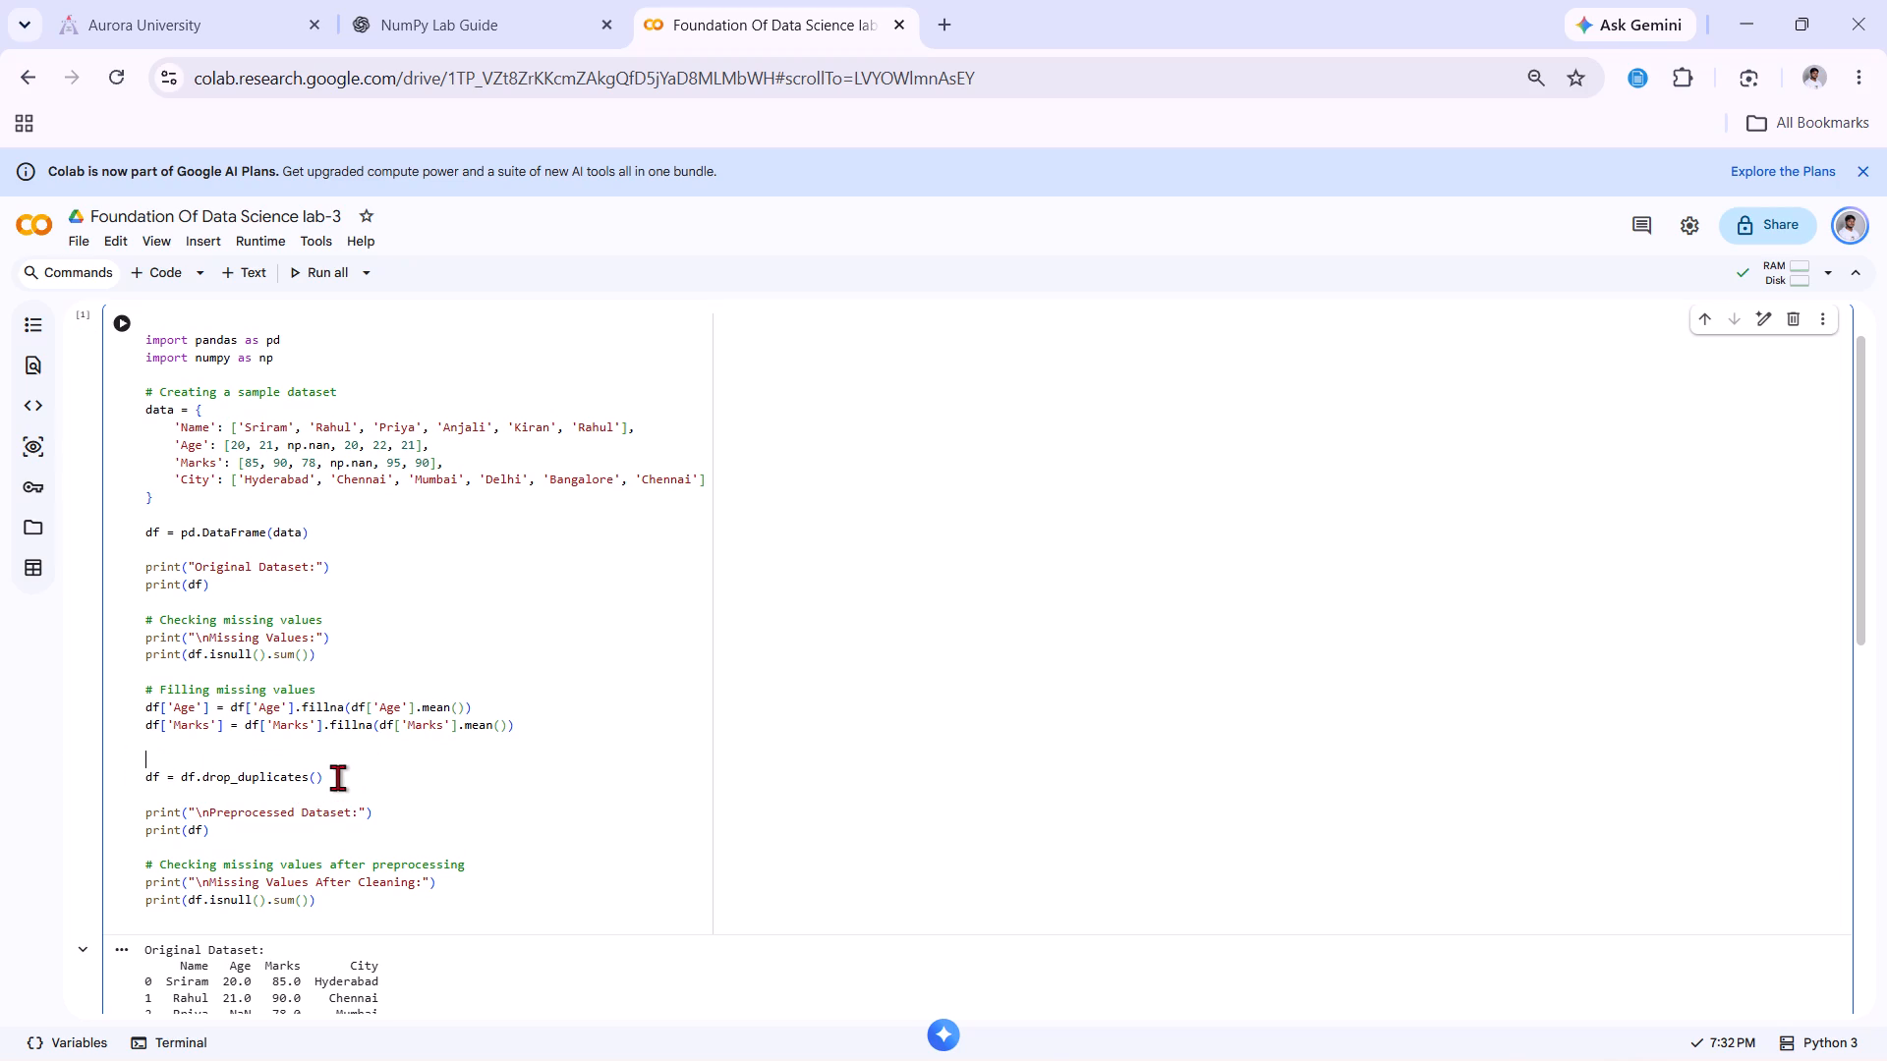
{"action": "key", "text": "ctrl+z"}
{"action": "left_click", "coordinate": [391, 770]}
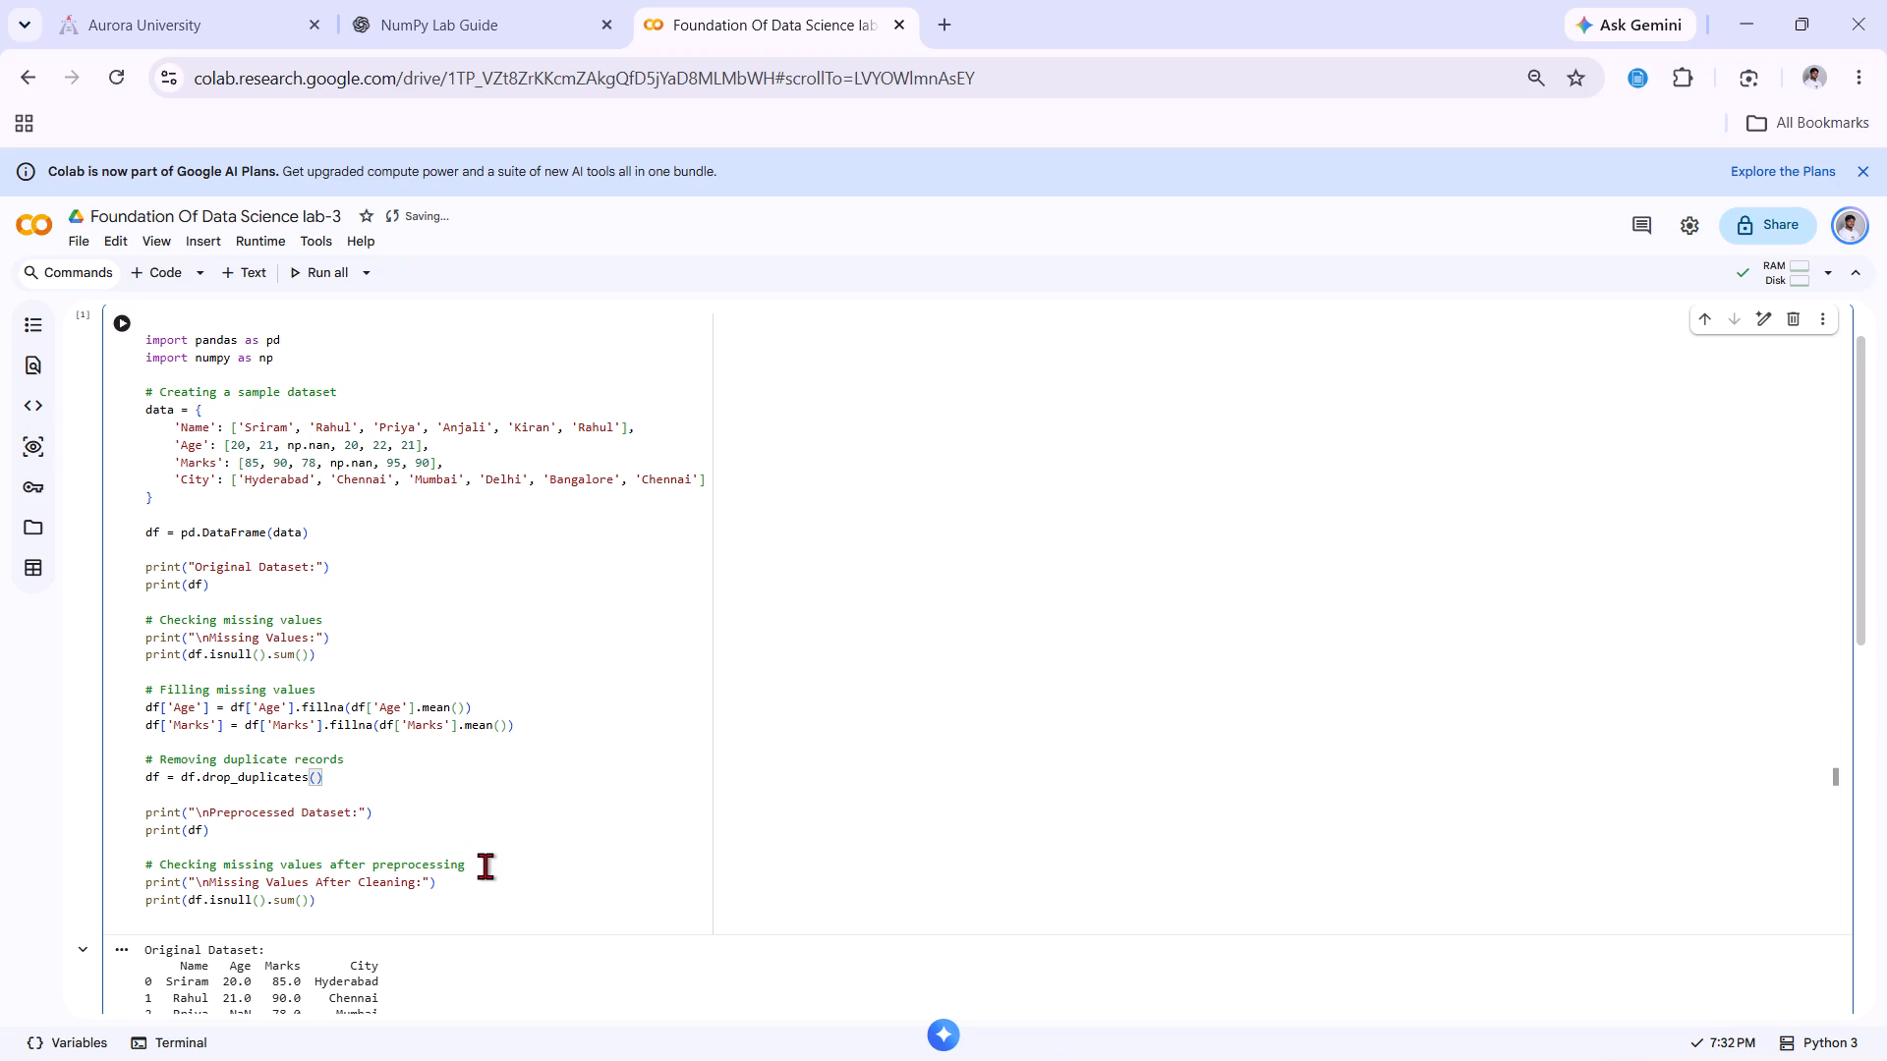
Capture and copy a screenshot of the notebook area showing its name, the Experiment 1 heading and the code.
{"action": "scroll", "coordinate": [485, 866], "scroll_direction": "up", "scroll_amount": 1}
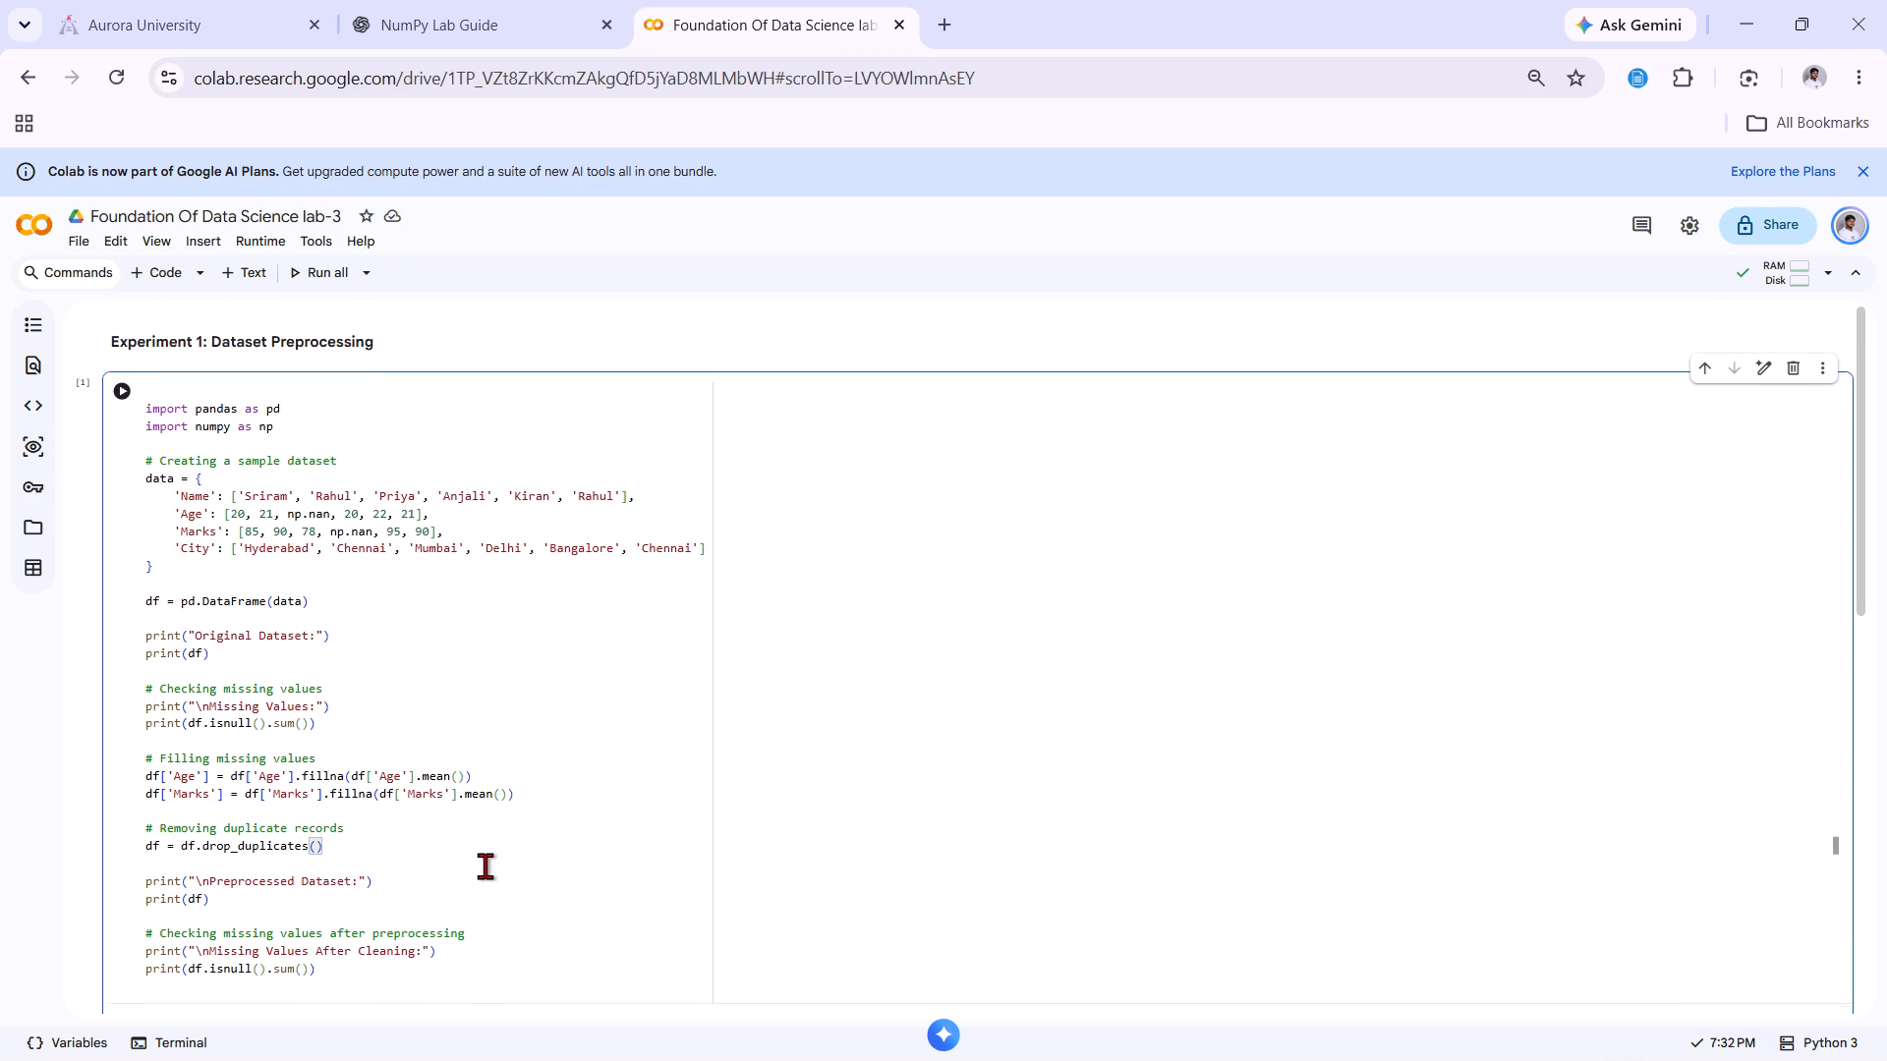
{"action": "scroll", "coordinate": [485, 866], "scroll_direction": "up", "scroll_amount": 1}
{"action": "key", "text": "Print"}
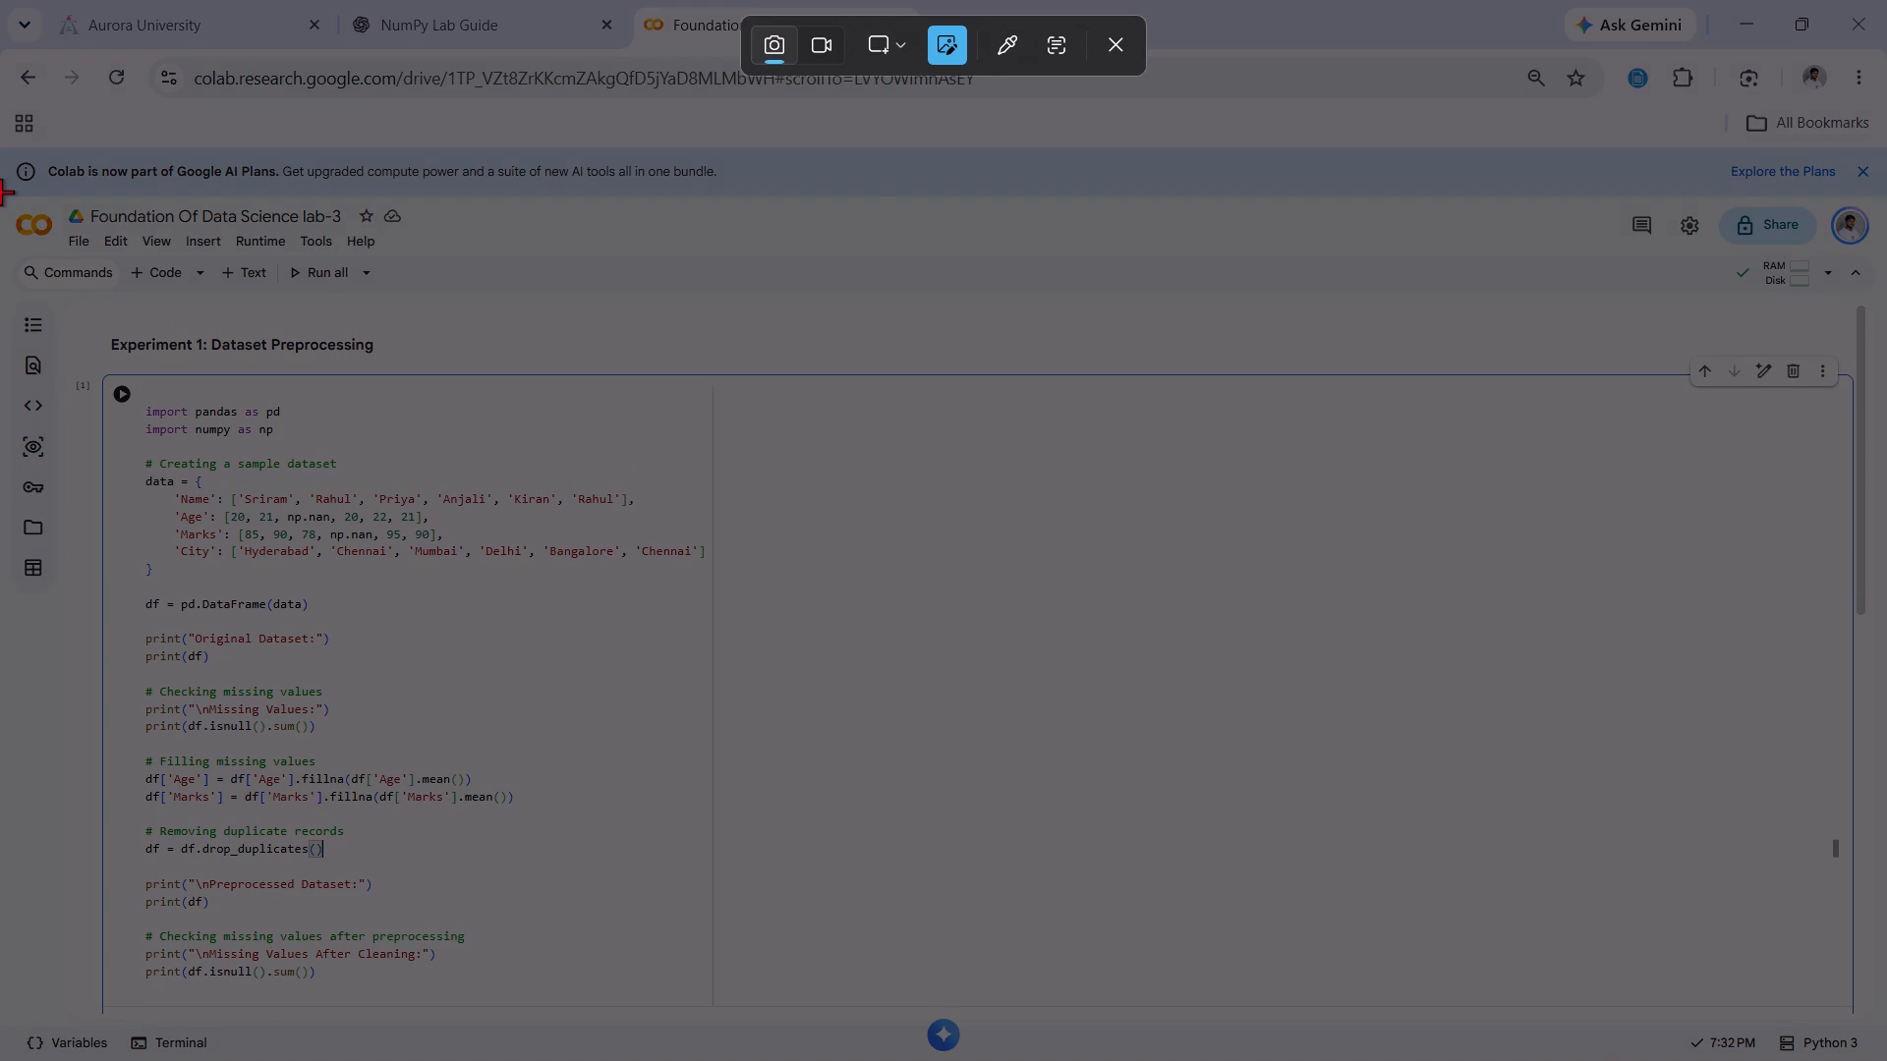
{"action": "left_click_drag", "start_coordinate": [0, 192], "coordinate": [1886, 1011]}
{"action": "scroll", "coordinate": [938, 608], "scroll_direction": "right", "scroll_amount": 1}
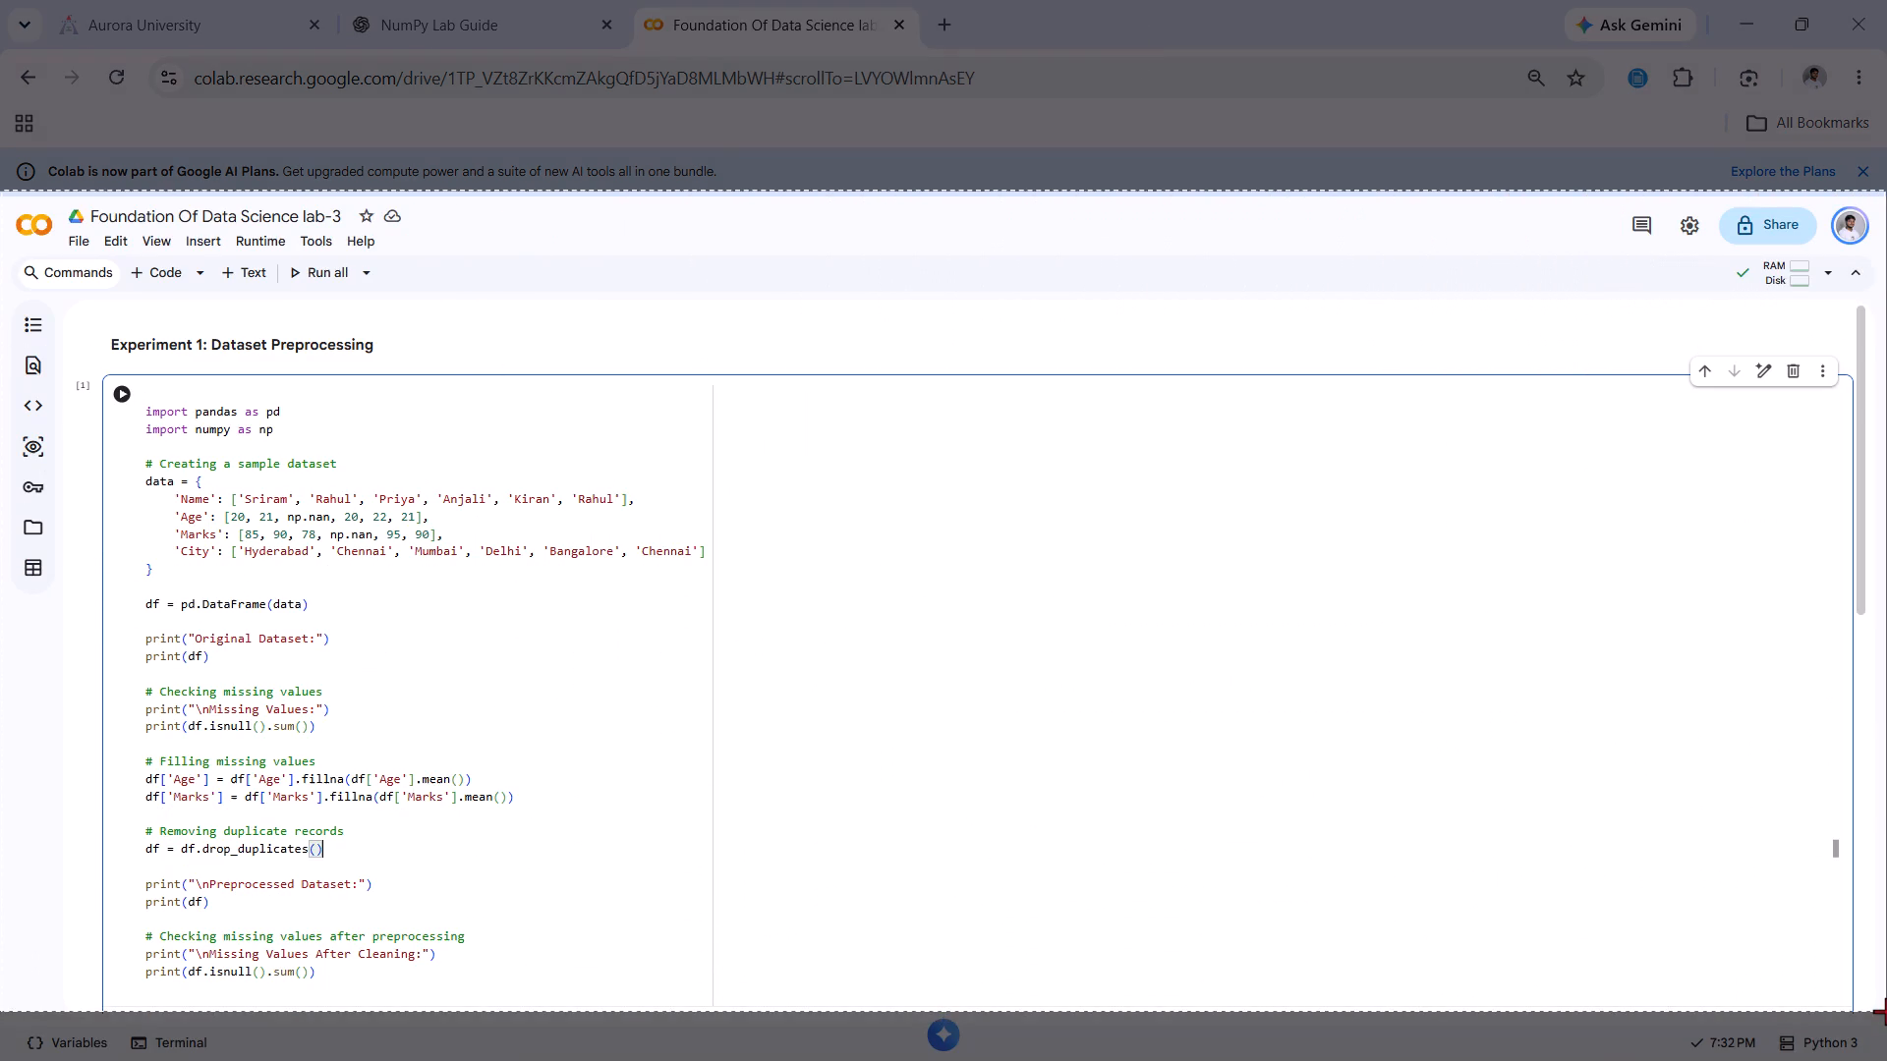
{"action": "left_click_drag", "start_coordinate": [1886, 1011], "coordinate": [1886, 1010]}
{"action": "key", "text": "ctrl+c"}
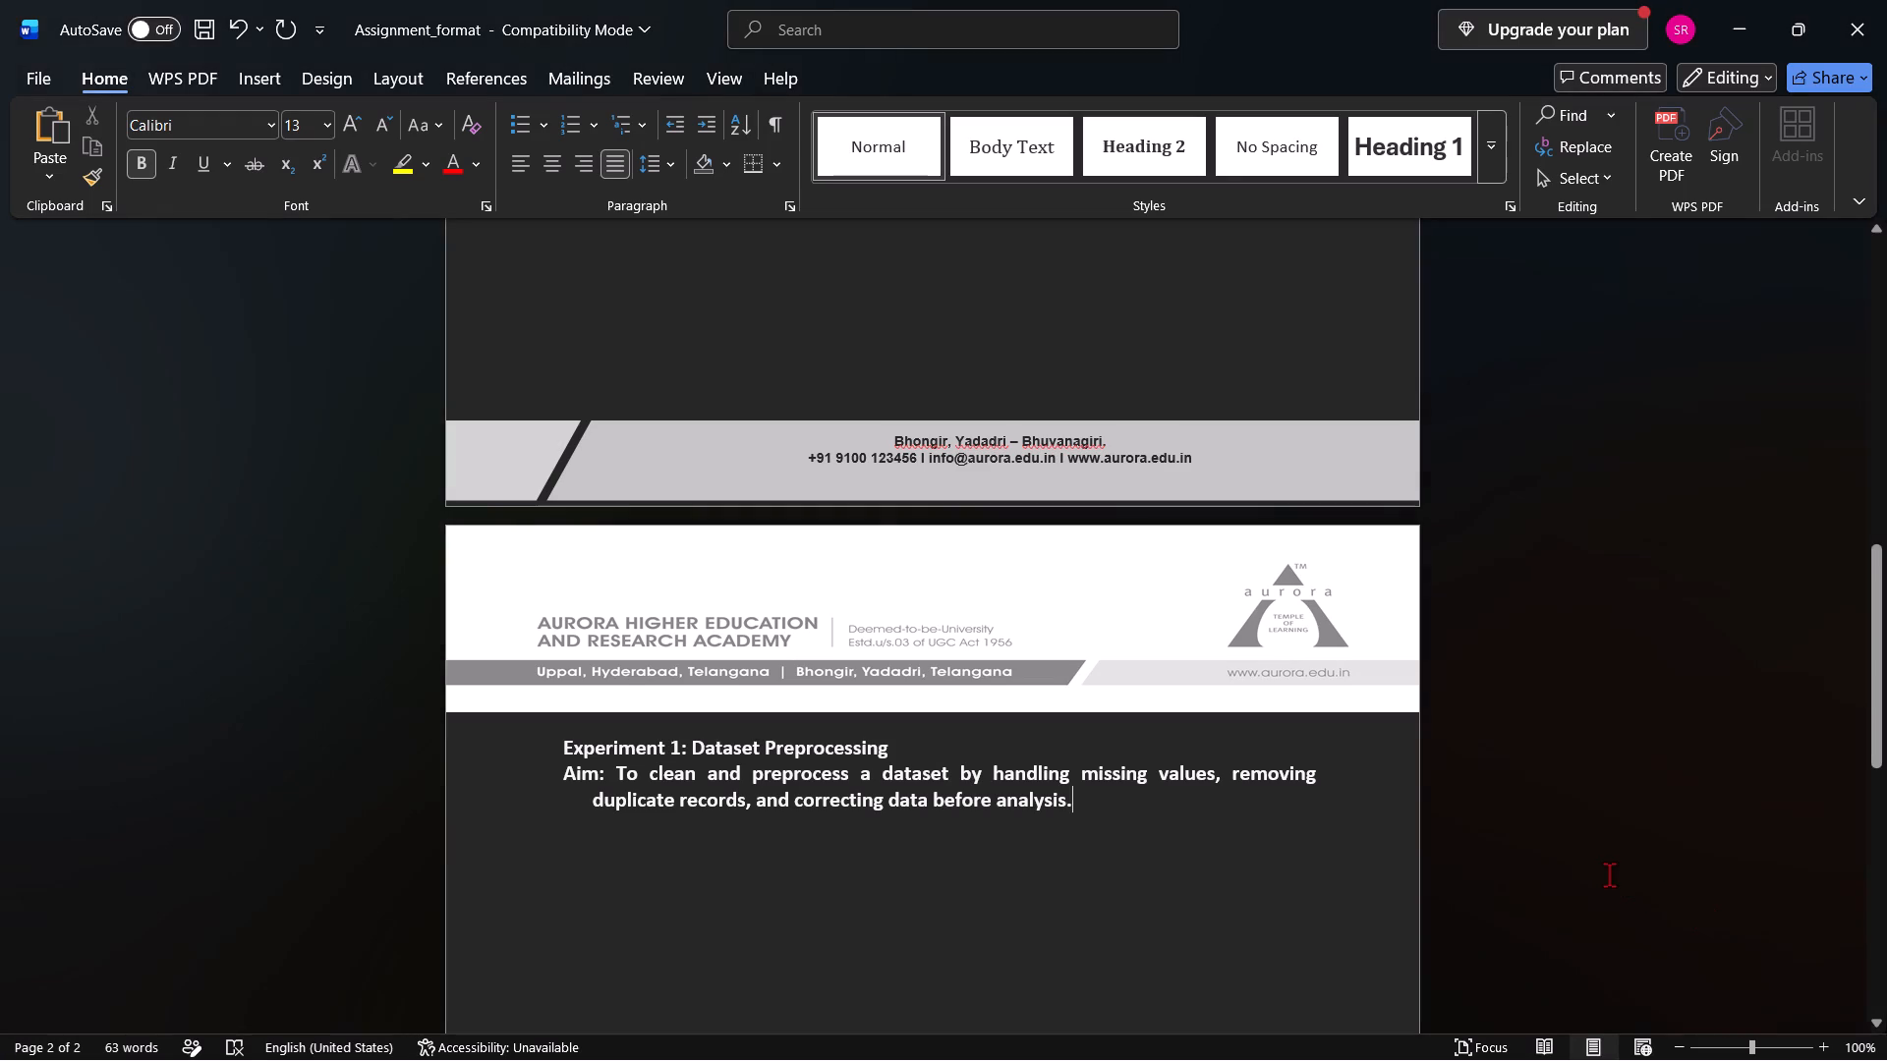
Switch to the Word report and paste the code screenshot on a new line below the Experiment 1 aim.
{"action": "key", "text": "Return"}
{"action": "key", "text": "Return"}
{"action": "key", "text": "BackSpace"}
{"action": "key", "text": "ctrl+v"}
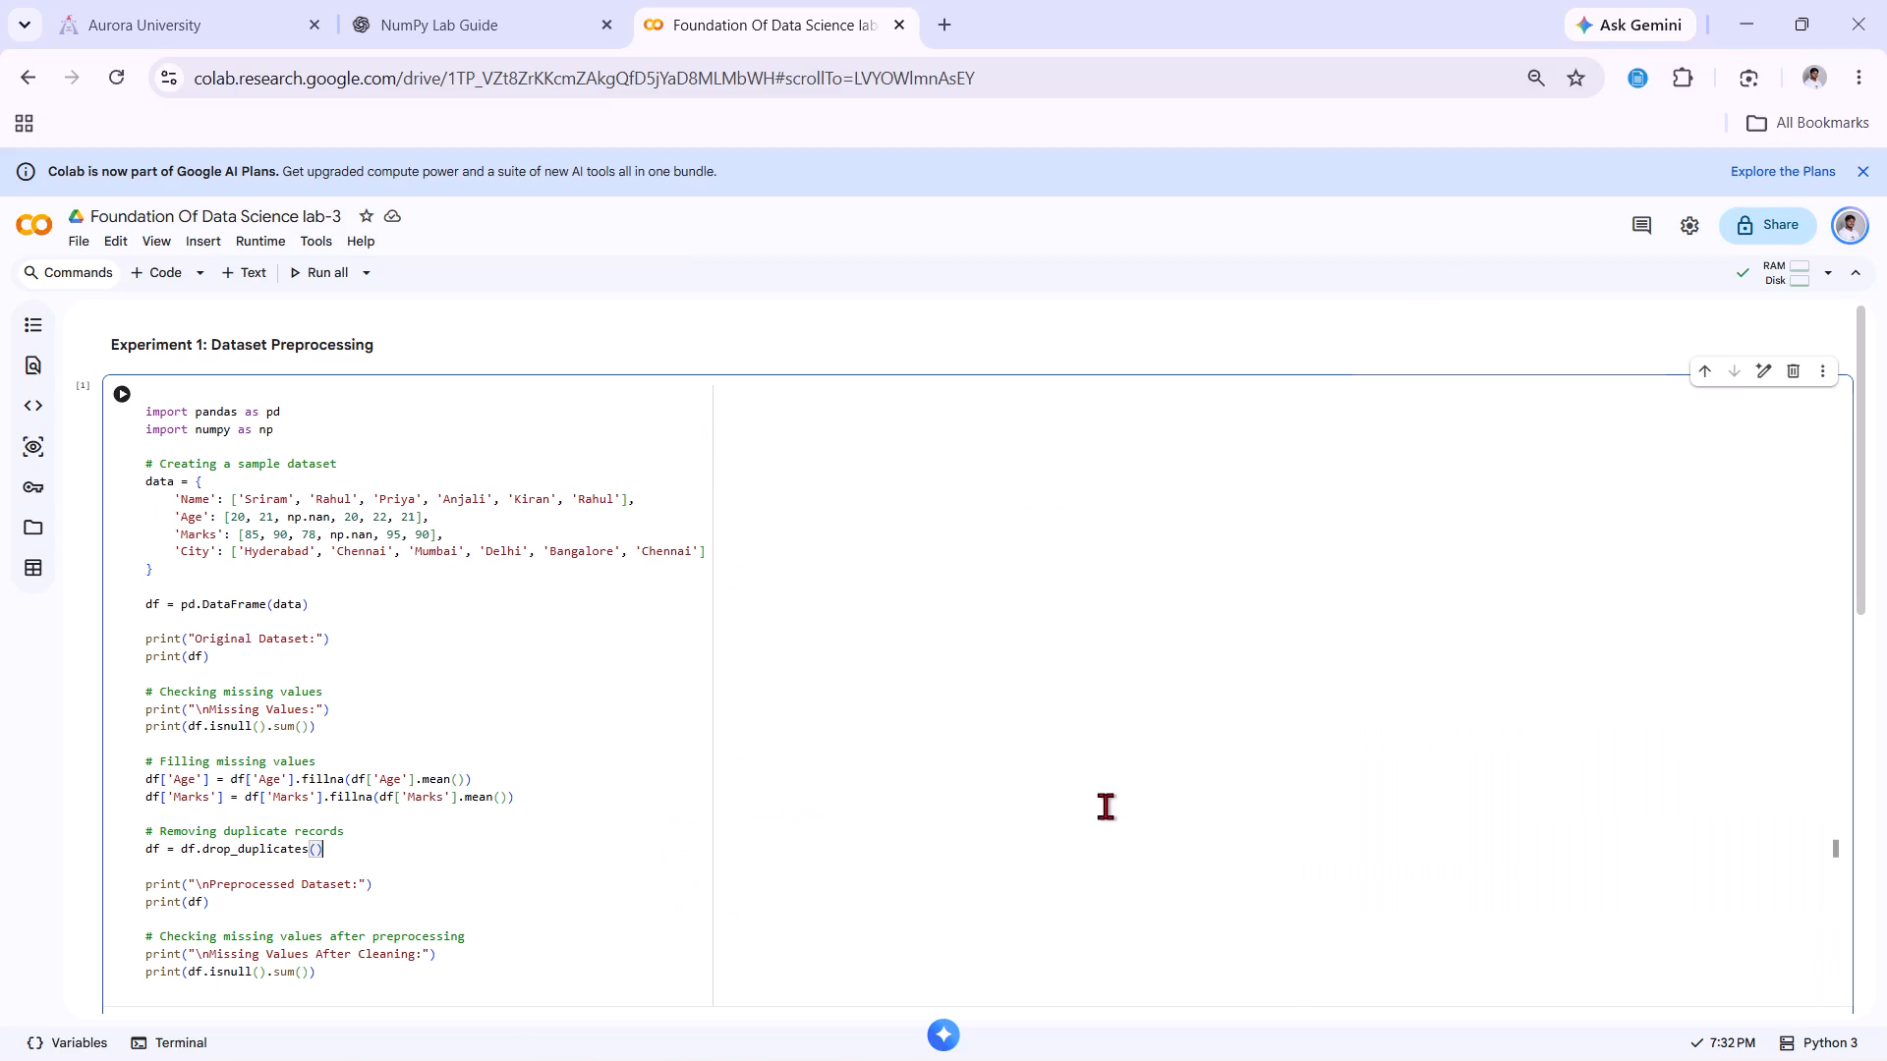
Capture and copy a screenshot of the Colab notebook area showing its name and the full Experiment 1 output.
{"action": "key", "text": "ctrl+plus"}
{"action": "key", "text": "ctrl+plus"}
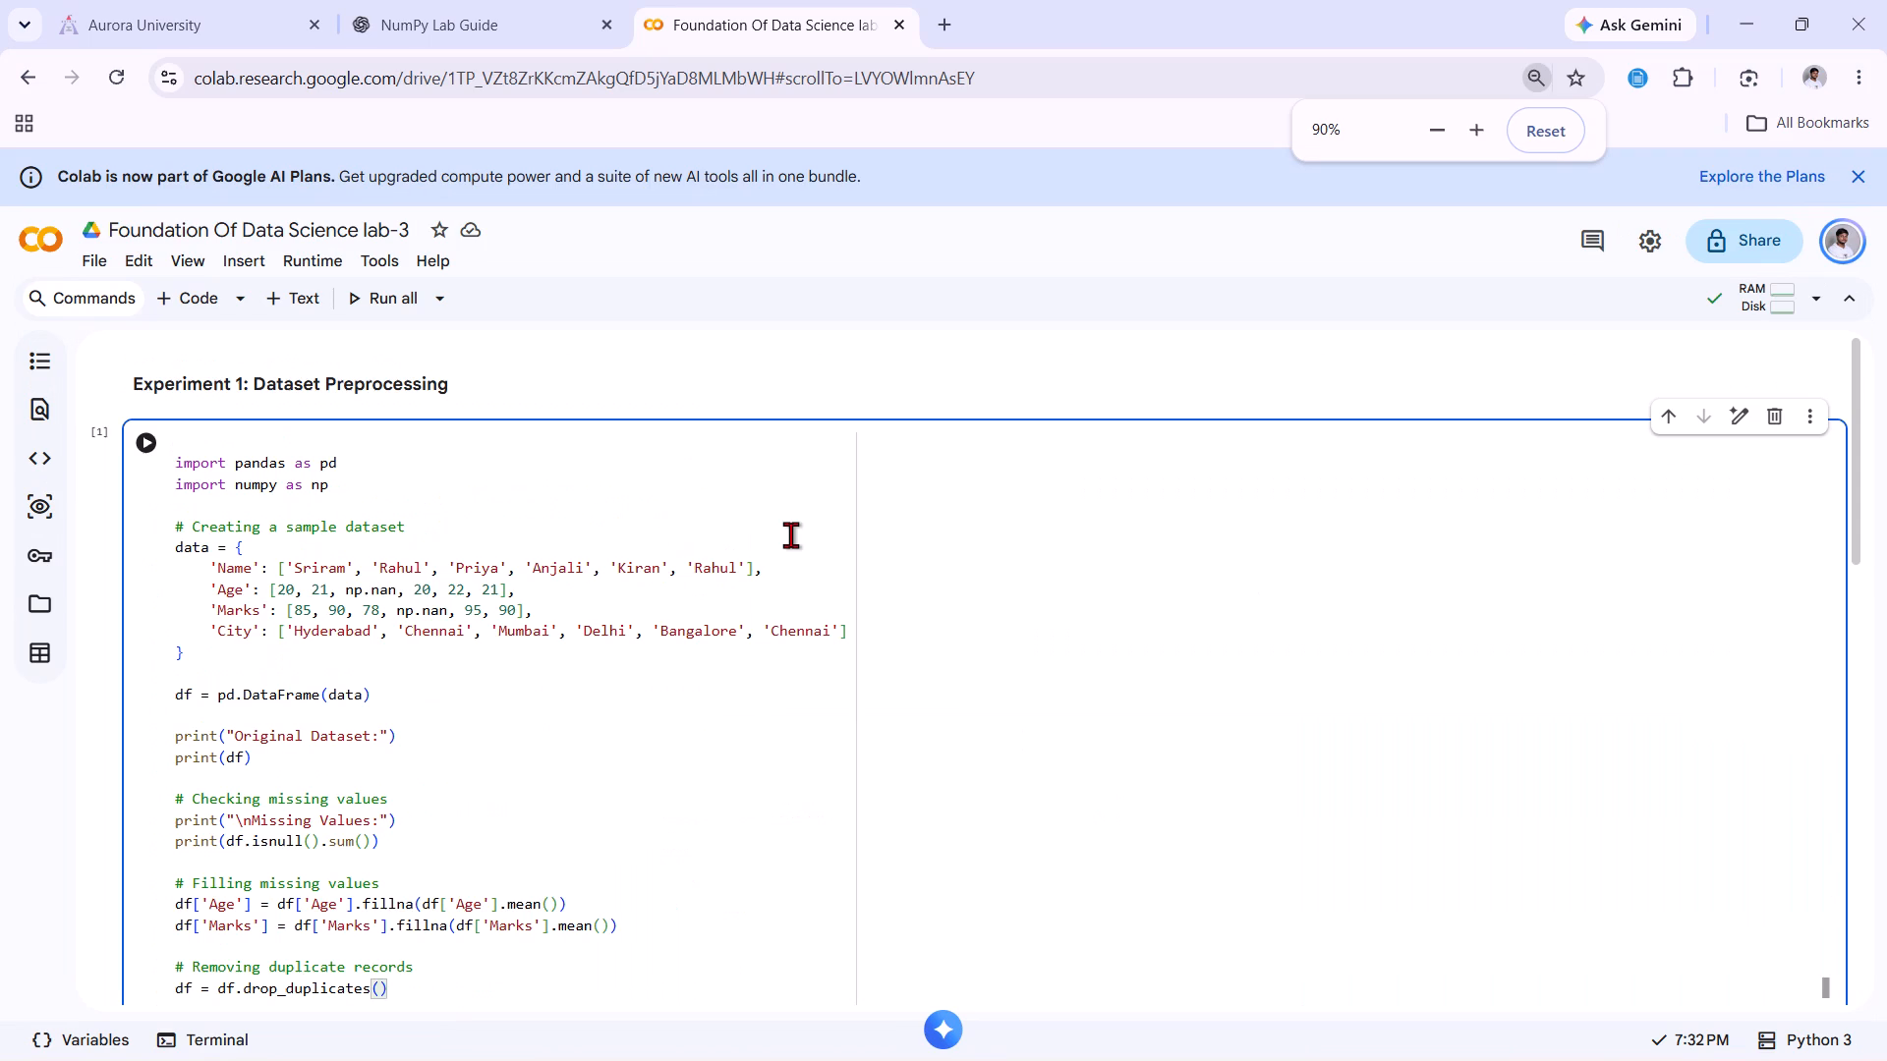
{"action": "scroll", "coordinate": [790, 534], "scroll_direction": "down", "scroll_amount": 5}
{"action": "scroll", "coordinate": [790, 534], "scroll_direction": "up", "scroll_amount": 1}
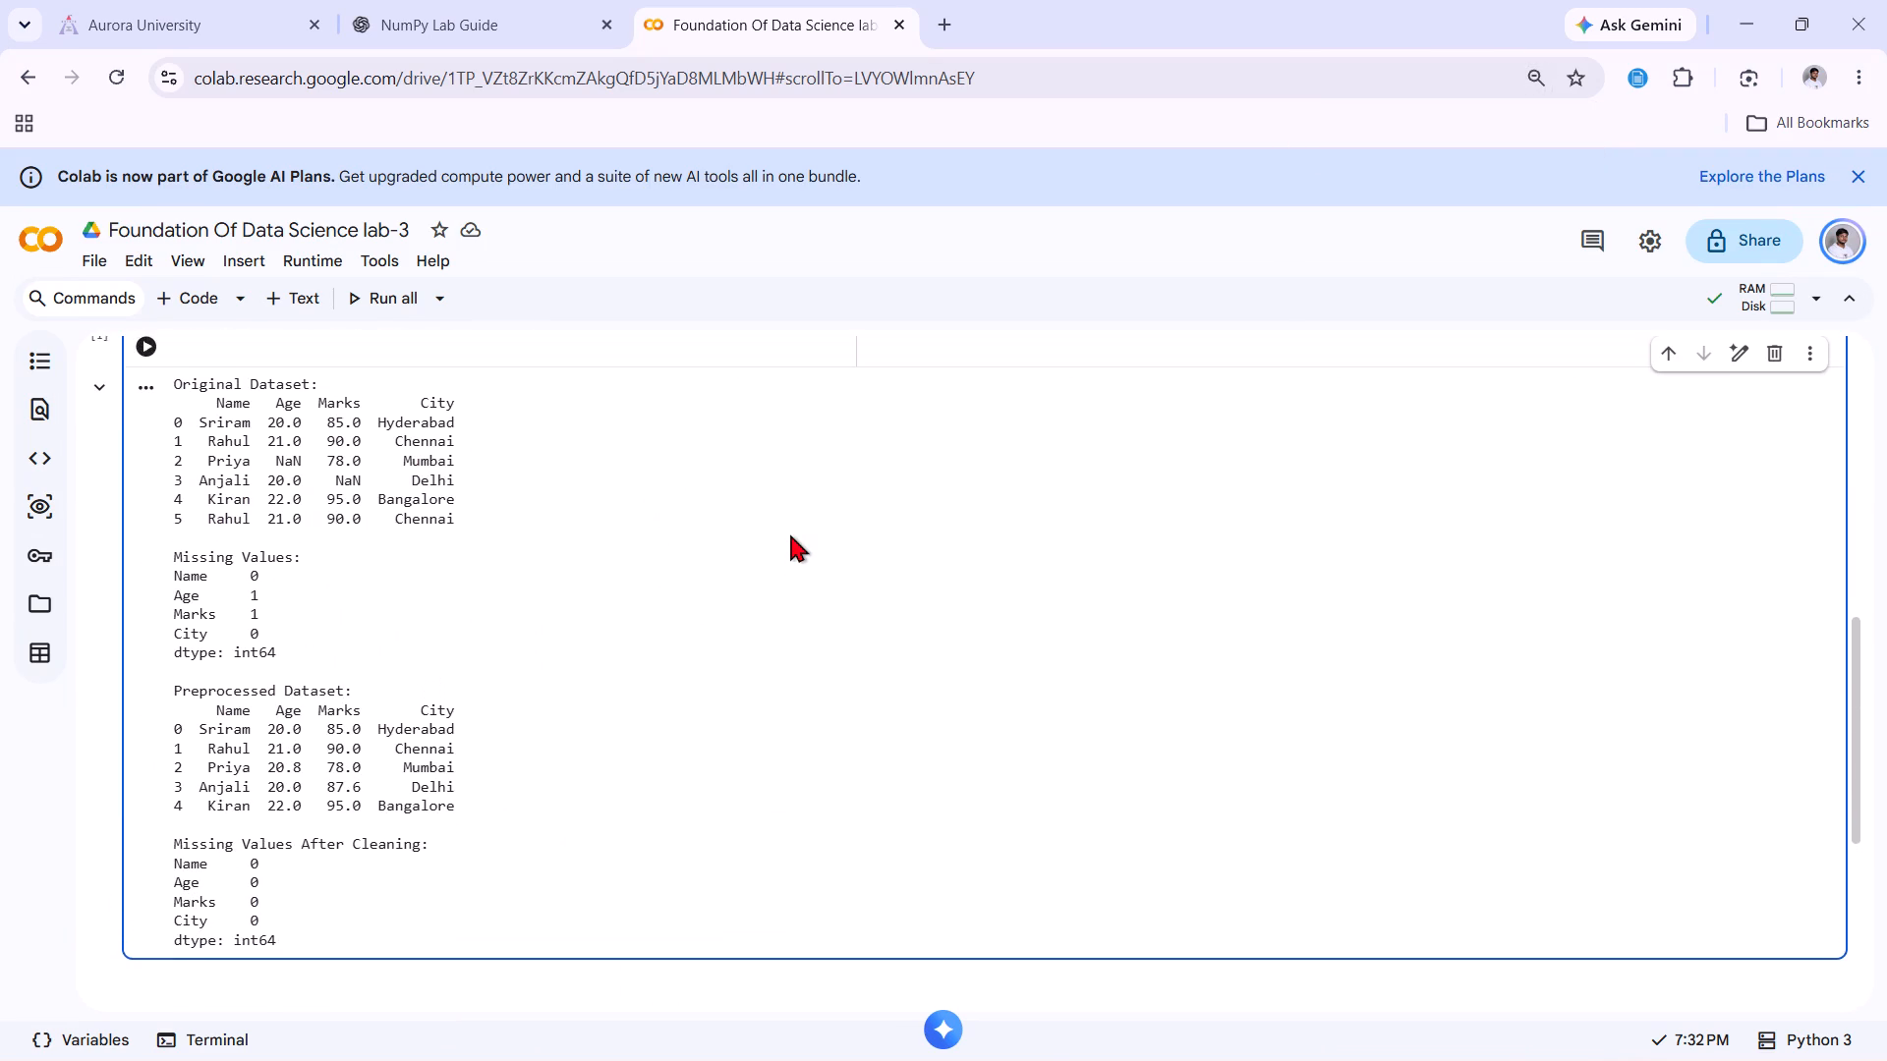
{"action": "scroll", "coordinate": [790, 534], "scroll_direction": "up", "scroll_amount": 1}
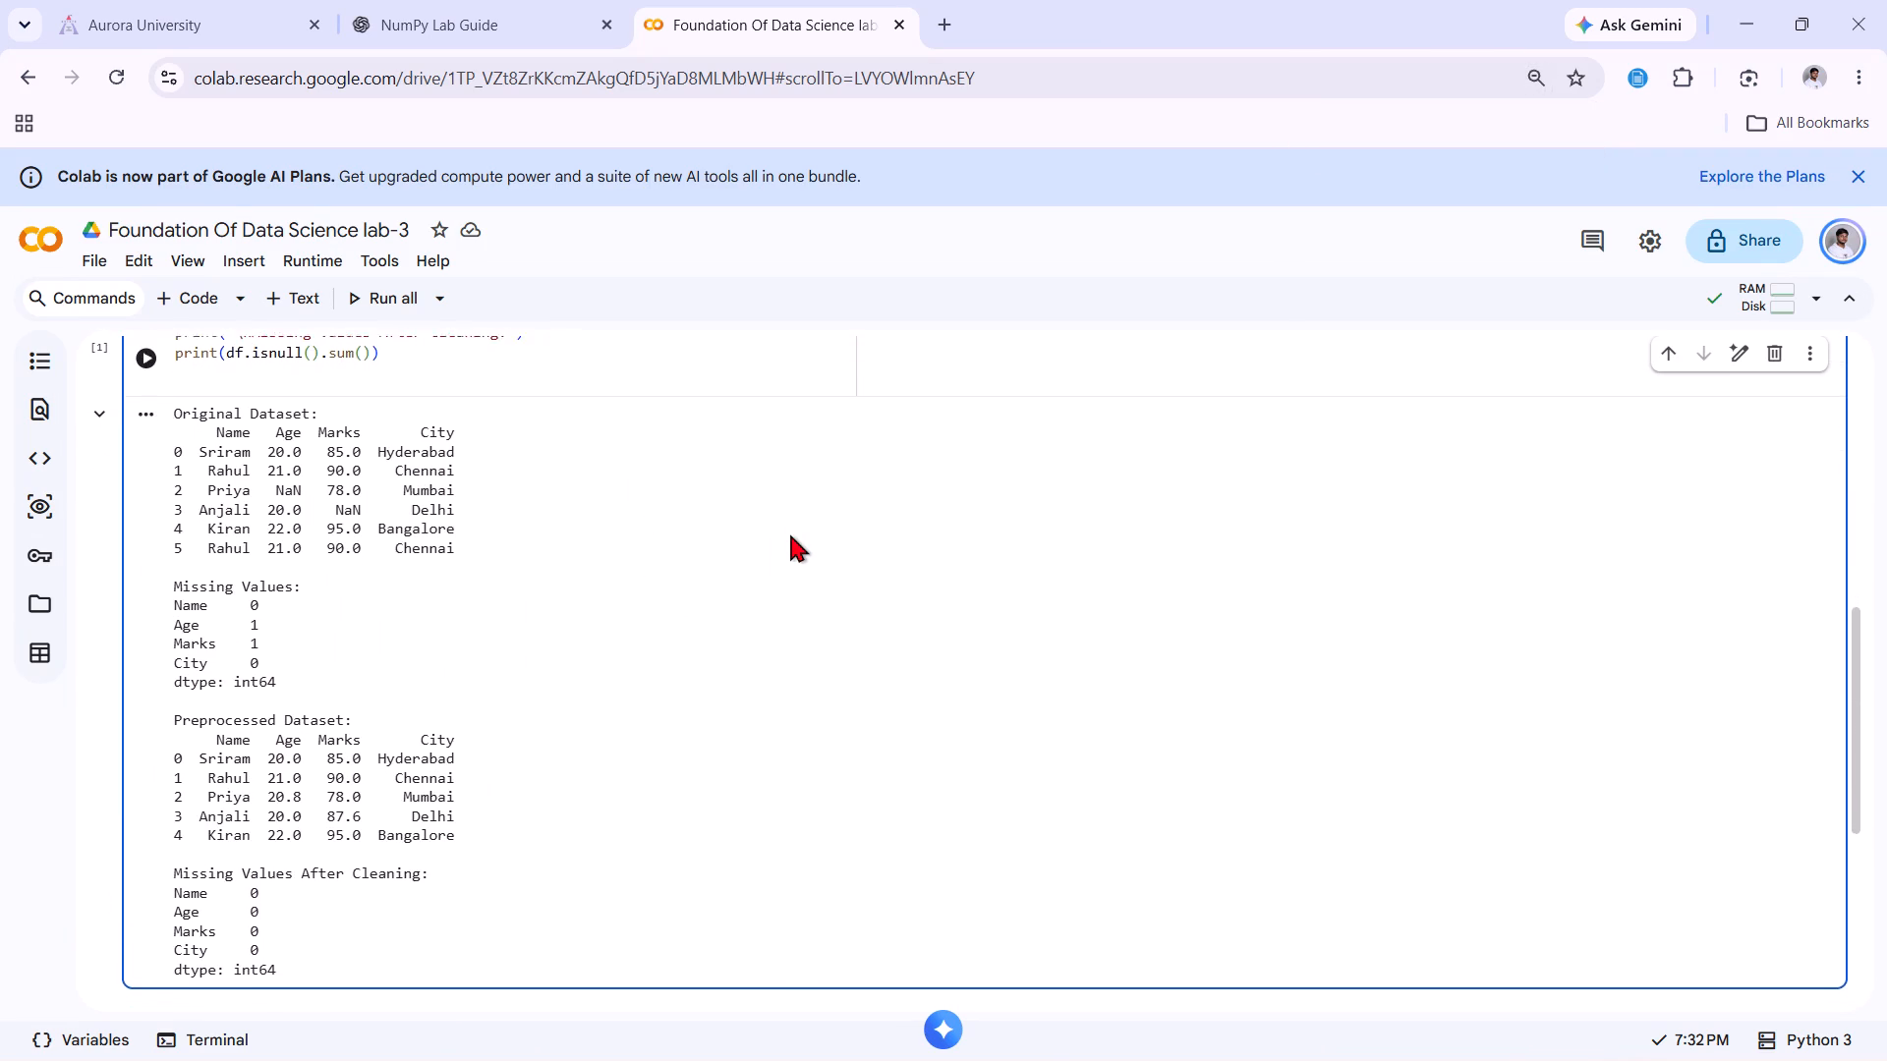
{"action": "scroll", "coordinate": [790, 534], "scroll_direction": "up", "scroll_amount": 1}
{"action": "scroll", "coordinate": [790, 534], "scroll_direction": "down", "scroll_amount": 1}
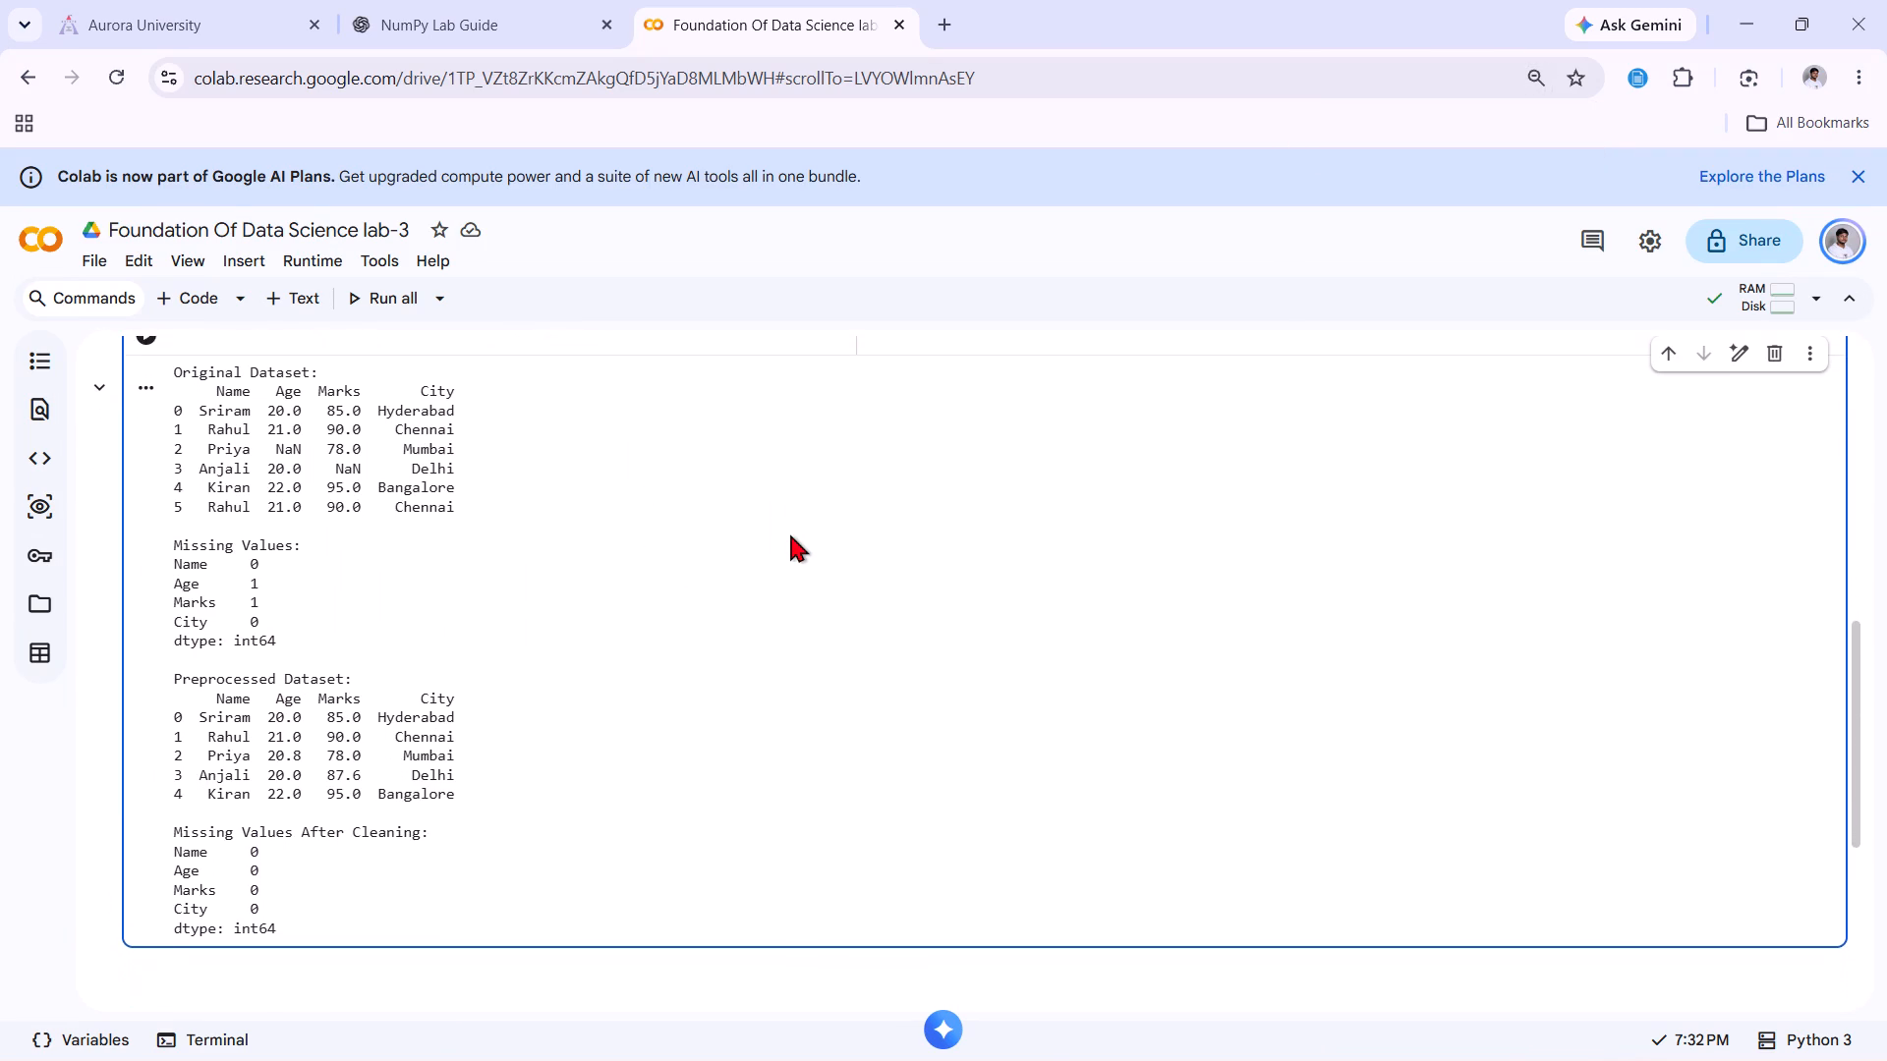
{"action": "scroll", "coordinate": [790, 534], "scroll_direction": "down", "scroll_amount": 1}
{"action": "key", "text": "Print"}
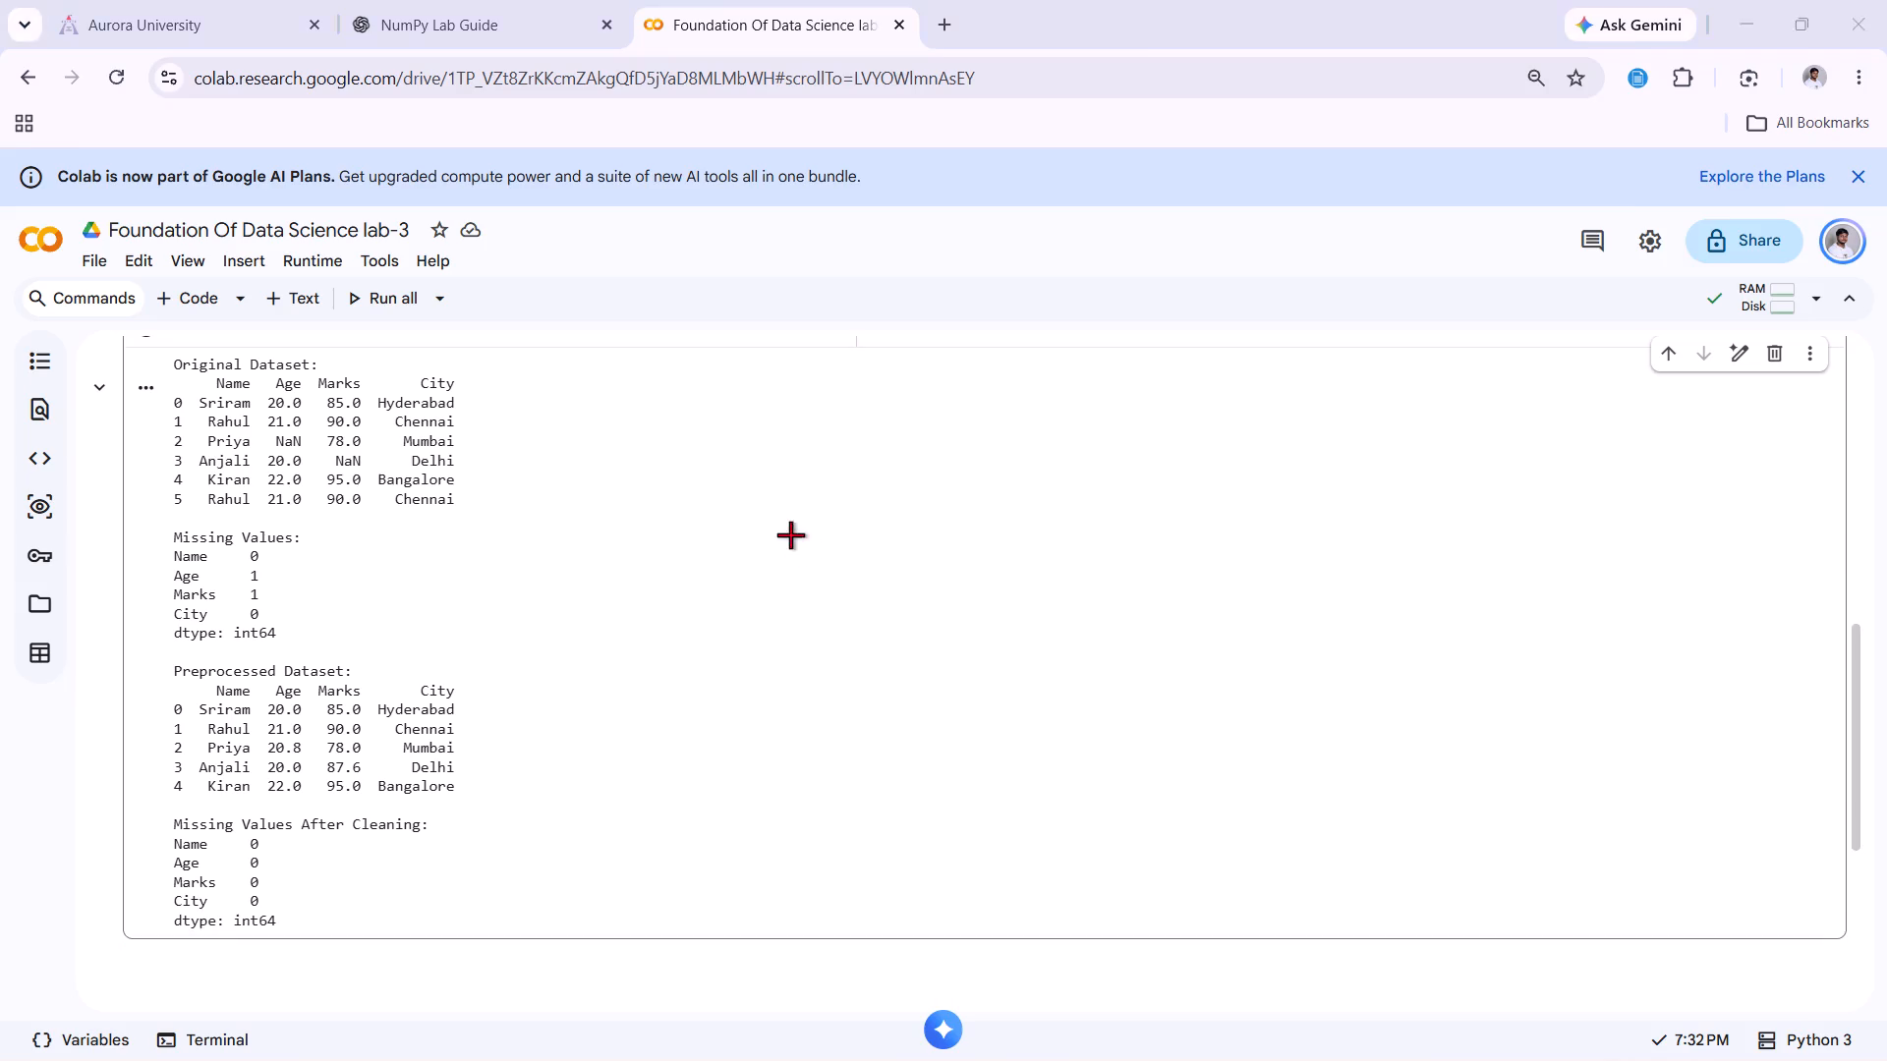
{"action": "left_click_drag", "start_coordinate": [0, 209], "coordinate": [1886, 959]}
{"action": "scroll", "coordinate": [714, 400], "scroll_direction": "right", "scroll_amount": 3}
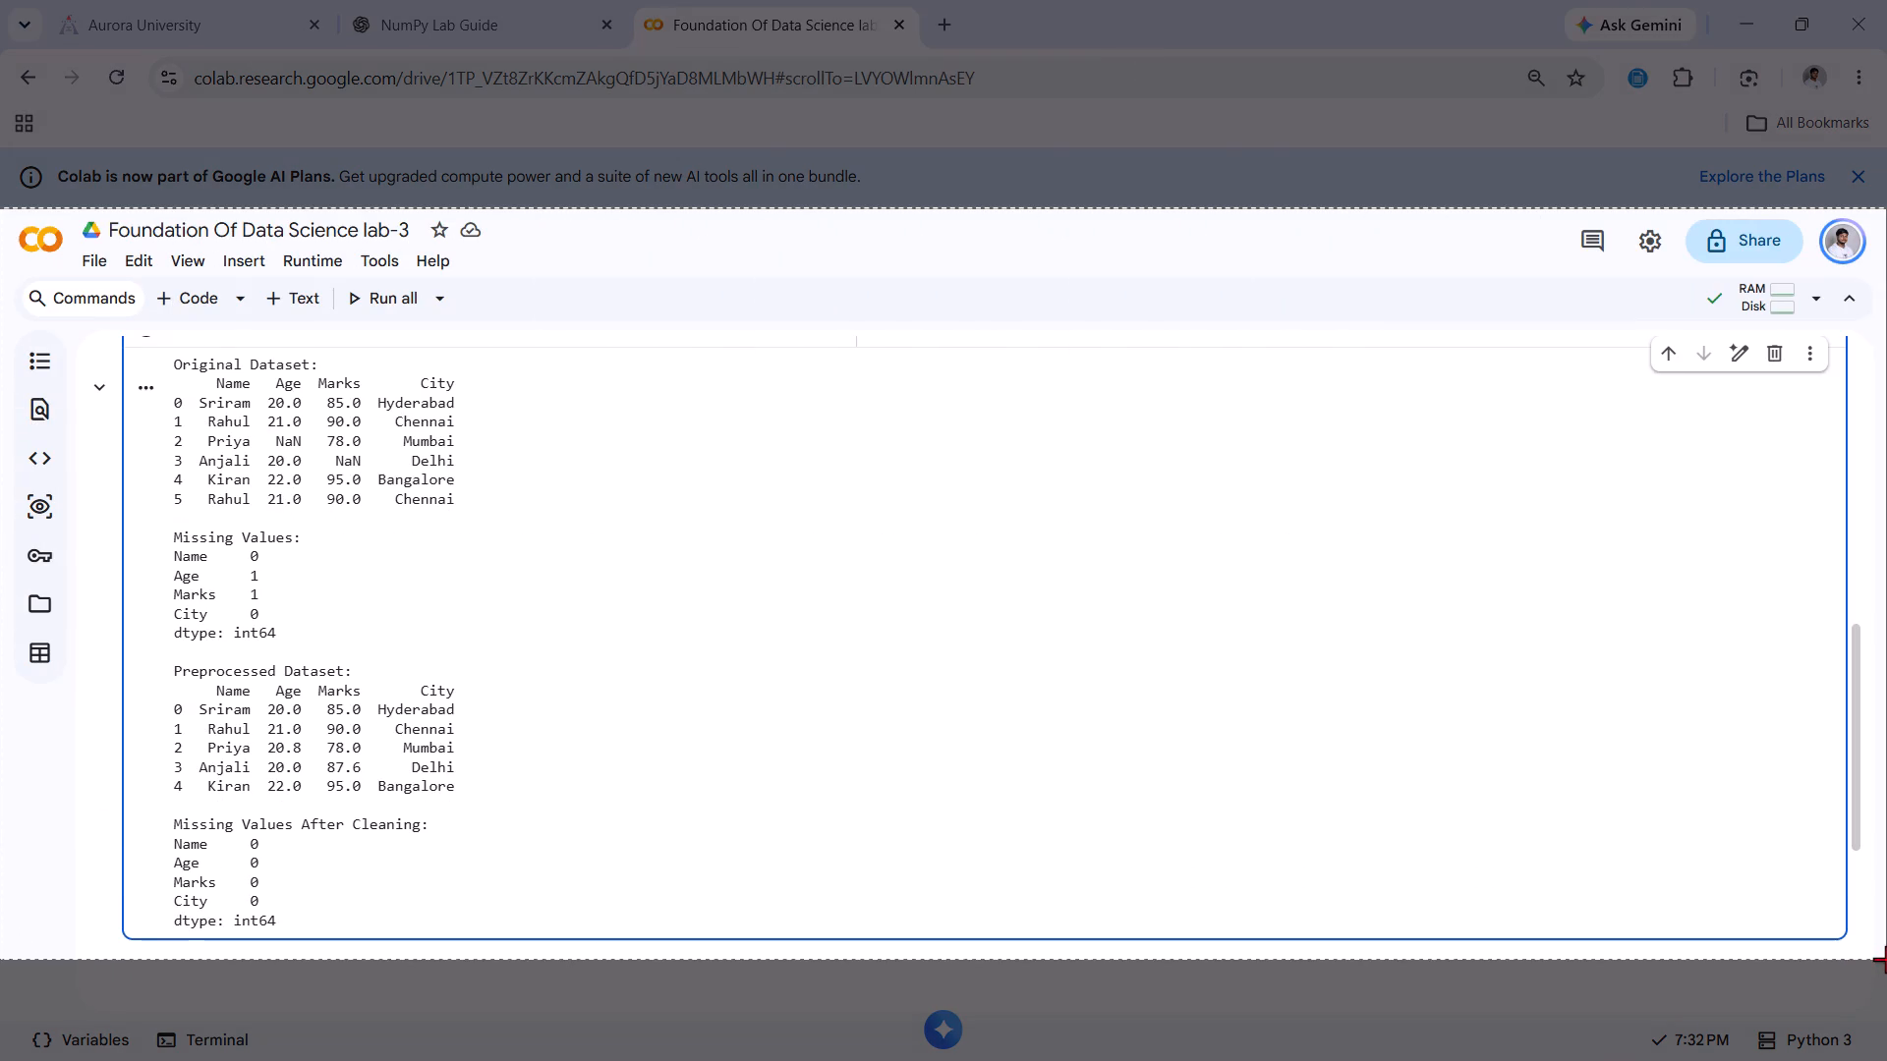
{"action": "key", "text": "ctrl+c"}
In the Word report, add the label "OUTPUT:" below the code screenshot and paste the output screenshot under it.
{"action": "key", "text": "Return"}
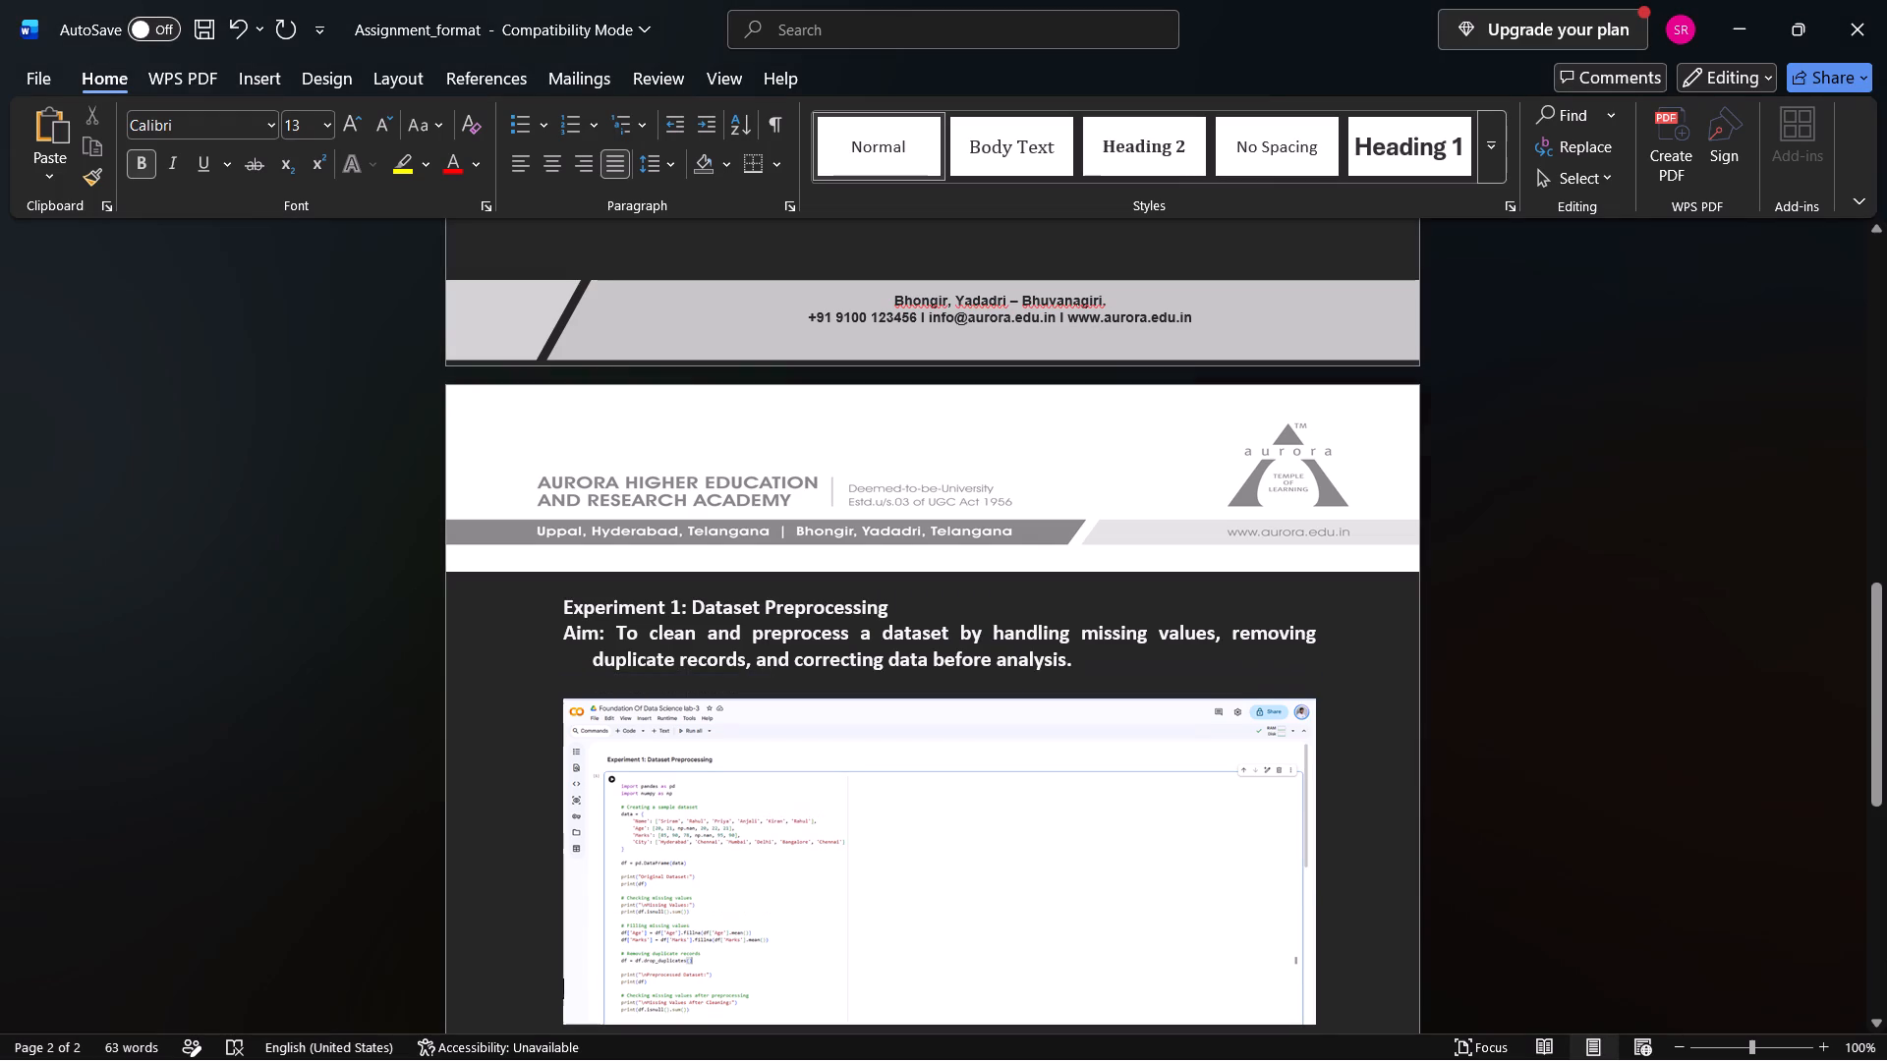
{"action": "key", "text": "ctrl+z"}
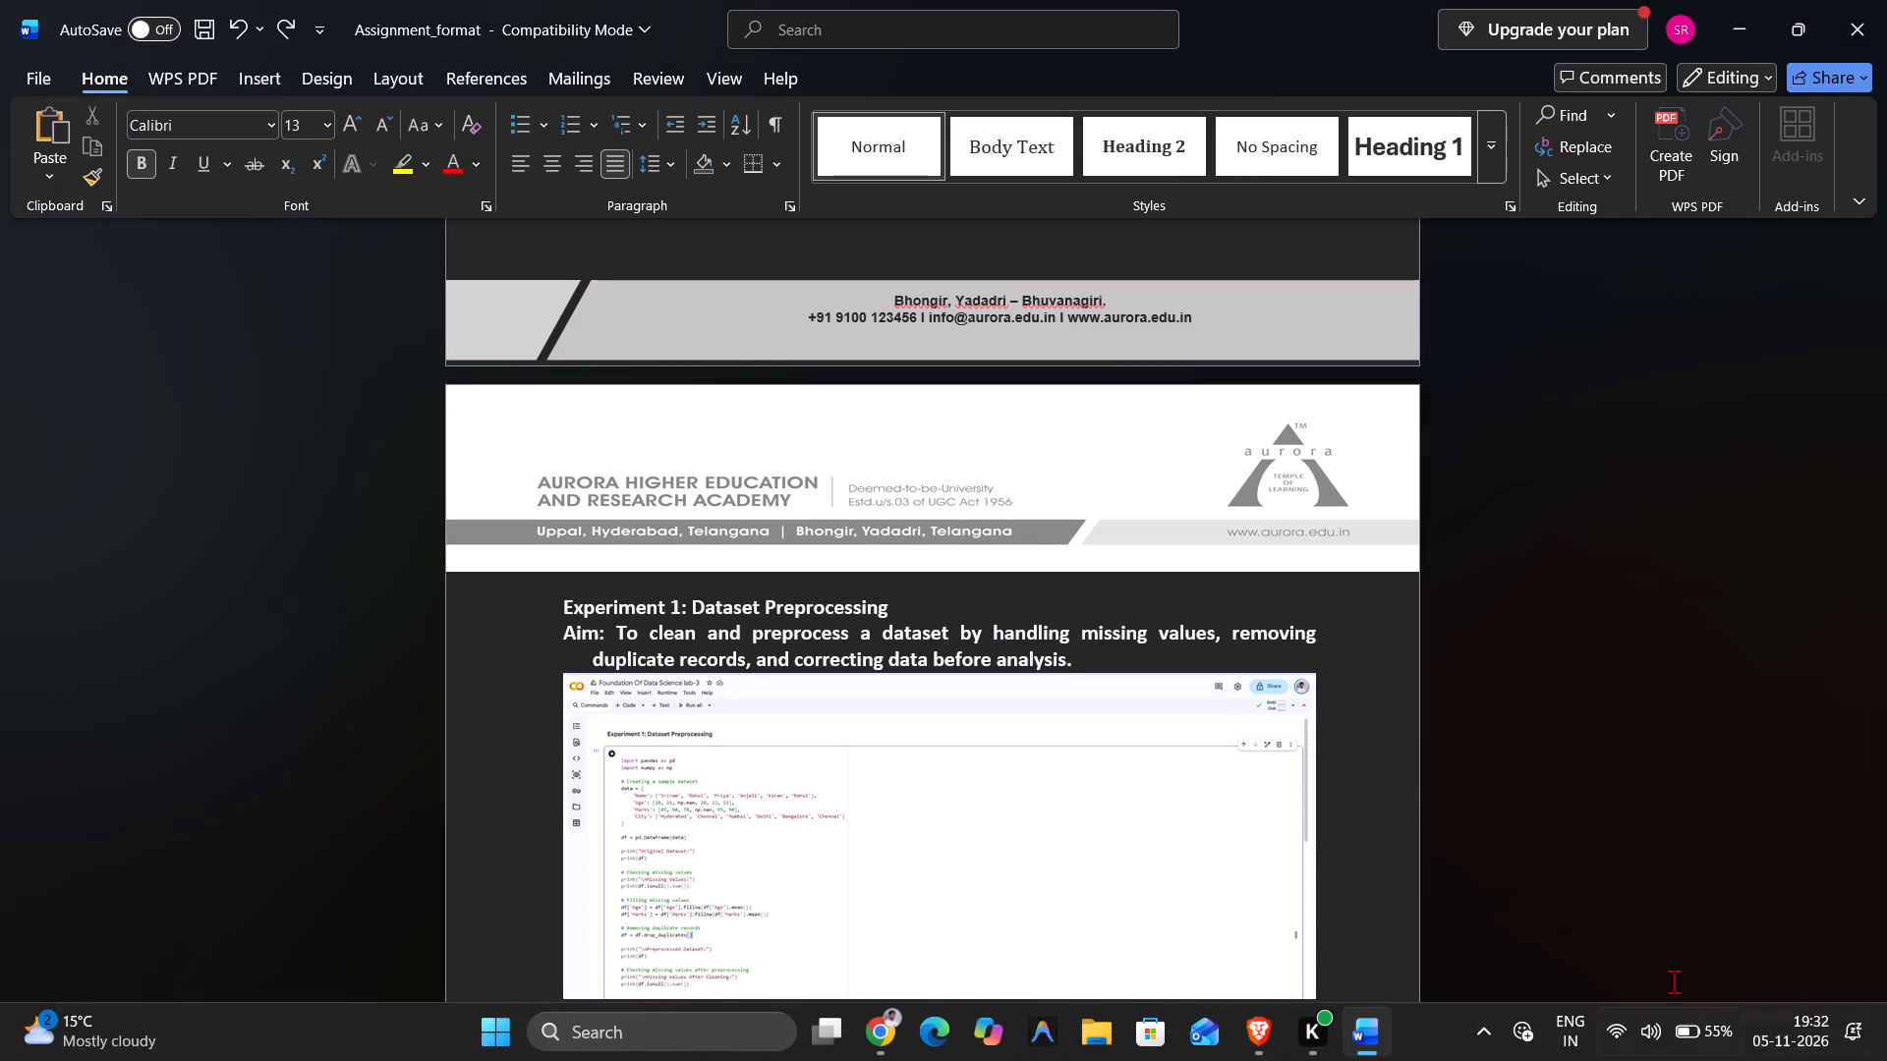
{"action": "left_click", "coordinate": [1330, 975]}
{"action": "key", "text": "Return"}
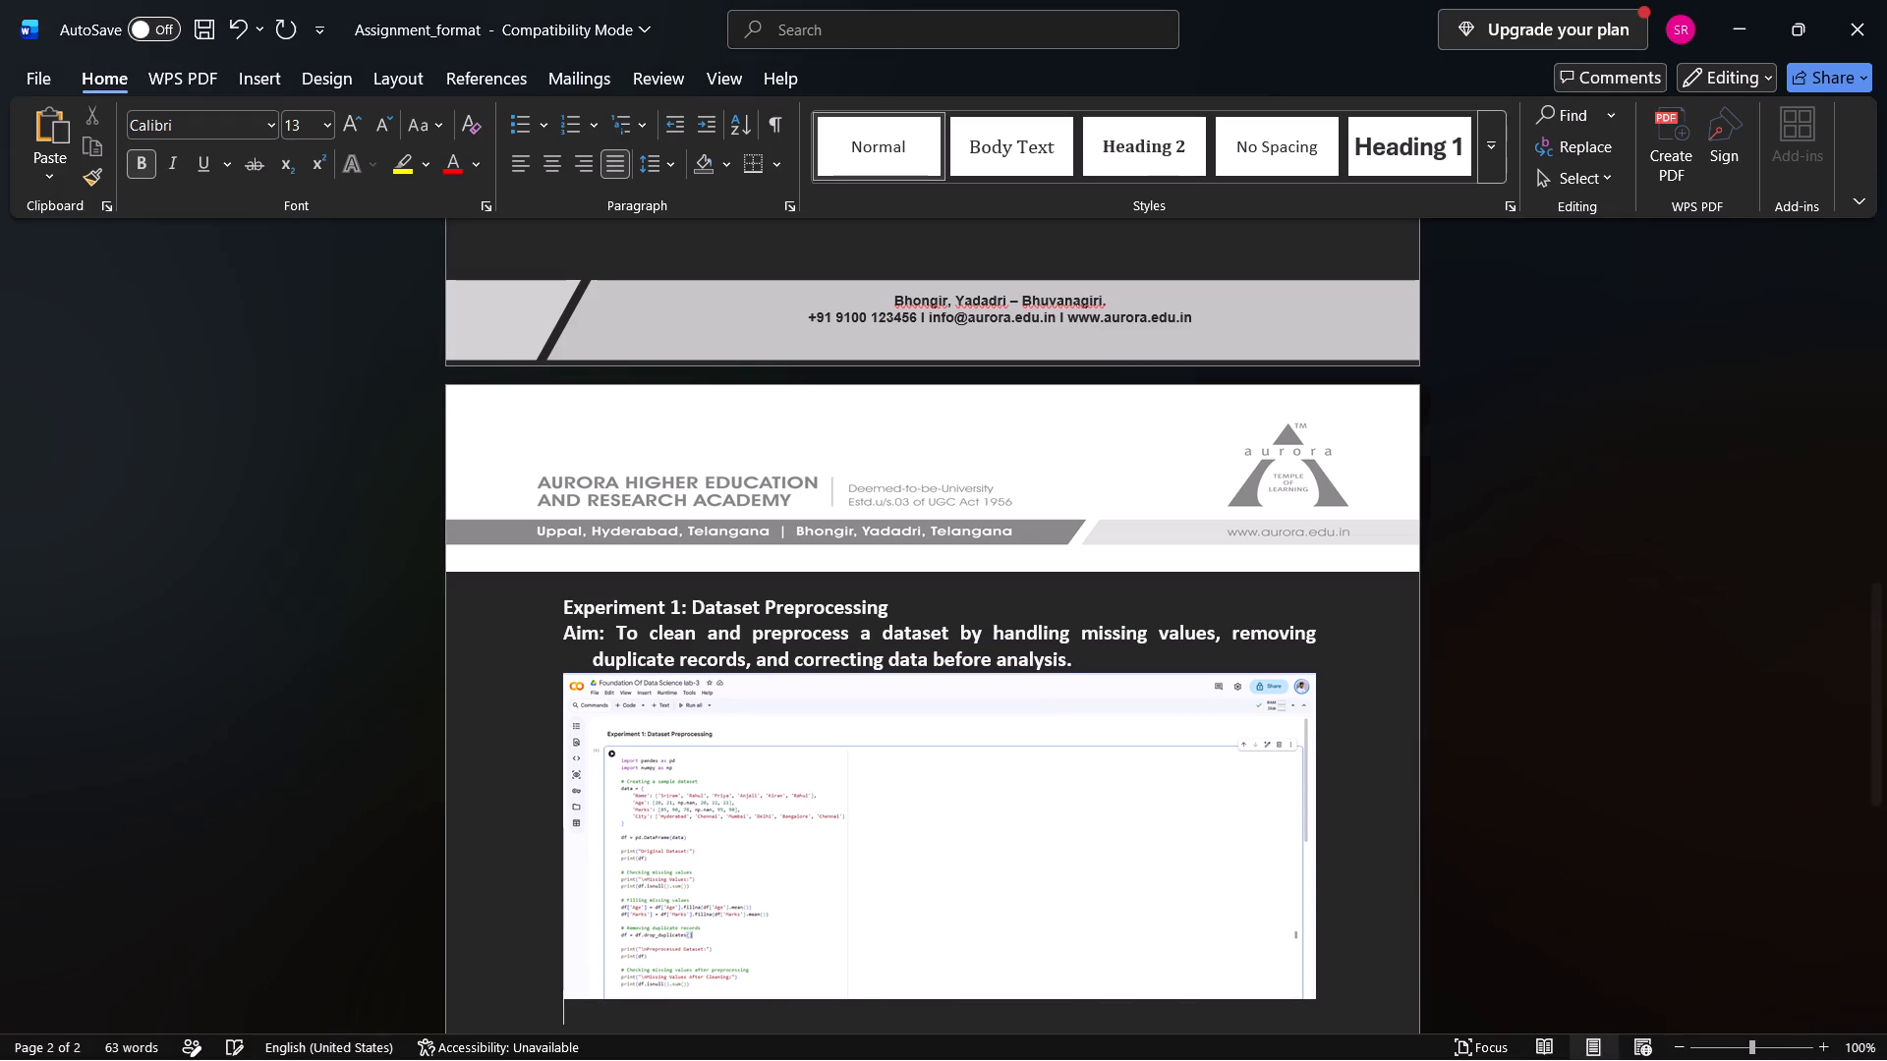
{"action": "type", "text": "out"}
{"action": "key", "text": "BackSpace"}
{"action": "key", "text": "BackSpace"}
{"action": "type", "text": "UTOUT"}
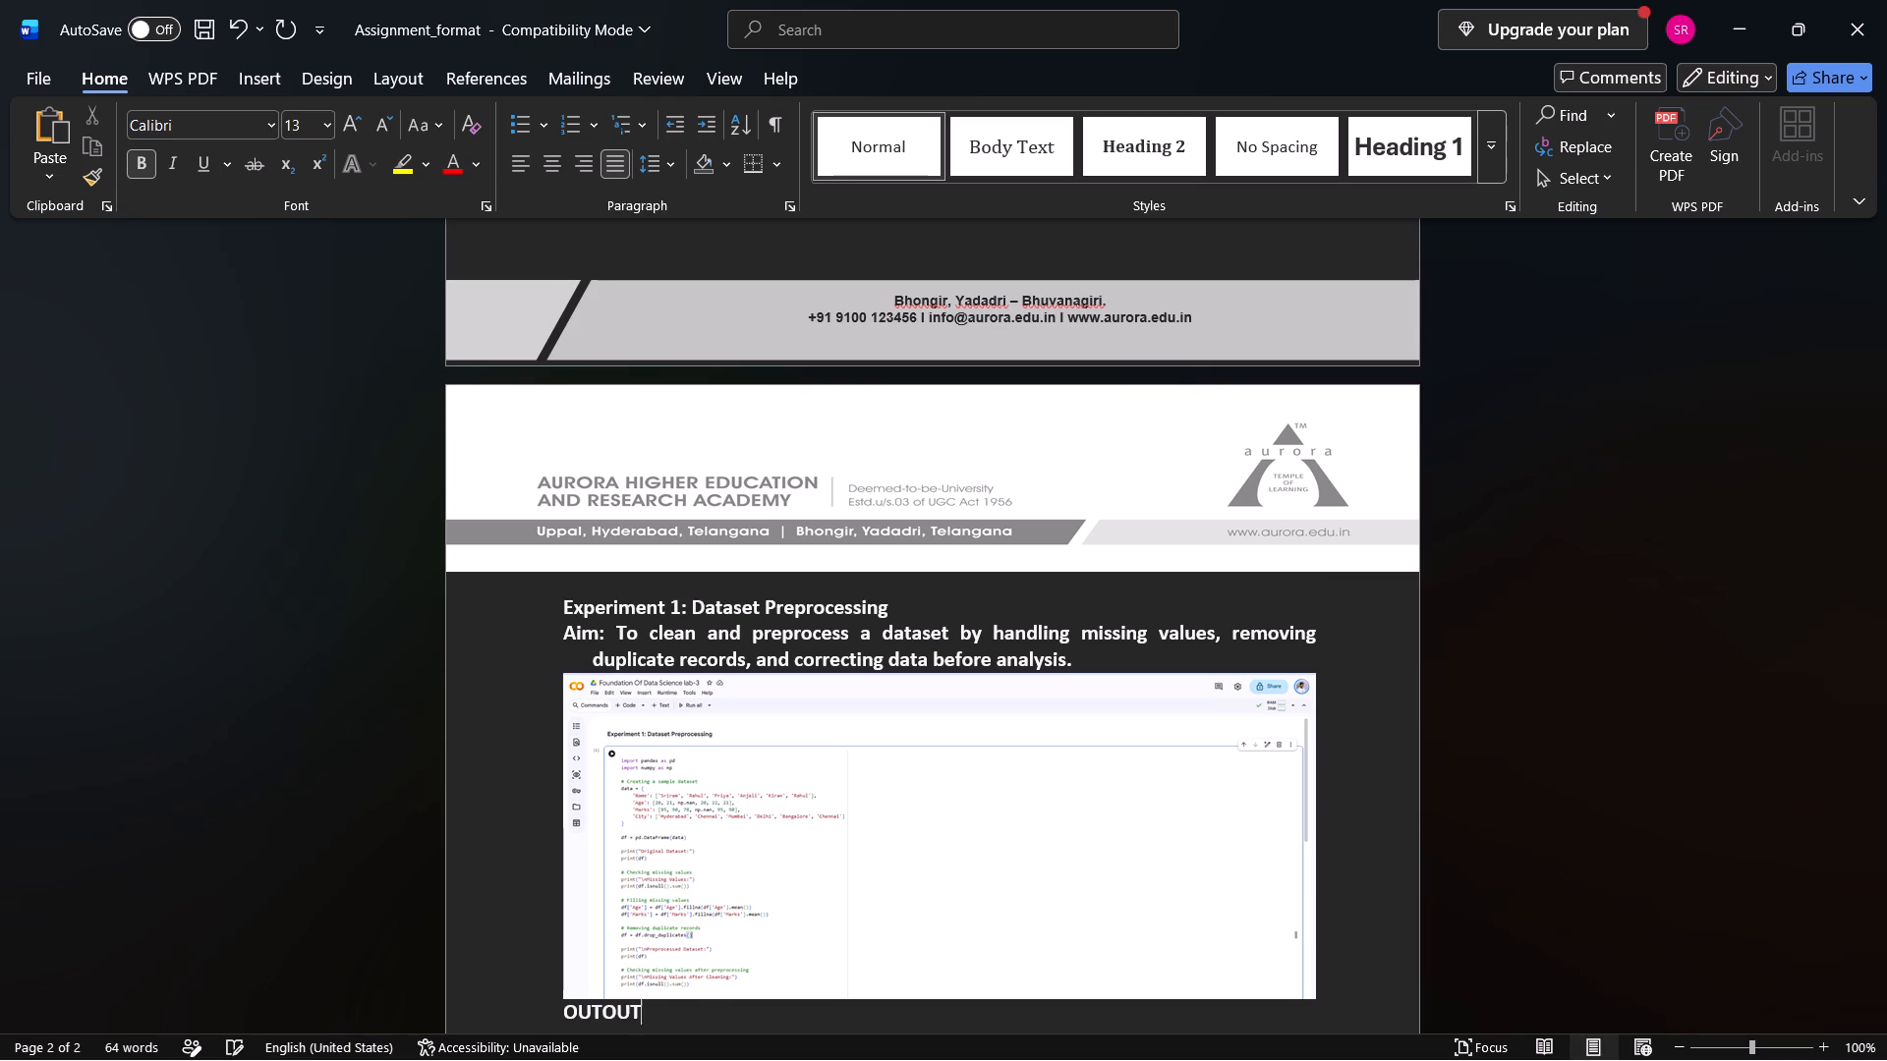
{"action": "key", "text": "BackSpace"}
{"action": "key", "text": "BackSpace"}
{"action": "key", "text": "BackSpace"}
{"action": "type", "text": "PUT:"}
{"action": "key", "text": "Return"}
{"action": "key", "text": "ctrl+v"}
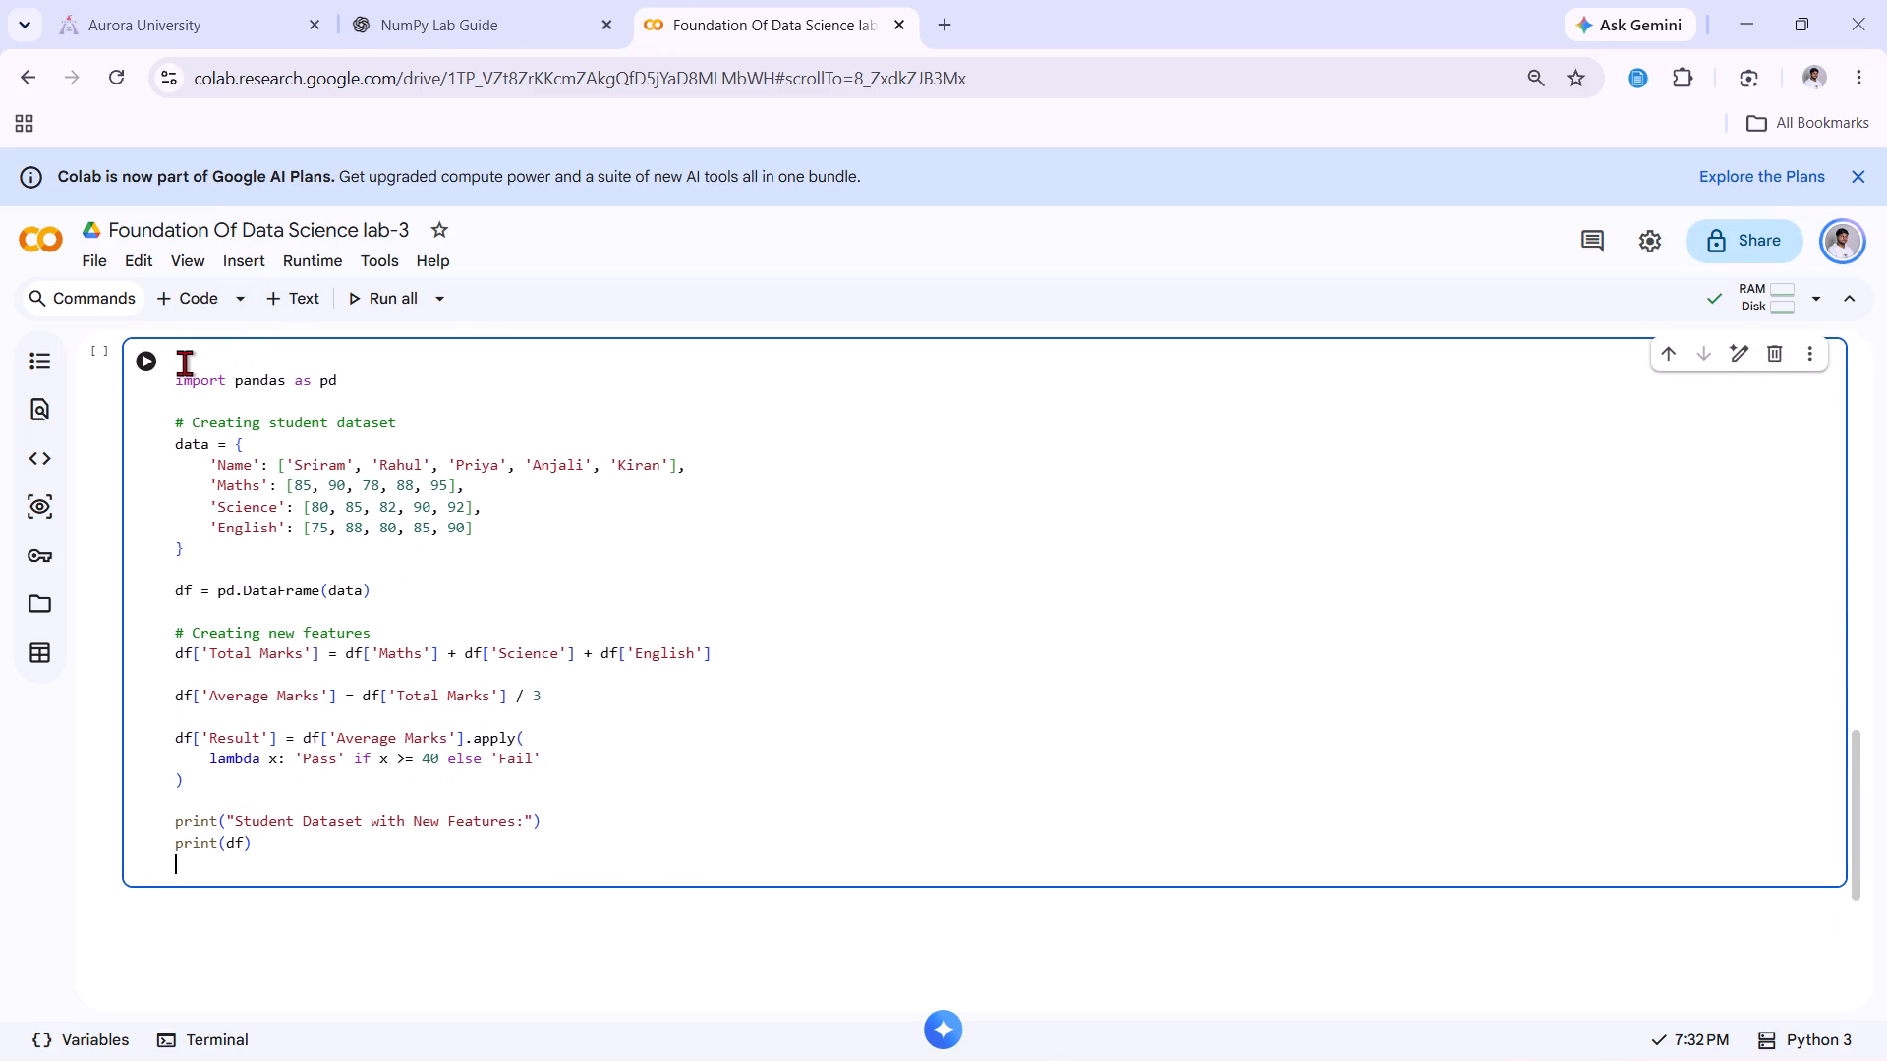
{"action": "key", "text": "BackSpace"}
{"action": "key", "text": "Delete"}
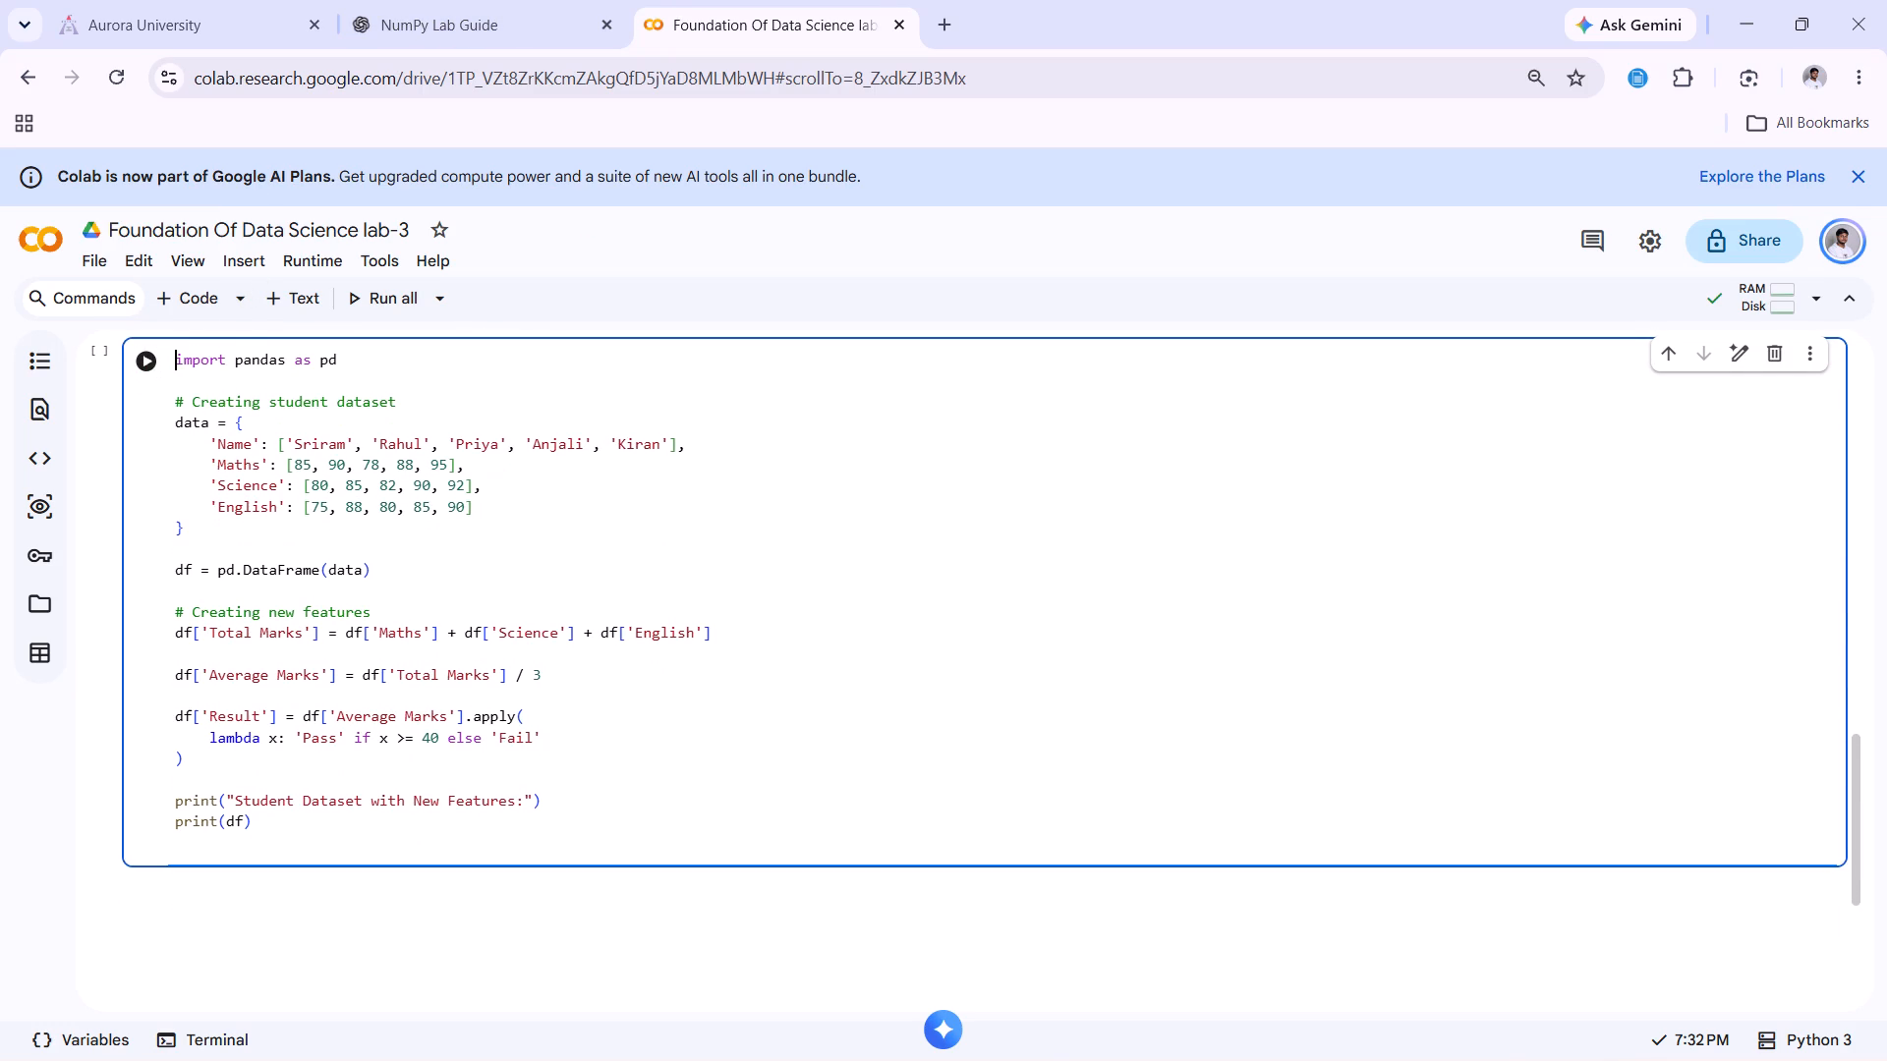
{"action": "scroll", "coordinate": [184, 363], "scroll_direction": "up", "scroll_amount": 1}
{"action": "left_click", "coordinate": [139, 473]}
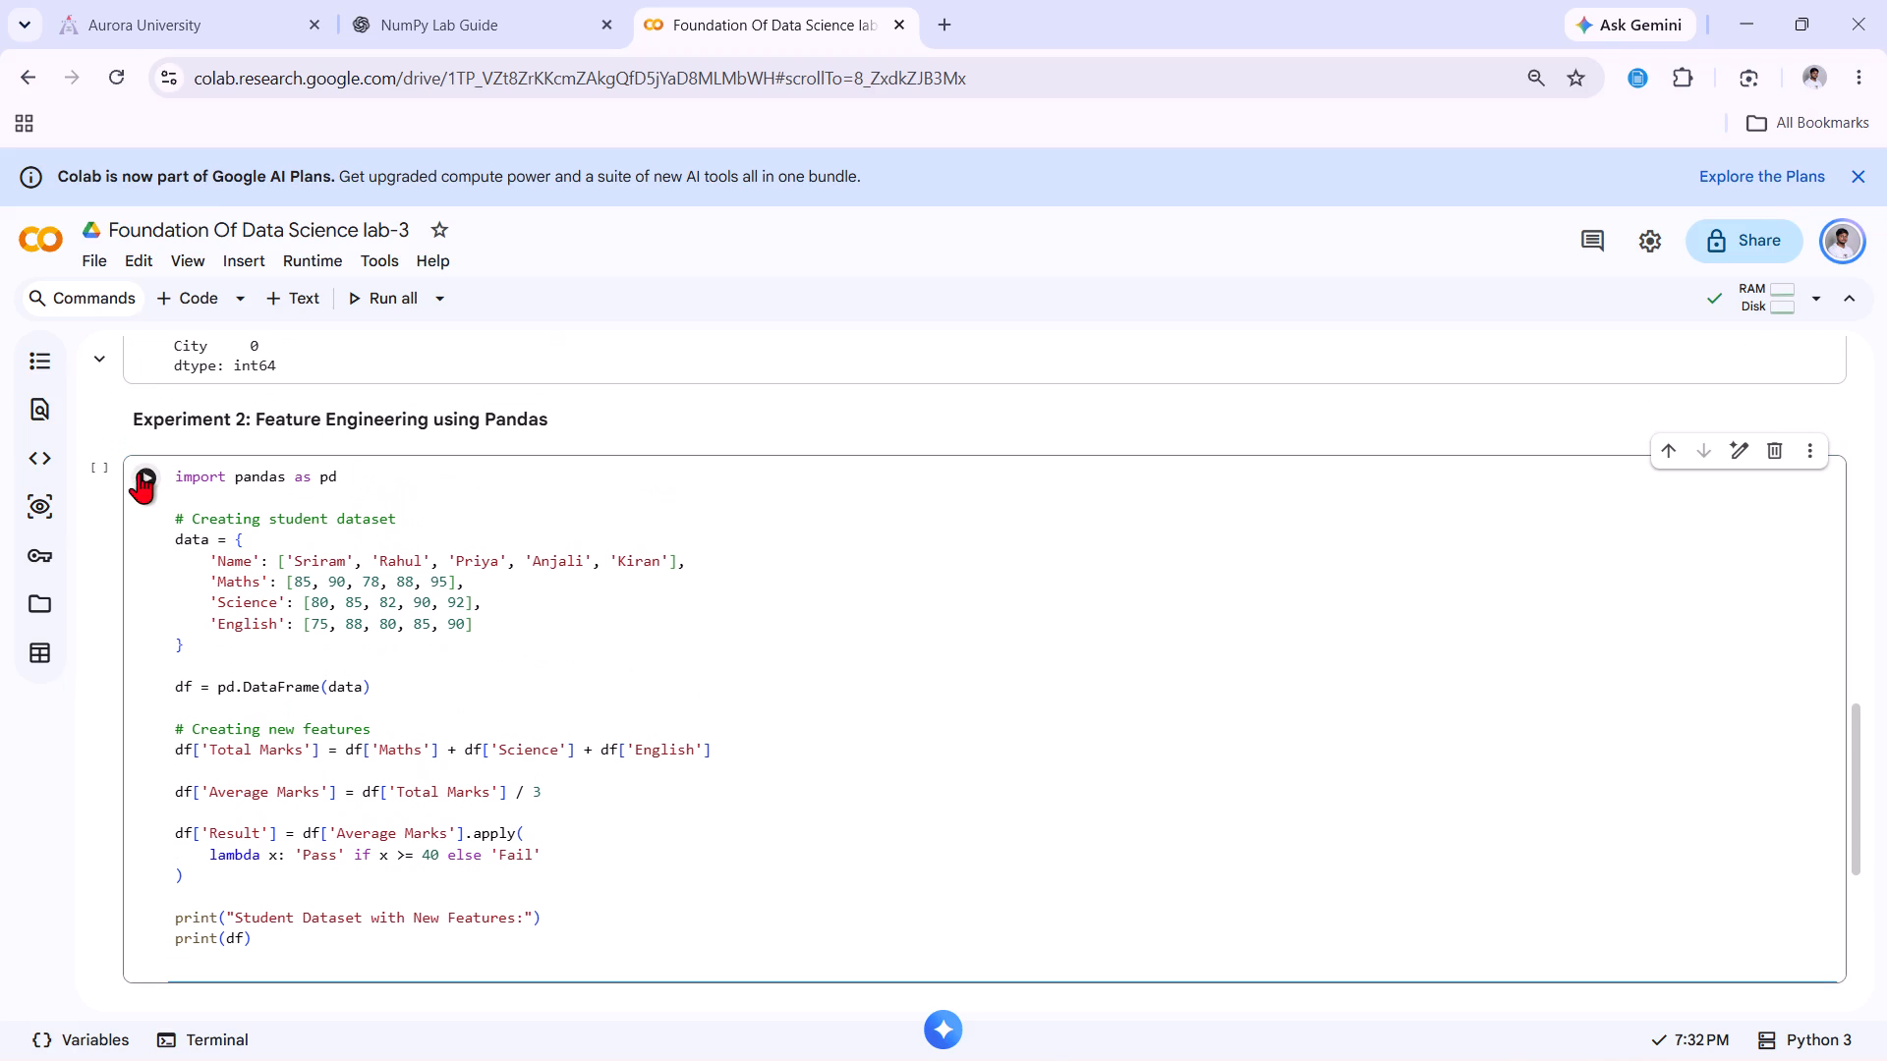
Zoom the notebook to 100% and copy a screenshot spanning the notebook header, Experiment 2 heading and code.
{"action": "scroll", "coordinate": [139, 473], "scroll_direction": "down", "scroll_amount": 2}
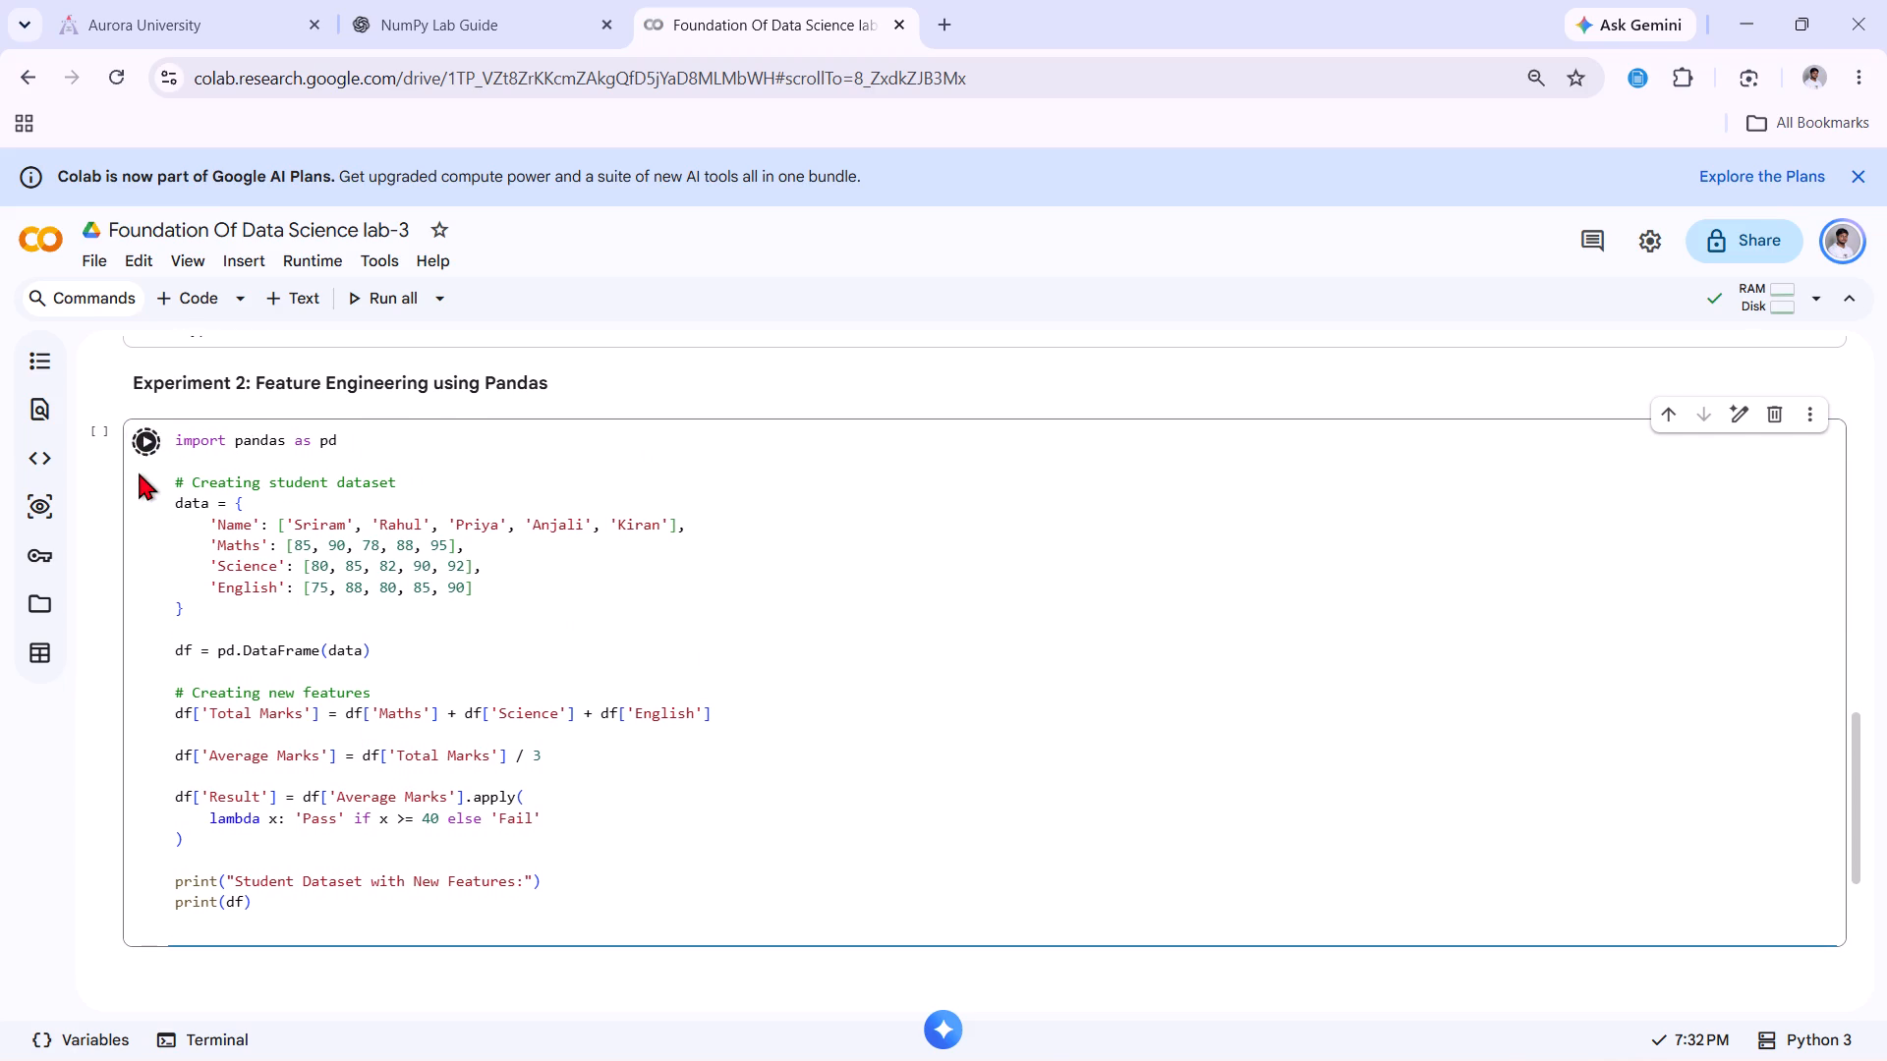
{"action": "key", "text": "ctrl+plus"}
{"action": "scroll", "coordinate": [139, 473], "scroll_direction": "down", "scroll_amount": 1}
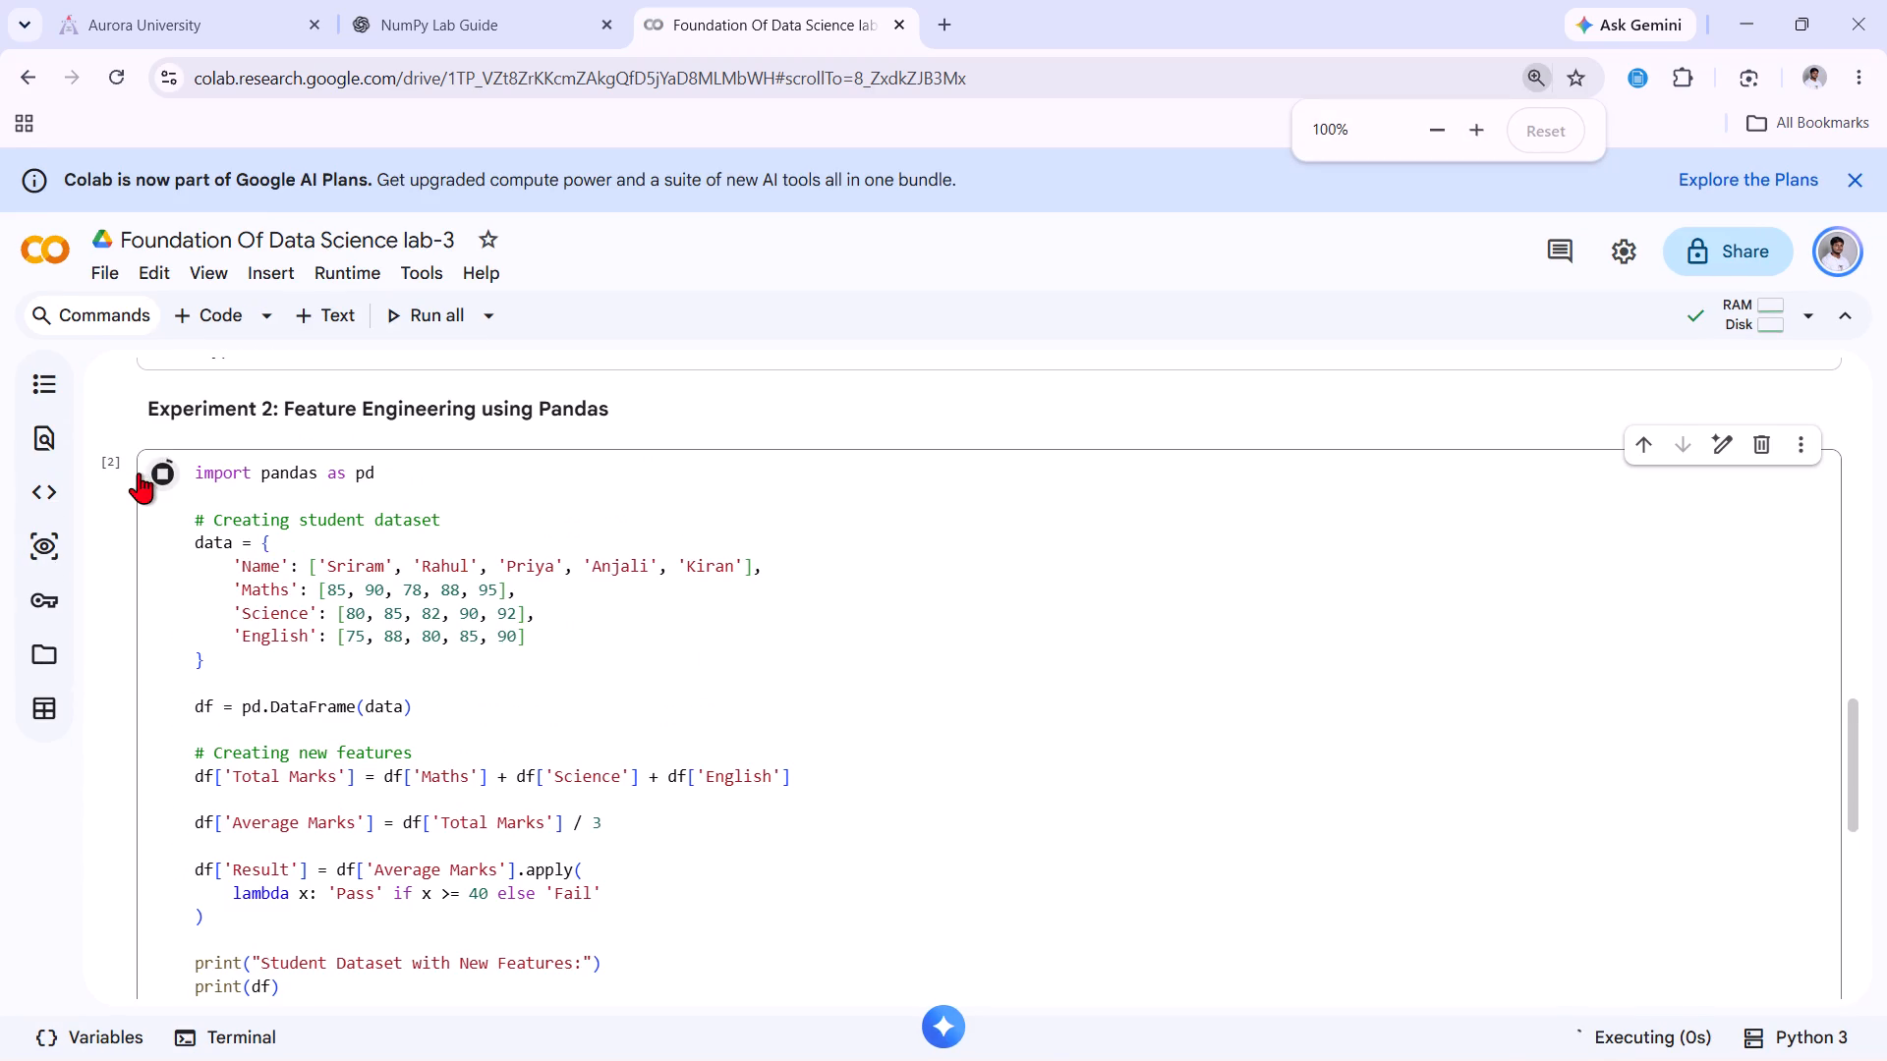
{"action": "scroll", "coordinate": [139, 473], "scroll_direction": "down", "scroll_amount": 2}
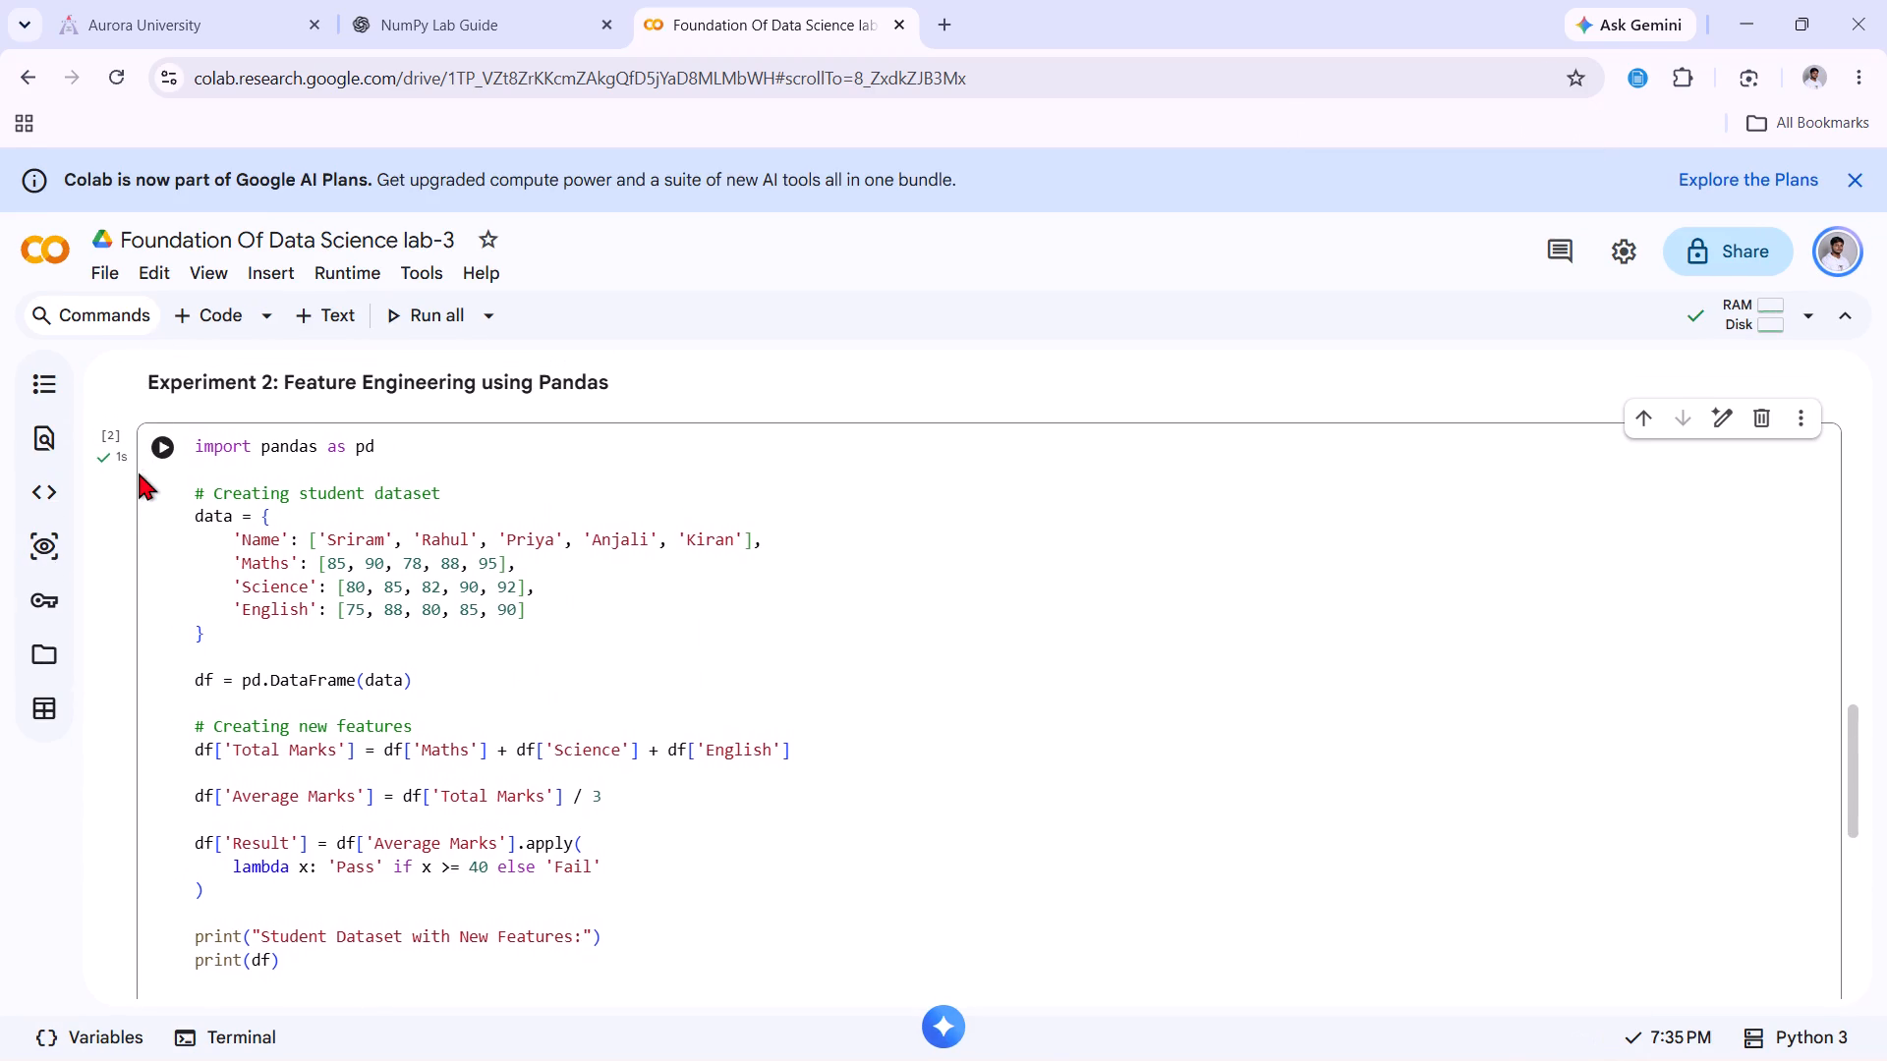
{"action": "scroll", "coordinate": [139, 473], "scroll_direction": "down", "scroll_amount": 1}
{"action": "key", "text": "Print"}
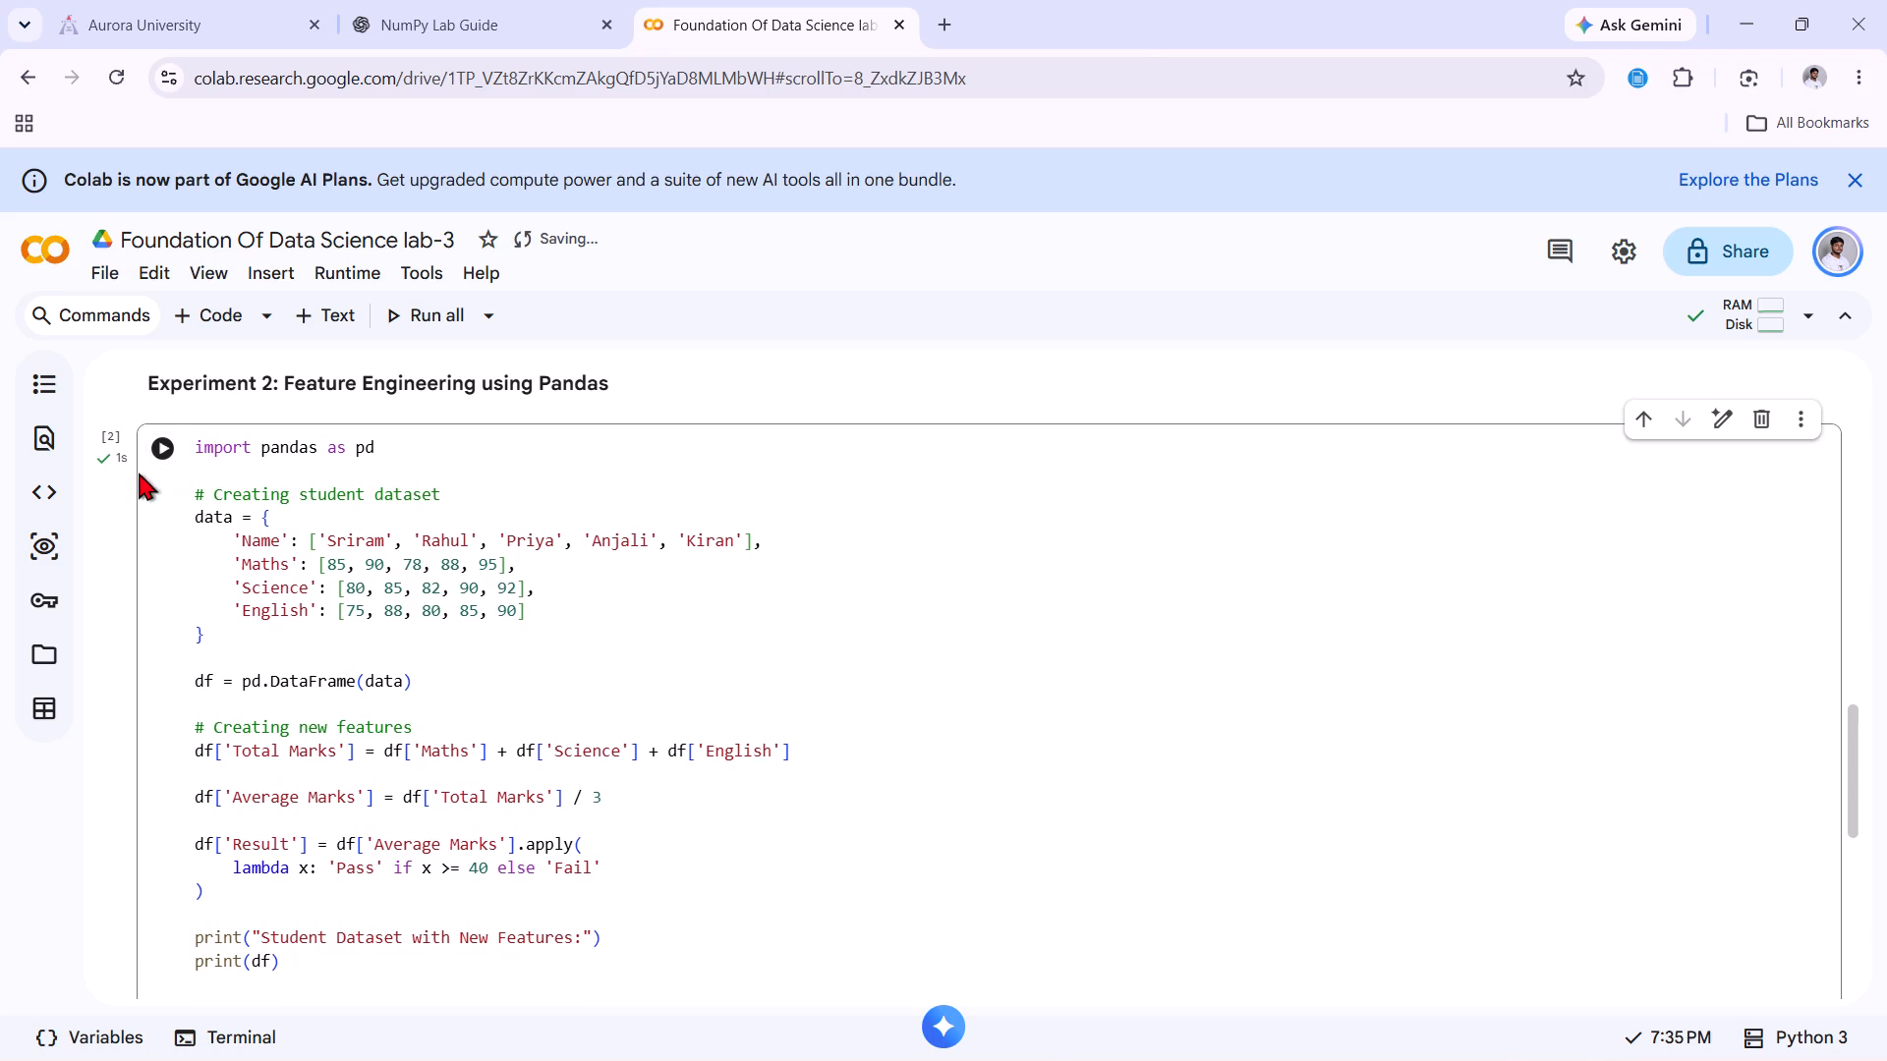
{"action": "left_click_drag", "start_coordinate": [0, 212], "coordinate": [1886, 1045]}
{"action": "scroll", "coordinate": [901, 693], "scroll_direction": "right", "scroll_amount": 5}
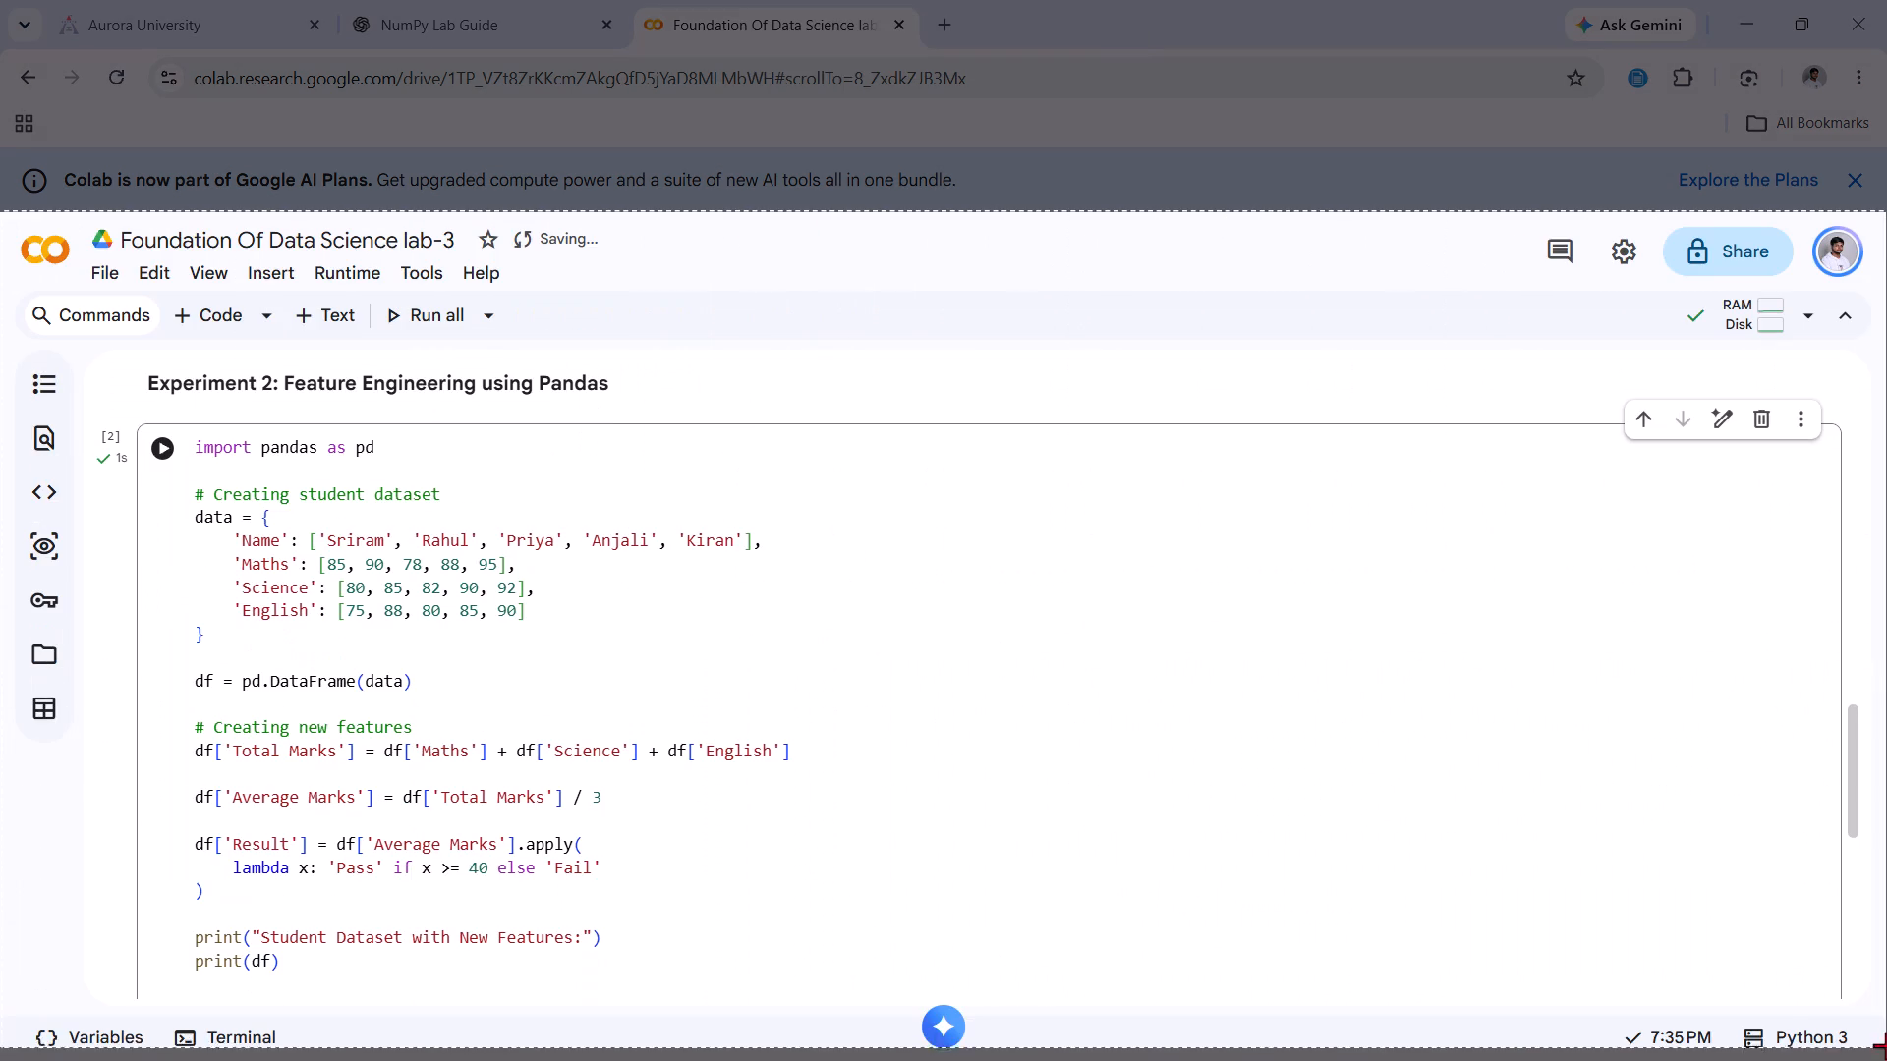
{"action": "left_click_drag", "start_coordinate": [1886, 1045], "coordinate": [1886, 1053]}
{"action": "key", "text": "ctrl+c"}
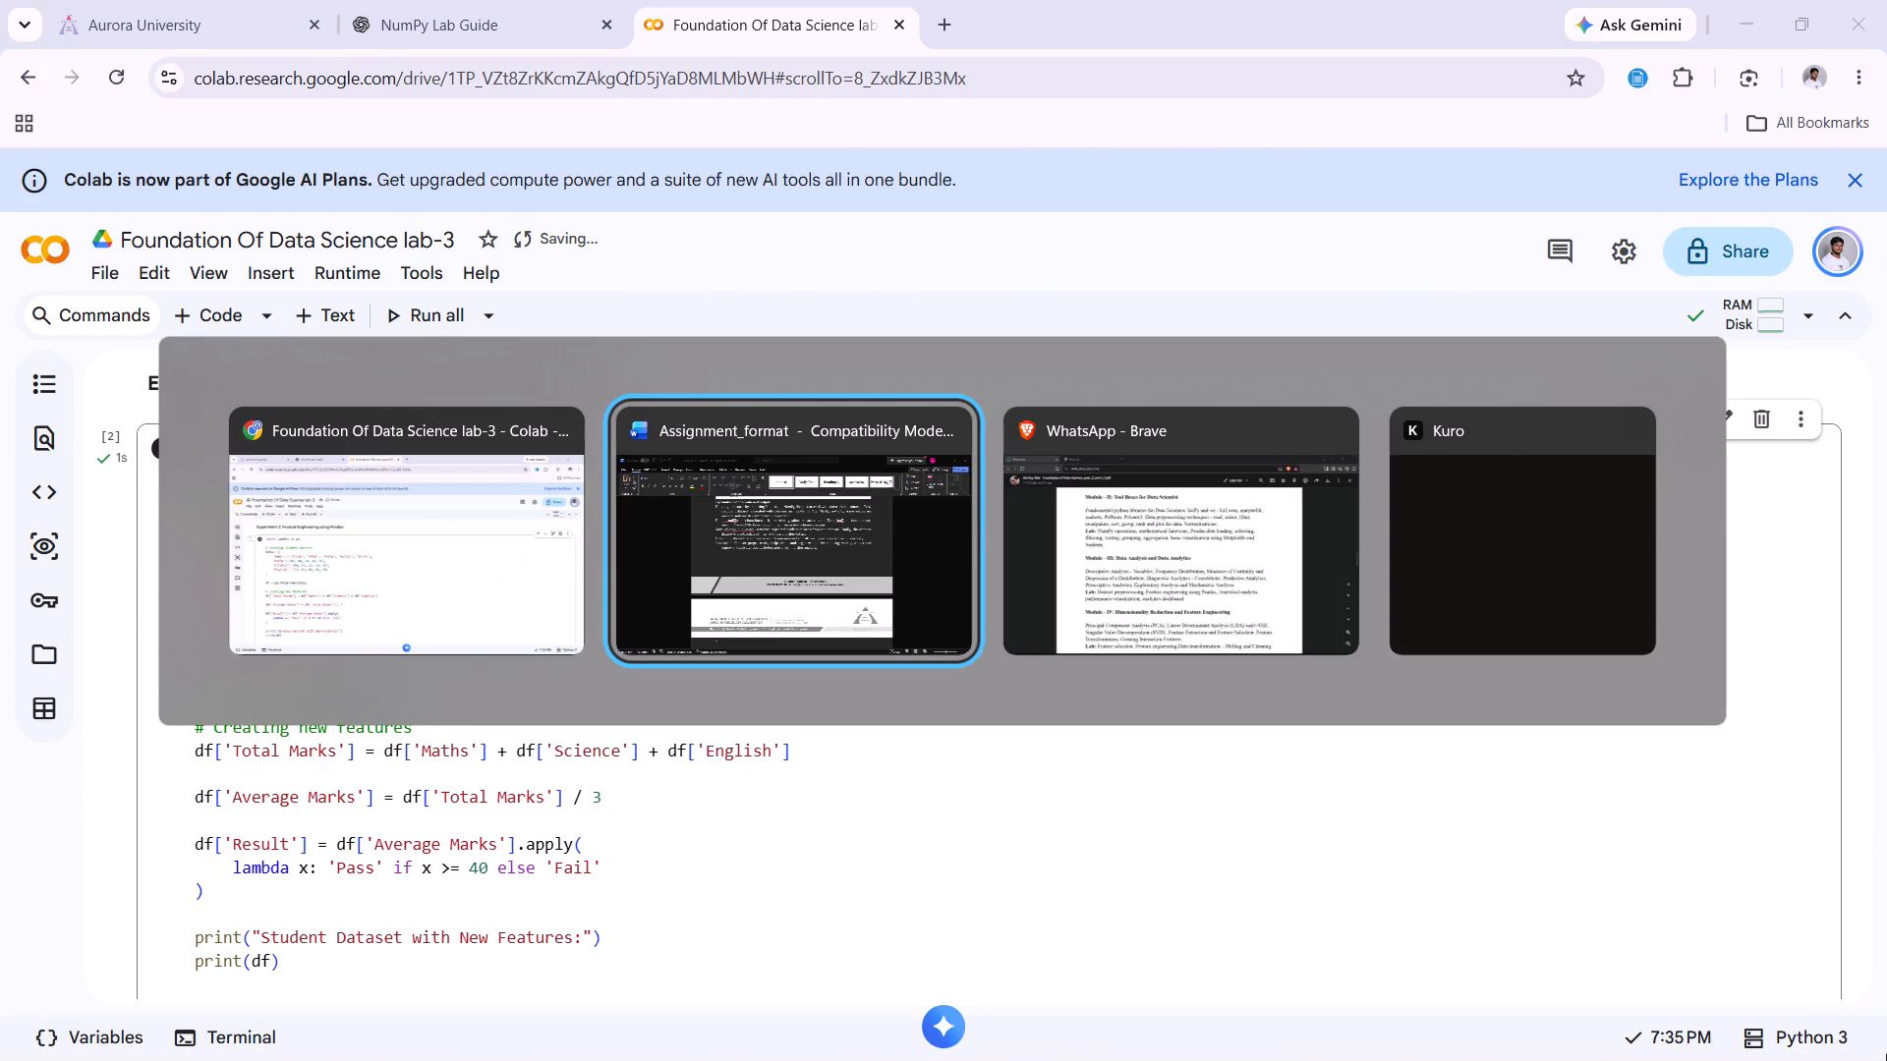
In the Word report, replace the "2." on the new page with "Experiment 2: Feature Engineering using Pandas" from the clipboard history.
{"action": "scroll", "coordinate": [1886, 1053], "scroll_direction": "down", "scroll_amount": 1}
{"action": "scroll", "coordinate": [1437, 886], "scroll_direction": "down", "scroll_amount": 1}
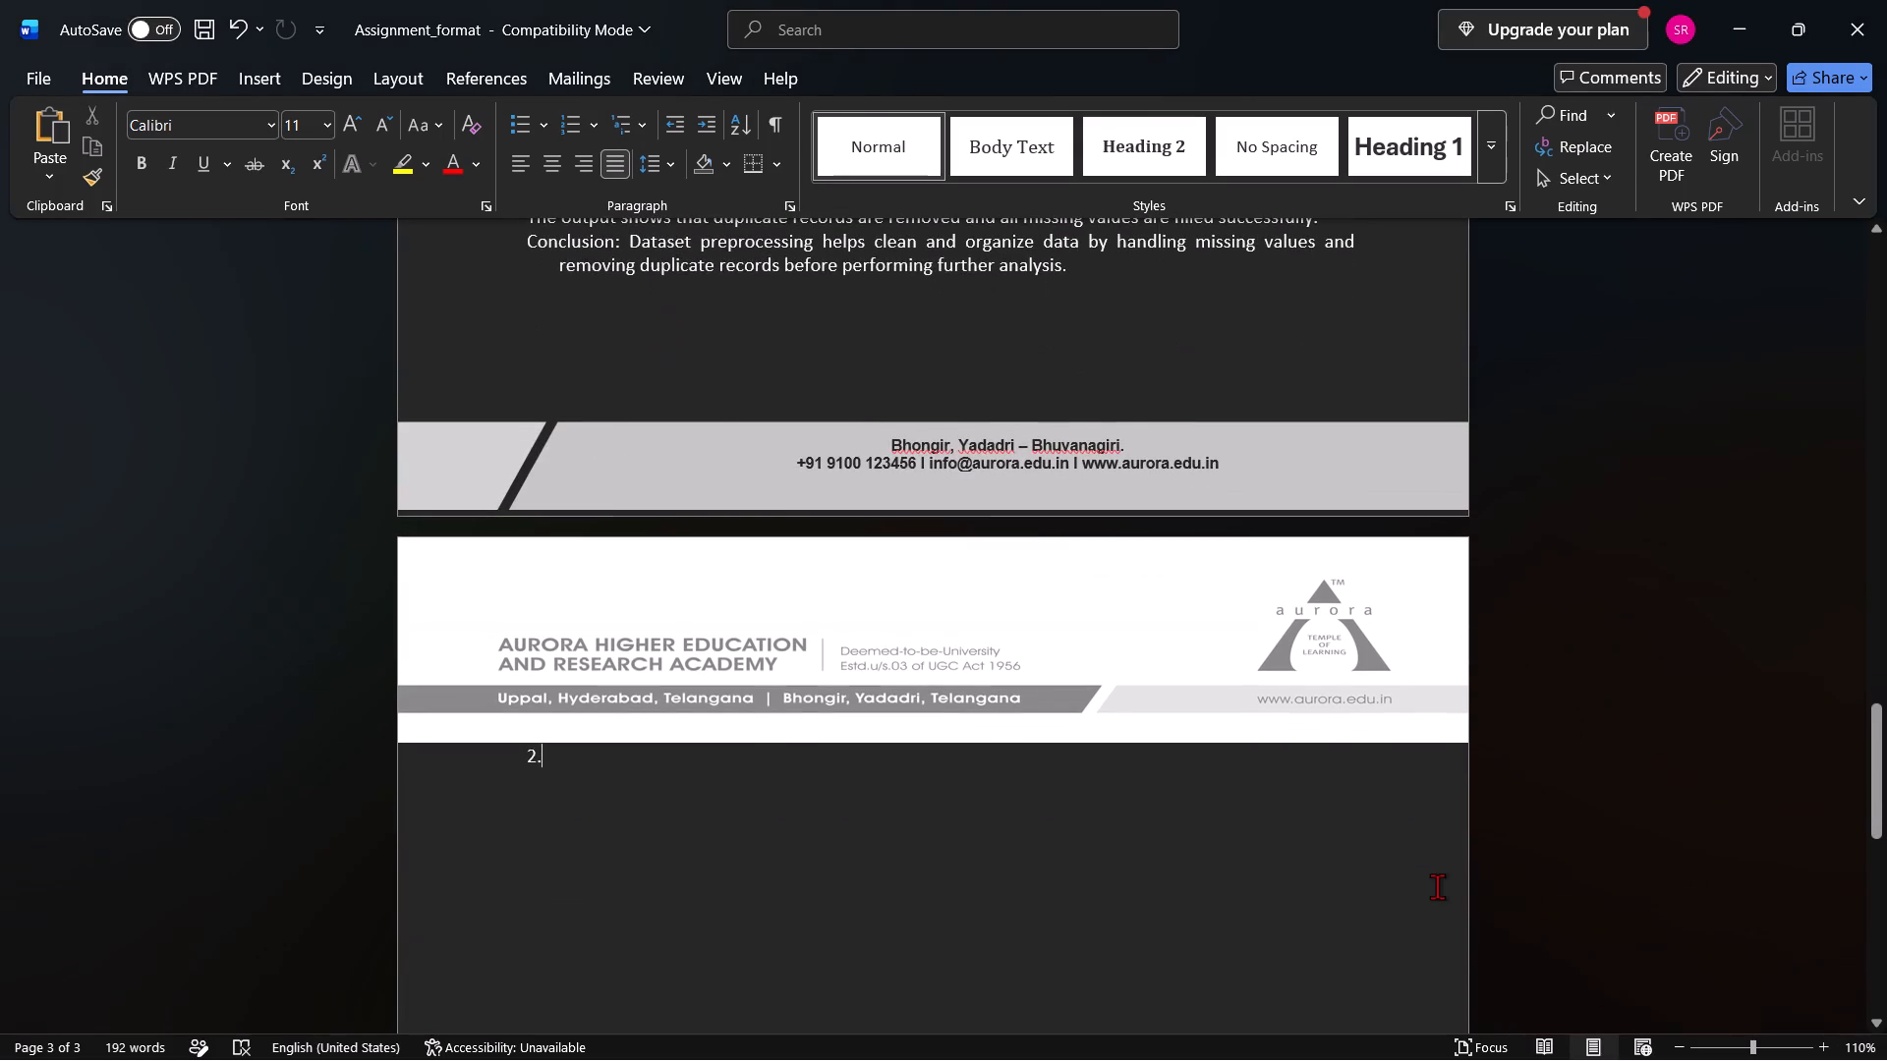
{"action": "key", "text": "super+v"}
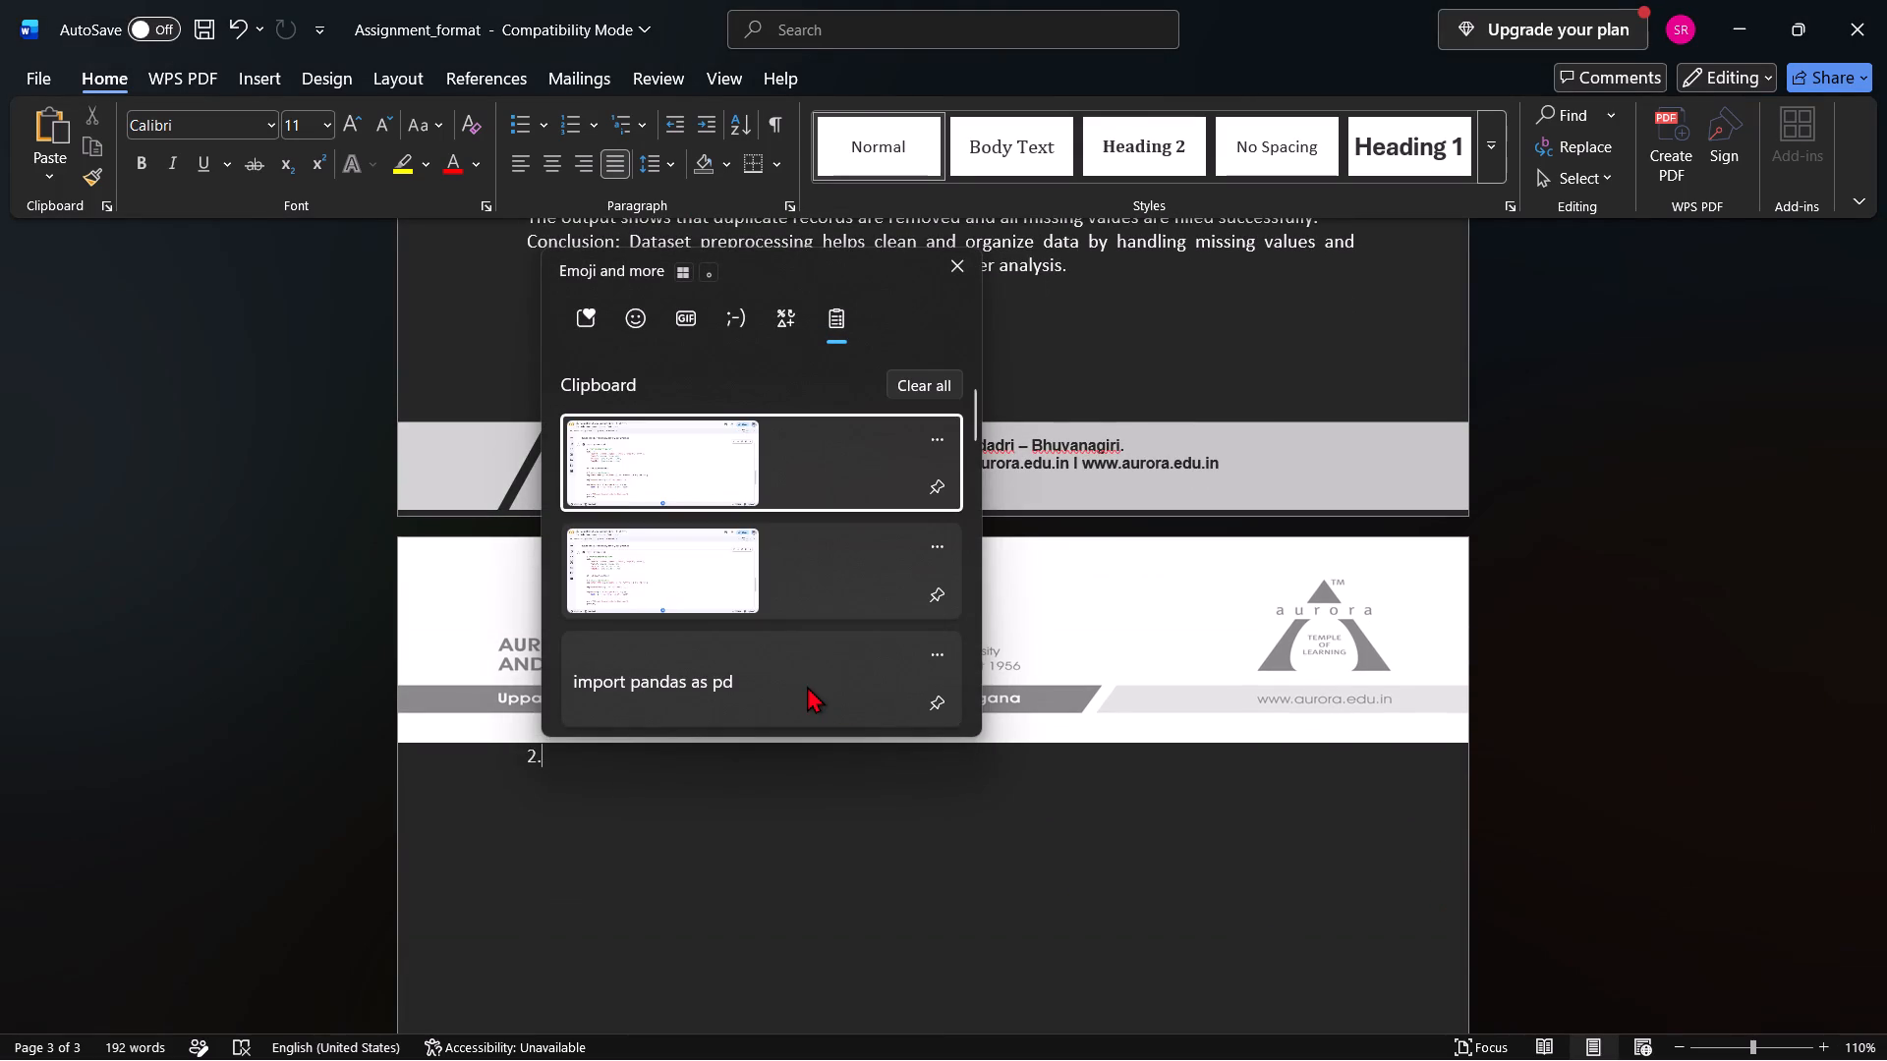
{"action": "scroll", "coordinate": [807, 686], "scroll_direction": "down", "scroll_amount": 1}
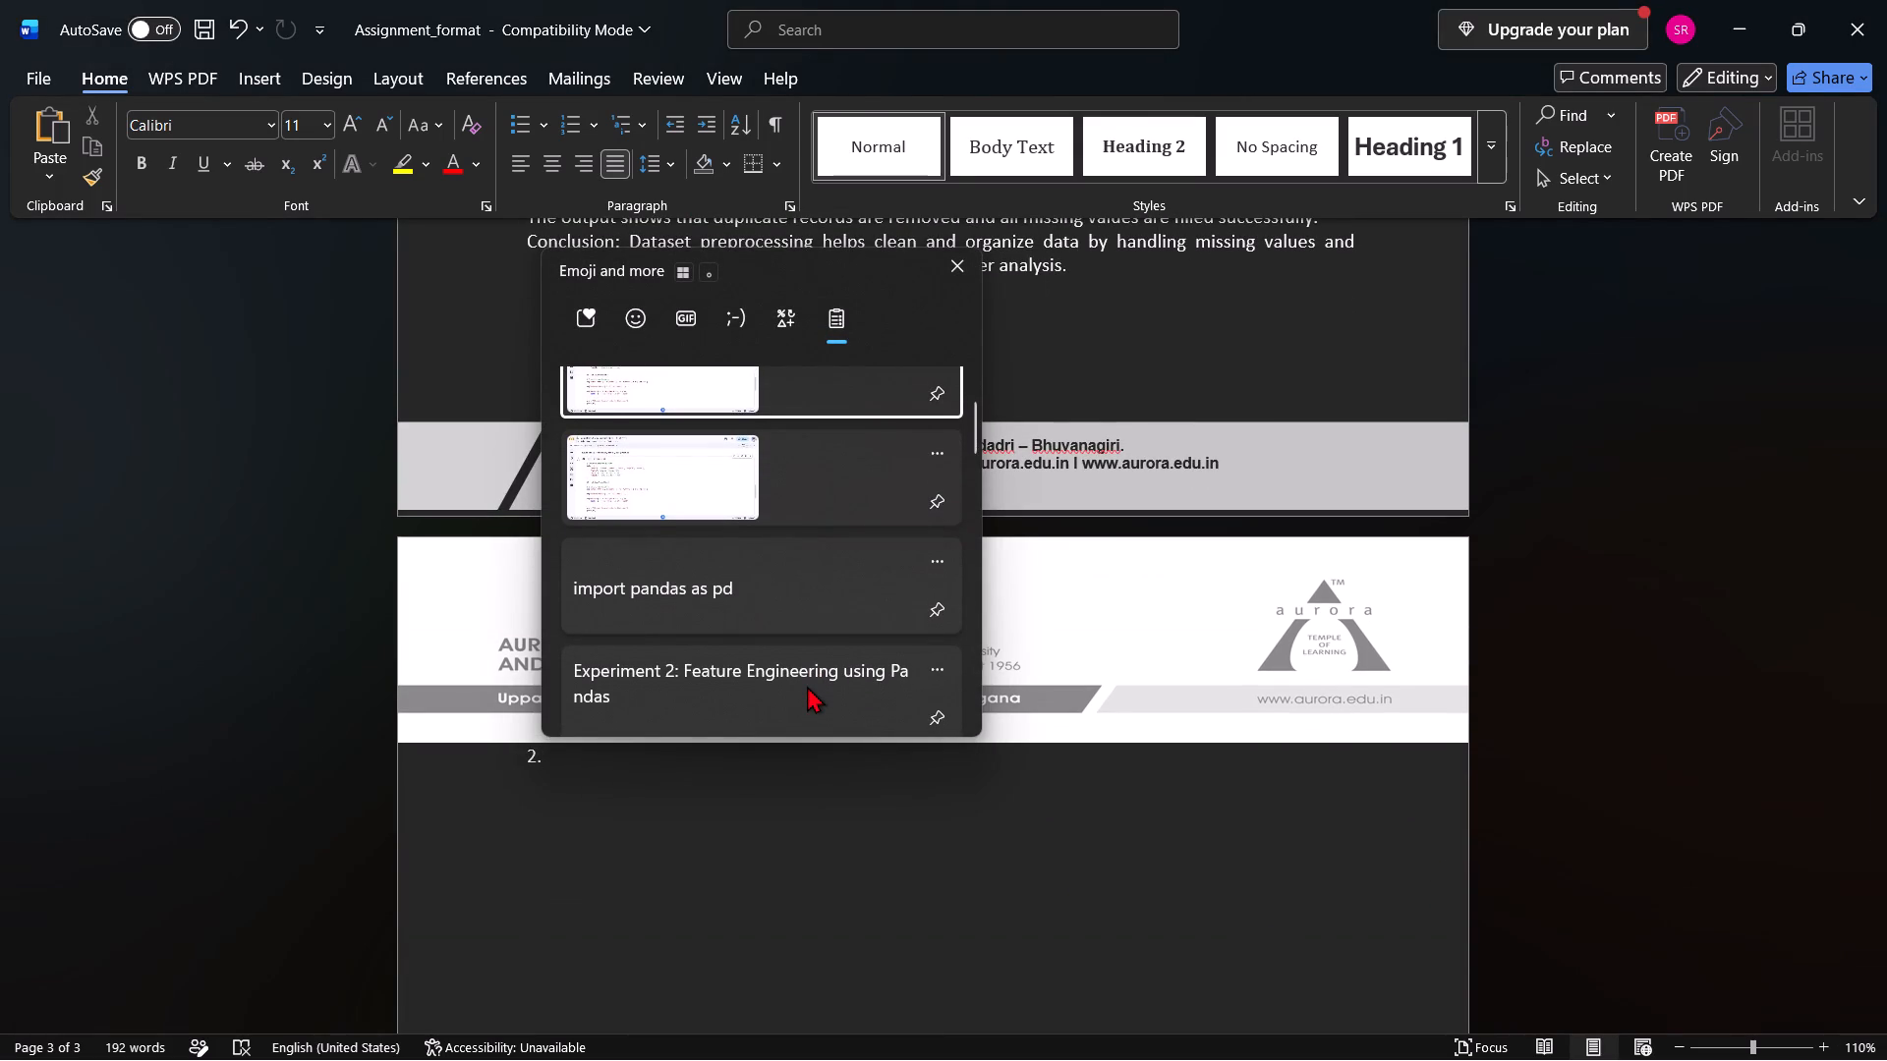
{"action": "left_click", "coordinate": [807, 686]}
{"action": "key", "text": "ctrl+v"}
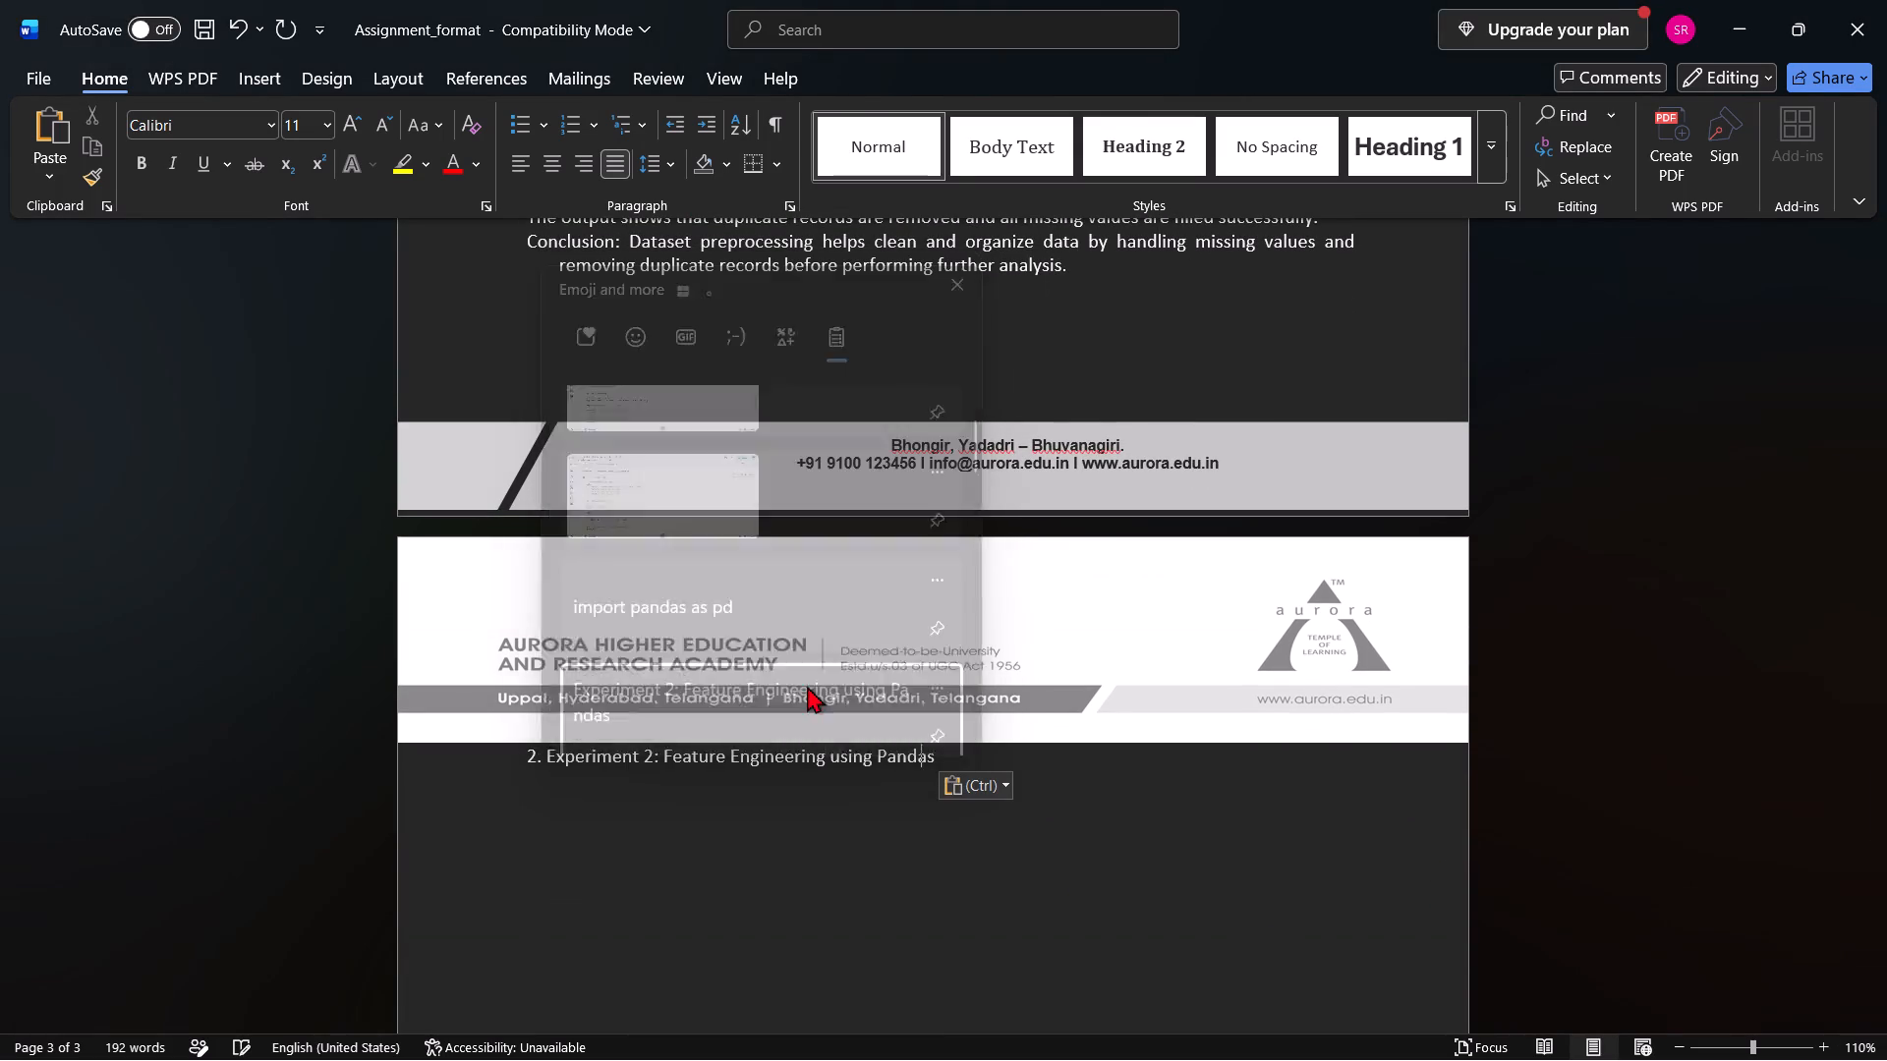
{"action": "left_click", "coordinate": [545, 764]}
{"action": "key", "text": "BackSpace"}
{"action": "key", "text": "BackSpace"}
{"action": "key", "text": "BackSpace"}
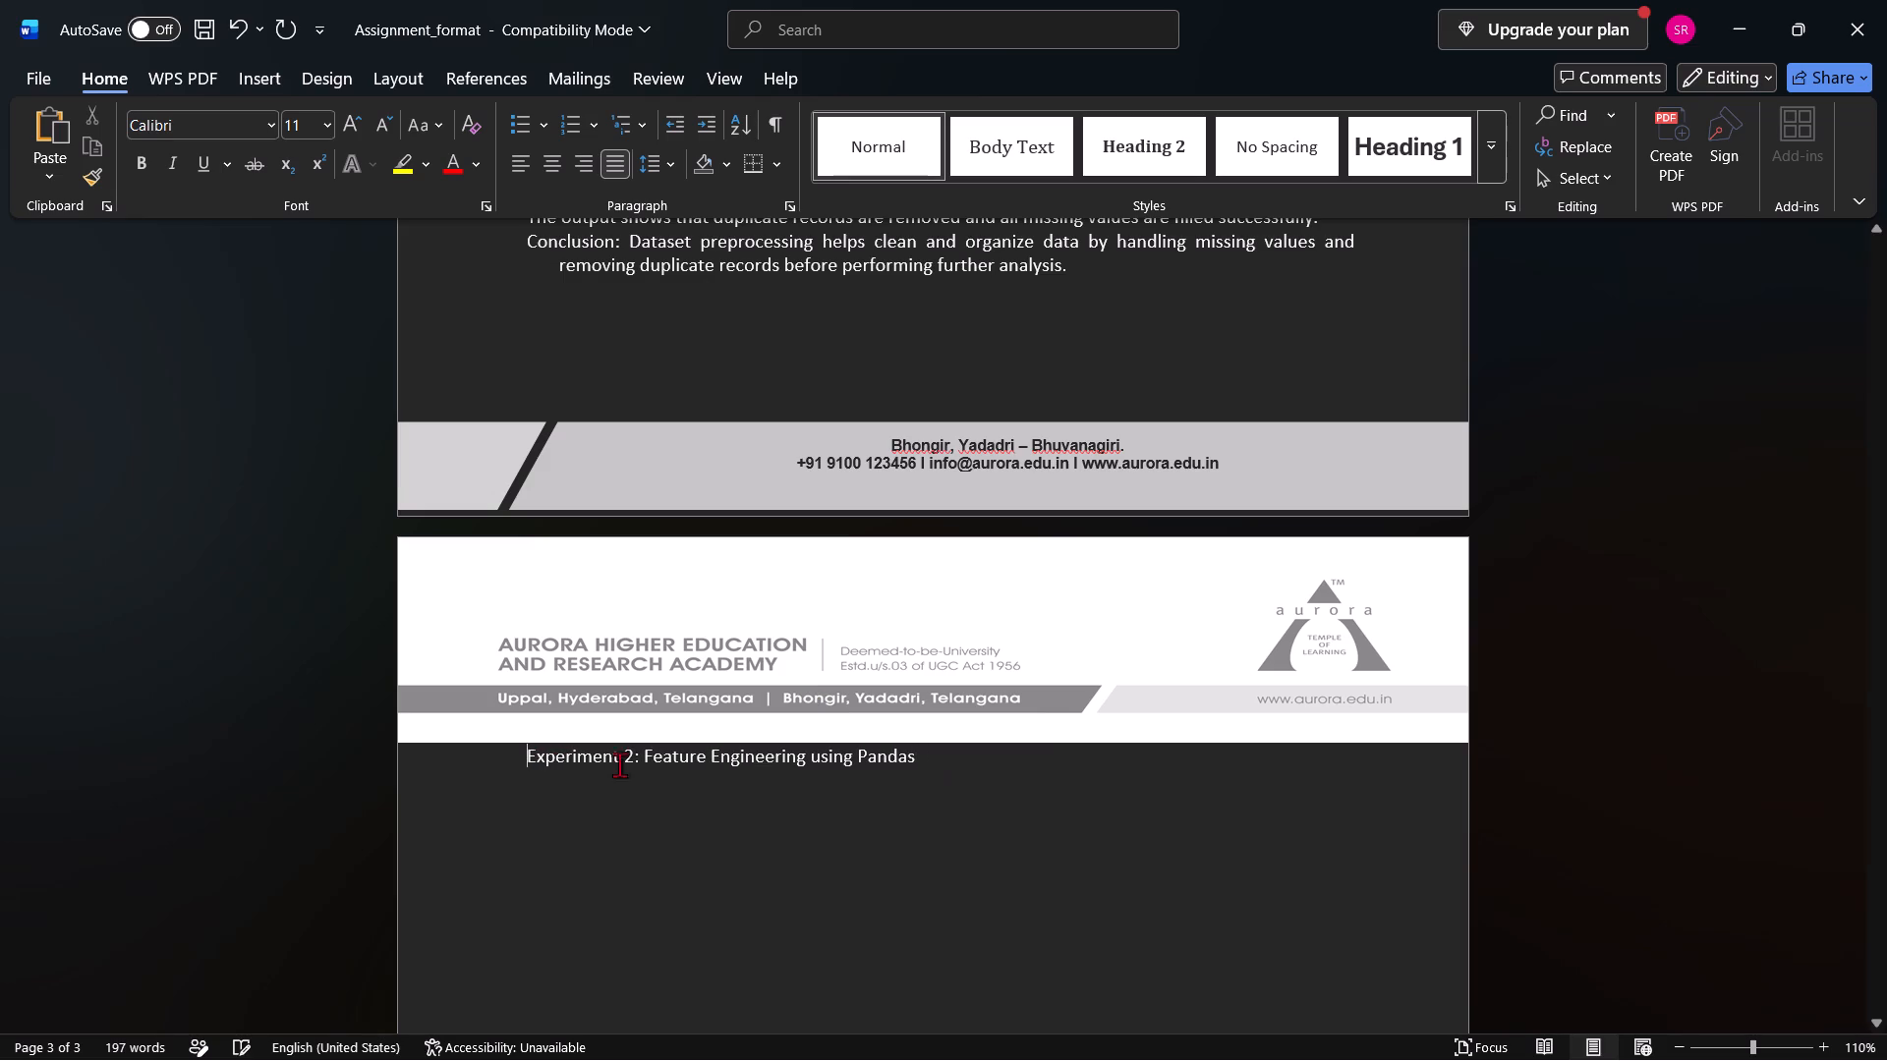
Make the Experiment 2 heading bold with font size 15.
{"action": "left_click_drag", "start_coordinate": [928, 754], "coordinate": [538, 762]}
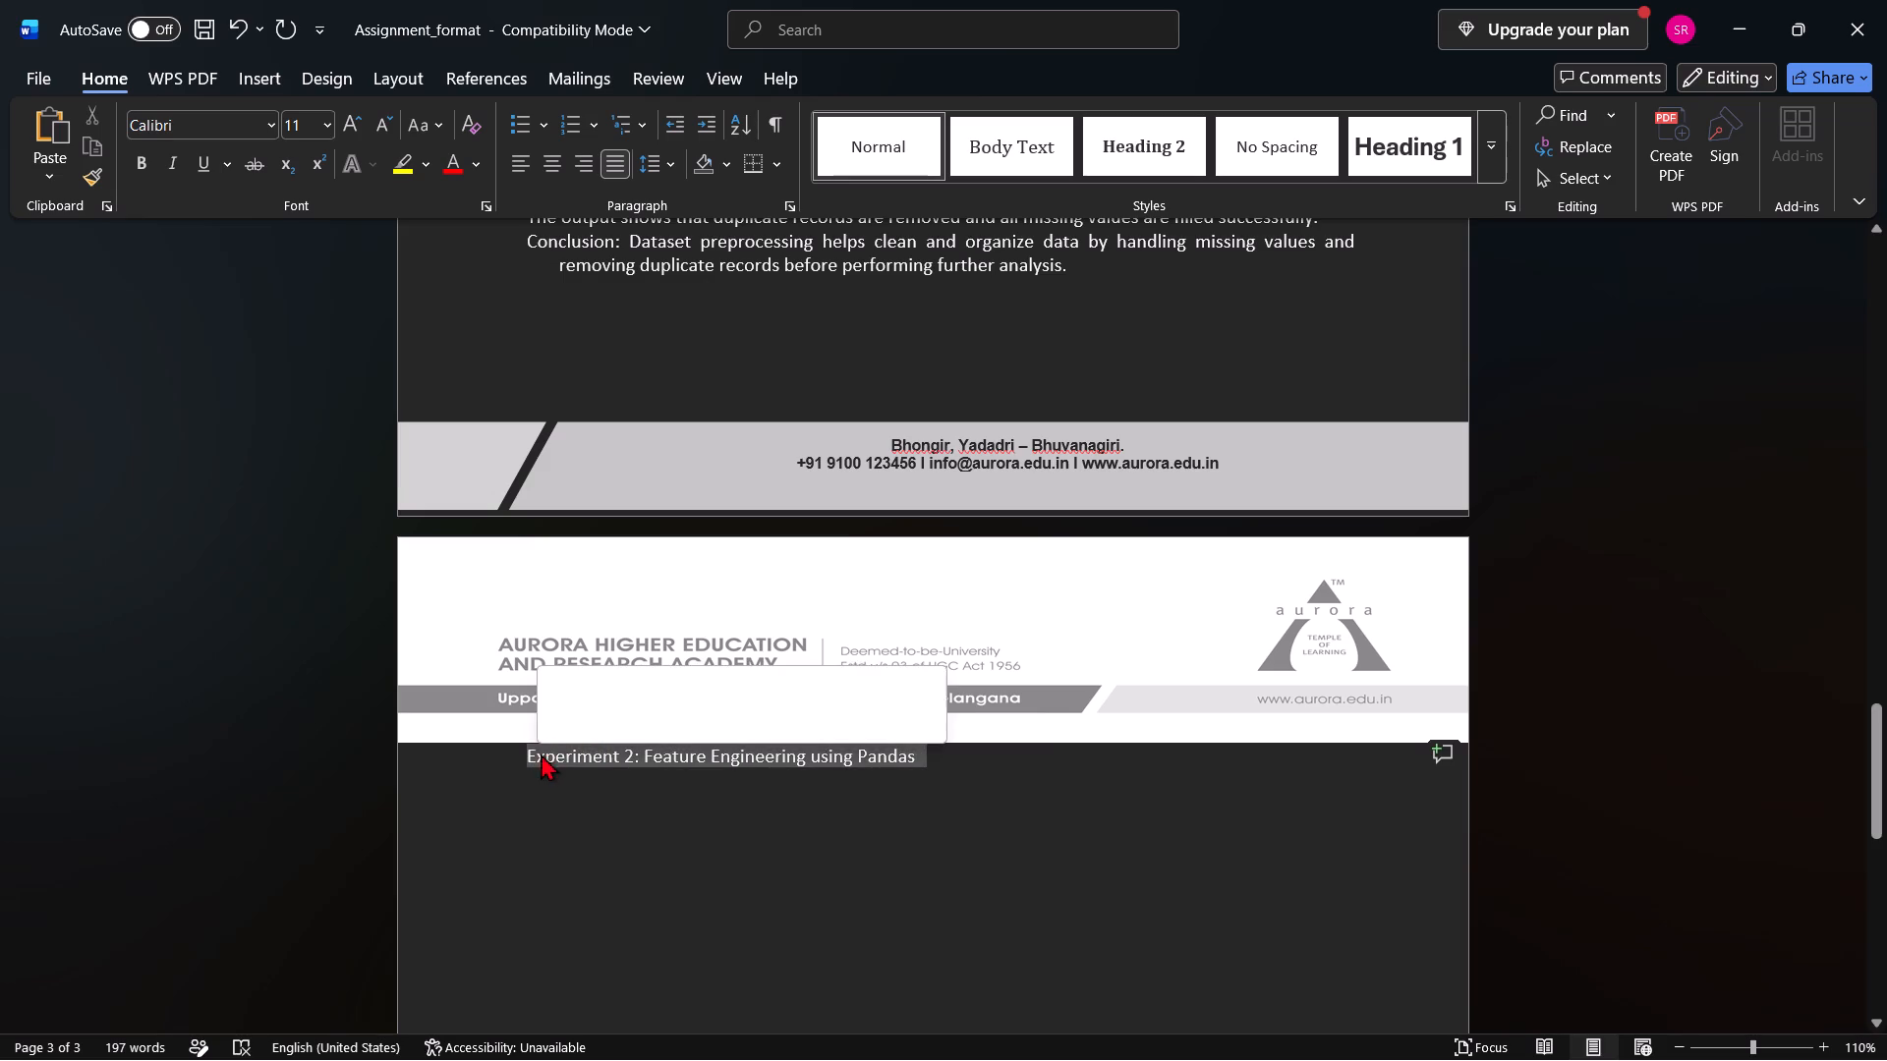
{"action": "left_click", "coordinate": [552, 733]}
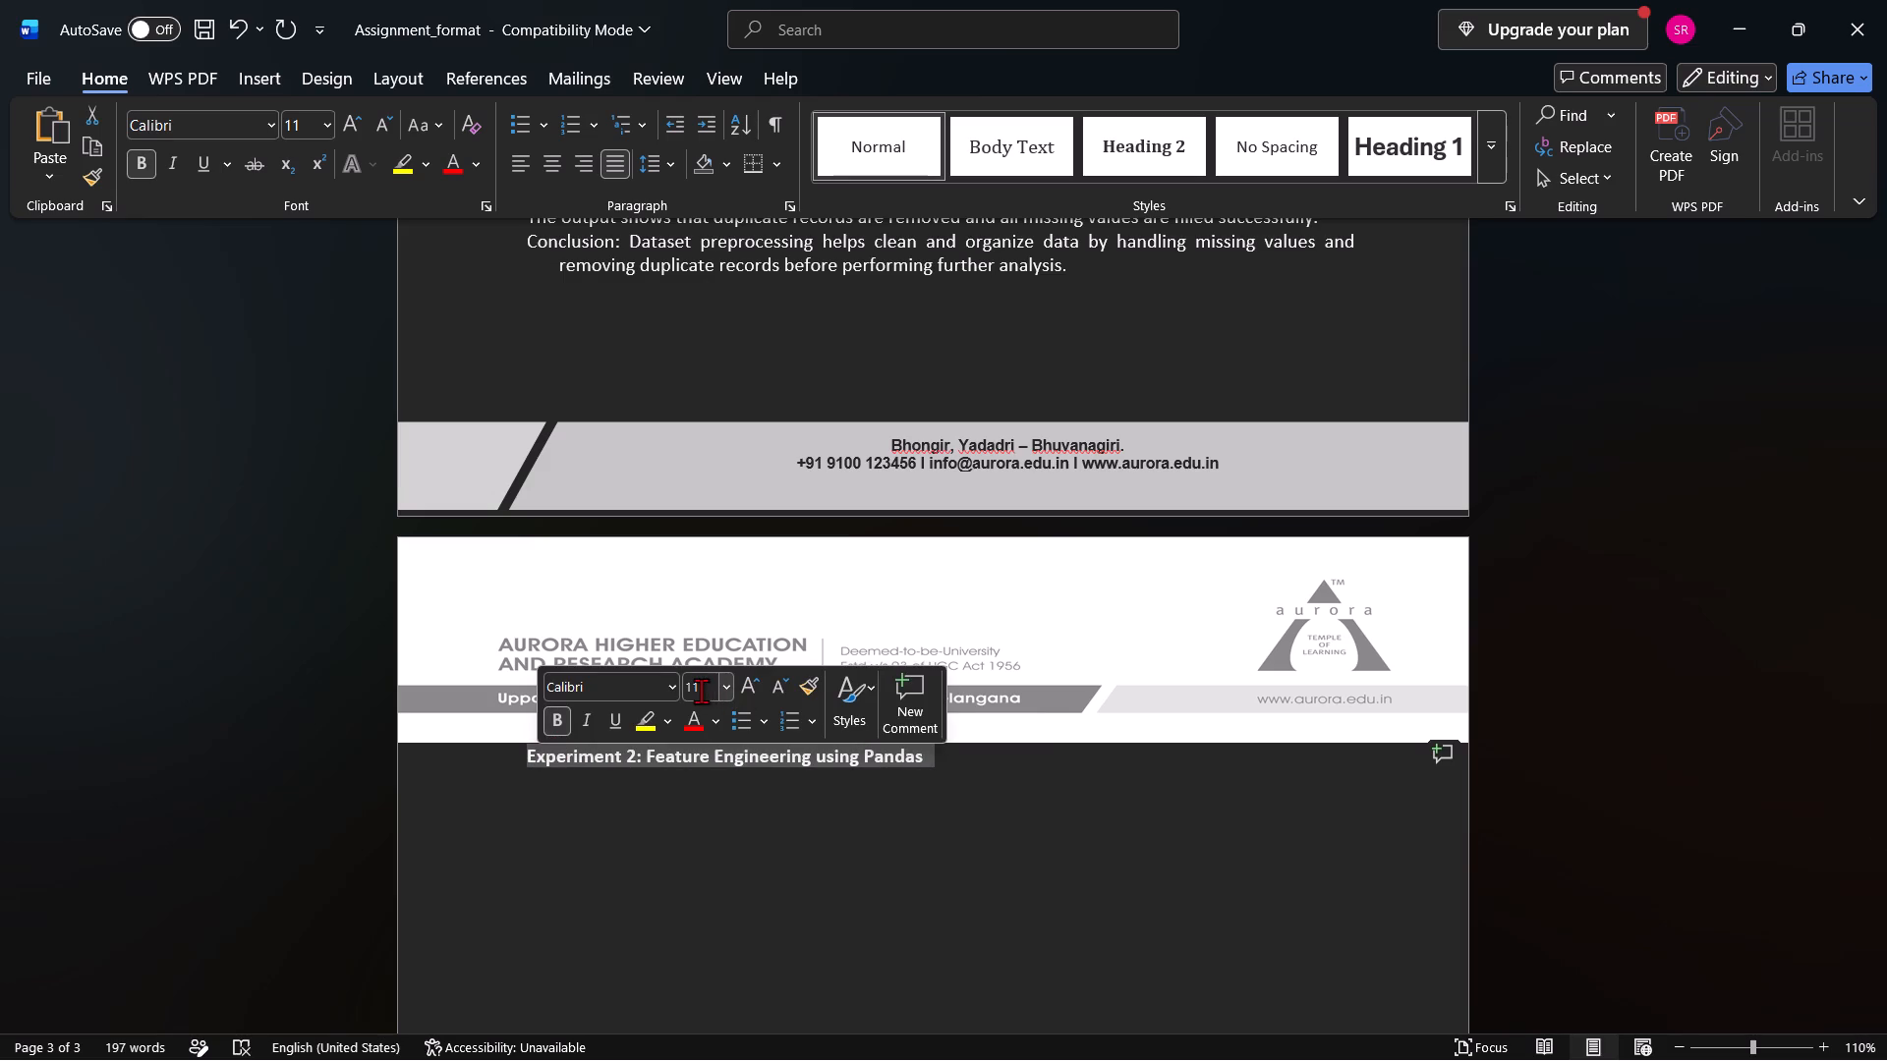
{"action": "left_click", "coordinate": [701, 691]}
{"action": "type", "text": "15"}
{"action": "key", "text": "Return"}
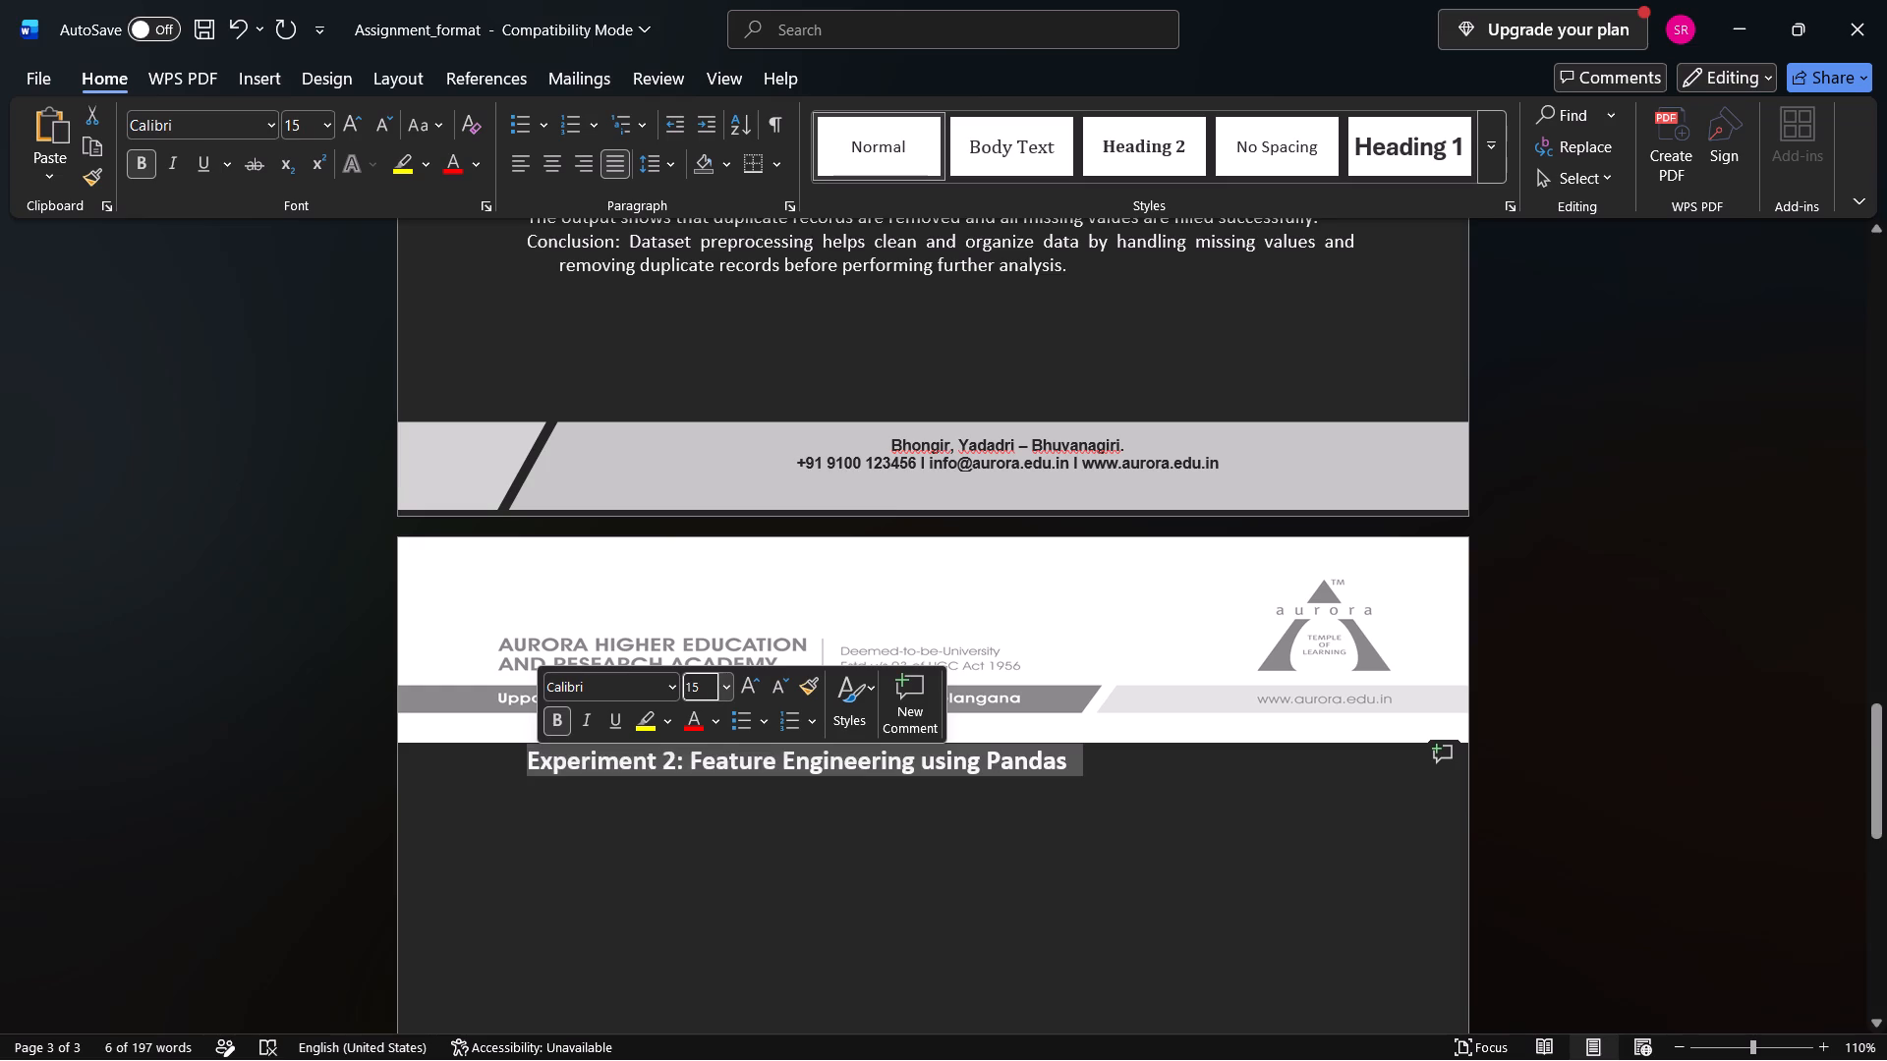
Insert the Experiment 2 code screenshot from the clipboard history on a new line below the heading.
{"action": "left_click", "coordinate": [1121, 777]}
{"action": "key", "text": "Return"}
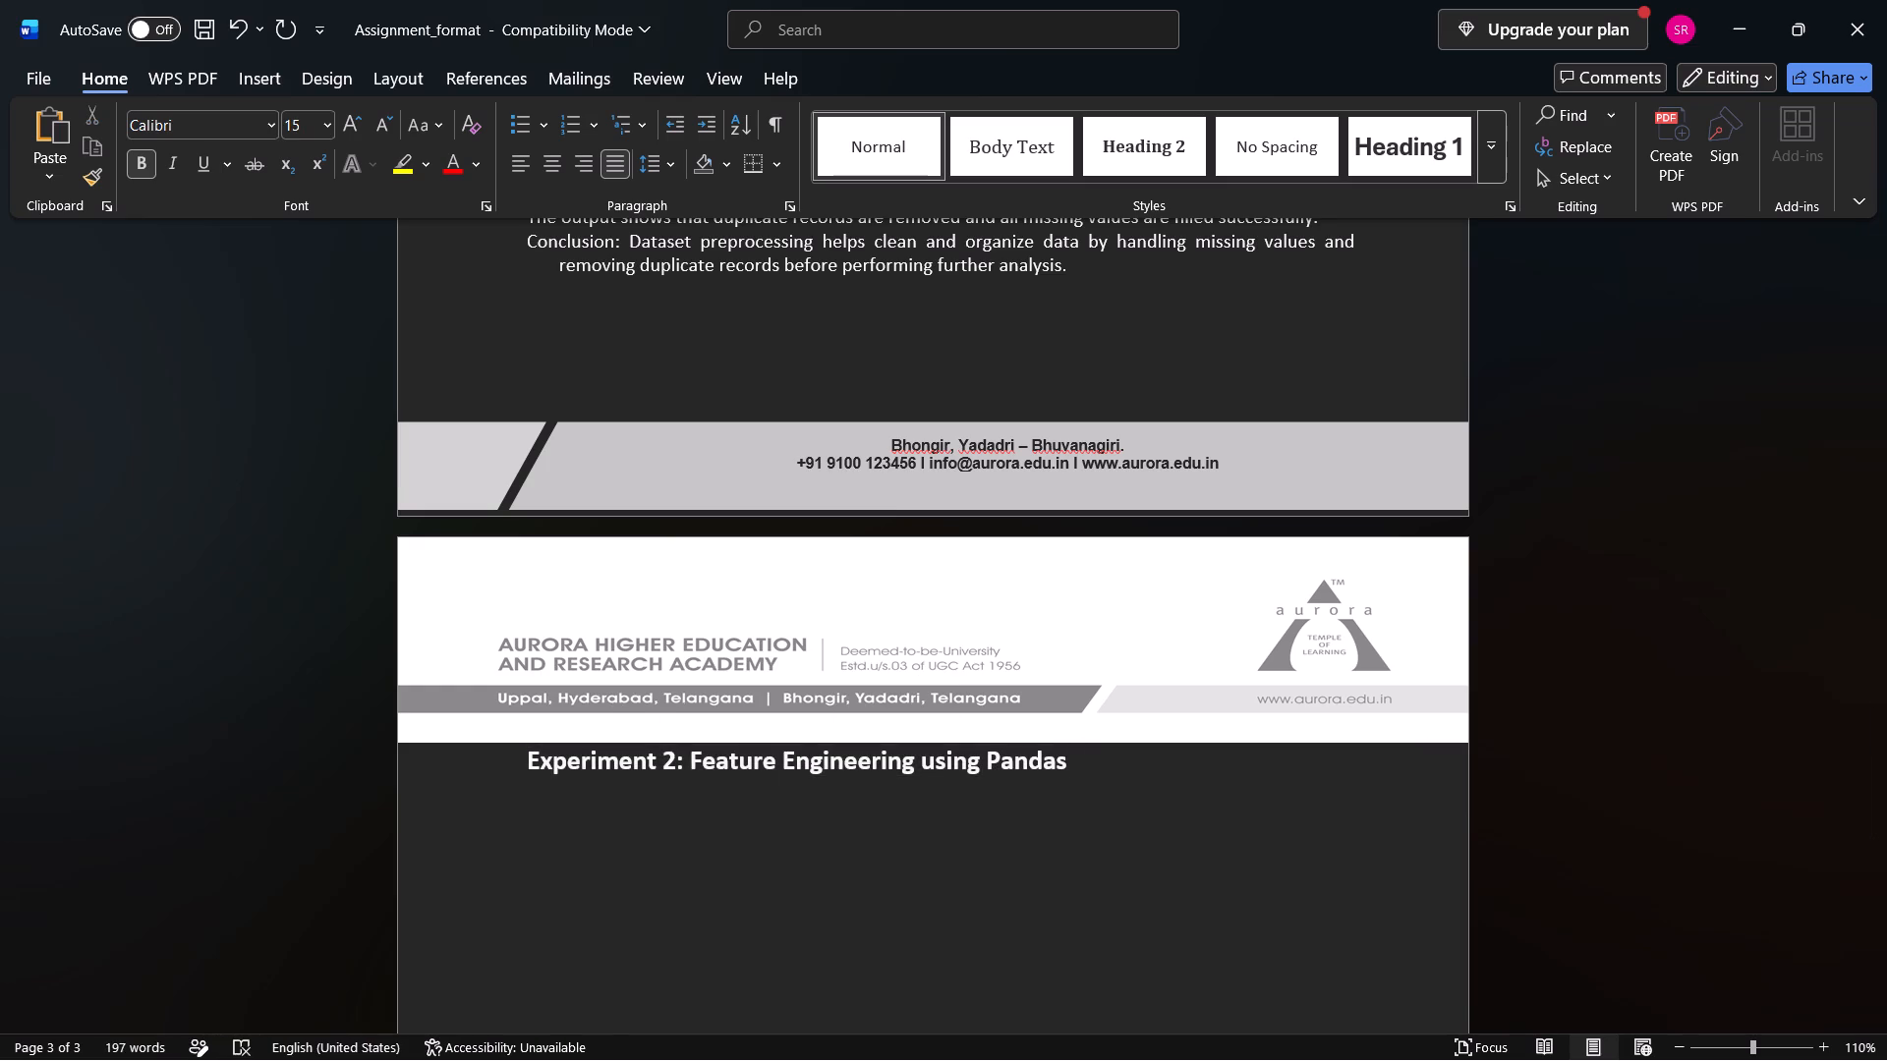
{"action": "key", "text": "ctrl+v"}
{"action": "key", "text": "ctrl+z"}
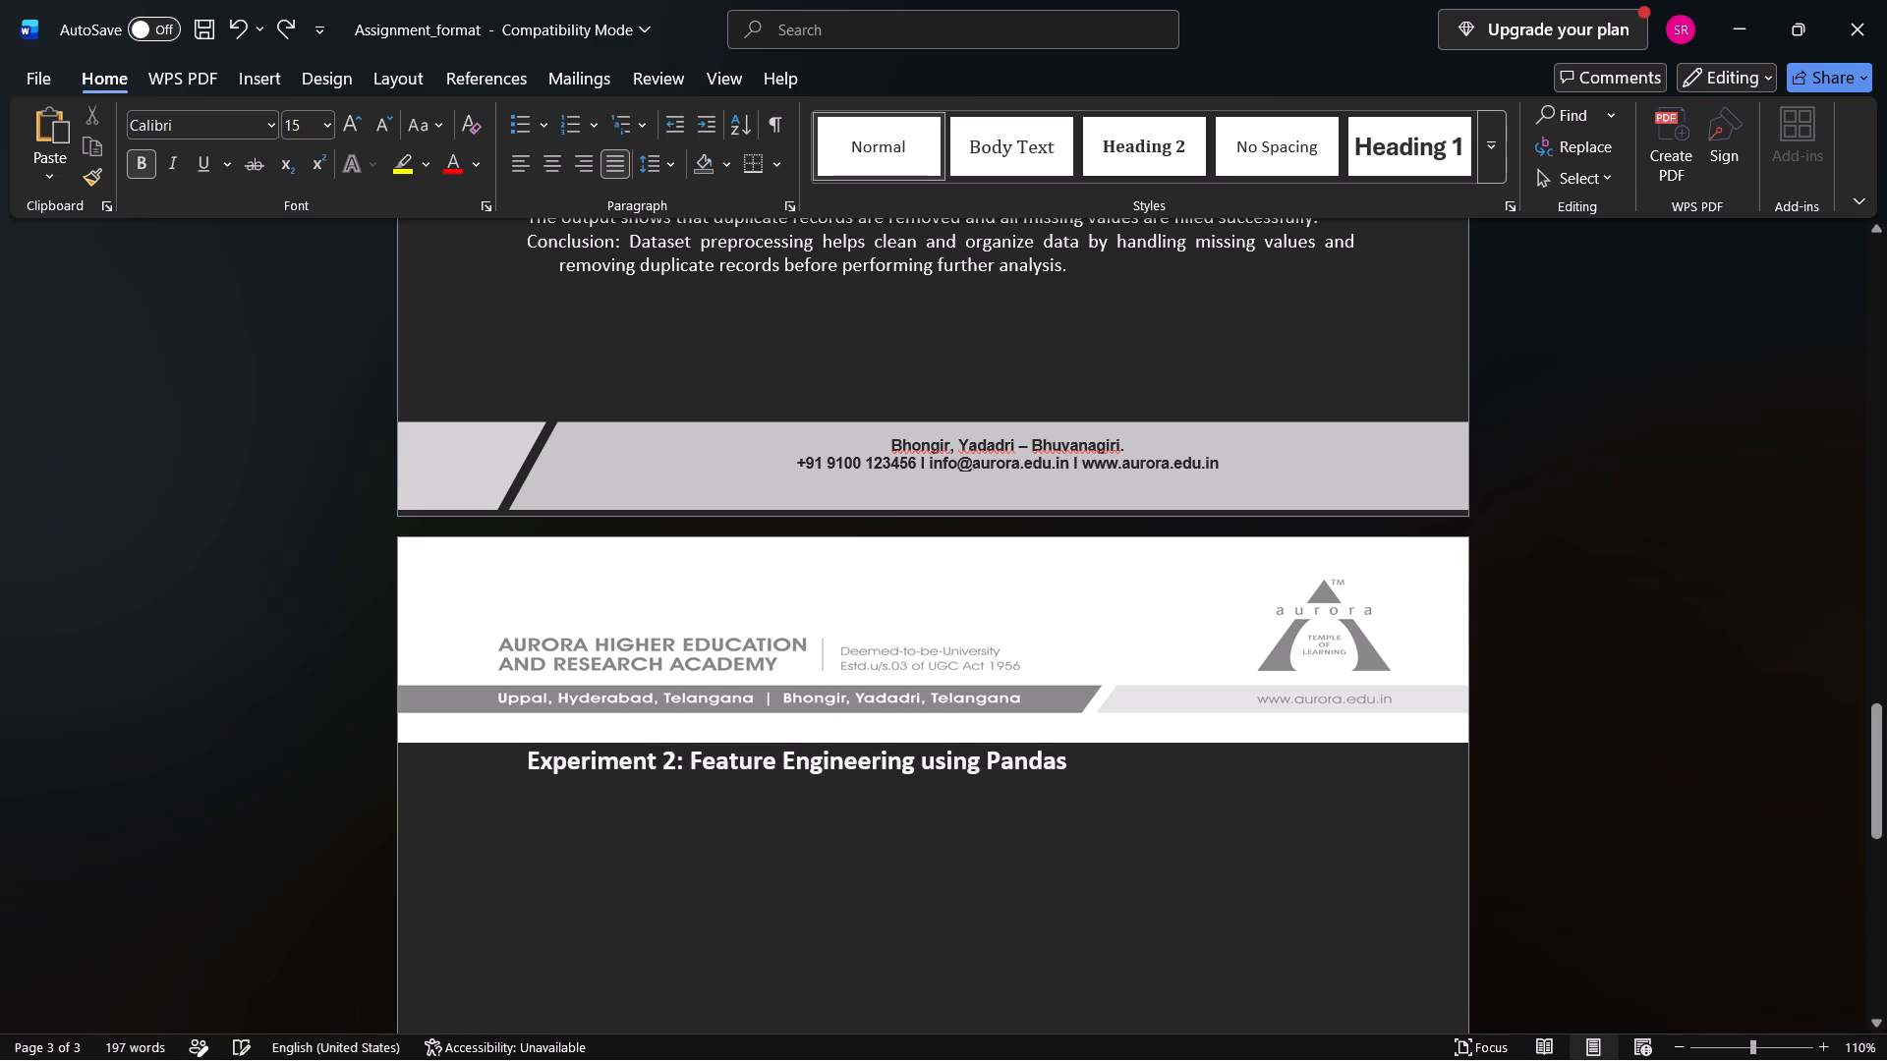
{"action": "key", "text": "super+v"}
{"action": "left_click", "coordinate": [658, 514]}
{"action": "key", "text": "ctrl+v"}
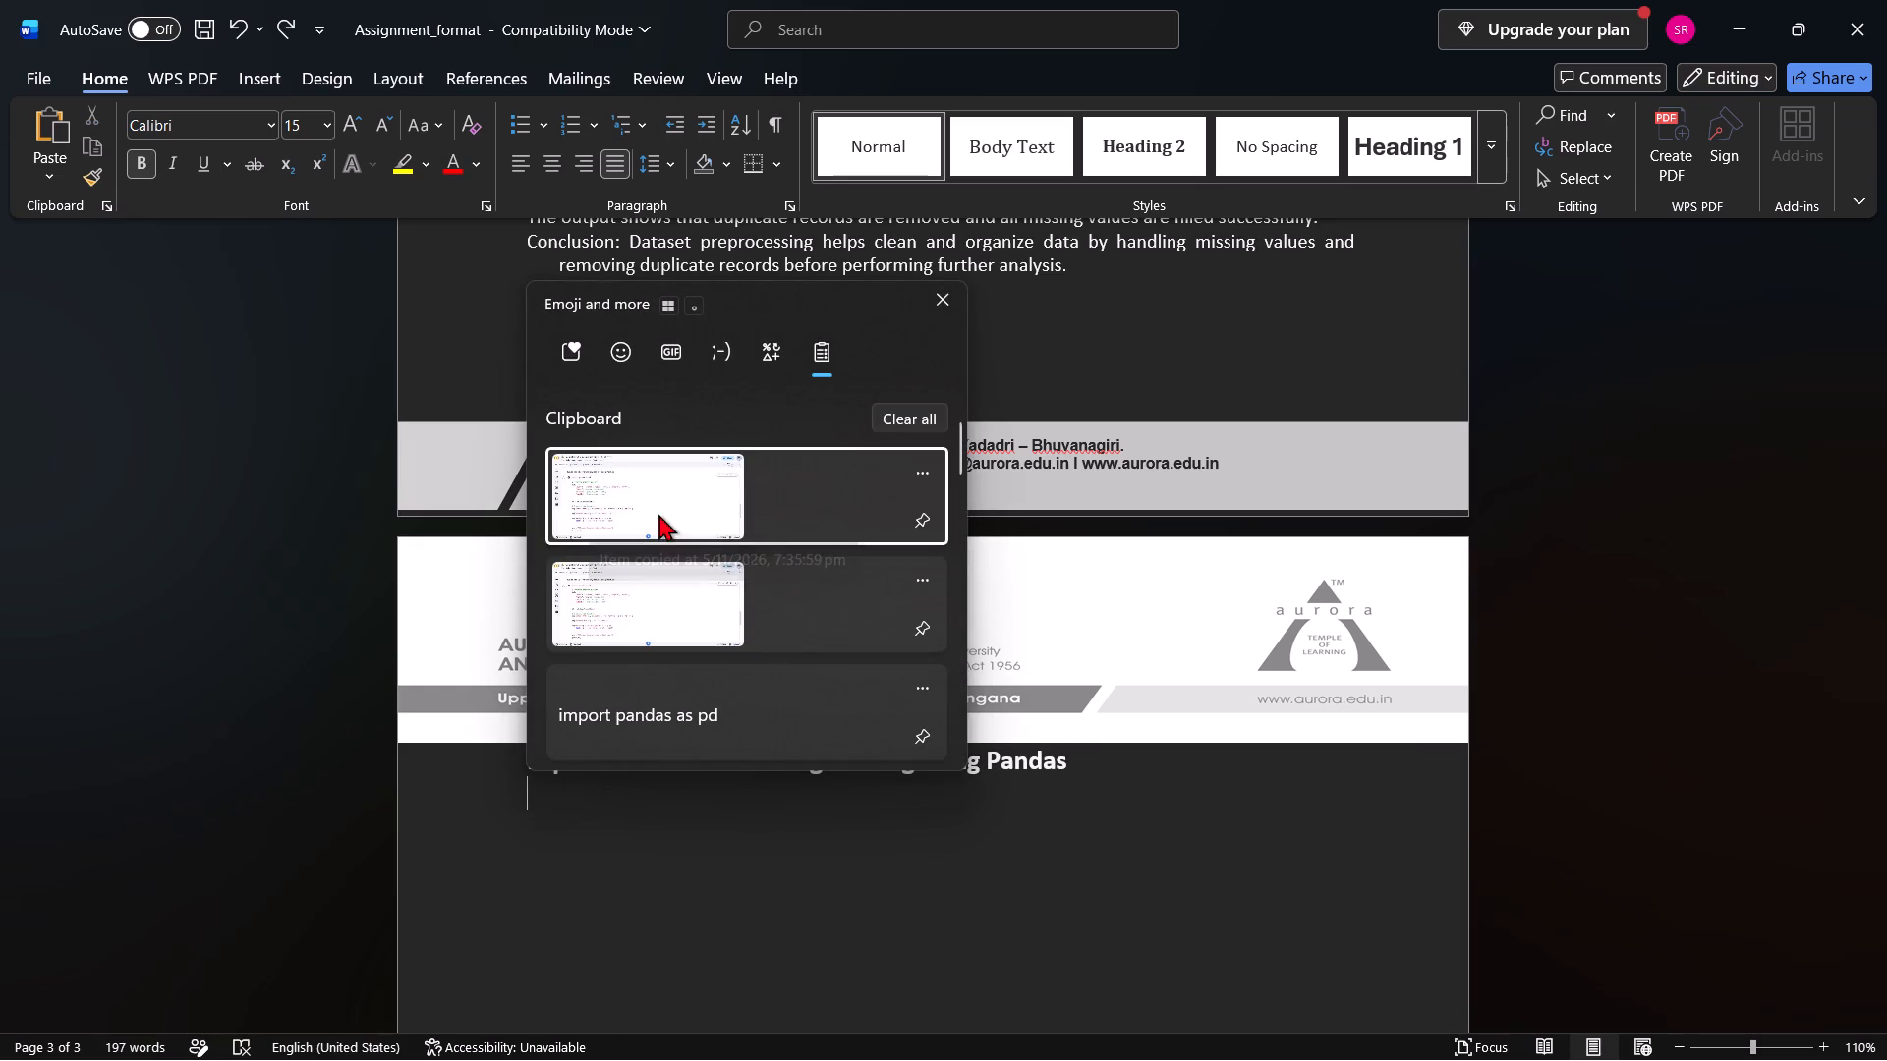
{"action": "scroll", "coordinate": [659, 628], "scroll_direction": "down", "scroll_amount": 1}
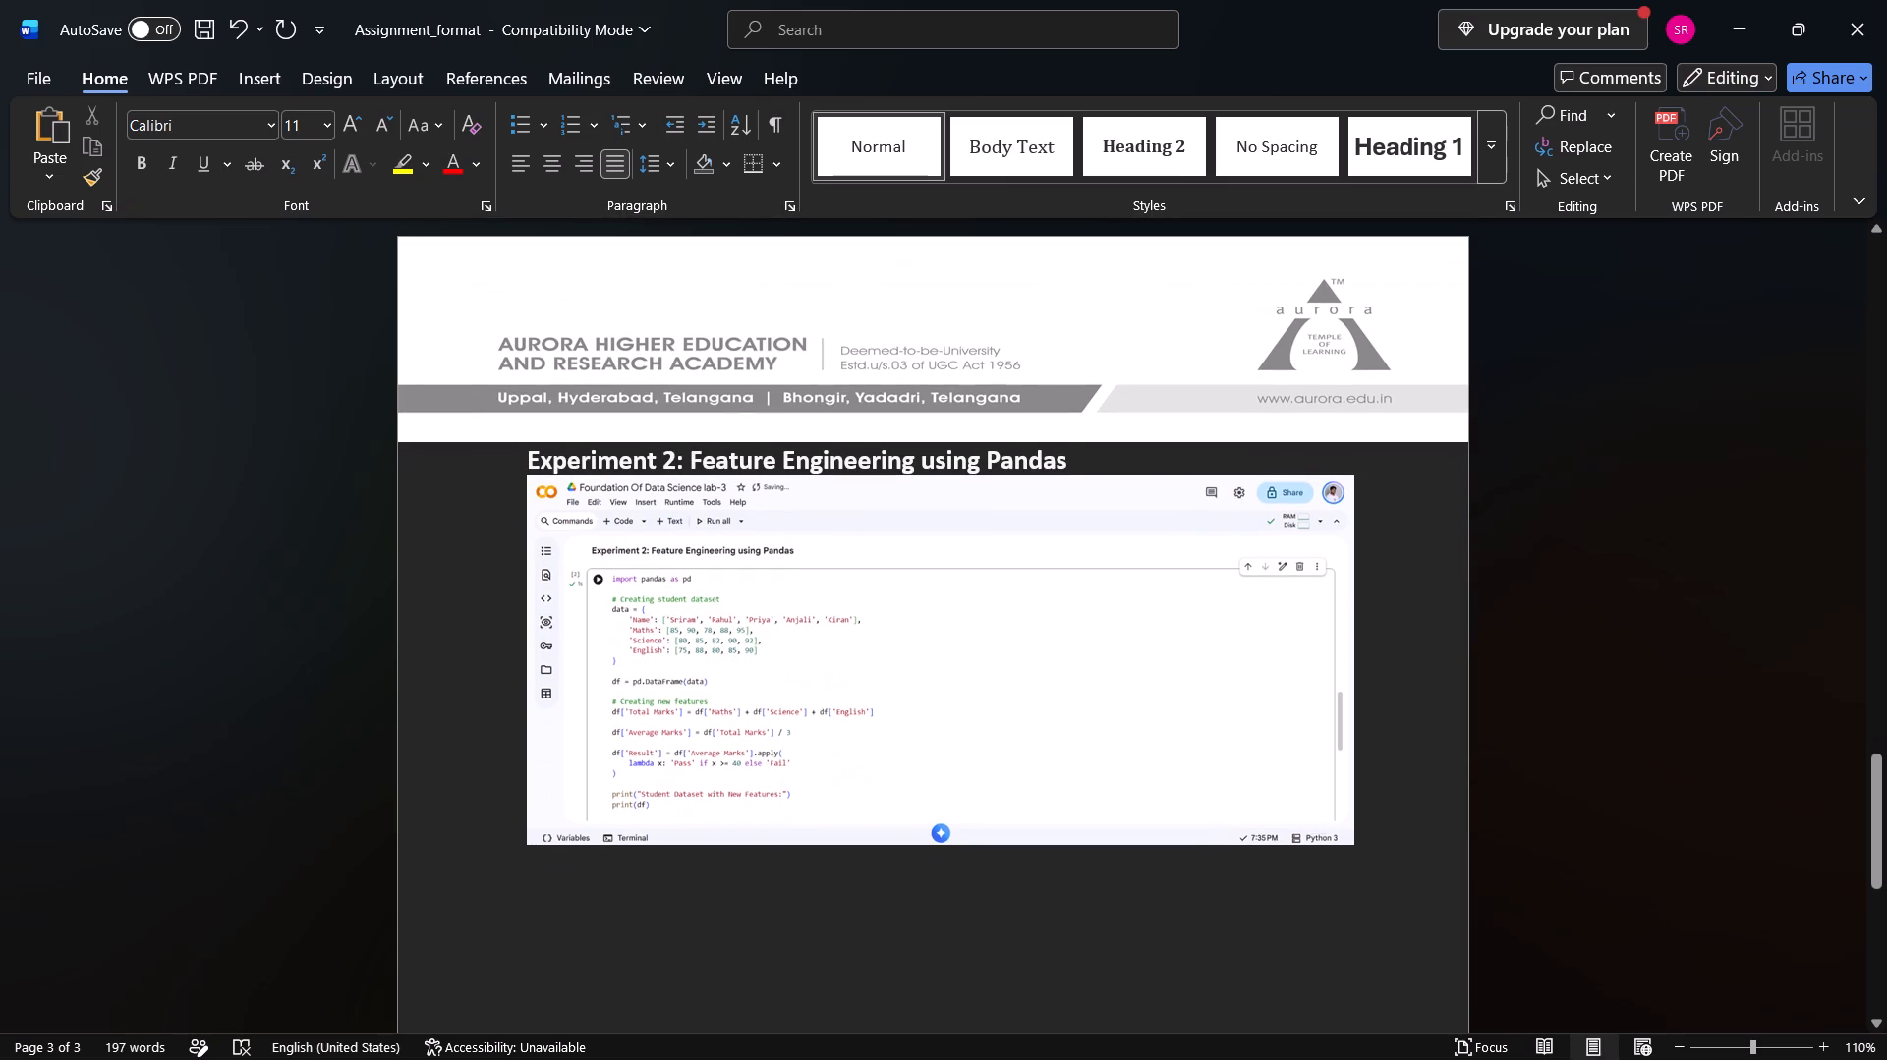
Add an "OUTPUT:" label on a new line below the Experiment 2 code screenshot, followed by an empty line.
{"action": "left_click", "coordinate": [1379, 827]}
{"action": "key", "text": "Return"}
{"action": "type", "text": "OUT"}
{"action": "key", "text": "BackSpace"}
{"action": "key", "text": "BackSpace"}
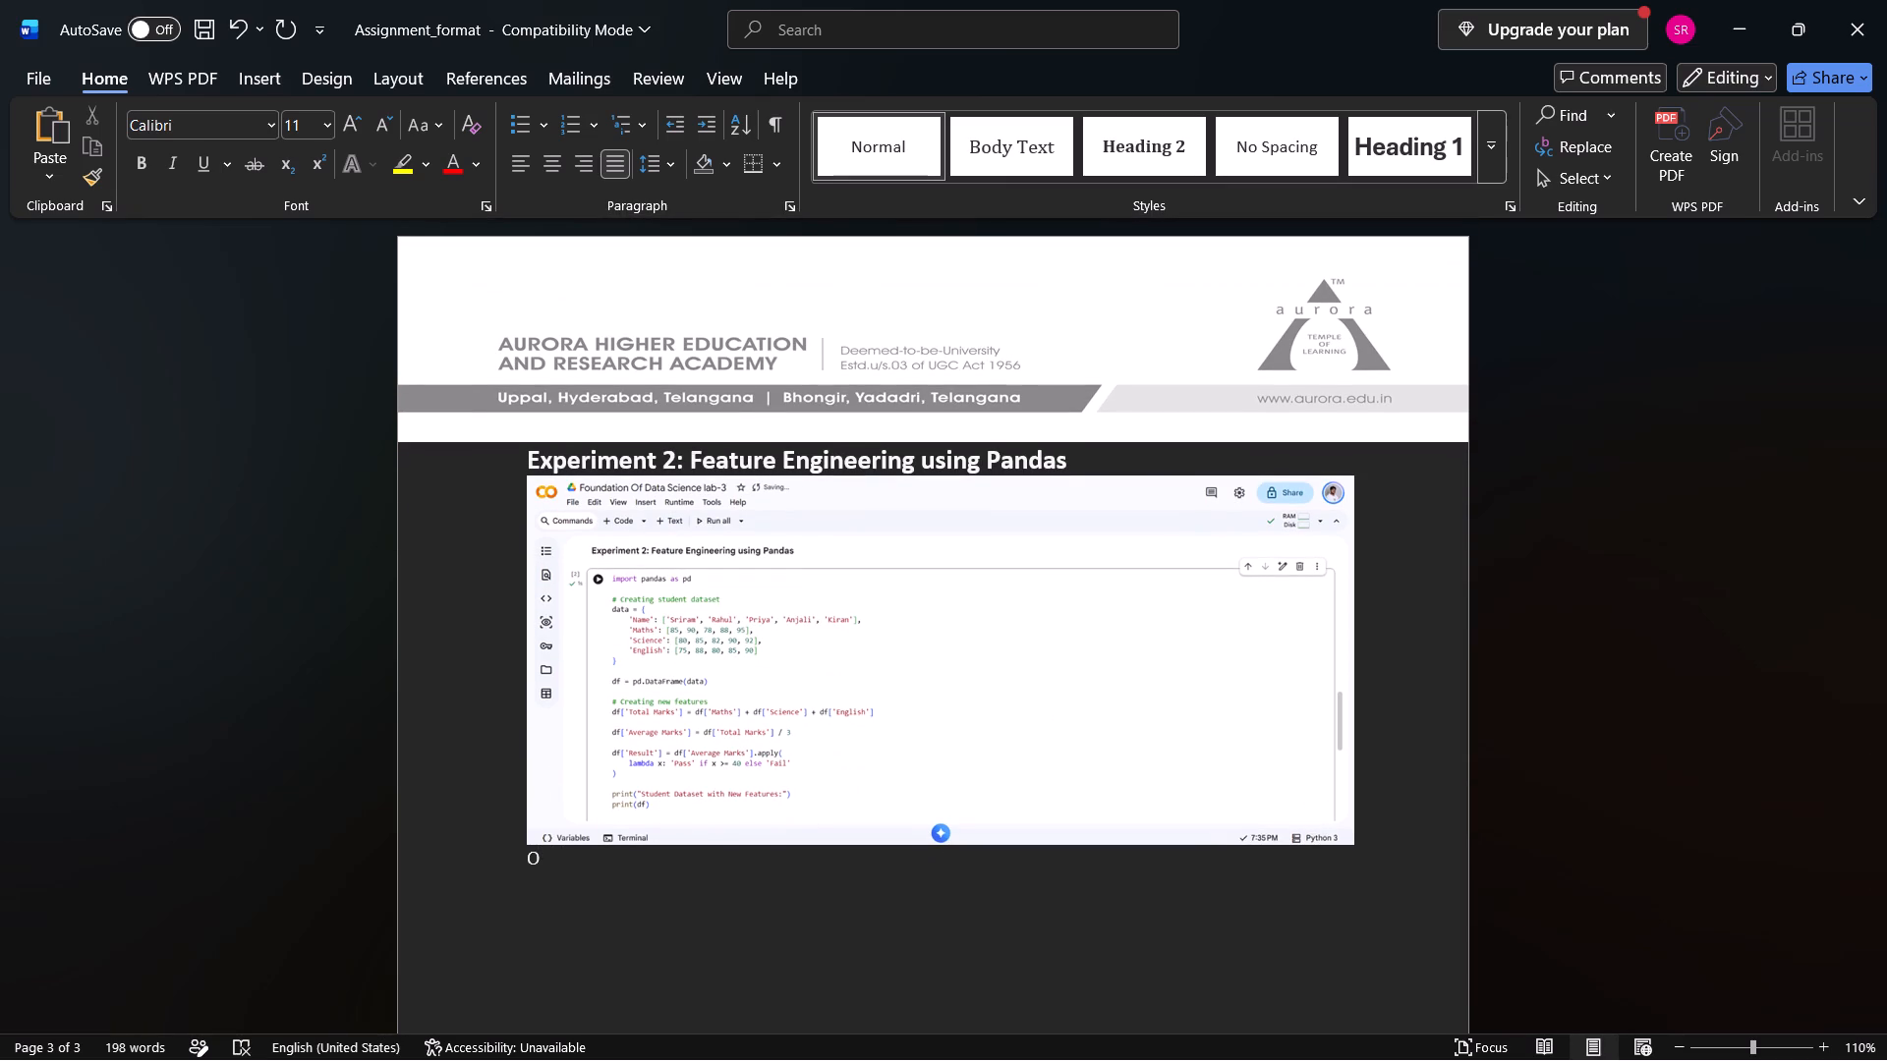
{"action": "type", "text": "UTPUT:"}
{"action": "key", "text": "Return"}
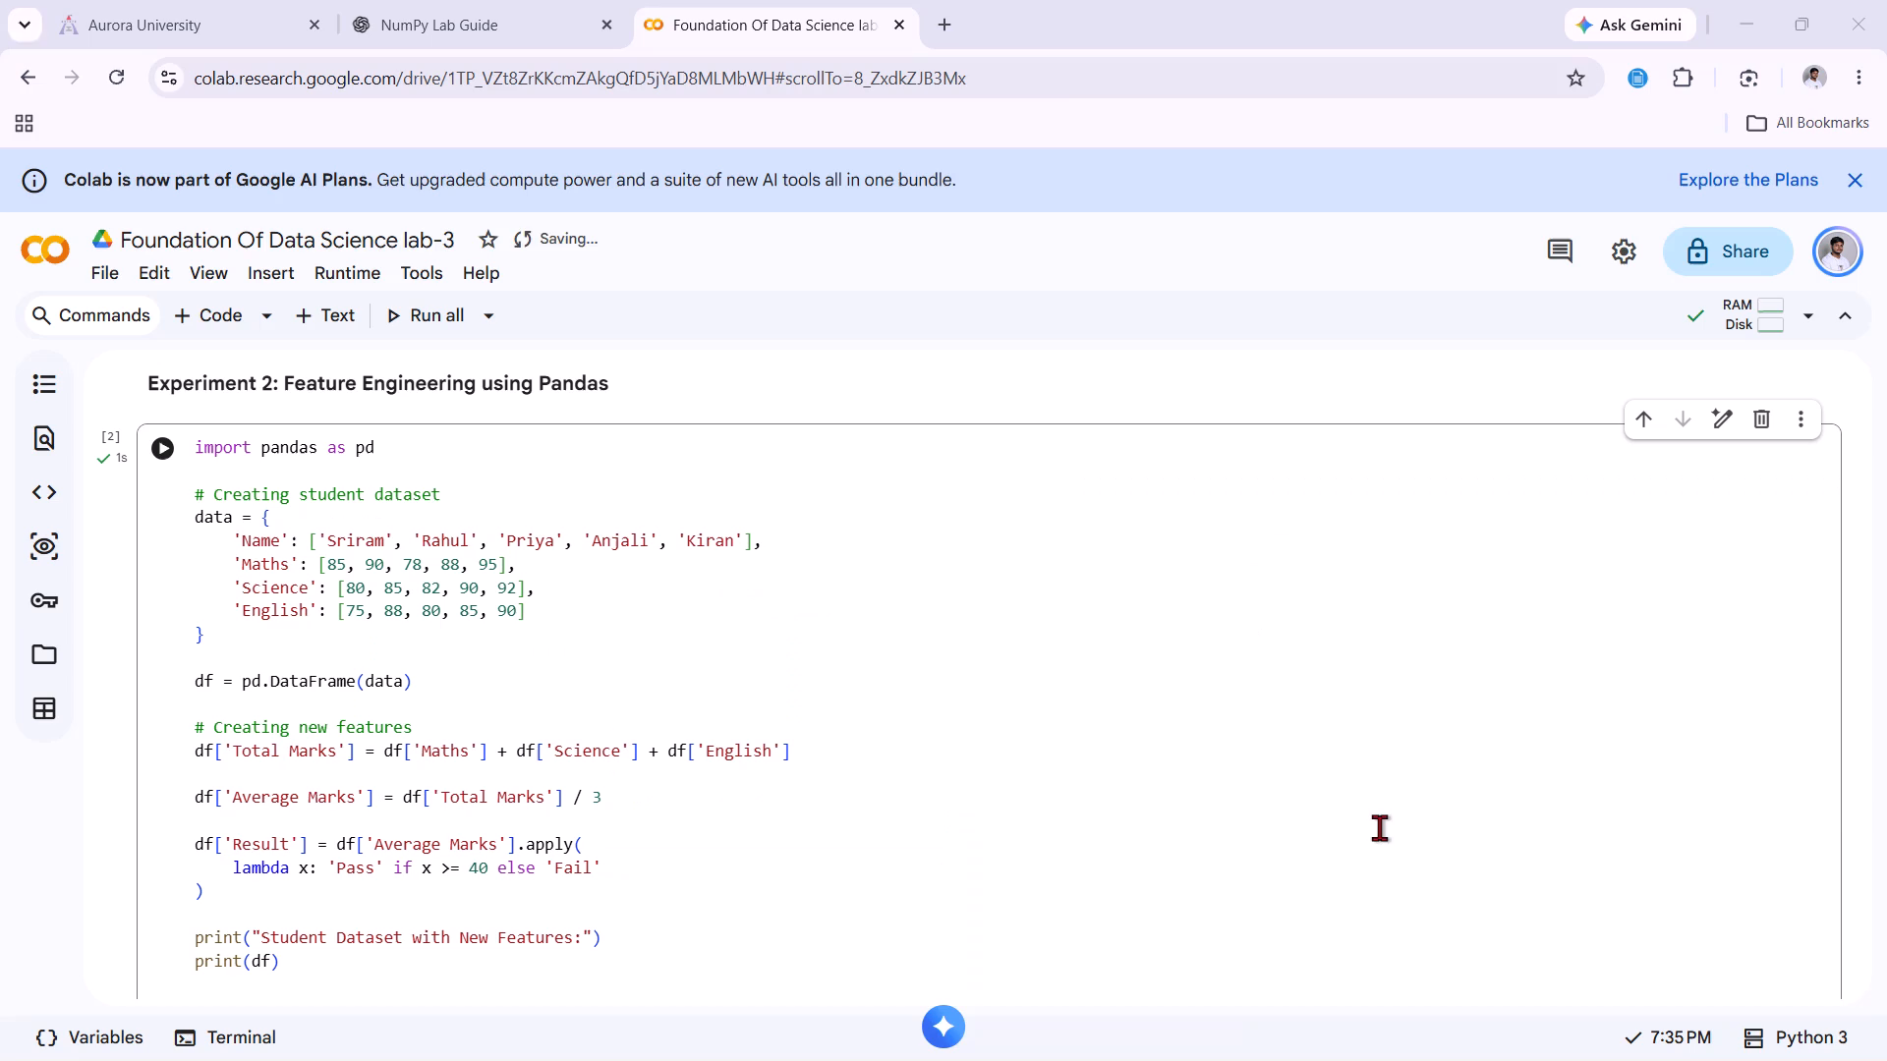
In the Colab notebook, copy a screenshot spanning the notebook header and the Experiment 2 output table.
{"action": "scroll", "coordinate": [731, 602], "scroll_direction": "down", "scroll_amount": 4}
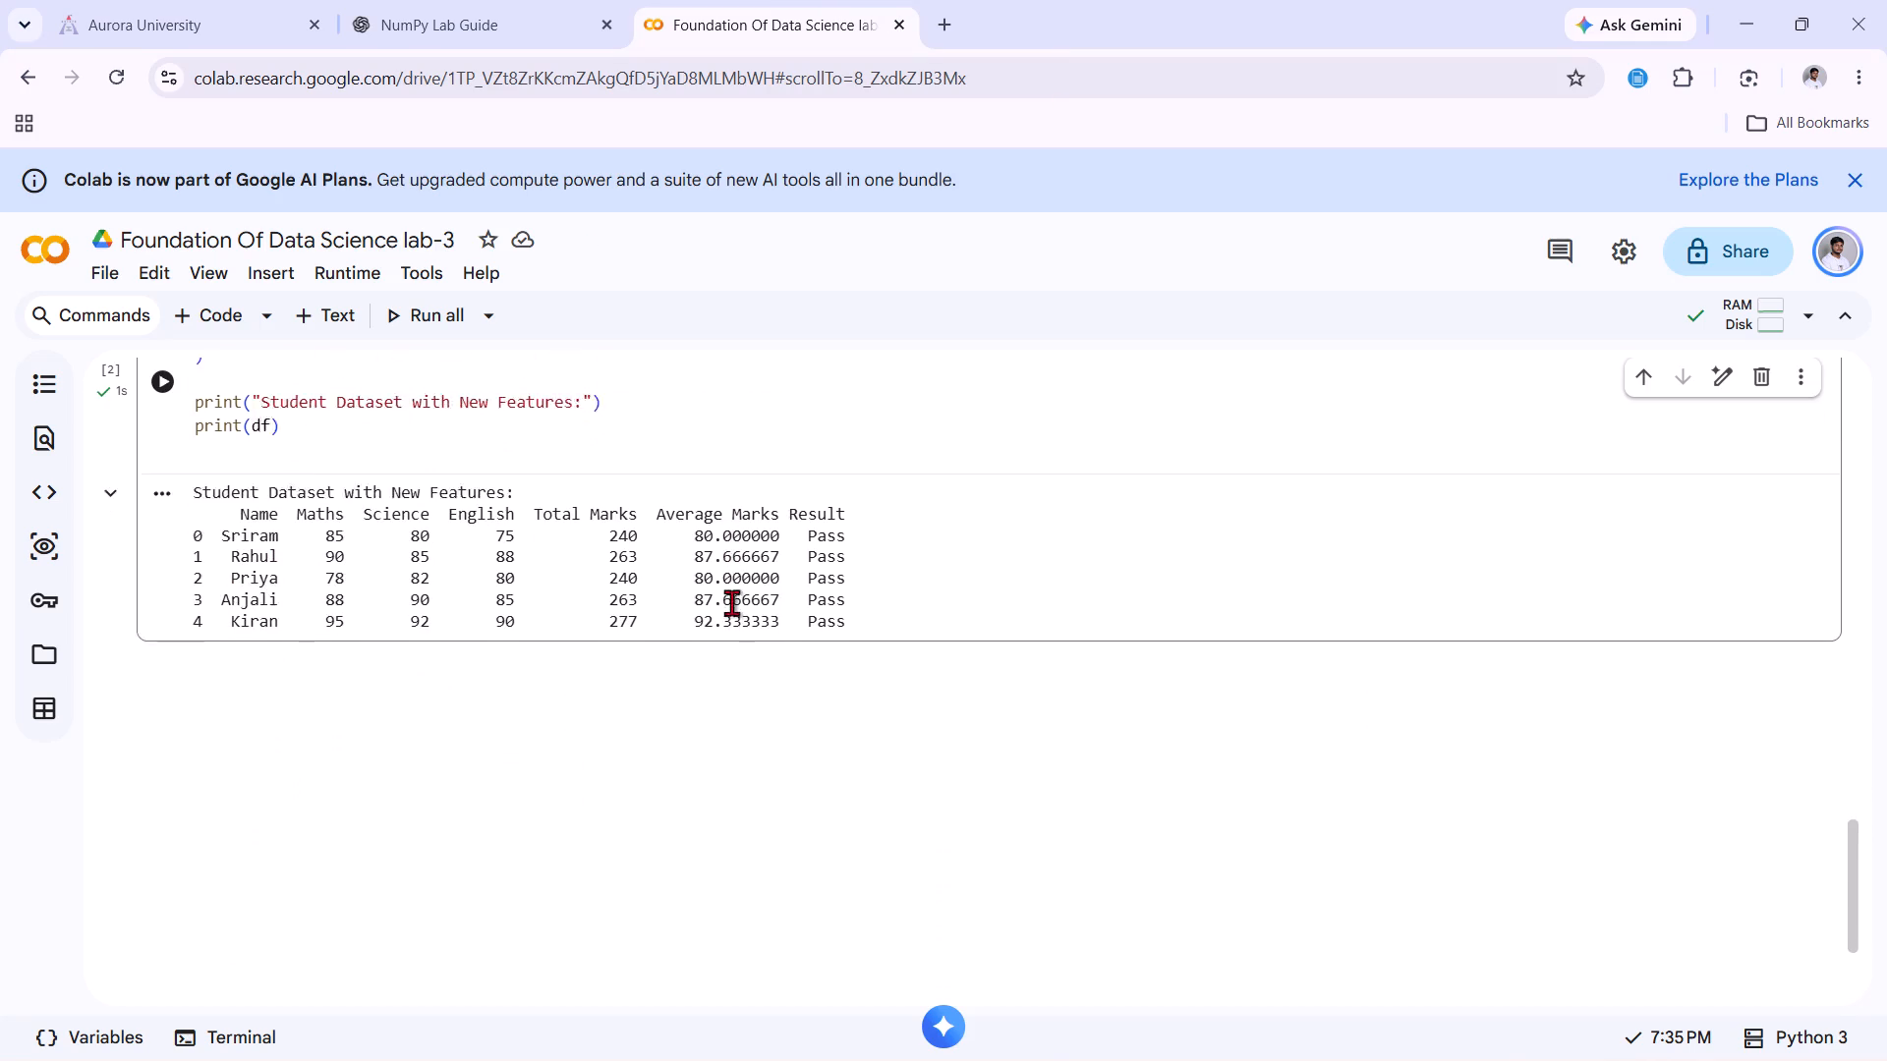
{"action": "scroll", "coordinate": [731, 602], "scroll_direction": "down", "scroll_amount": 2}
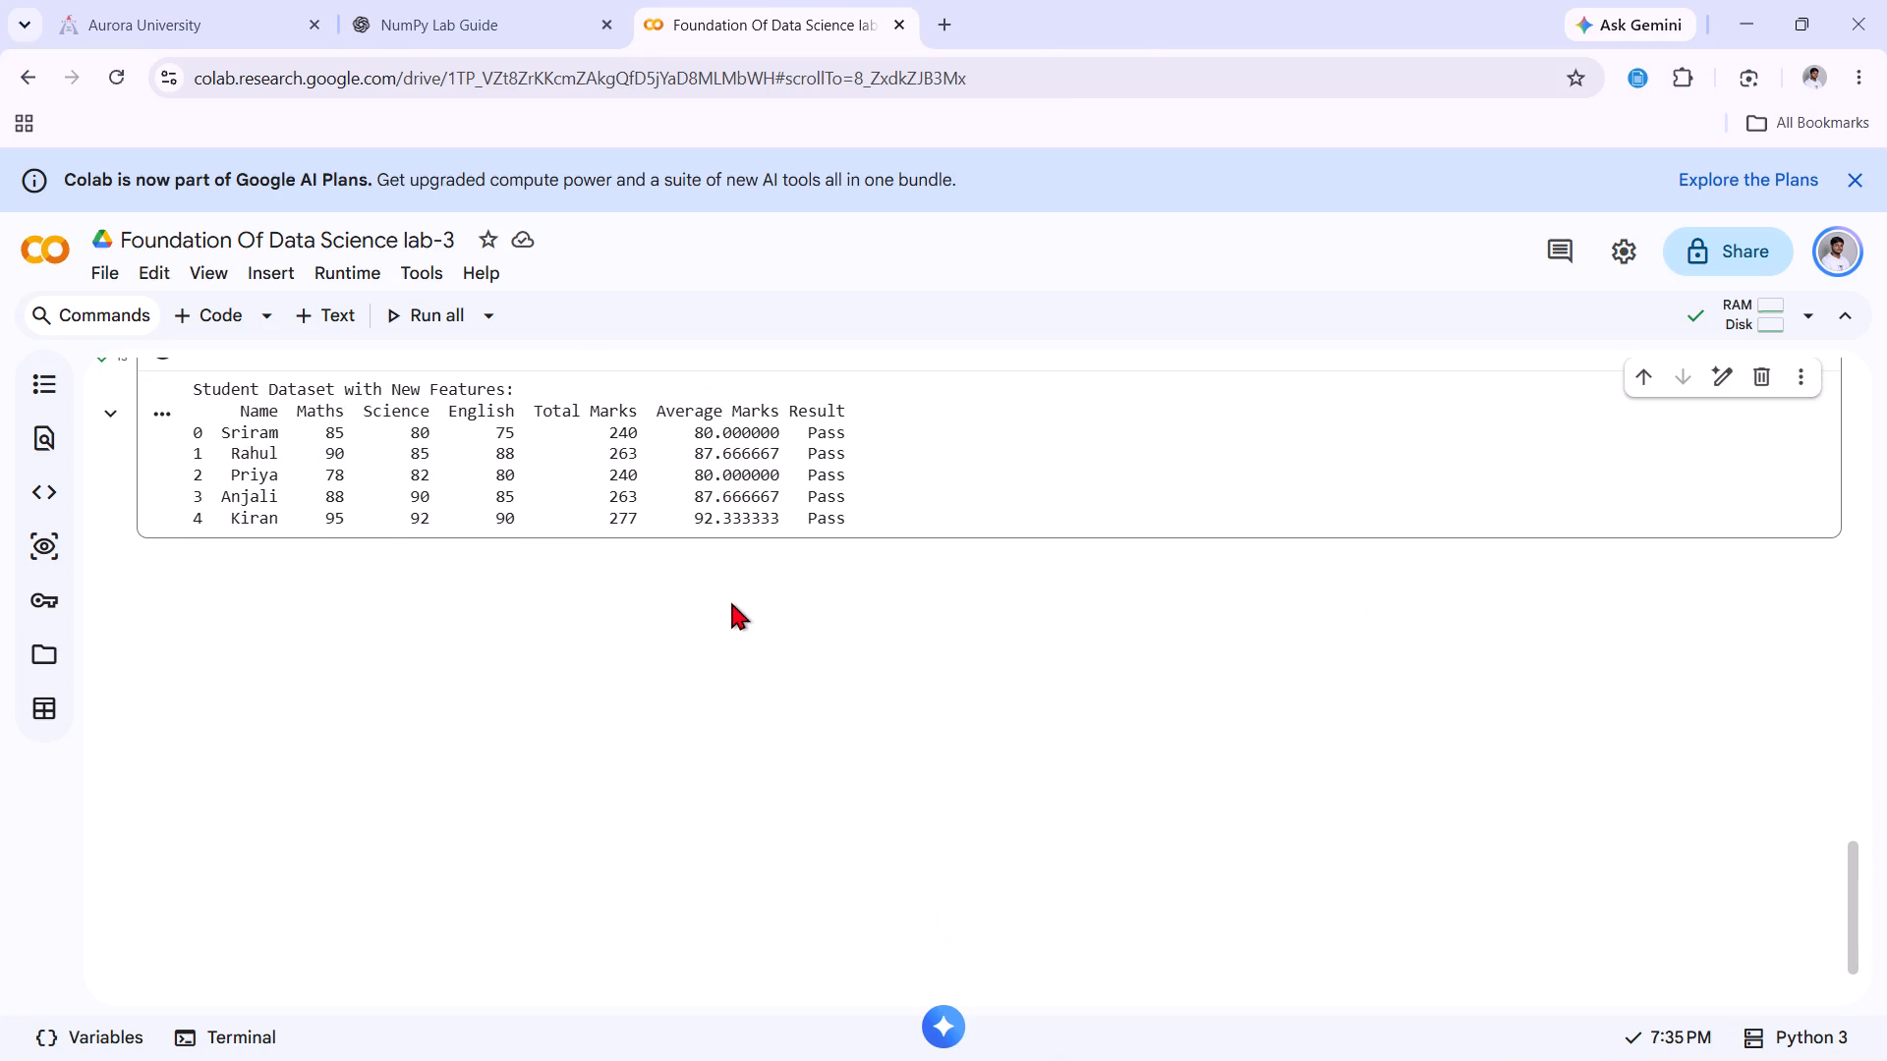
{"action": "key", "text": "Print"}
{"action": "left_click_drag", "start_coordinate": [0, 210], "coordinate": [675, 449]}
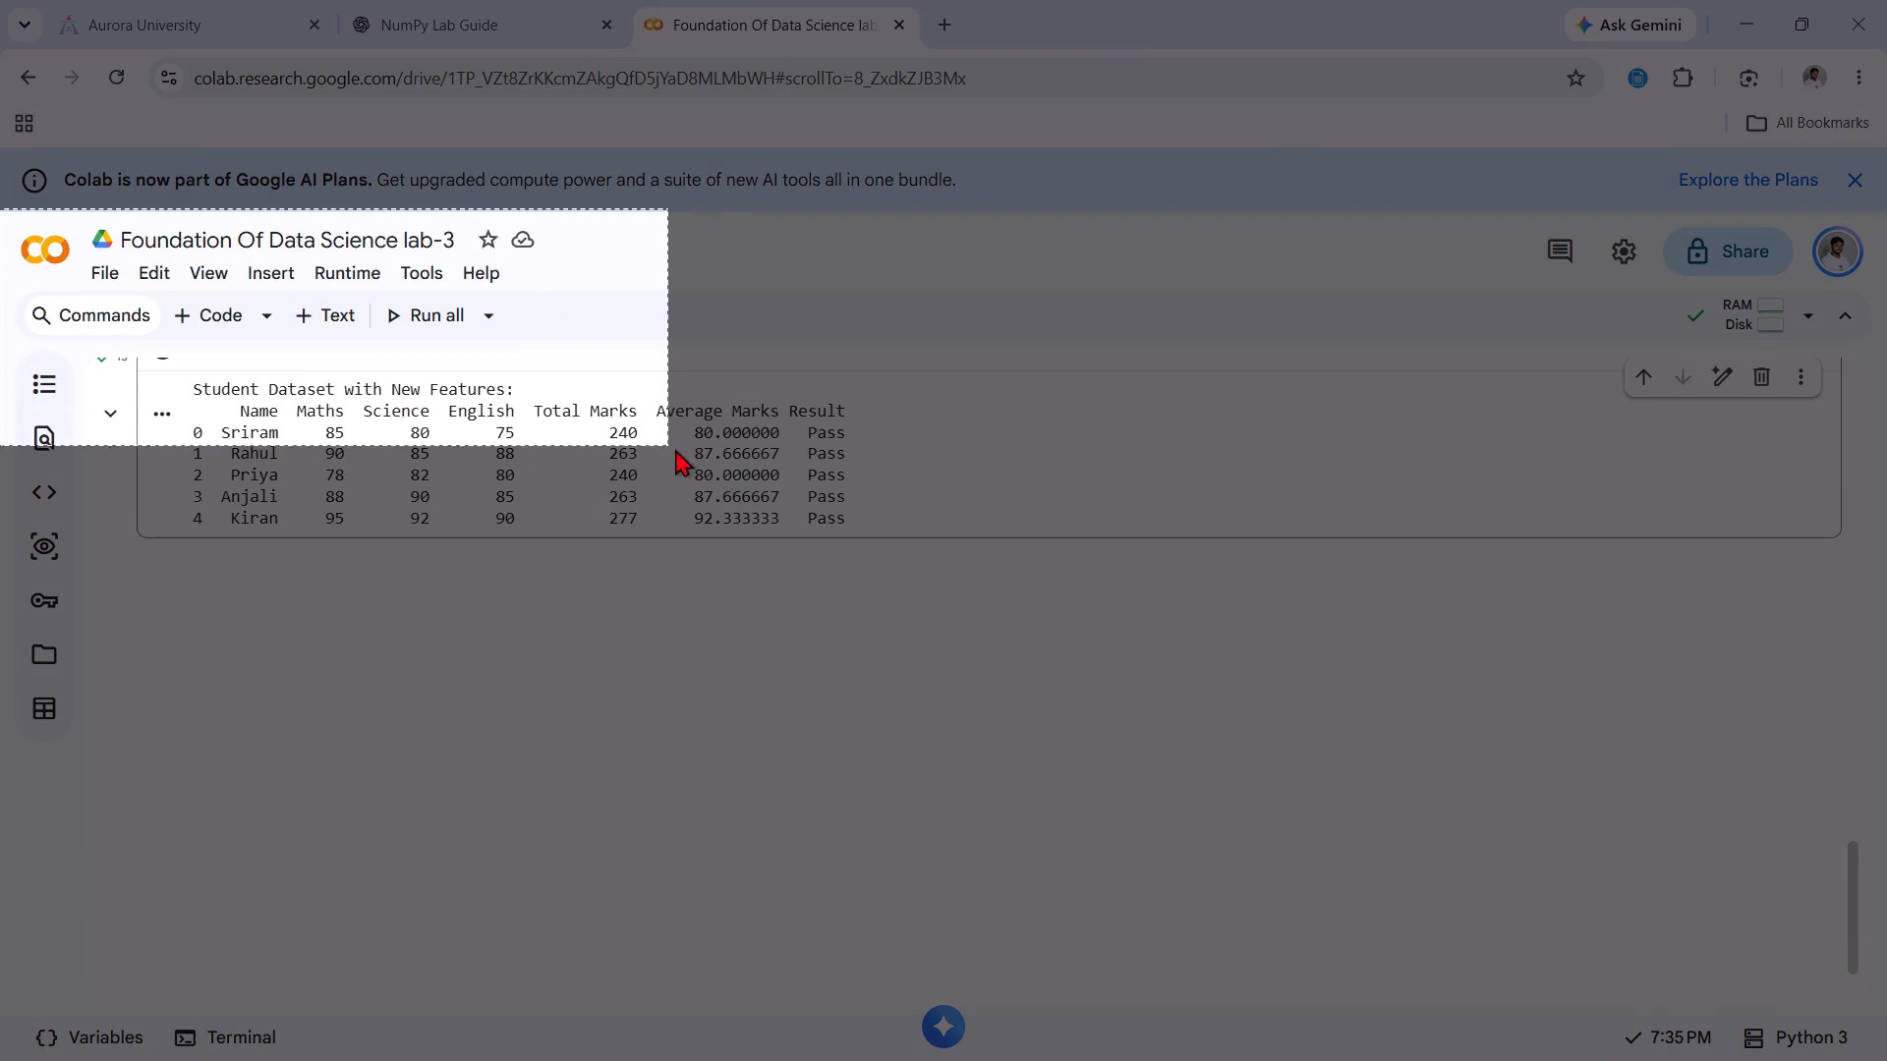
{"action": "left_click_drag", "start_coordinate": [675, 449], "coordinate": [1886, 587]}
{"action": "scroll", "coordinate": [1260, 635], "scroll_direction": "right", "scroll_amount": 5}
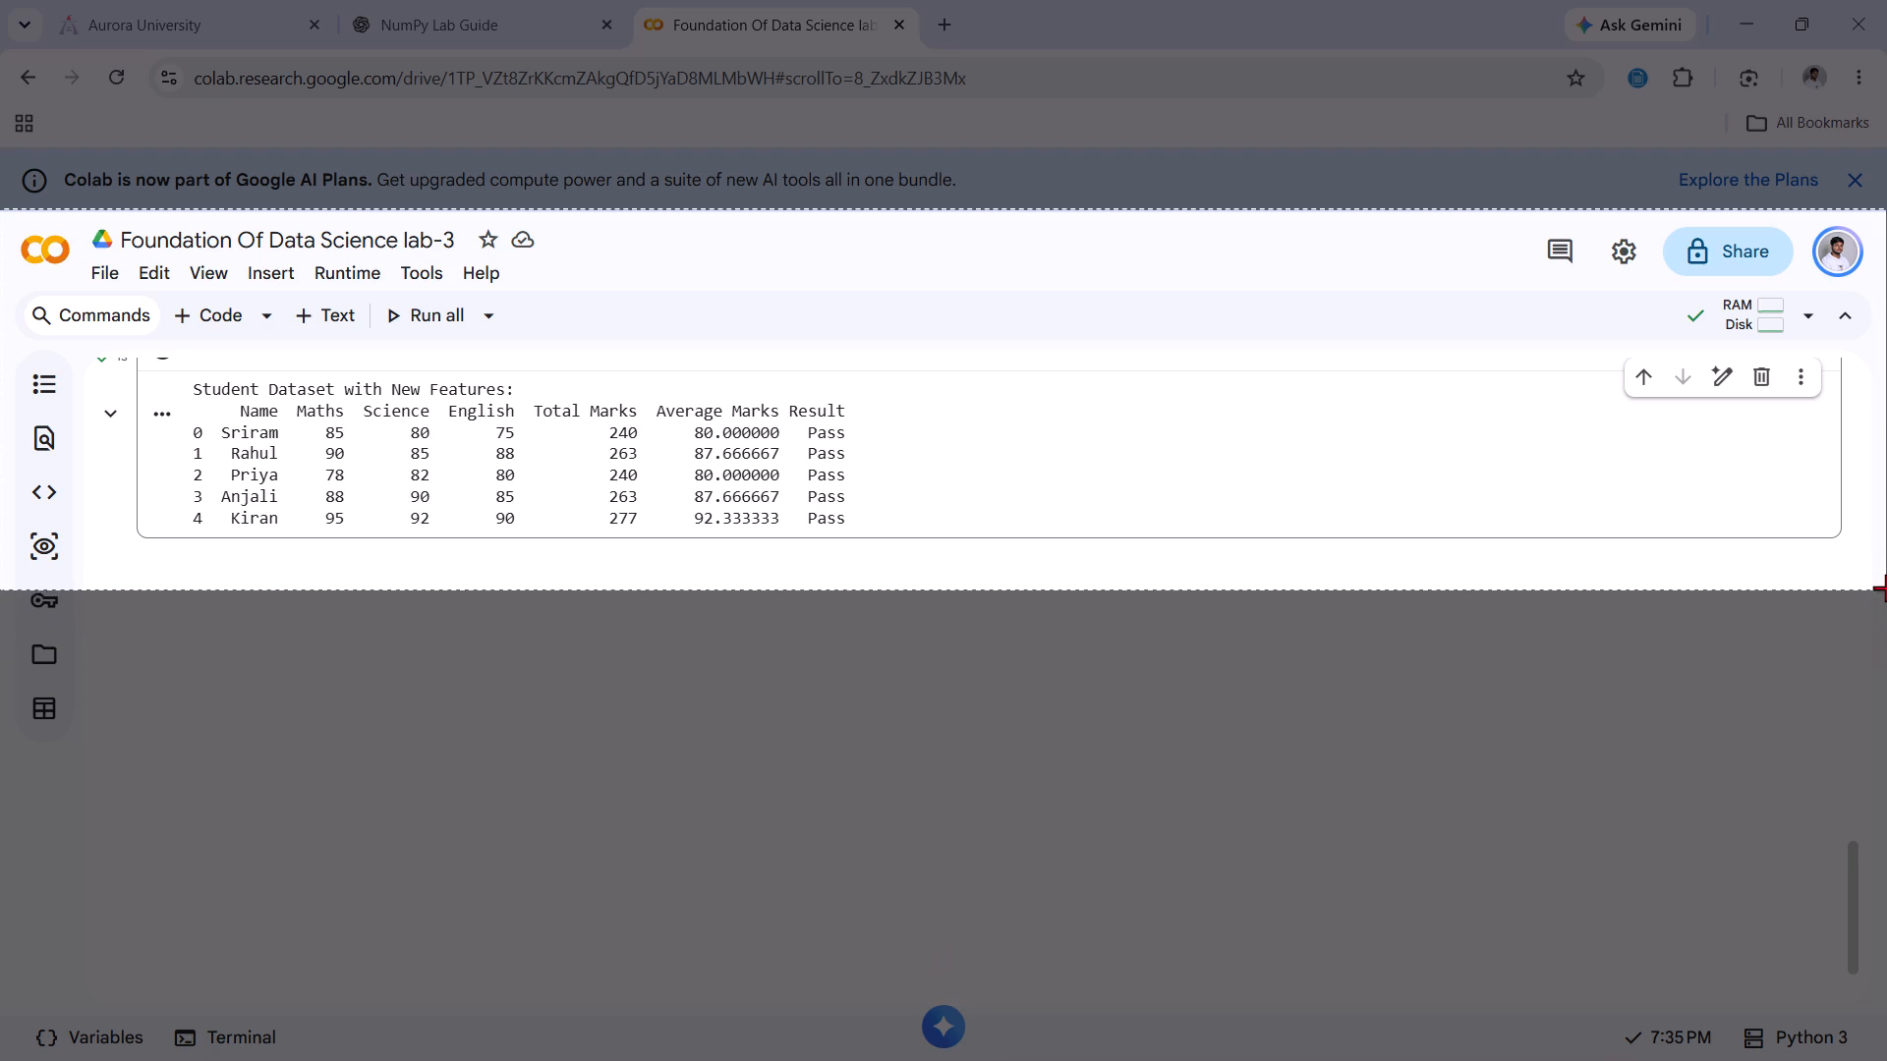
{"action": "left_click_drag", "start_coordinate": [1886, 587], "coordinate": [1886, 555]}
{"action": "key", "text": "ctrl+c"}
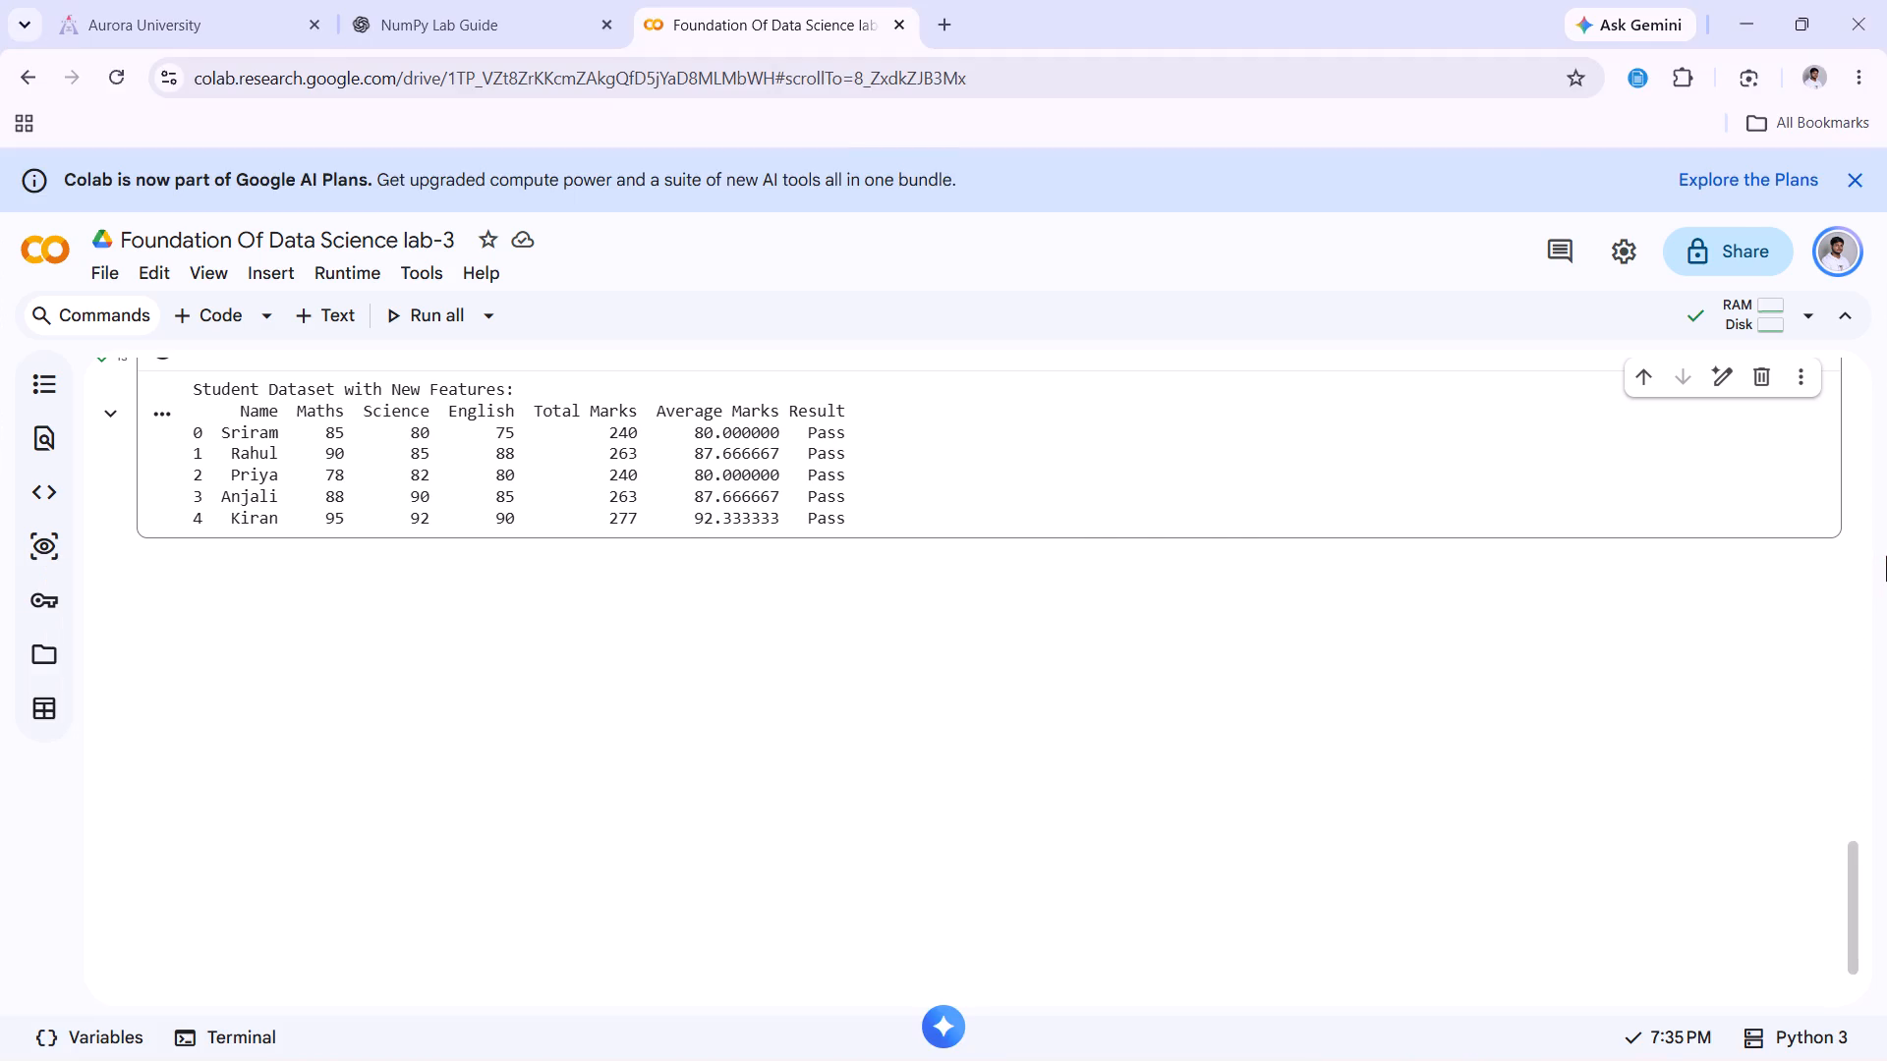
Insert the copied output screenshot below the "OUTPUT:" label in the Word report.
{"action": "key", "text": "ctrl+v"}
{"action": "scroll", "coordinate": [1715, 579], "scroll_direction": "down", "scroll_amount": 1}
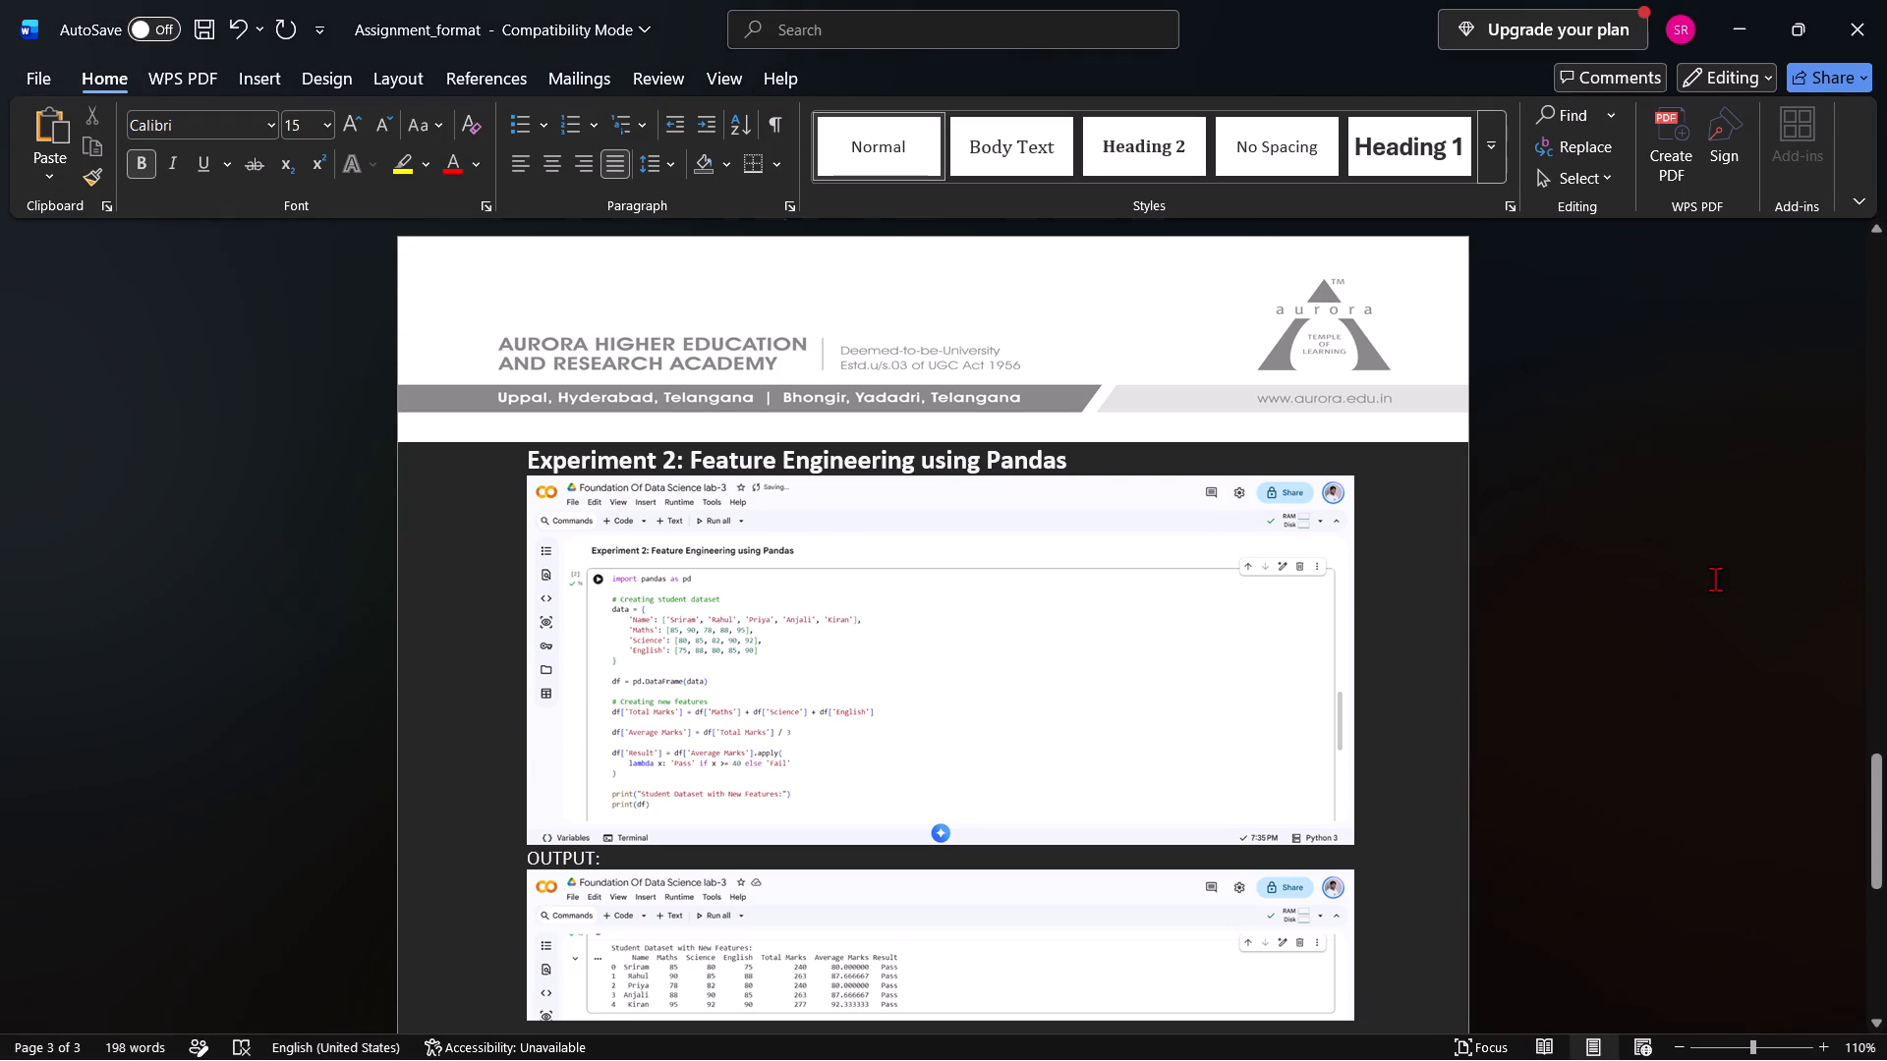
{"action": "scroll", "coordinate": [1715, 579], "scroll_direction": "down", "scroll_amount": 1}
{"action": "key", "text": "Return"}
{"action": "key", "text": "ctrl+z"}
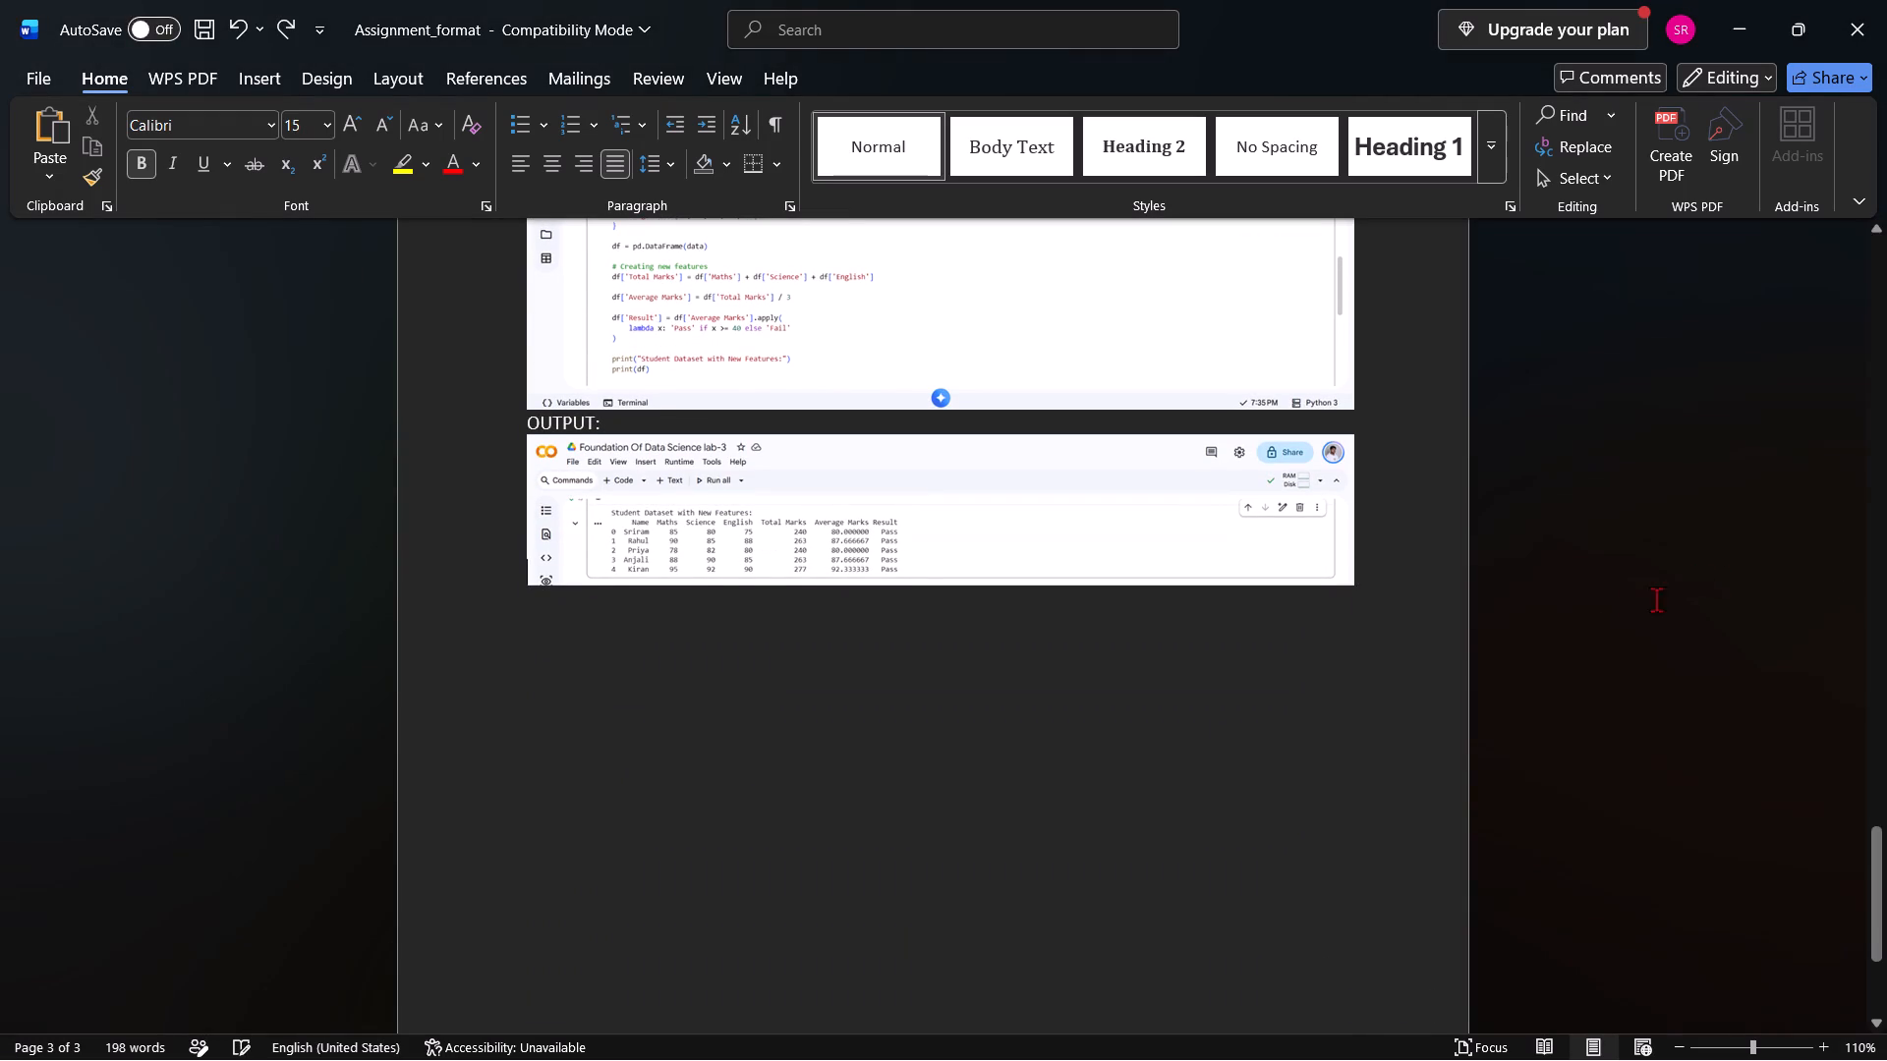
{"action": "left_click", "coordinate": [1376, 571]}
{"action": "key", "text": "Return"}
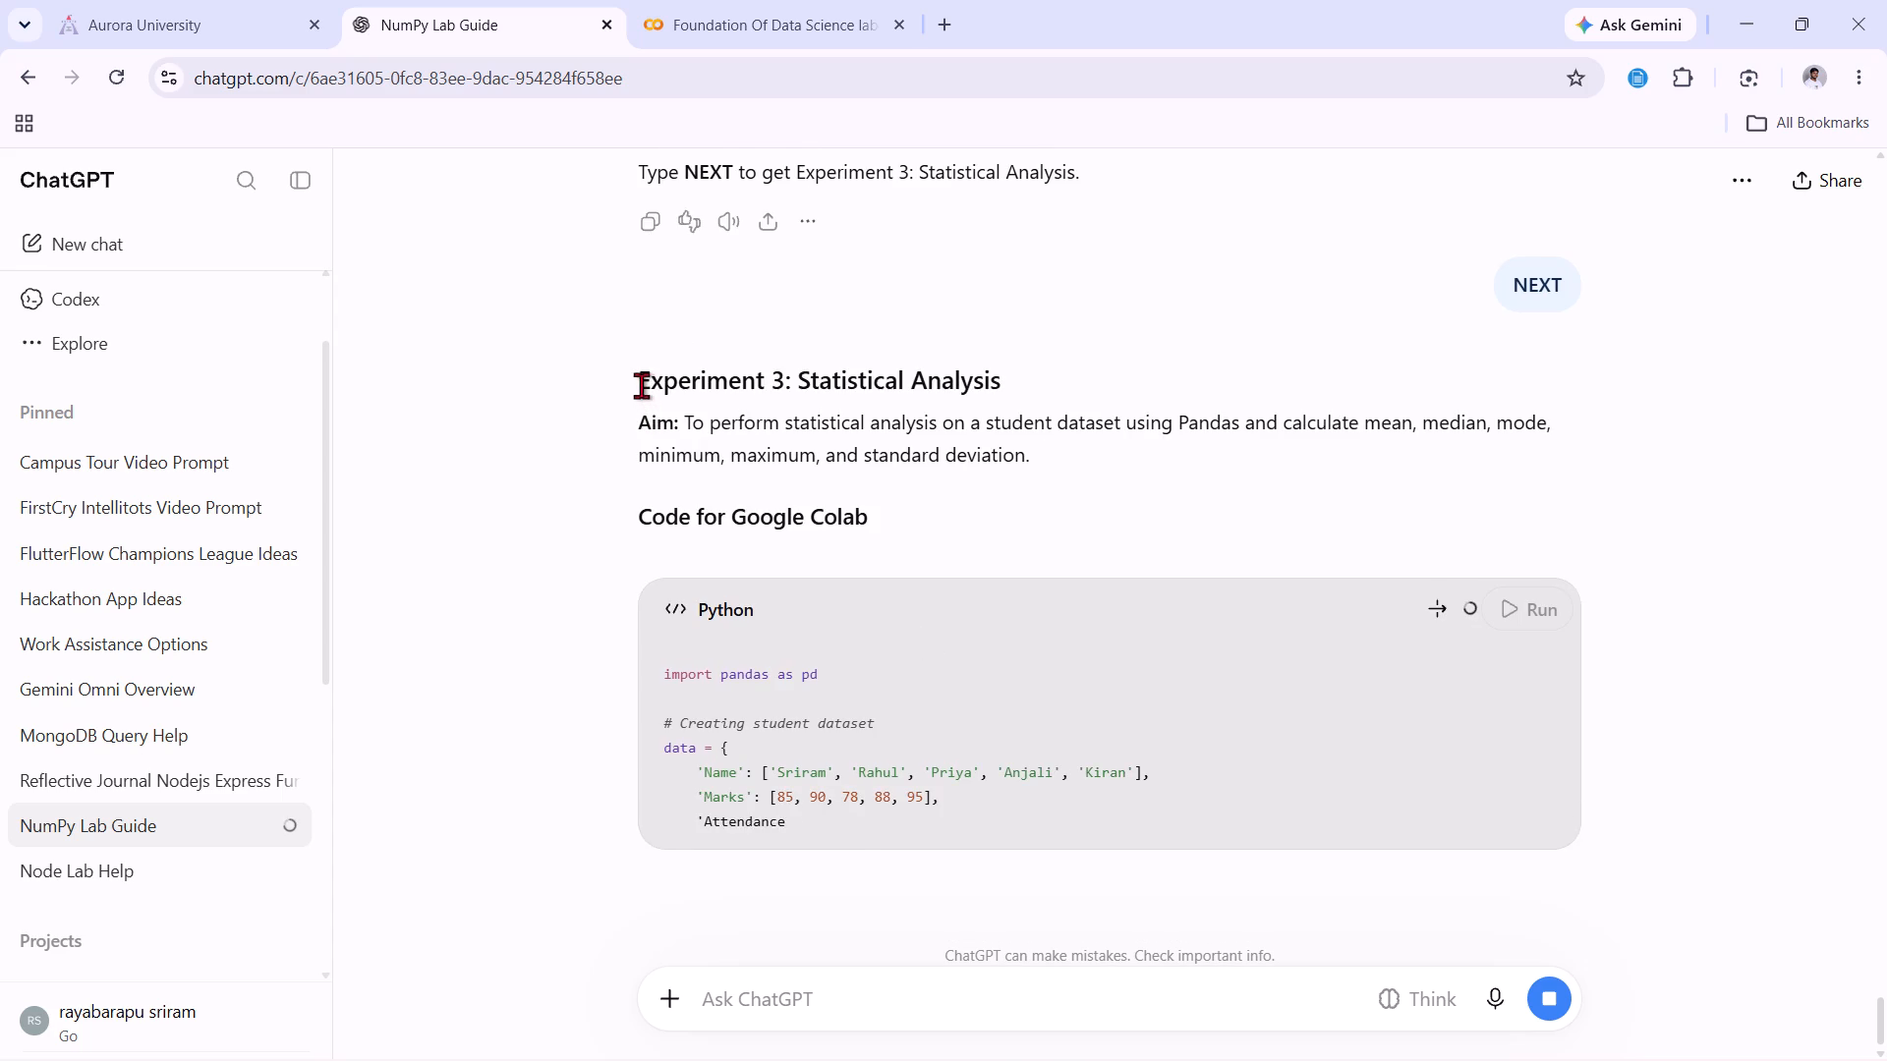
{"action": "left_click_drag", "start_coordinate": [641, 385], "coordinate": [1011, 379]}
{"action": "key", "text": "ctrl+c"}
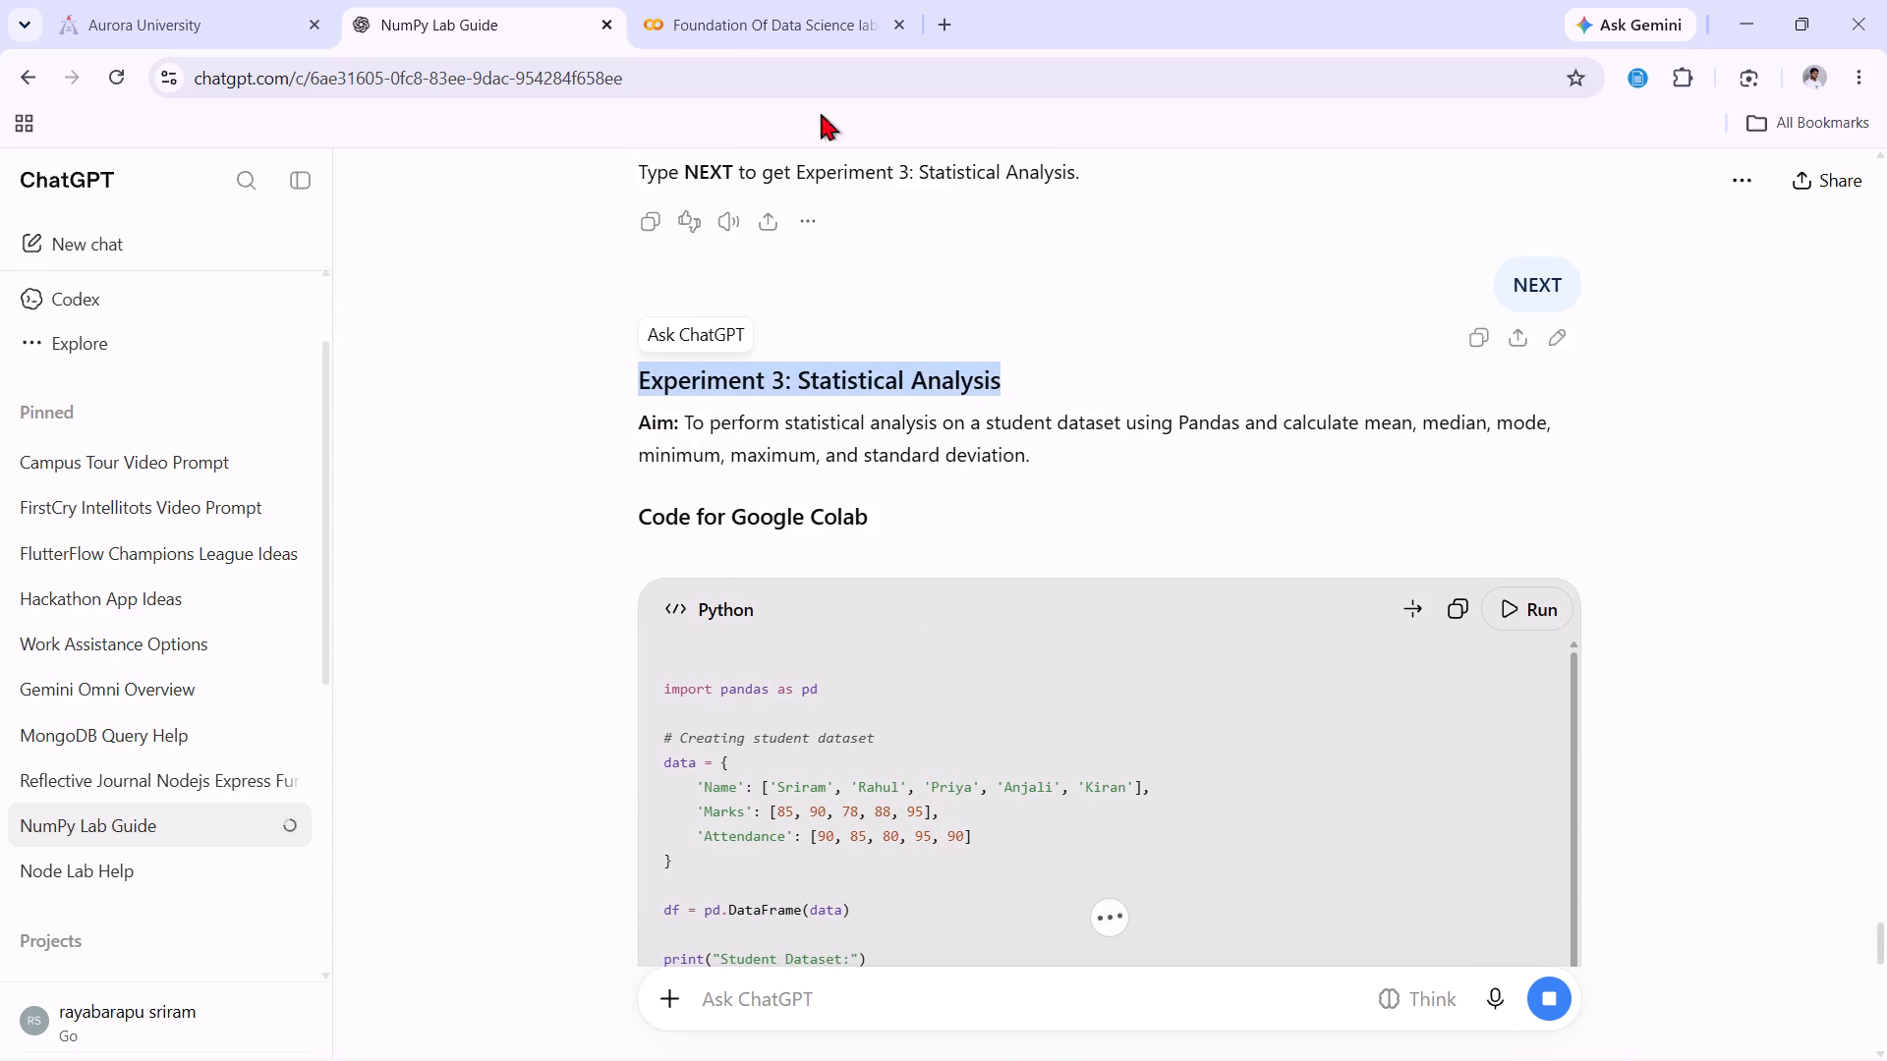
{"action": "left_click", "coordinate": [766, 0]}
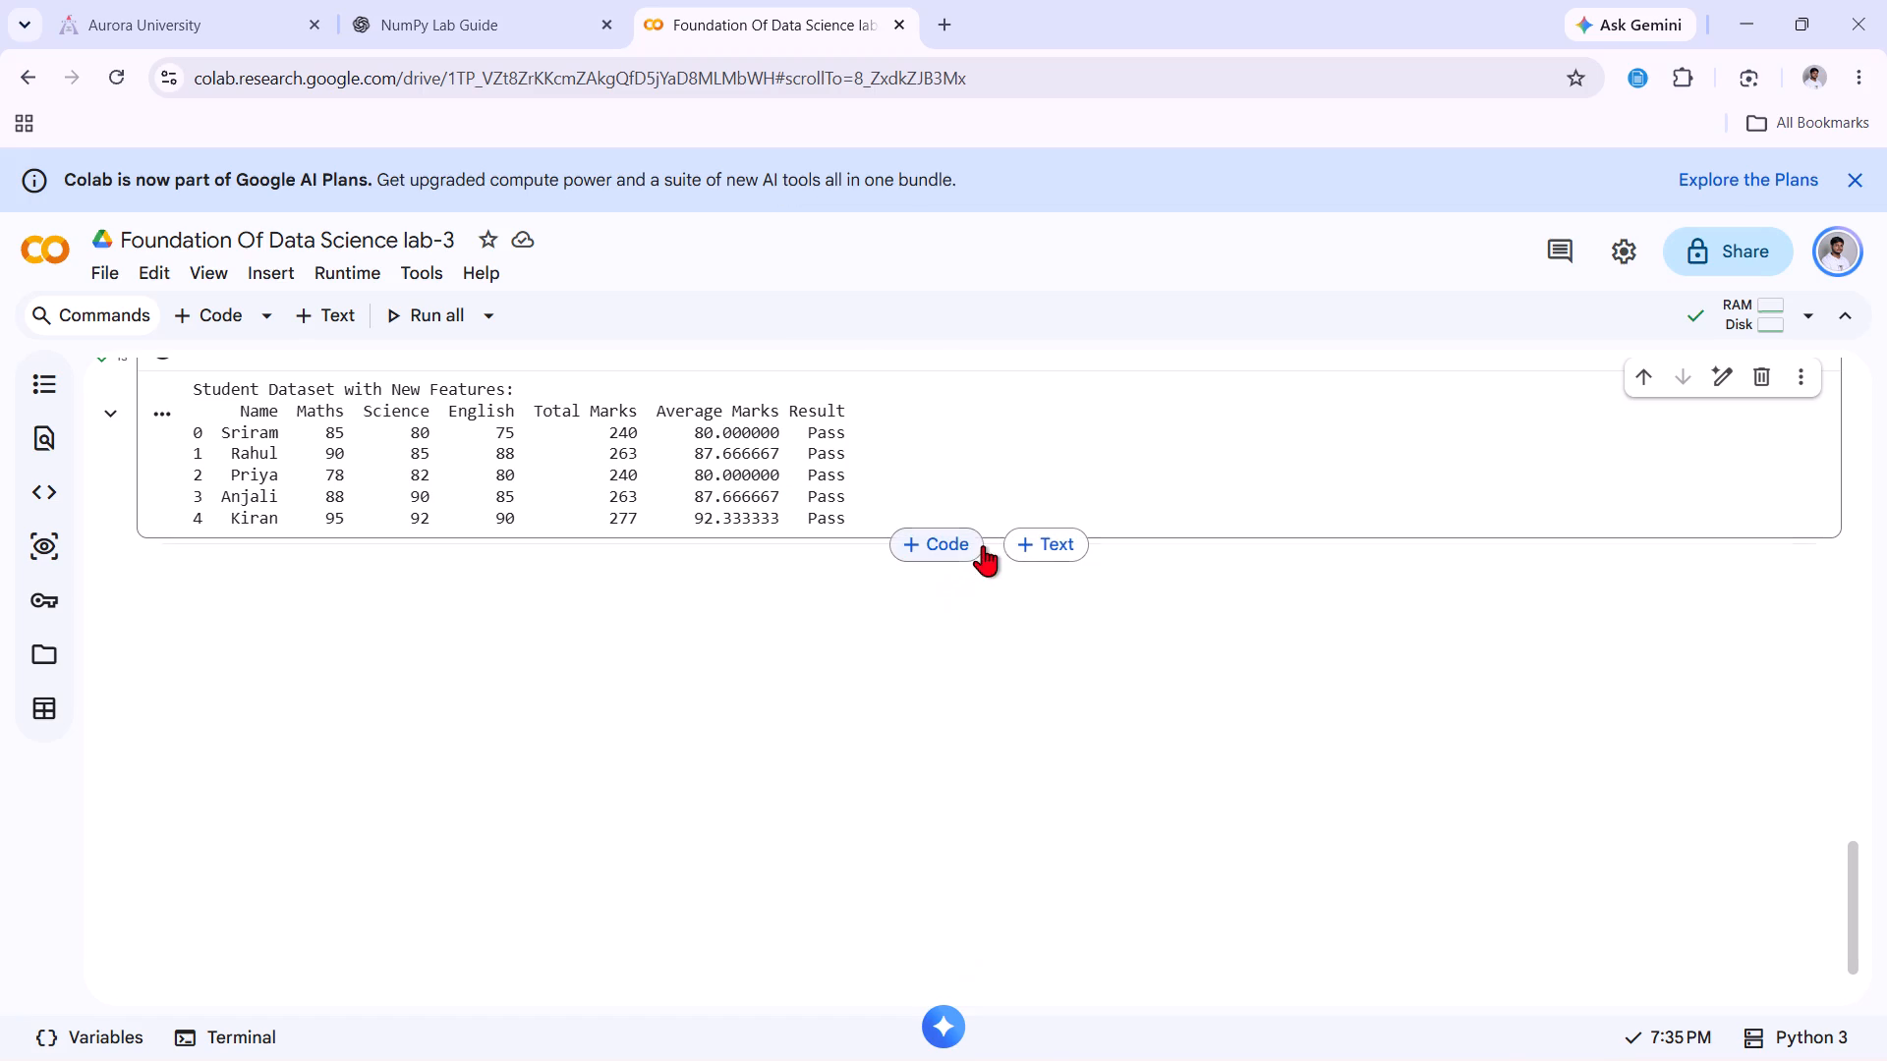
{"action": "left_click", "coordinate": [1038, 540]}
{"action": "key", "text": "ctrl+v"}
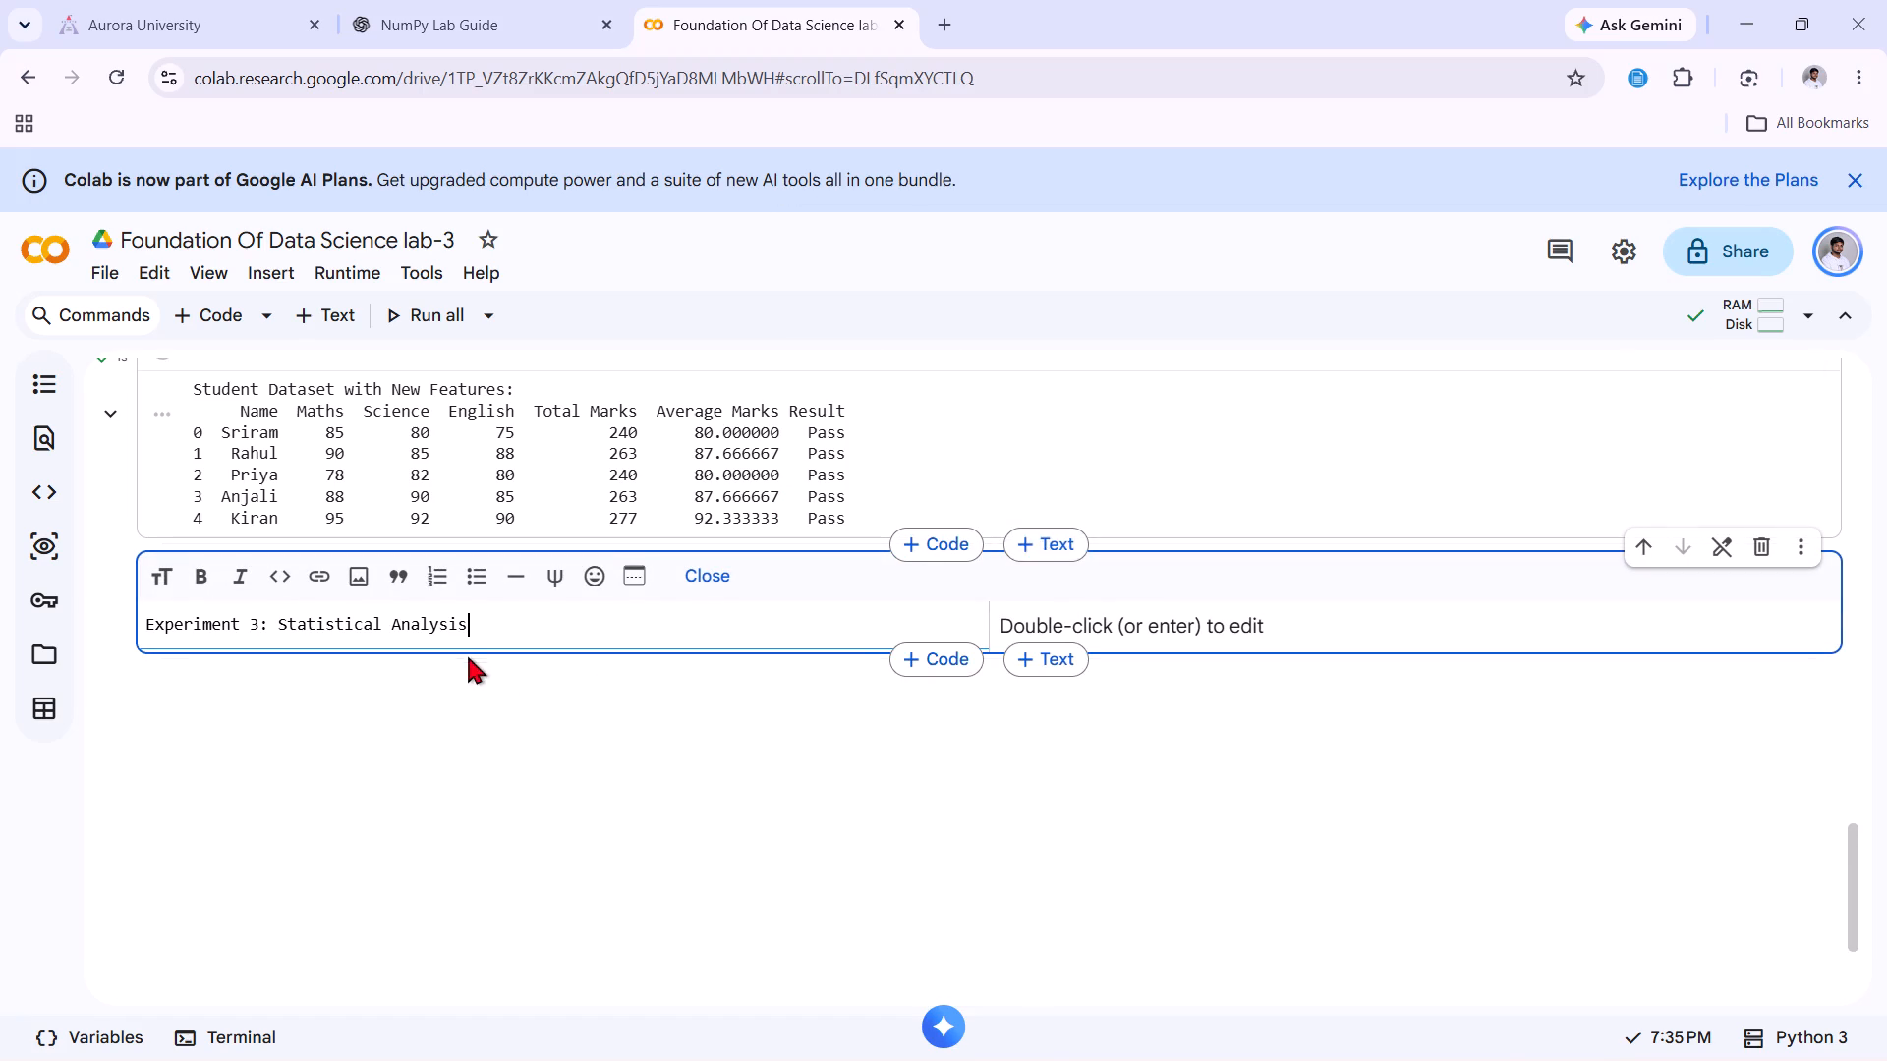
{"action": "left_click_drag", "start_coordinate": [477, 635], "coordinate": [123, 612]}
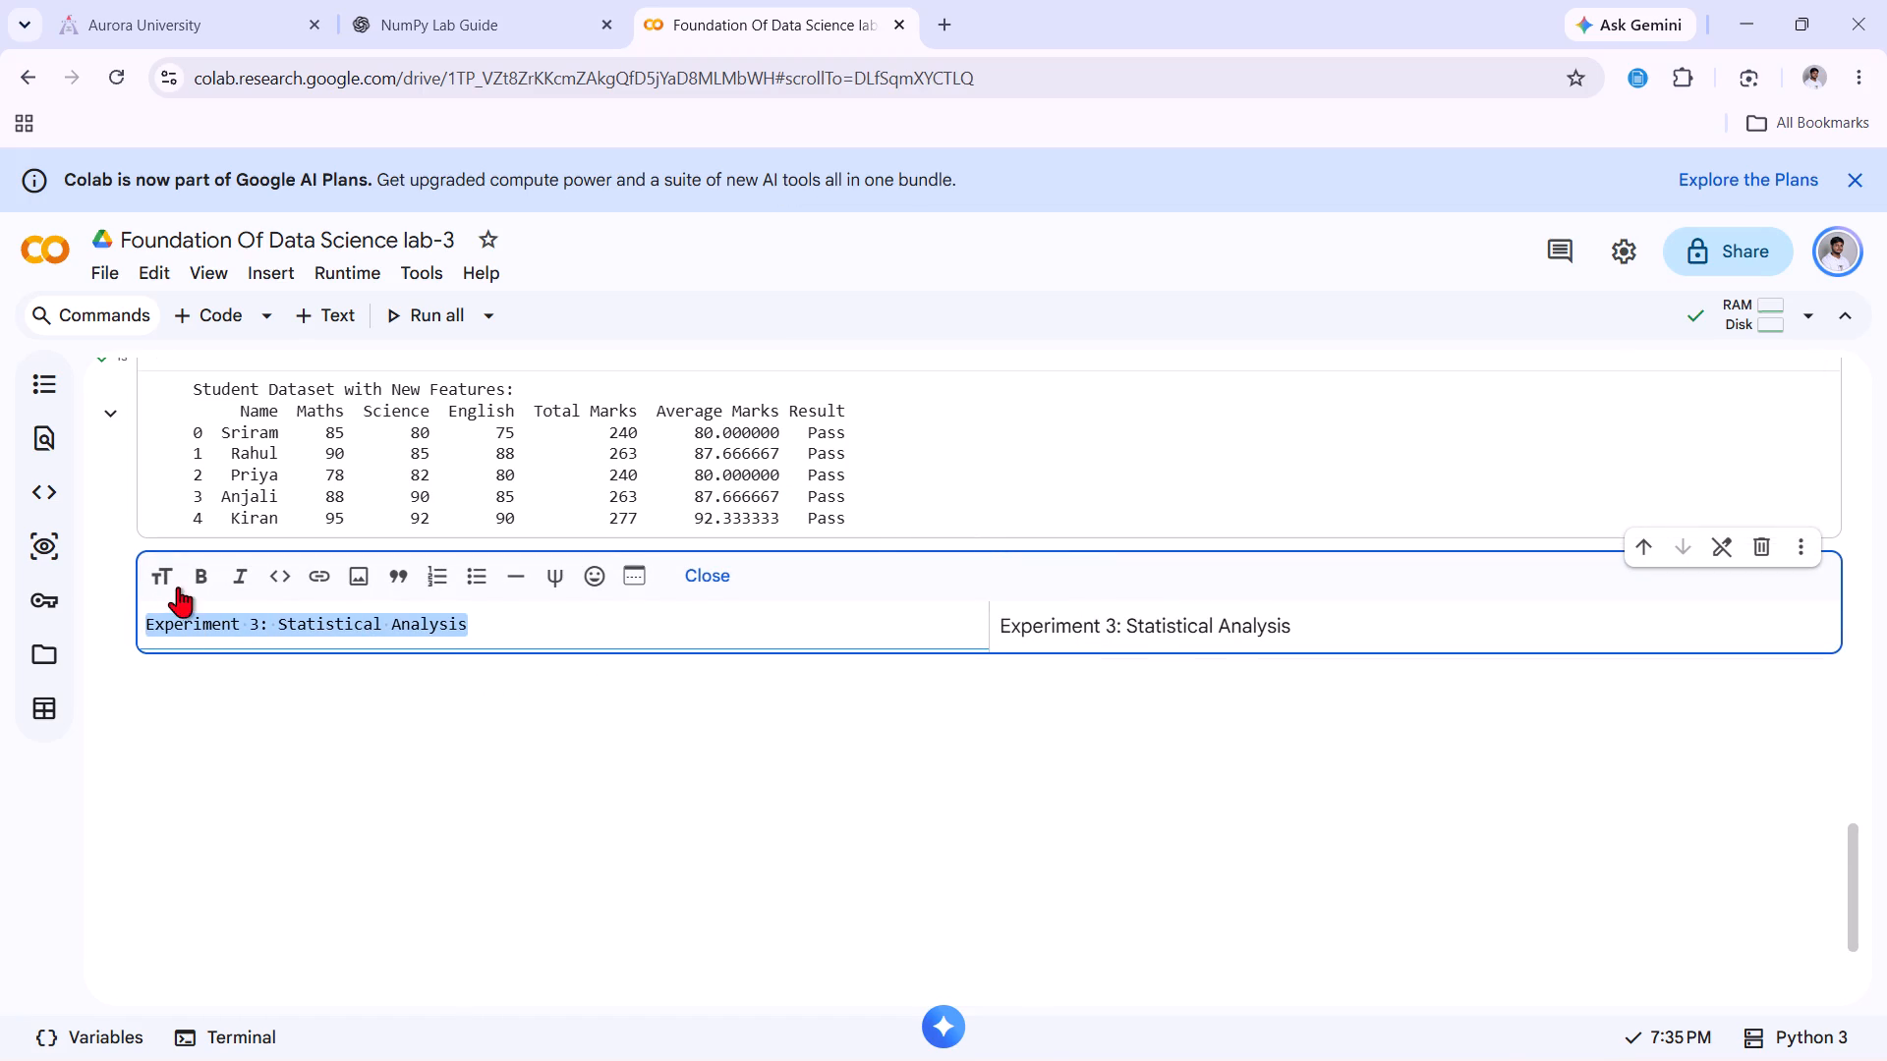
{"action": "left_click", "coordinate": [197, 580]}
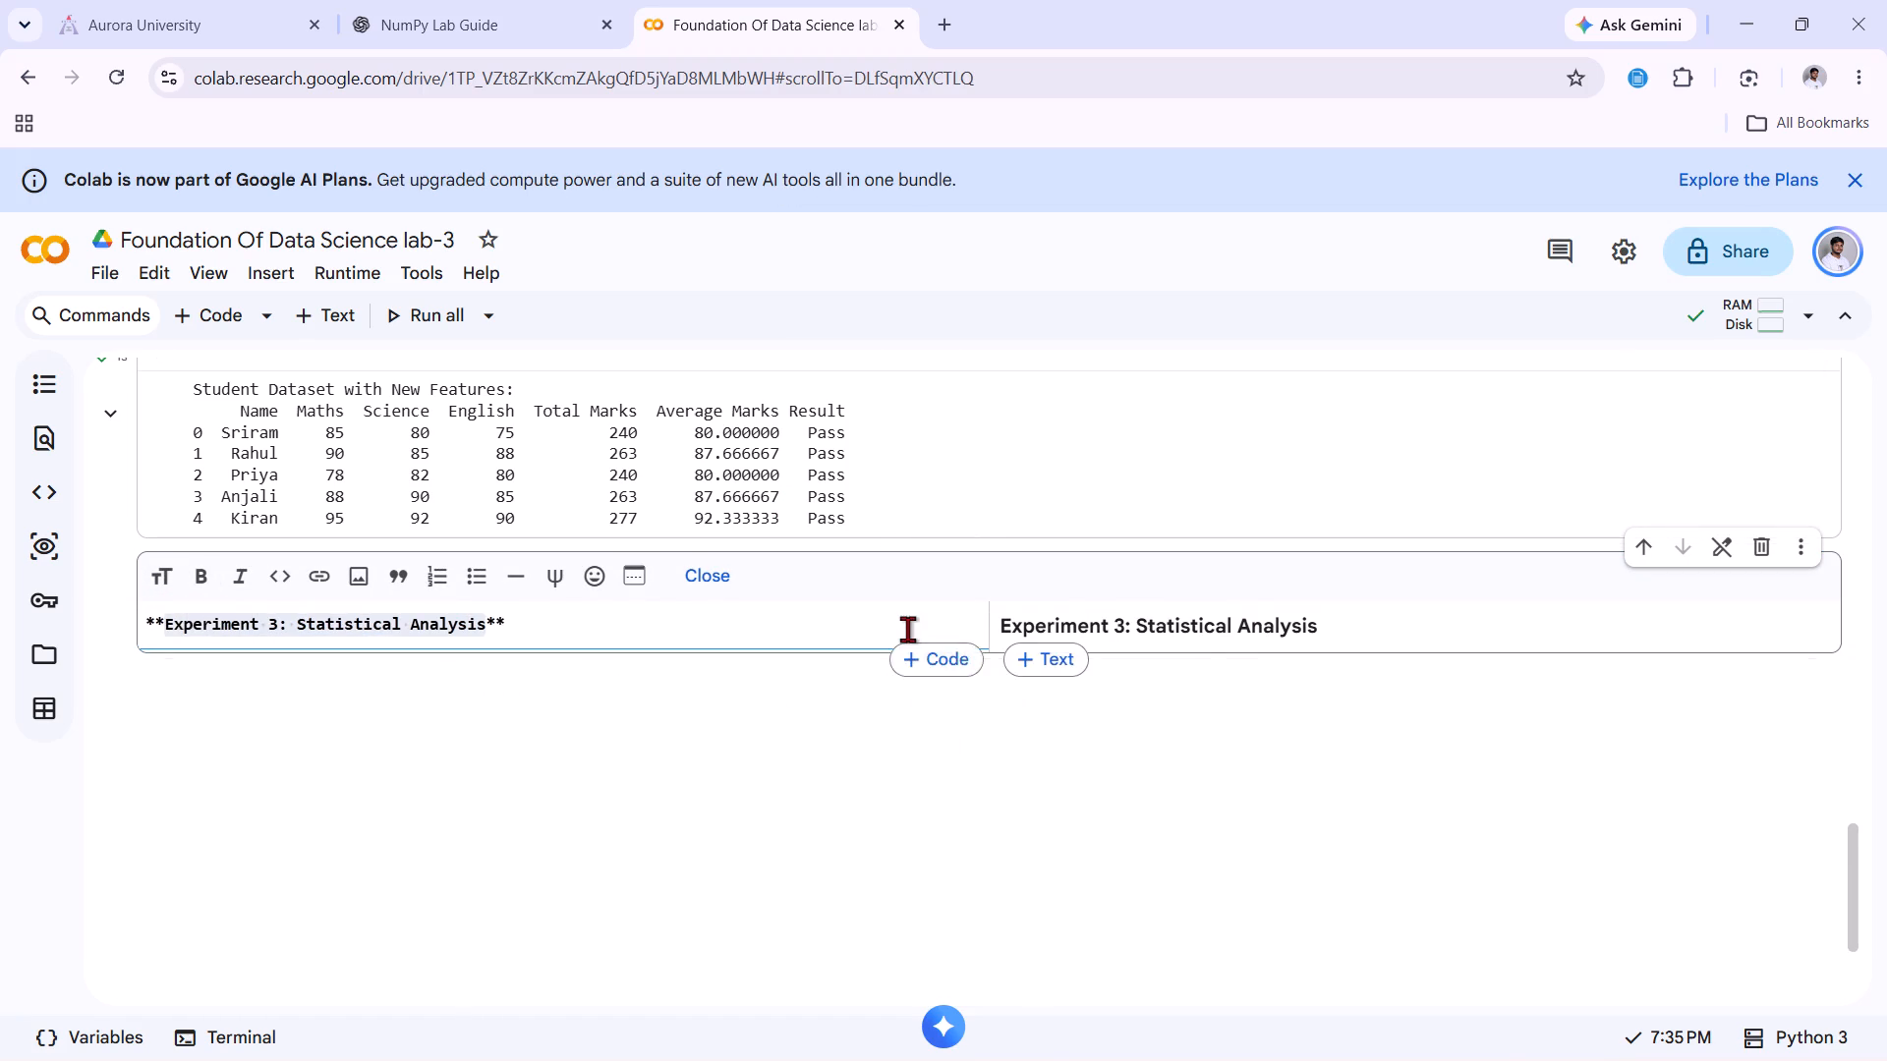
Add a code cell below the Experiment 3 heading, fill it with the Python code copied from ChatGPT, and run it.
{"action": "left_click", "coordinate": [943, 660]}
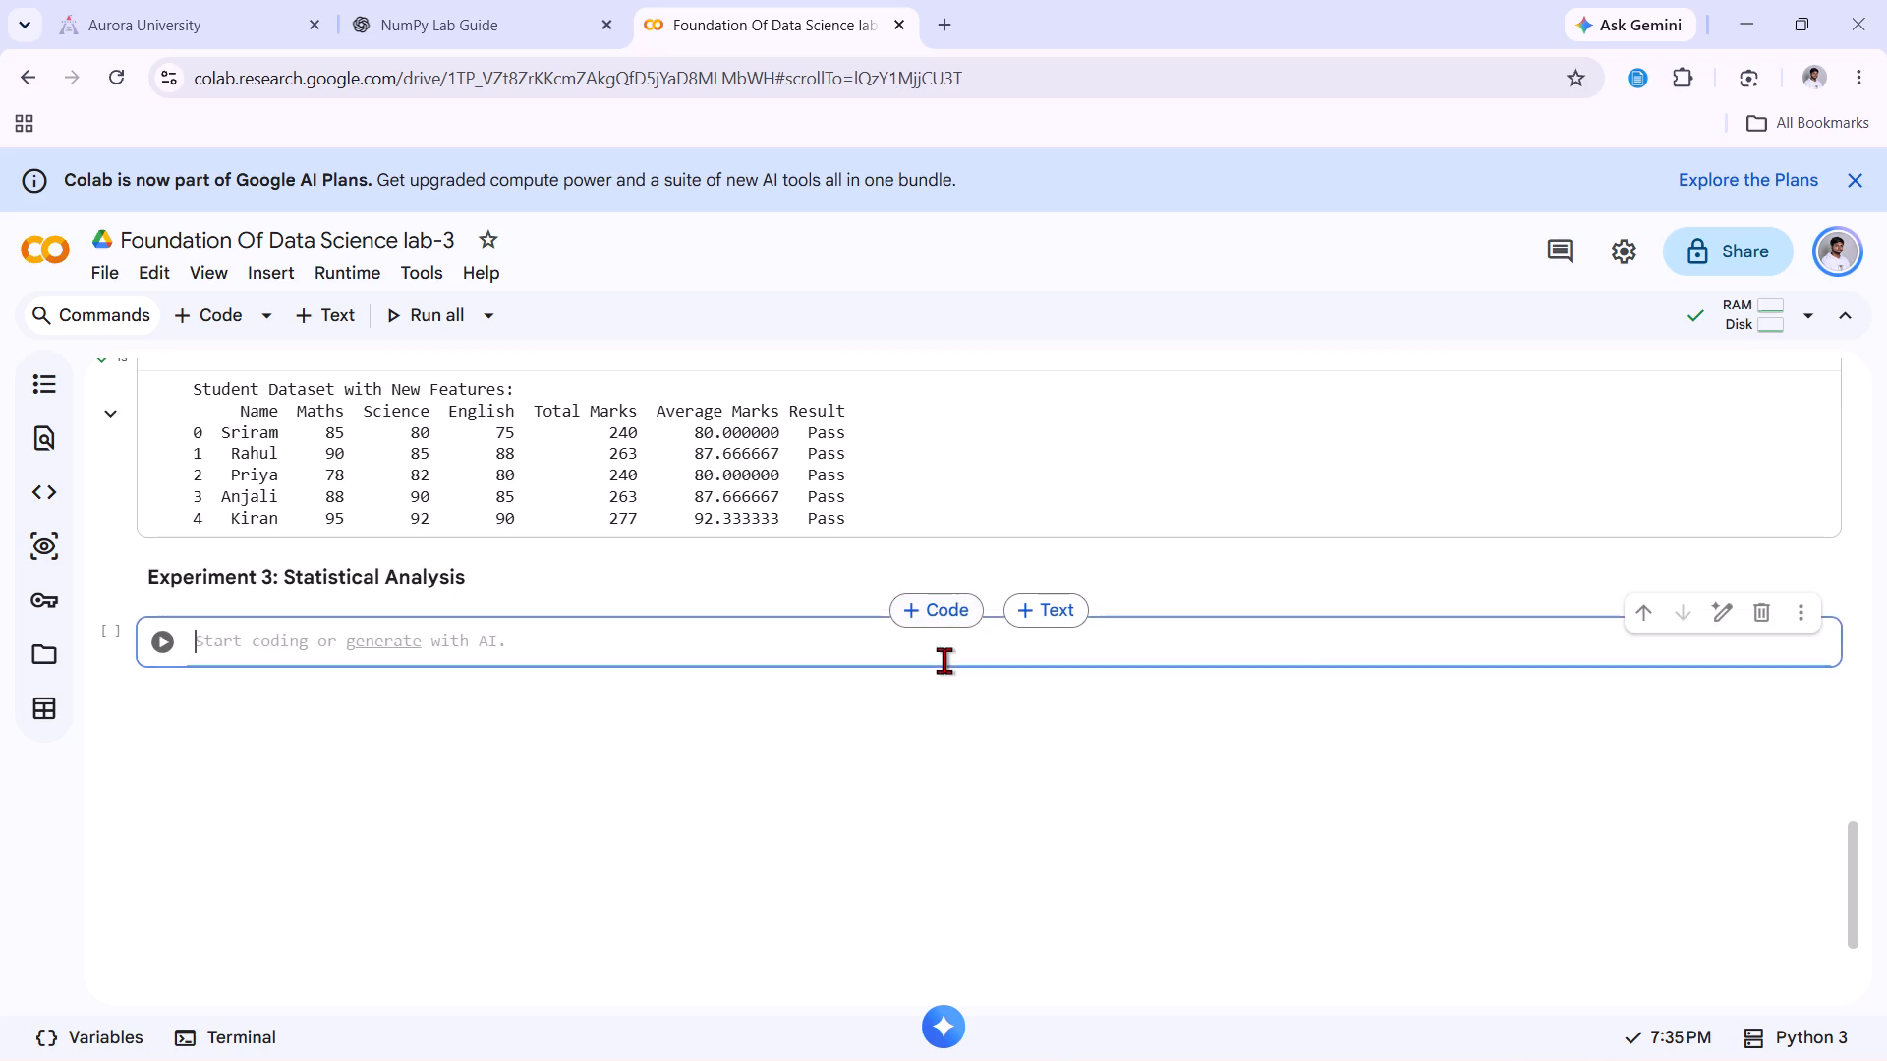
{"action": "left_click", "coordinate": [485, 0]}
{"action": "scroll", "coordinate": [594, 525], "scroll_direction": "down", "scroll_amount": 1}
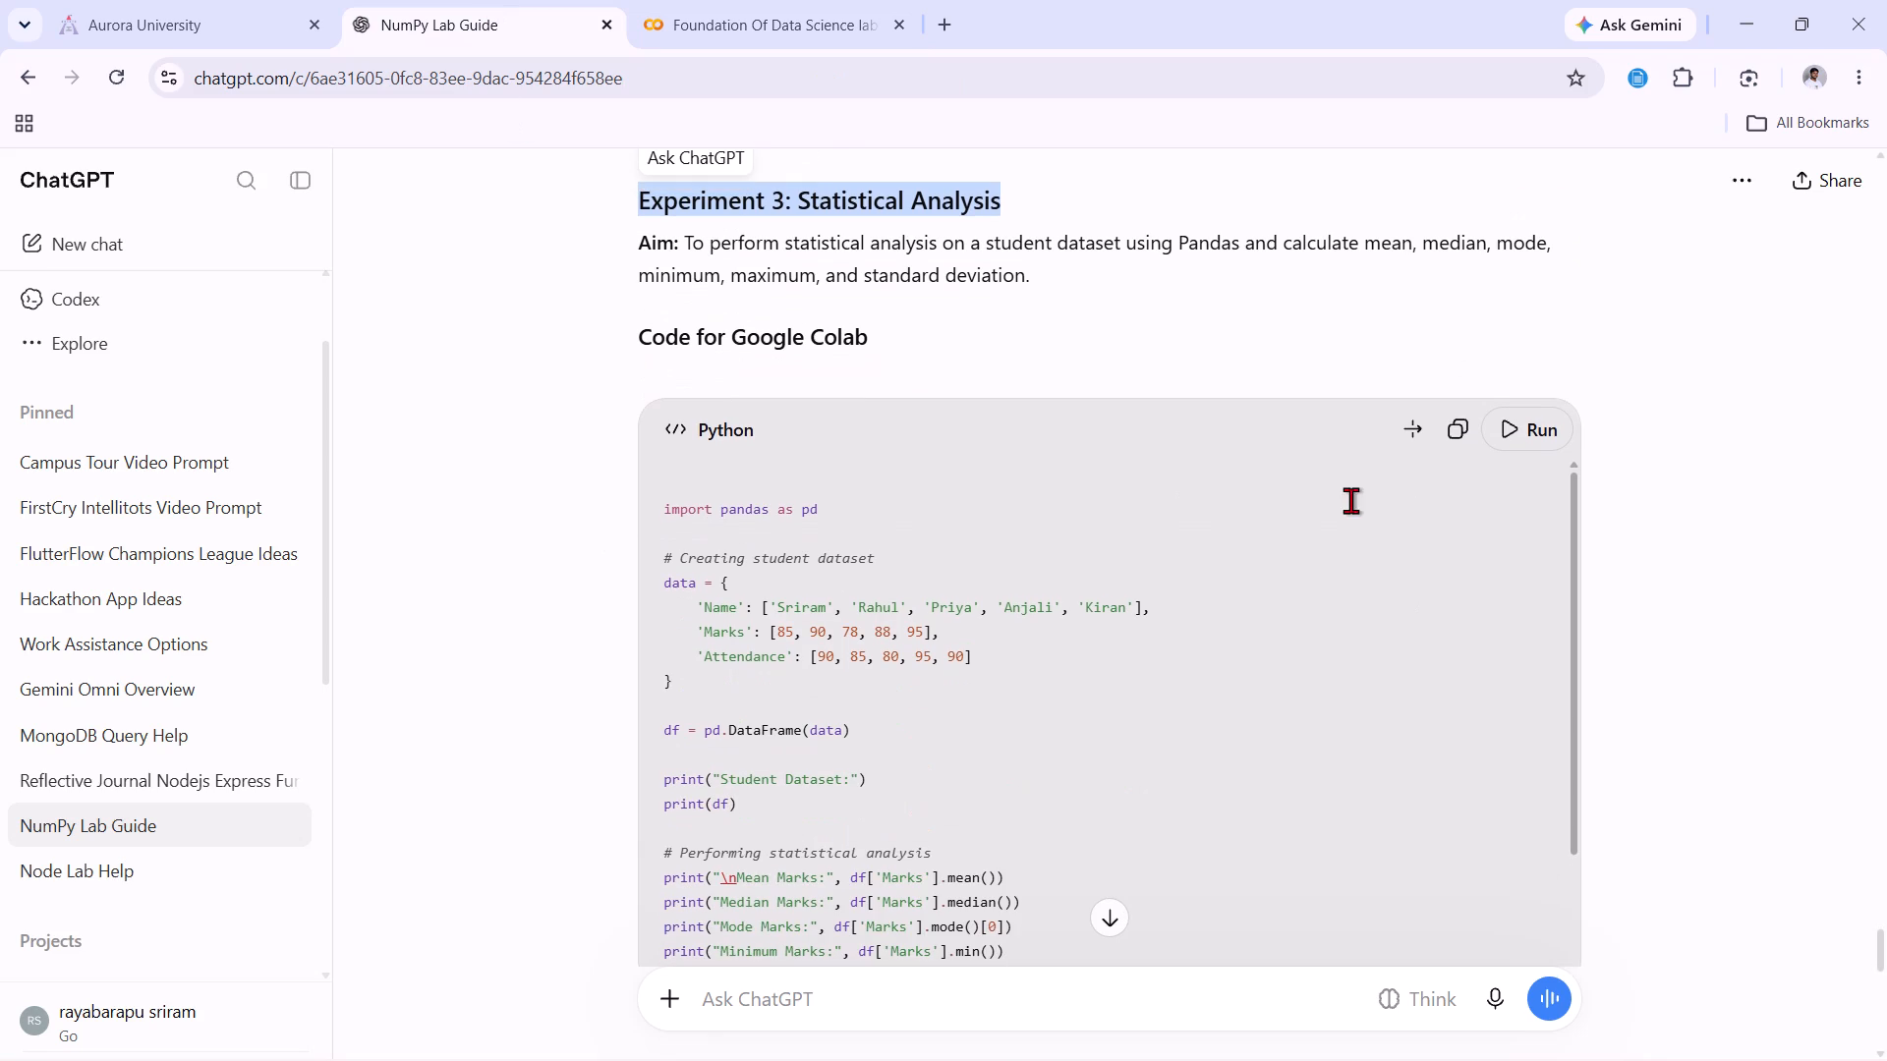
{"action": "left_click", "coordinate": [1445, 433]}
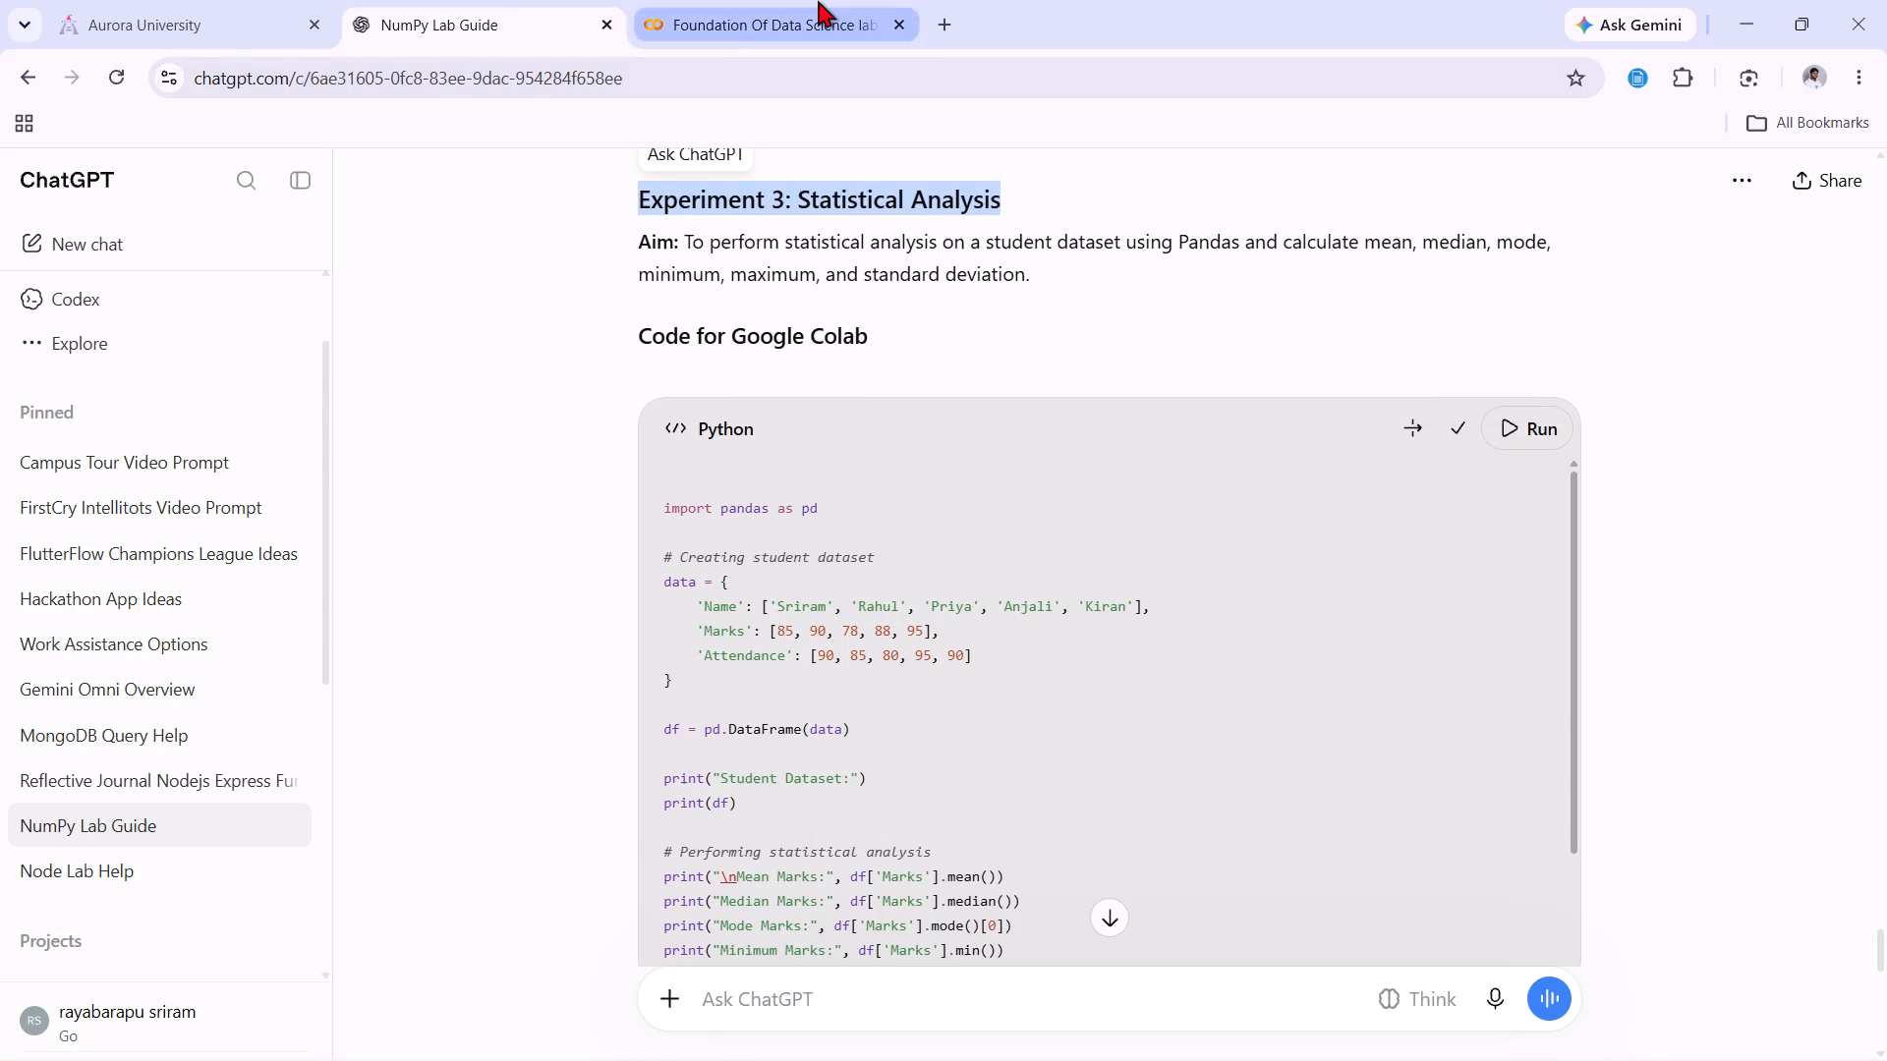
{"action": "left_click", "coordinate": [818, 0]}
{"action": "key", "text": "ctrl+v"}
{"action": "scroll", "coordinate": [611, 372], "scroll_direction": "up", "scroll_amount": 2}
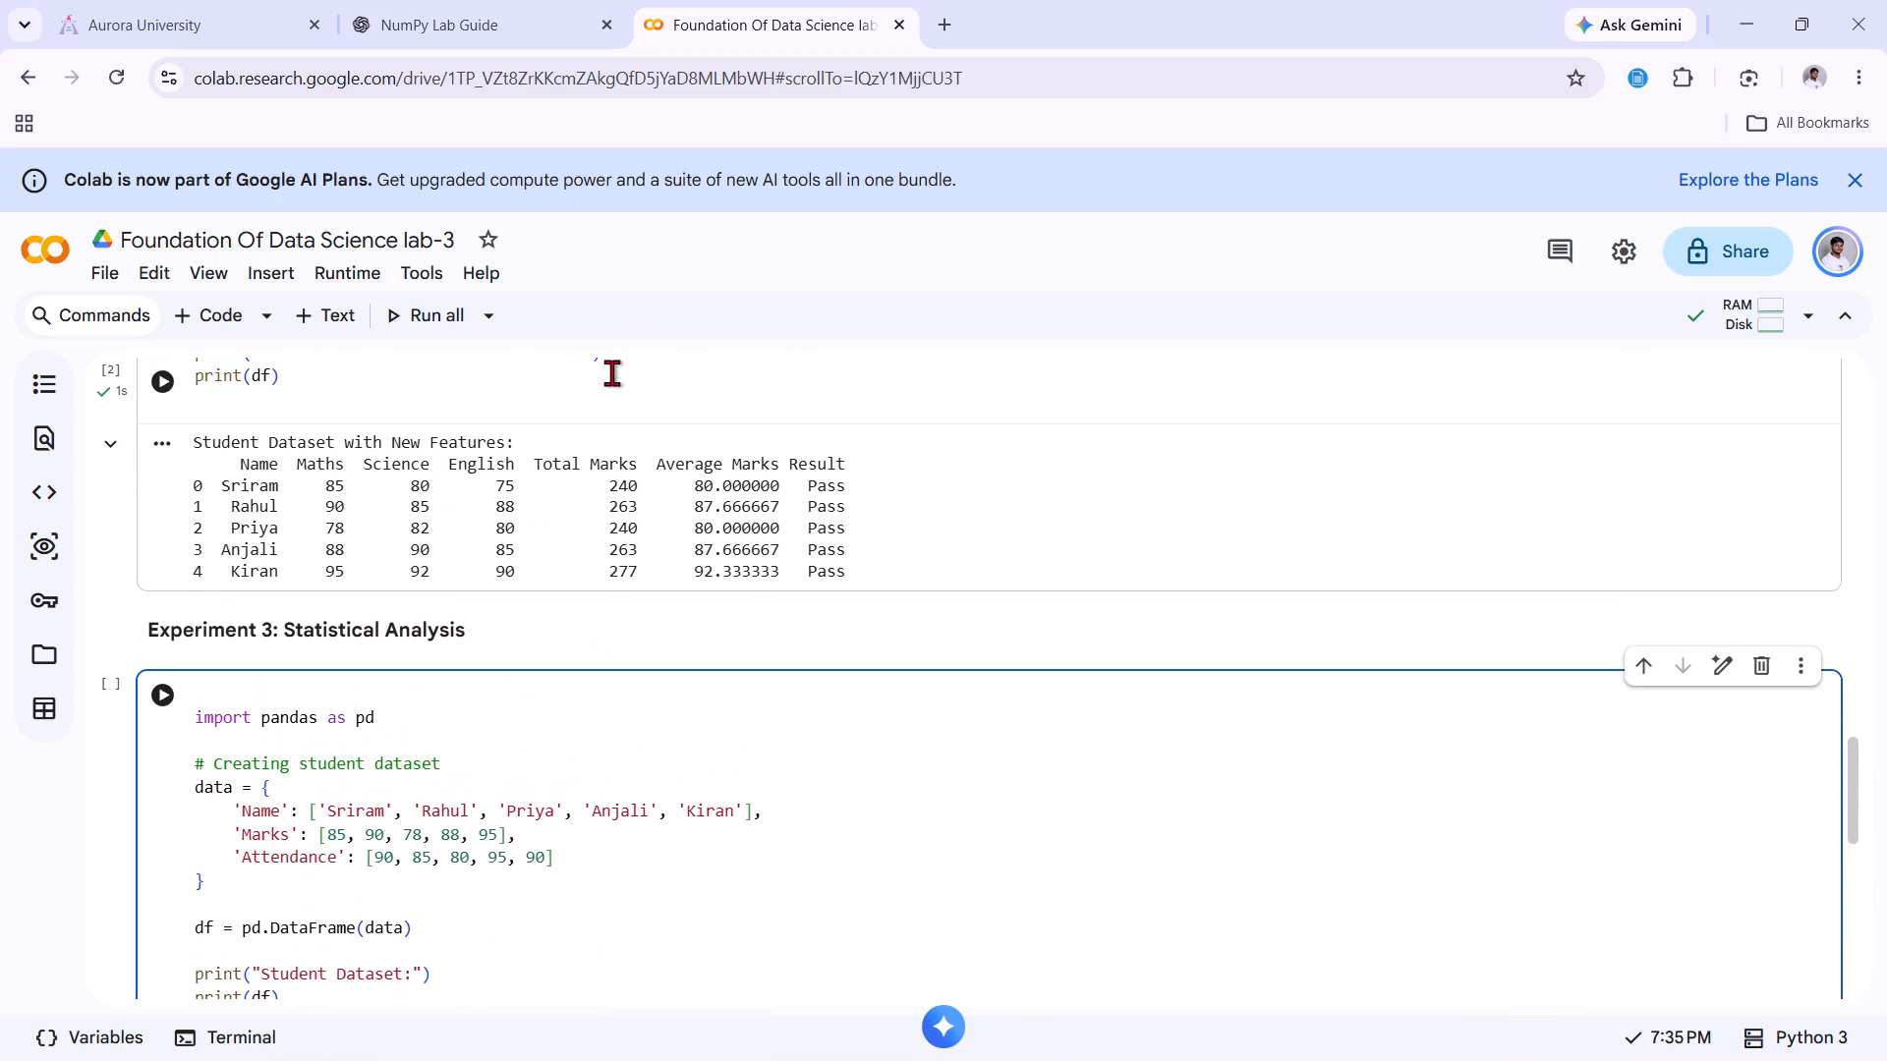
{"action": "scroll", "coordinate": [639, 298], "scroll_direction": "down", "scroll_amount": 1}
{"action": "scroll", "coordinate": [515, 518], "scroll_direction": "down", "scroll_amount": 1}
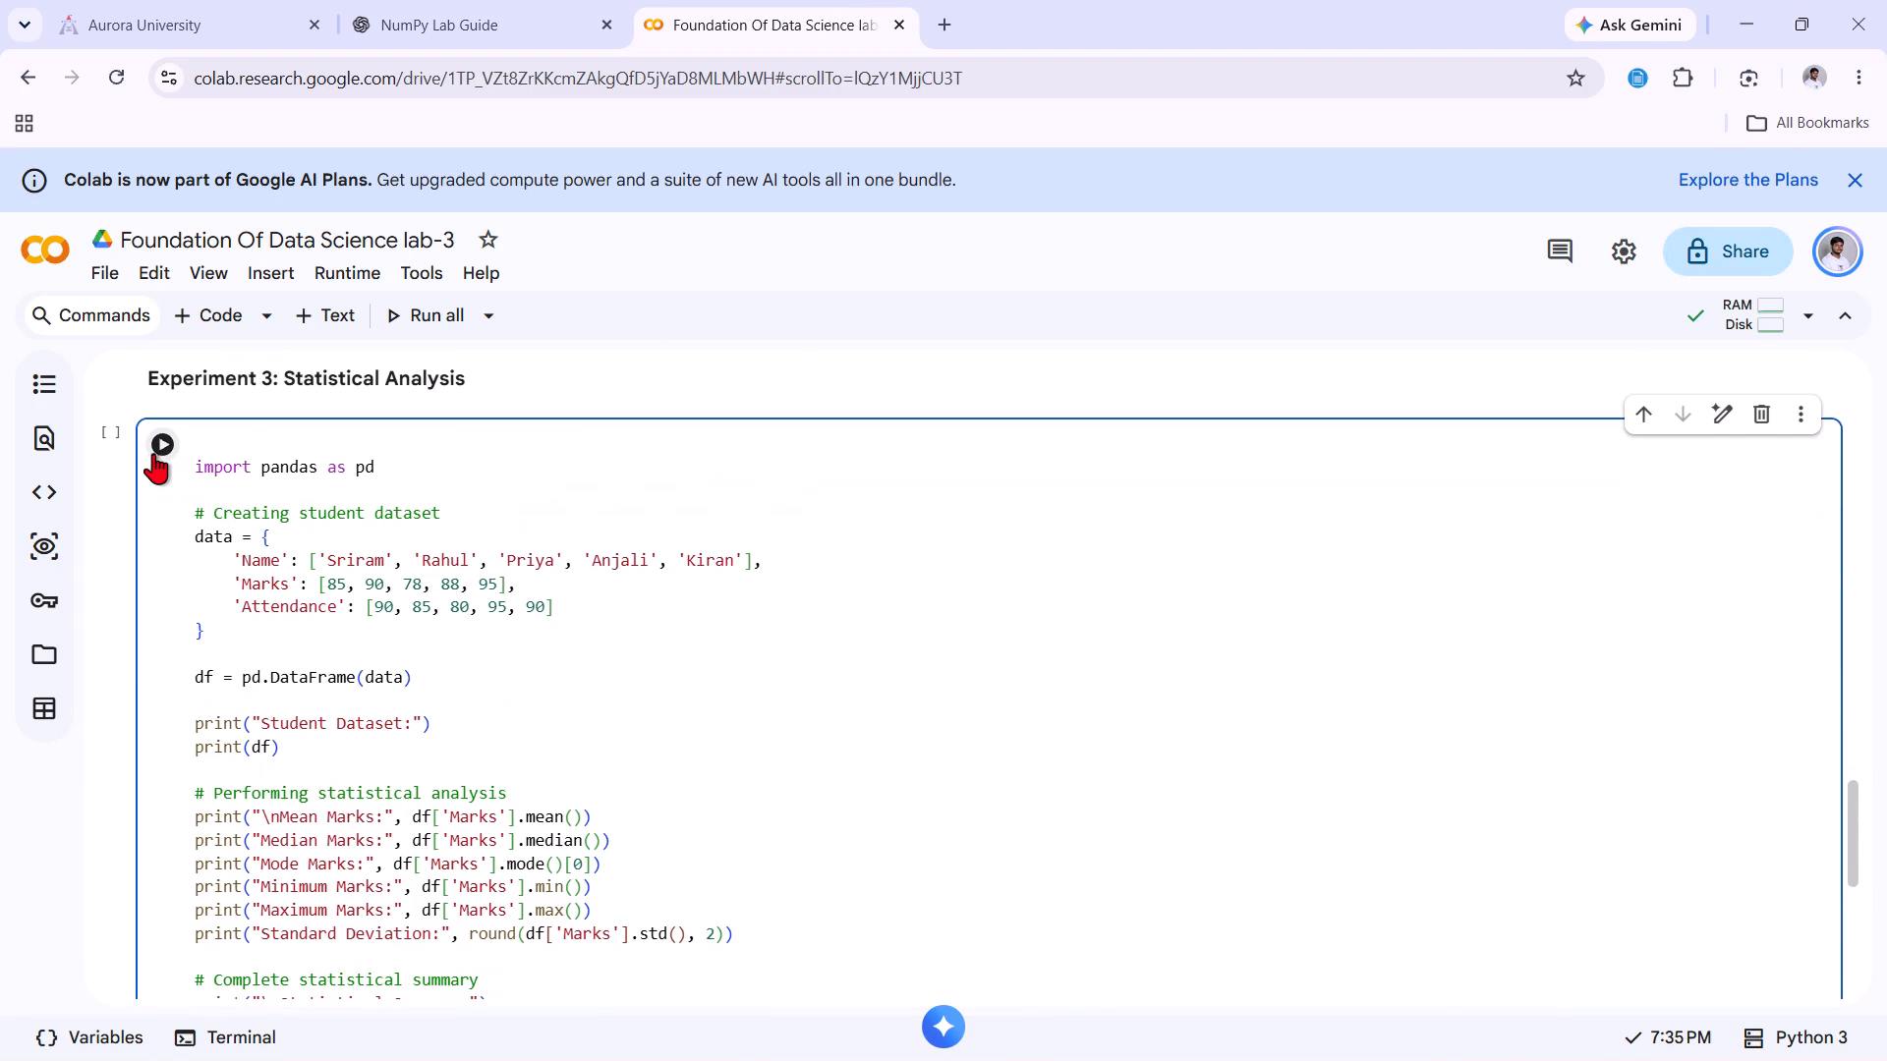
{"action": "left_click", "coordinate": [164, 450]}
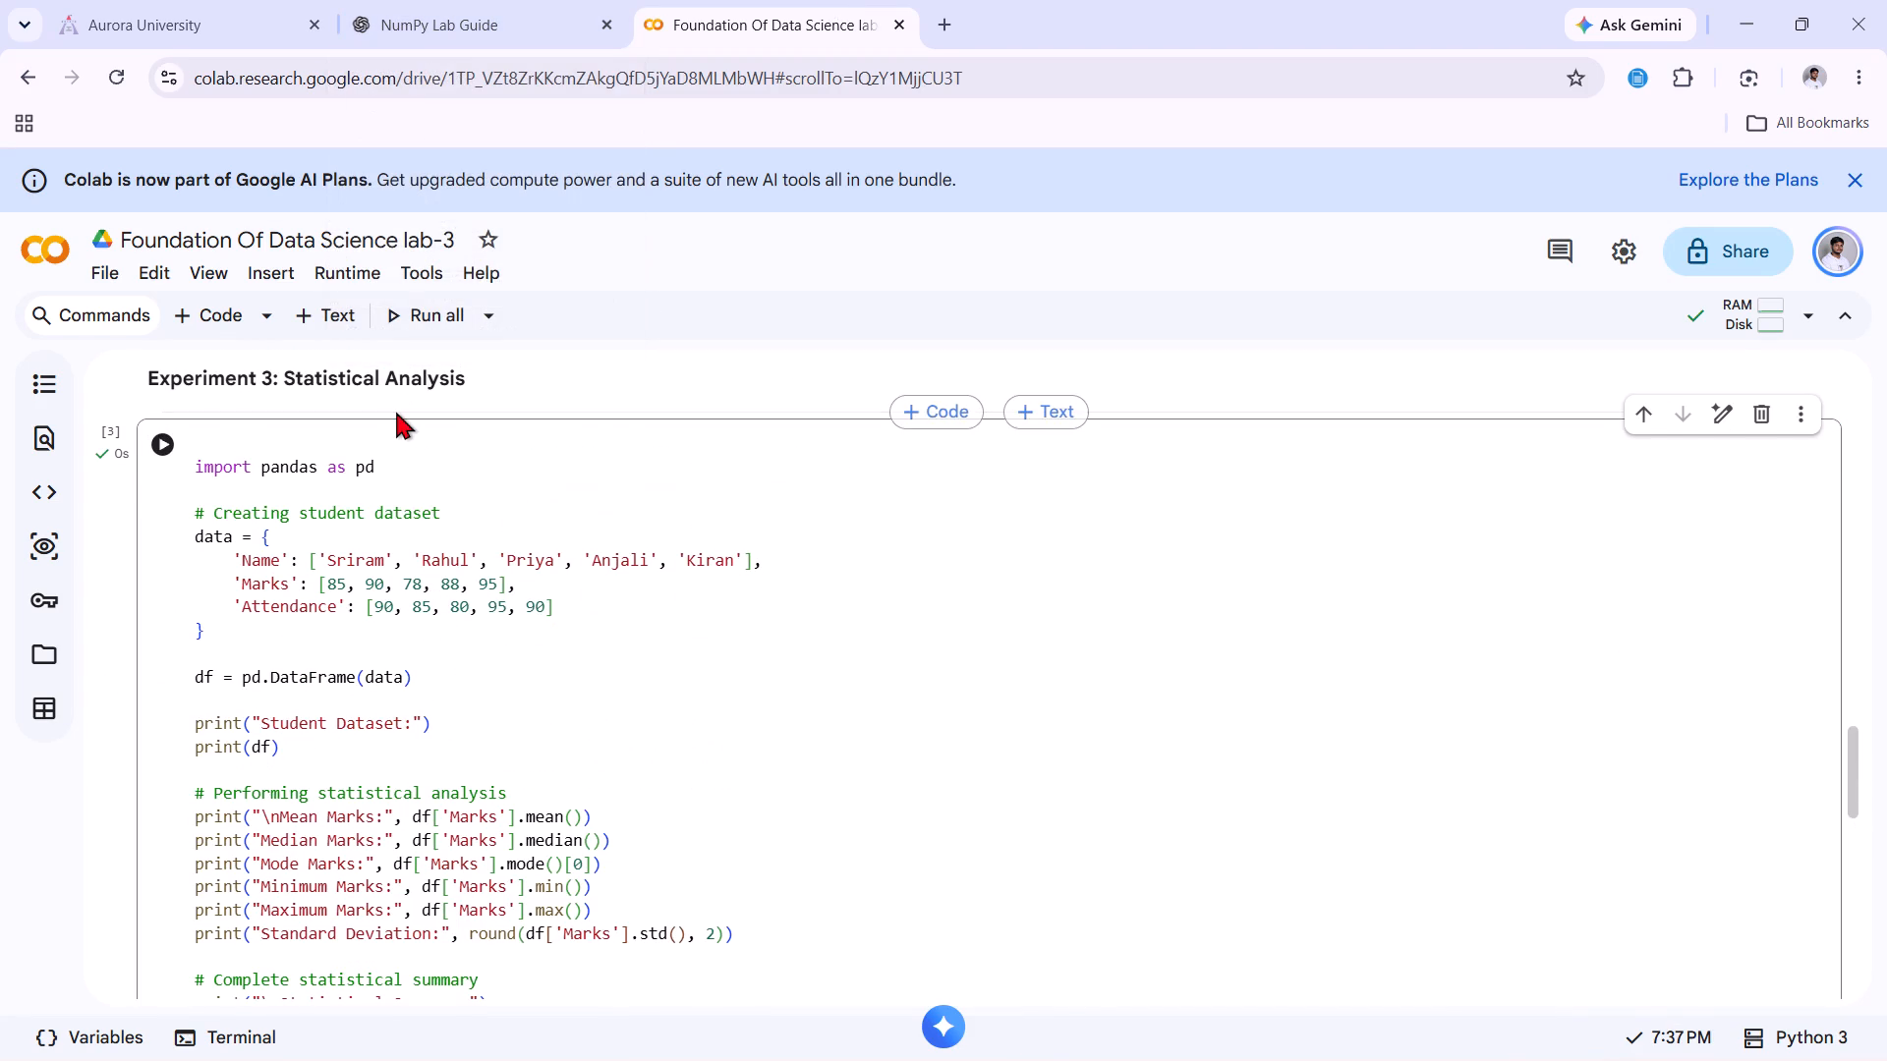
Capture the Experiment 3 heading and code from Colab and paste the screenshot into the Word report on the page after Experiment 2.
{"action": "scroll", "coordinate": [396, 412], "scroll_direction": "down", "scroll_amount": 1}
{"action": "key", "text": "ctrl+minus"}
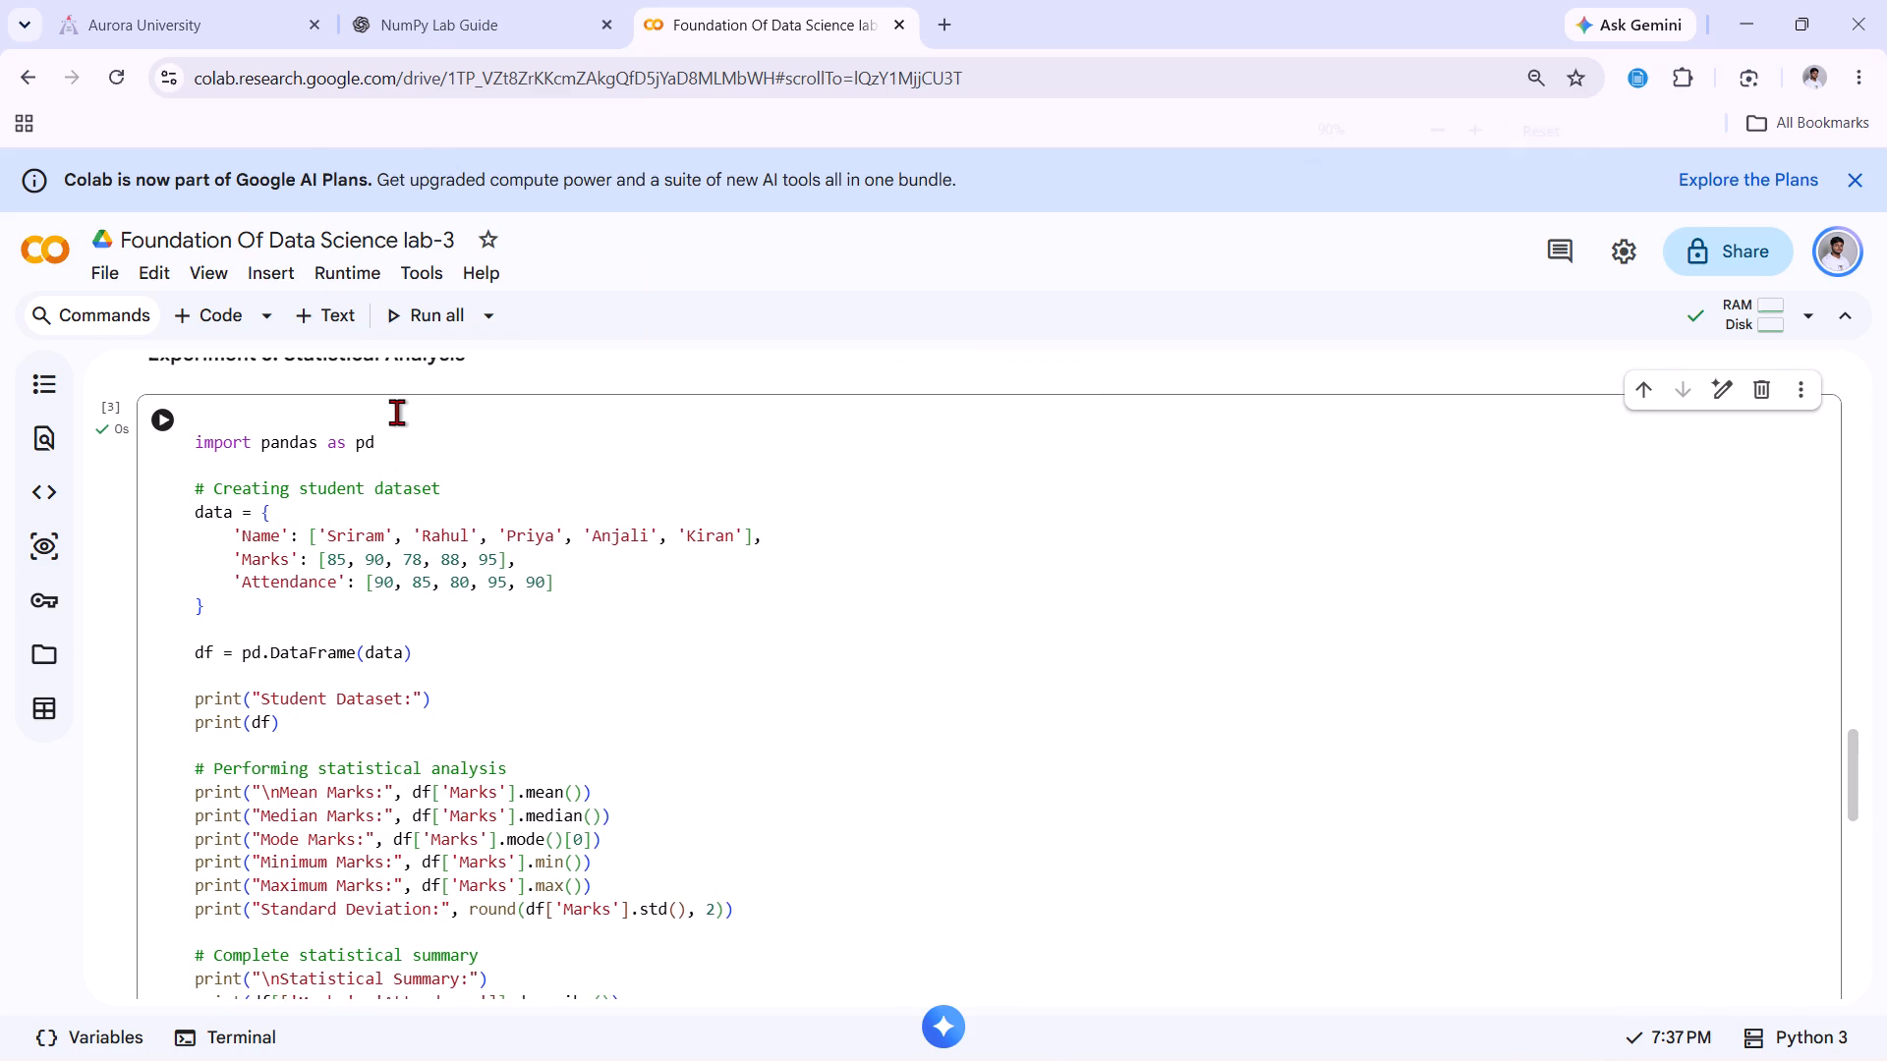
{"action": "scroll", "coordinate": [396, 412], "scroll_direction": "up", "scroll_amount": 1}
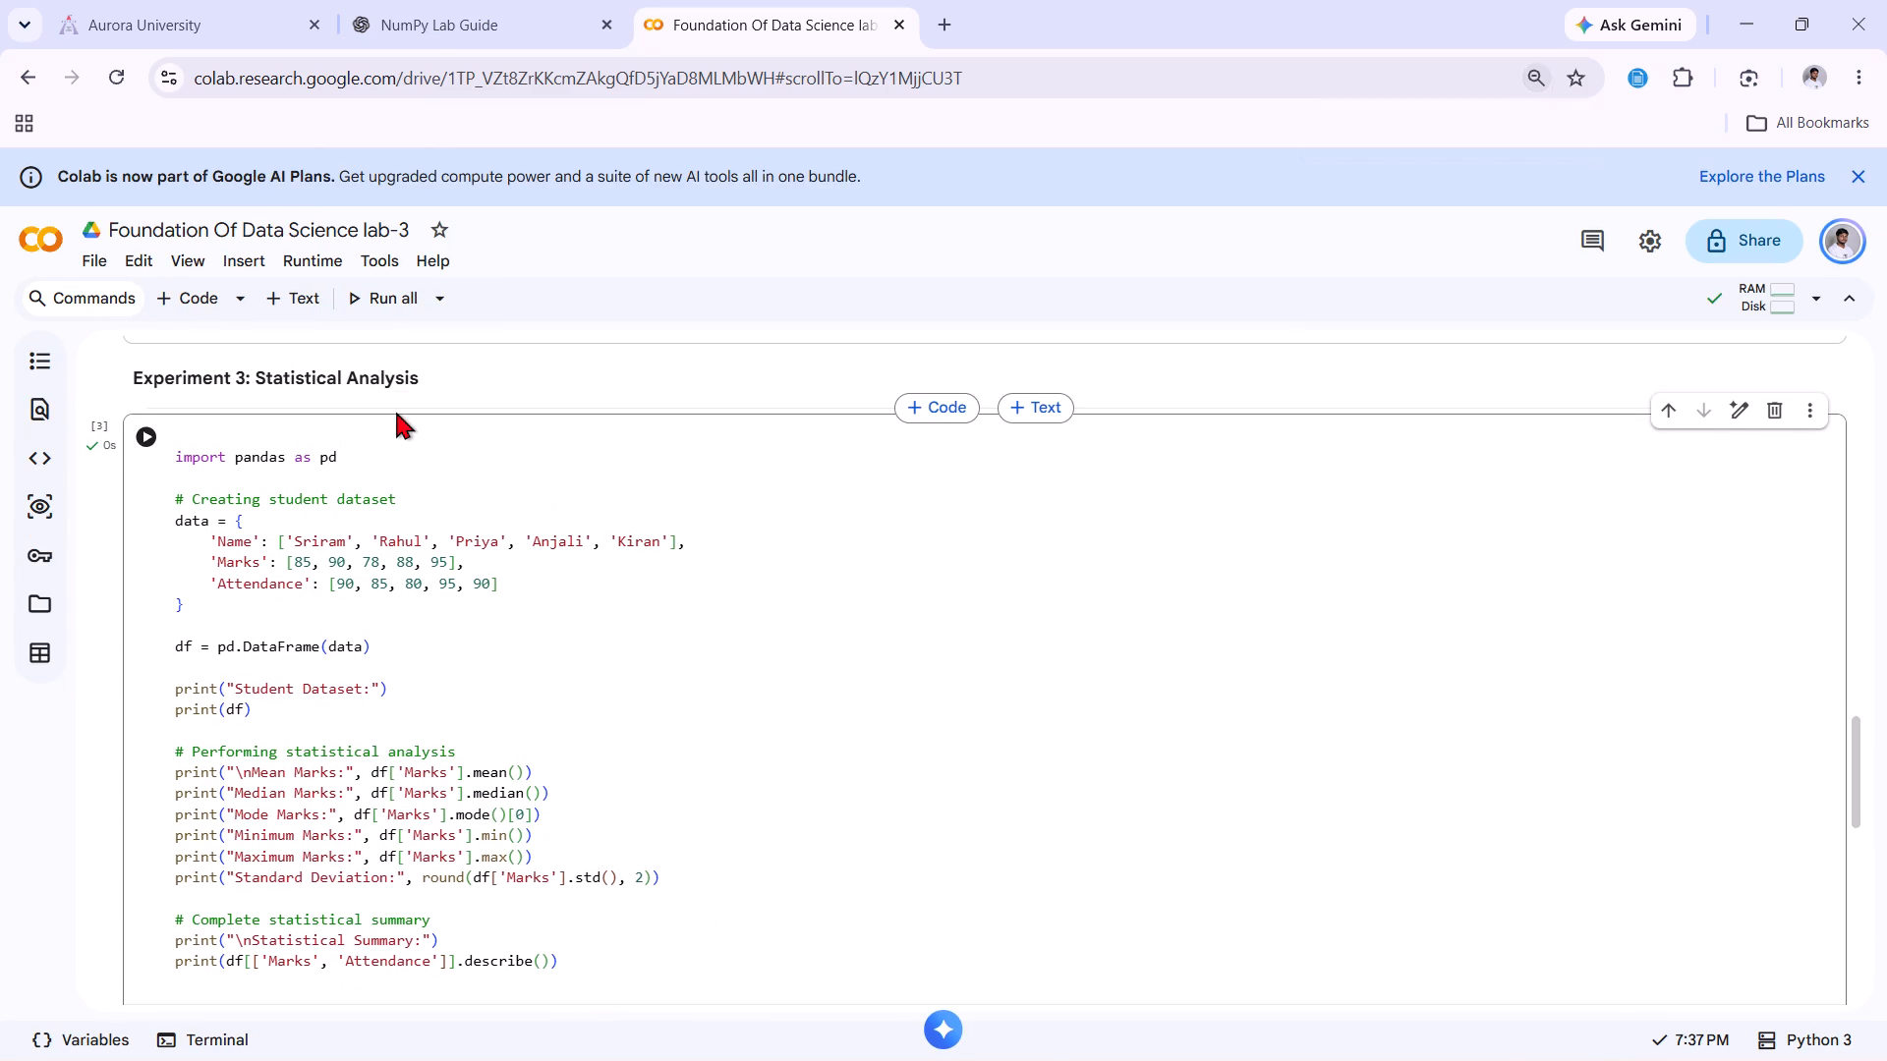
{"action": "key", "text": "Print"}
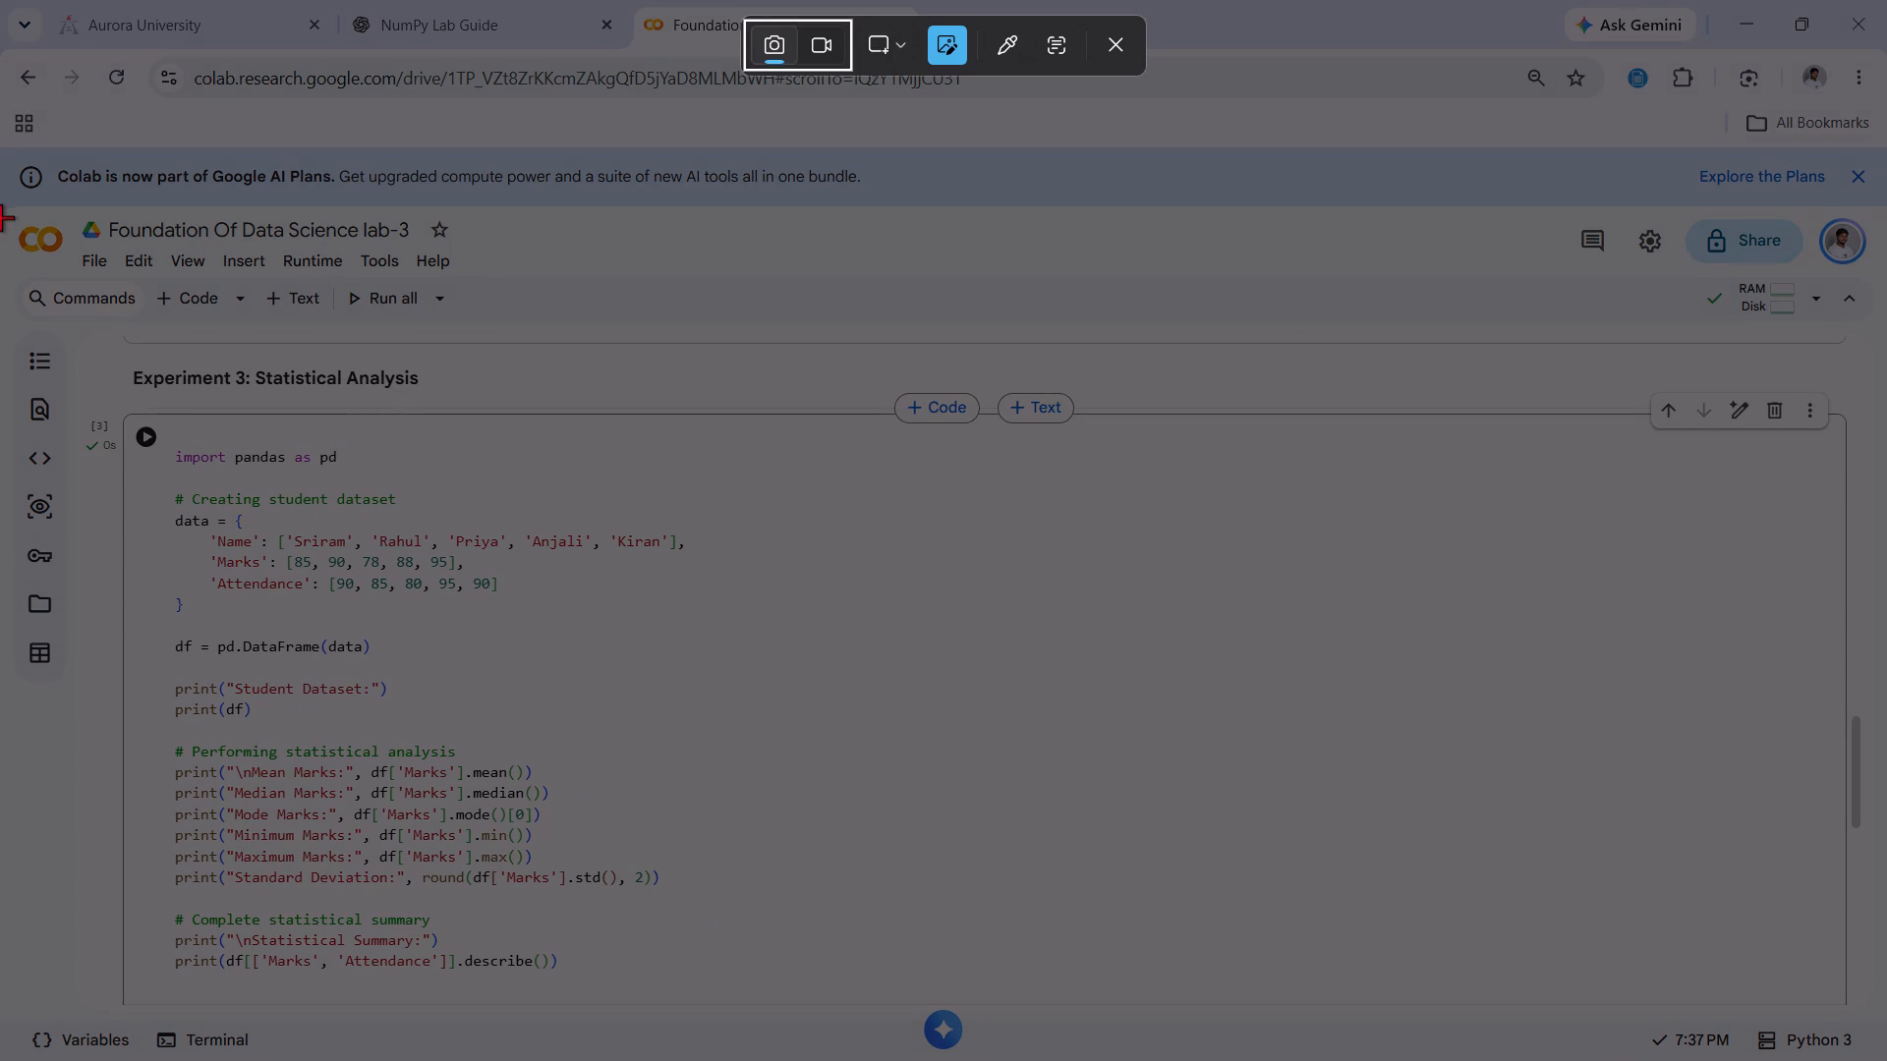
{"action": "scroll", "coordinate": [549, 478], "scroll_direction": "right", "scroll_amount": 1}
{"action": "left_click_drag", "start_coordinate": [0, 207], "coordinate": [1886, 1033]}
{"action": "scroll", "coordinate": [702, 436], "scroll_direction": "right", "scroll_amount": 3}
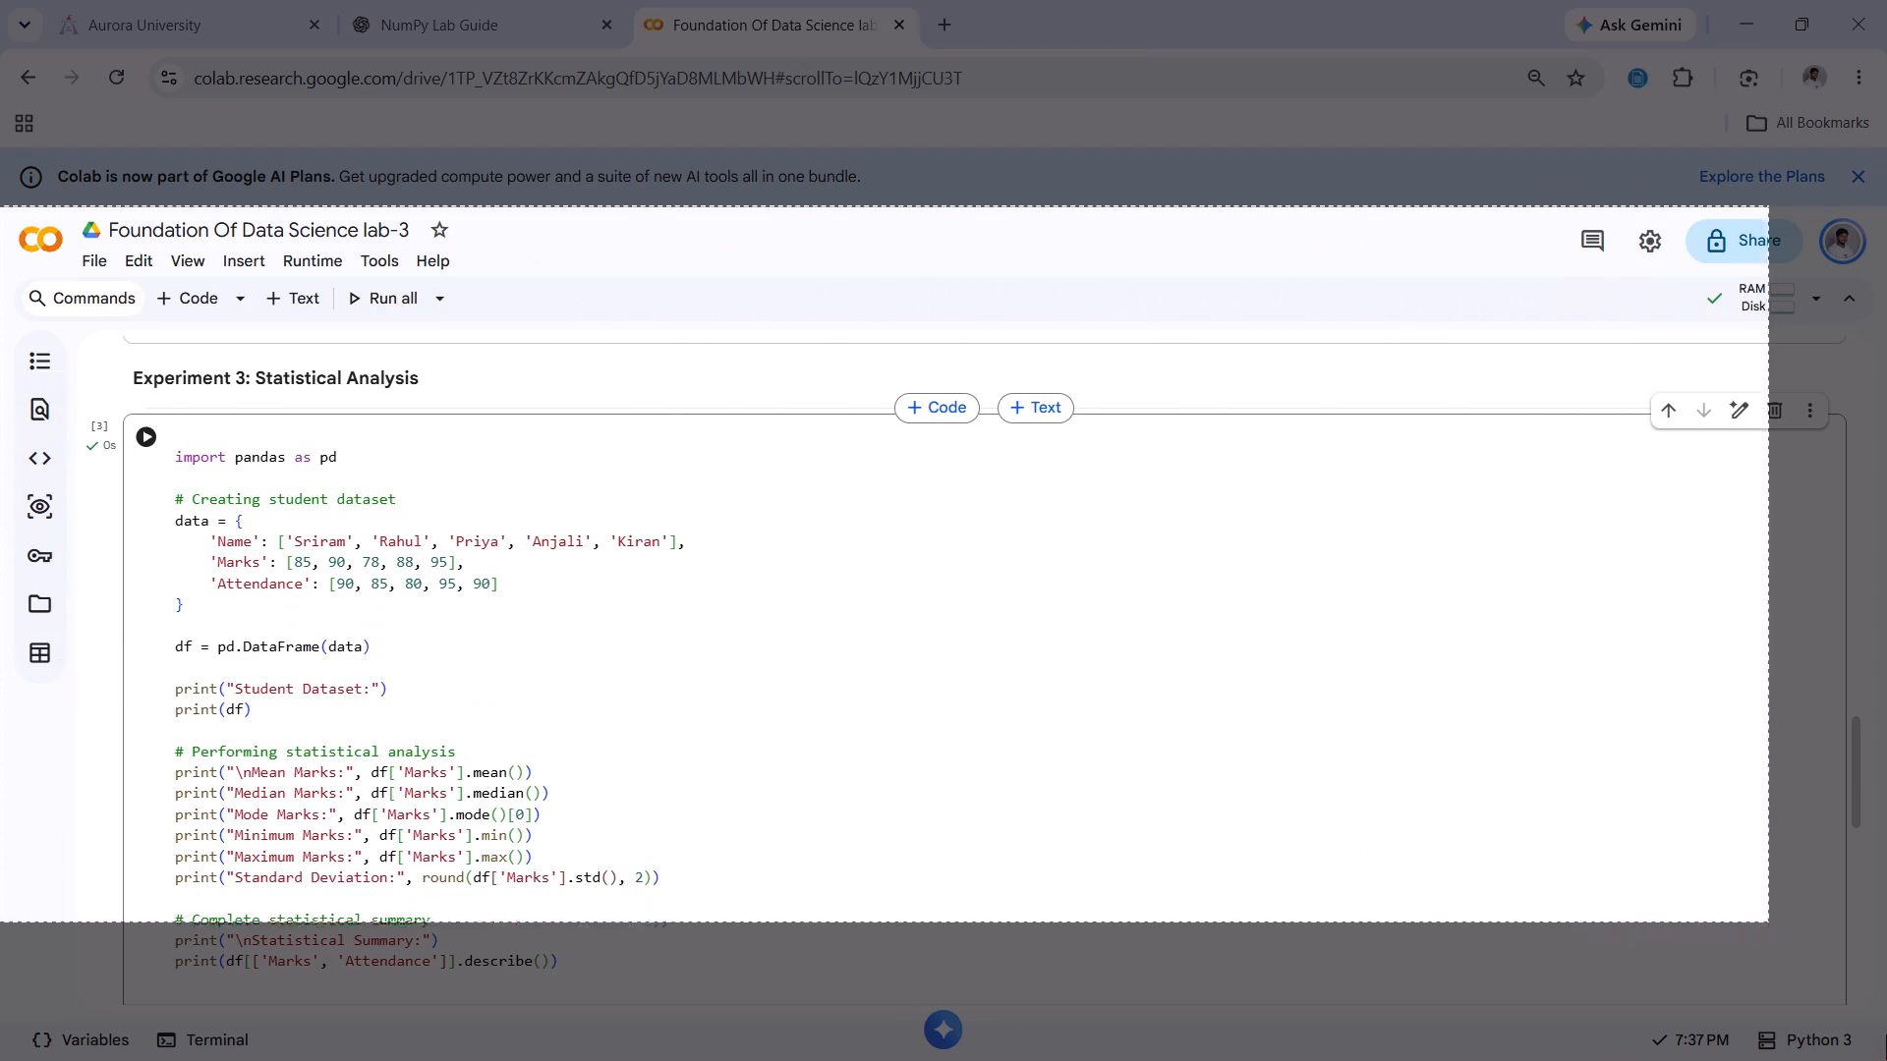
{"action": "left_click_drag", "start_coordinate": [1886, 1033], "coordinate": [1886, 1005]}
{"action": "key", "text": "ctrl+c"}
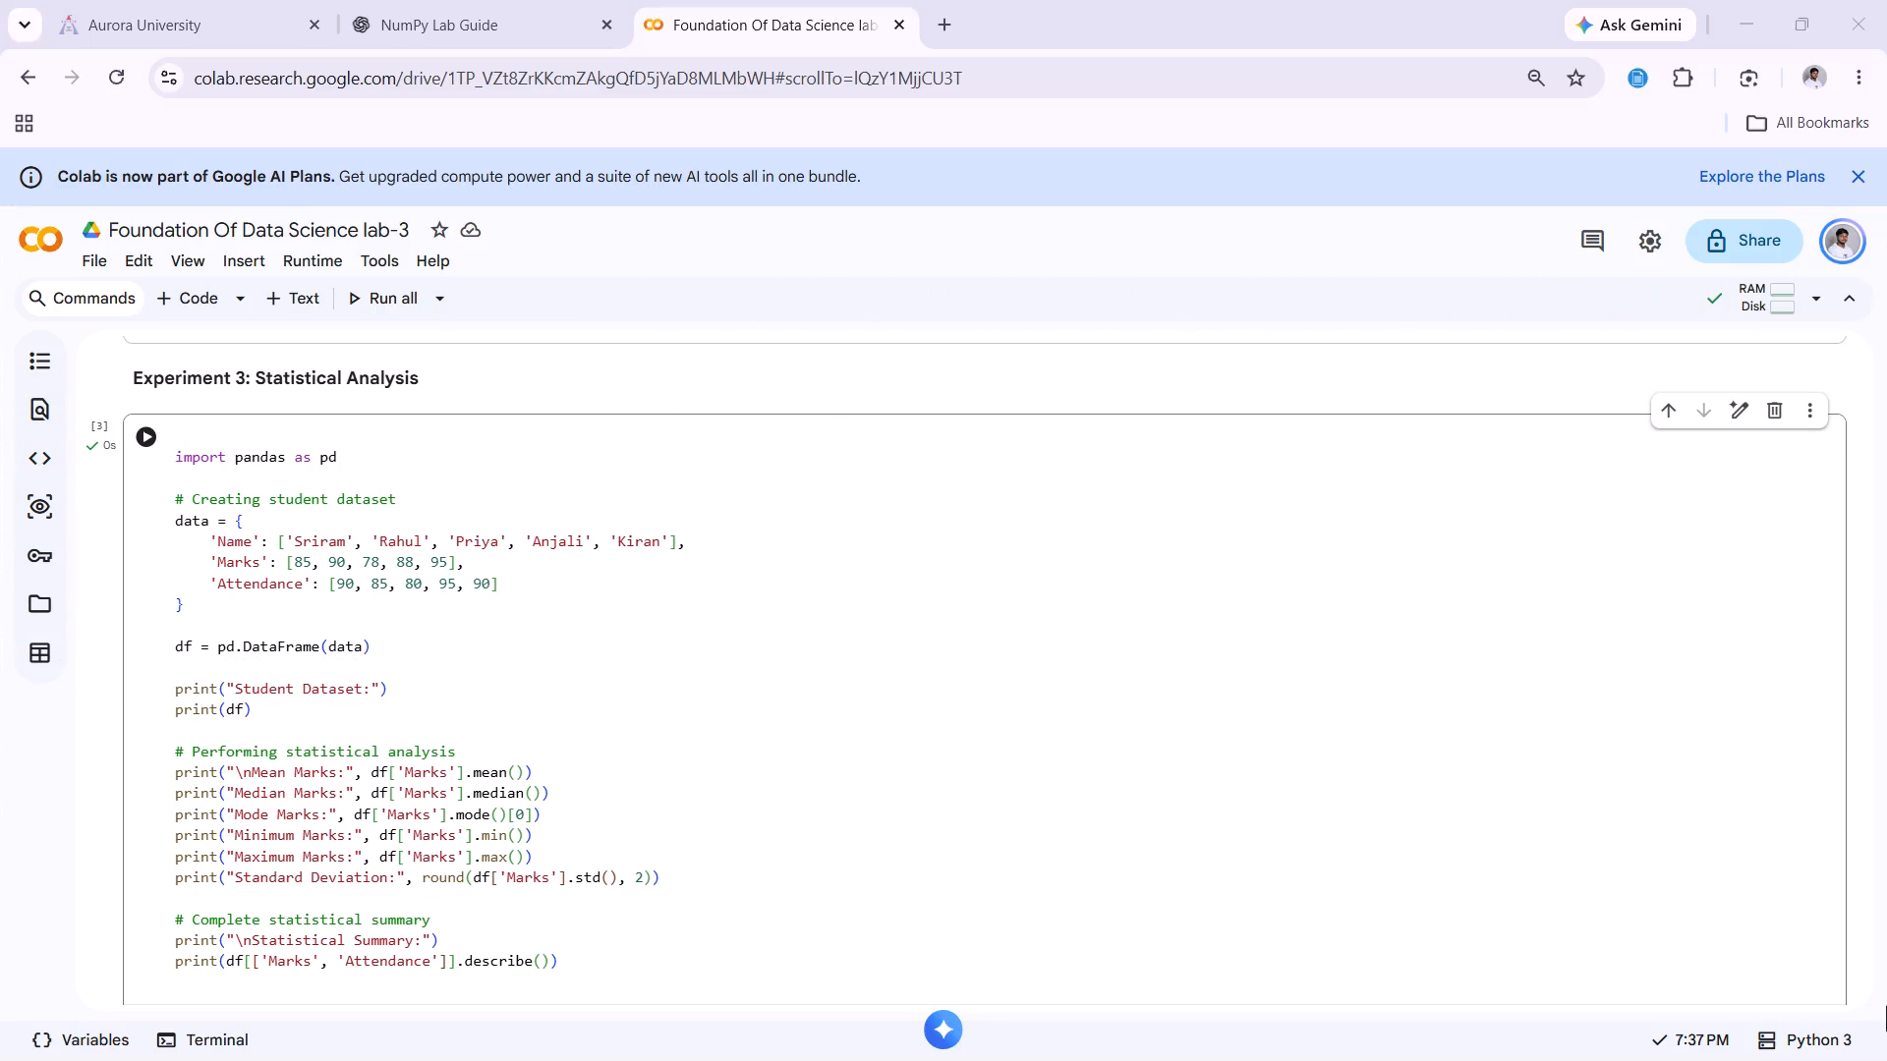
{"action": "scroll", "coordinate": [1886, 1005], "scroll_direction": "down", "scroll_amount": 1}
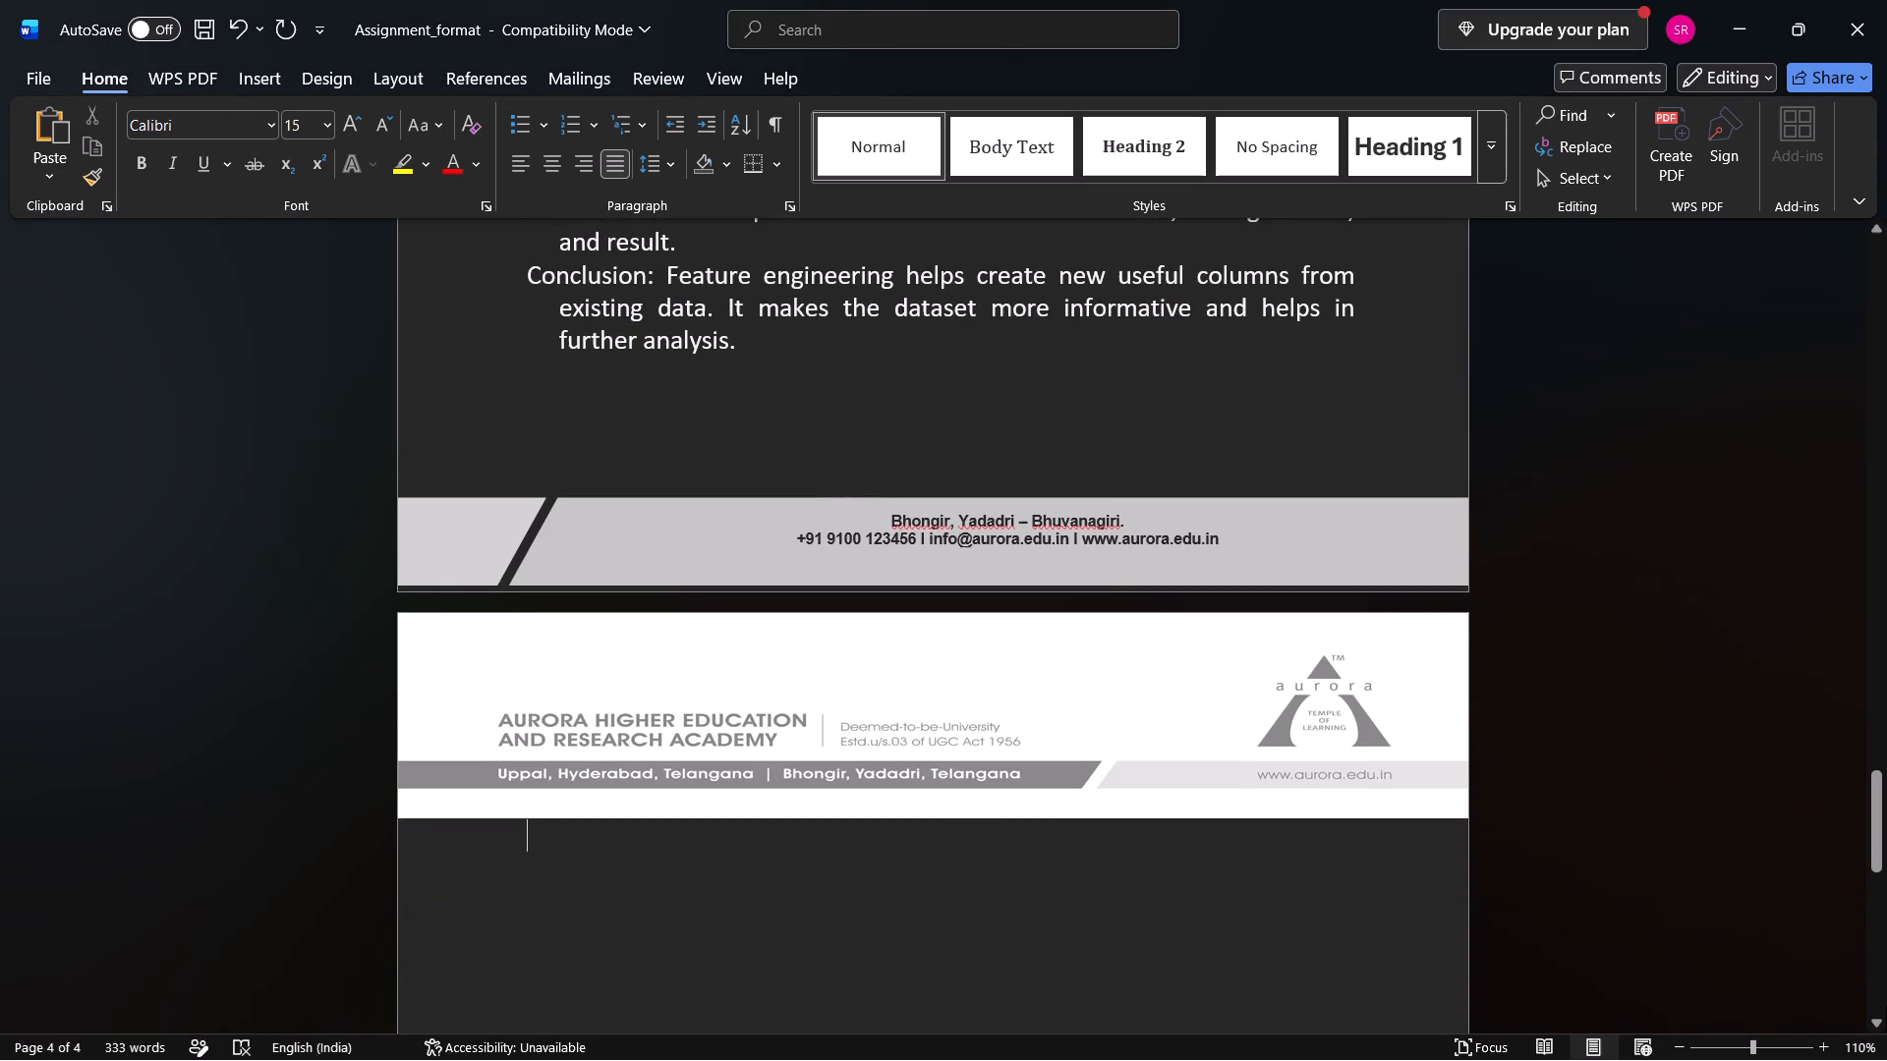
{"action": "key", "text": "Return"}
{"action": "key", "text": "ctrl+v"}
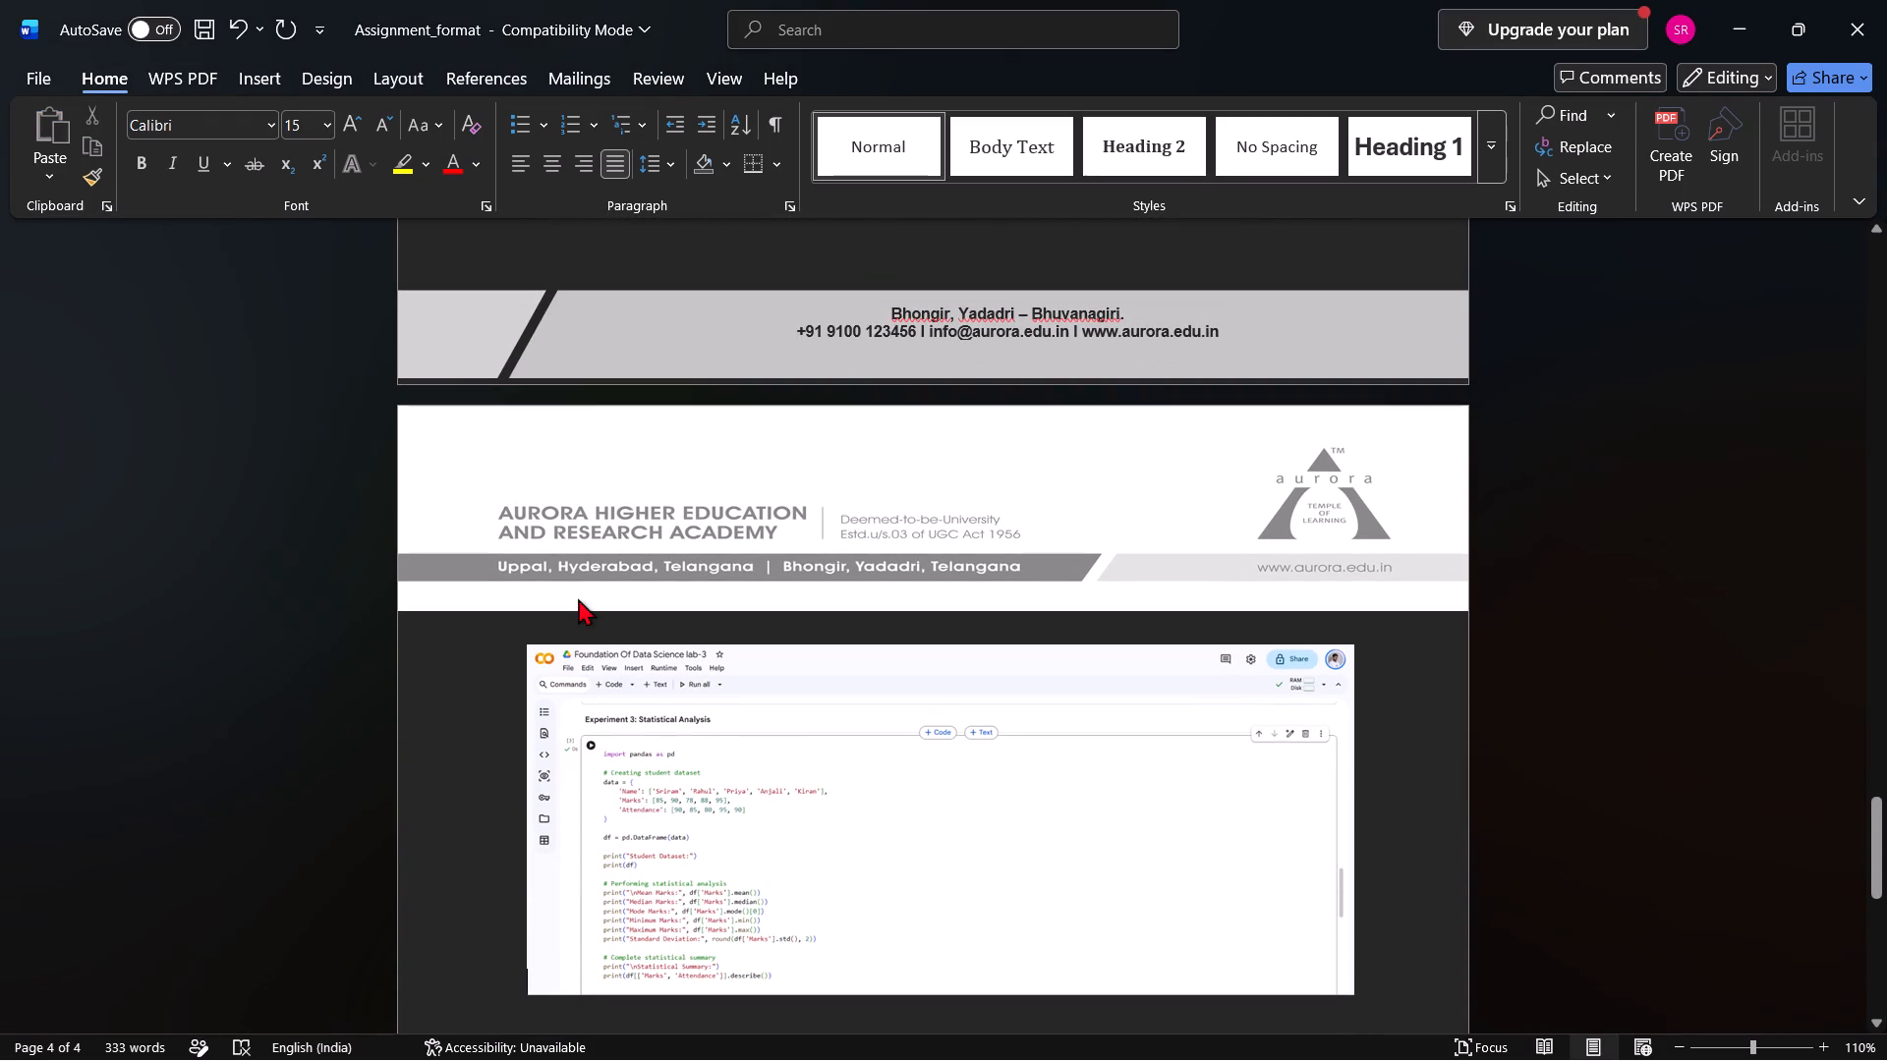
Insert the copied heading "Experiment 3: Statistical Analysis" above the code screenshot.
{"action": "left_click", "coordinate": [545, 624]}
{"action": "key", "text": "super+v"}
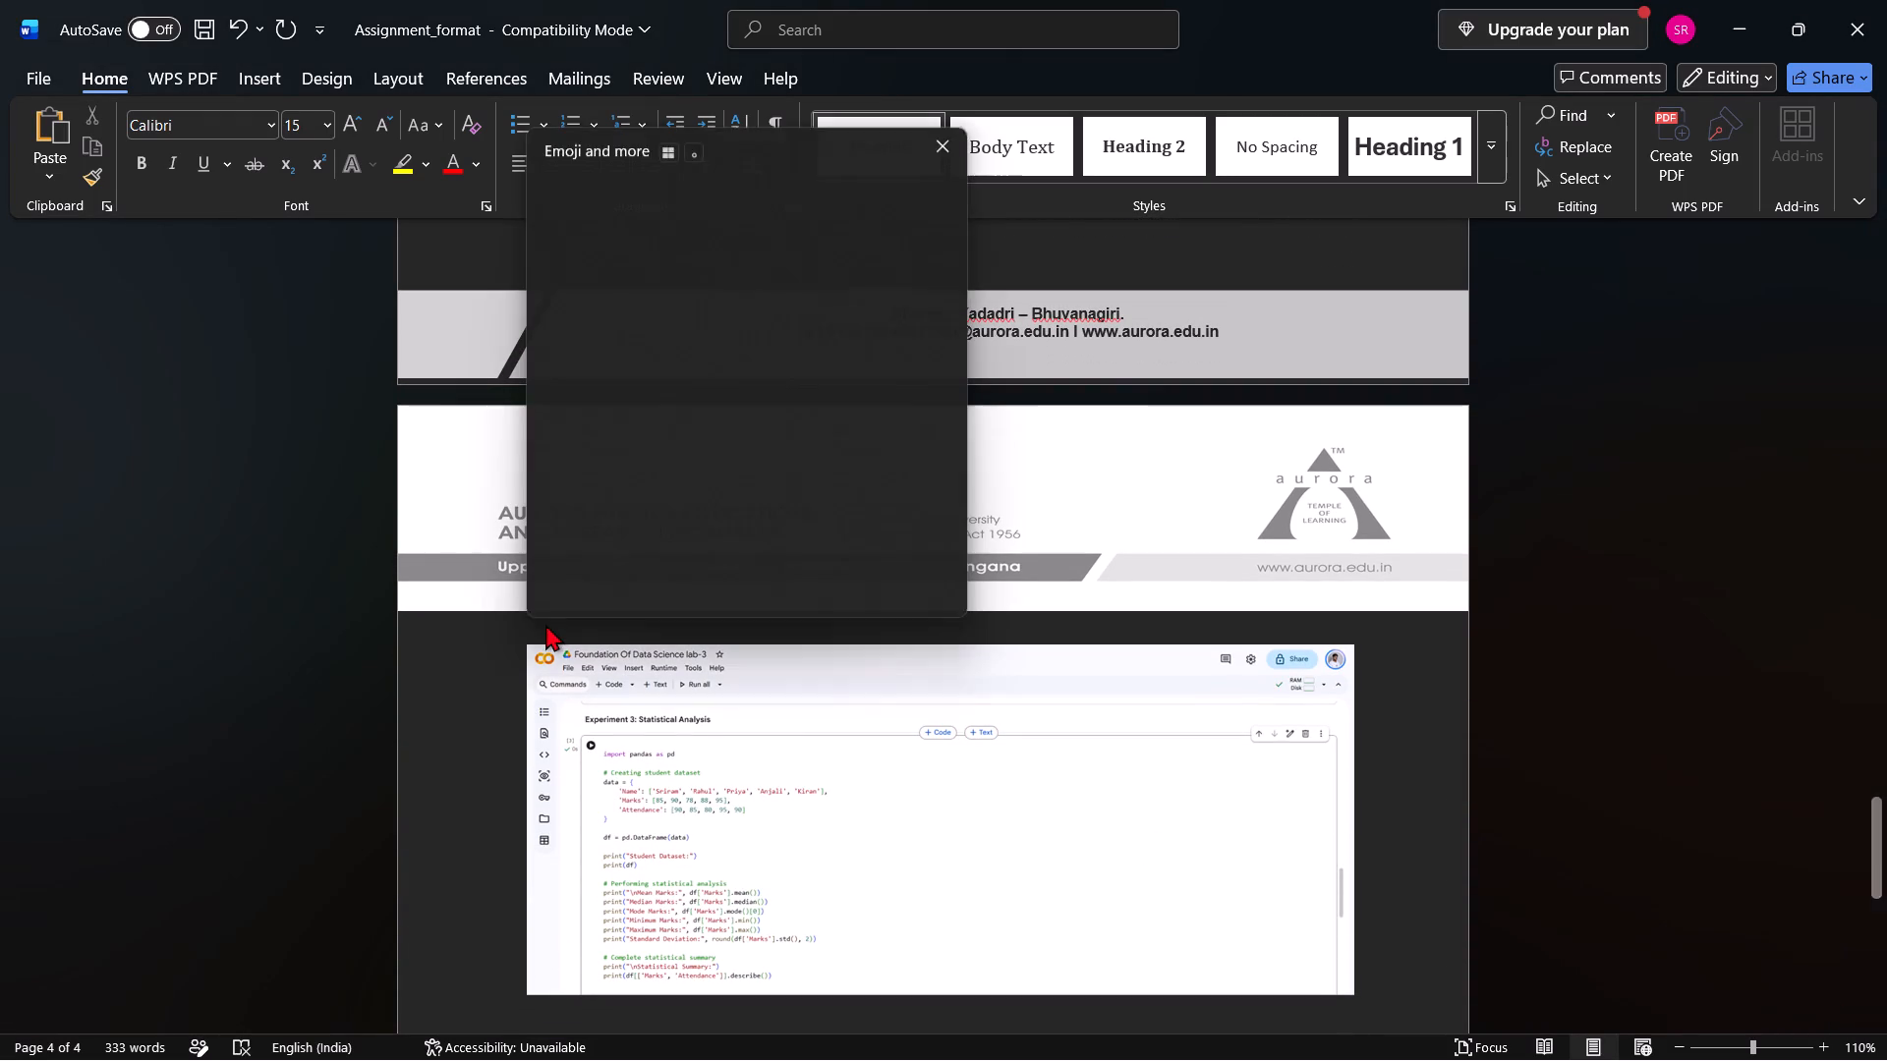
{"action": "scroll", "coordinate": [658, 545], "scroll_direction": "down", "scroll_amount": 1}
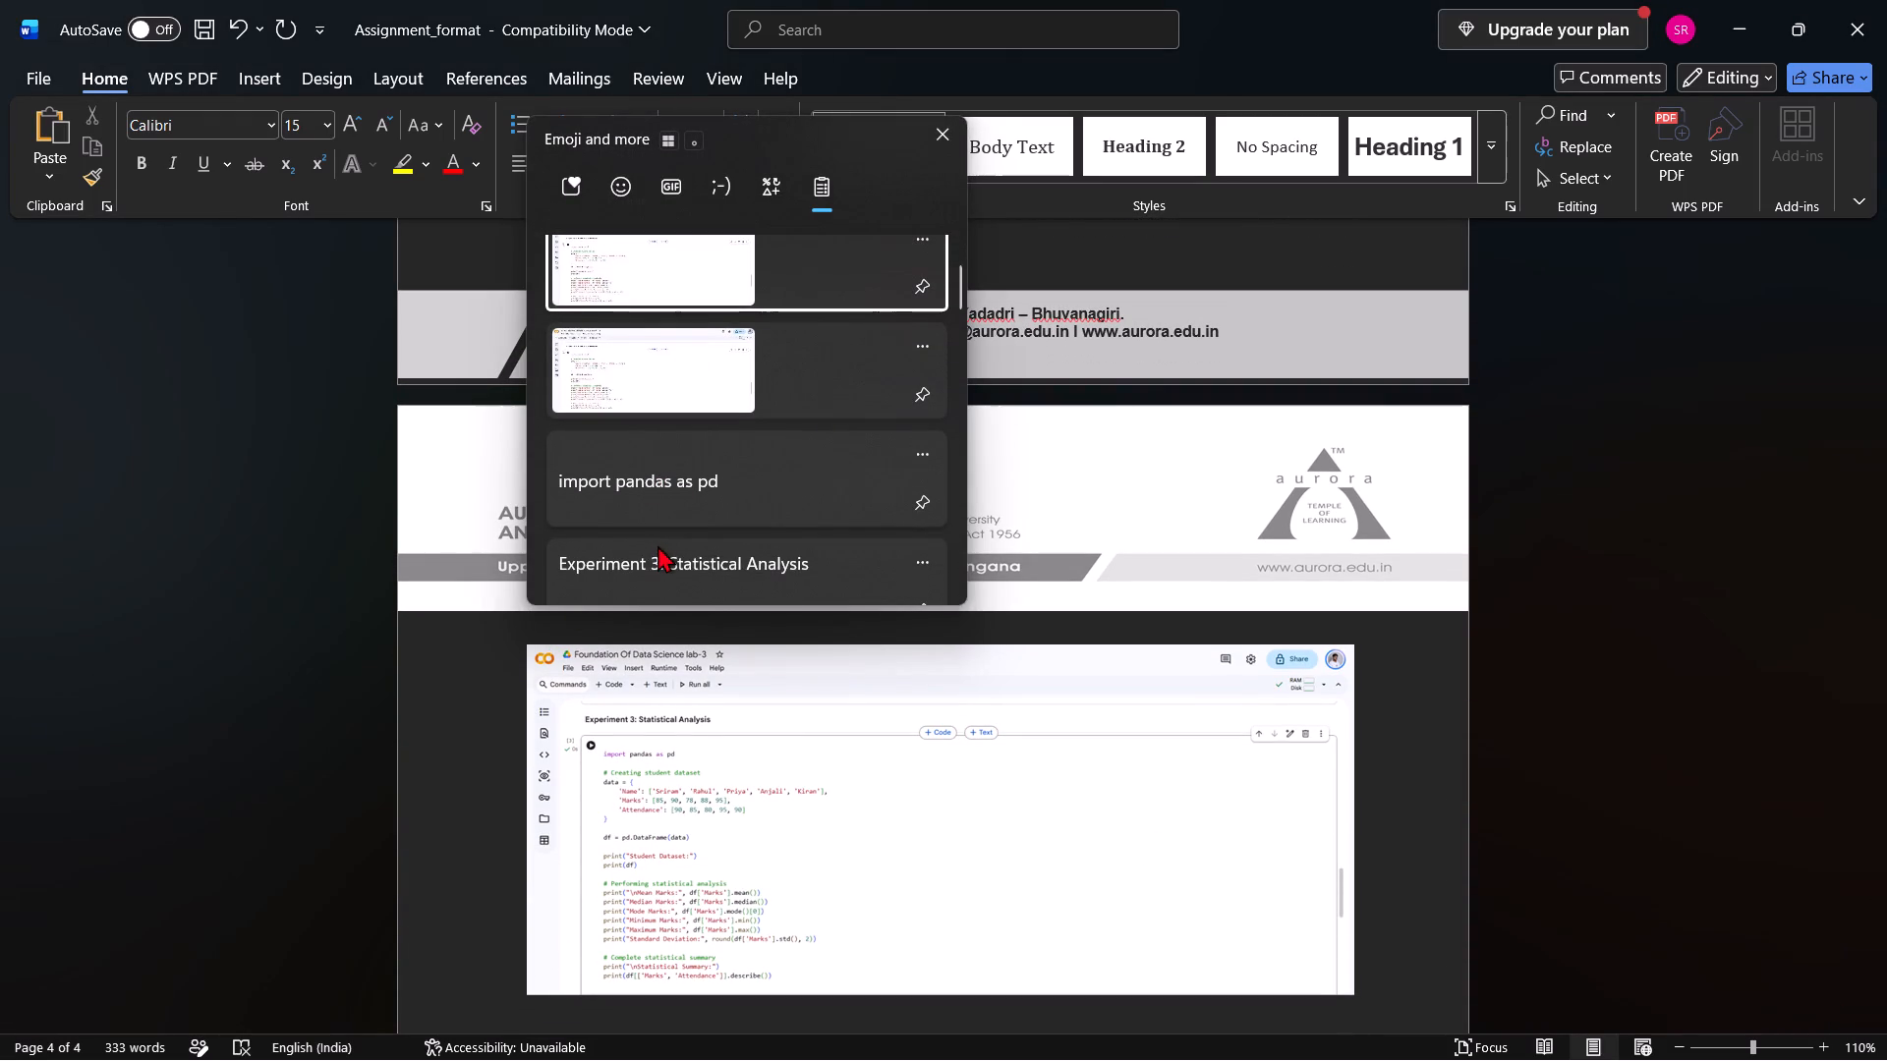
{"action": "left_click", "coordinate": [655, 552]}
{"action": "key", "text": "ctrl+v"}
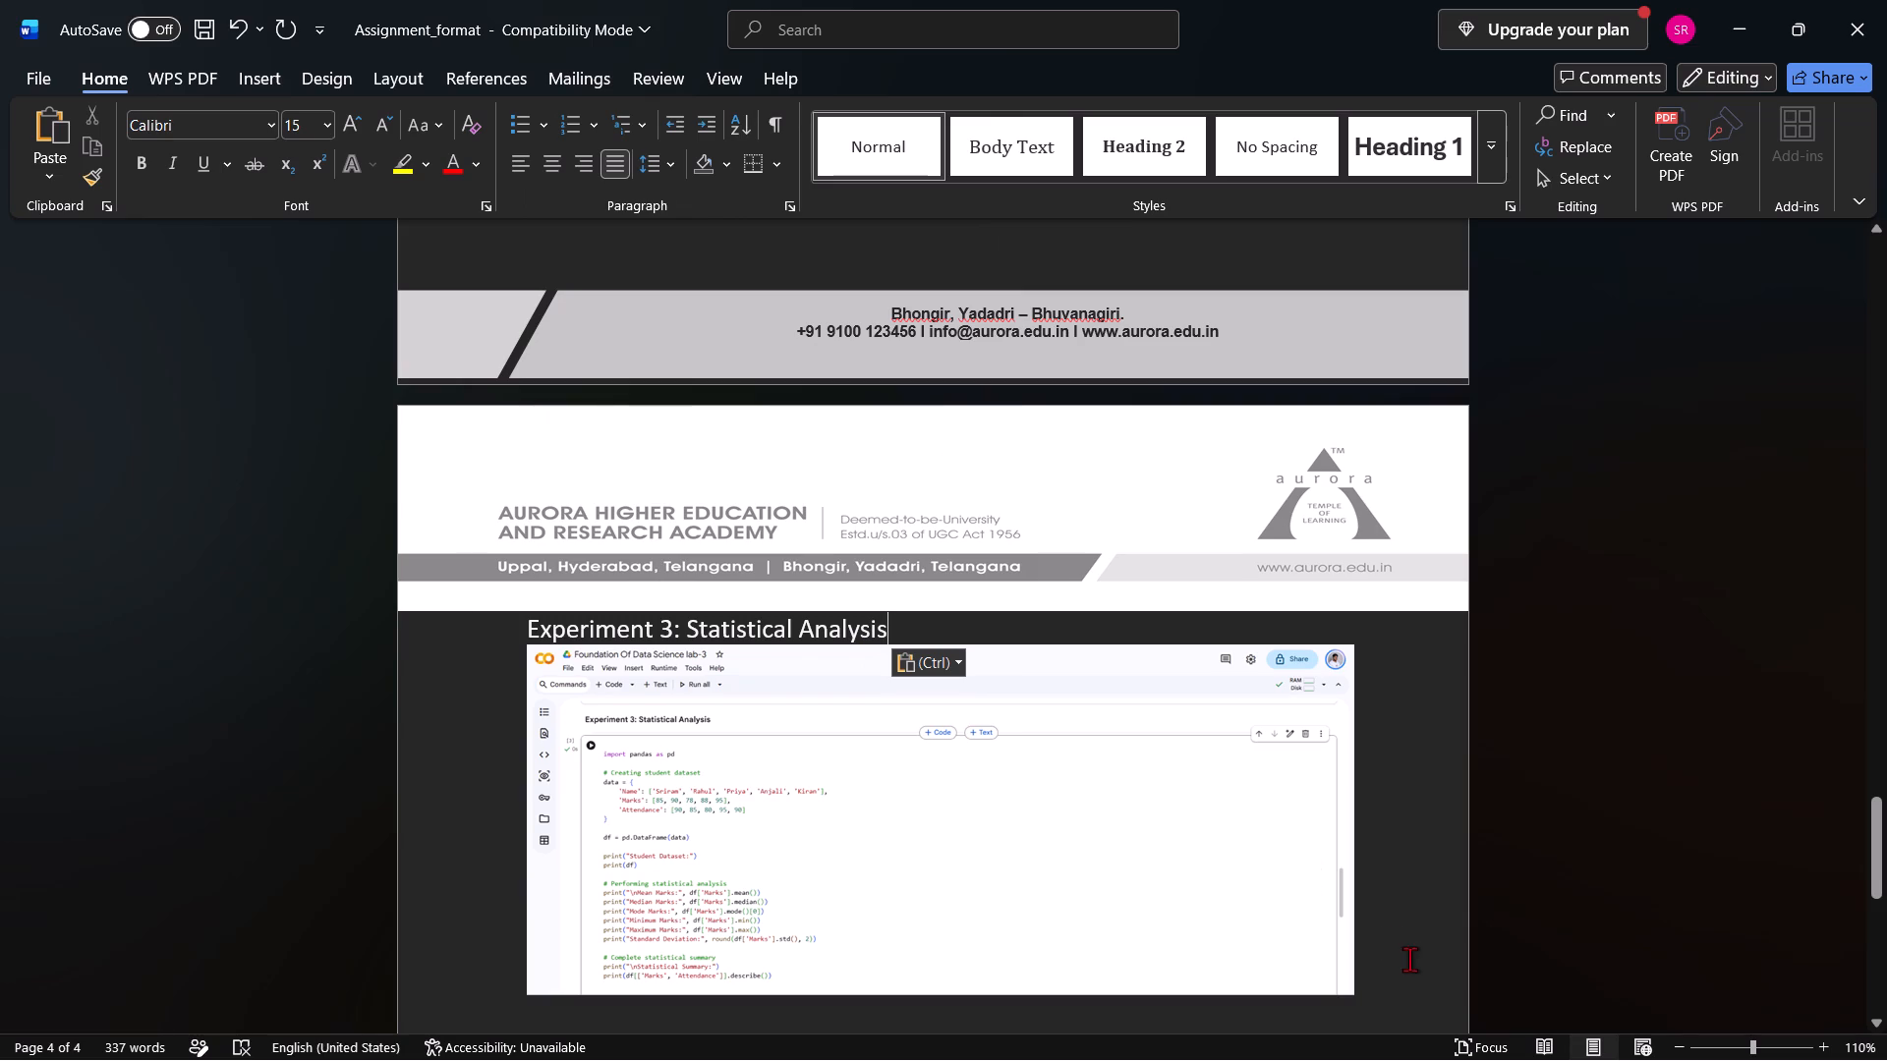
Add the label "OUTPUT:" on a new line below the Experiment 3 code screenshot.
{"action": "left_click", "coordinate": [1376, 967]}
{"action": "key", "text": "Return"}
{"action": "type", "text": "OU"}
{"action": "type", "text": "TPUT:"}
{"action": "key", "text": "Return"}
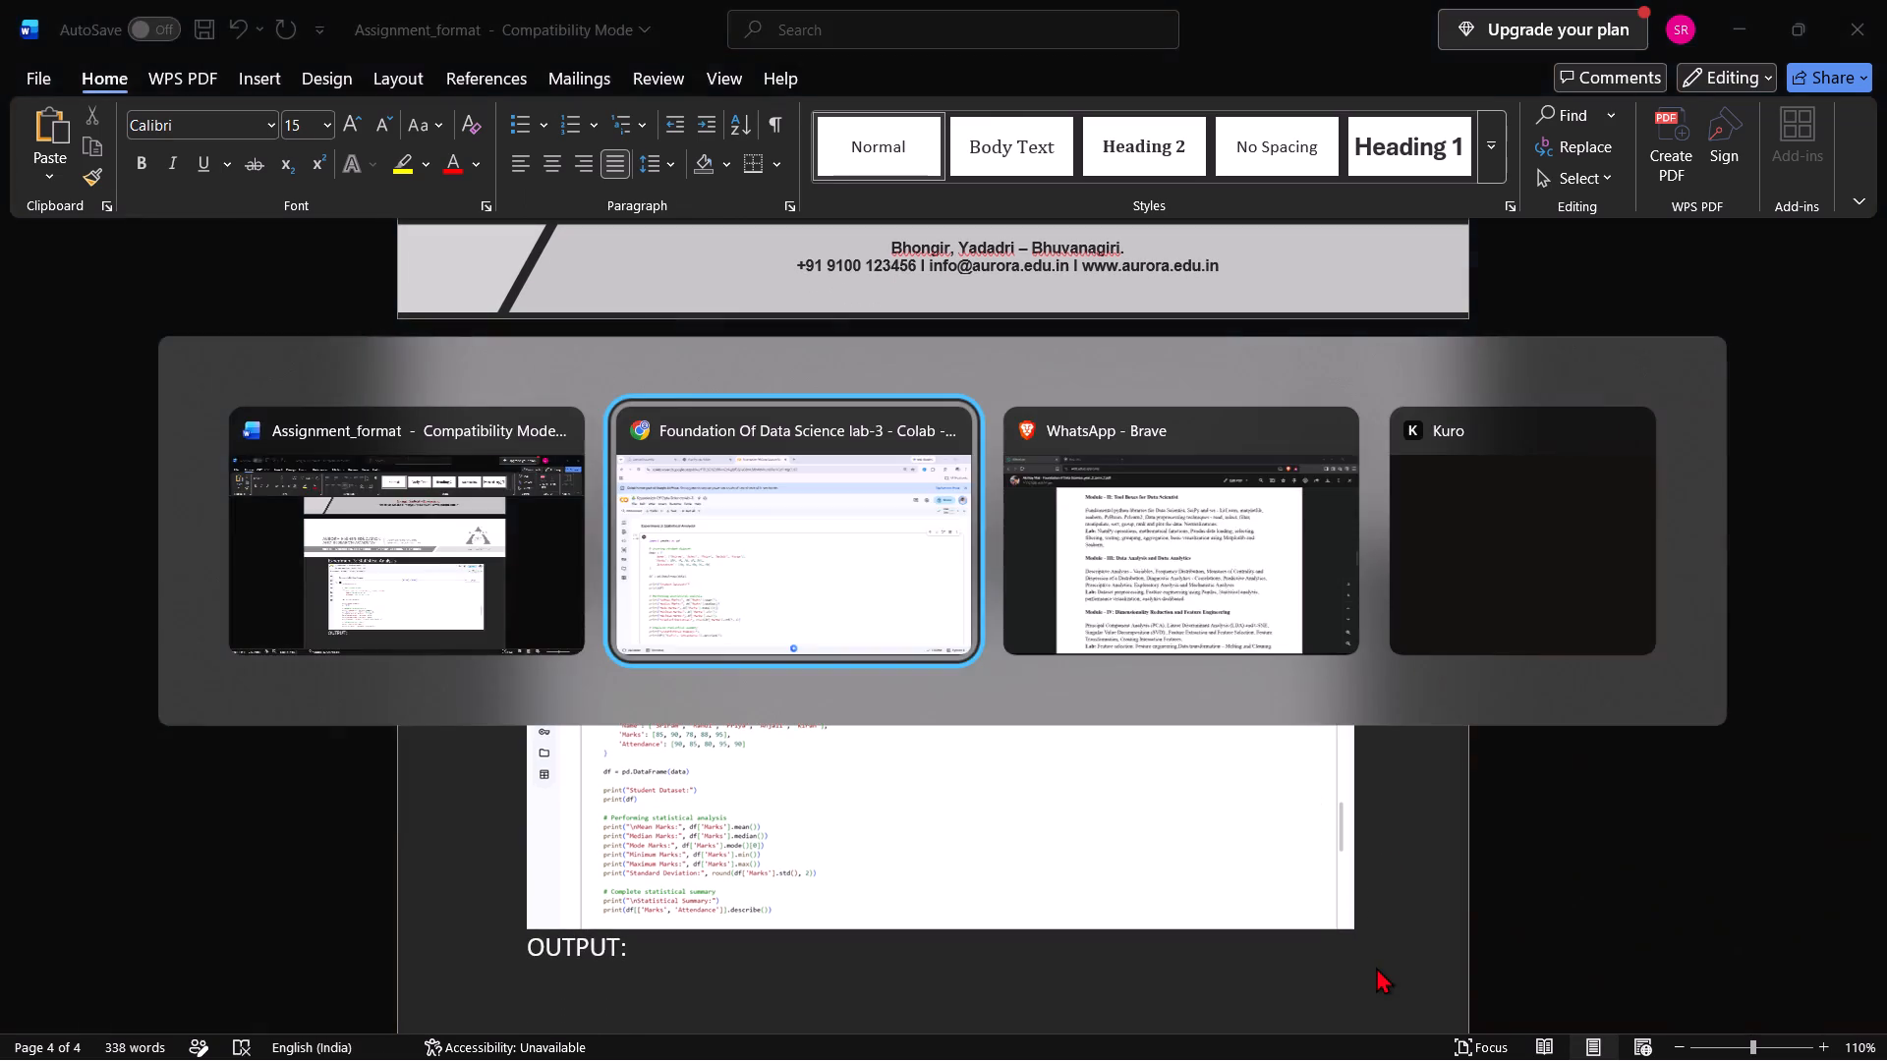
Capture the Experiment 3 output in Colab and paste the screenshot below the "OUTPUT:" label in Word.
{"action": "scroll", "coordinate": [831, 722], "scroll_direction": "down", "scroll_amount": 3}
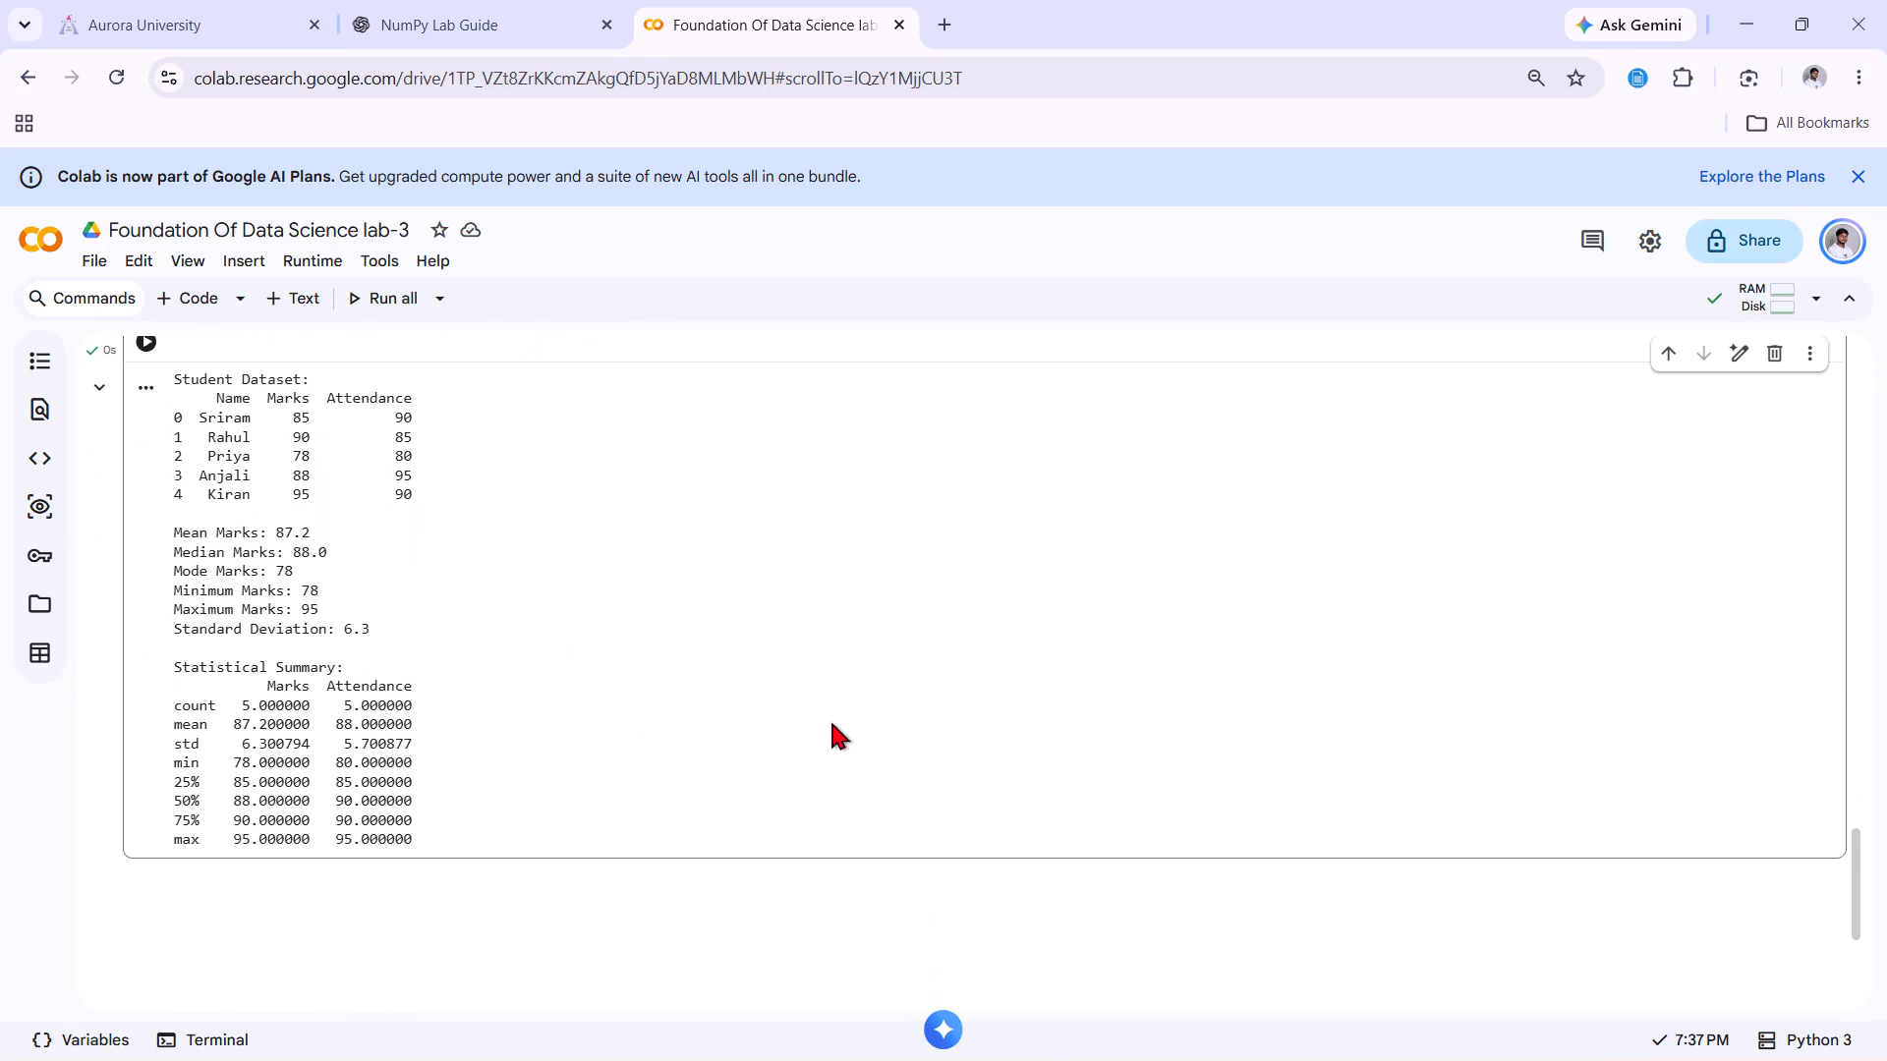
{"action": "scroll", "coordinate": [831, 722], "scroll_direction": "down", "scroll_amount": 2}
{"action": "key", "text": "Print"}
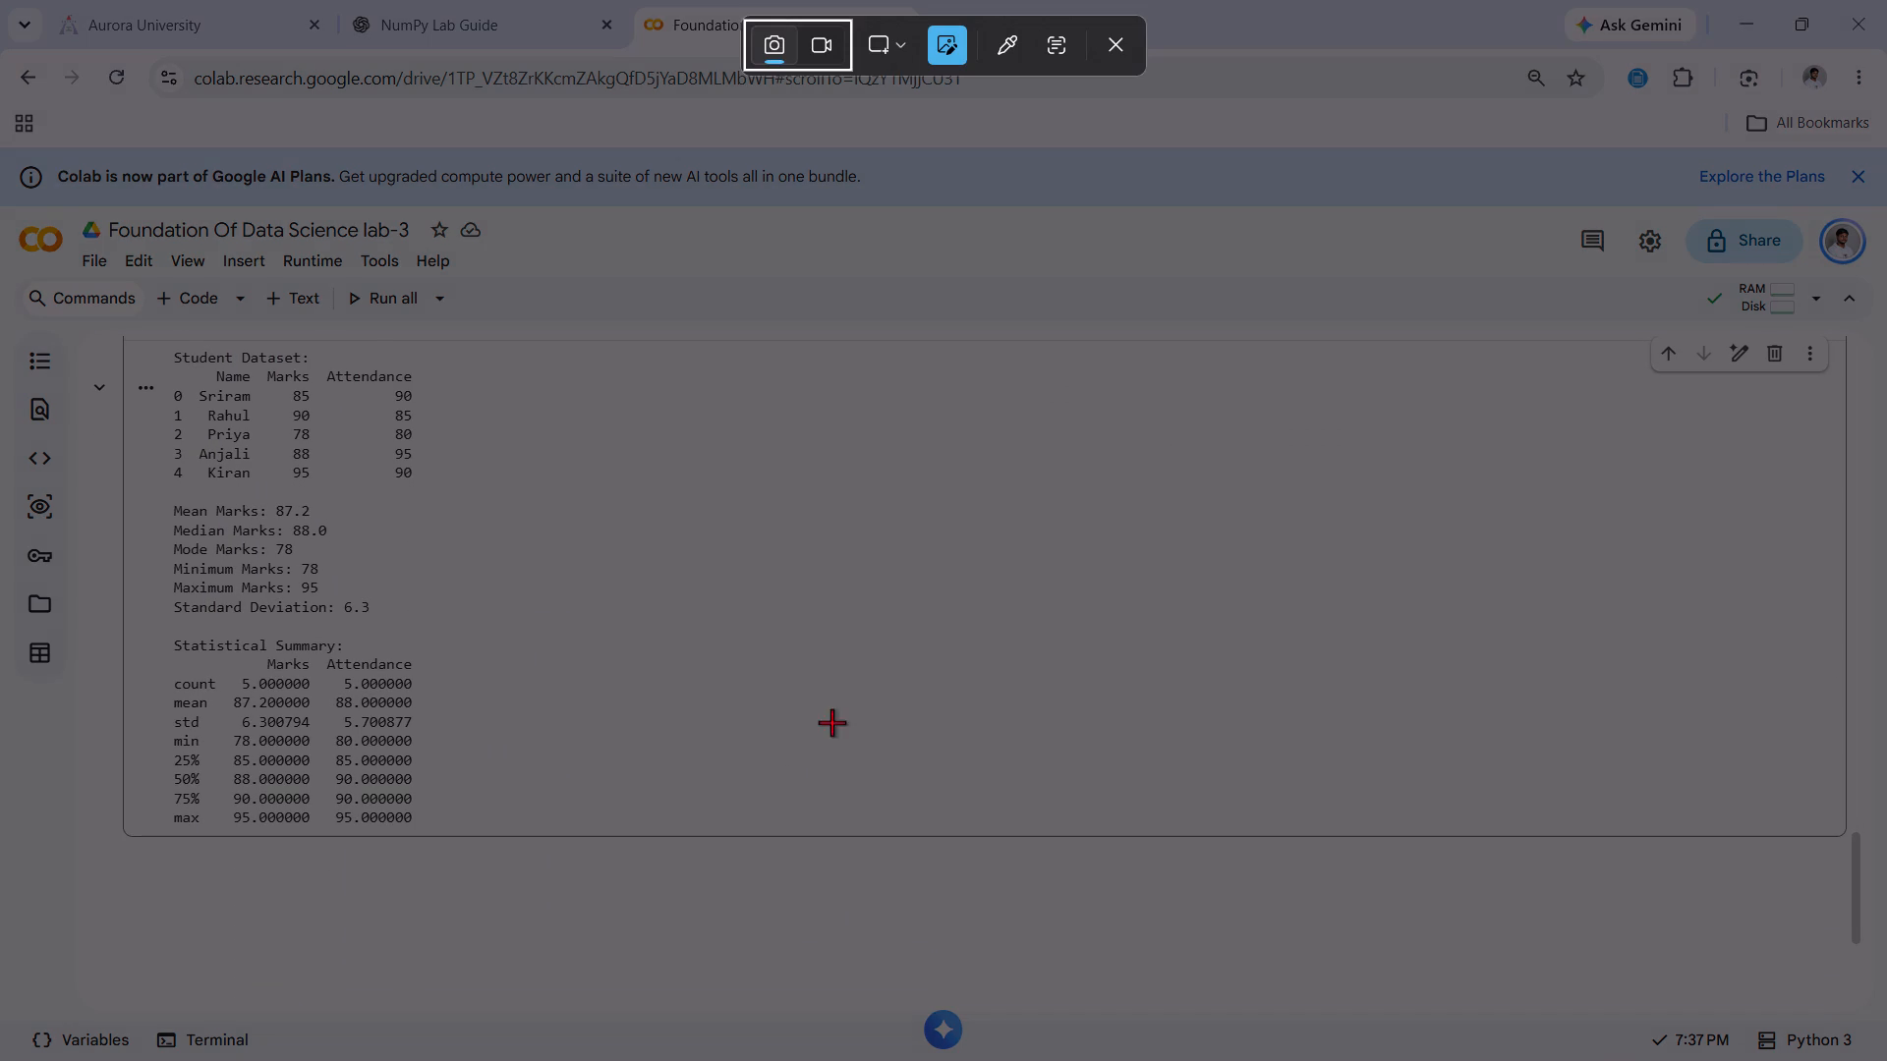
{"action": "left_click_drag", "start_coordinate": [0, 195], "coordinate": [1525, 866]}
{"action": "scroll", "coordinate": [652, 558], "scroll_direction": "right", "scroll_amount": 3}
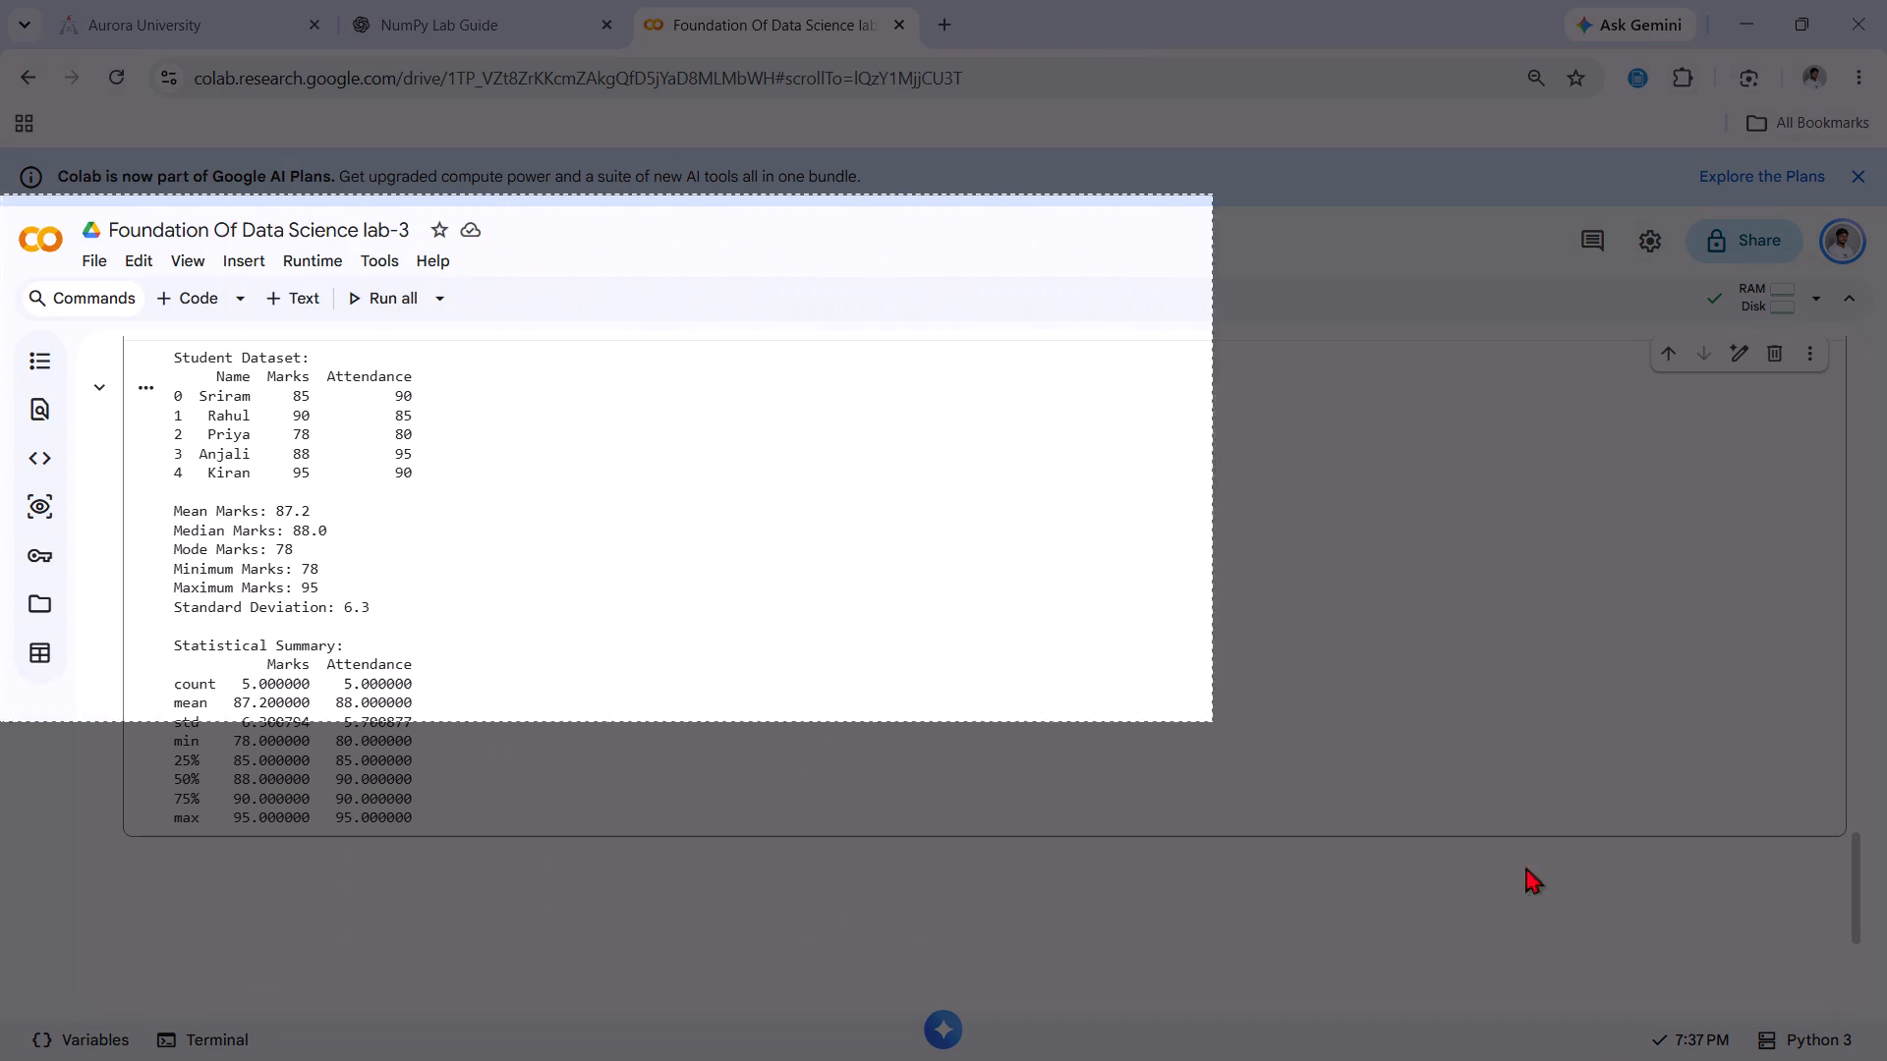
{"action": "scroll", "coordinate": [1525, 866], "scroll_direction": "right", "scroll_amount": 5}
{"action": "left_click_drag", "start_coordinate": [1525, 866], "coordinate": [1886, 839]}
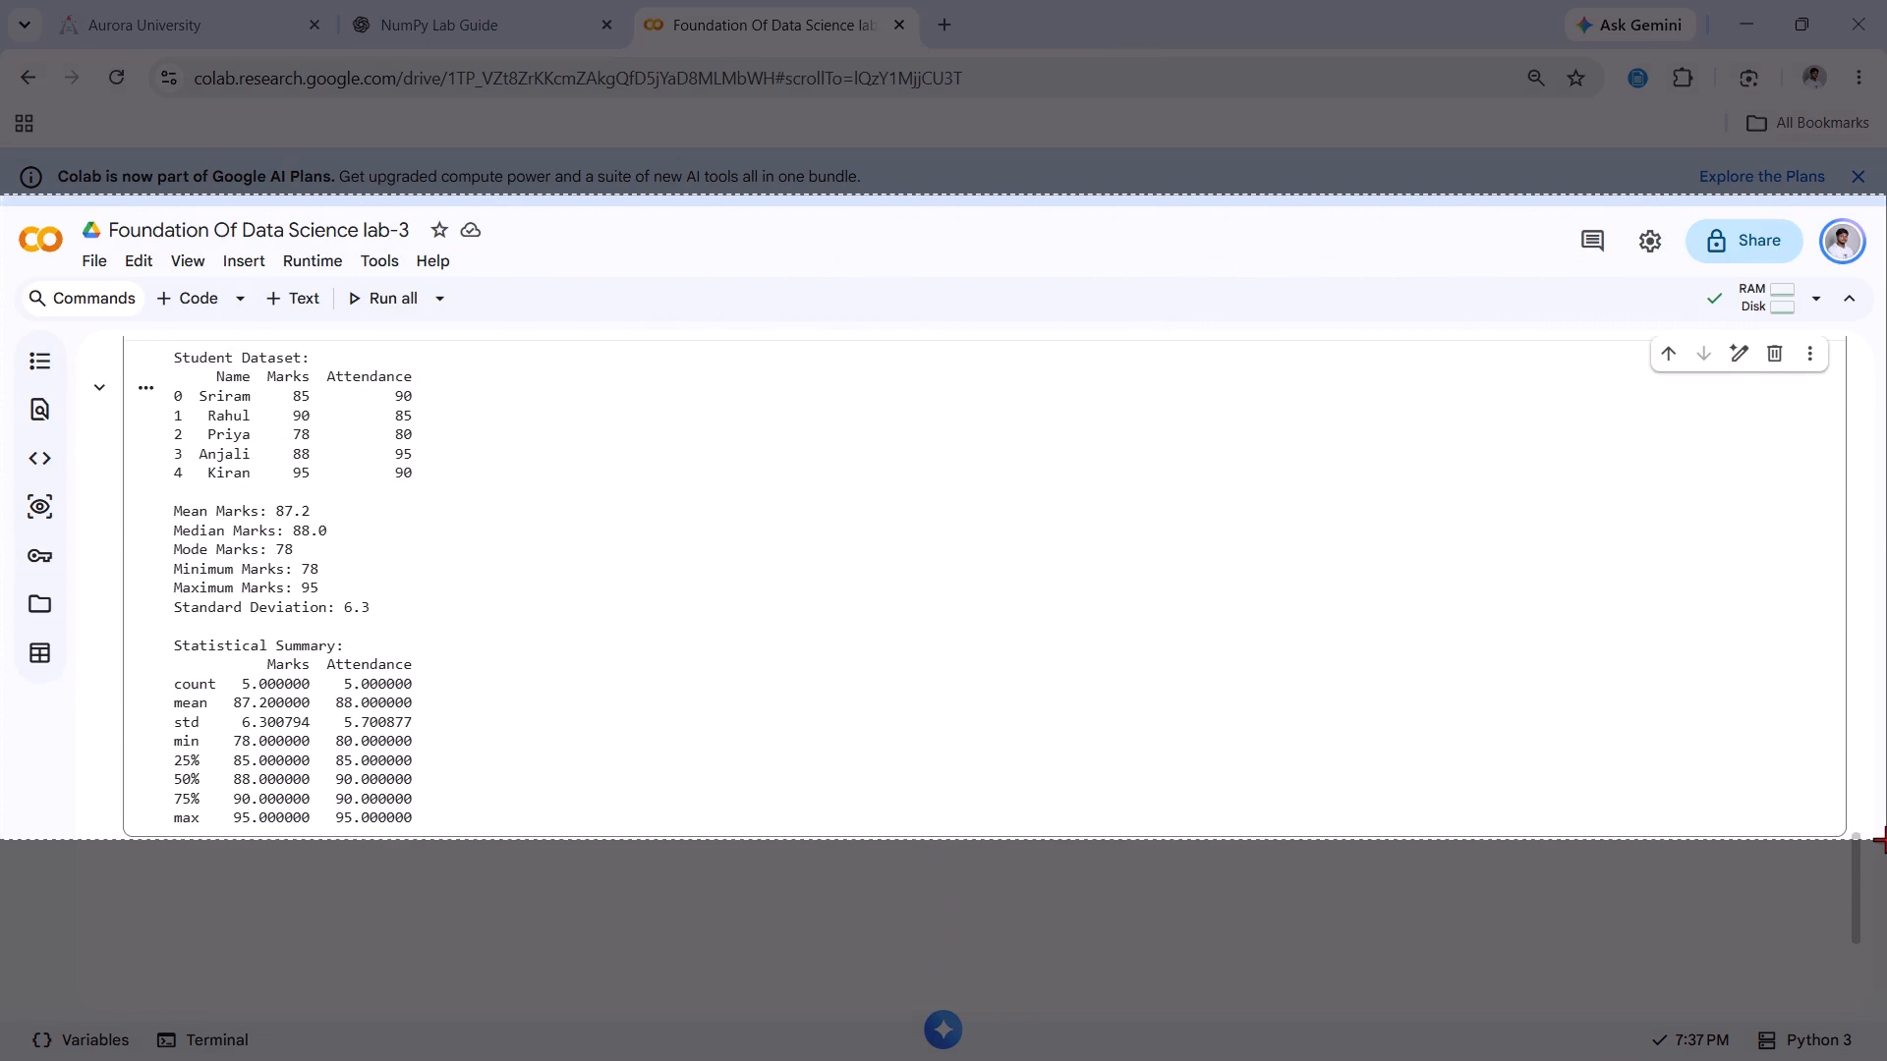
{"action": "key", "text": "ctrl+c"}
{"action": "key", "text": "ctrl+v"}
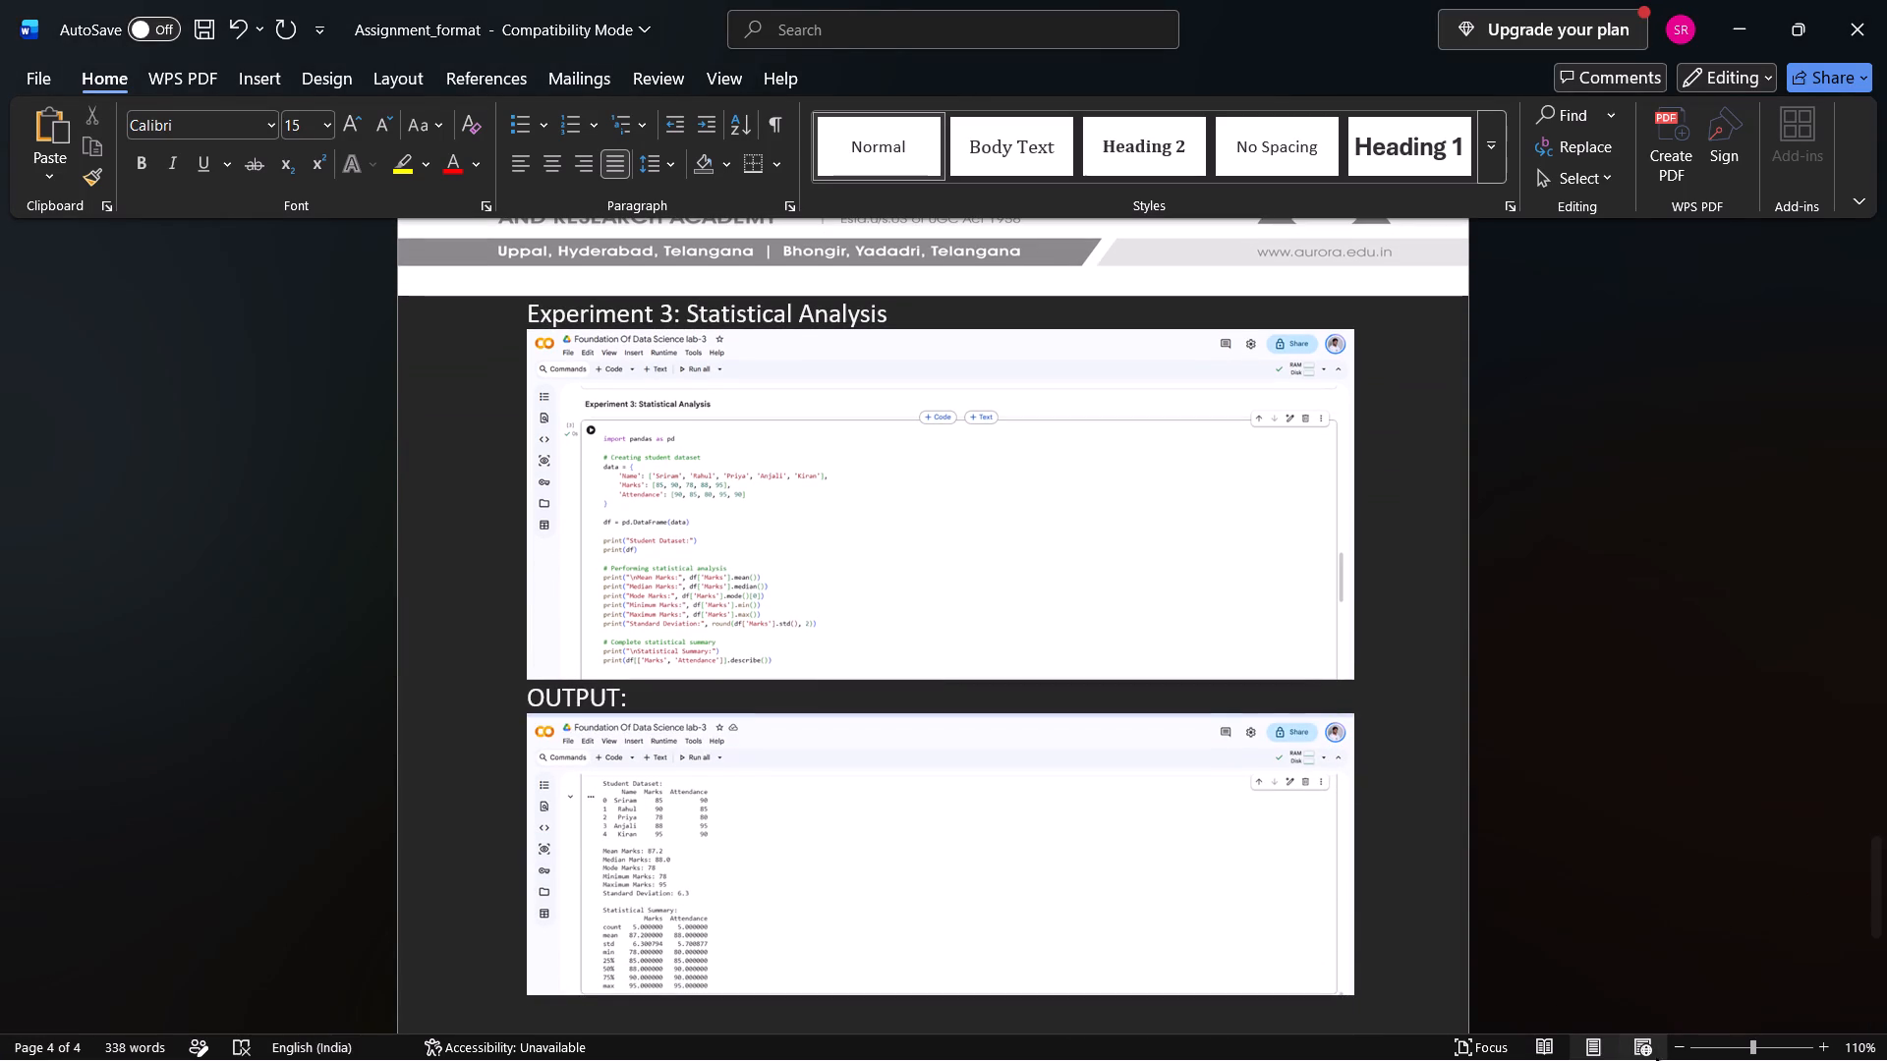
{"action": "left_click", "coordinate": [1385, 980]}
{"action": "key", "text": "Return"}
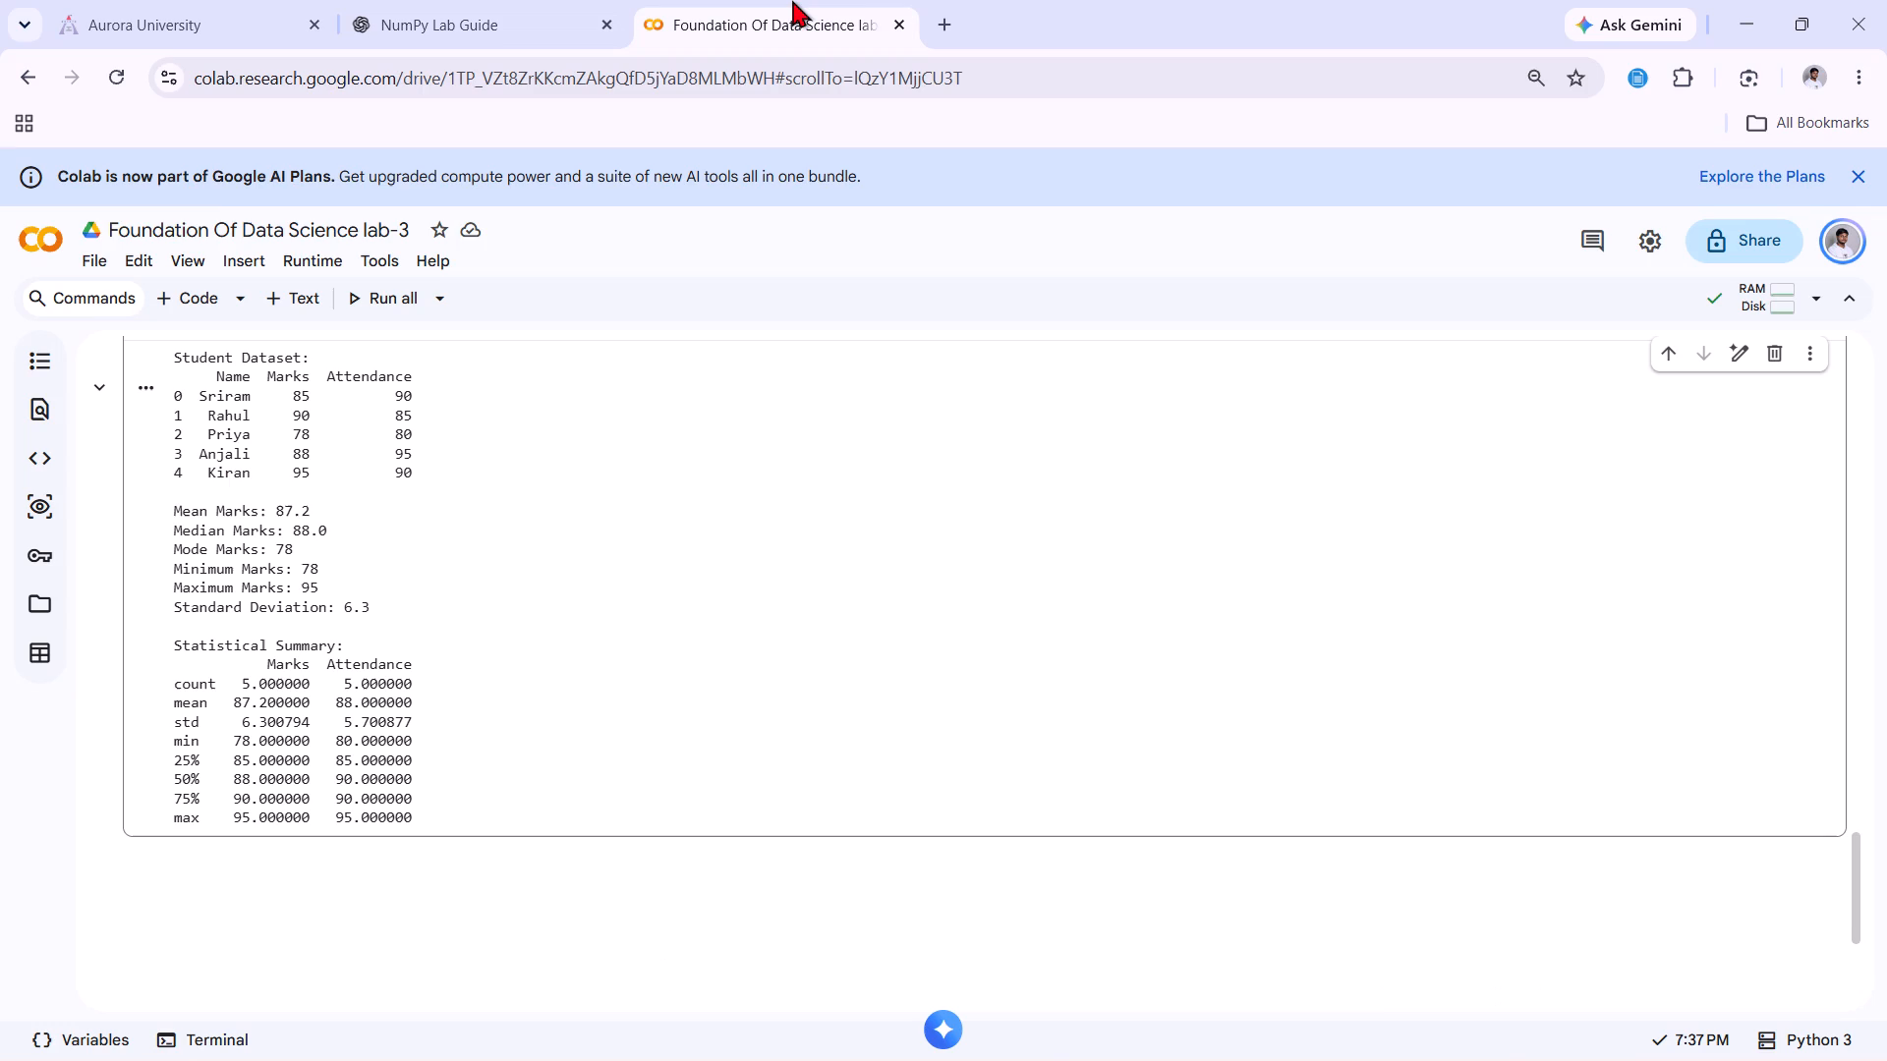
{"action": "scroll", "coordinate": [862, 629], "scroll_direction": "down", "scroll_amount": 2}
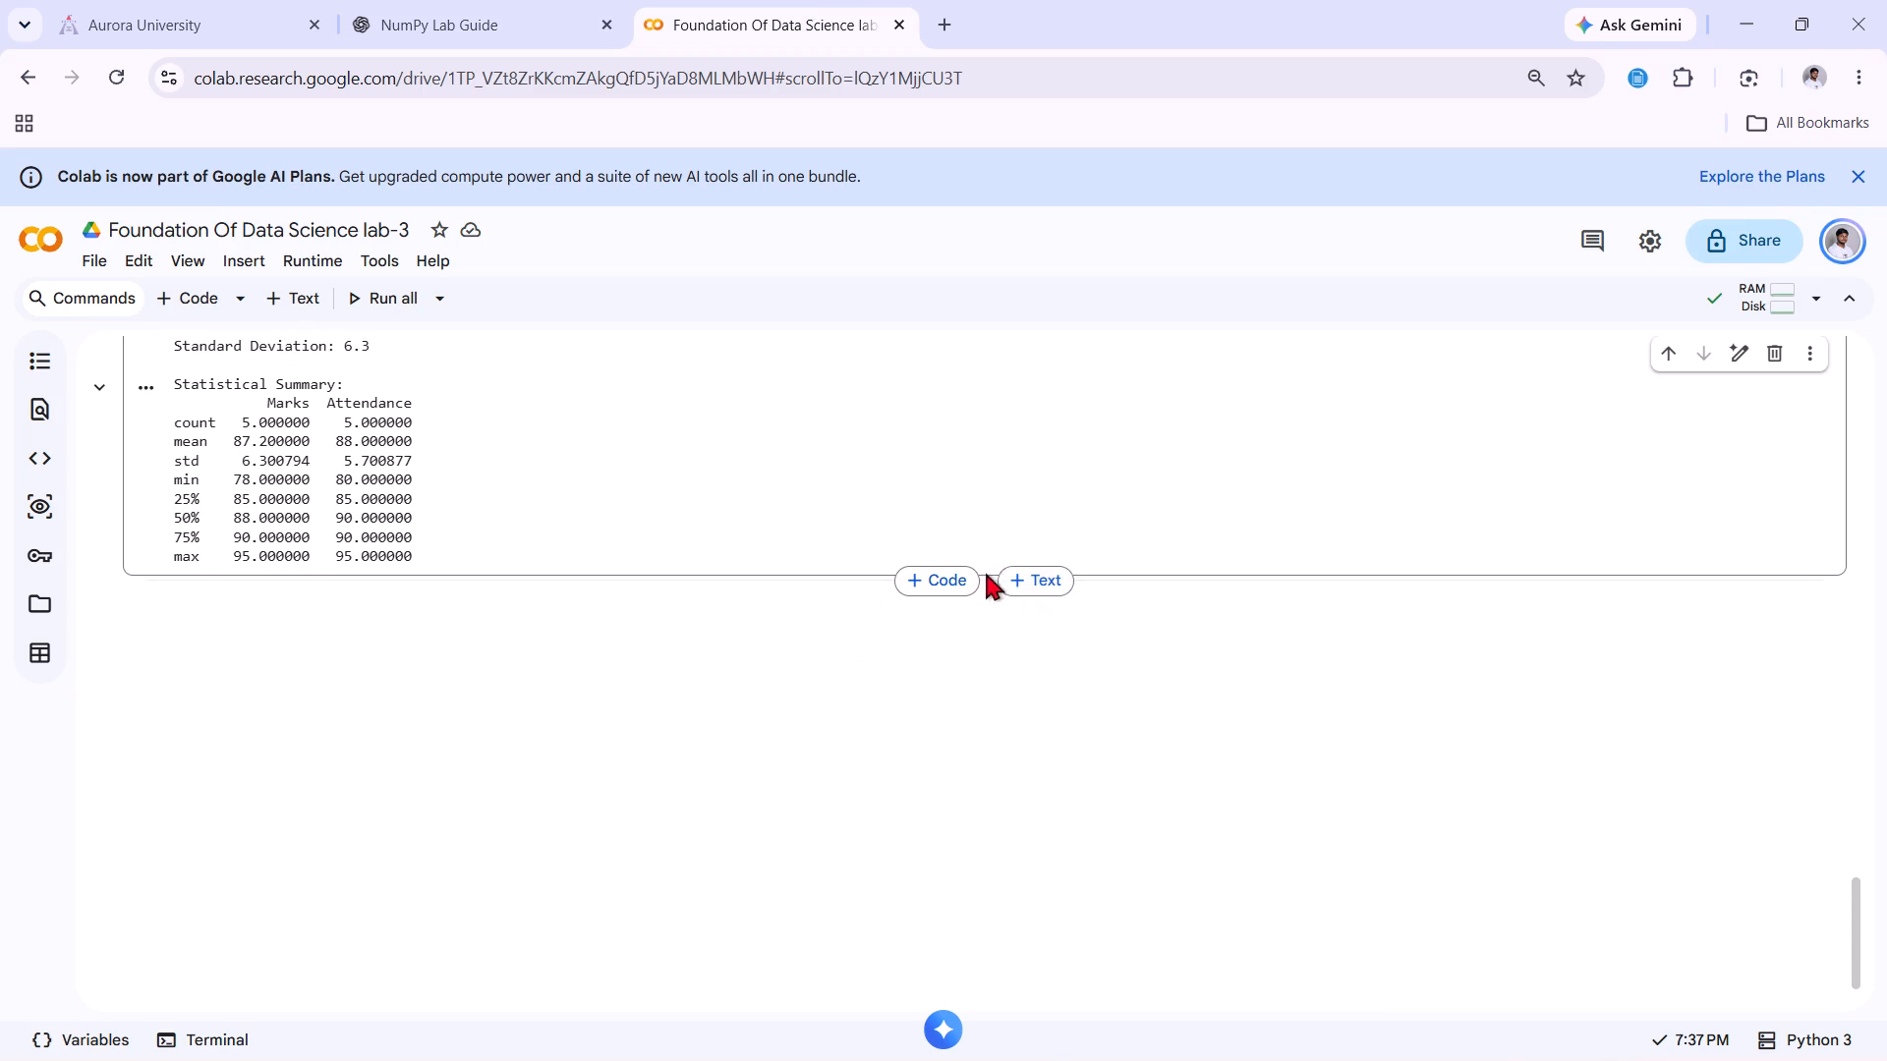
{"action": "left_click", "coordinate": [1026, 577]}
{"action": "key", "text": "ctrl+v"}
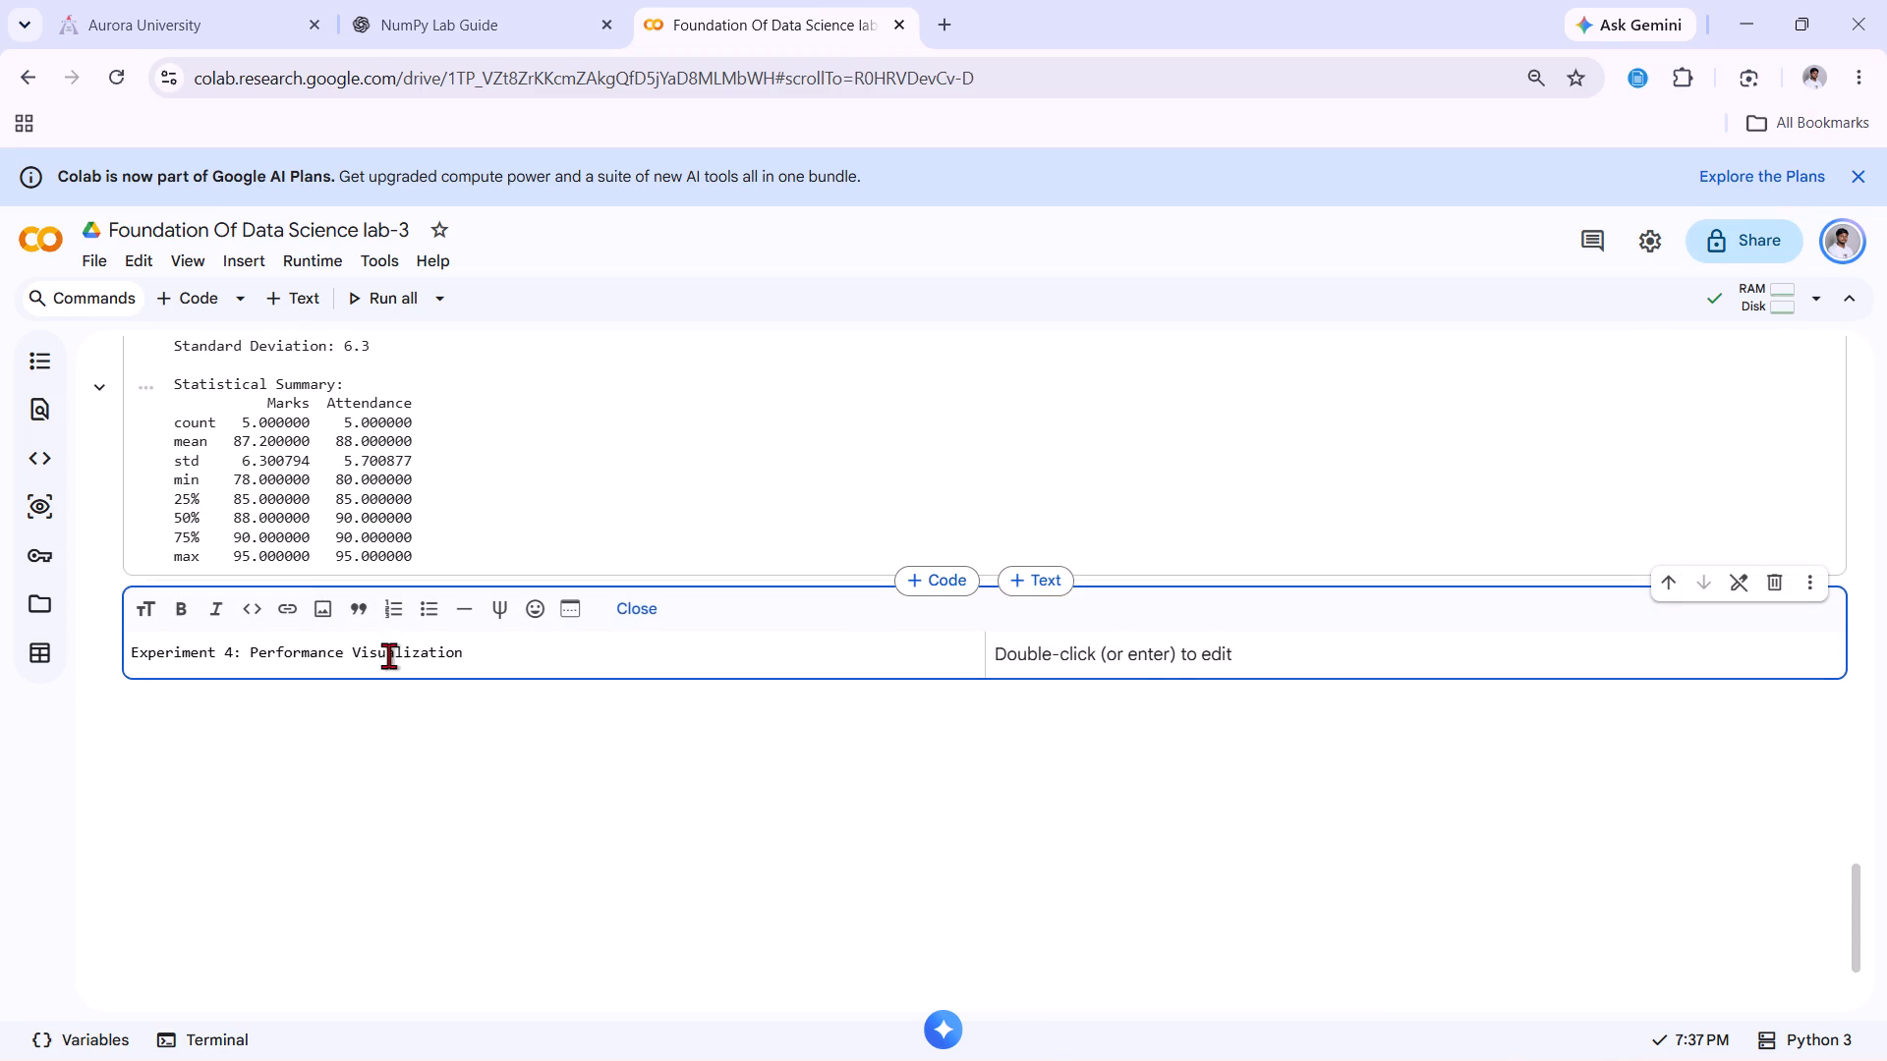
{"action": "left_click_drag", "start_coordinate": [479, 659], "coordinate": [113, 632]}
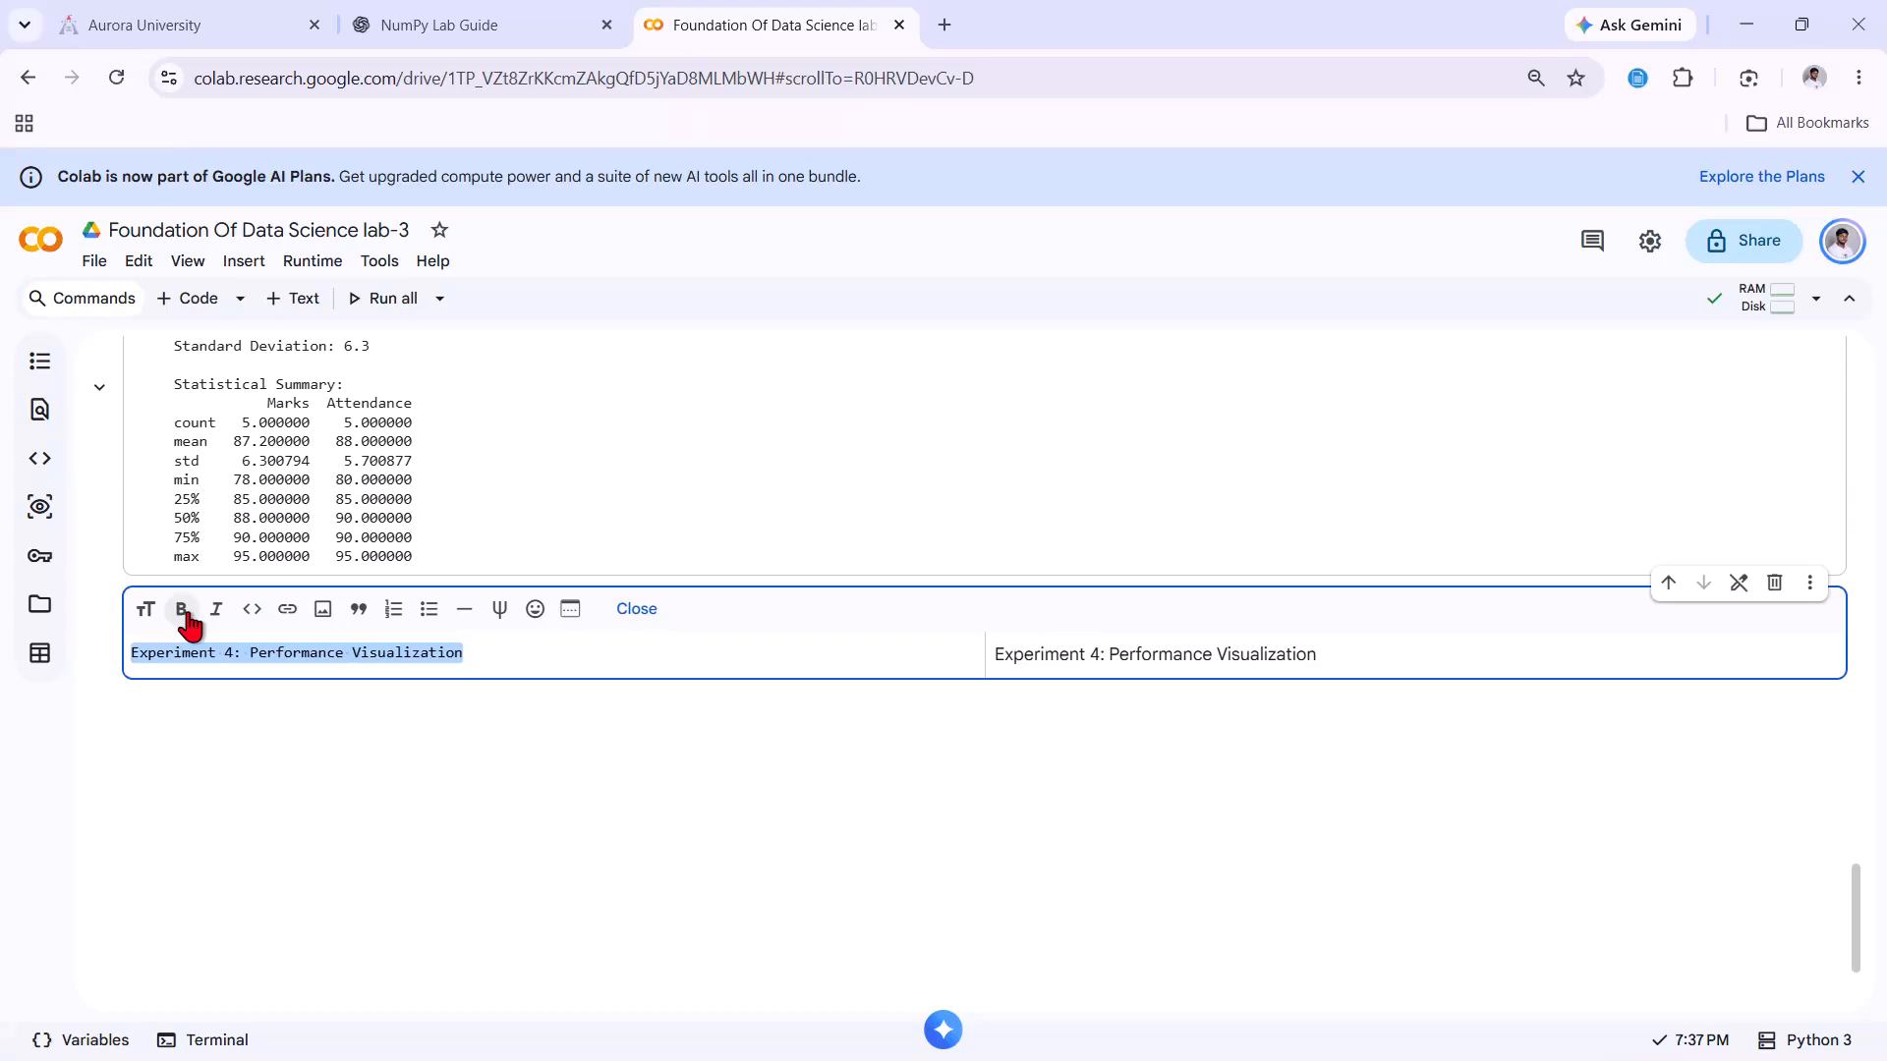
{"action": "left_click", "coordinate": [188, 611]}
{"action": "left_click", "coordinate": [511, 754]}
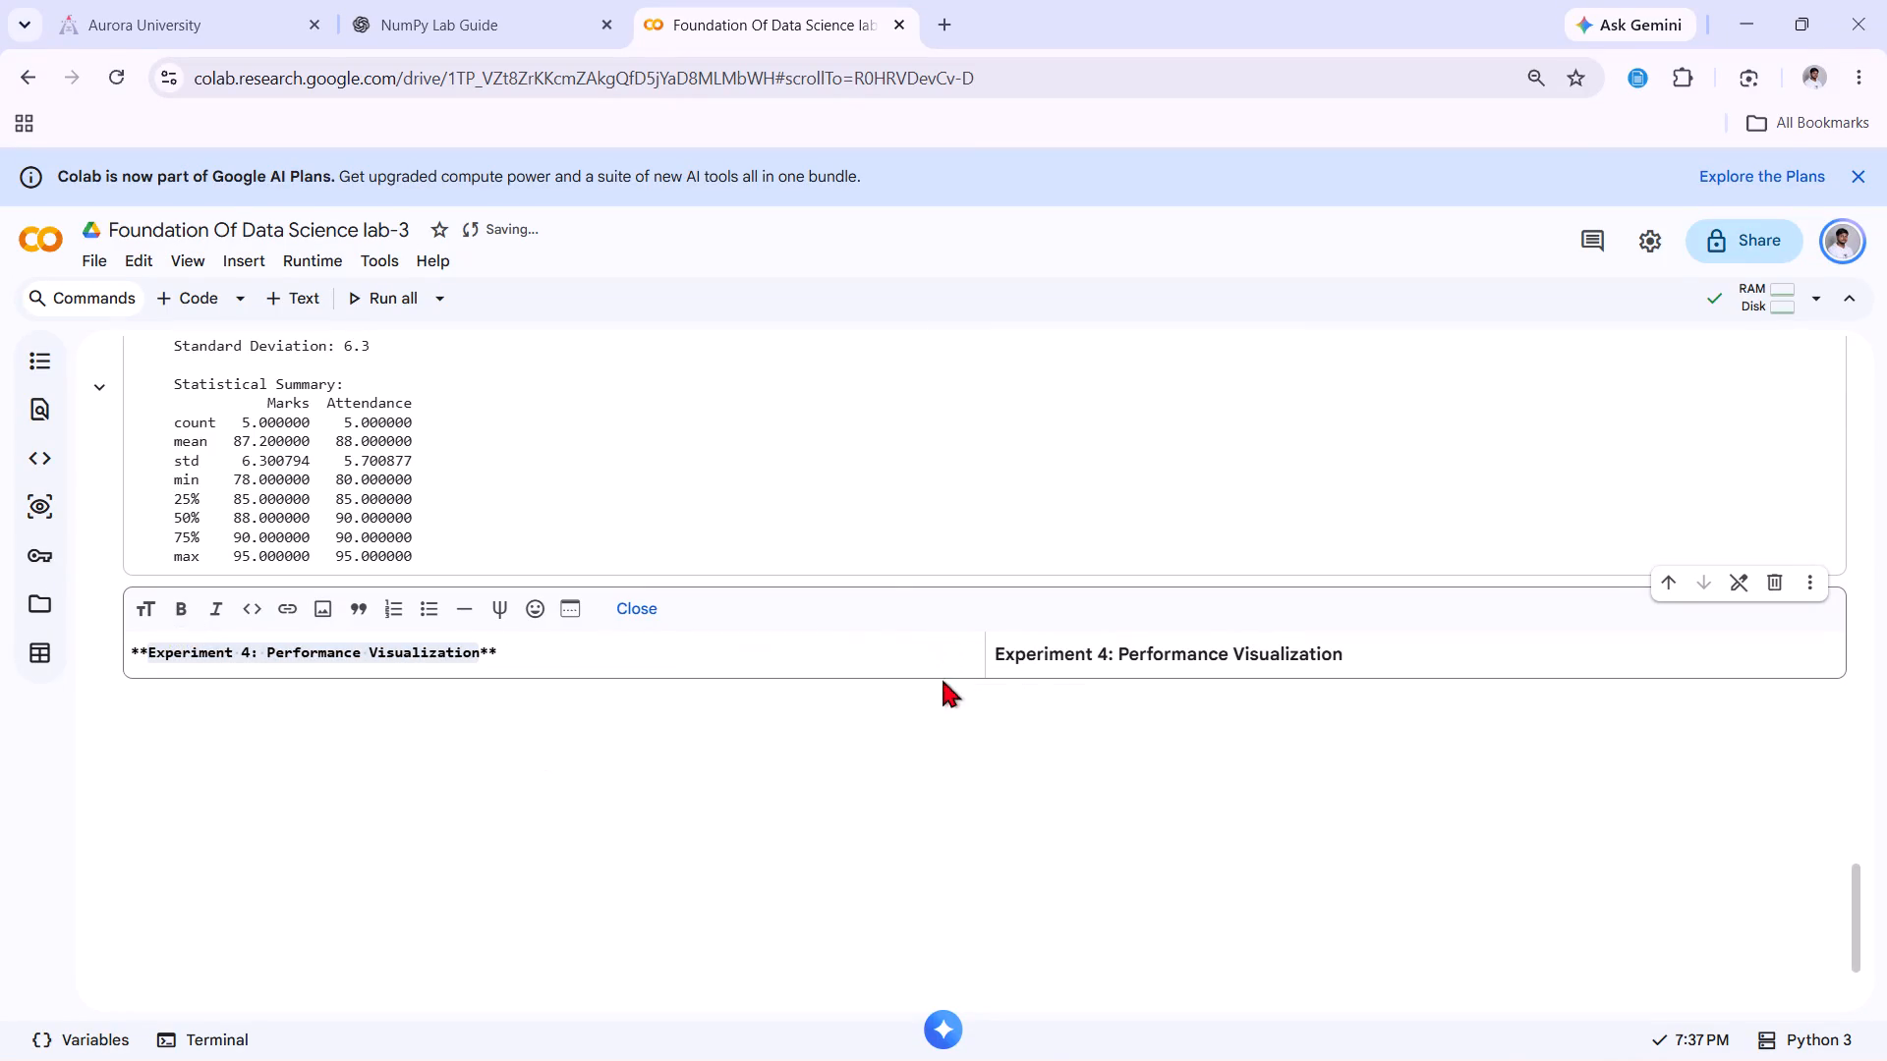
Add a code cell below the Experiment 4 heading in Colab, paste ChatGPT's Experiment 4 Python code into it and run it.
{"action": "left_click", "coordinate": [941, 687]}
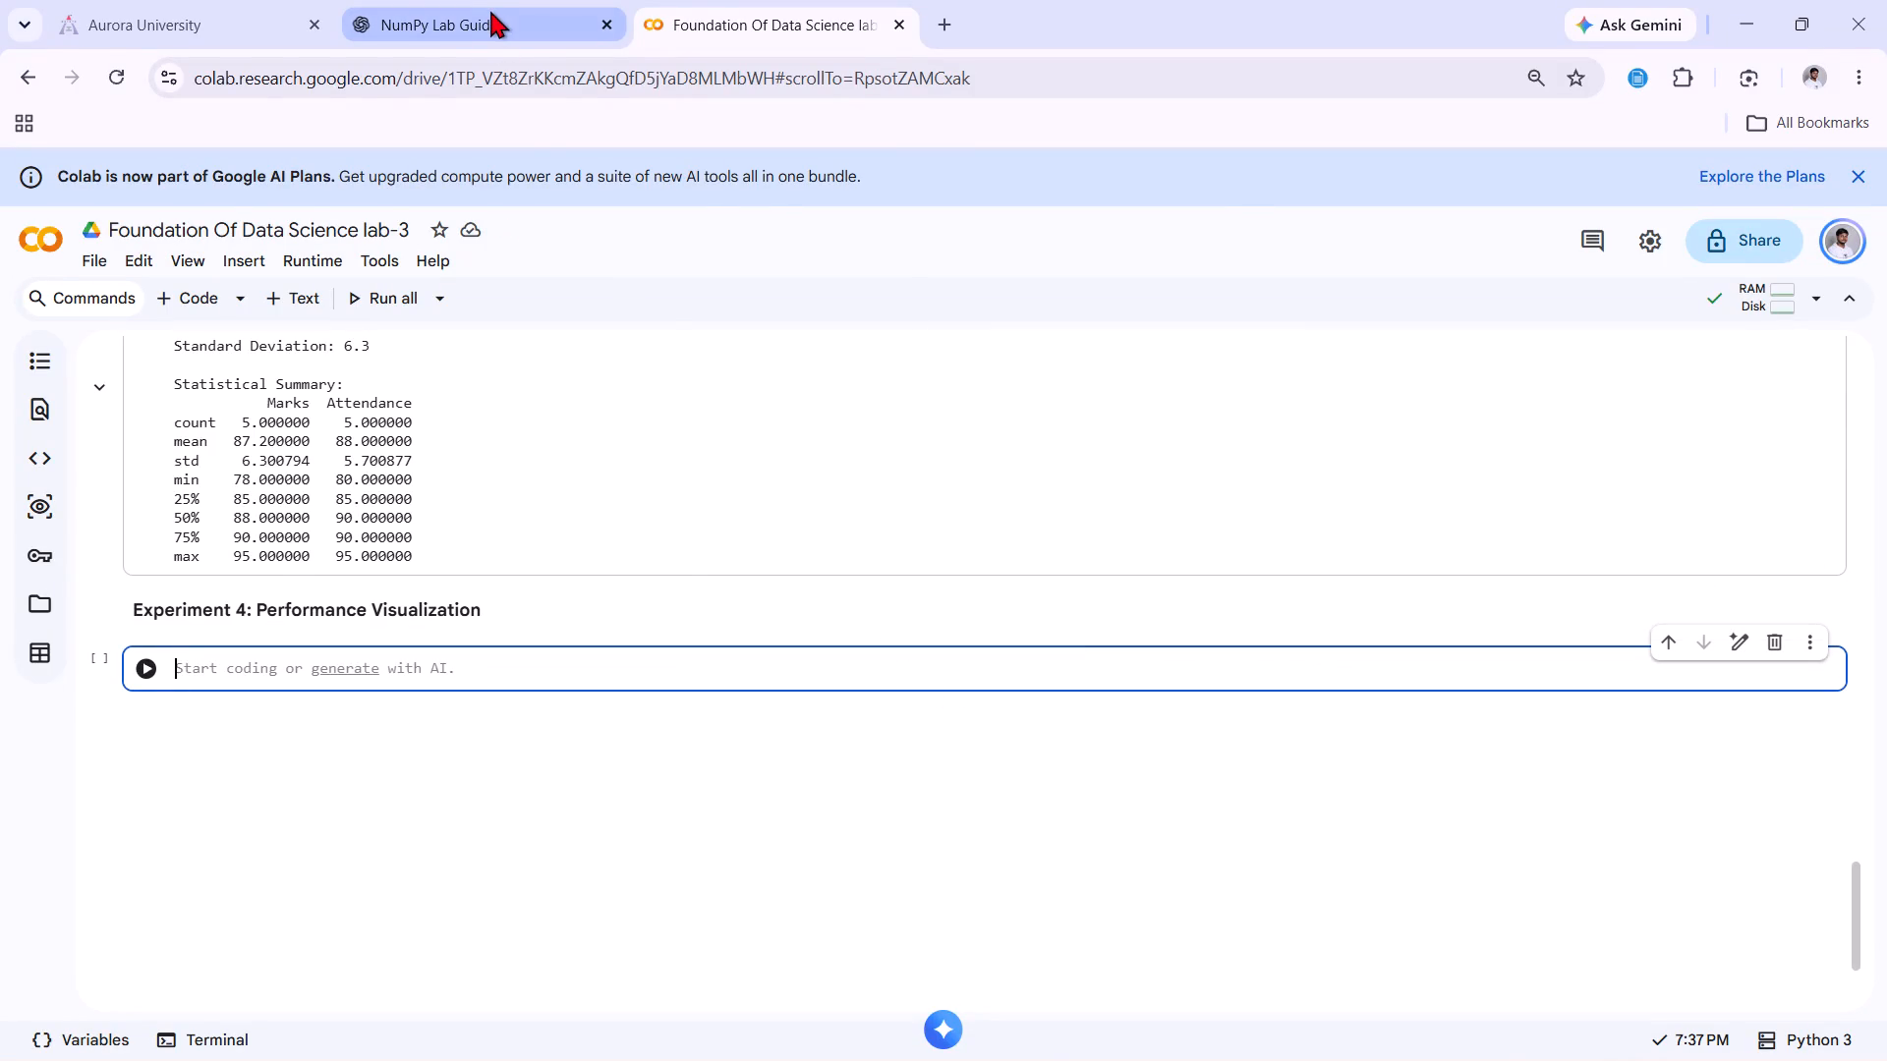
{"action": "left_click", "coordinate": [490, 11]}
{"action": "scroll", "coordinate": [536, 583], "scroll_direction": "down", "scroll_amount": 2}
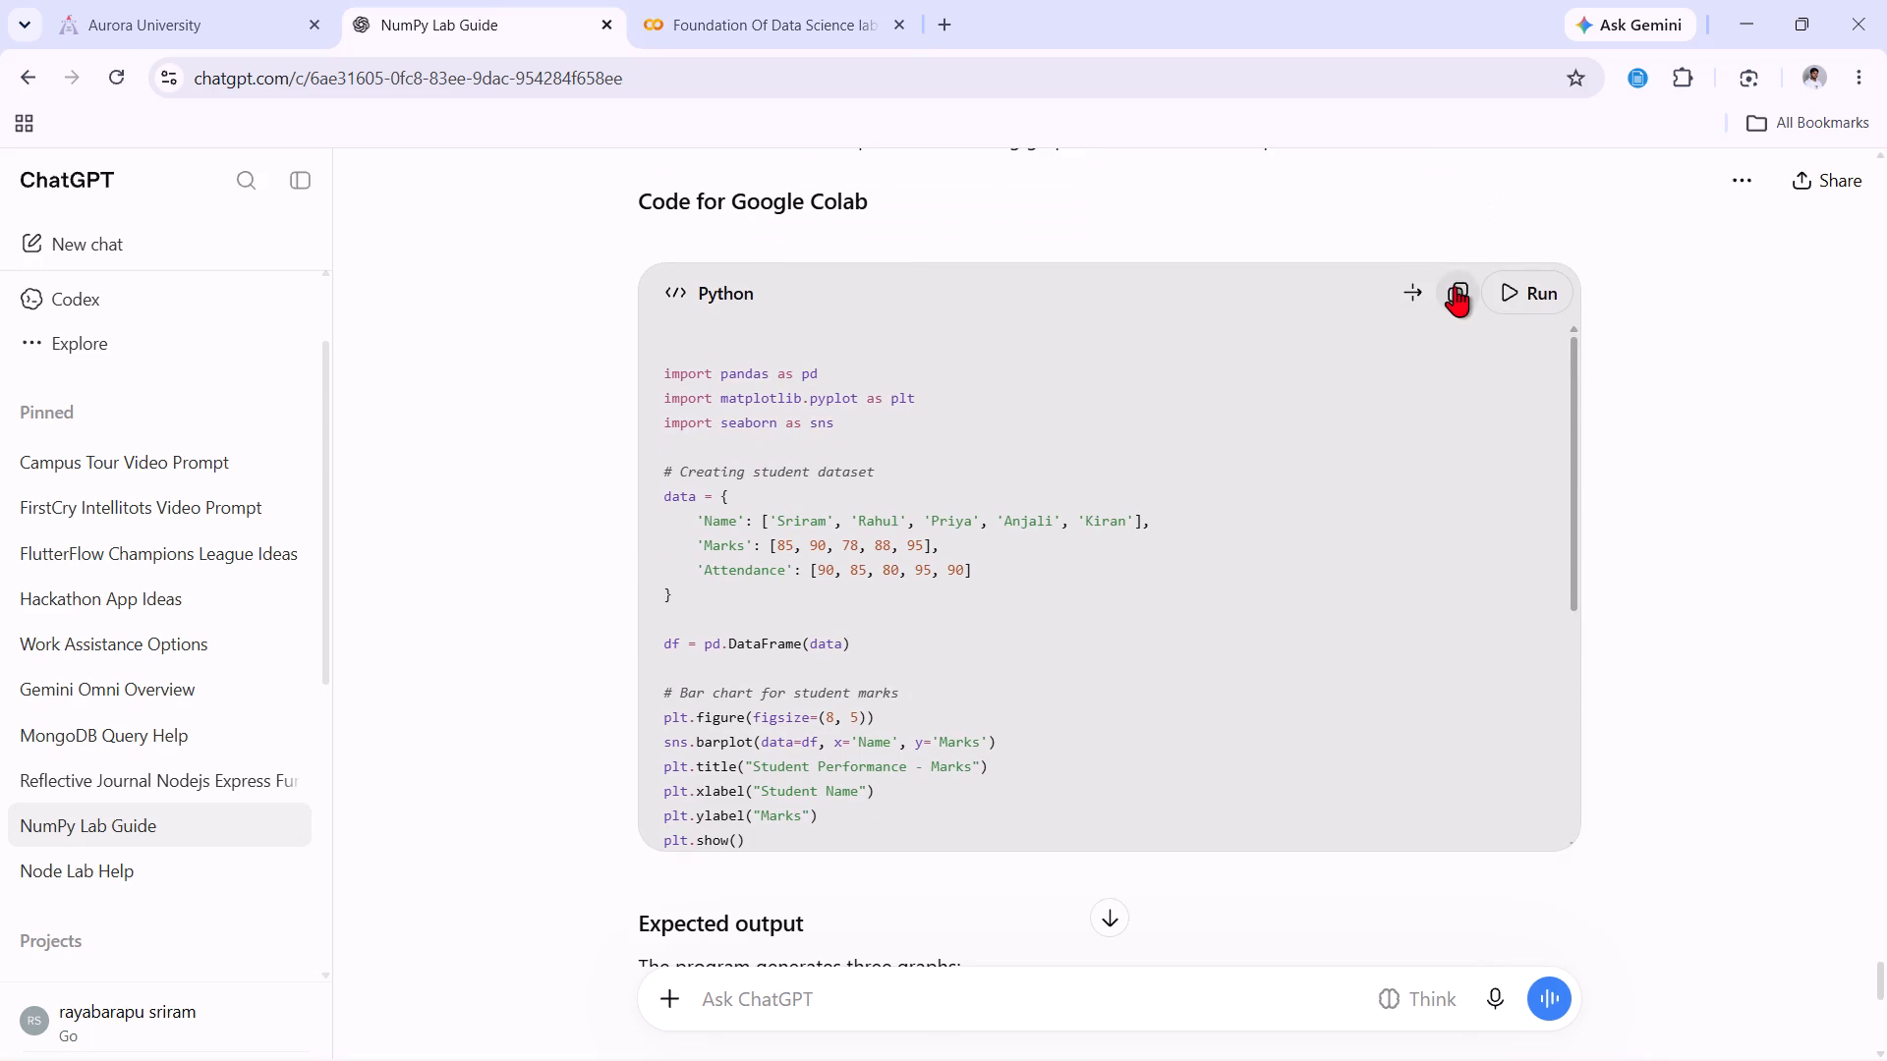
{"action": "left_click", "coordinate": [1455, 287]}
{"action": "left_click", "coordinate": [775, 0]}
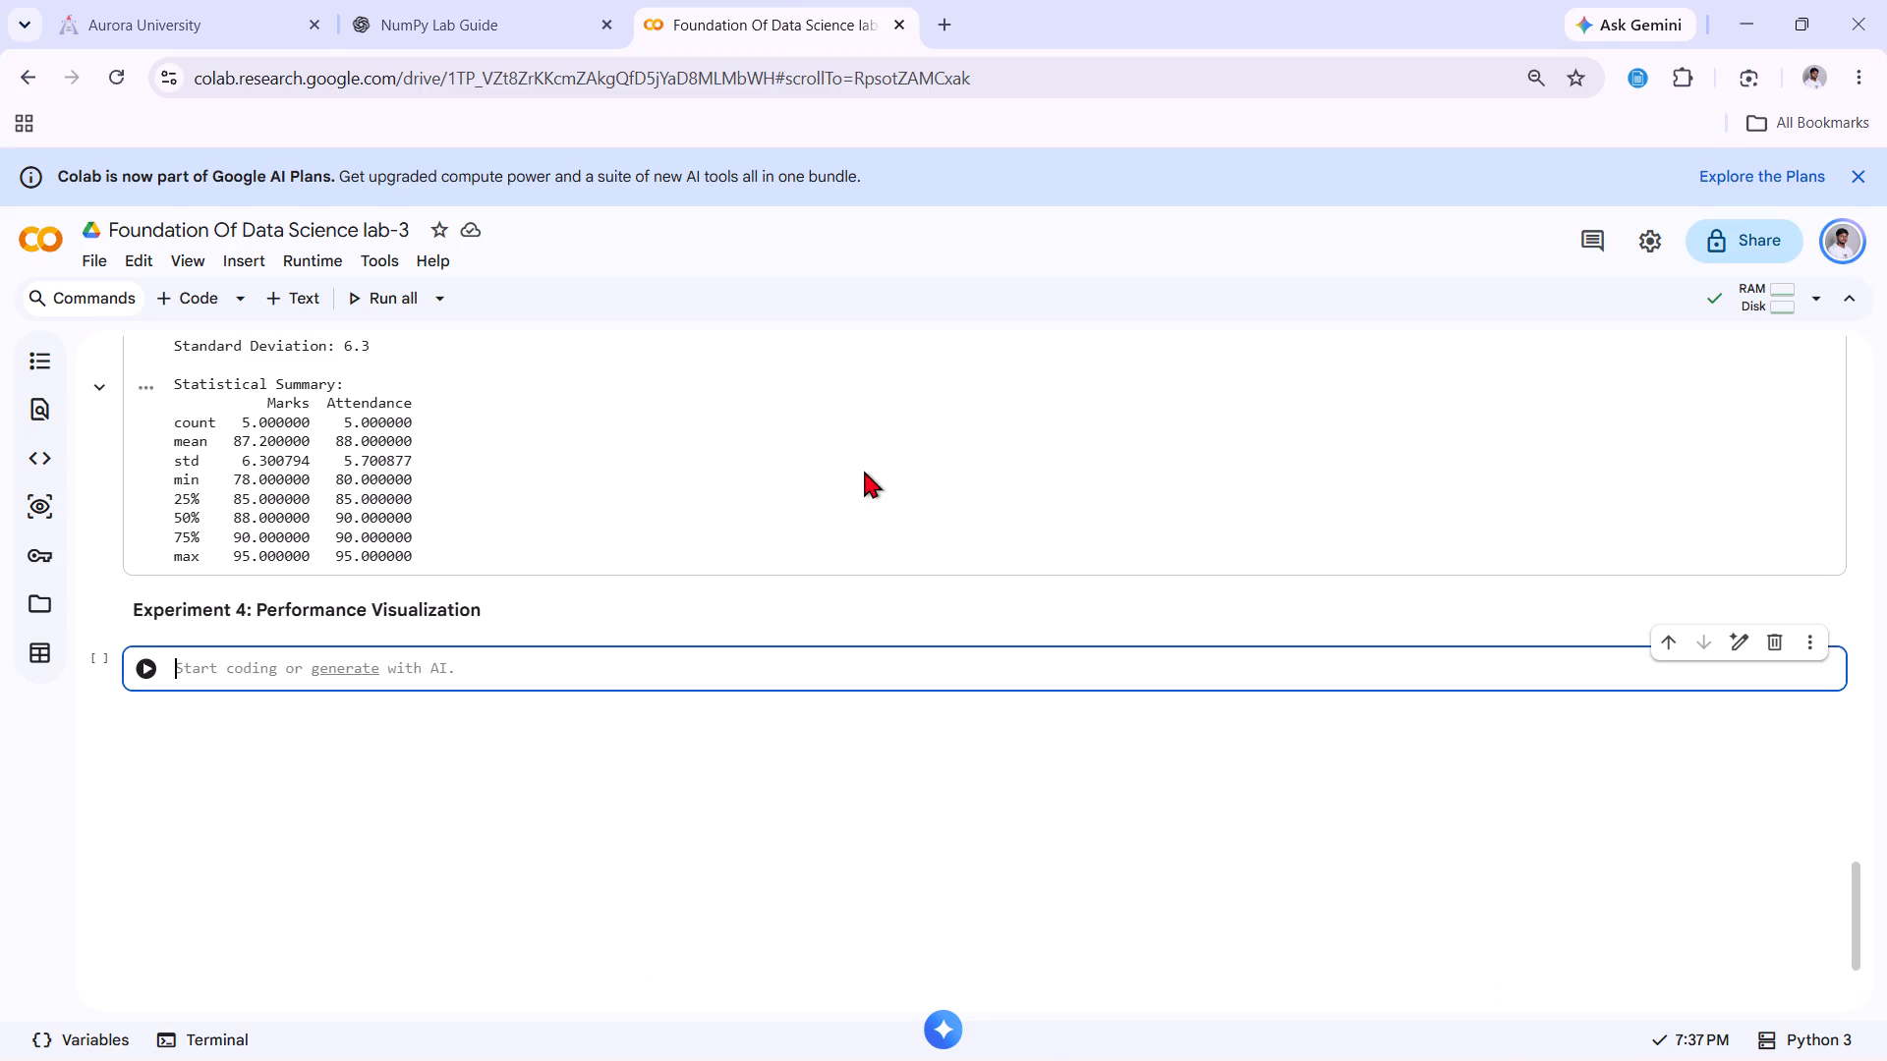
{"action": "key", "text": "ctrl+v"}
{"action": "scroll", "coordinate": [790, 715], "scroll_direction": "up", "scroll_amount": 2}
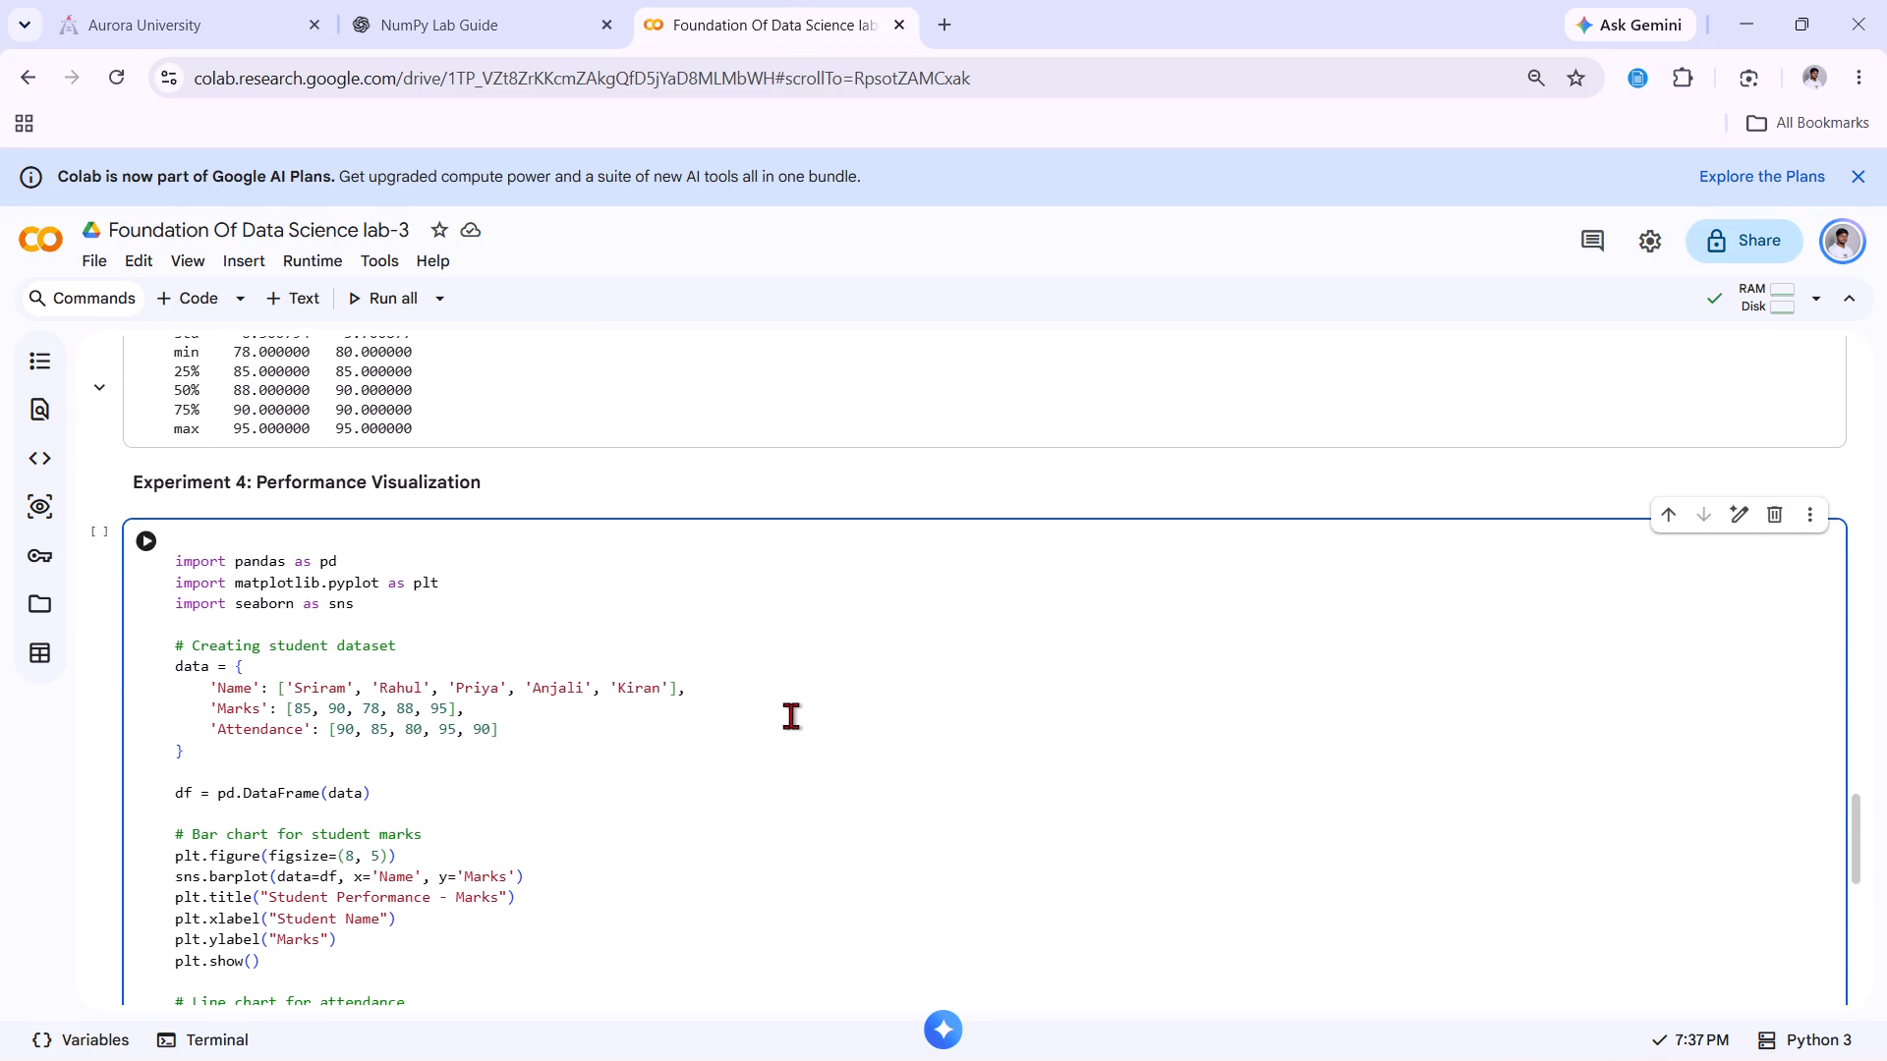
{"action": "left_click", "coordinate": [160, 529]}
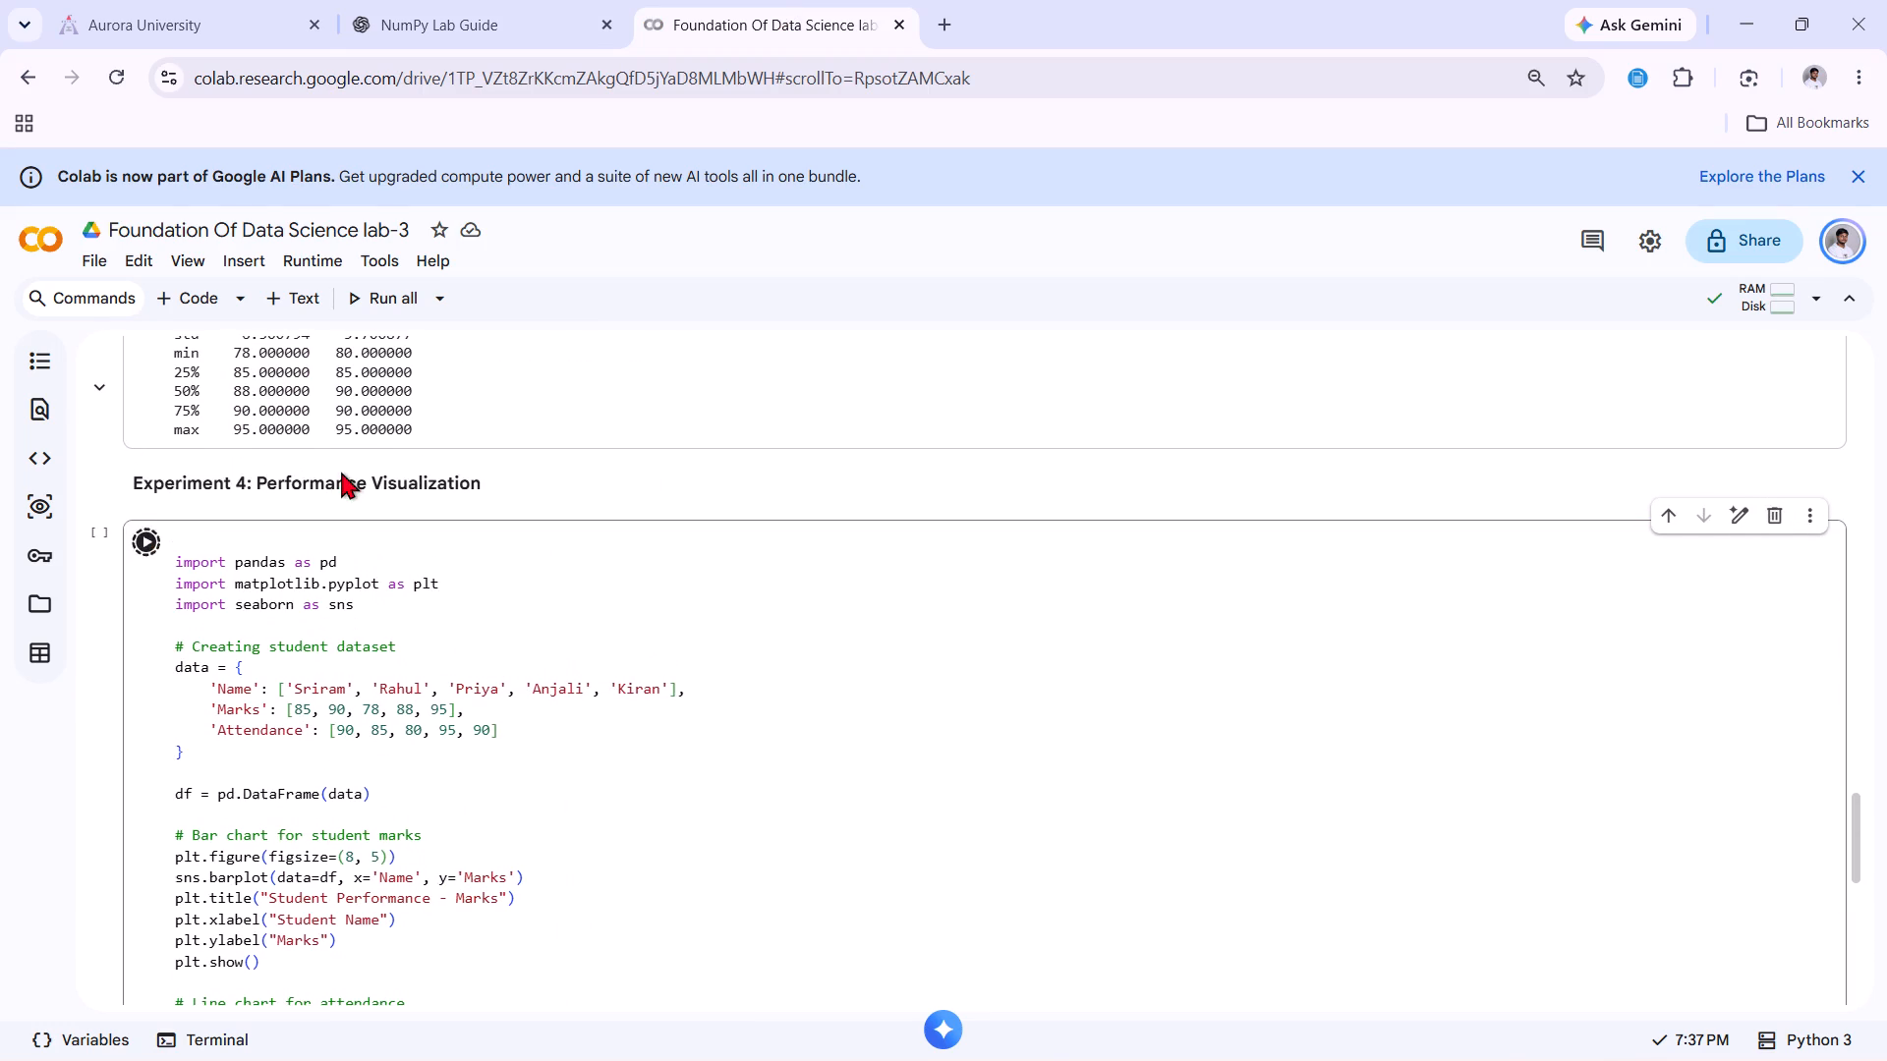
Capture a screenshot of the Colab notebook showing the Experiment 4 heading and its entire code cell, and copy it.
{"action": "scroll", "coordinate": [341, 472], "scroll_direction": "down", "scroll_amount": 1}
{"action": "scroll", "coordinate": [341, 472], "scroll_direction": "up", "scroll_amount": 1}
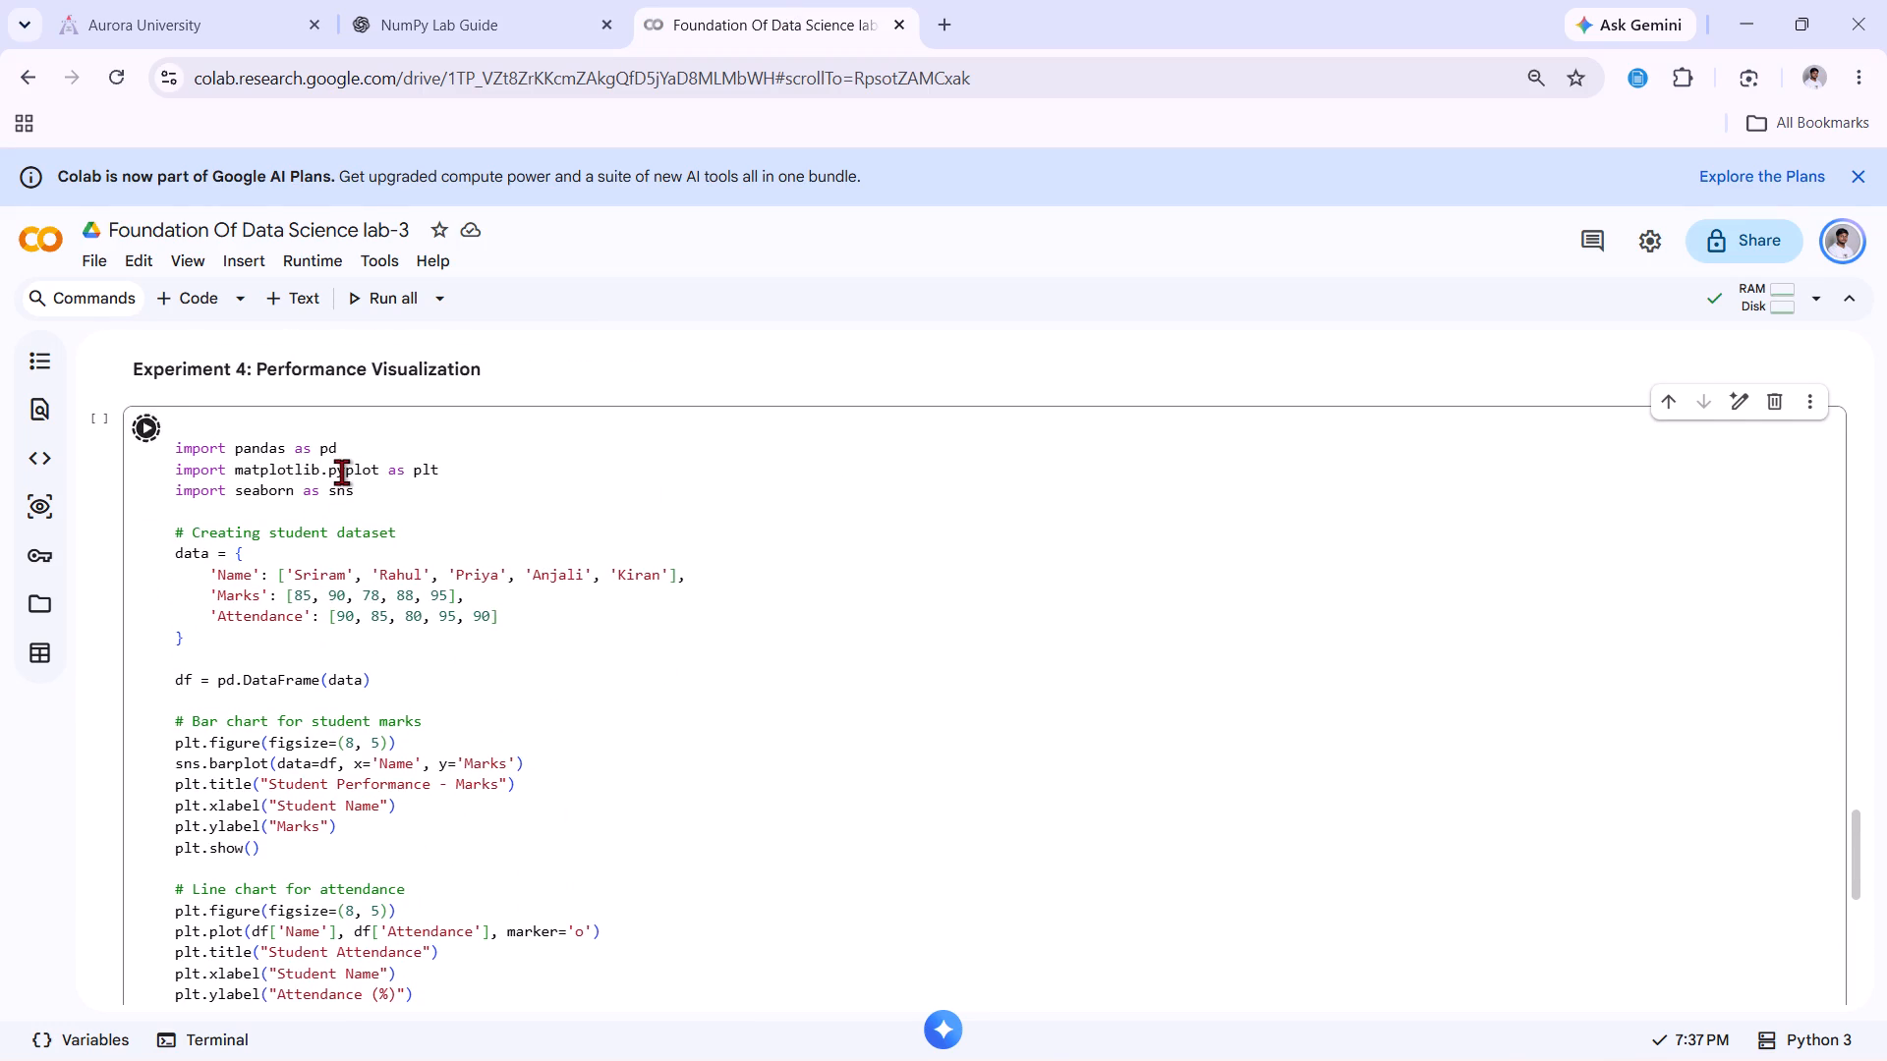
{"action": "key", "text": "ctrl+minus"}
{"action": "key", "text": "ctrl+minus"}
{"action": "key", "text": "ctrl+minus"}
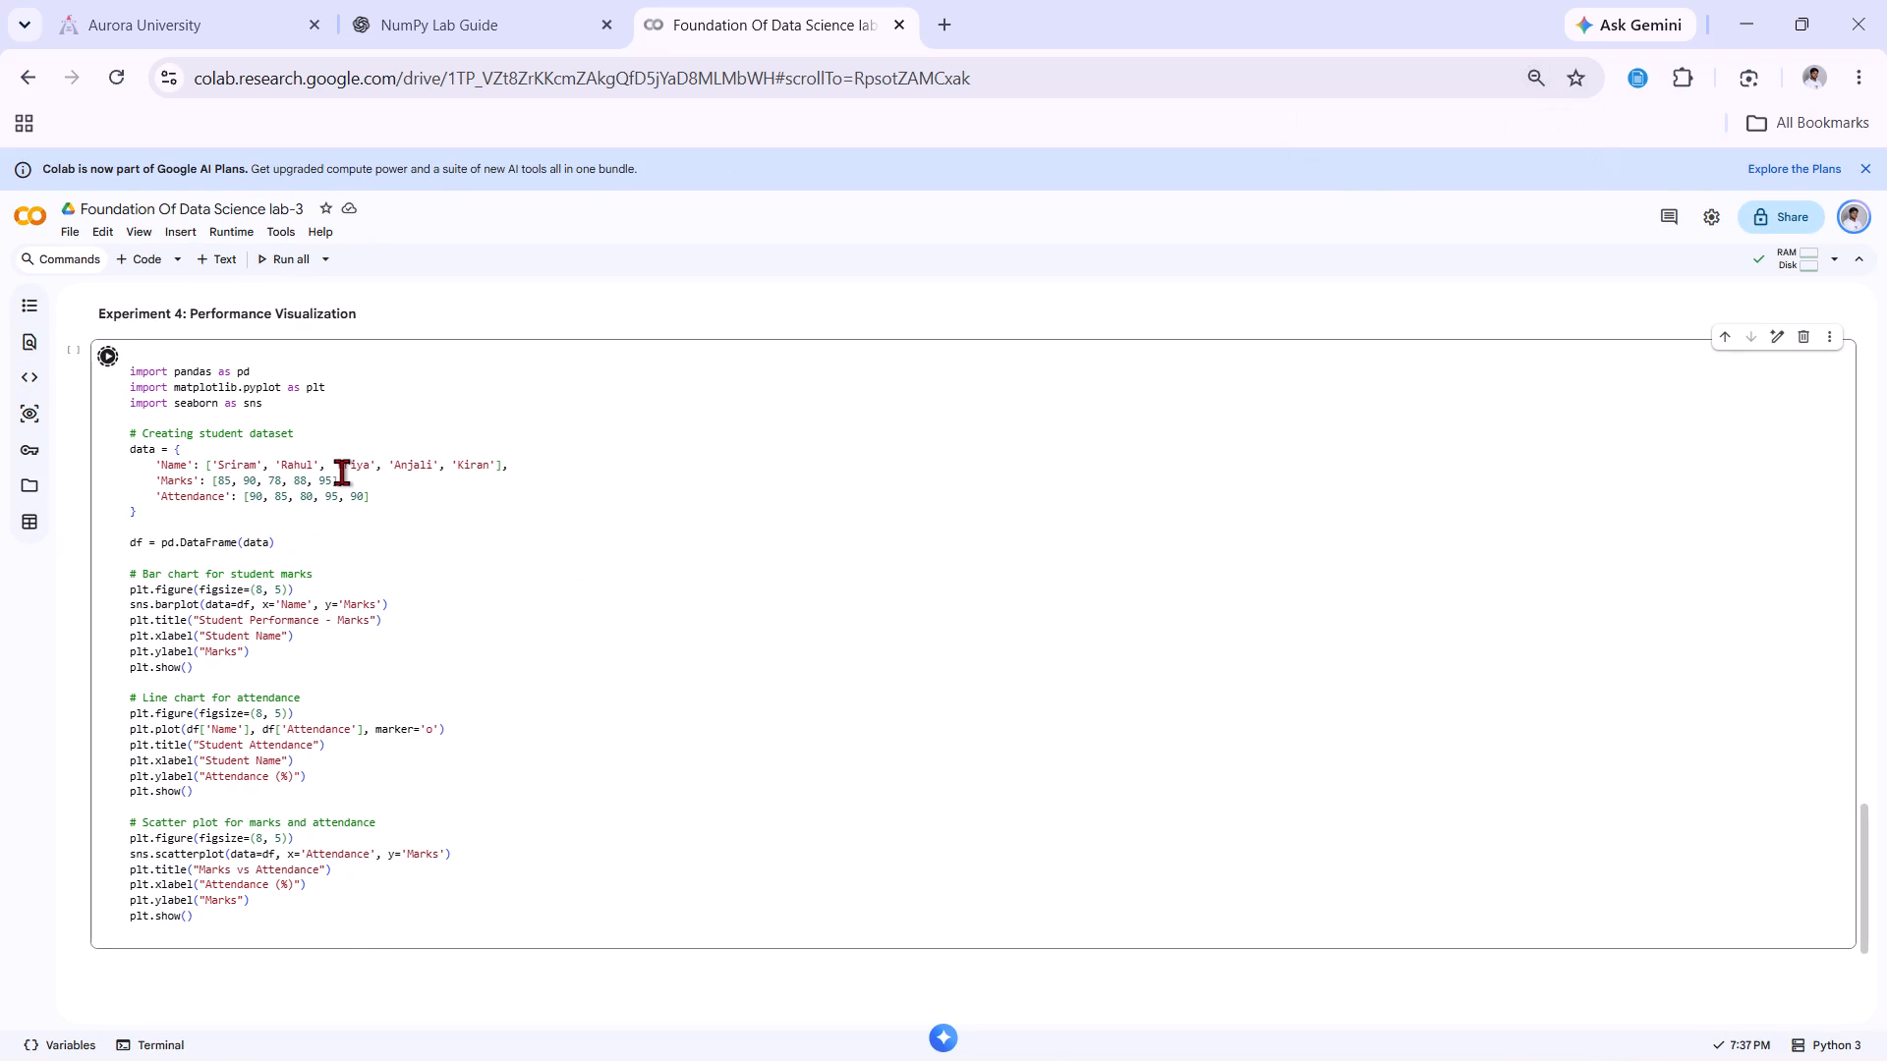
{"action": "key", "text": "Print"}
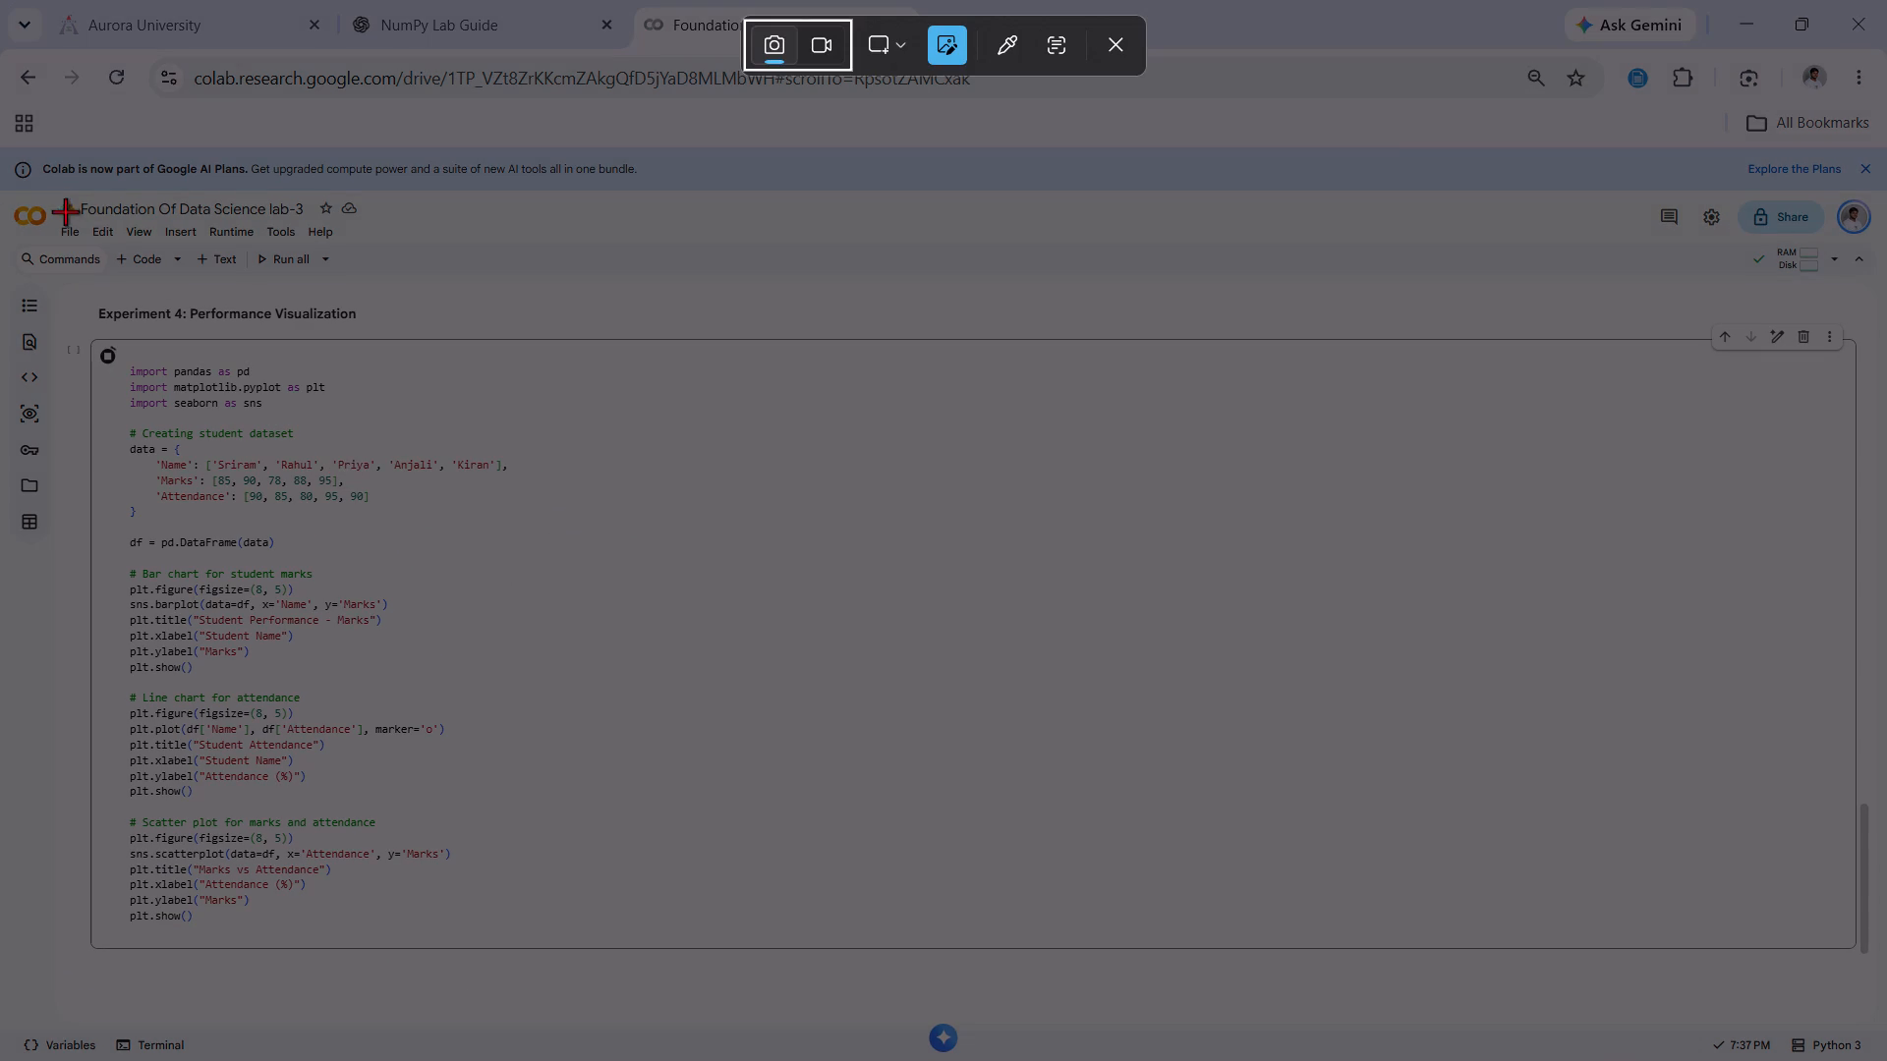
{"action": "left_click_drag", "start_coordinate": [0, 190], "coordinate": [1886, 1002]}
{"action": "scroll", "coordinate": [1059, 917], "scroll_direction": "right", "scroll_amount": 3}
{"action": "scroll", "coordinate": [1366, 974], "scroll_direction": "right", "scroll_amount": 1}
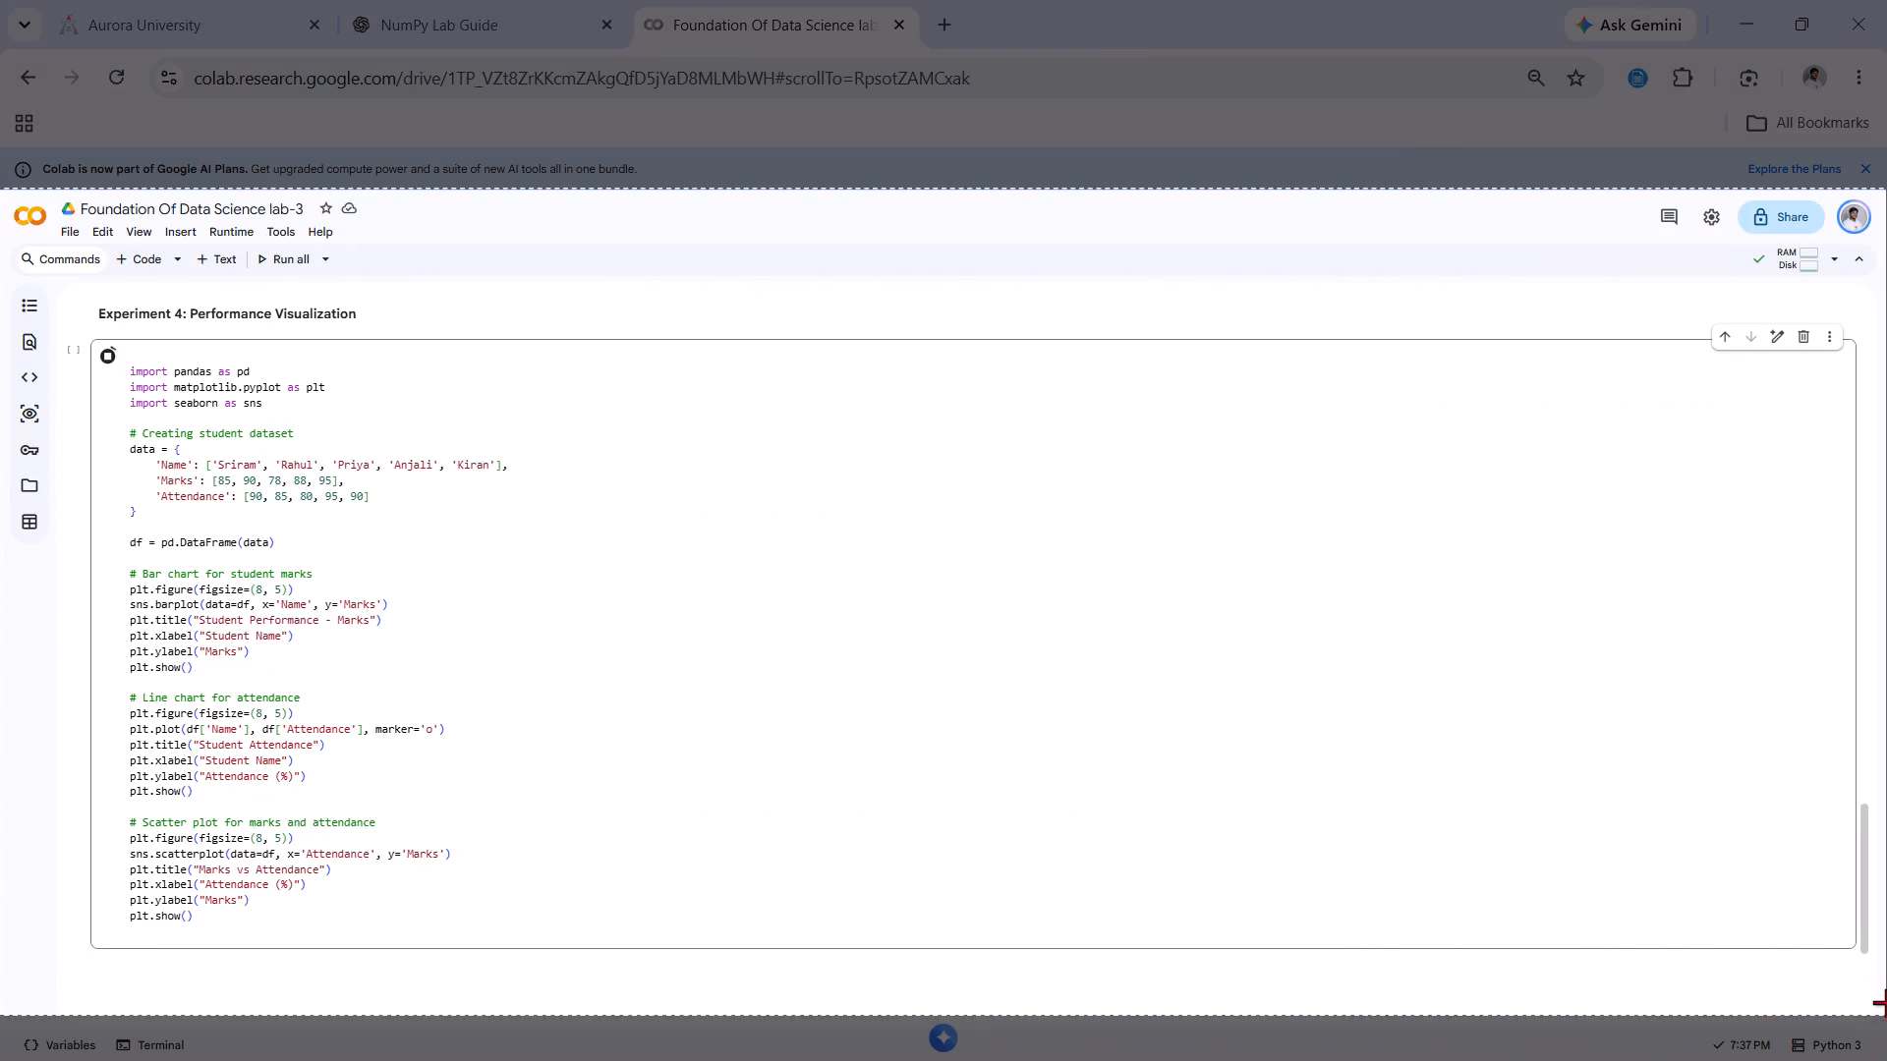
{"action": "left_click_drag", "start_coordinate": [1886, 1002], "coordinate": [1886, 956]}
{"action": "key", "text": "ctrl+c"}
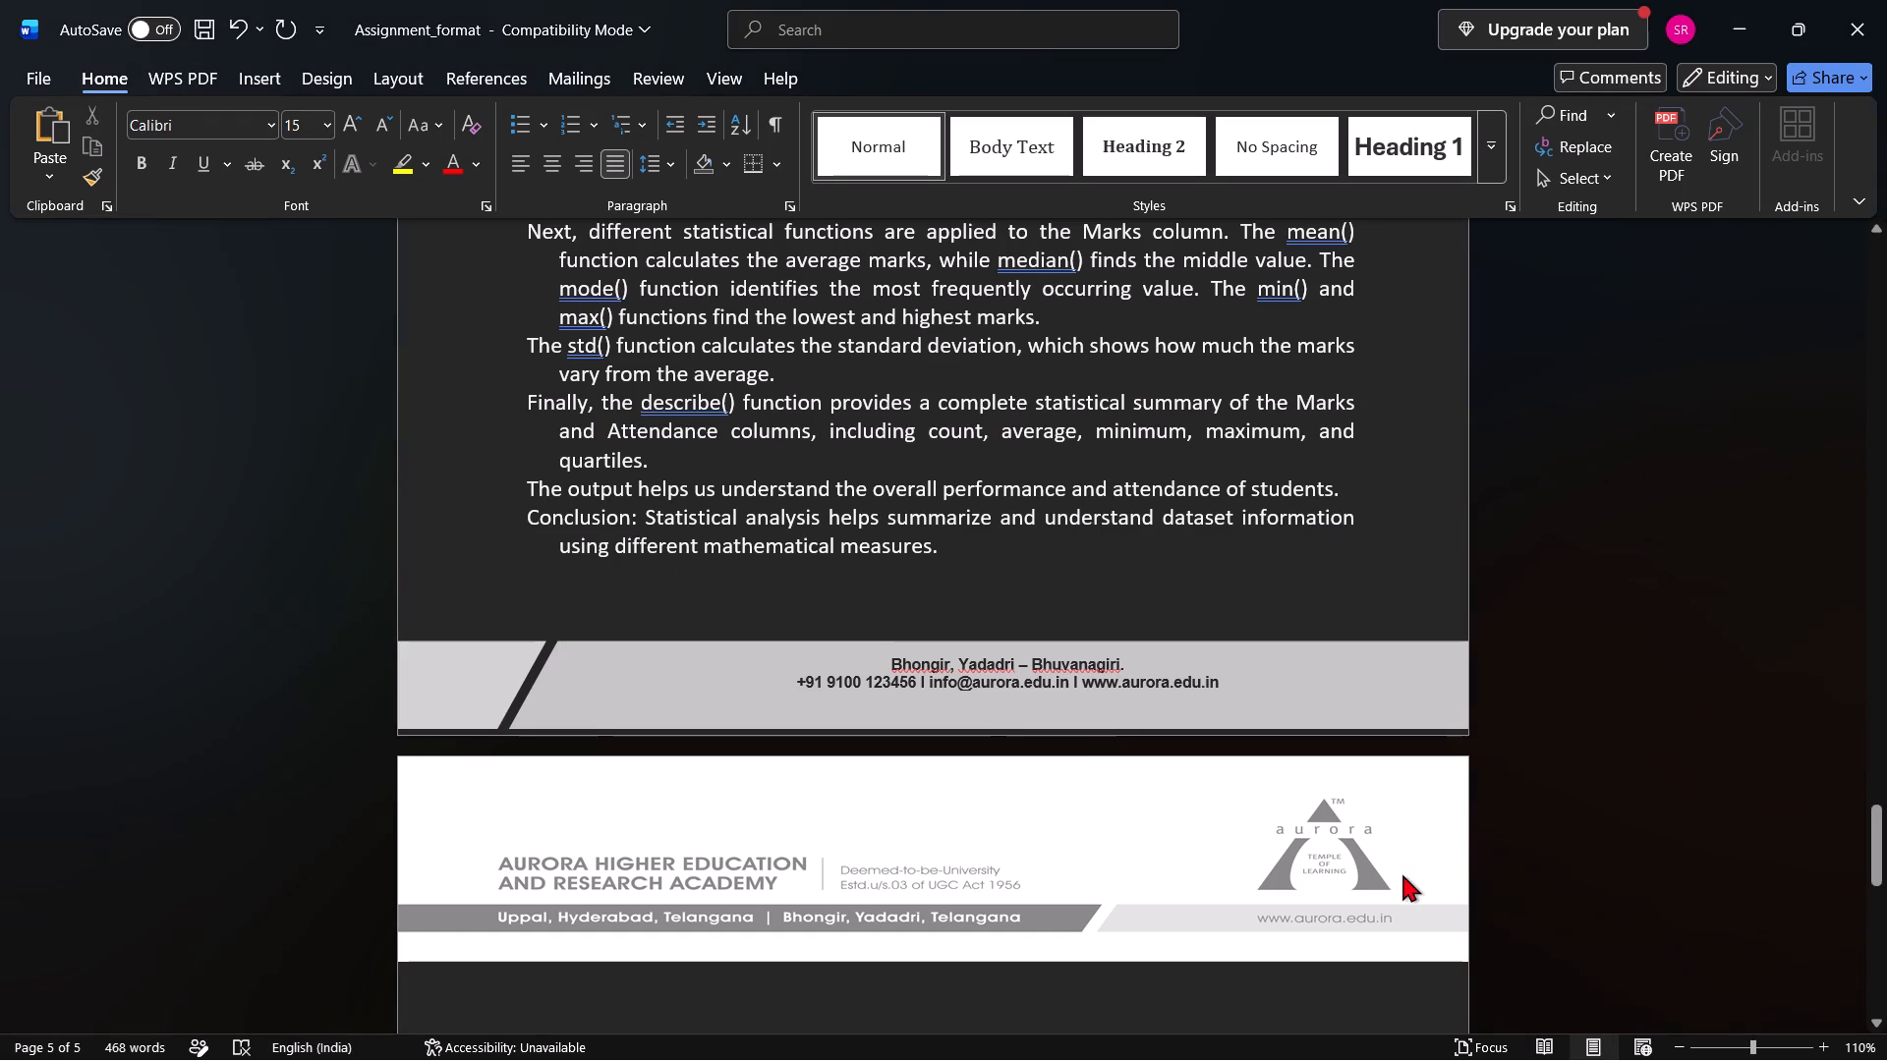
Paste the heading "Experiment 4: Performance Visualization" after the Experiment 3 conclusion in Word and remove the blank space above it.
{"action": "key", "text": "super+v"}
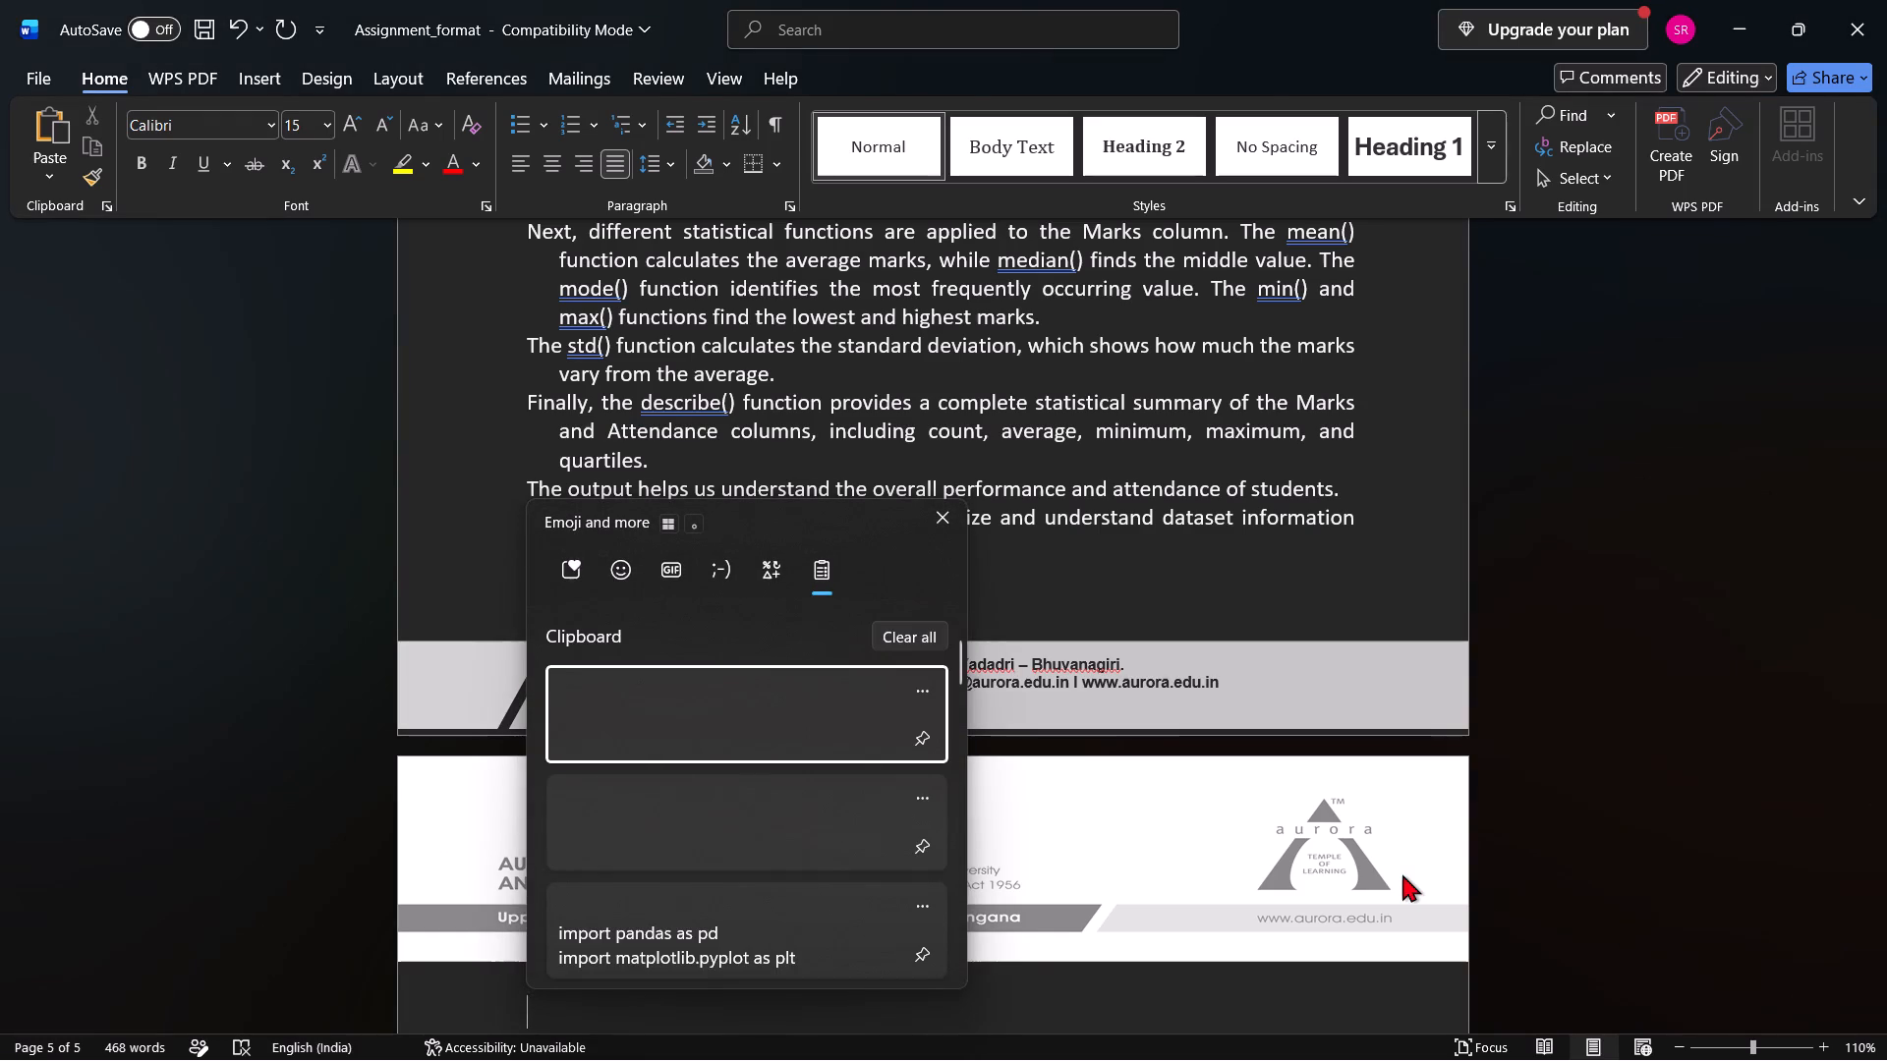
{"action": "scroll", "coordinate": [692, 930], "scroll_direction": "down", "scroll_amount": 1}
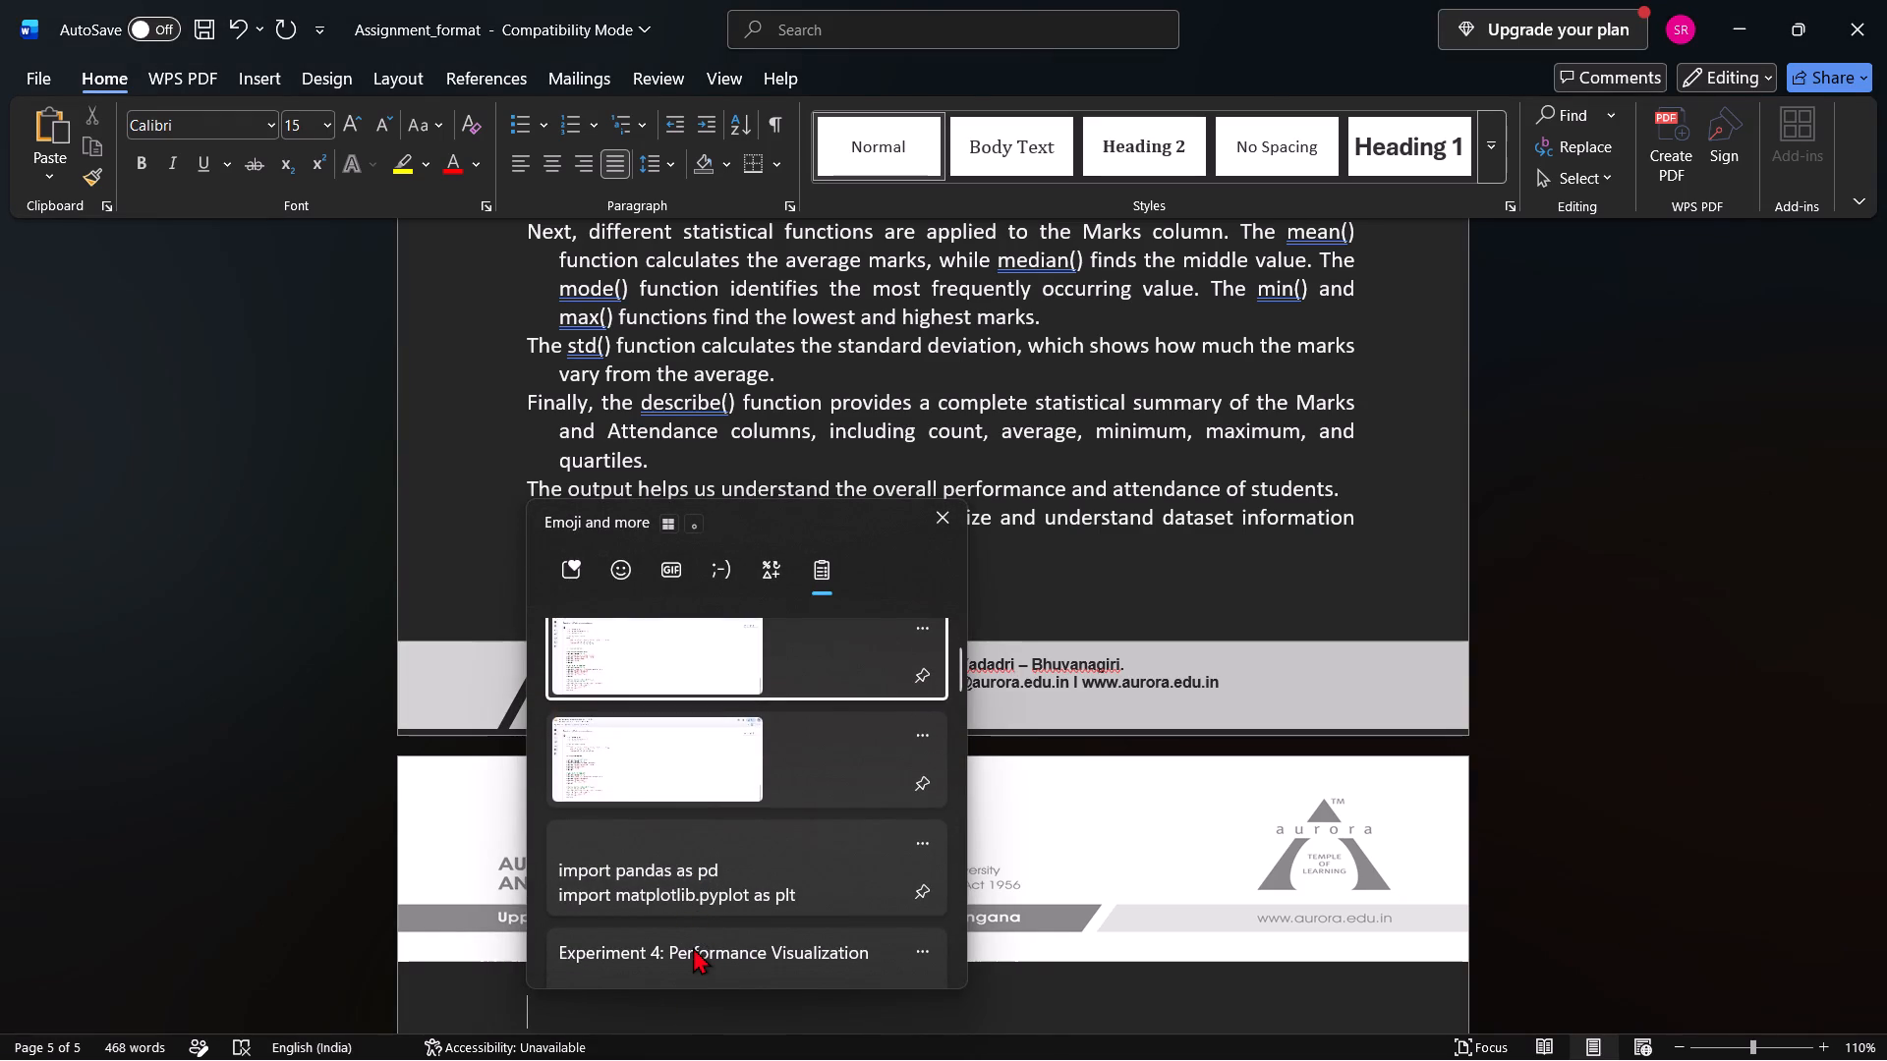
{"action": "left_click", "coordinate": [693, 947]}
{"action": "key", "text": "ctrl+v"}
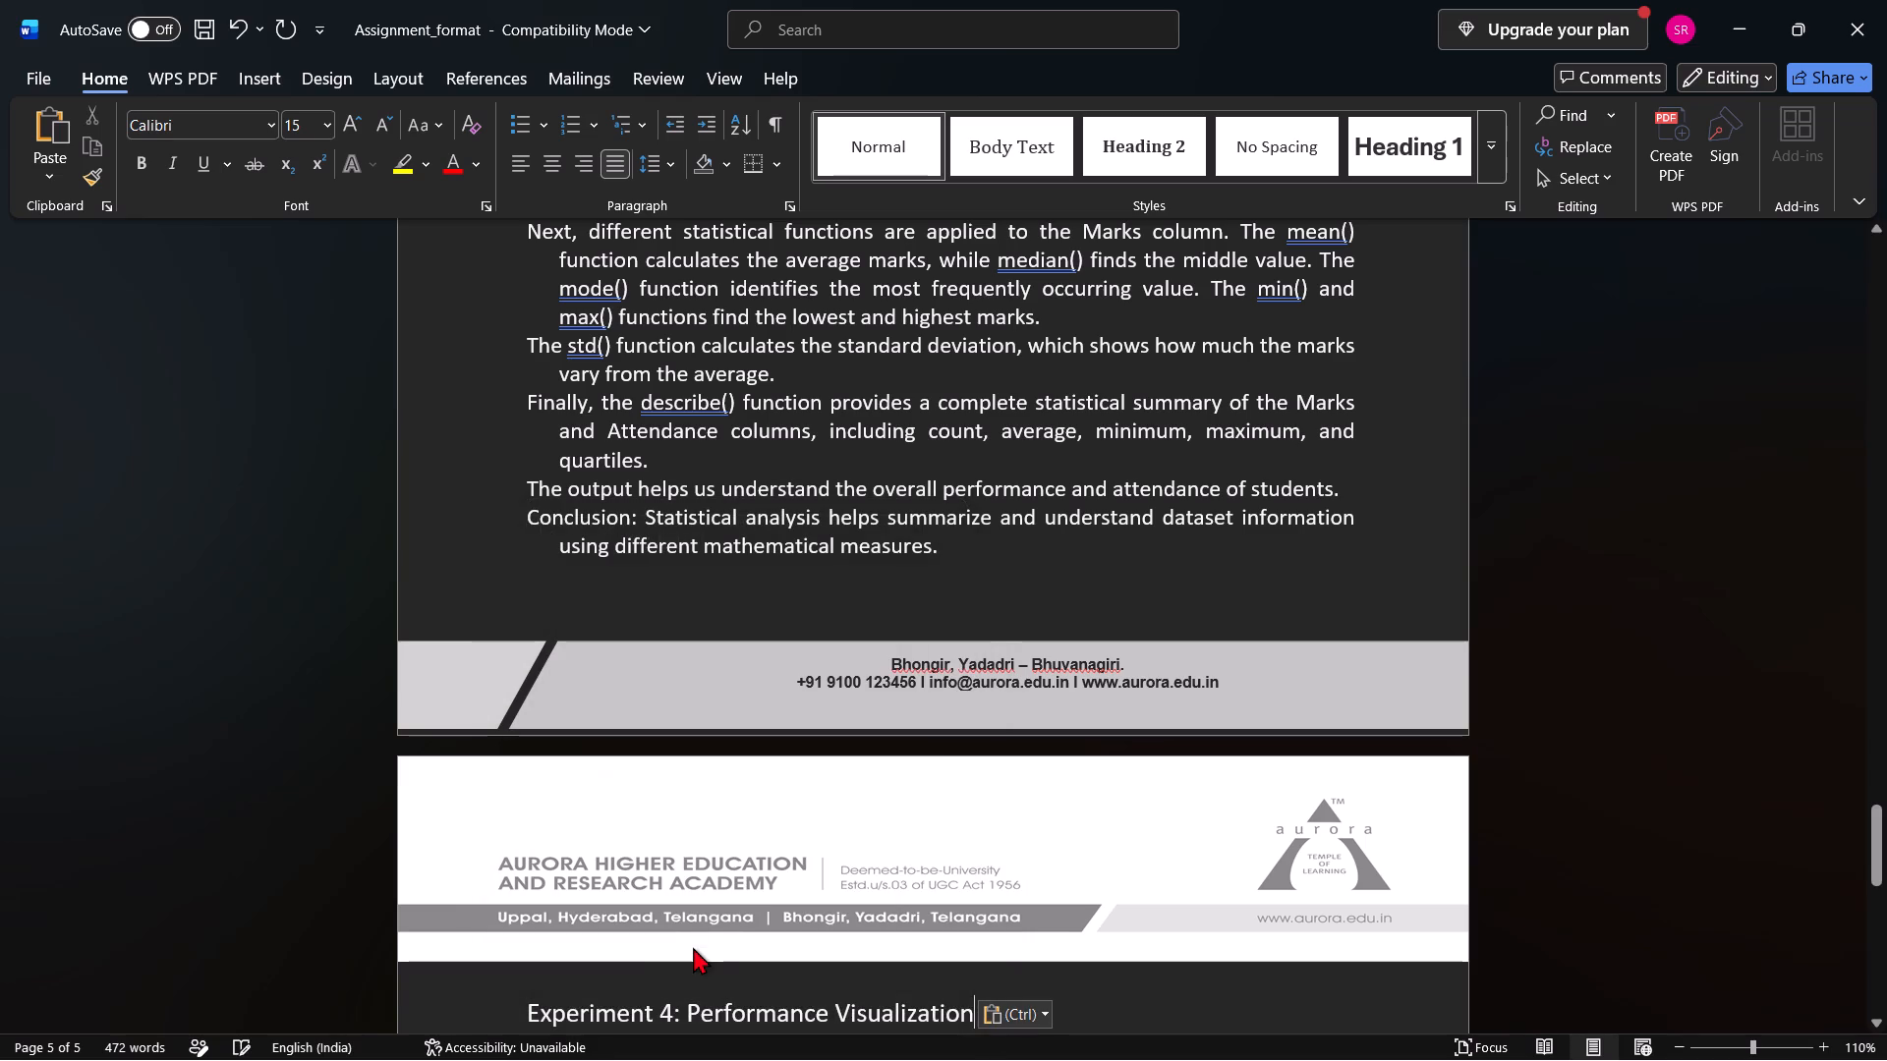
{"action": "scroll", "coordinate": [693, 947], "scroll_direction": "down", "scroll_amount": 1}
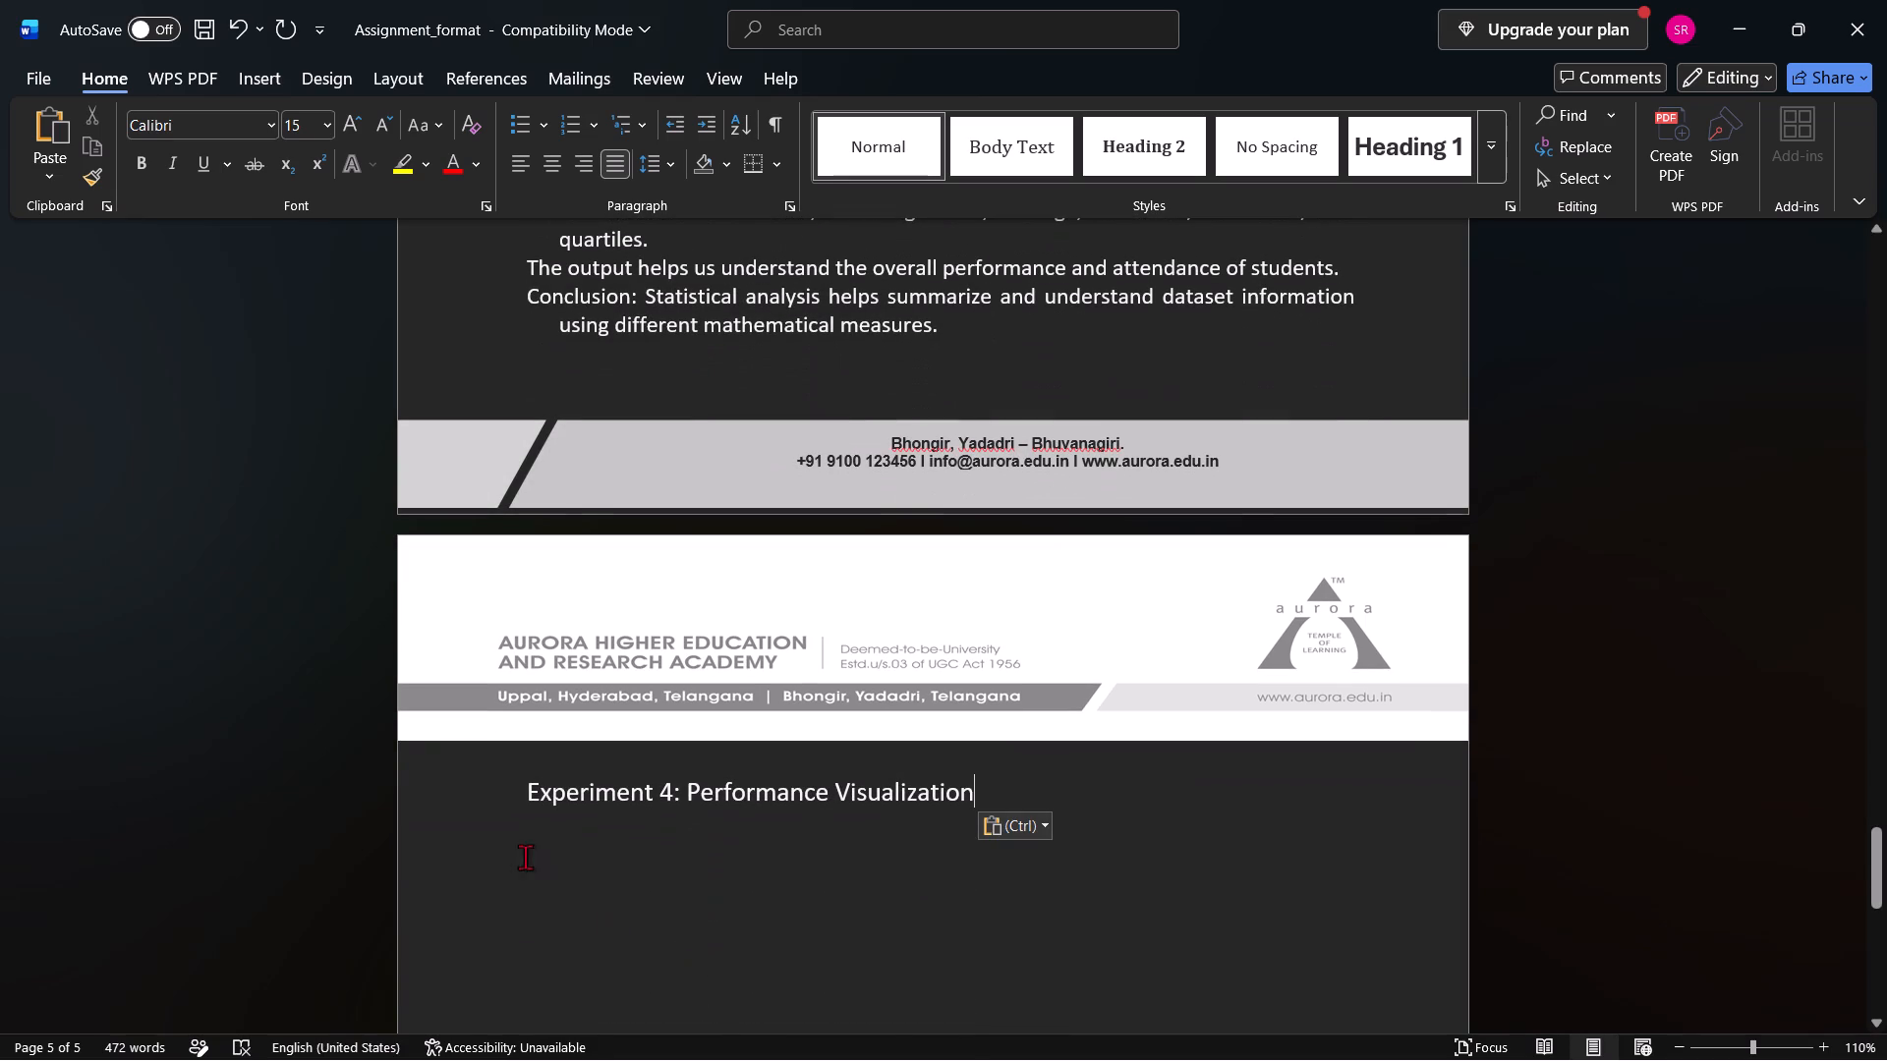
{"action": "left_click", "coordinate": [534, 775]}
{"action": "key", "text": "Left"}
{"action": "key", "text": "BackSpace"}
{"action": "key", "text": "BackSpace"}
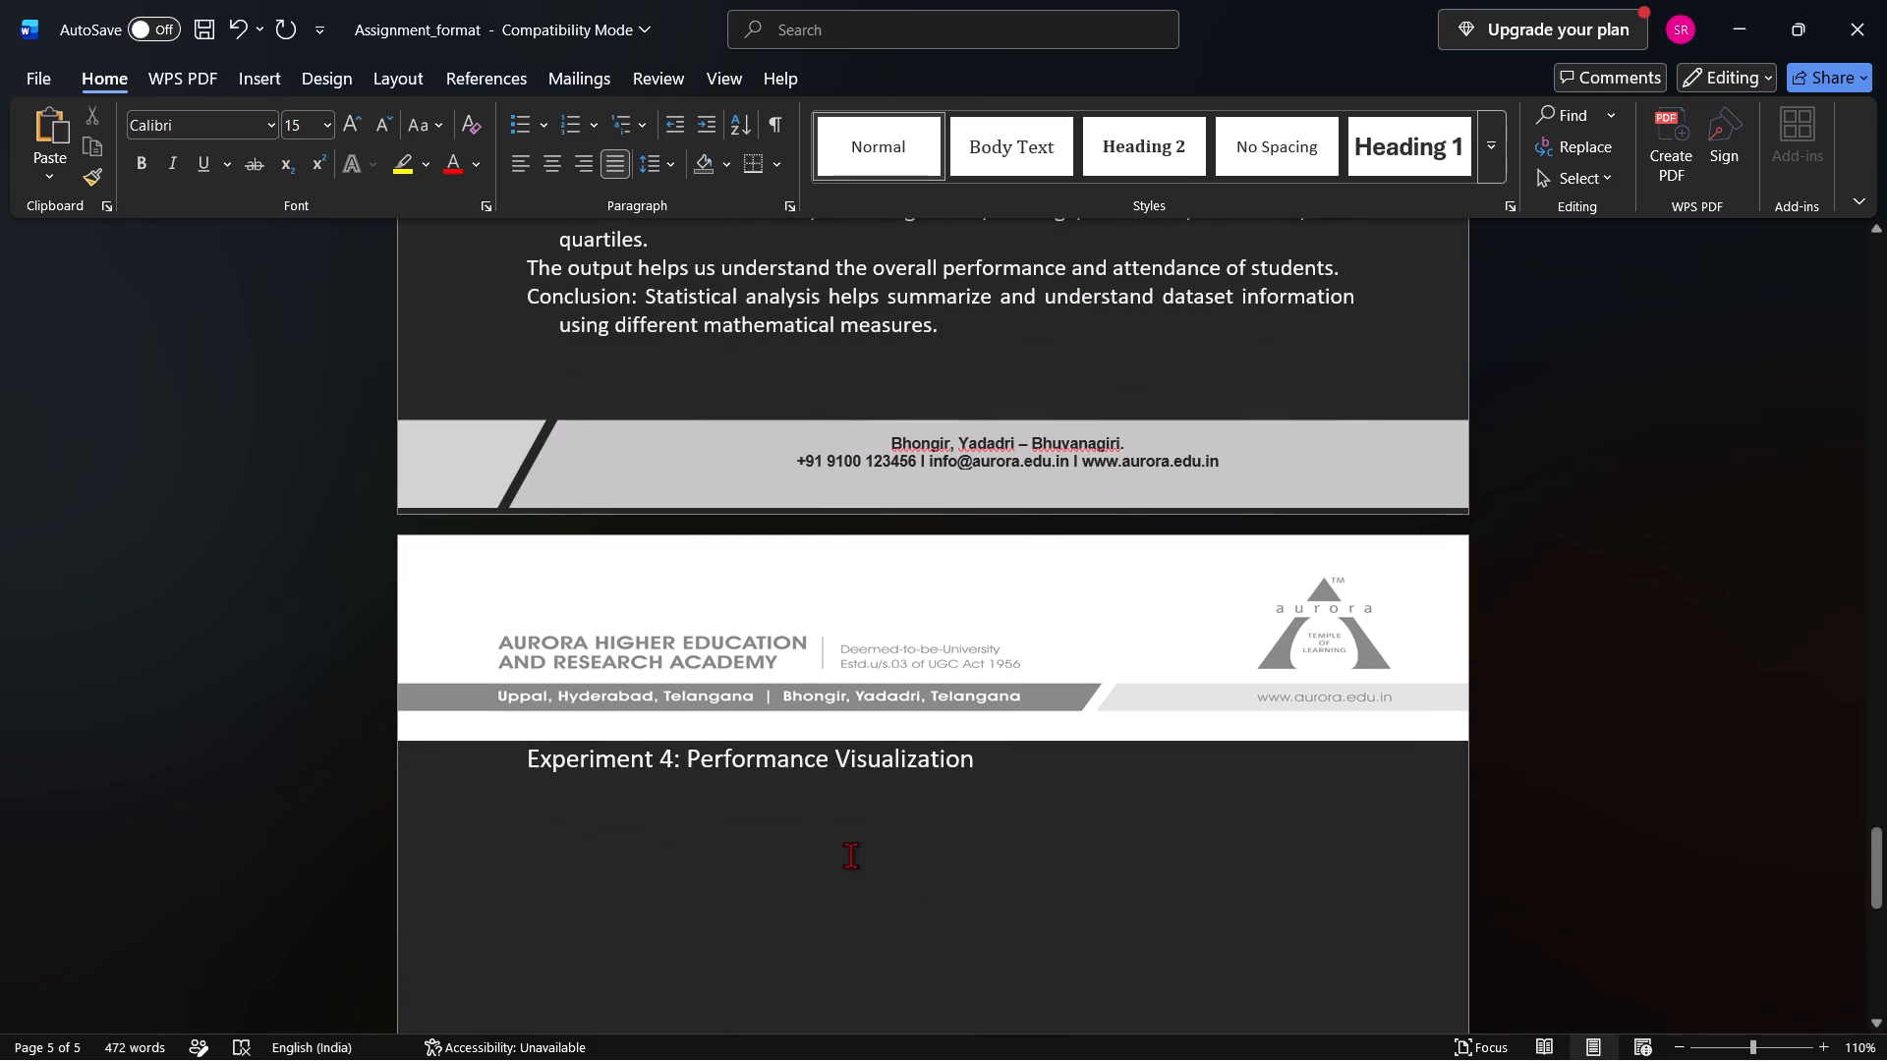
Paste the Experiment 4 code screenshot on a new line below its heading in Word.
{"action": "left_click", "coordinate": [989, 764]}
{"action": "key", "text": "Return"}
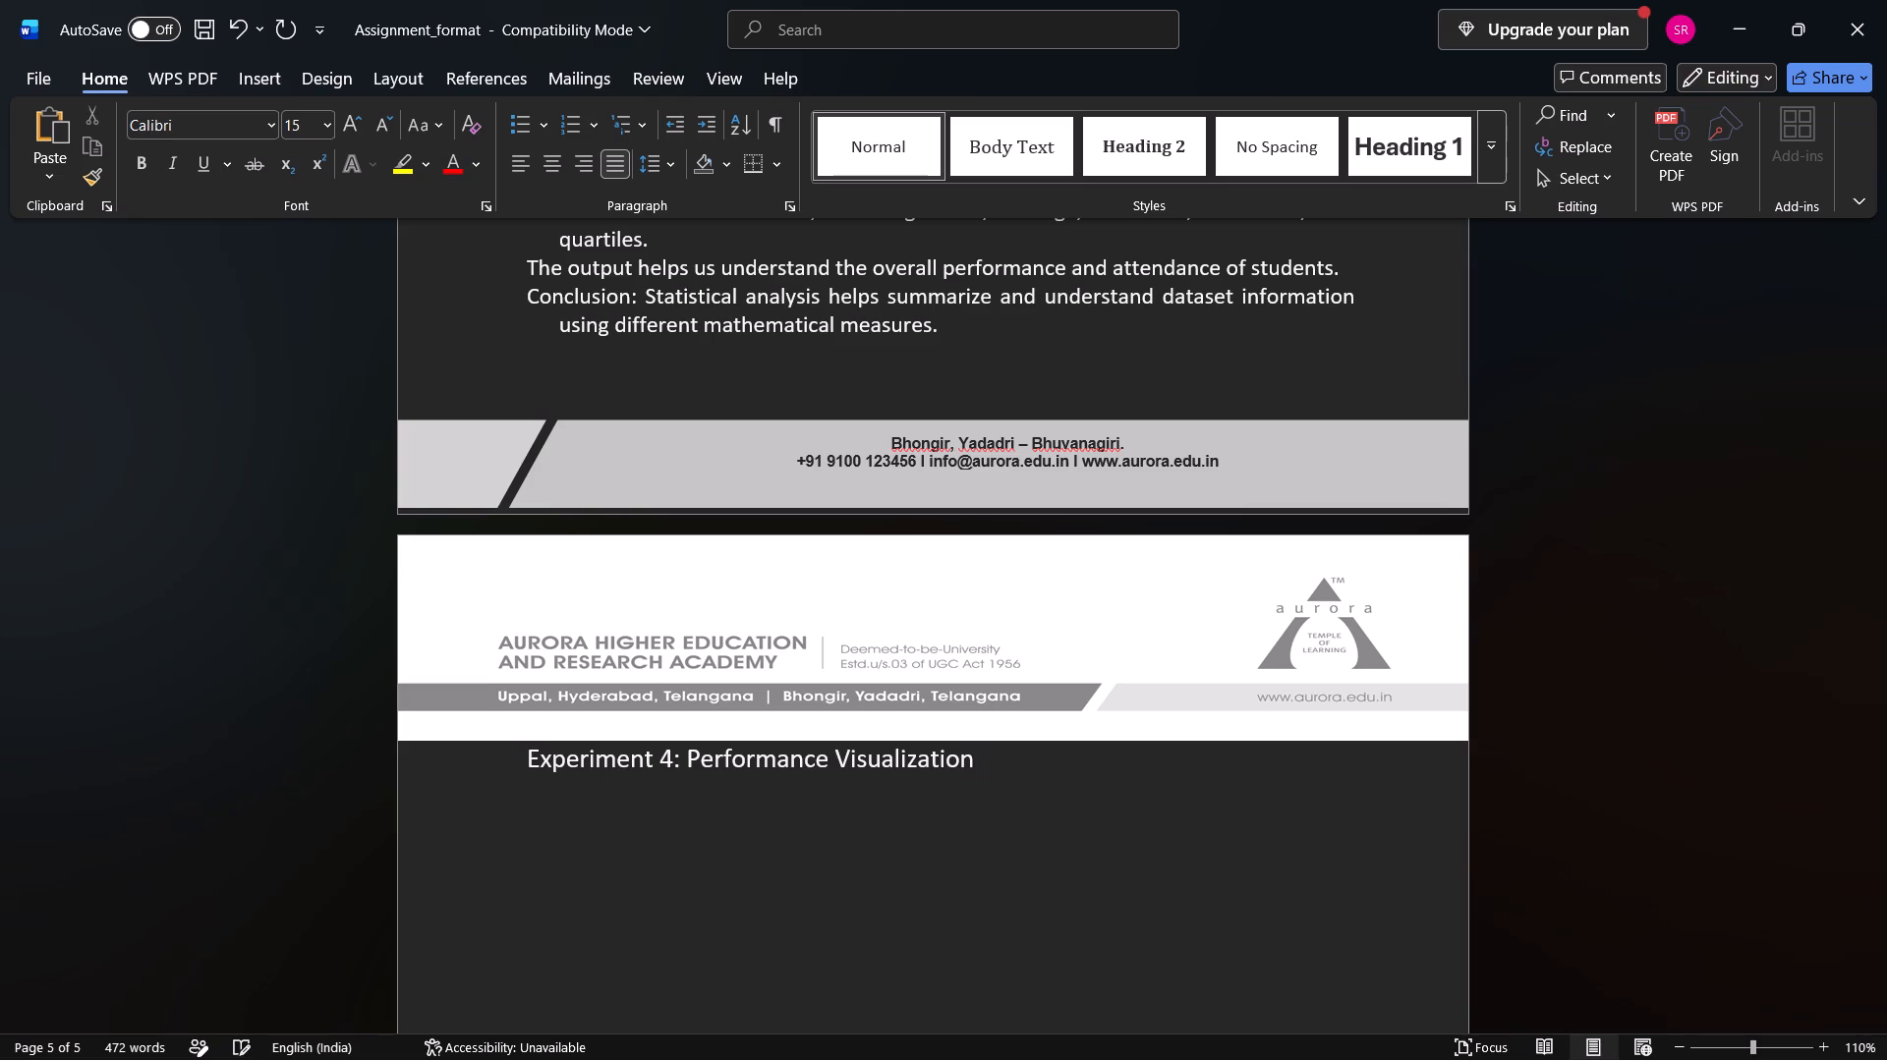
{"action": "key", "text": "super+v"}
{"action": "left_click", "coordinate": [764, 434]}
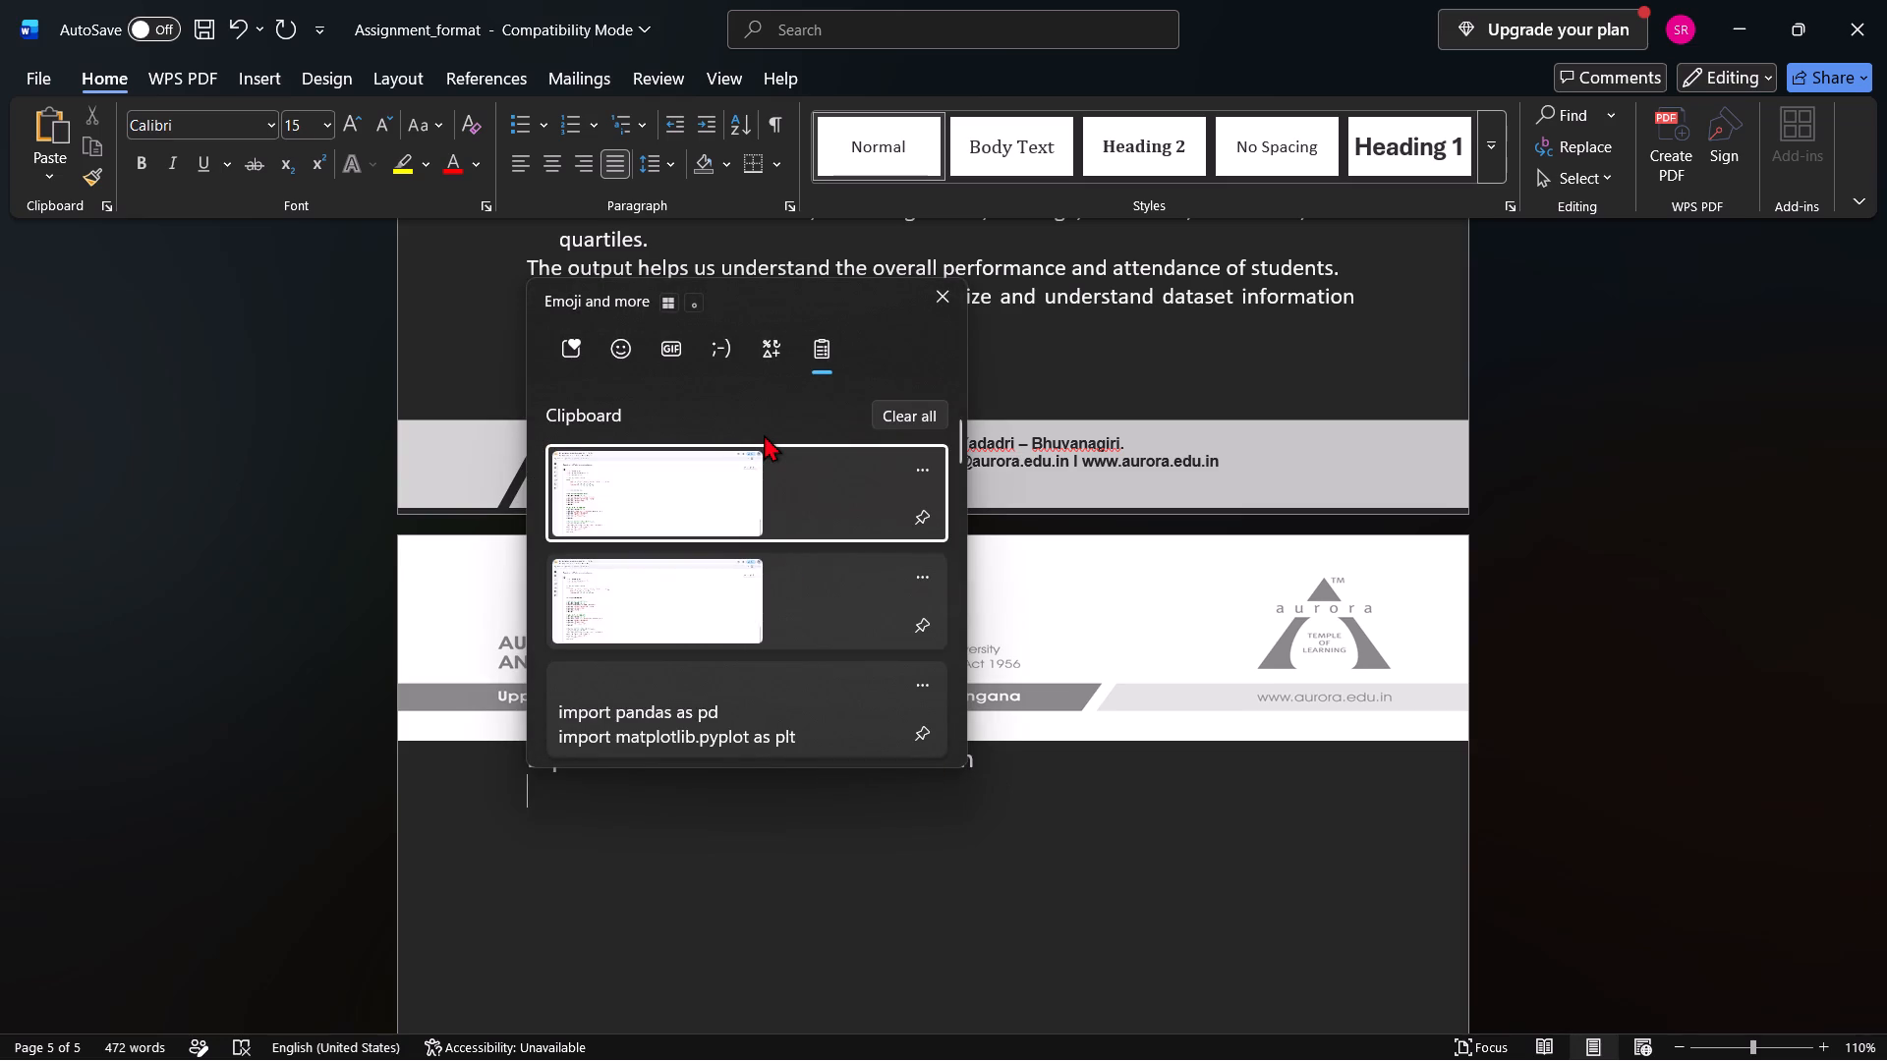
{"action": "left_click", "coordinate": [736, 480]}
{"action": "key", "text": "ctrl+v"}
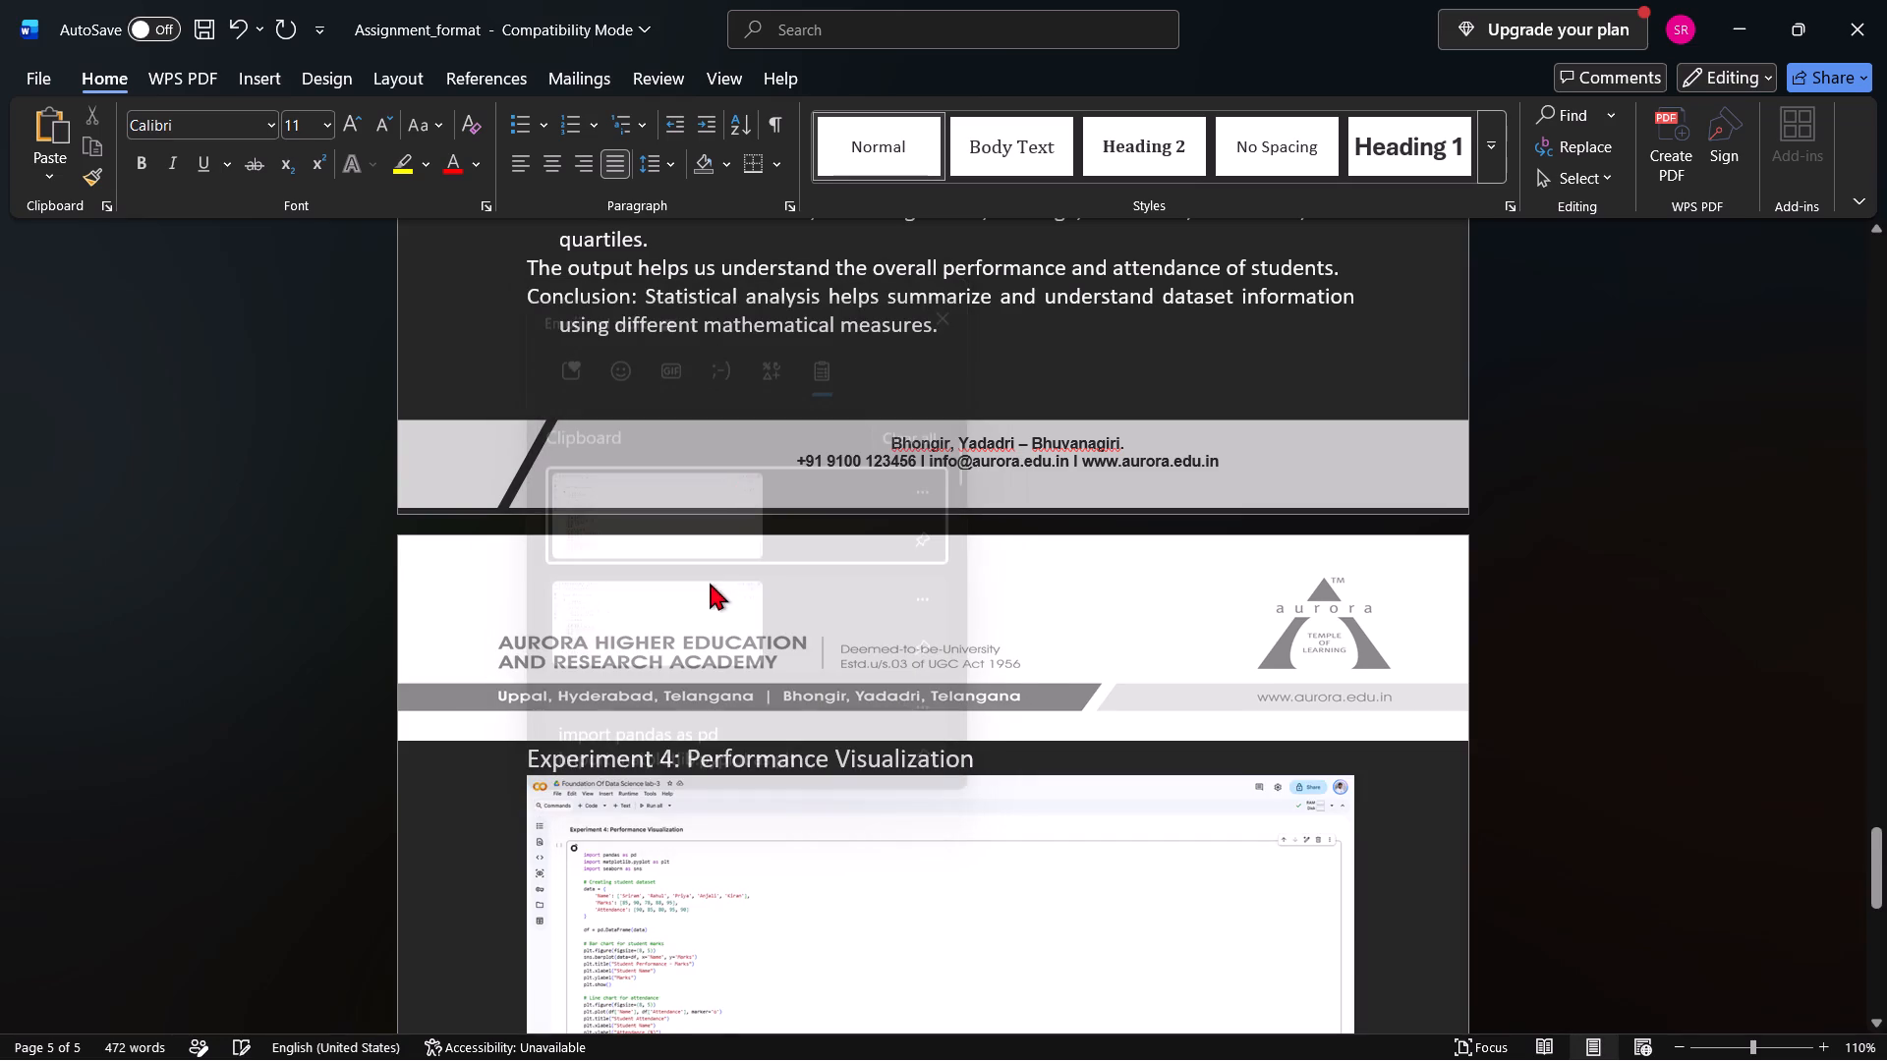
Add the label "OUTPUT:" below the Experiment 4 code screenshot, followed by a new line.
{"action": "scroll", "coordinate": [710, 583], "scroll_direction": "down", "scroll_amount": 1}
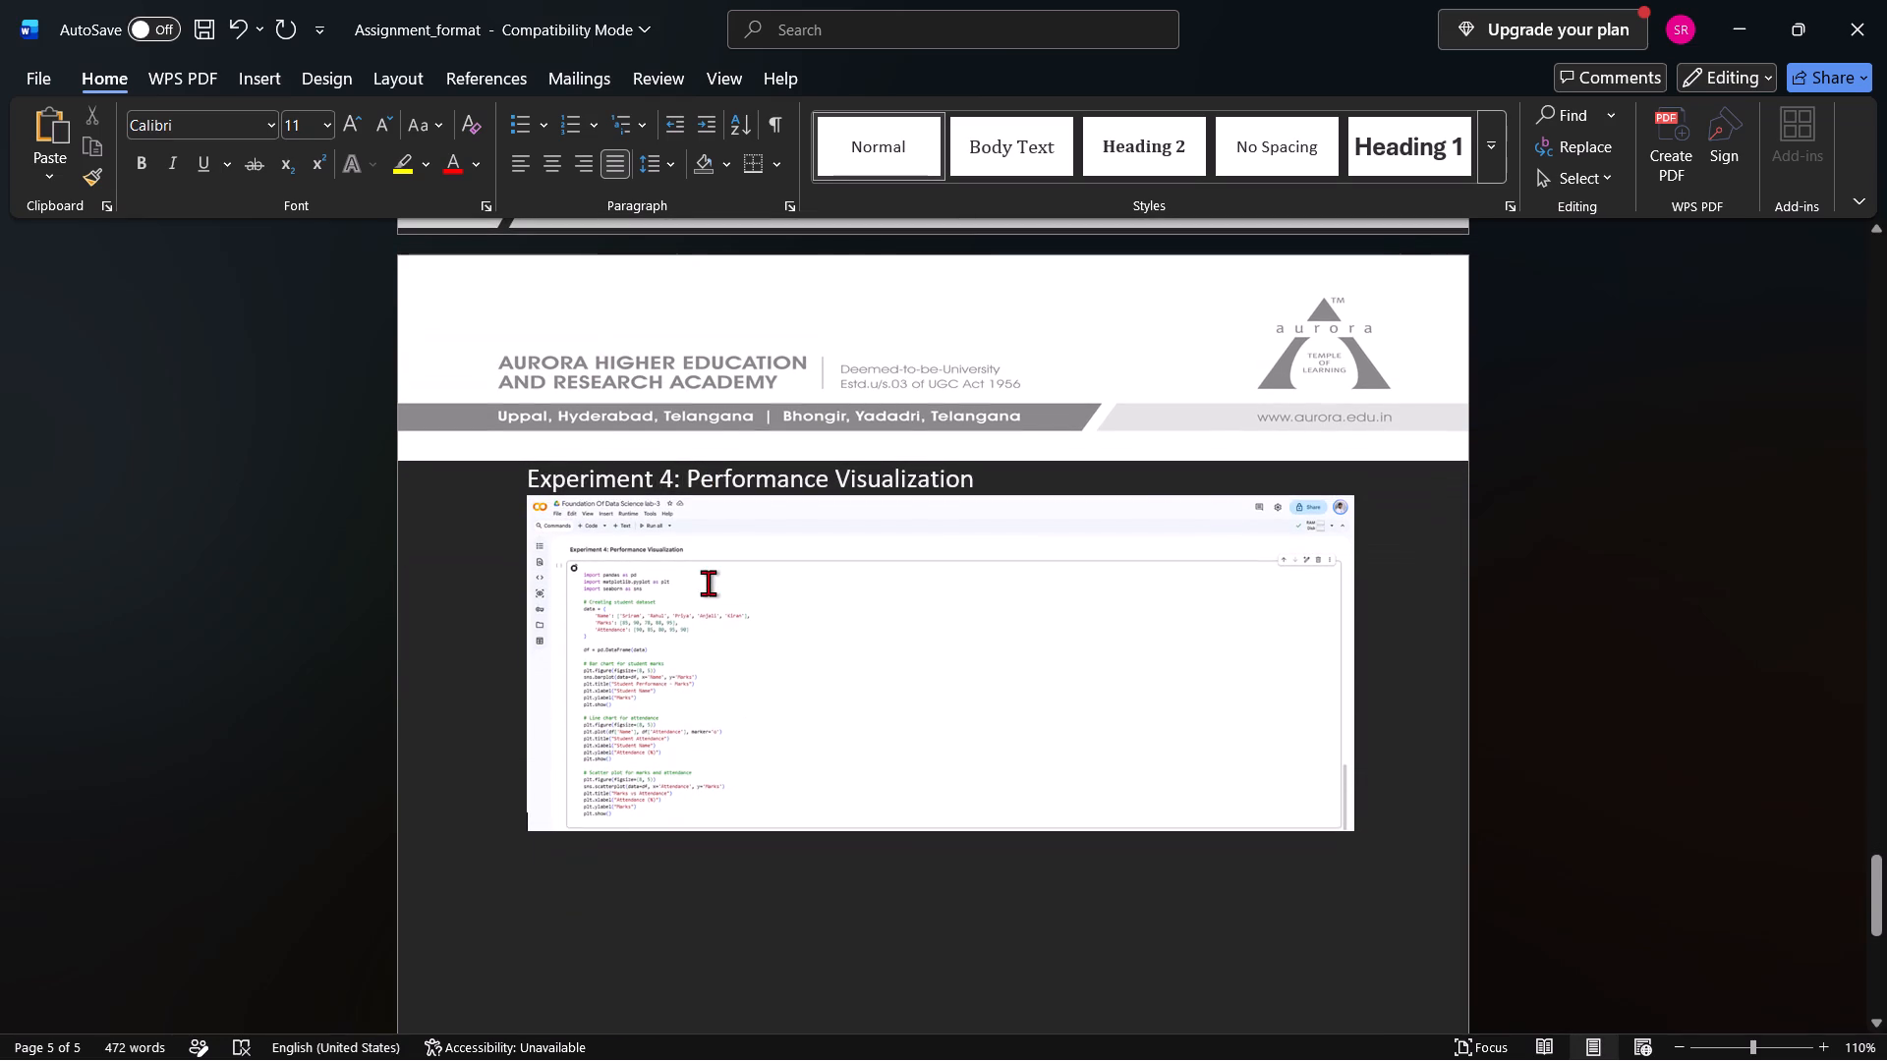
{"action": "left_click", "coordinate": [1403, 814]}
{"action": "key", "text": "Return"}
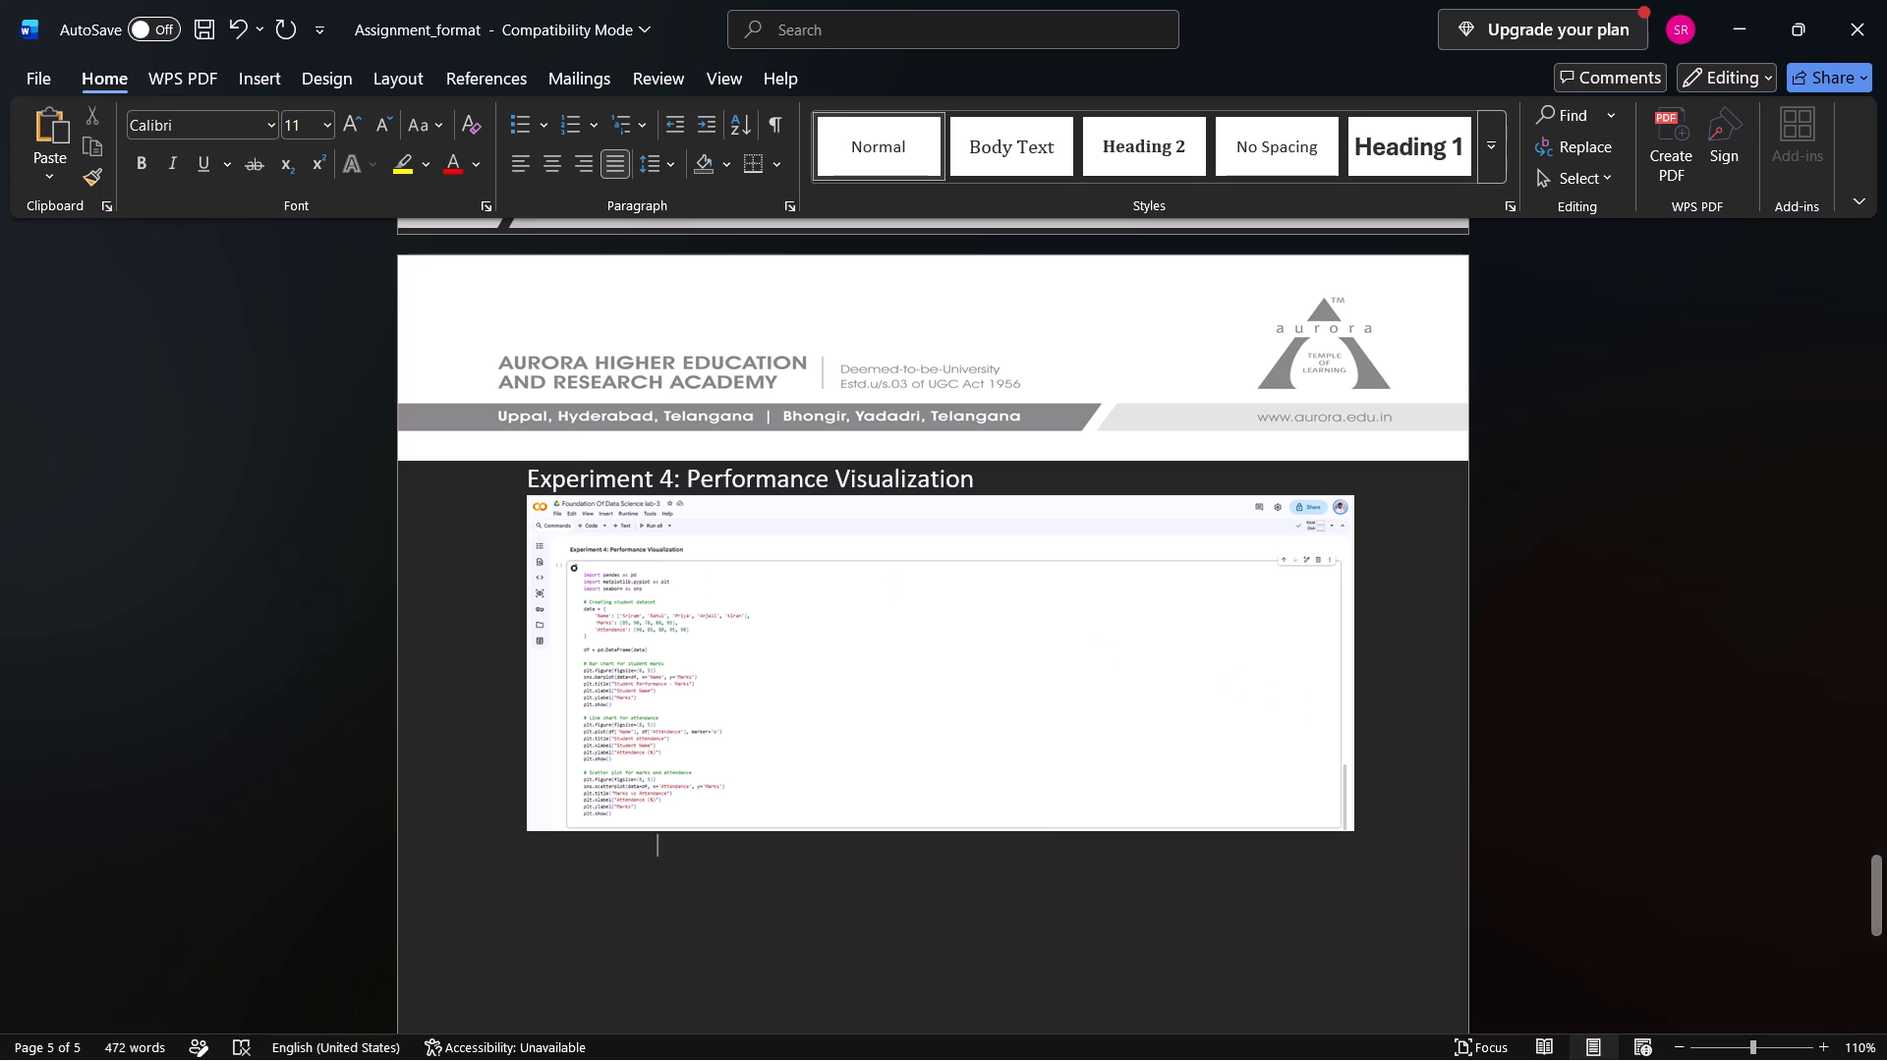
{"action": "type", "text": "OUTPUT:"}
{"action": "key", "text": "Return"}
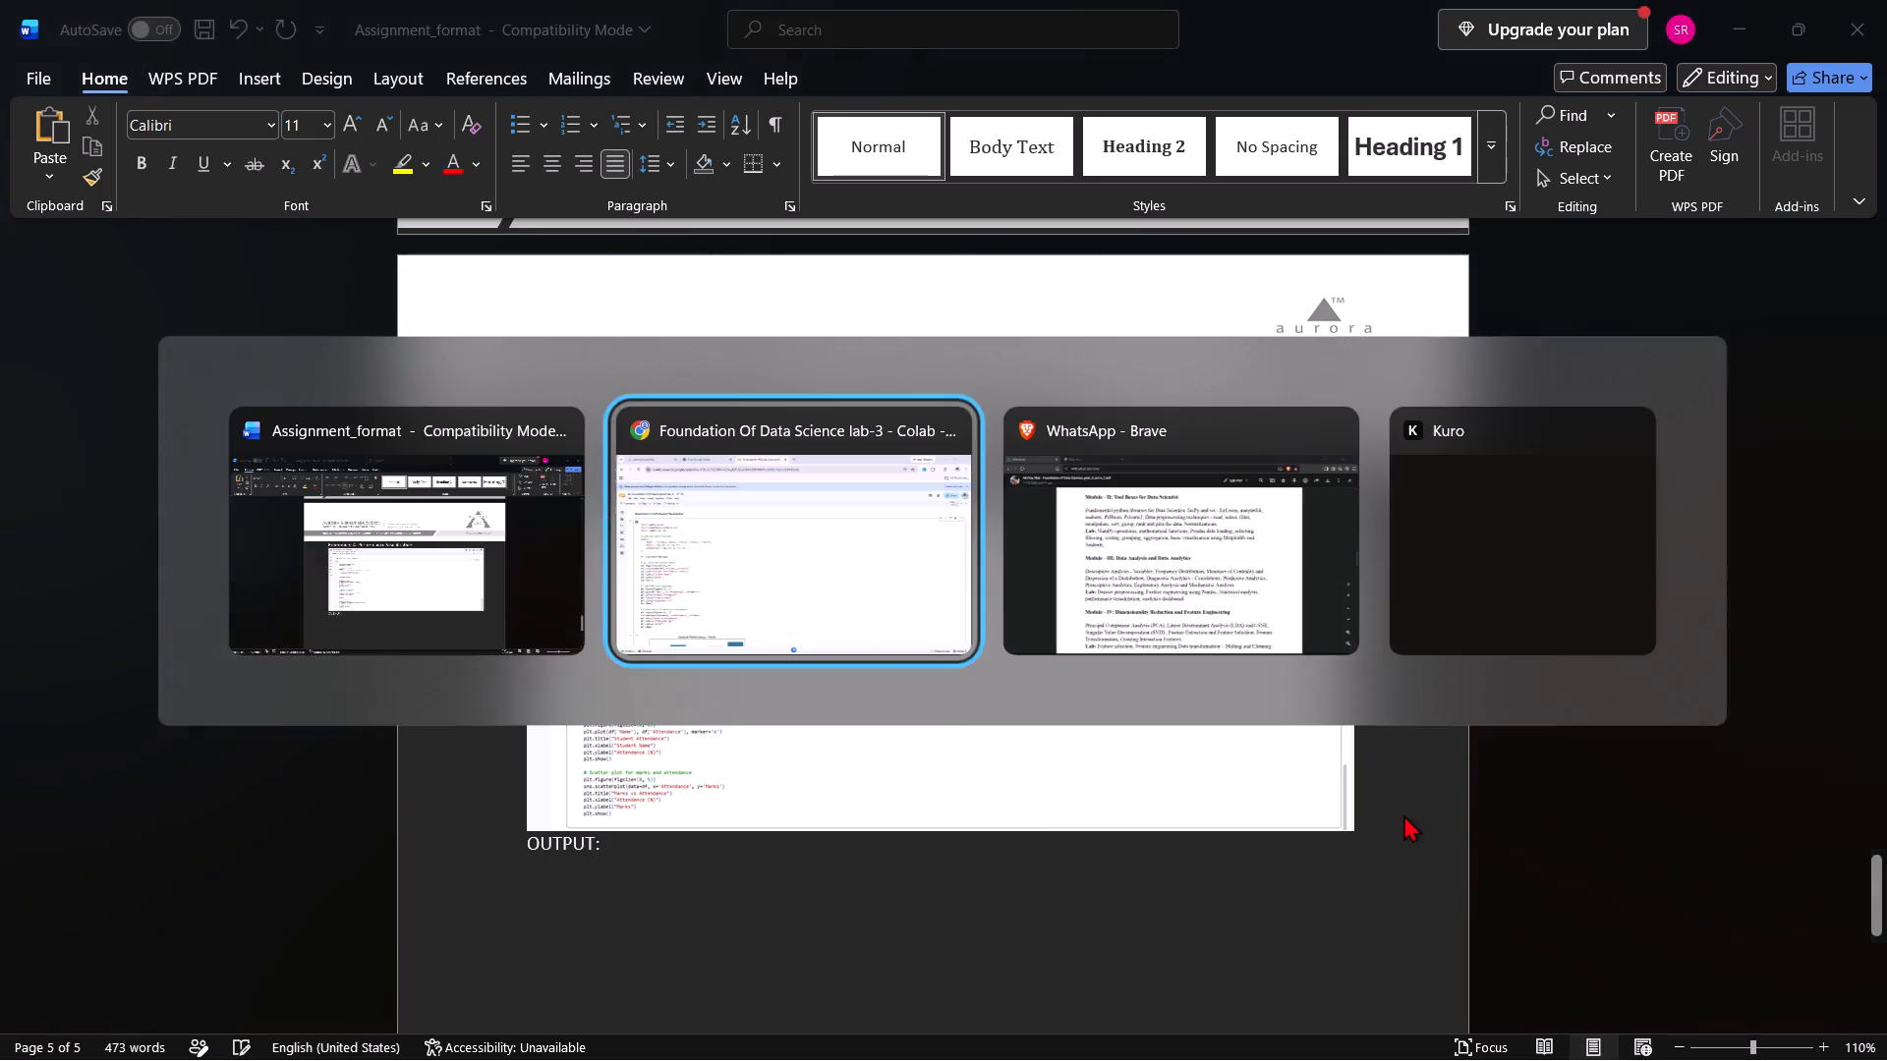
Switch to the Colab notebook and dismiss its notification permission prompt without allowing or blocking it.
{"action": "scroll", "coordinate": [1189, 817], "scroll_direction": "down", "scroll_amount": 4}
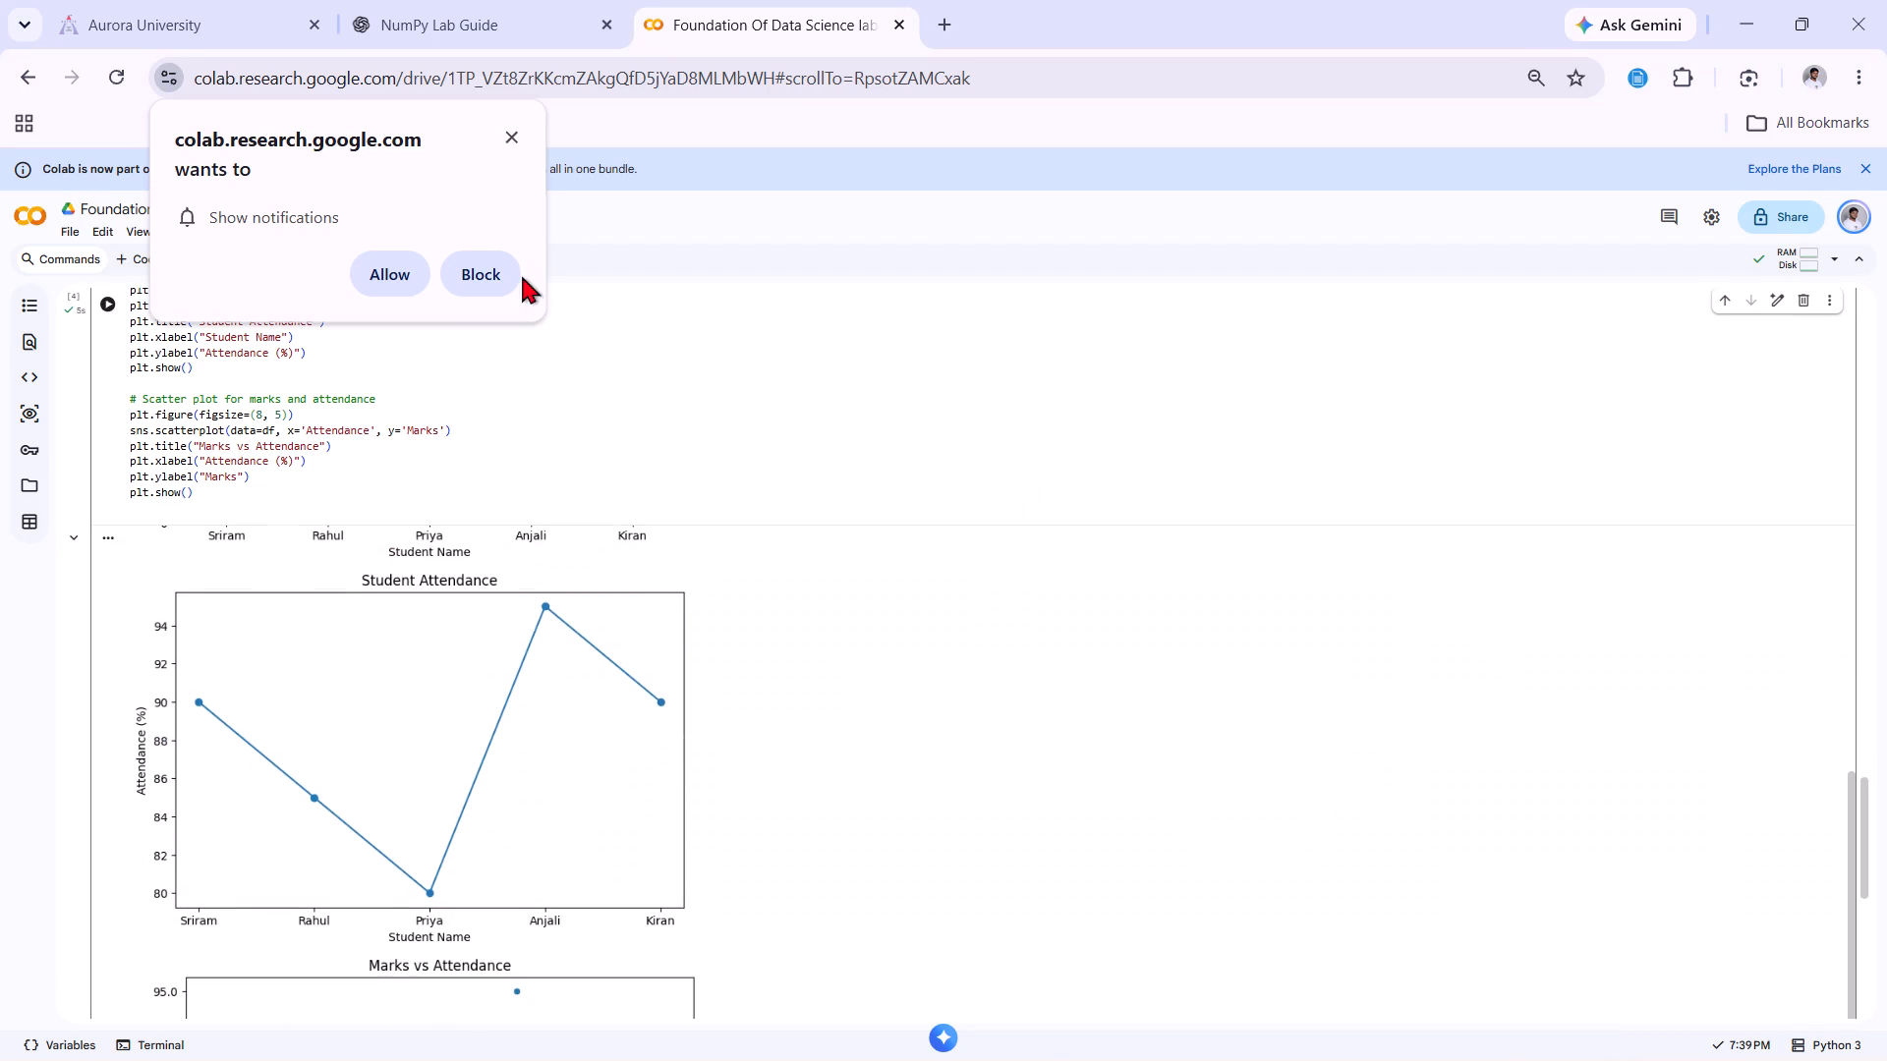
{"action": "left_click", "coordinate": [500, 139]}
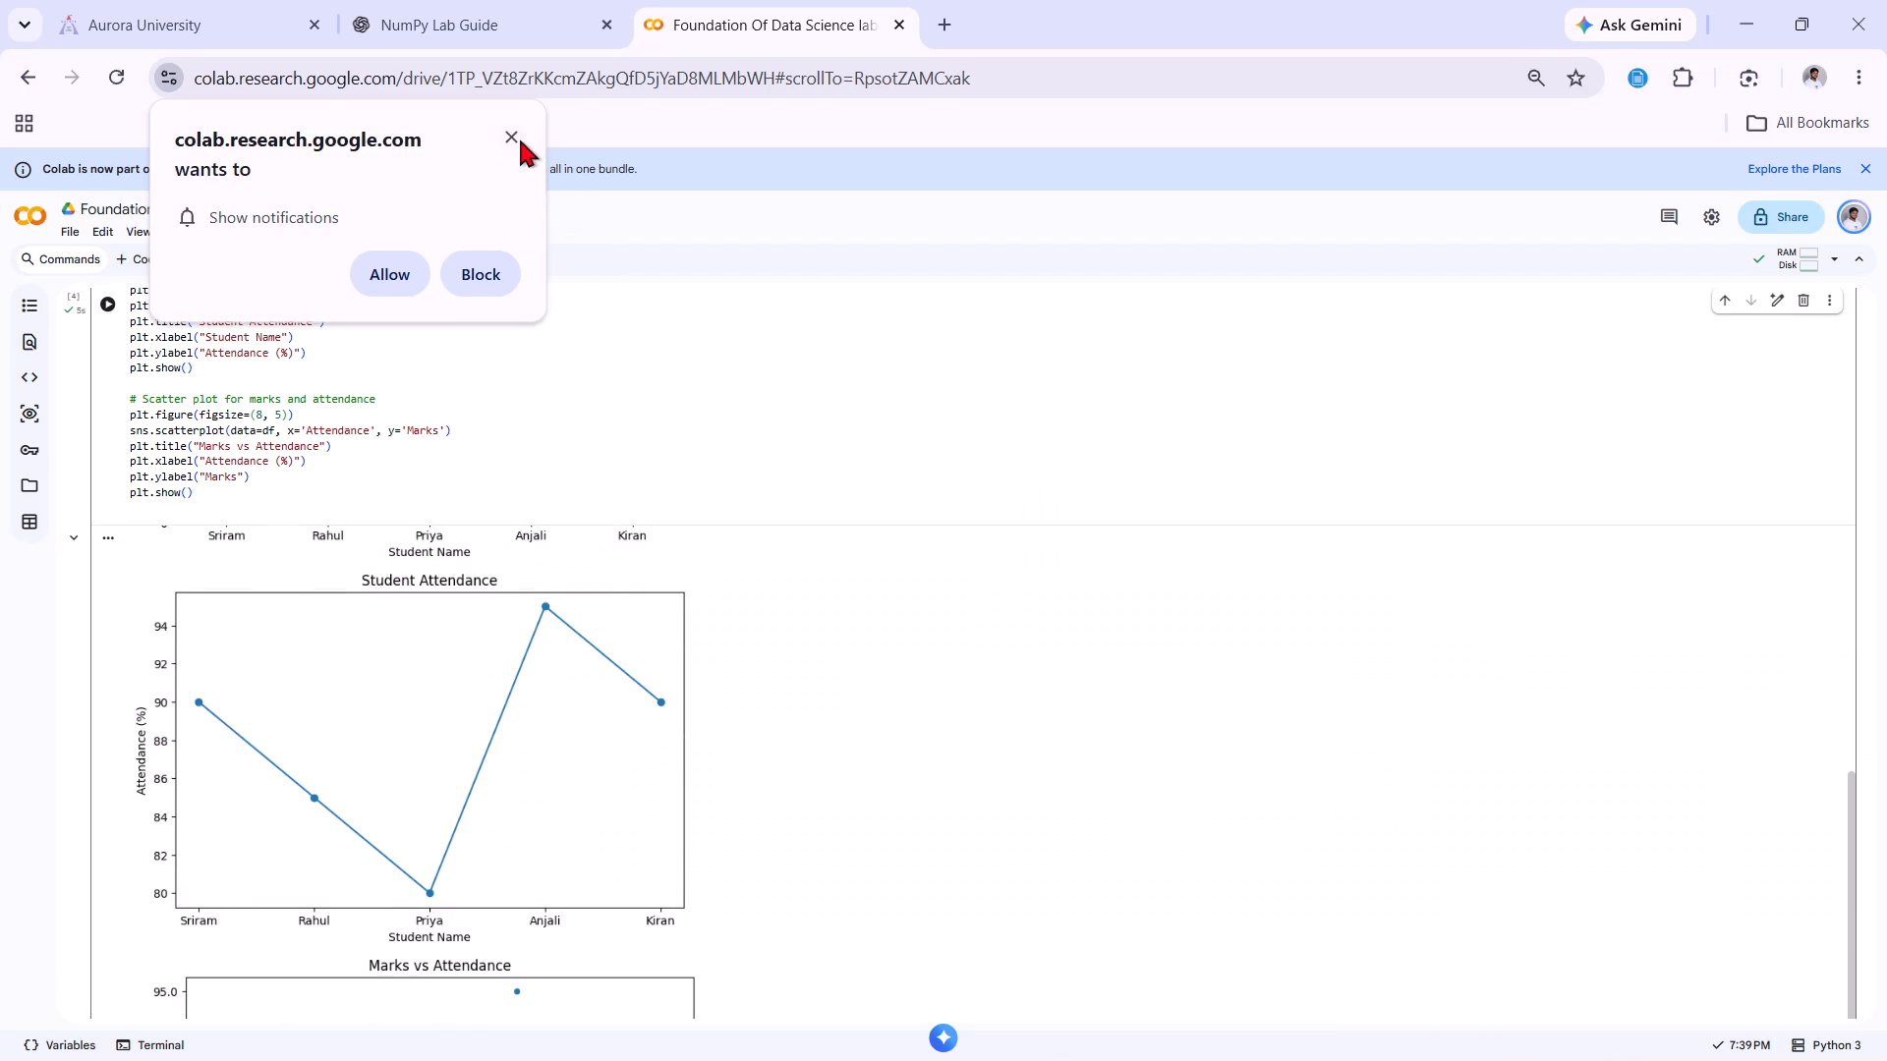
{"action": "left_click", "coordinate": [518, 139]}
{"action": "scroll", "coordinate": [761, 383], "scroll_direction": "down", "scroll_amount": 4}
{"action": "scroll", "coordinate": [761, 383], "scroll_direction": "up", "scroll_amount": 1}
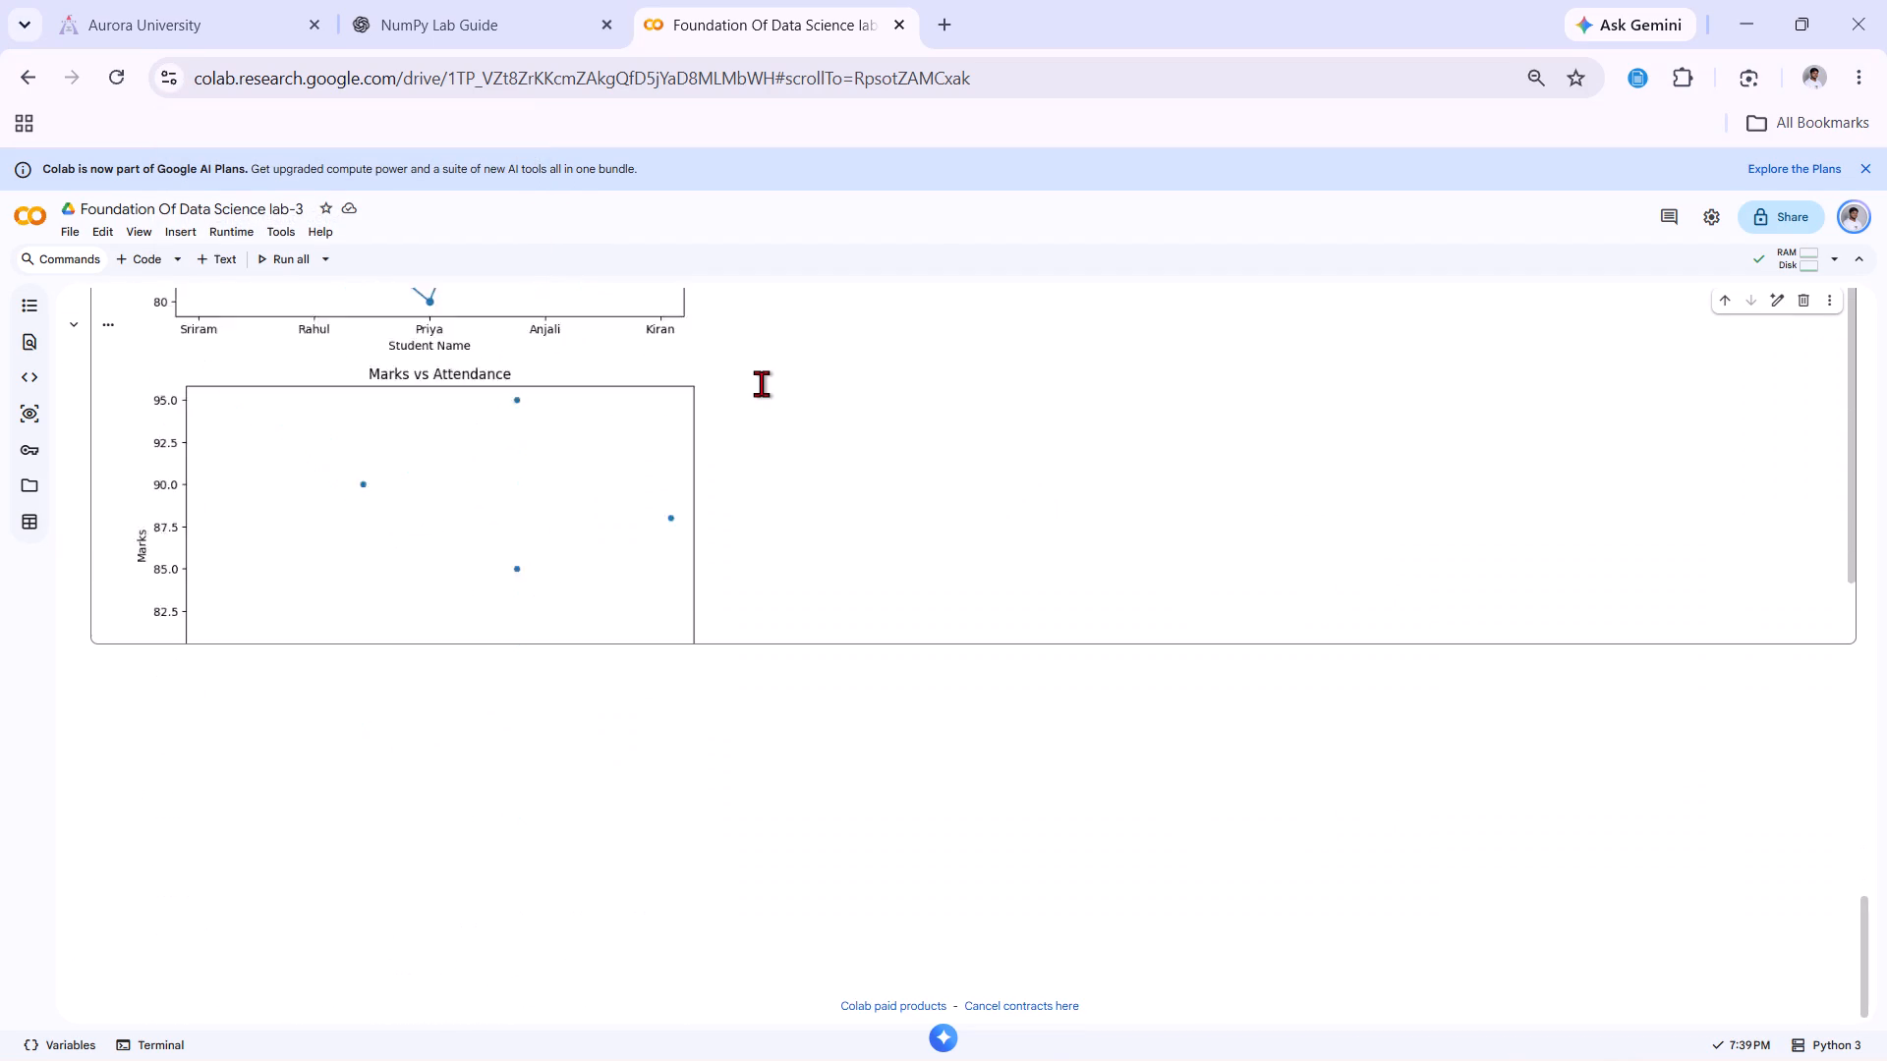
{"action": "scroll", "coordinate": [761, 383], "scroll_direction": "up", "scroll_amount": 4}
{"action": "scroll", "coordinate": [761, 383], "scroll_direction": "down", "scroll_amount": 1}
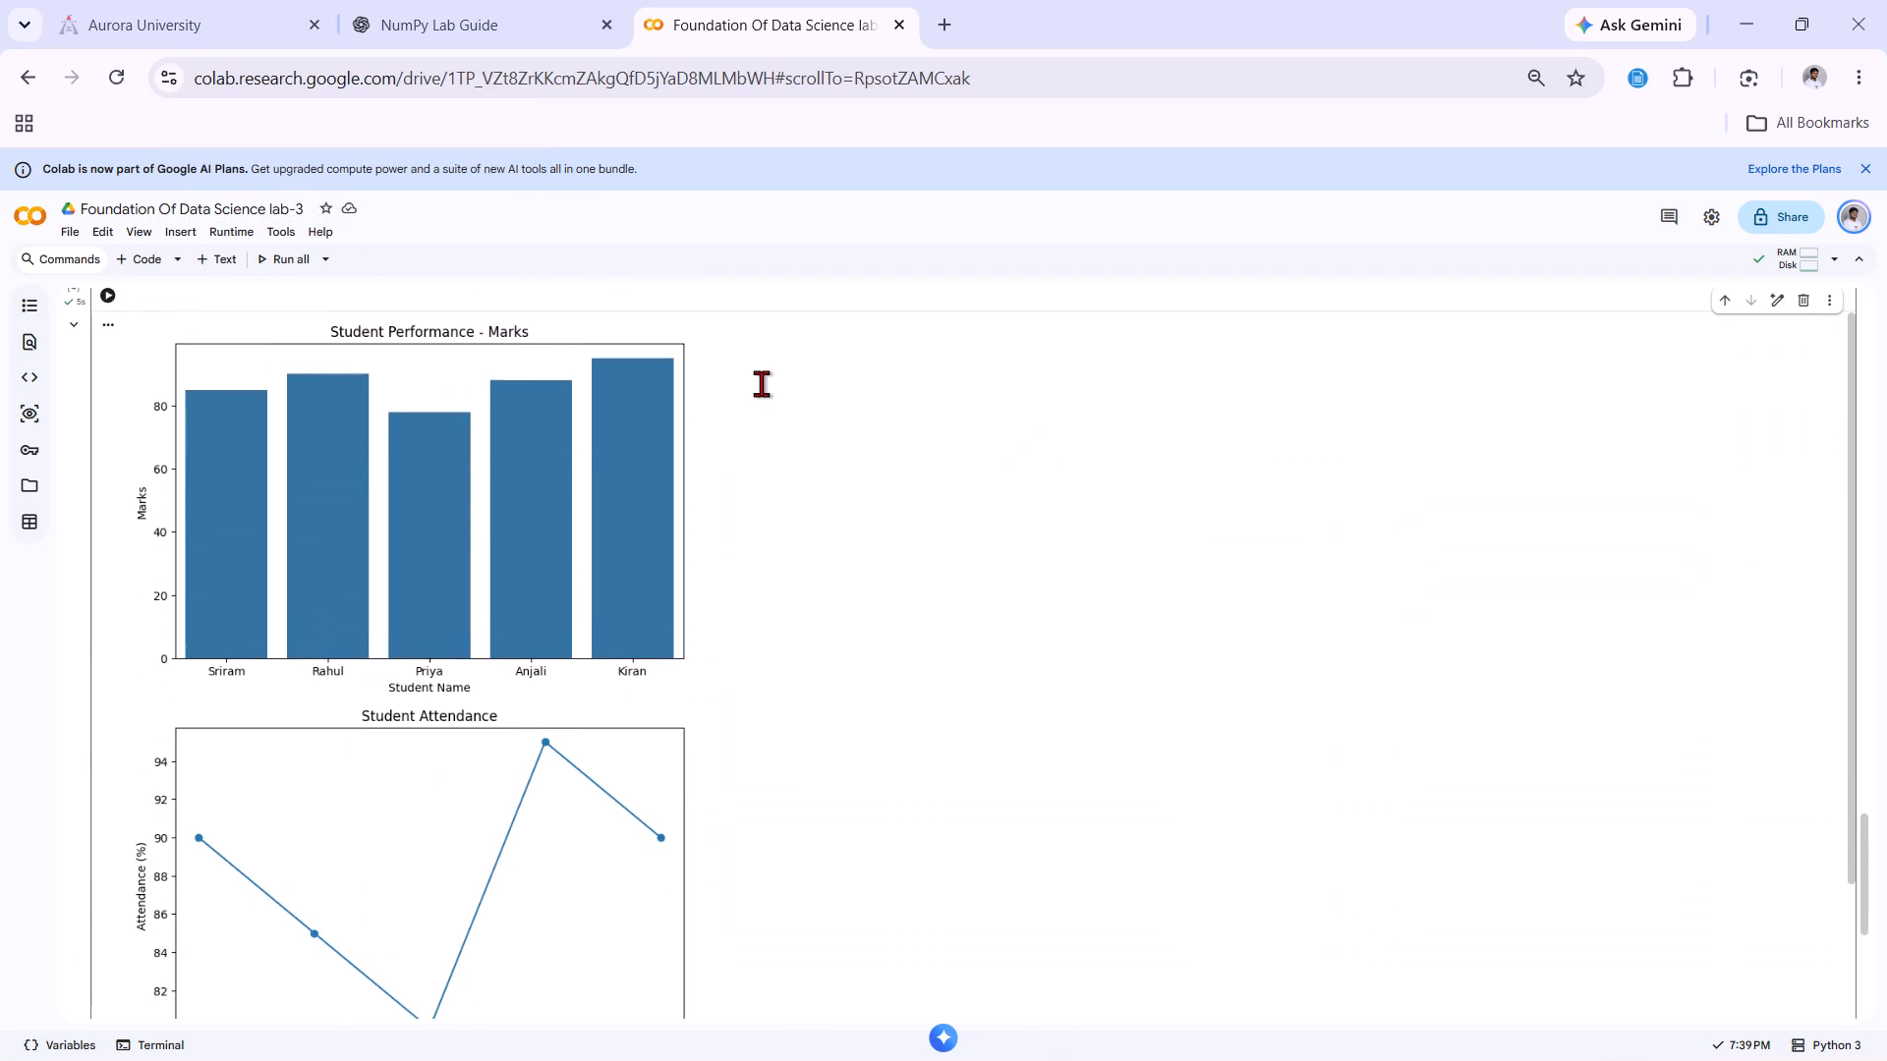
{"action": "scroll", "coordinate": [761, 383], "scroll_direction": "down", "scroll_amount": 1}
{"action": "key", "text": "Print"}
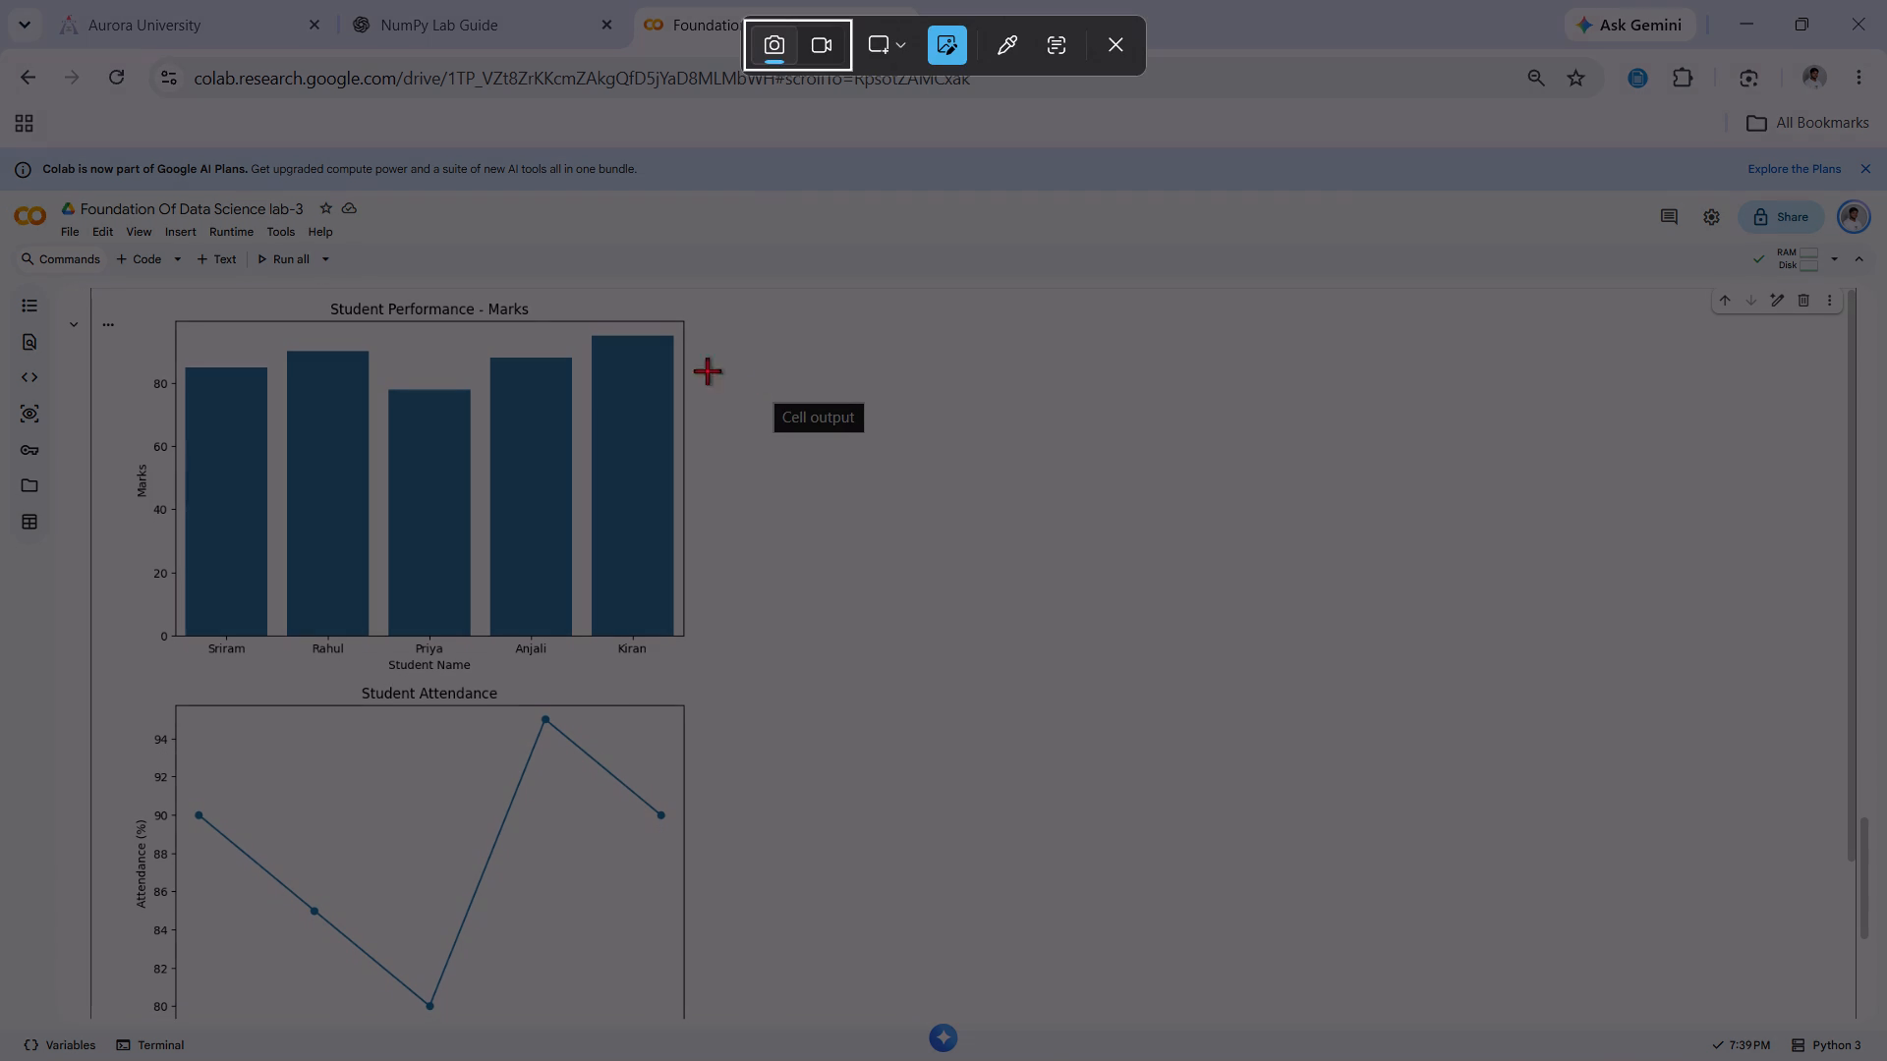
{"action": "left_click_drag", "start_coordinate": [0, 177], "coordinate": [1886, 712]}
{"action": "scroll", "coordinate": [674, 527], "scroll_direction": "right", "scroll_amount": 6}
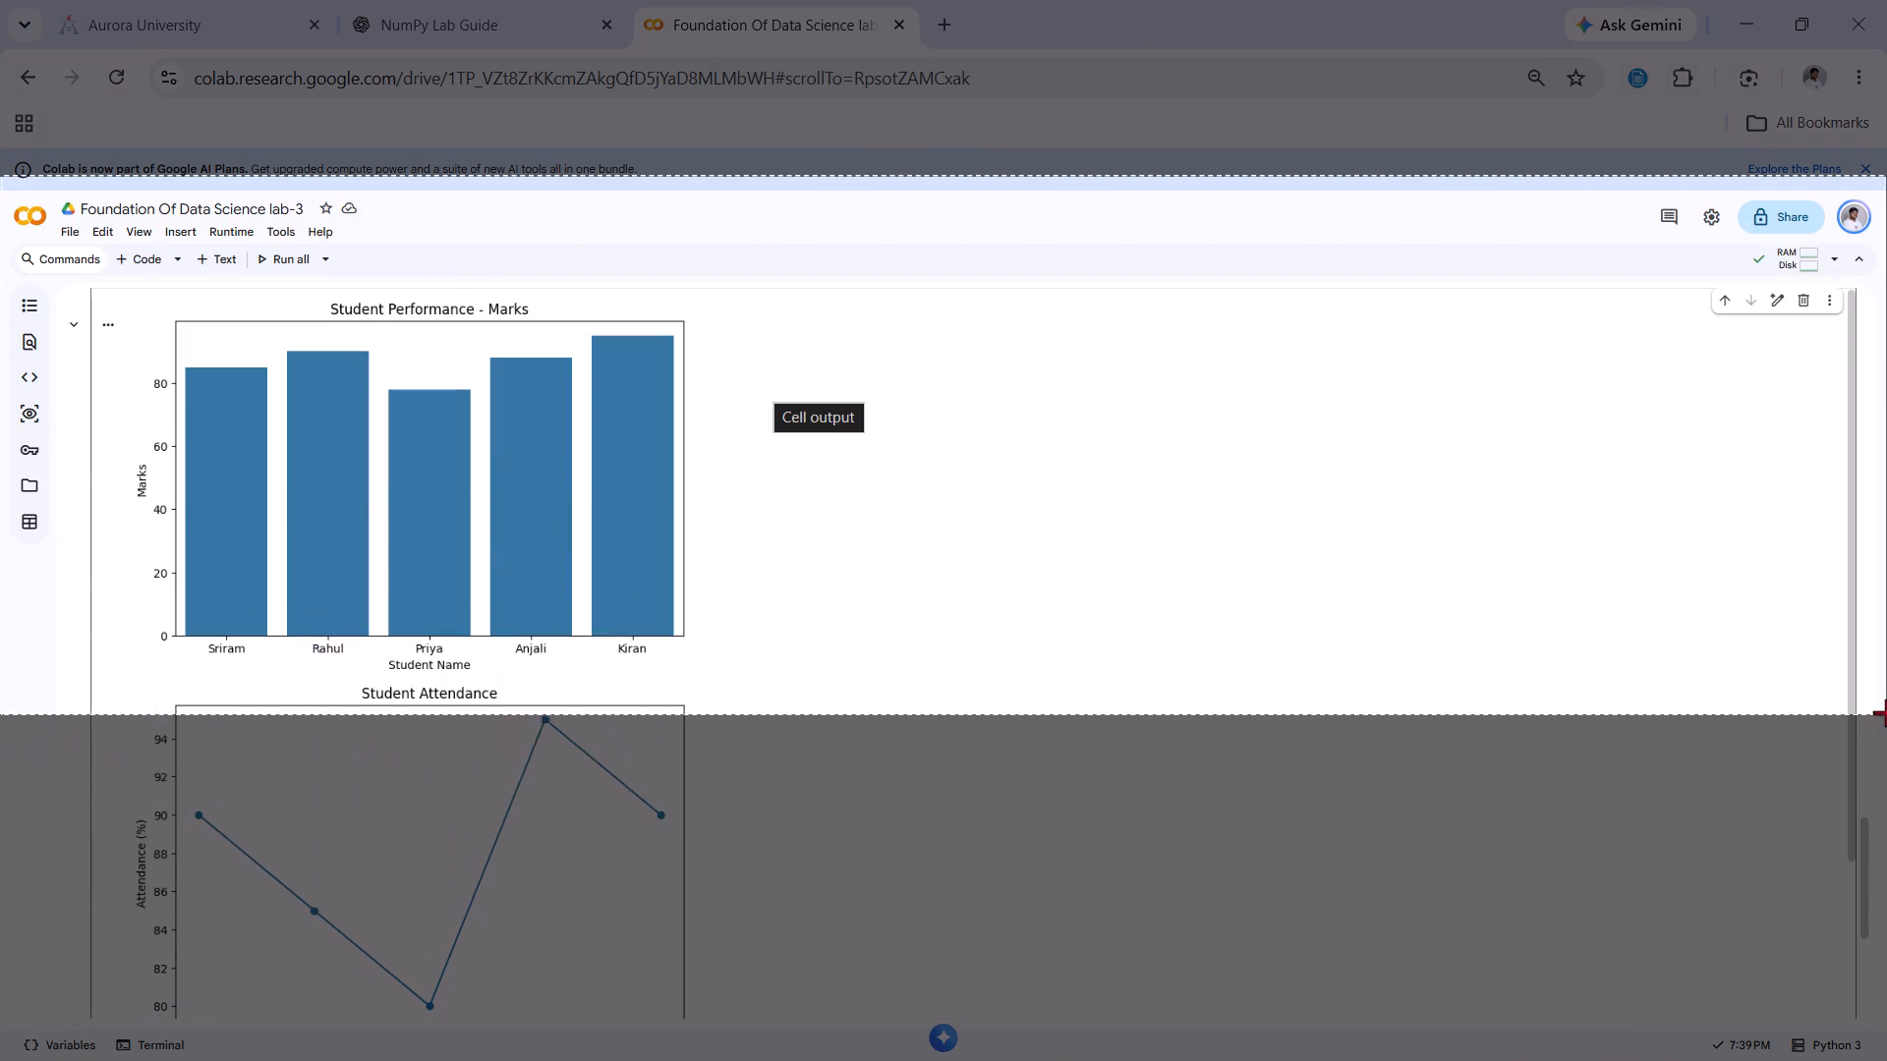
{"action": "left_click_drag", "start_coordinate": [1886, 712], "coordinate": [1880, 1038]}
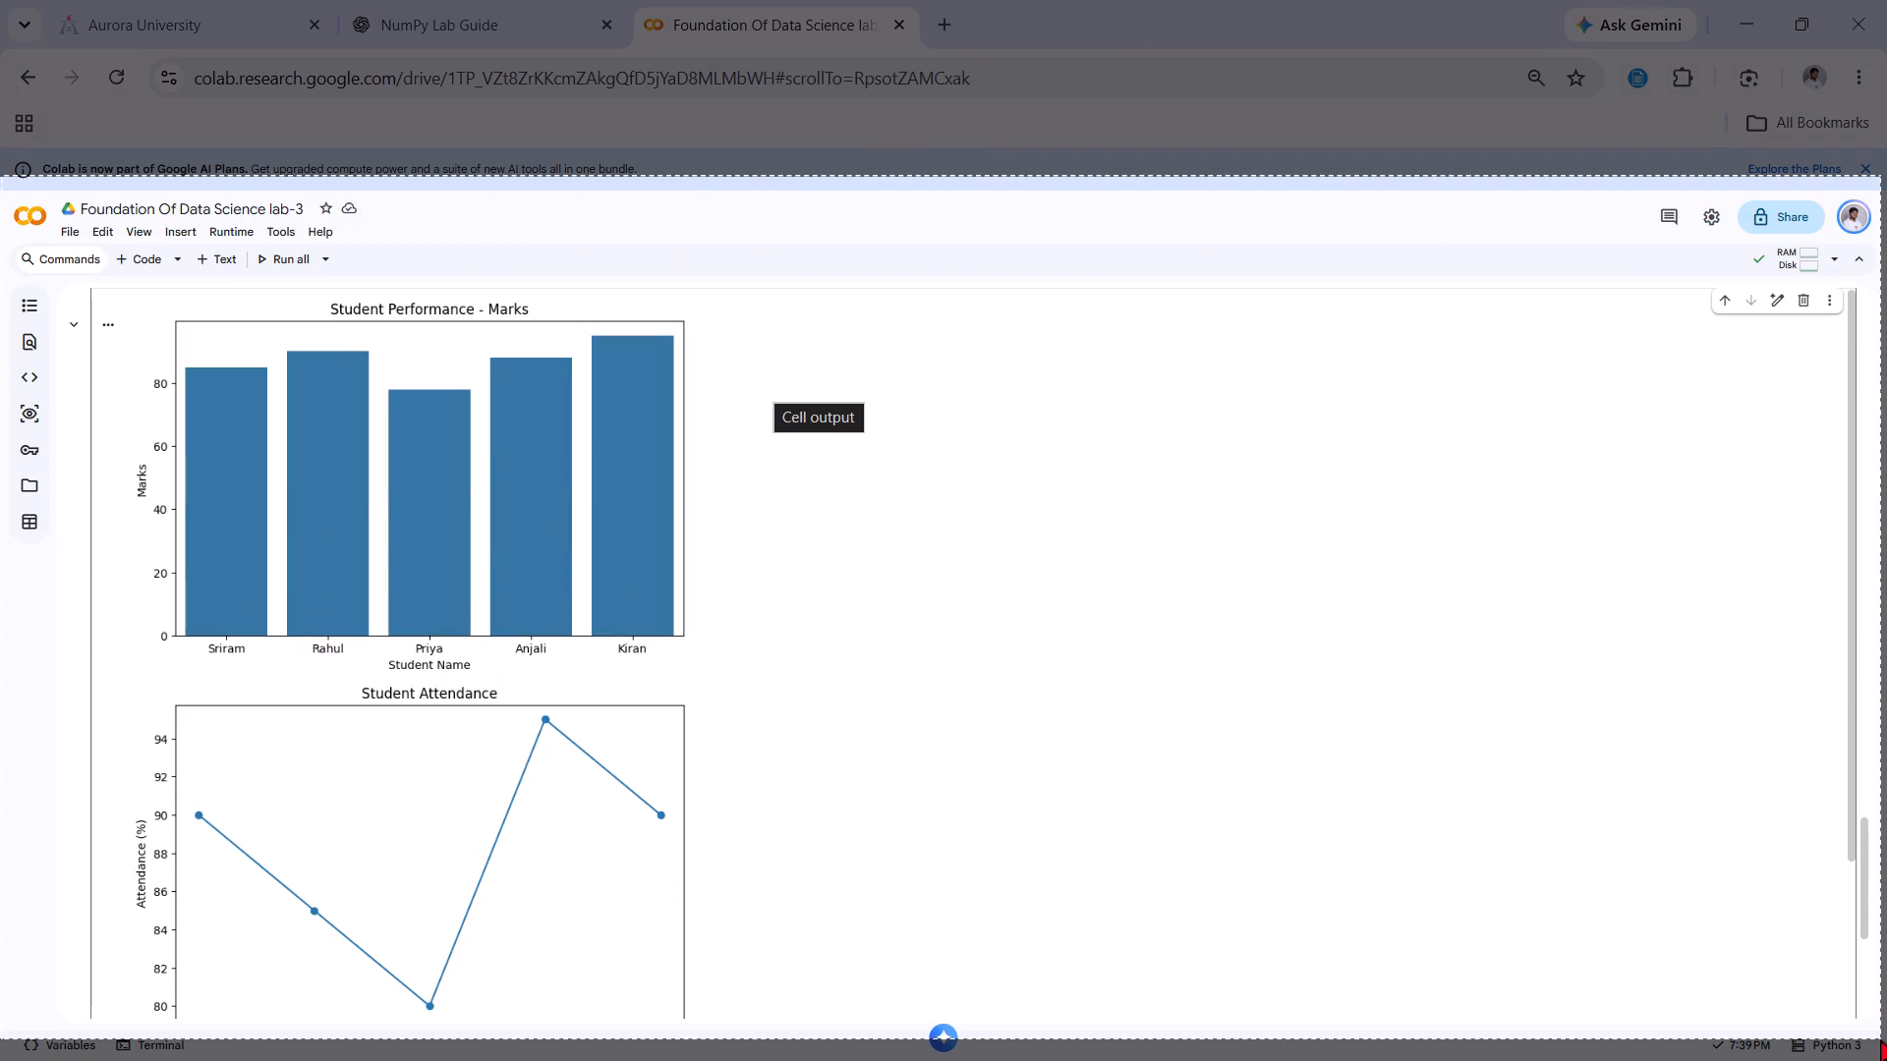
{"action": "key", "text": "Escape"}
Capture the Colab output with only the "Student Performance - Marks" bar chart and paste the screenshot below "OUTPUT:" in Word.
{"action": "scroll", "coordinate": [1728, 945], "scroll_direction": "up", "scroll_amount": 1}
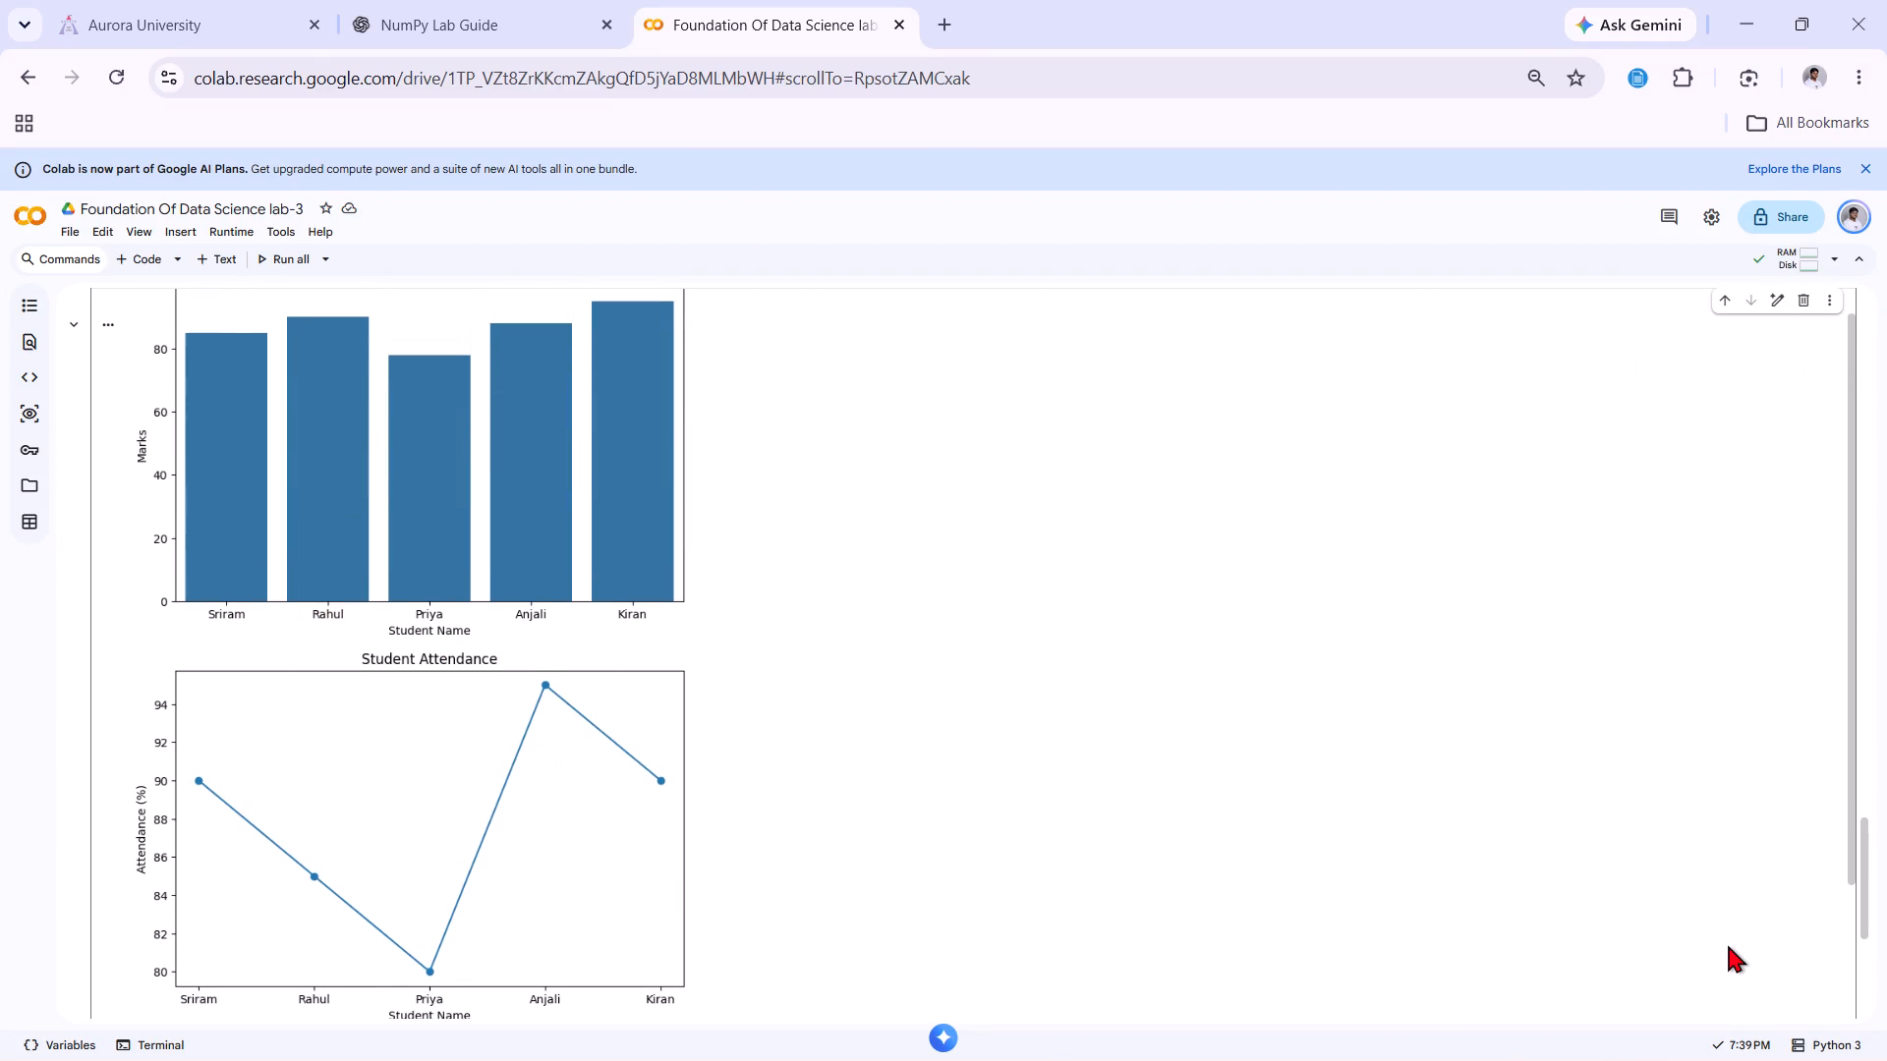
{"action": "scroll", "coordinate": [1728, 945], "scroll_direction": "up", "scroll_amount": 1}
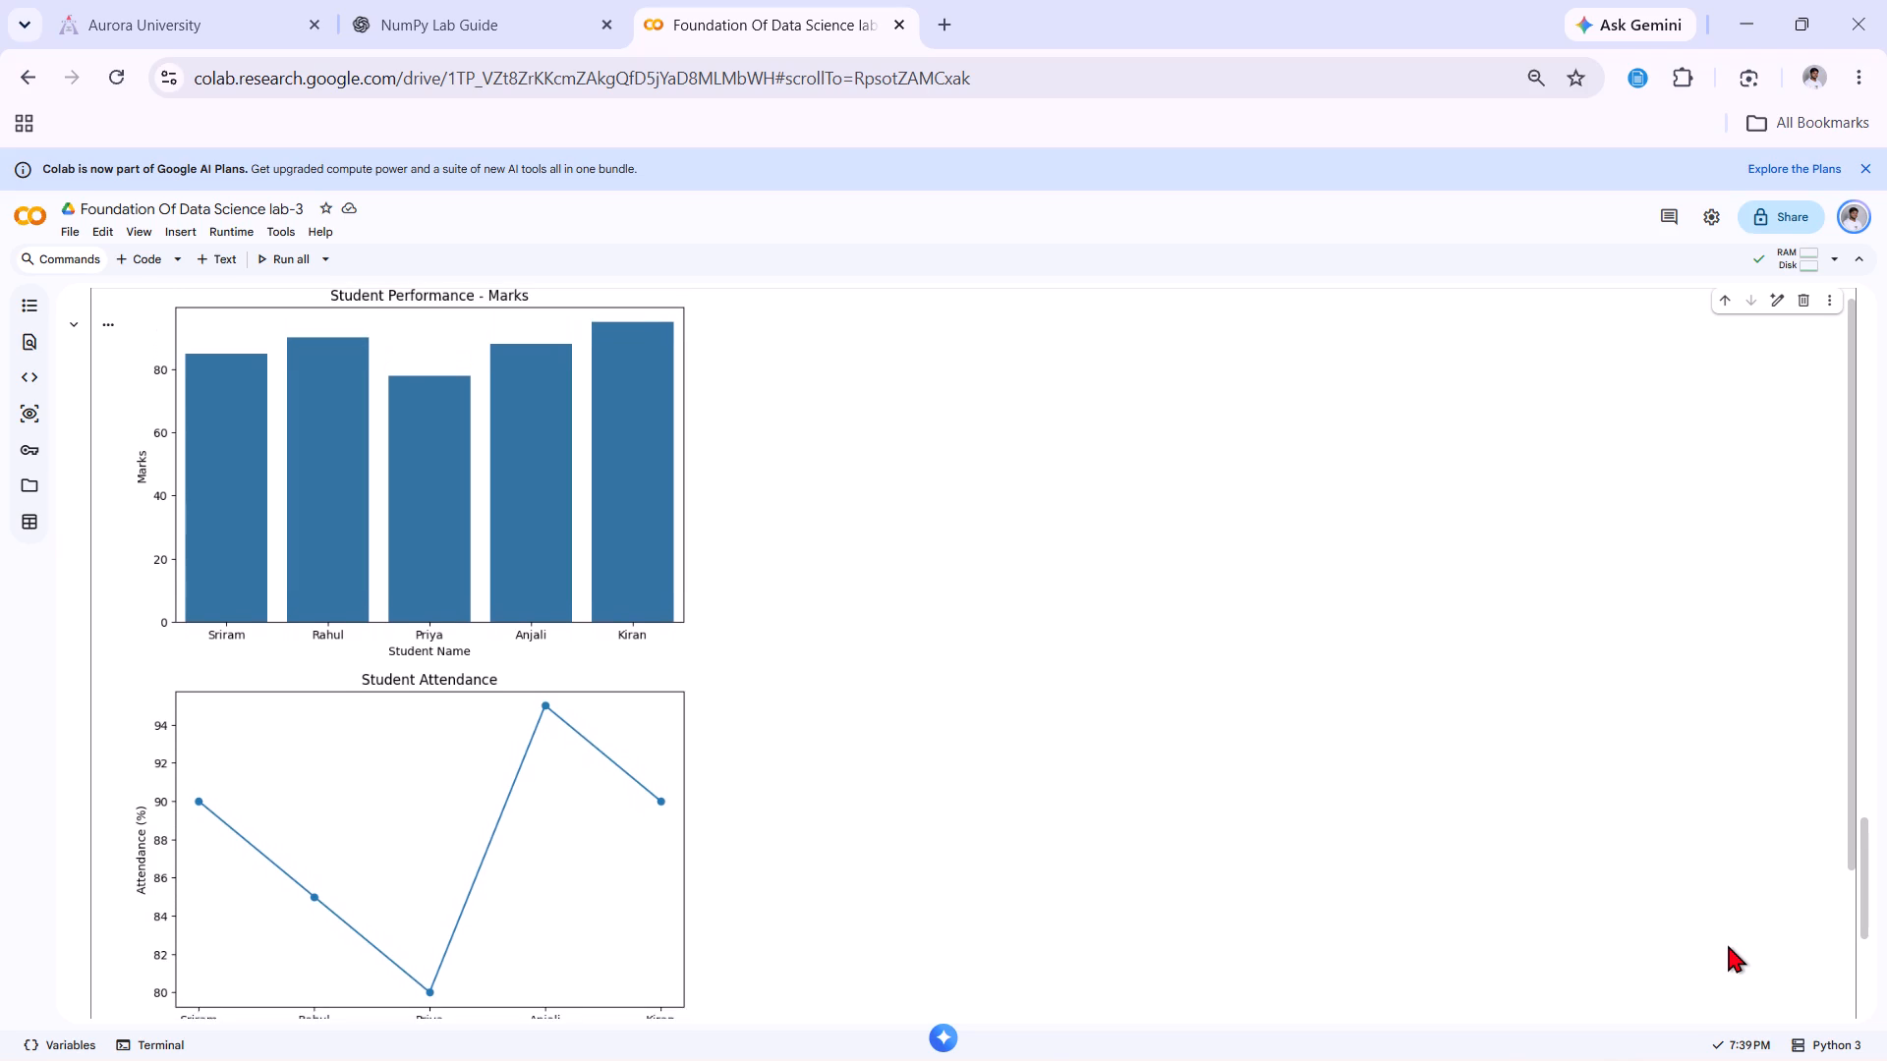
{"action": "scroll", "coordinate": [1728, 945], "scroll_direction": "up", "scroll_amount": 2}
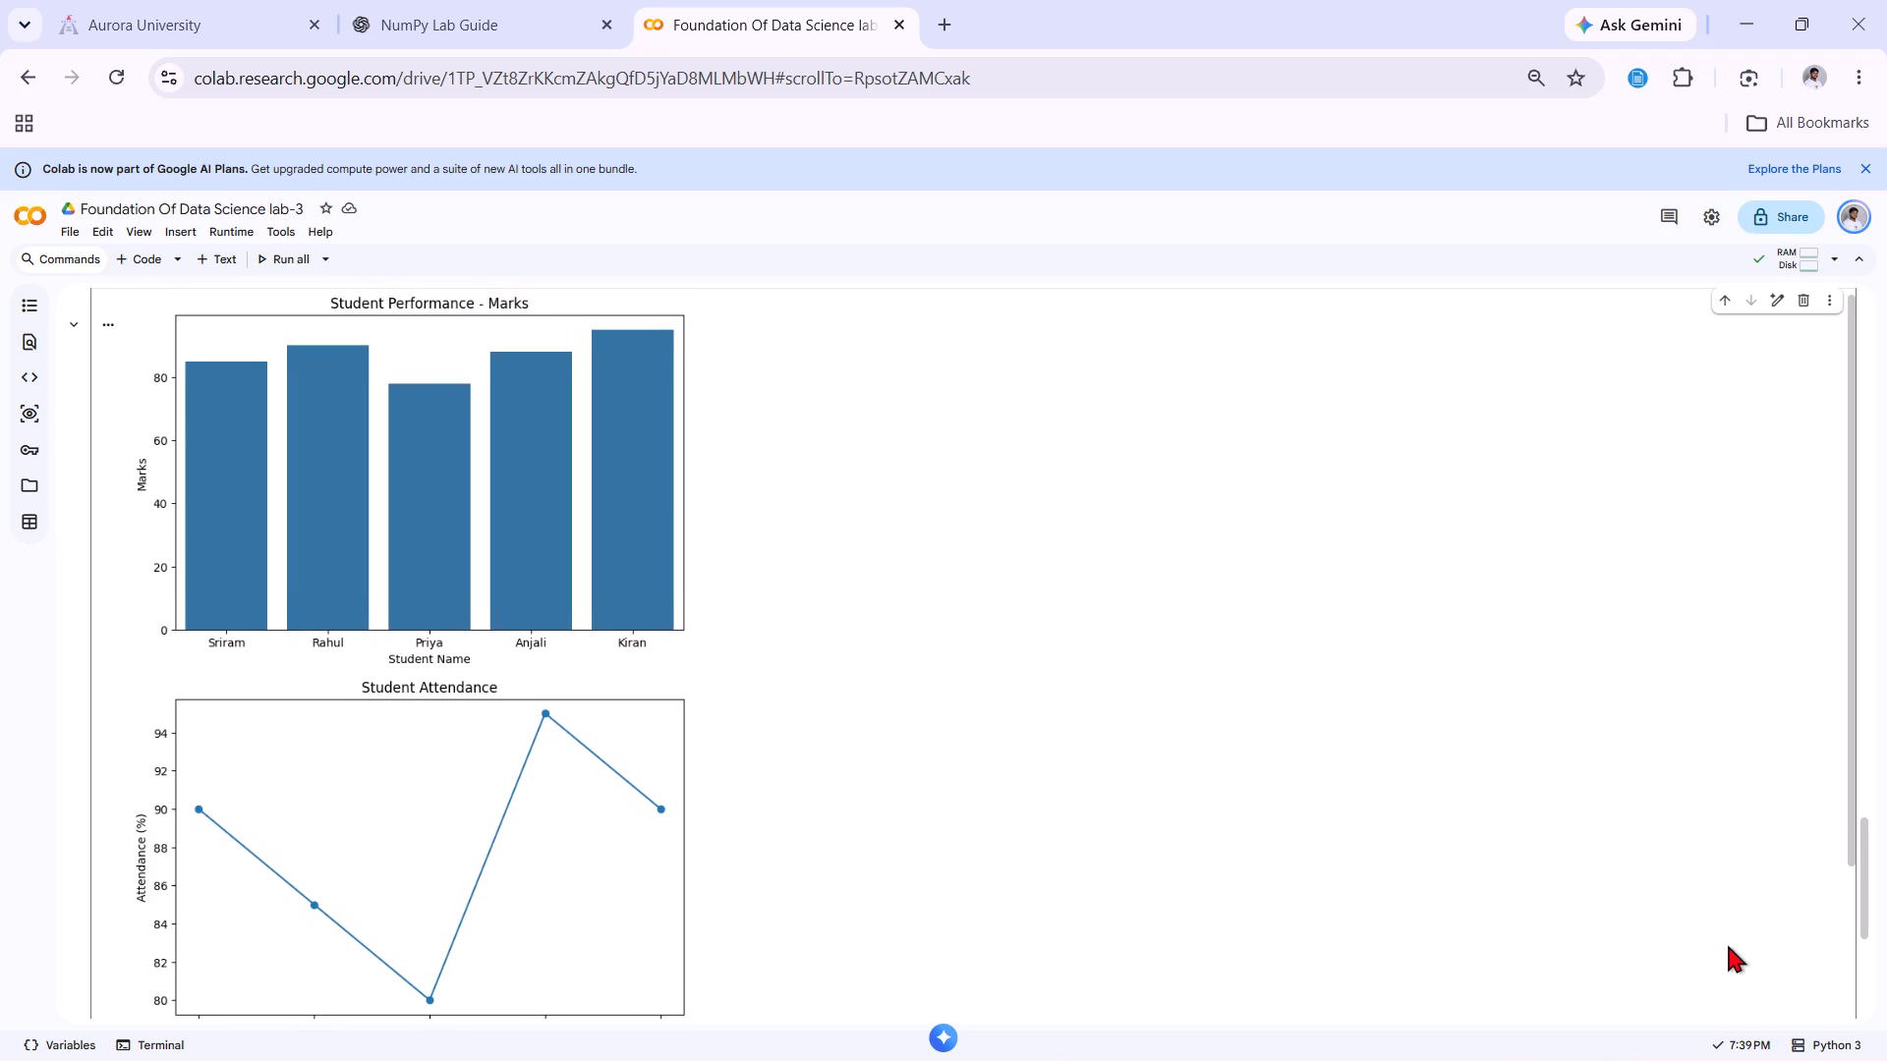
{"action": "key", "text": "Print"}
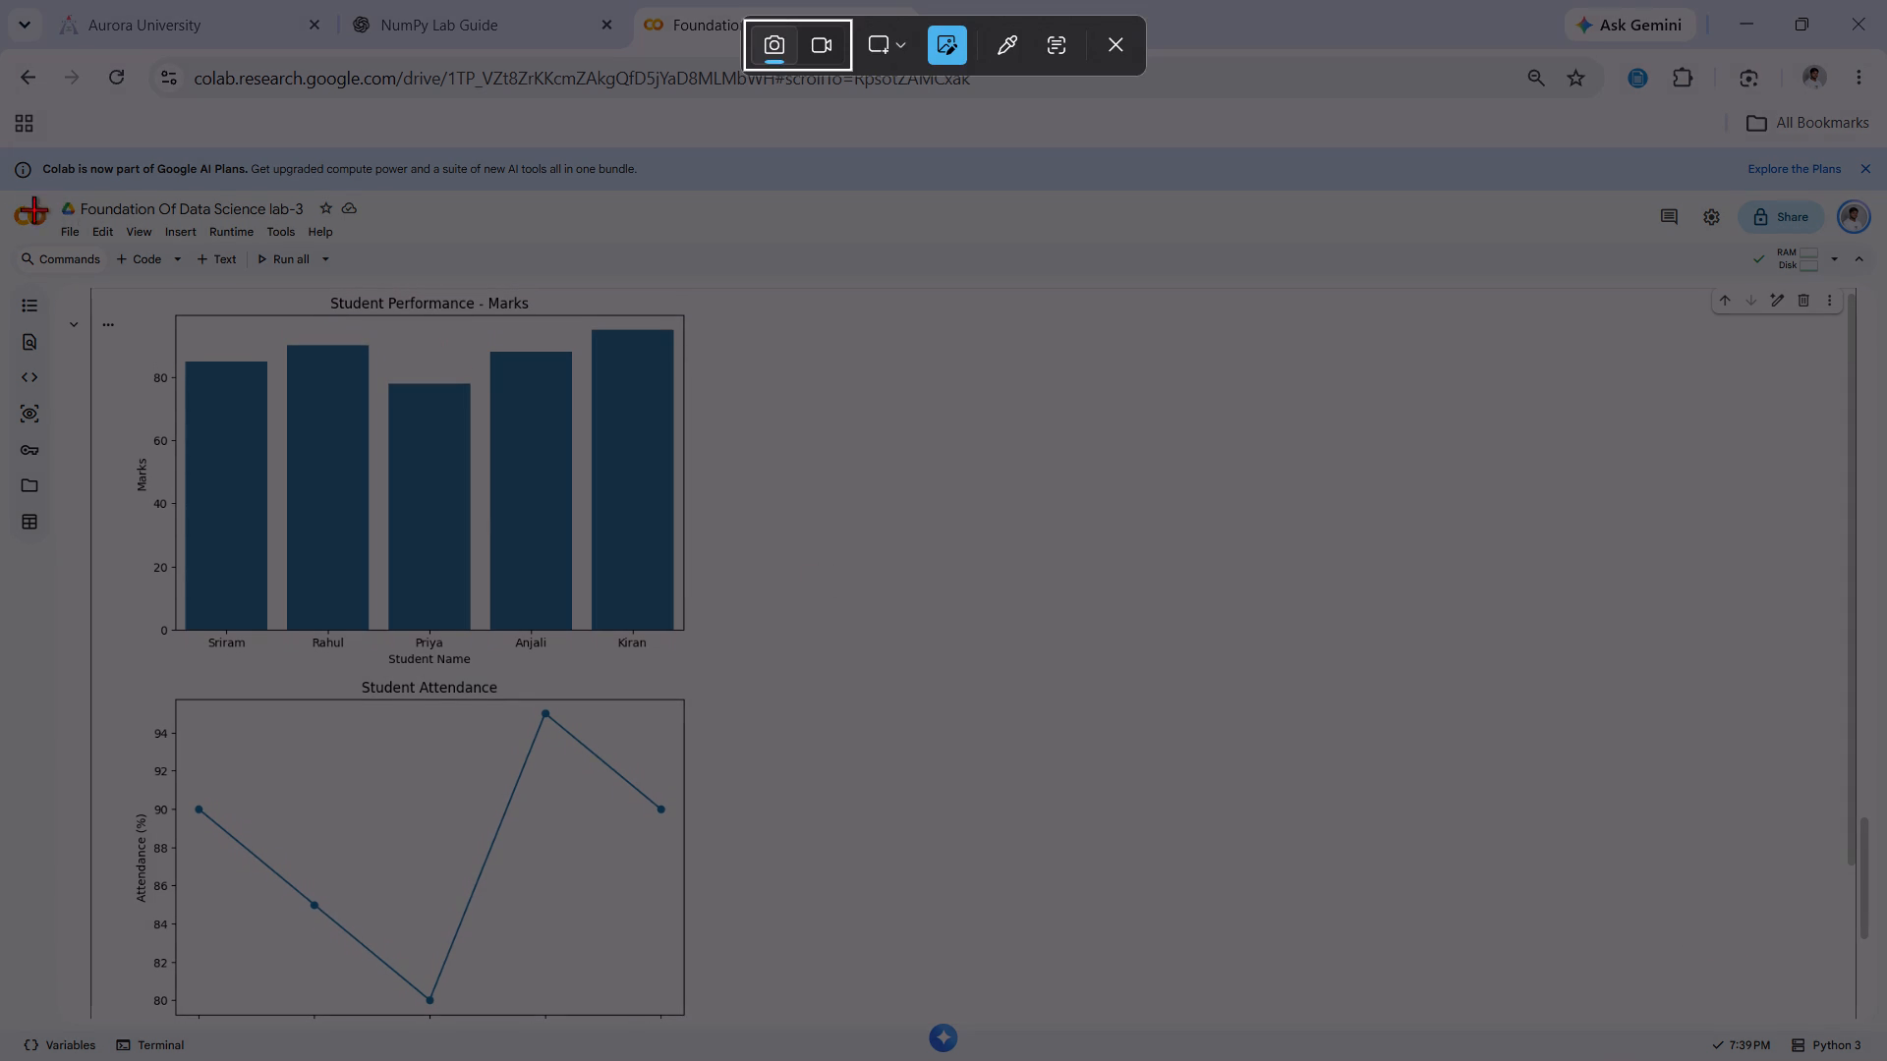
{"action": "left_click_drag", "start_coordinate": [0, 188], "coordinate": [1146, 672]}
{"action": "scroll", "coordinate": [719, 526], "scroll_direction": "right", "scroll_amount": 2}
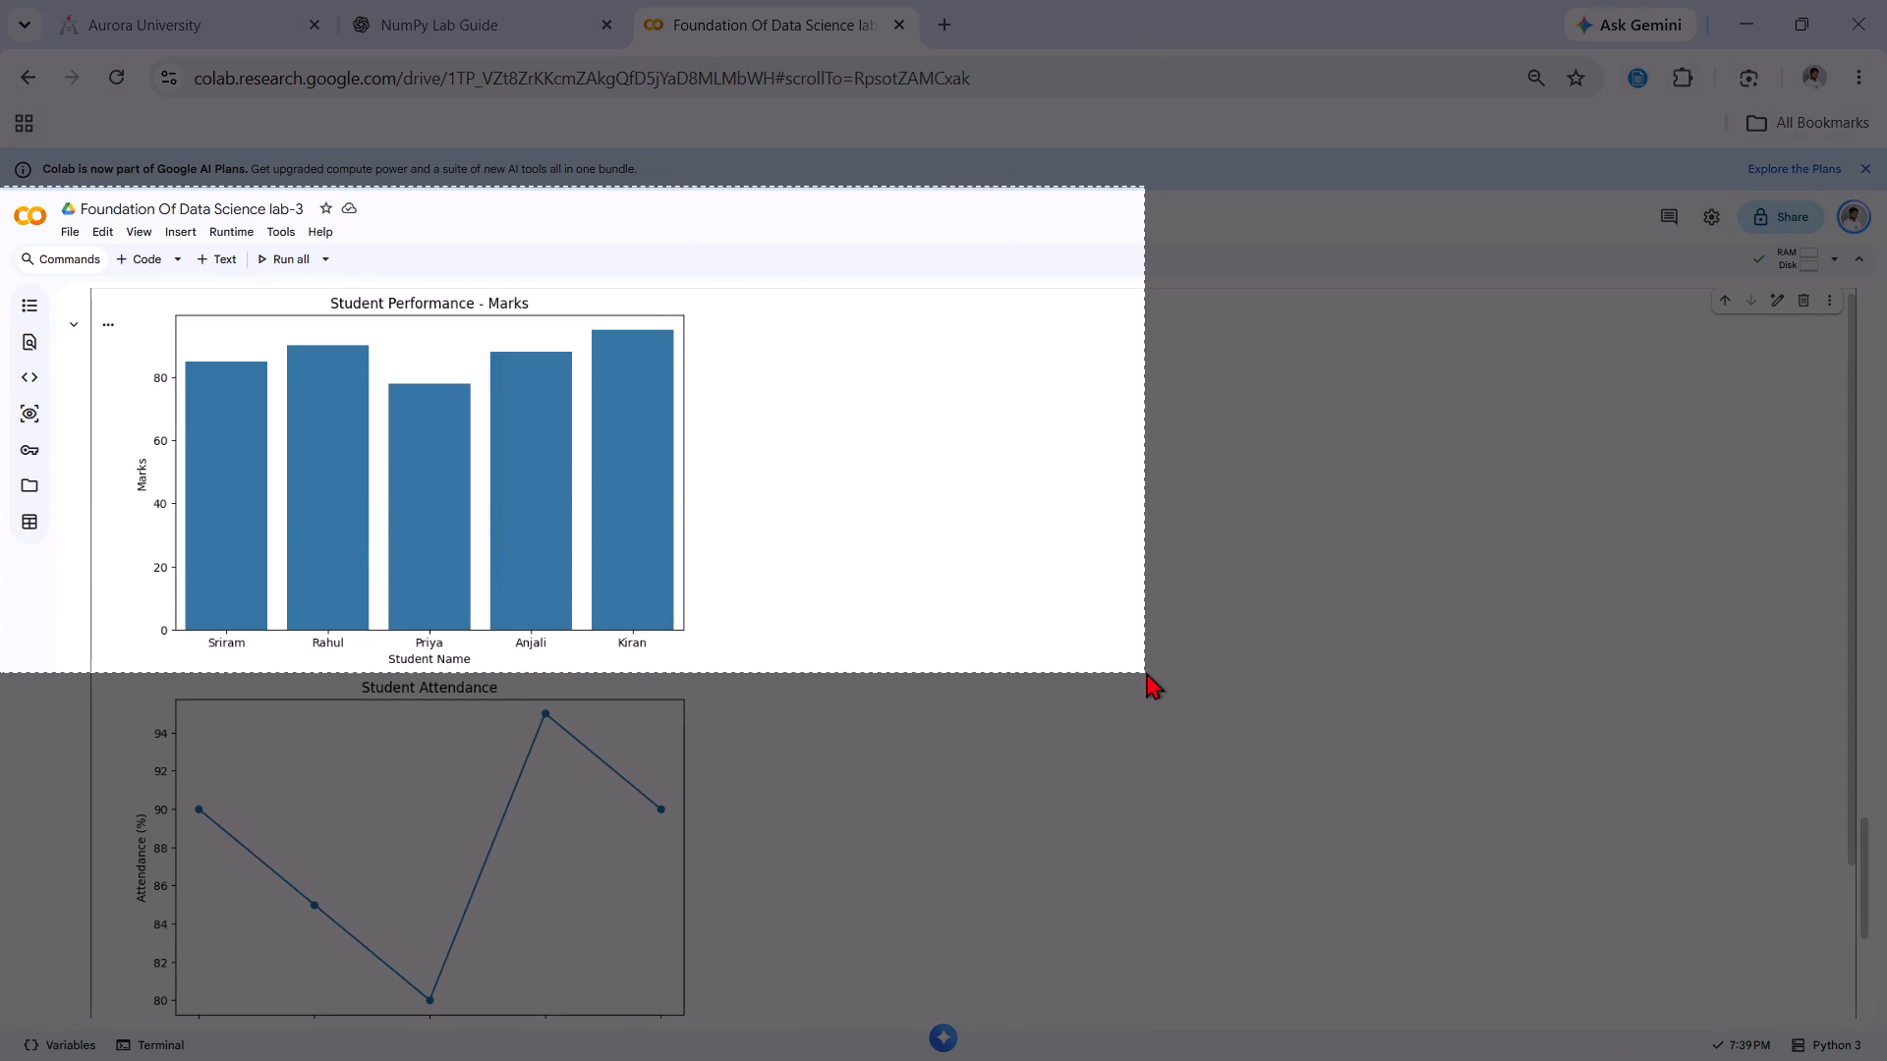
{"action": "left_click_drag", "start_coordinate": [1146, 672], "coordinate": [1886, 673]}
{"action": "key", "text": "ctrl+c"}
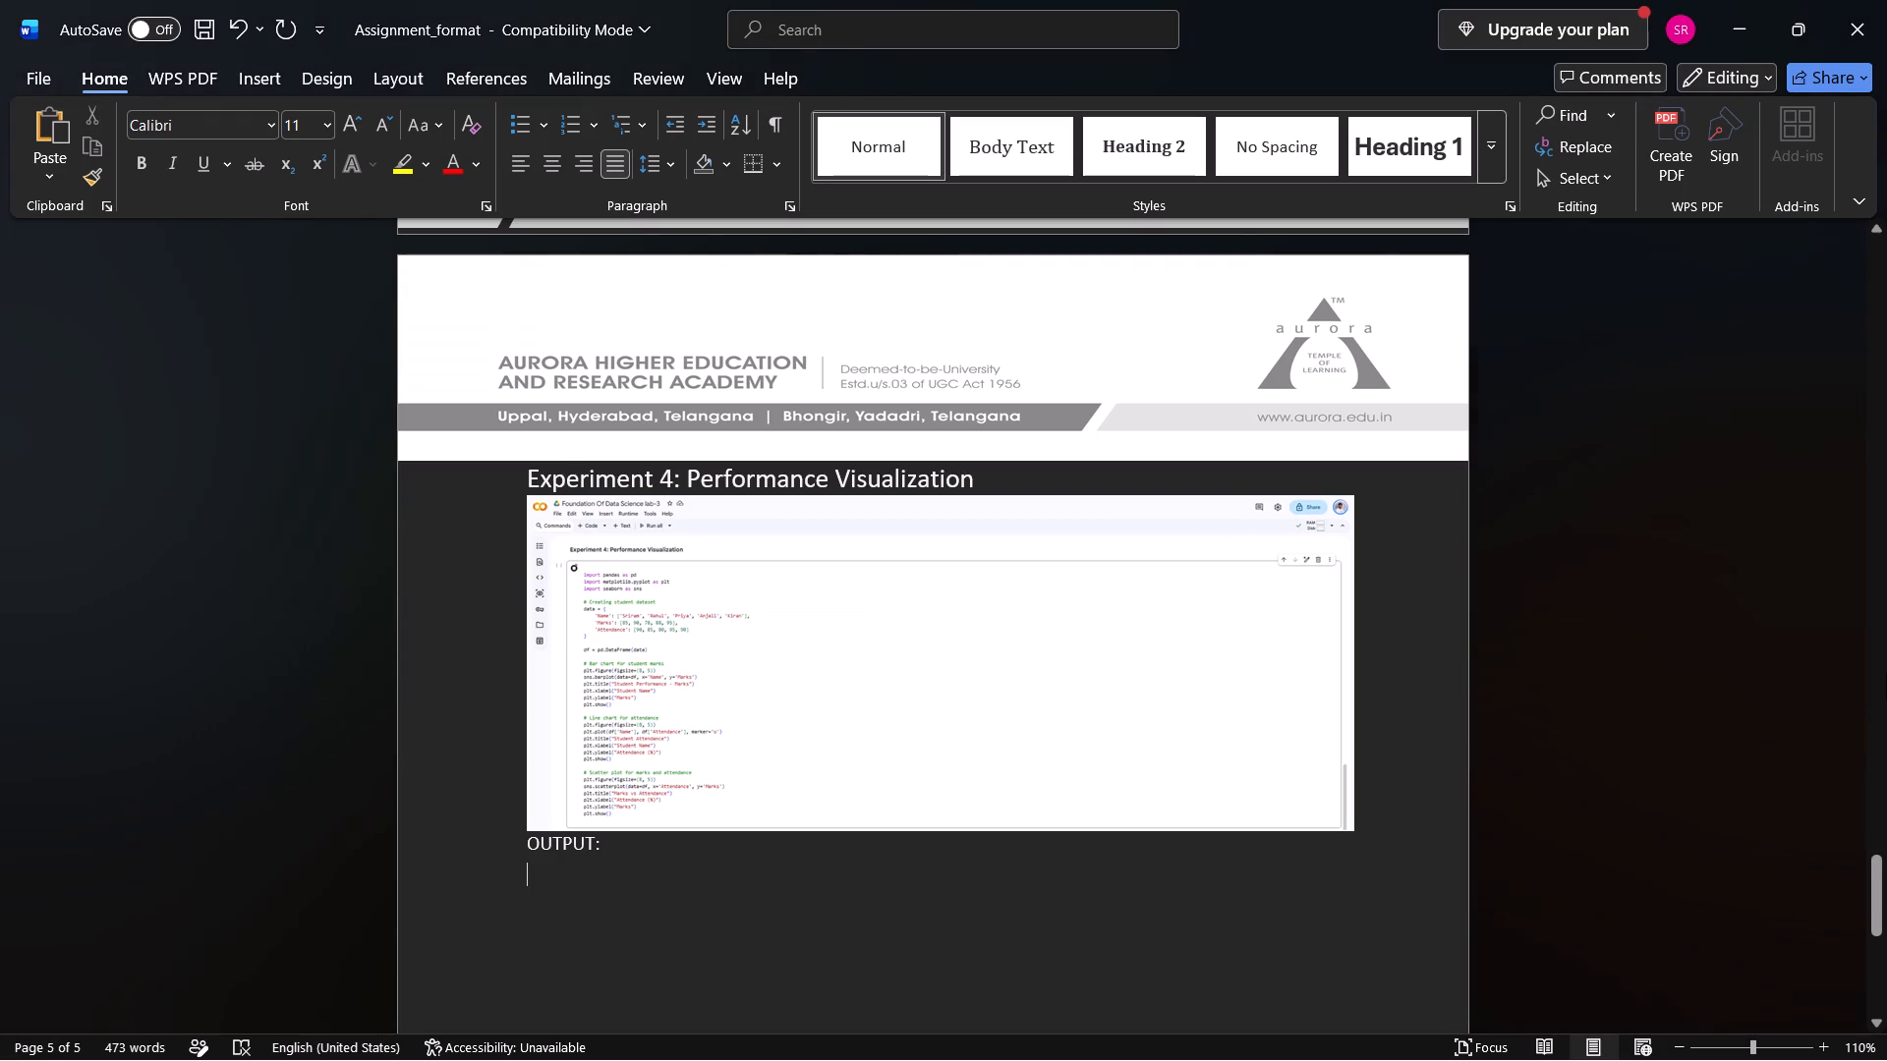
{"action": "key", "text": "ctrl+v"}
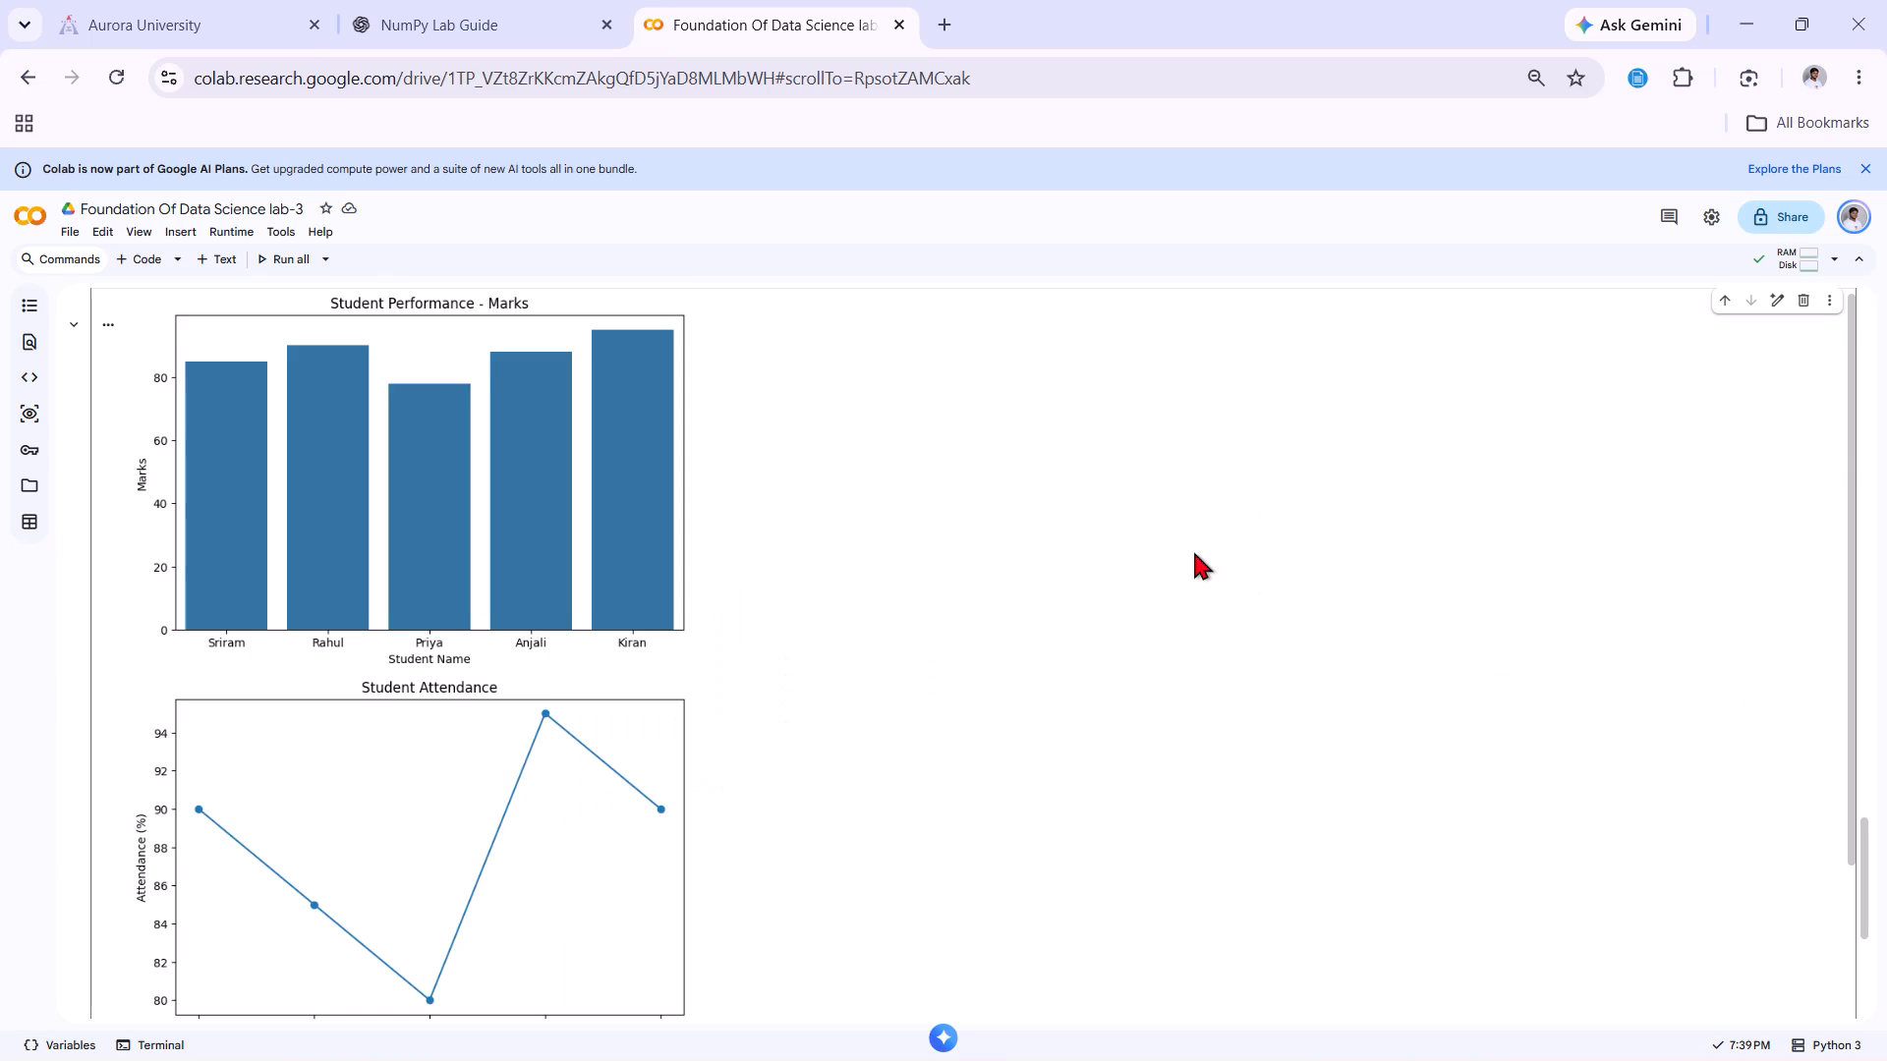
Capture the "Student Attendance" line chart output in Colab and paste it on a new line below the bar chart screenshot in Word.
{"action": "scroll", "coordinate": [1194, 552], "scroll_direction": "down", "scroll_amount": 2}
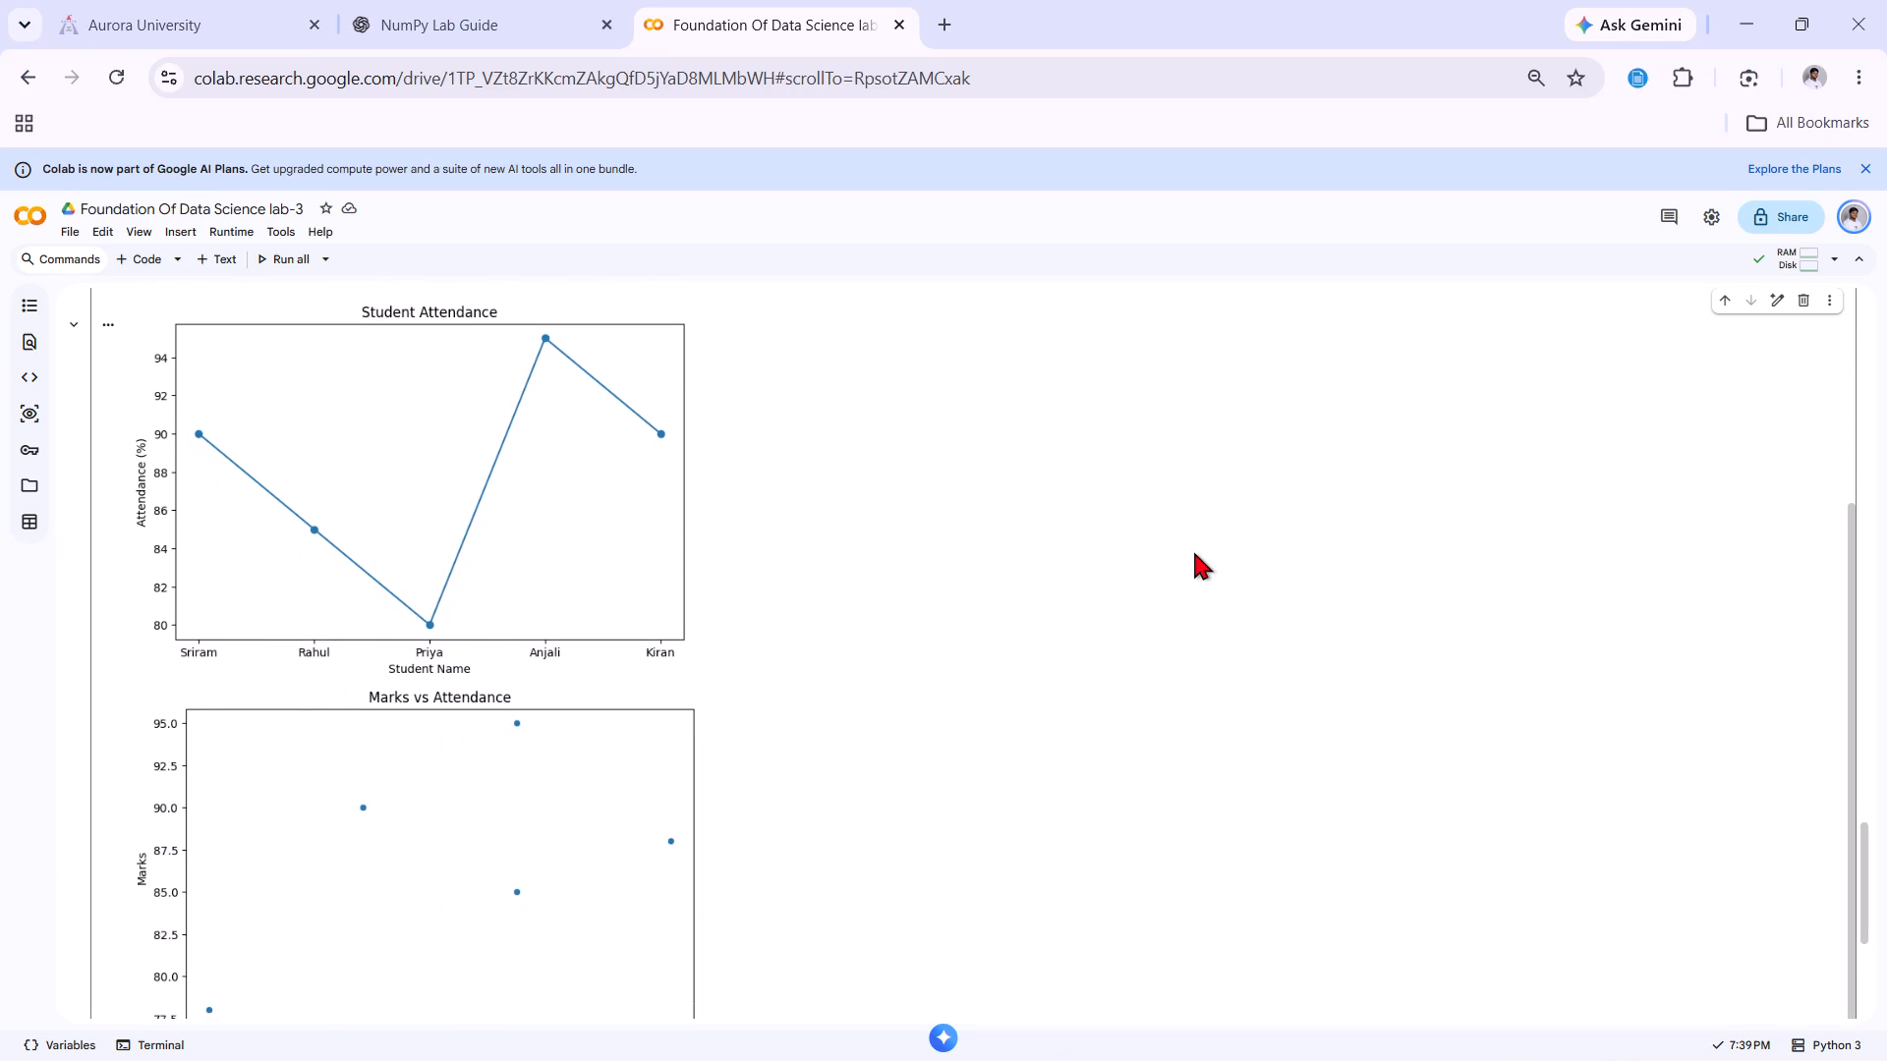
{"action": "scroll", "coordinate": [1194, 552], "scroll_direction": "down", "scroll_amount": 2}
{"action": "key", "text": "Print"}
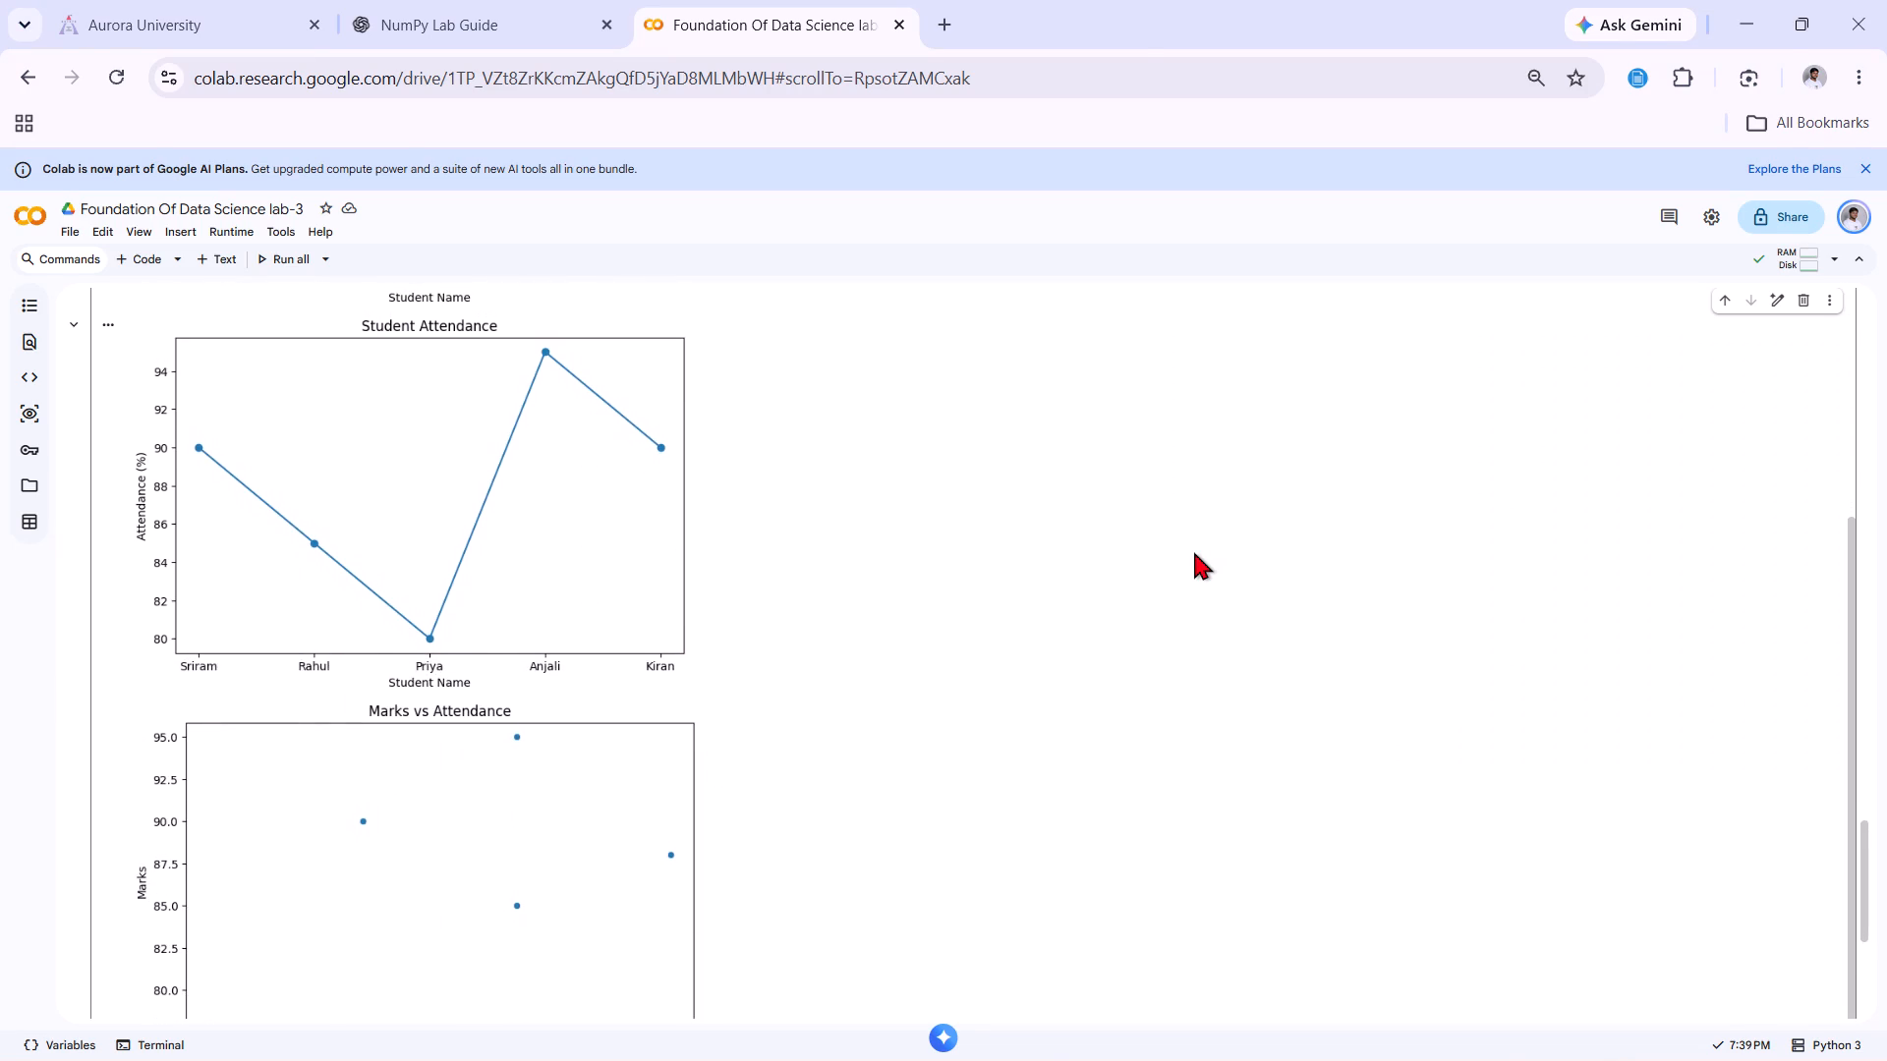
{"action": "left_click_drag", "start_coordinate": [0, 191], "coordinate": [1886, 767]}
{"action": "scroll", "coordinate": [728, 435], "scroll_direction": "right", "scroll_amount": 7}
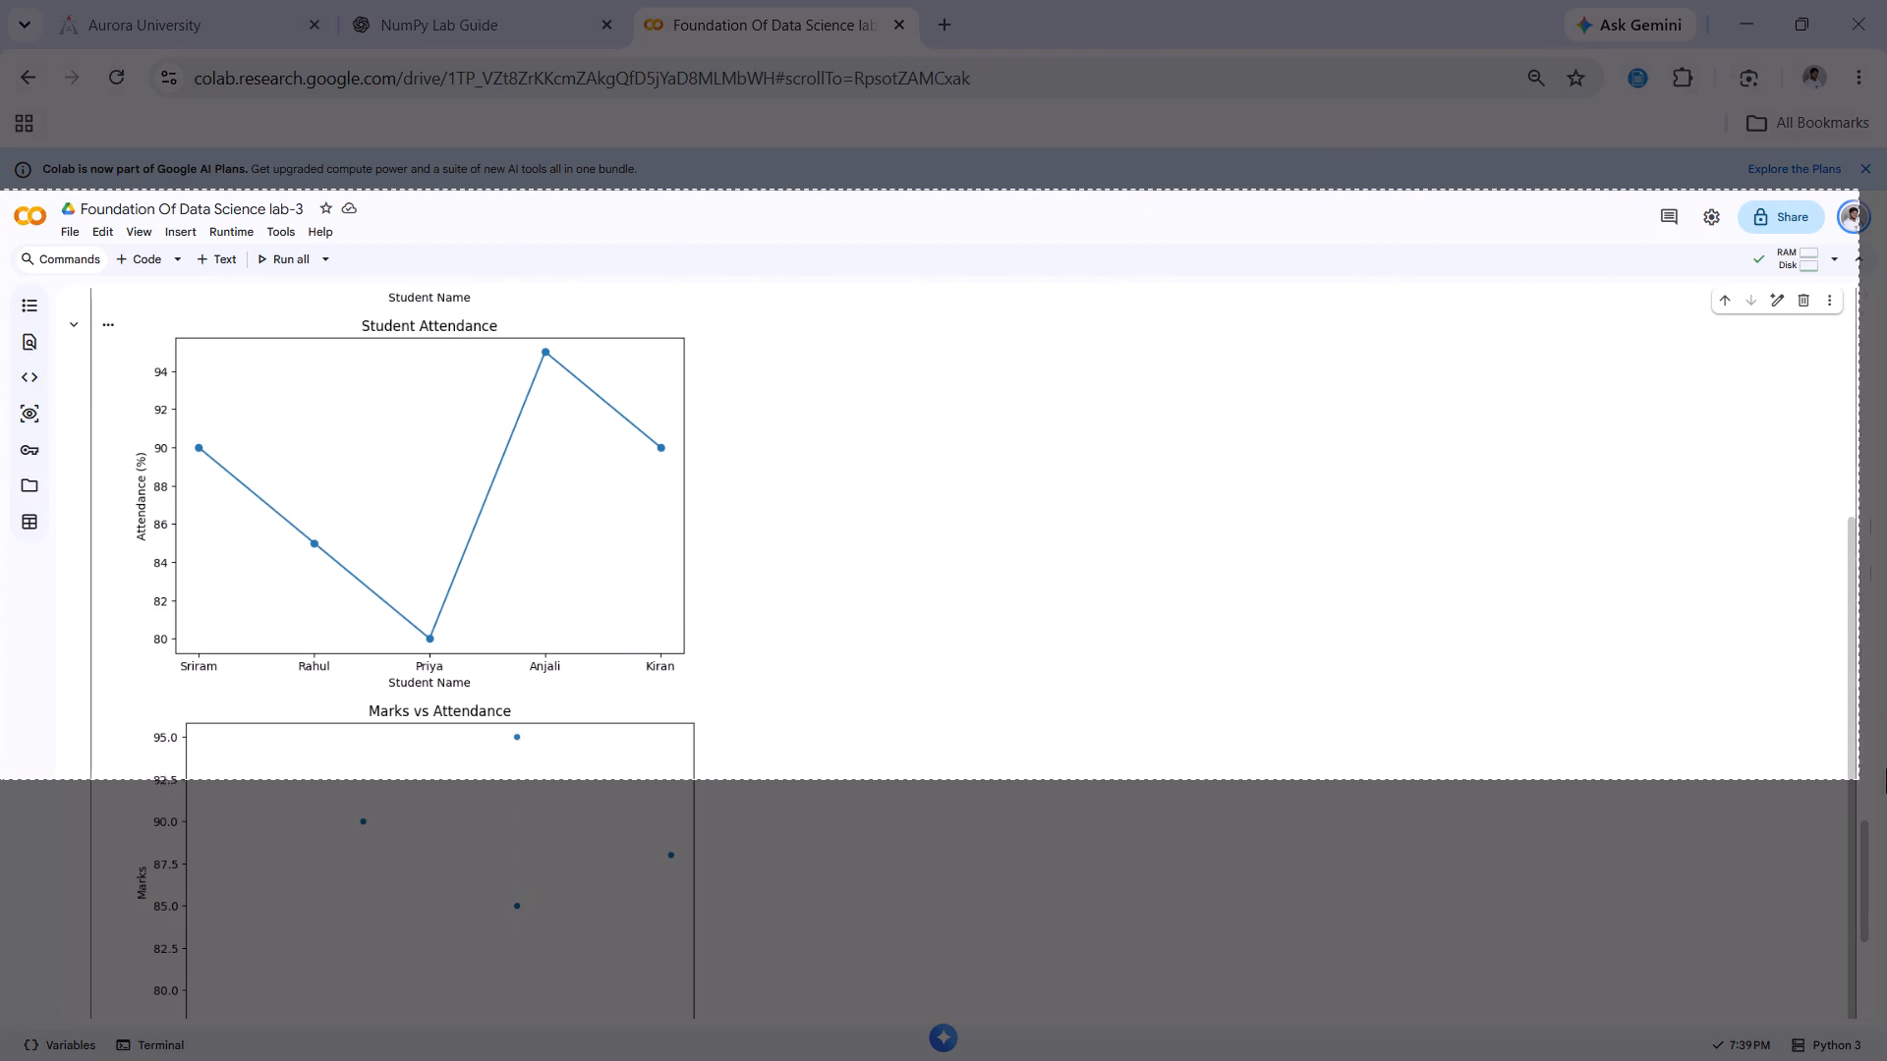
{"action": "left_click_drag", "start_coordinate": [1886, 767], "coordinate": [1886, 701]}
{"action": "key", "text": "ctrl+c"}
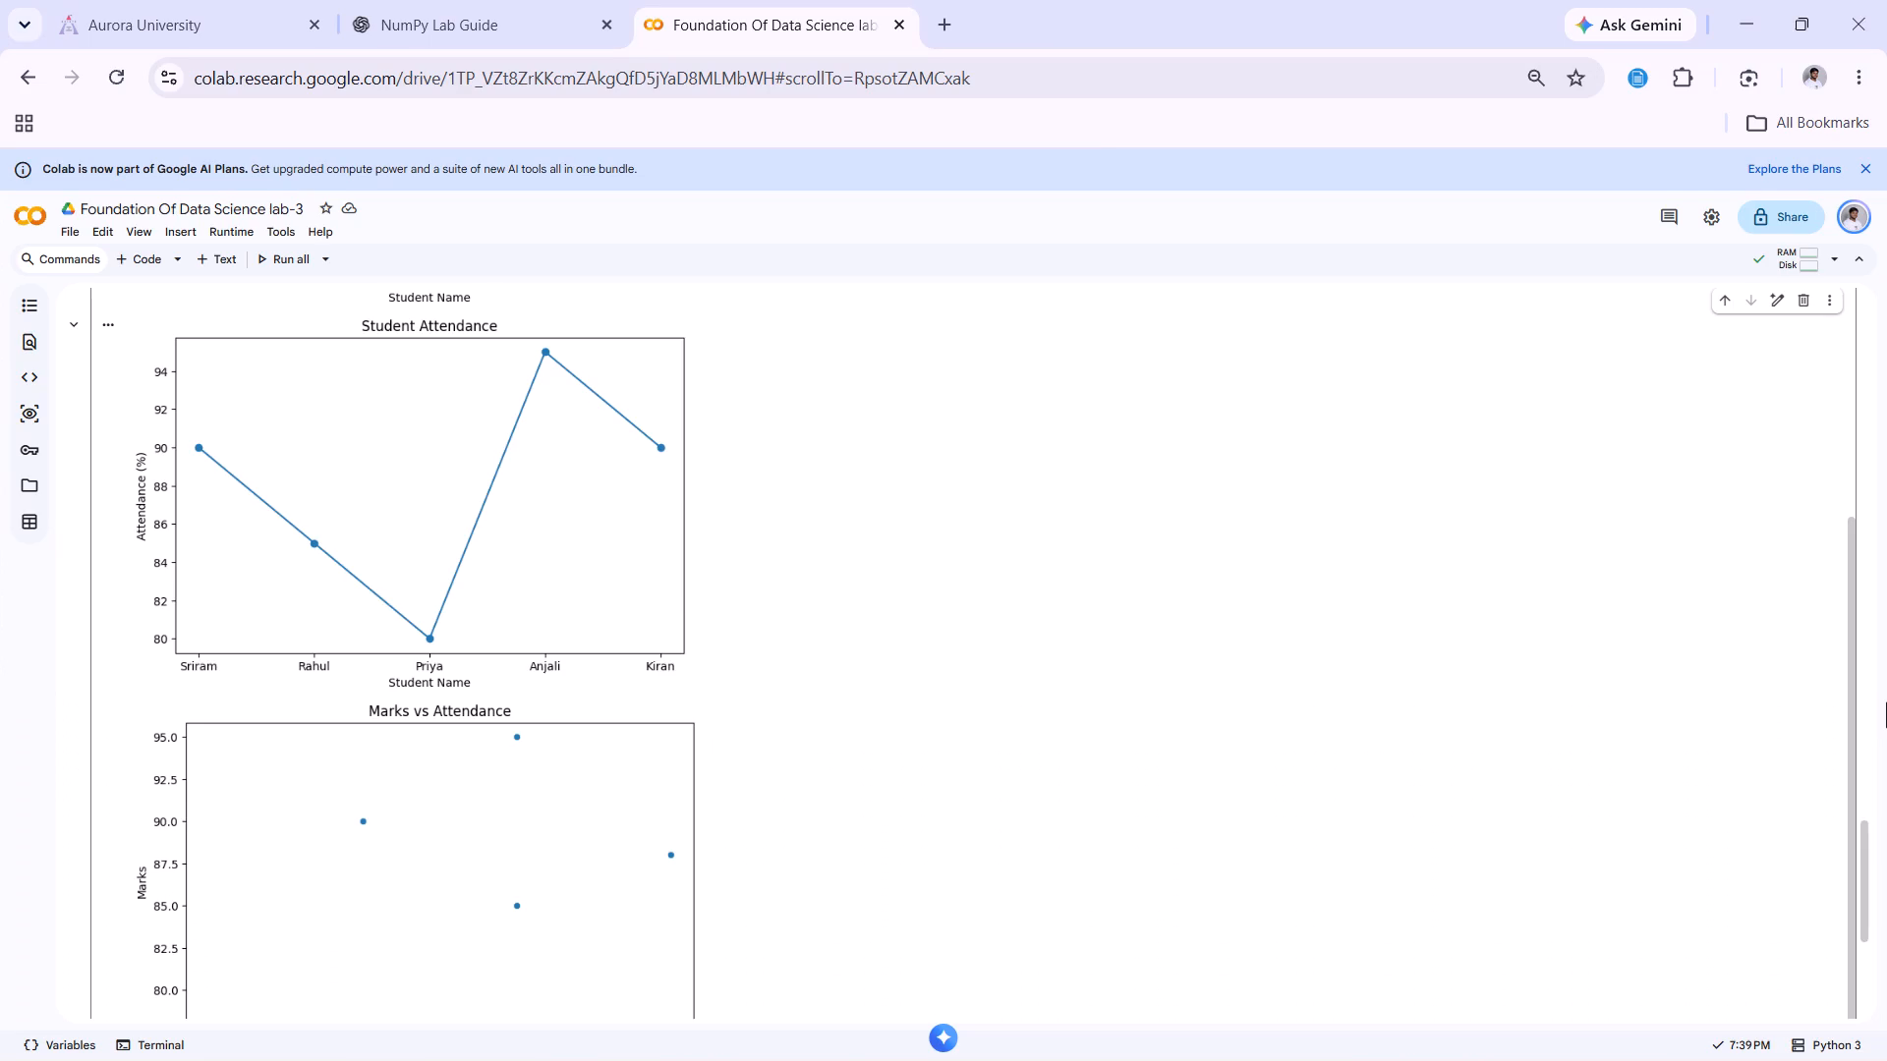
{"action": "key", "text": "Return"}
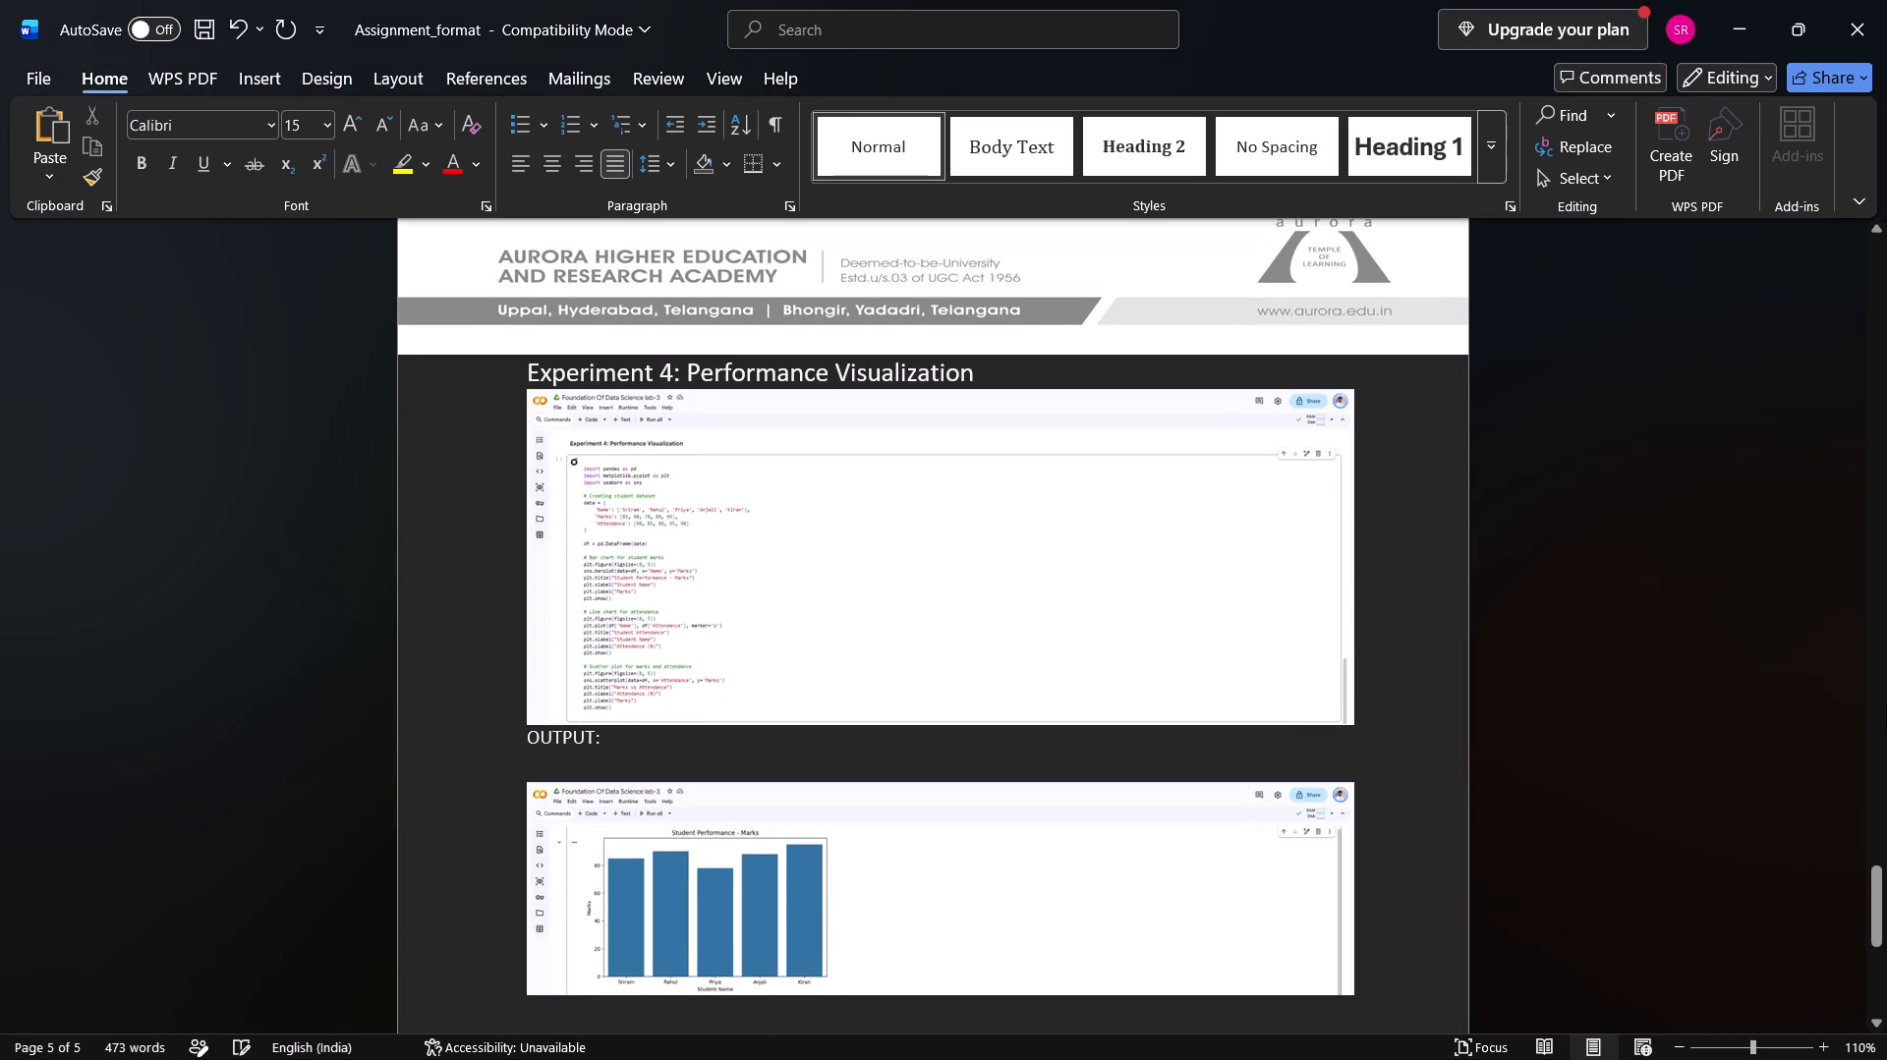
{"action": "key", "text": "ctrl+z"}
{"action": "left_click", "coordinate": [1377, 952]}
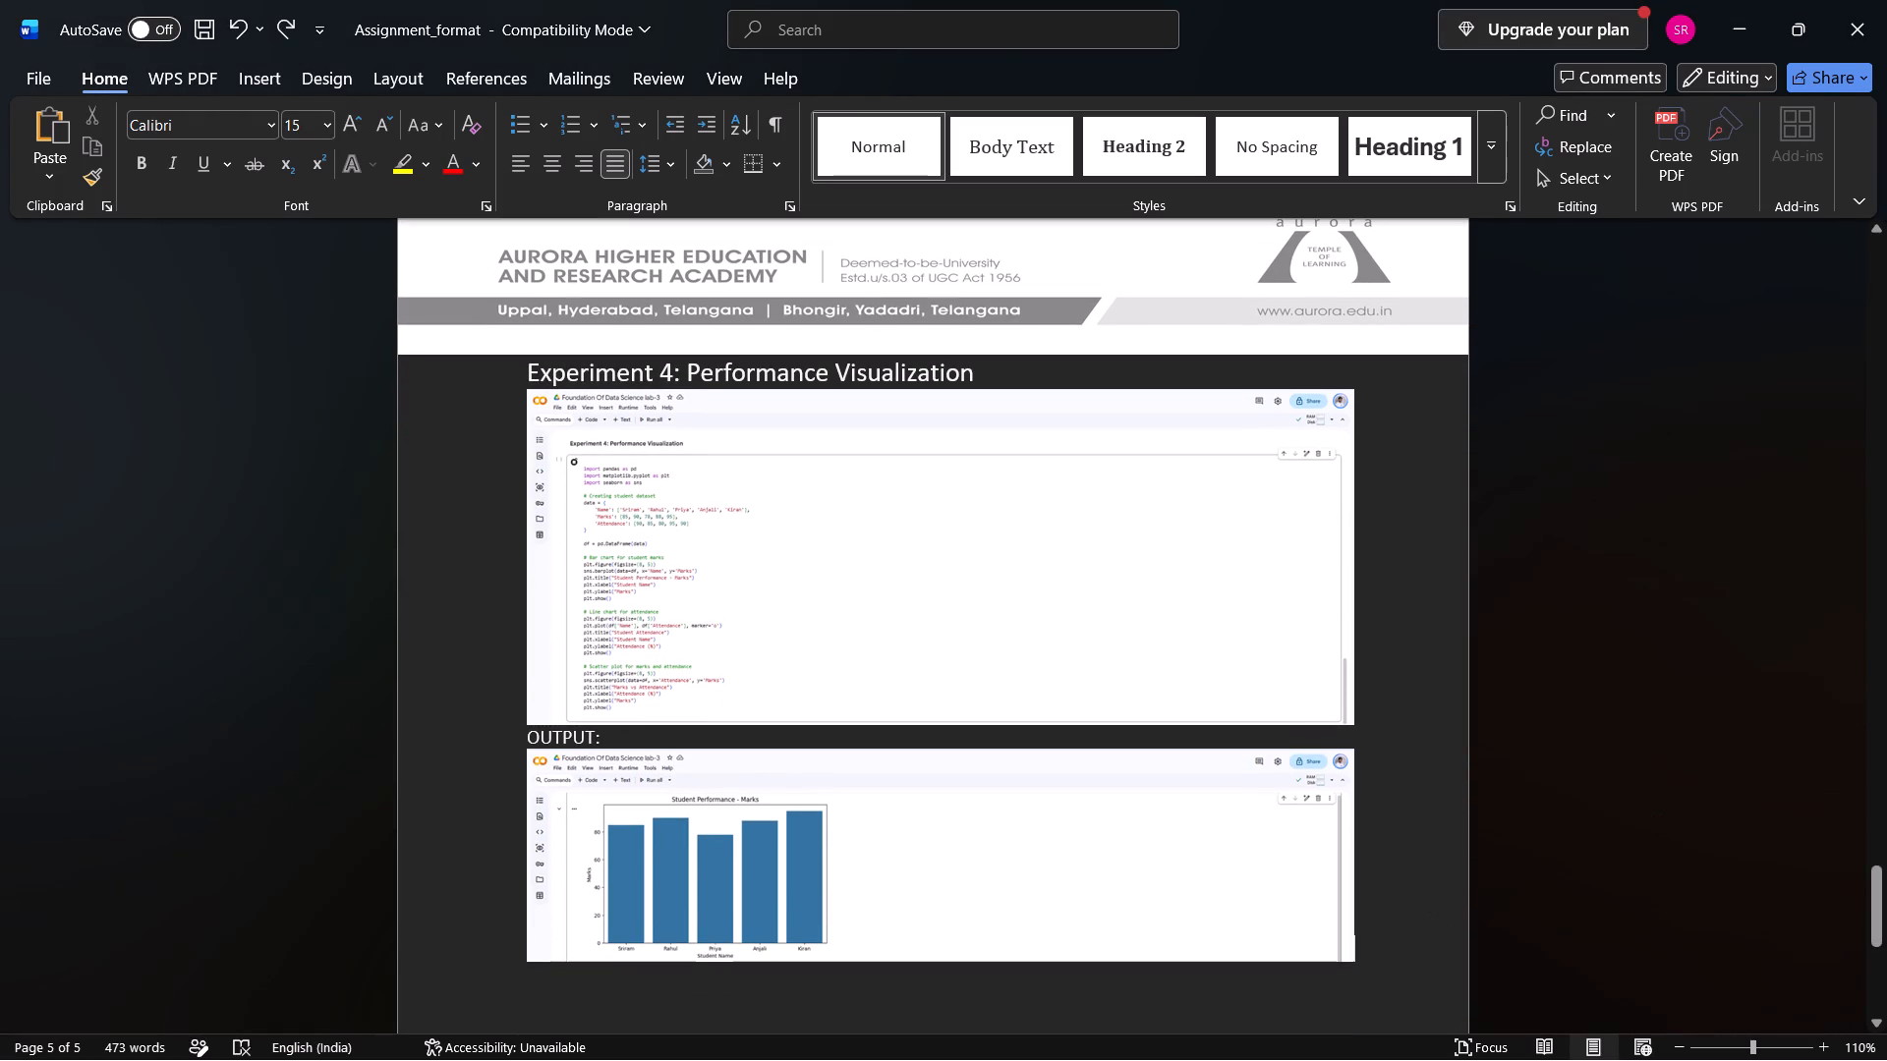
{"action": "key", "text": "Return"}
{"action": "key", "text": "ctrl+c"}
{"action": "key", "text": "ctrl+v"}
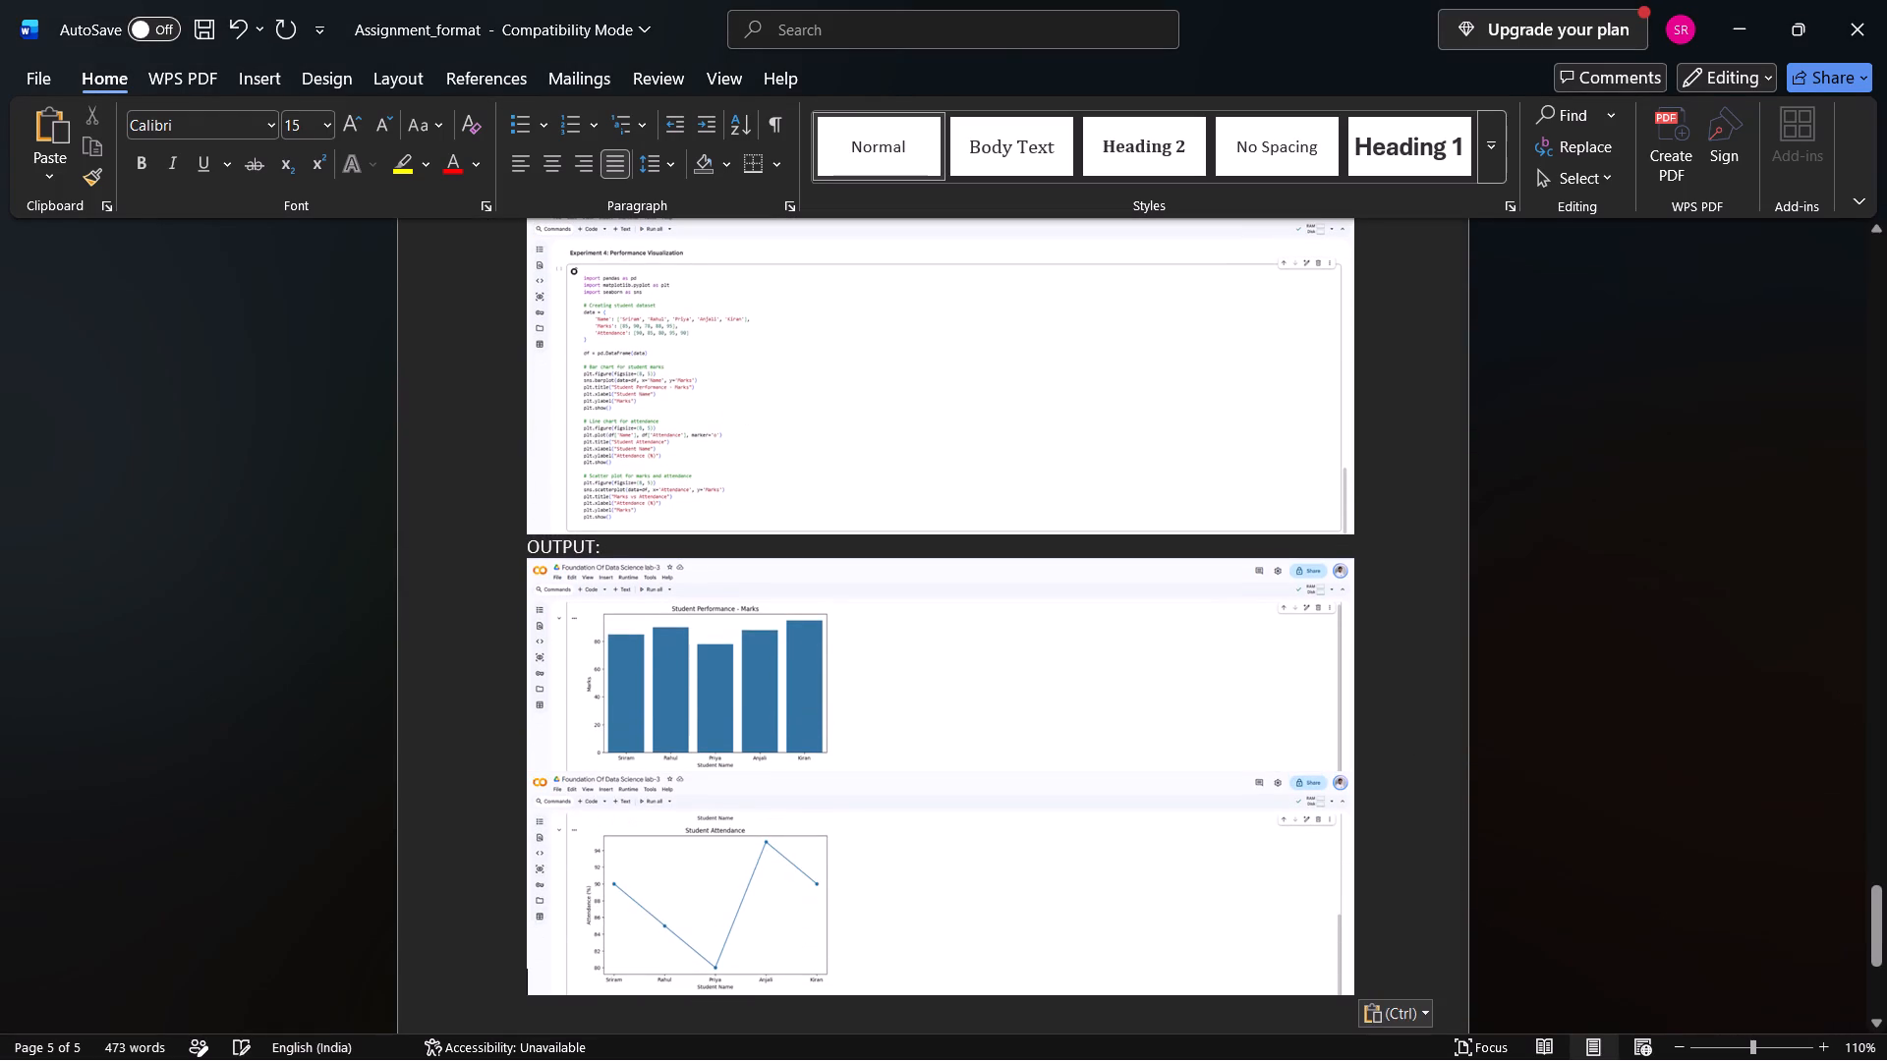
Capture the "Marks vs Attendance" scatter plot output in Colab and paste it on a new line below the line chart screenshot in Word.
{"action": "scroll", "coordinate": [967, 756], "scroll_direction": "down", "scroll_amount": 1}
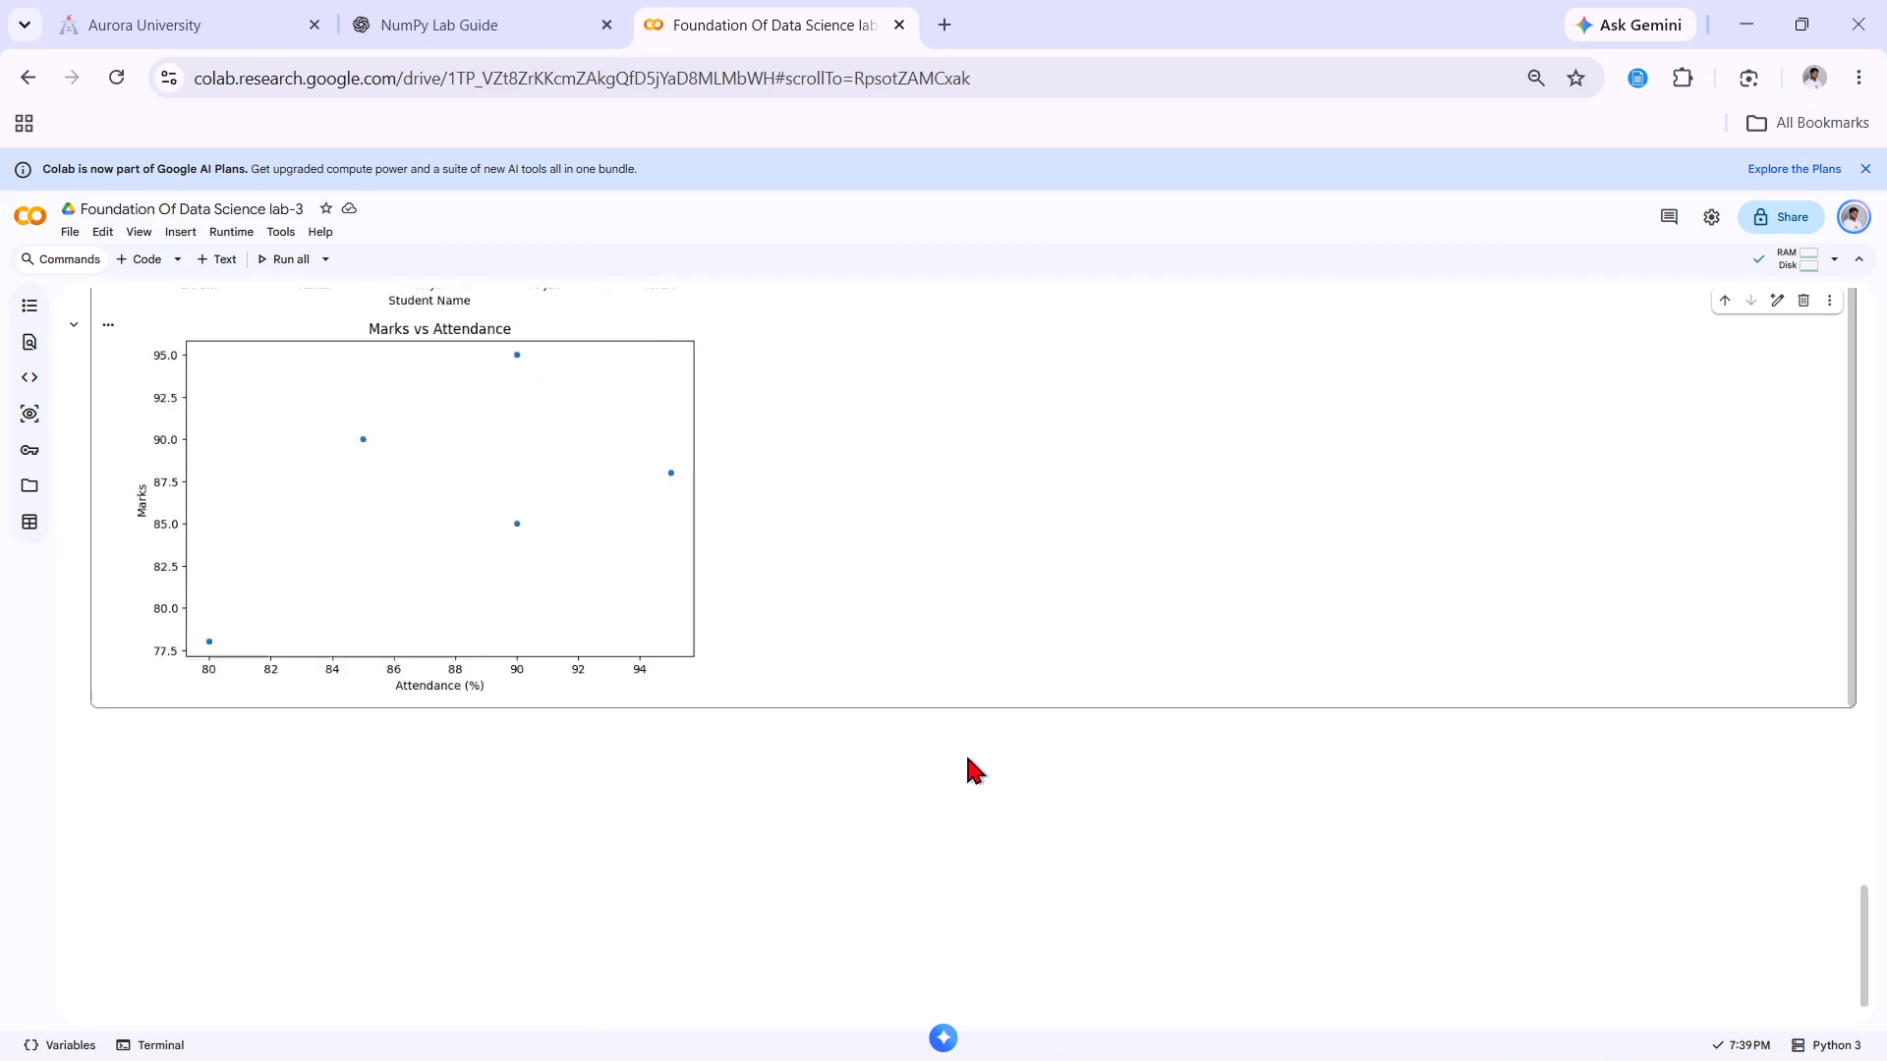
{"action": "scroll", "coordinate": [967, 756], "scroll_direction": "down", "scroll_amount": 1}
{"action": "key", "text": "Print"}
{"action": "left_click_drag", "start_coordinate": [0, 197], "coordinate": [1886, 783]}
{"action": "scroll", "coordinate": [930, 682], "scroll_direction": "right", "scroll_amount": 6}
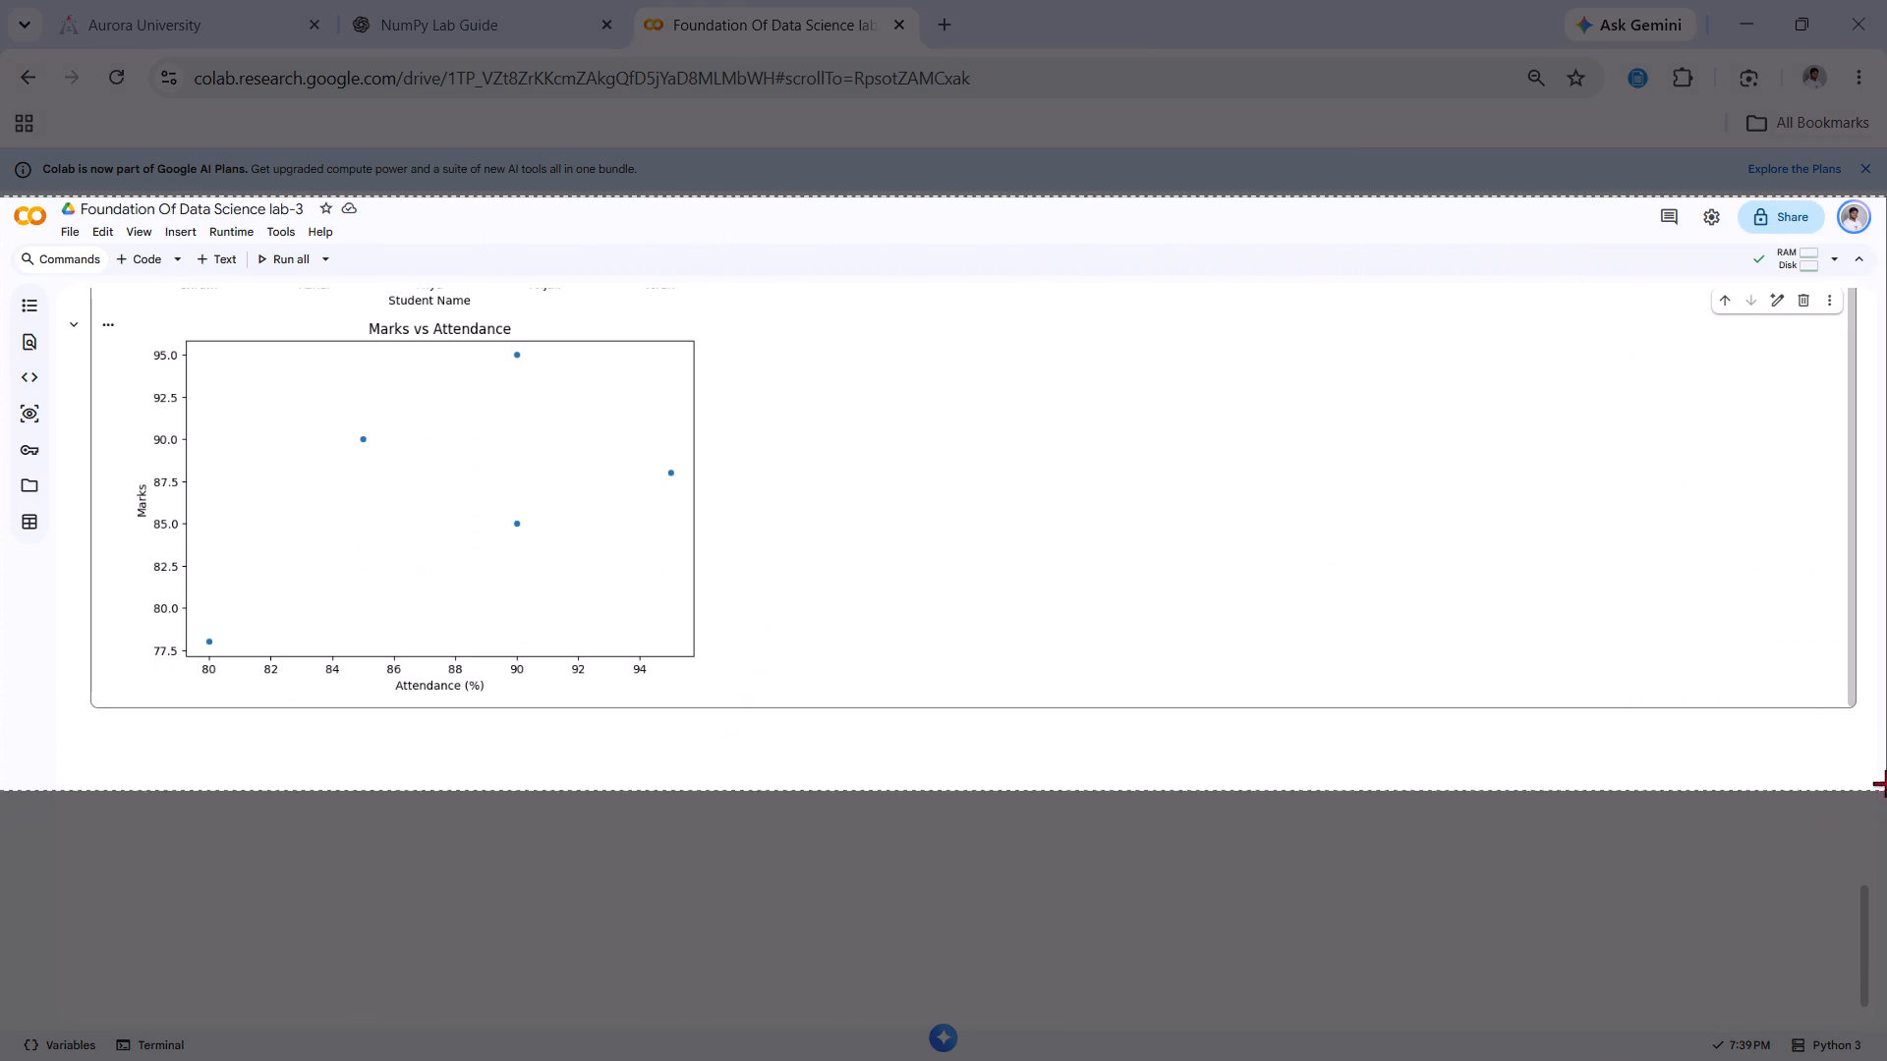
{"action": "left_click_drag", "start_coordinate": [1886, 783], "coordinate": [1886, 708]}
{"action": "key", "text": "ctrl+c"}
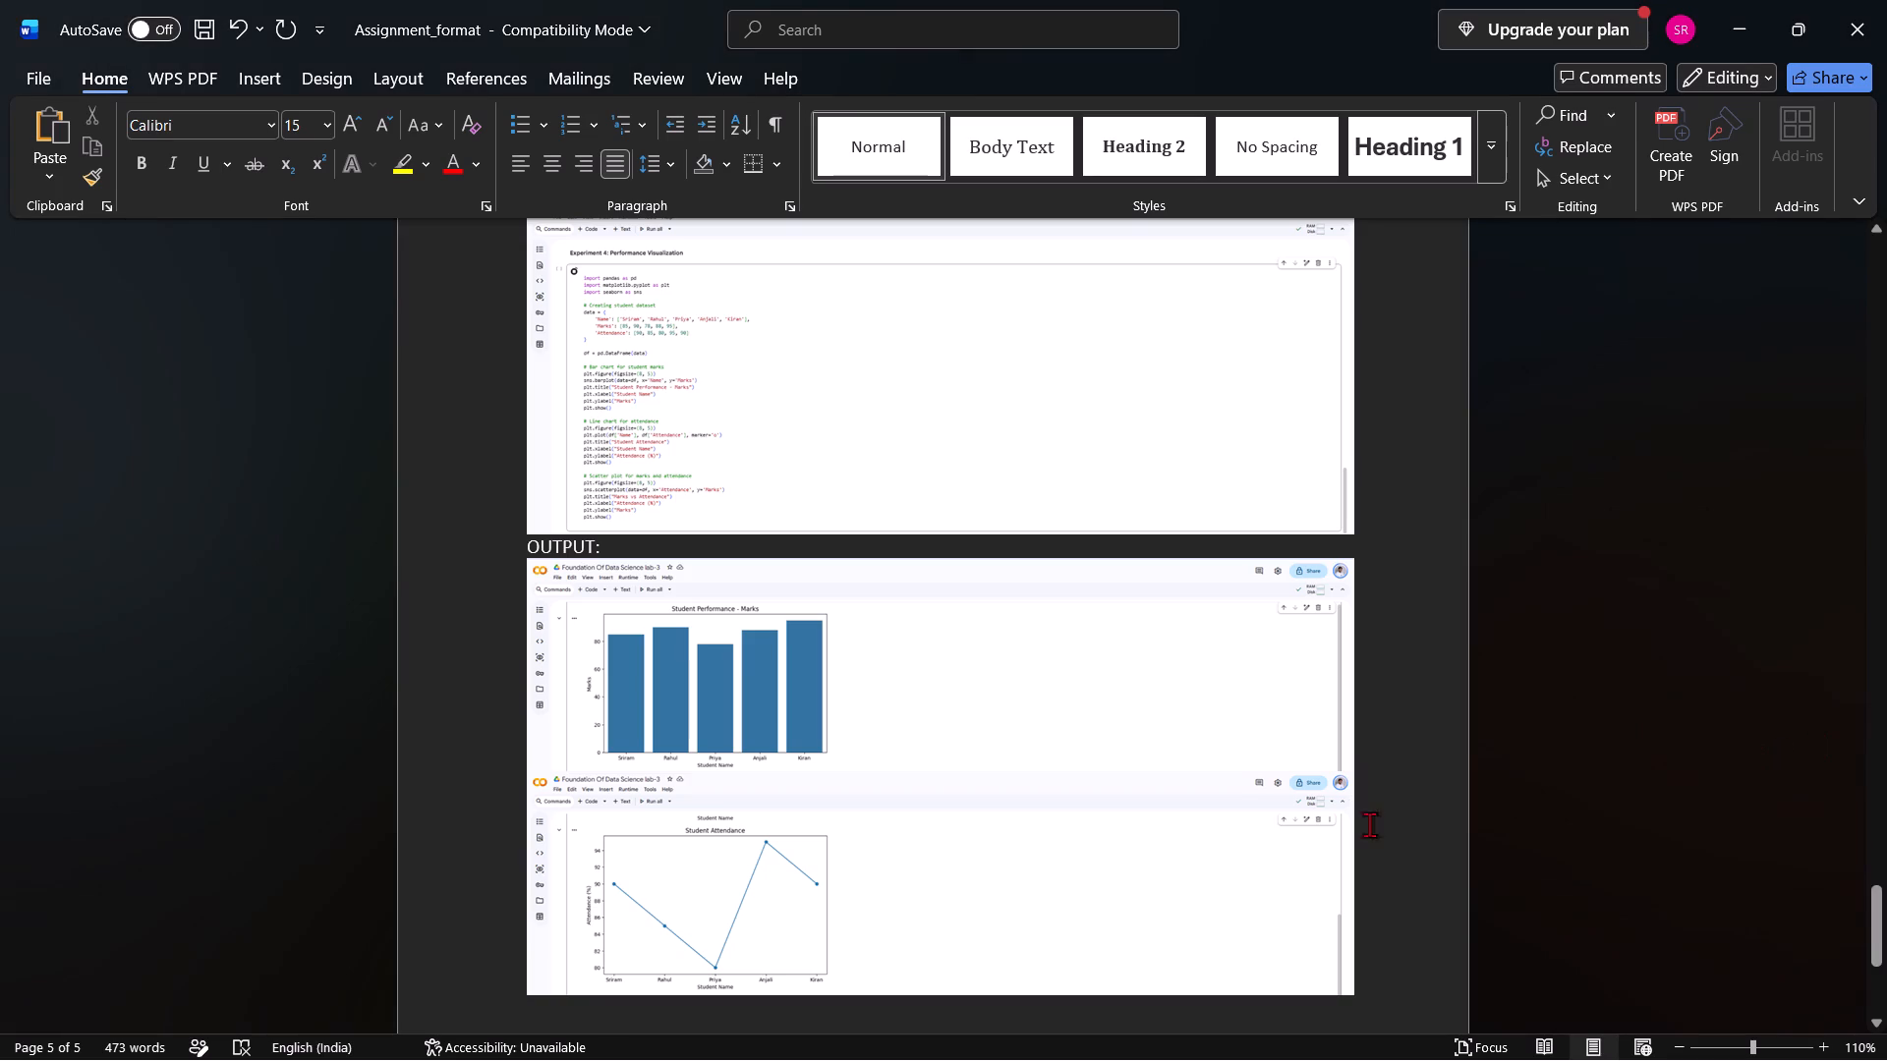
{"action": "left_click", "coordinate": [1369, 985]}
{"action": "key", "text": "Return"}
{"action": "key", "text": "ctrl+v"}
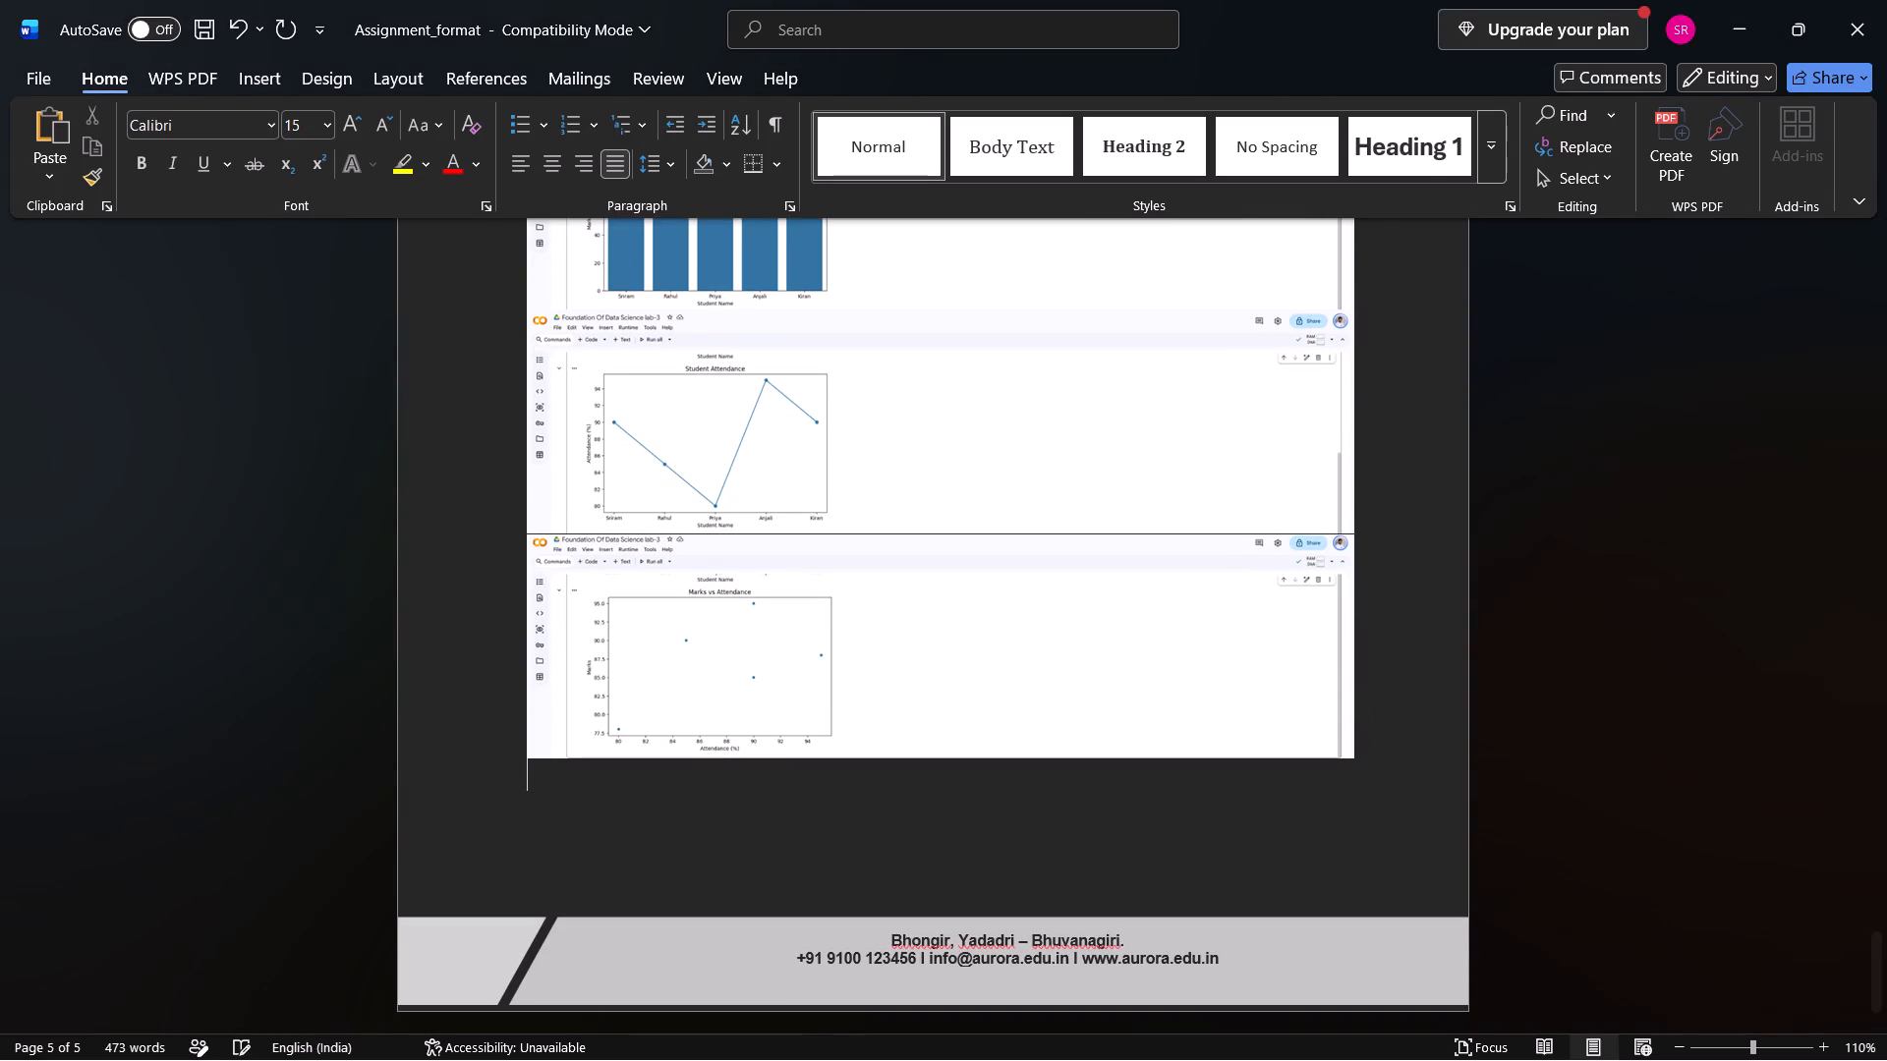
{"action": "key", "text": "Return"}
{"action": "key", "text": "Return"}
{"action": "key", "text": "Return"}
{"action": "key", "text": "Return"}
{"action": "key", "text": "Return"}
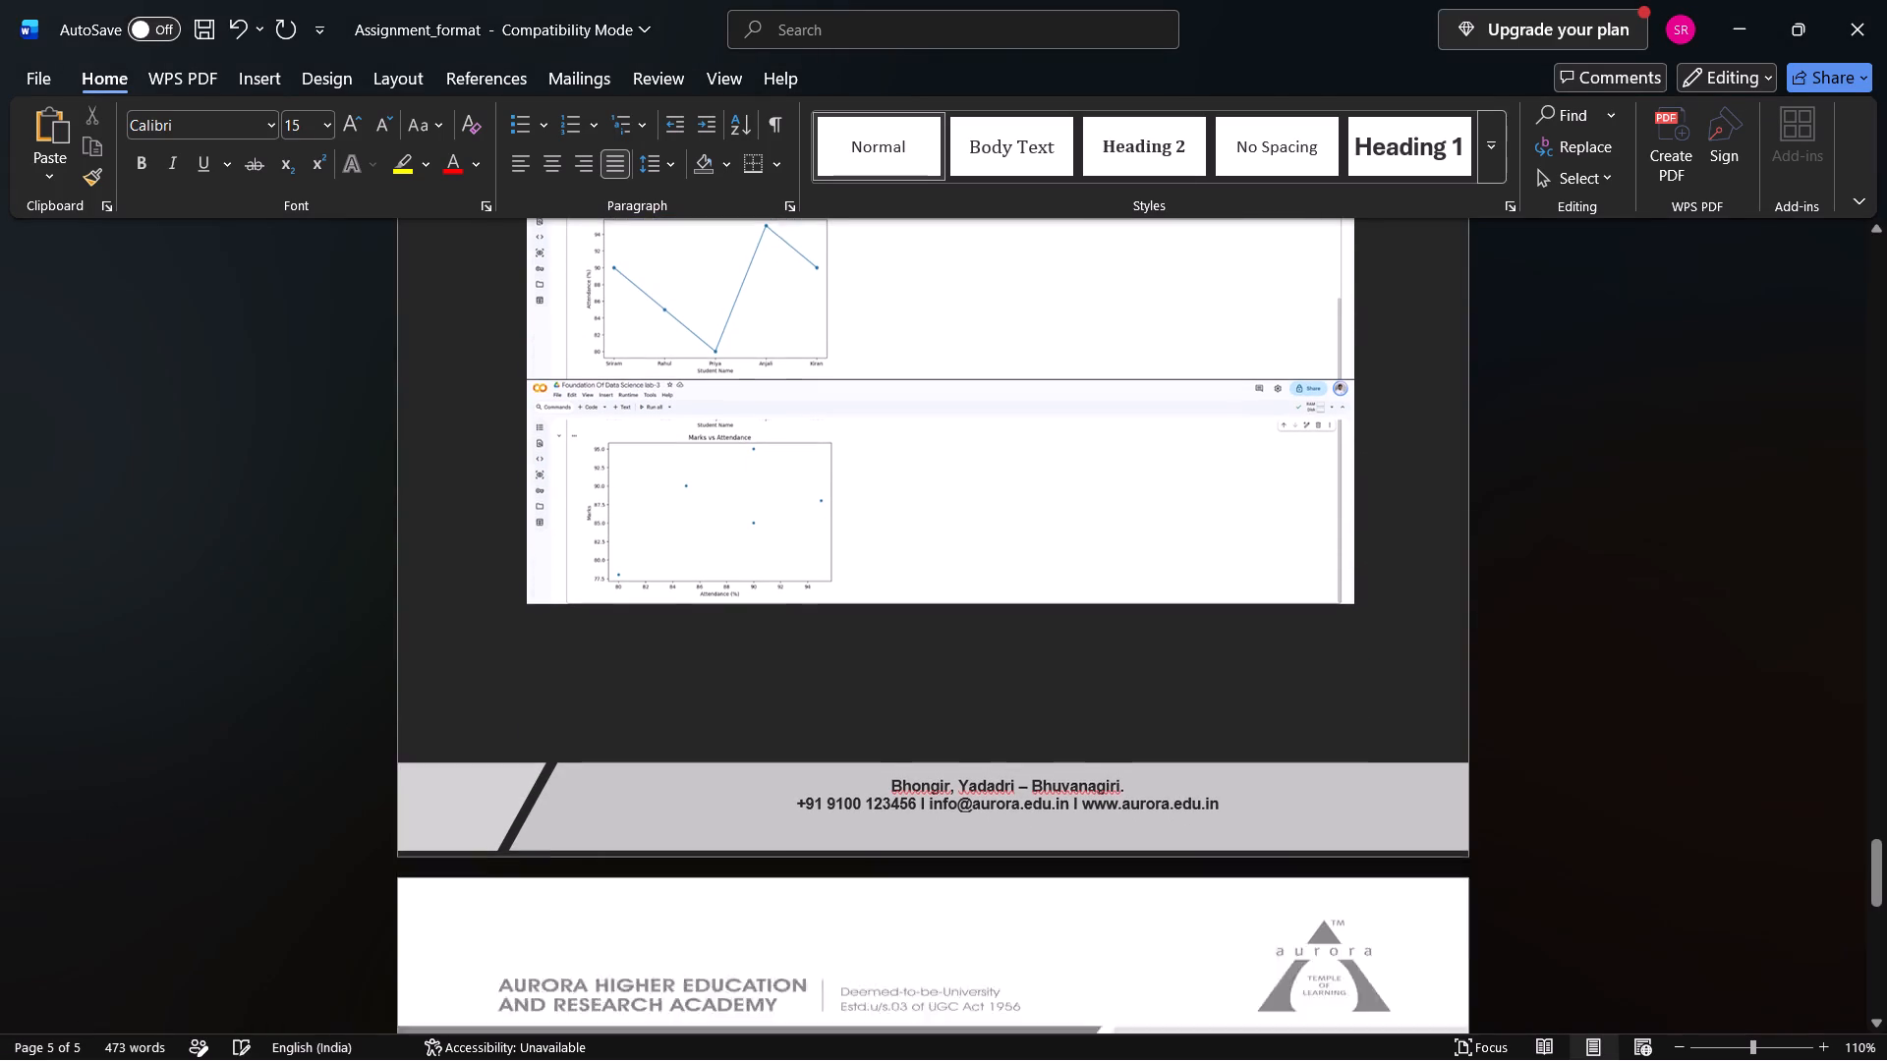
{"action": "key", "text": "ctrl+v"}
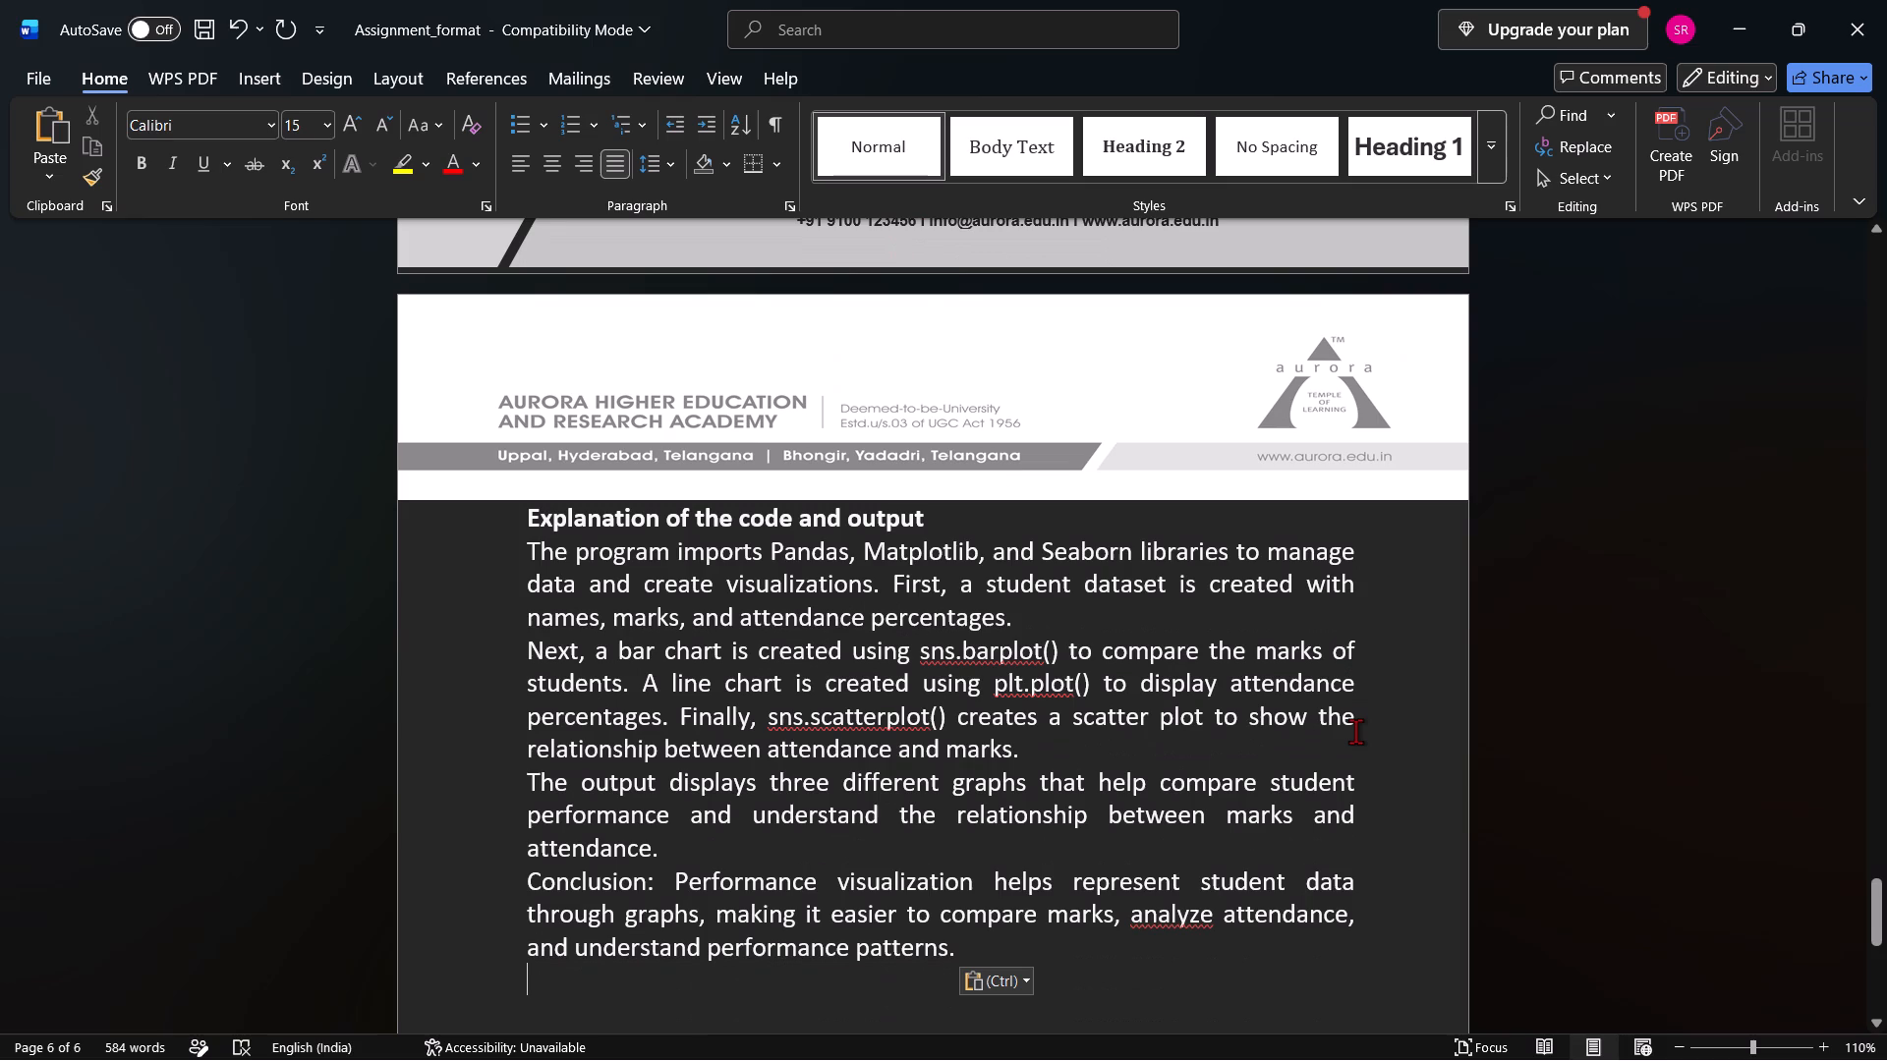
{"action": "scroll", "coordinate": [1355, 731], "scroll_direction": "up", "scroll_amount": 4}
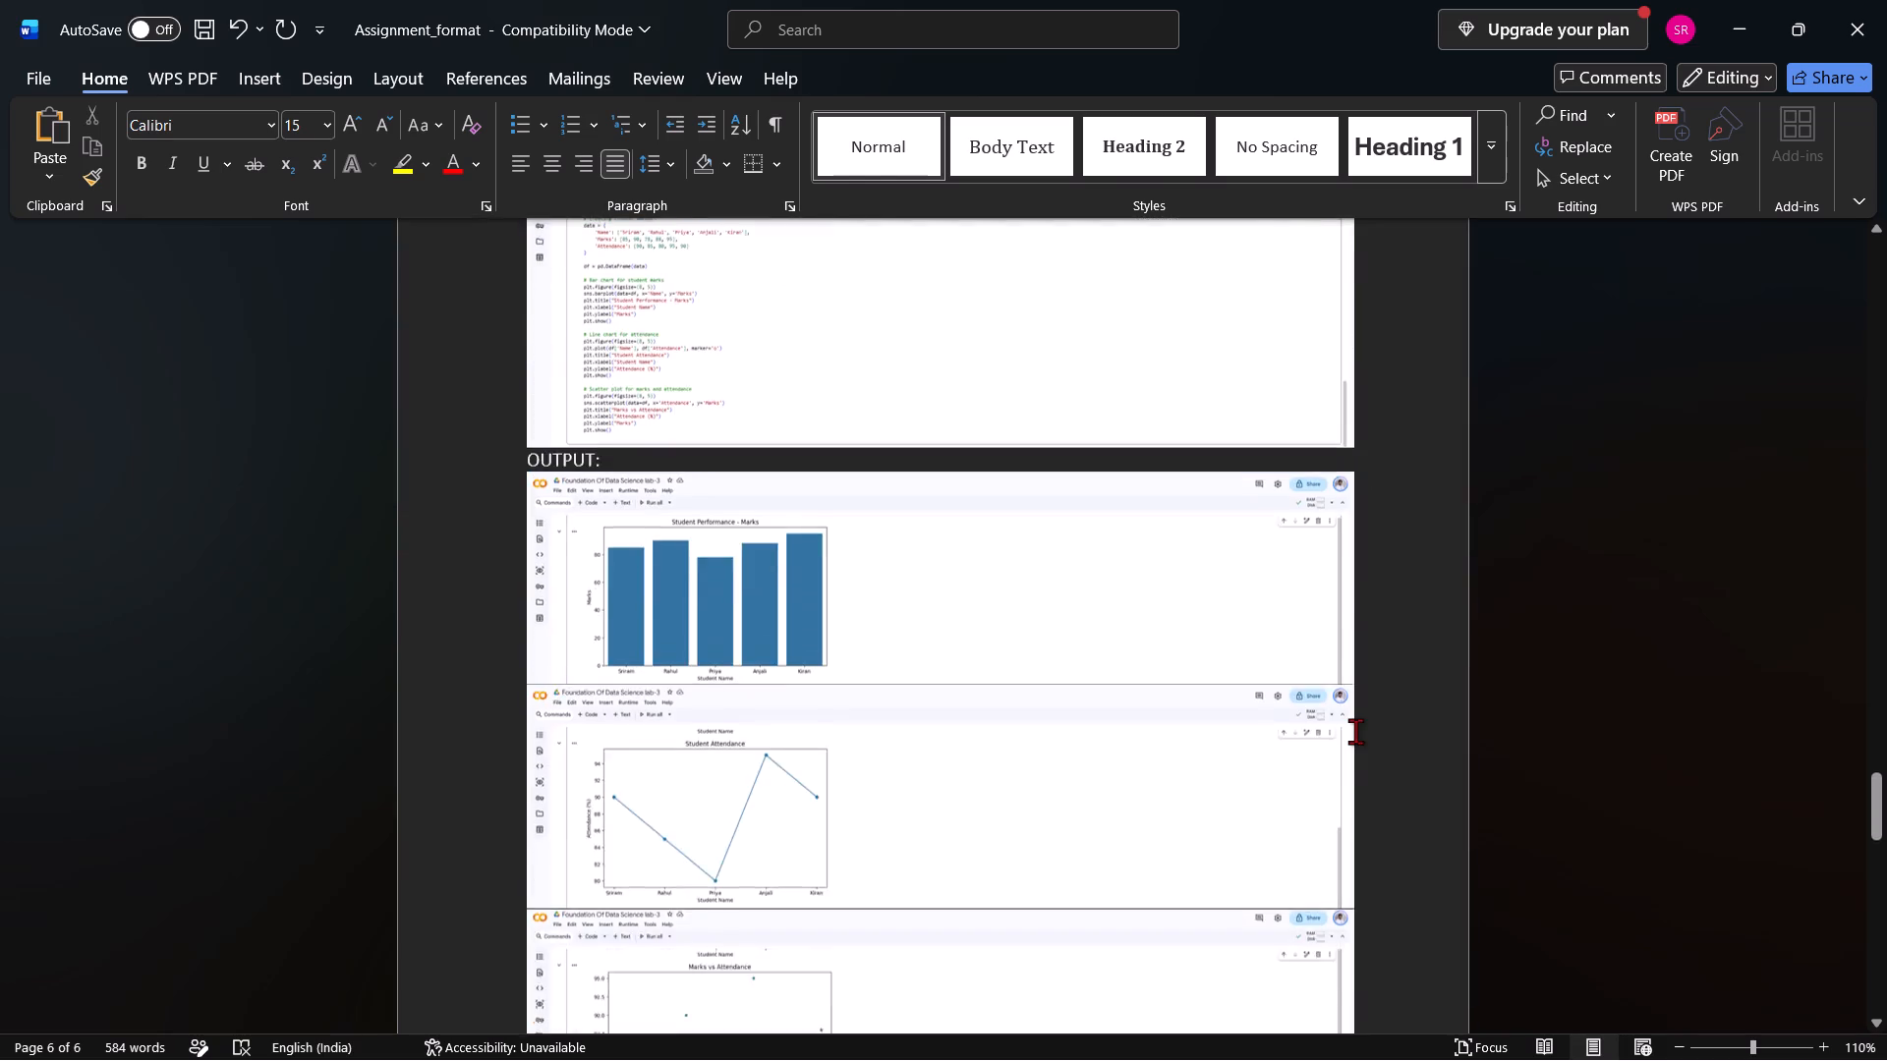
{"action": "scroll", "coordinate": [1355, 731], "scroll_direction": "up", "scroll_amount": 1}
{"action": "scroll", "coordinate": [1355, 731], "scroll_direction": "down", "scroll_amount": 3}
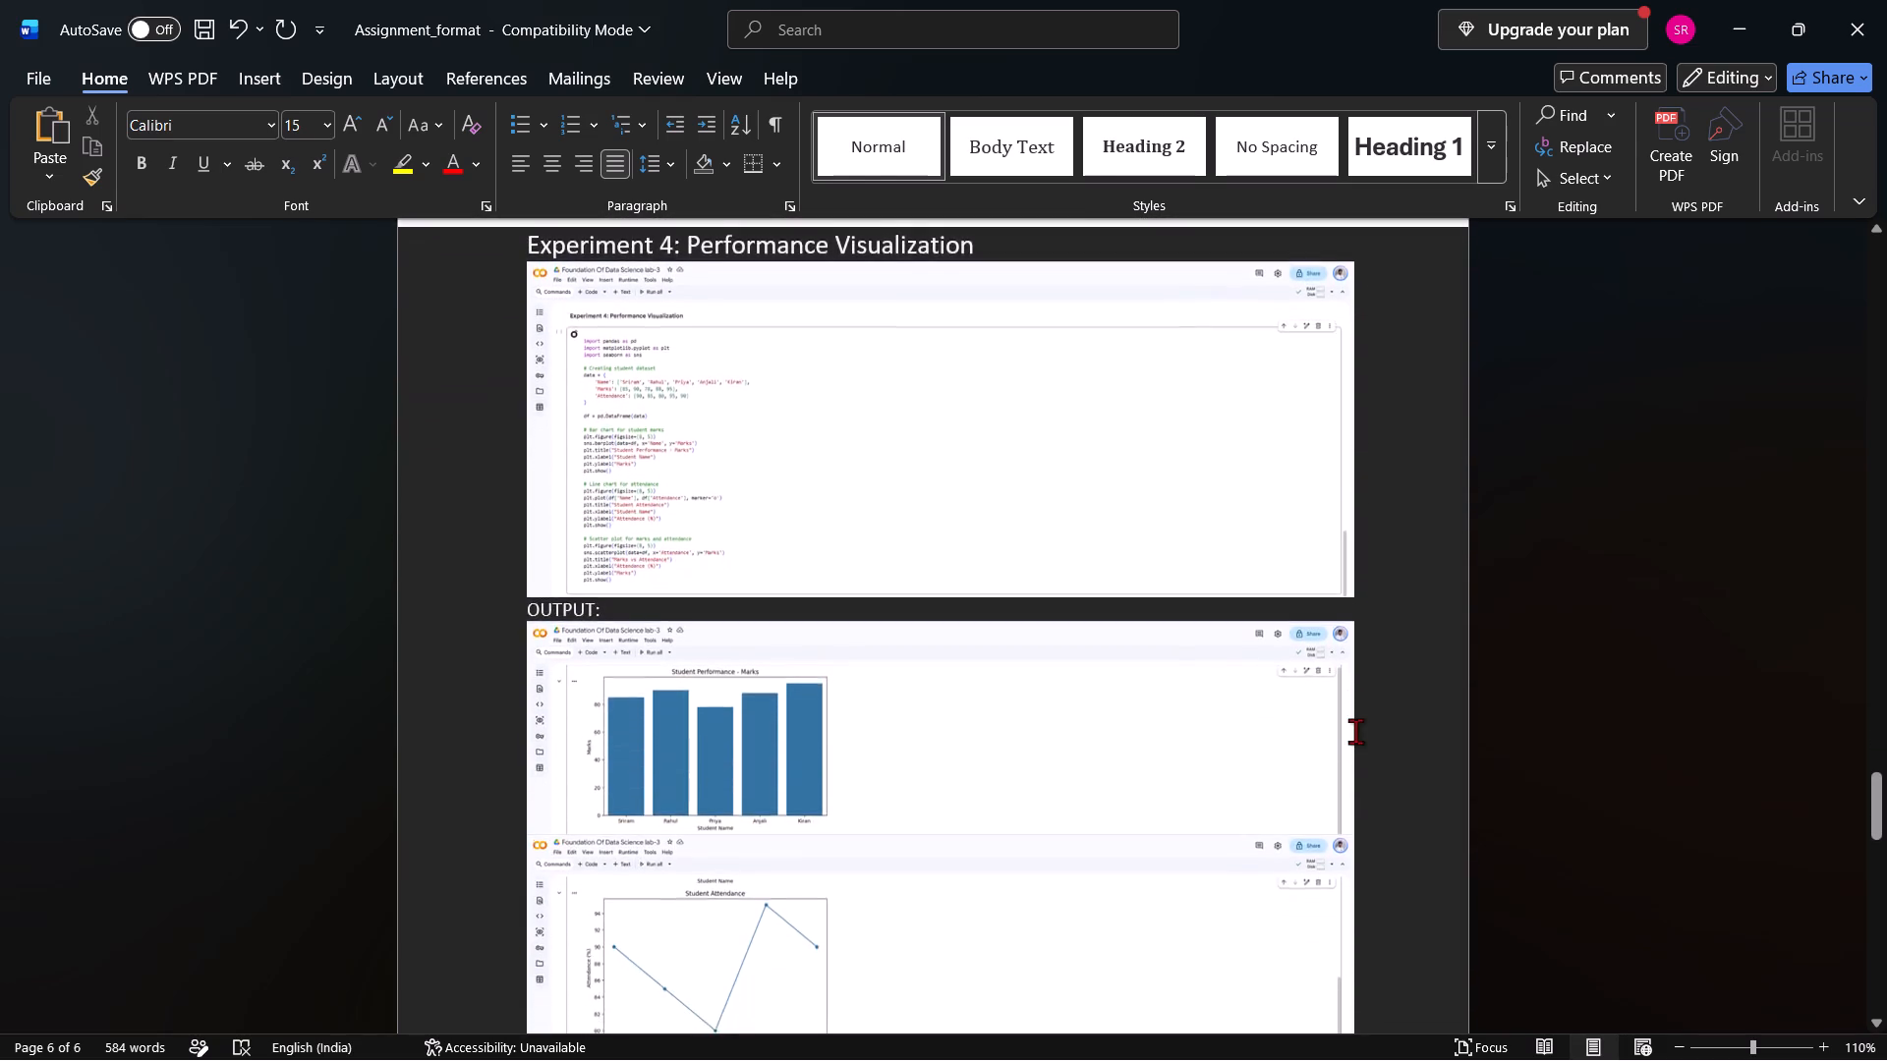
Insert two blank lines between the bar chart and line chart screenshots in Experiment 4.
{"action": "scroll", "coordinate": [1355, 731], "scroll_direction": "down", "scroll_amount": 2}
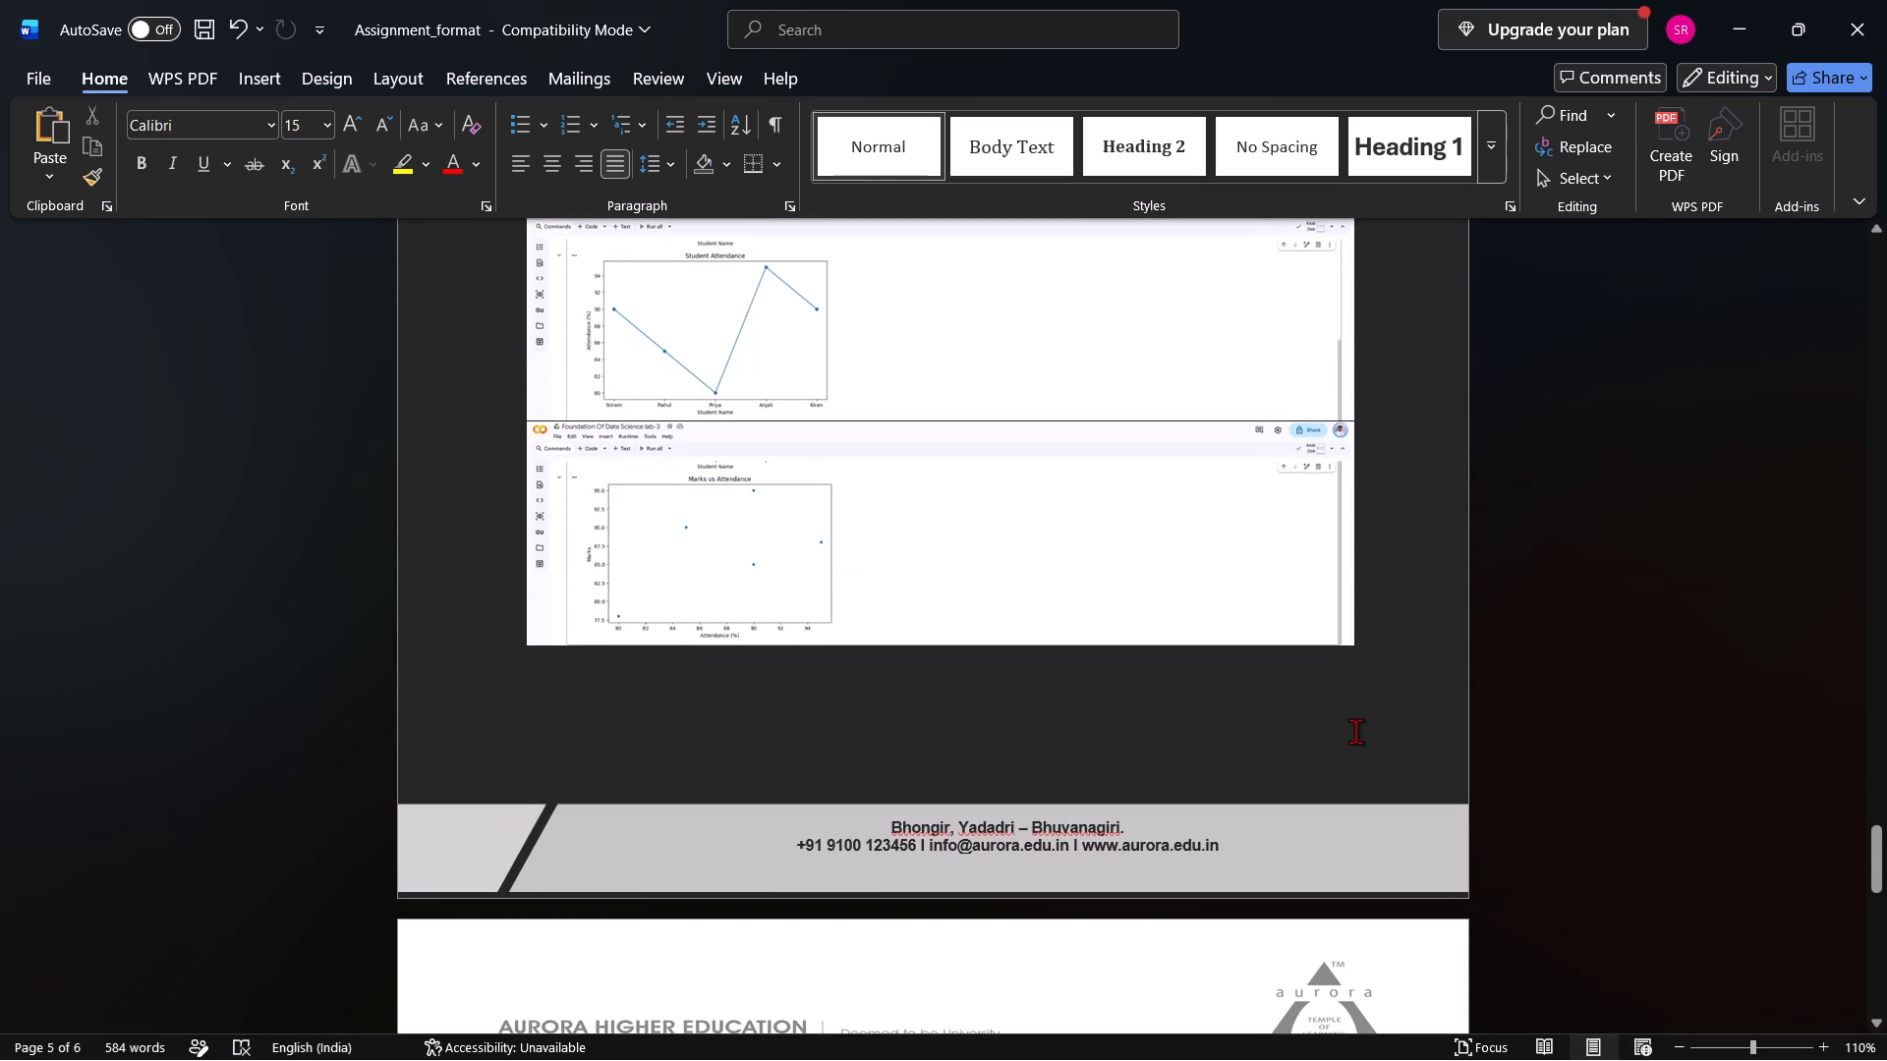
{"action": "scroll", "coordinate": [1355, 731], "scroll_direction": "up", "scroll_amount": 1}
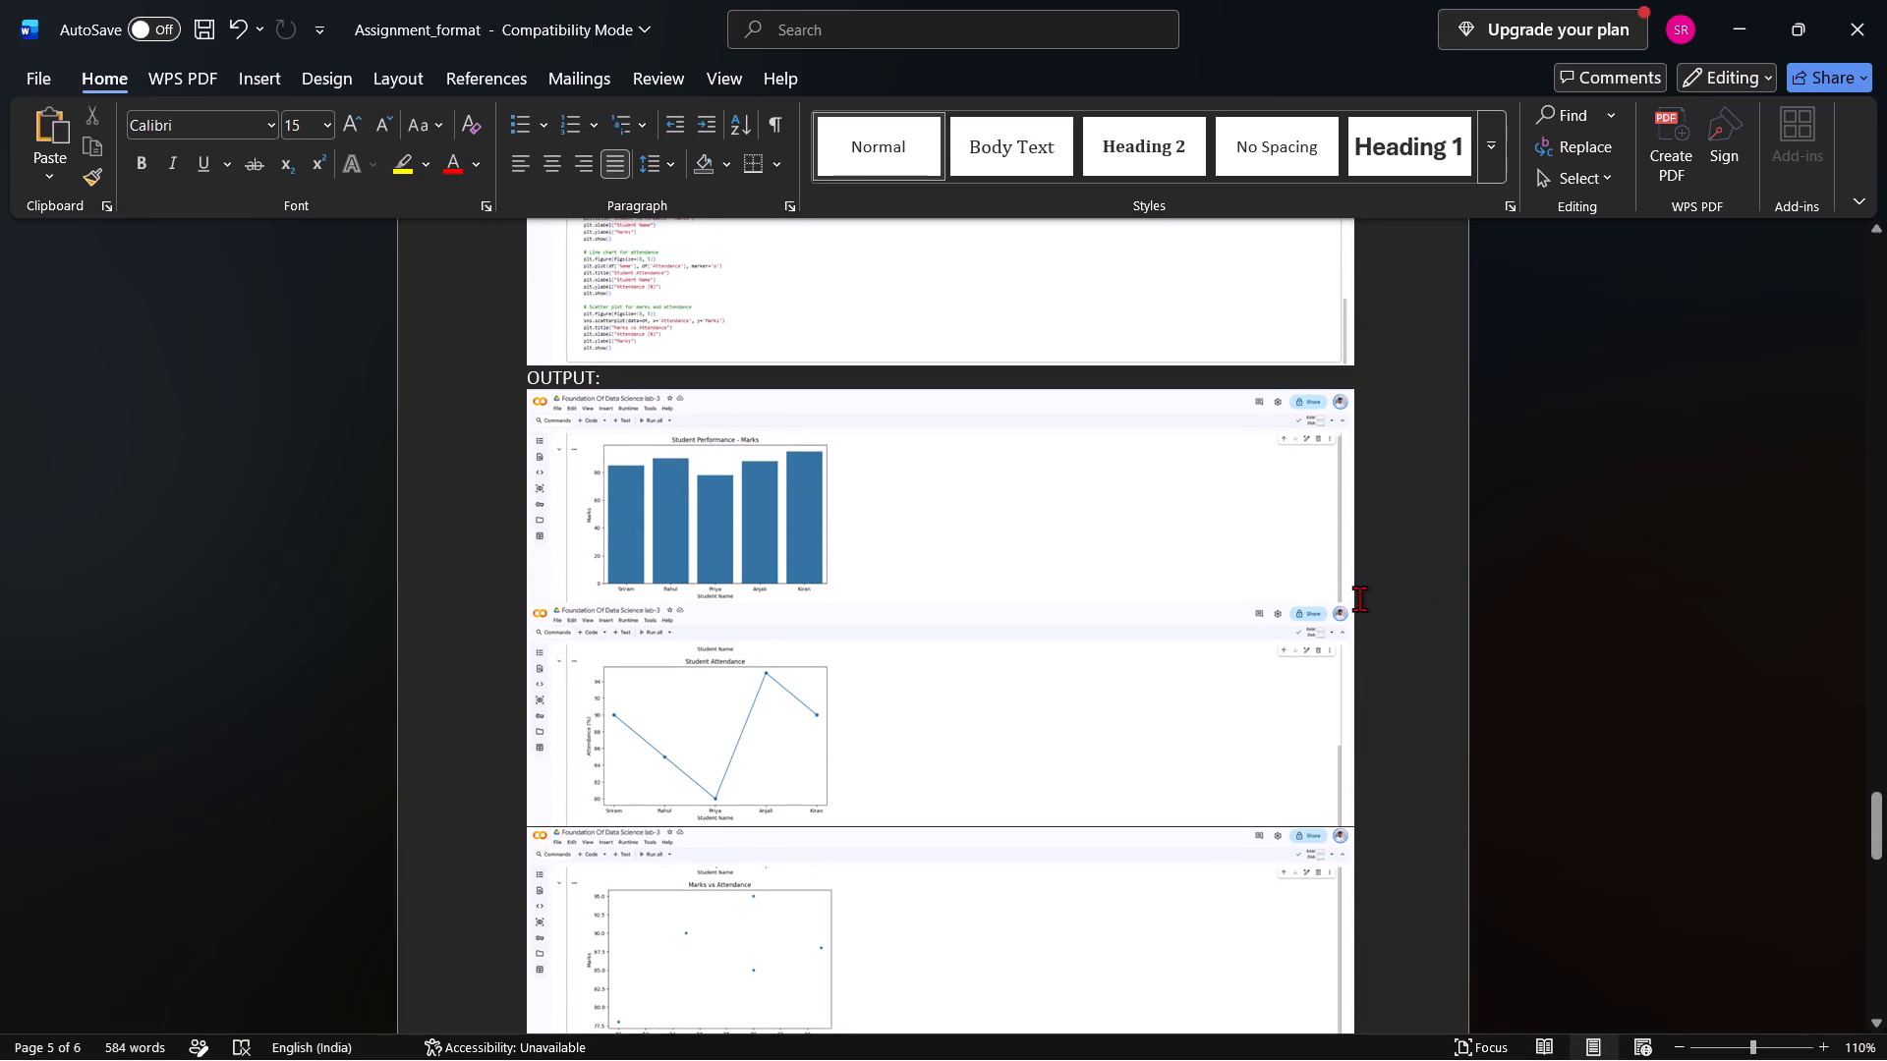
{"action": "left_click", "coordinate": [1359, 598]}
{"action": "key", "text": "Return"}
{"action": "key", "text": "Return"}
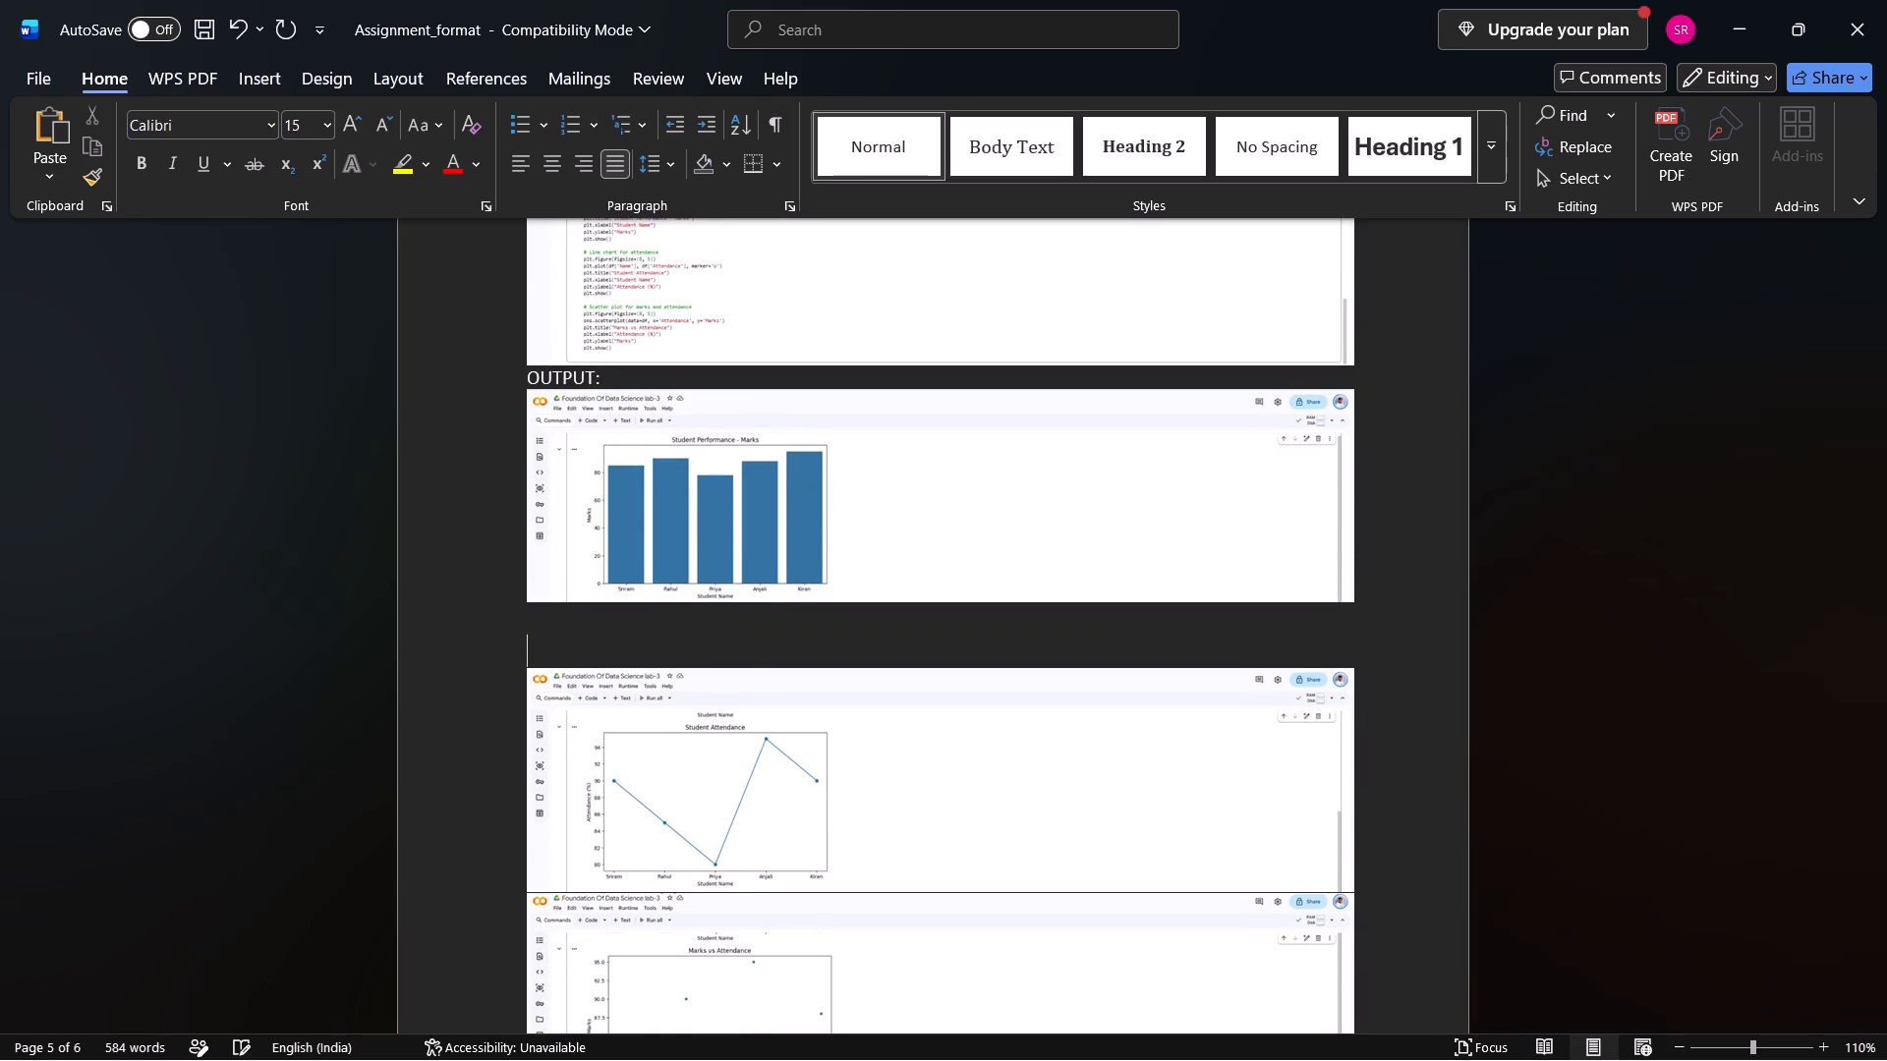
Insert five blank lines between the line chart and scatter plot screenshots so the scatter plot moves onto the following page.
{"action": "scroll", "coordinate": [1359, 598], "scroll_direction": "down", "scroll_amount": 1}
{"action": "left_click", "coordinate": [1372, 632]}
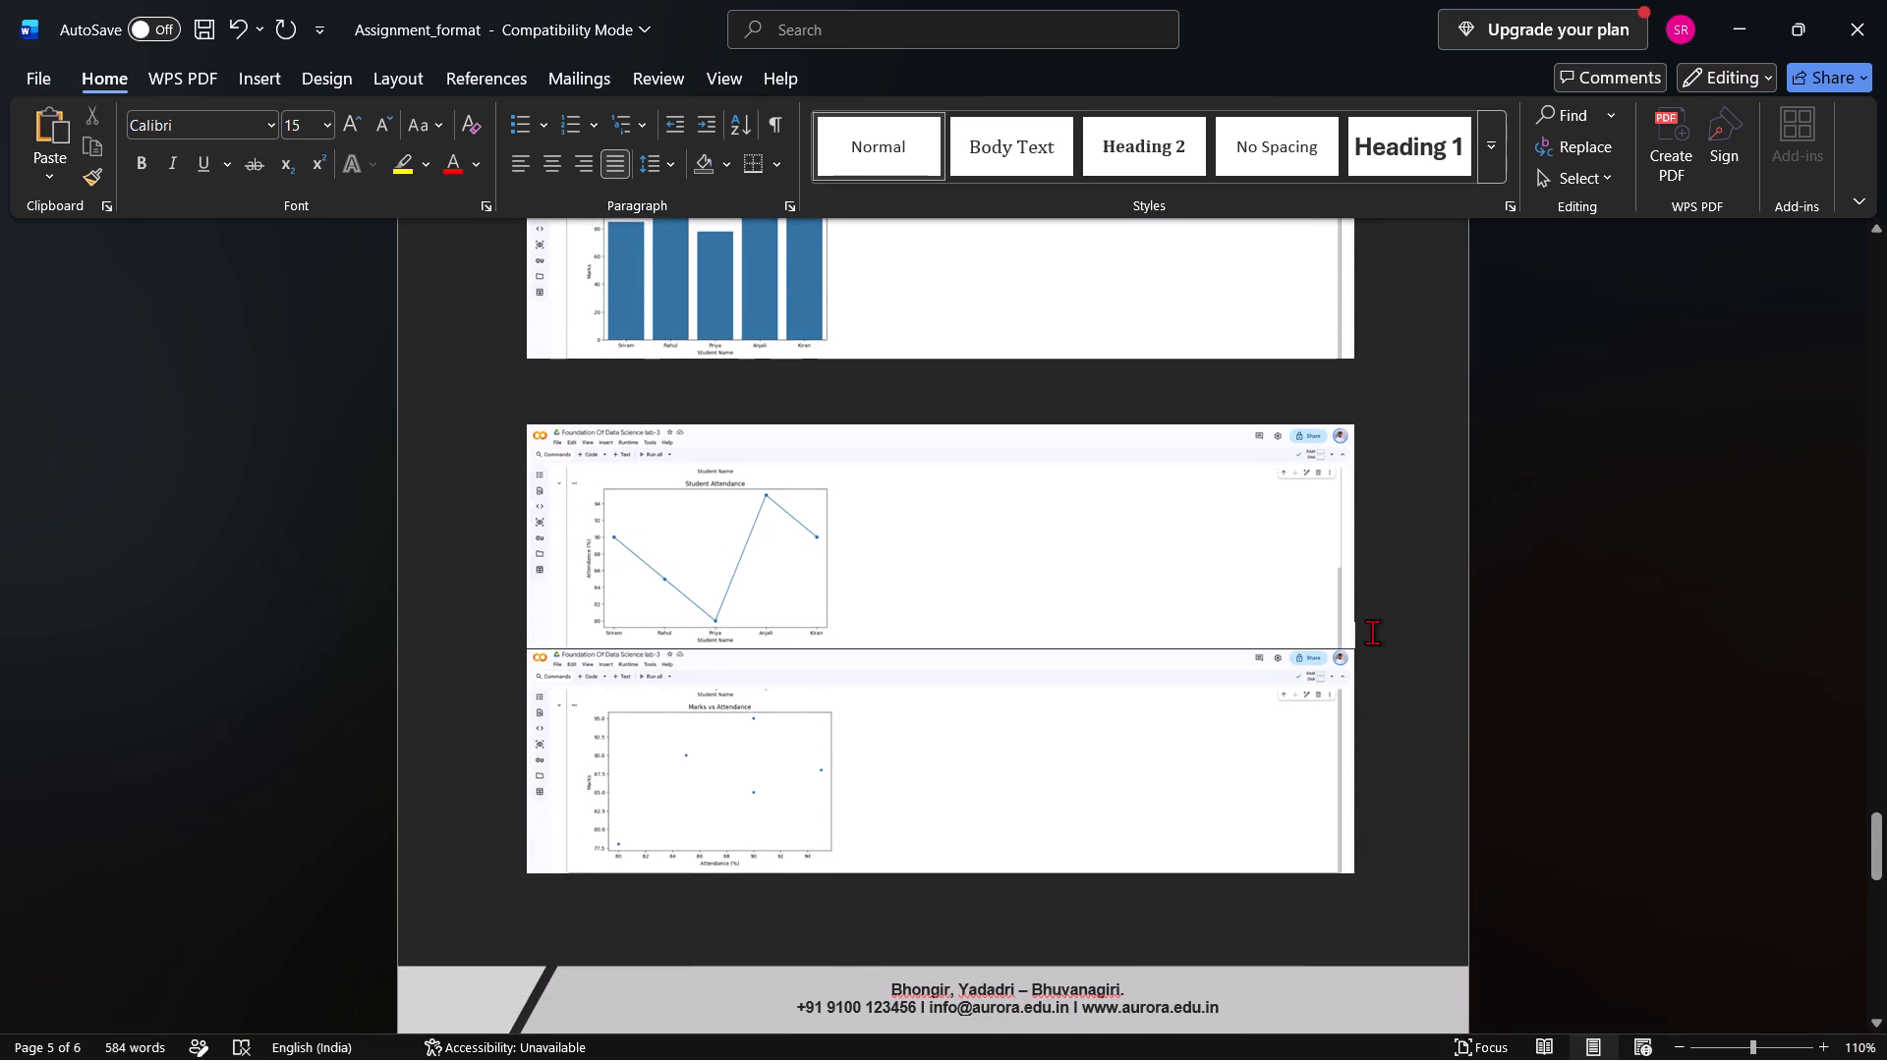
{"action": "key", "text": "Return"}
{"action": "key", "text": "Return"}
{"action": "key", "text": "Return"}
{"action": "scroll", "coordinate": [1372, 632], "scroll_direction": "down", "scroll_amount": 1}
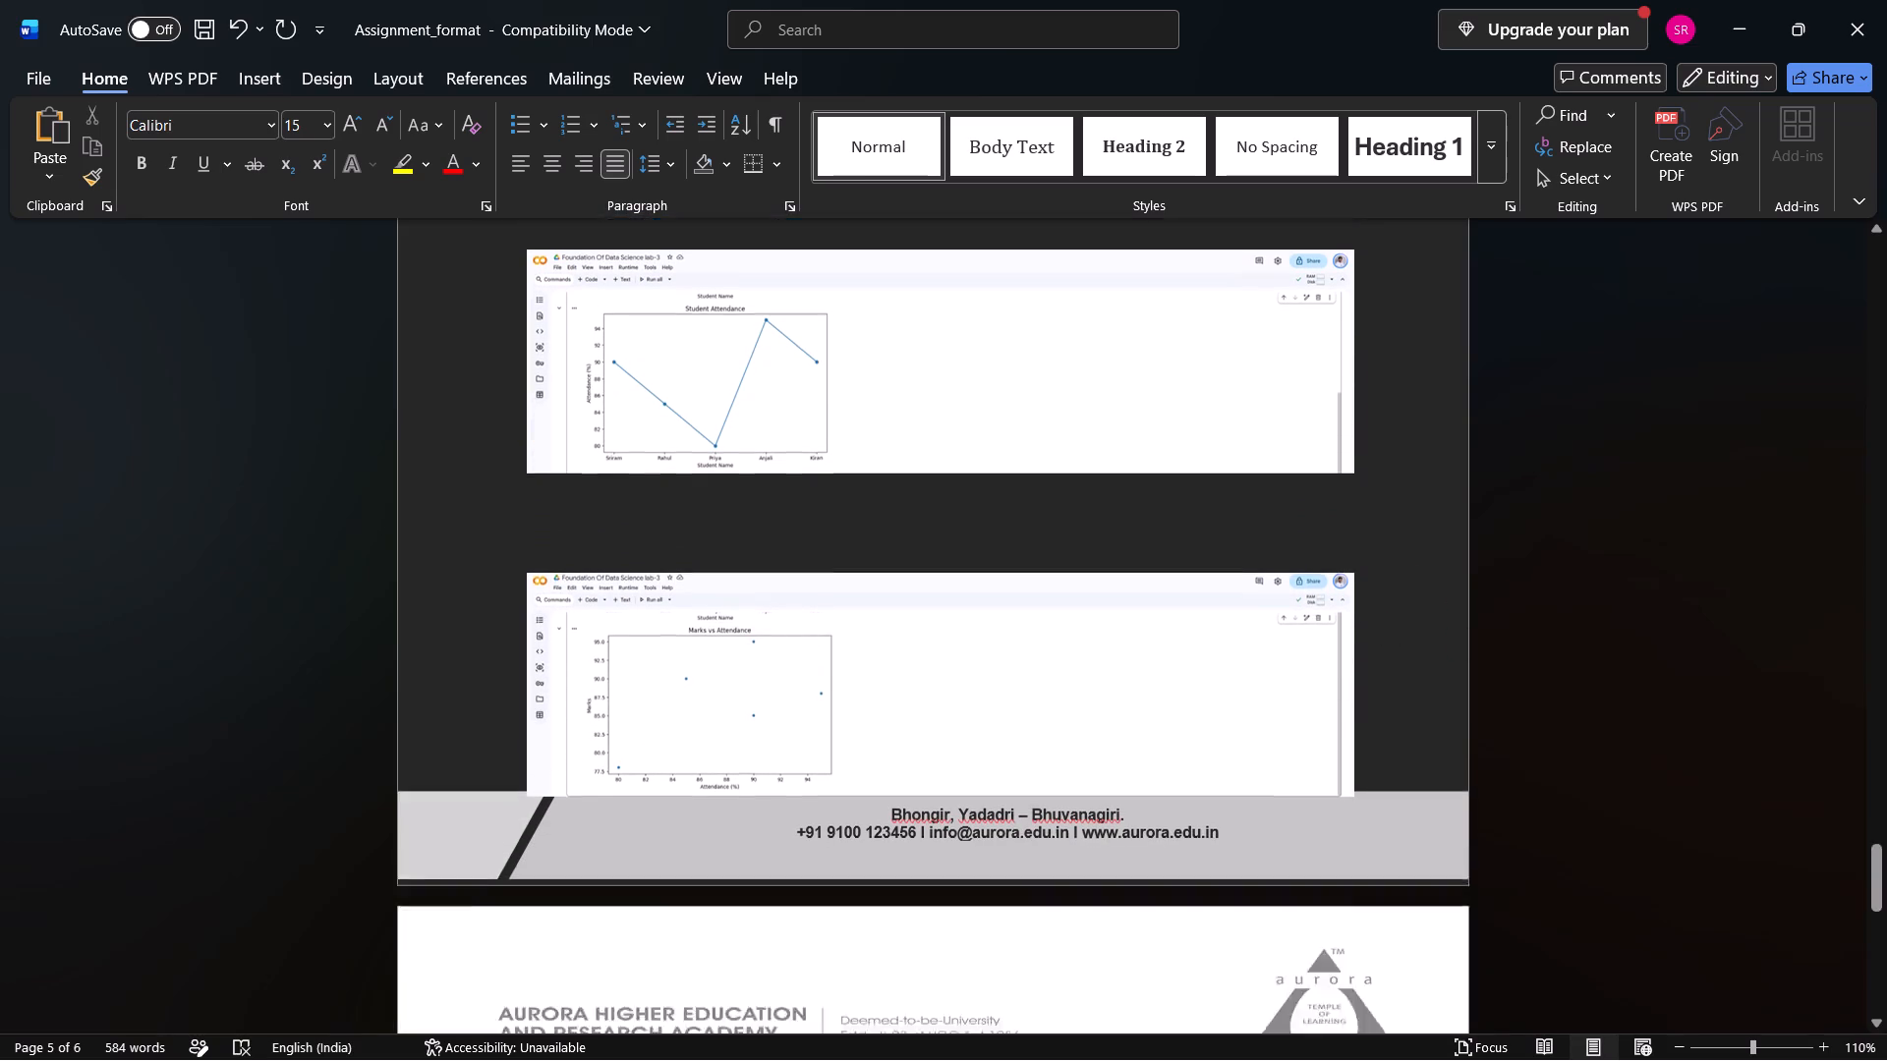
{"action": "scroll", "coordinate": [1372, 632], "scroll_direction": "down", "scroll_amount": 1}
{"action": "key", "text": "Return"}
{"action": "key", "text": "Return"}
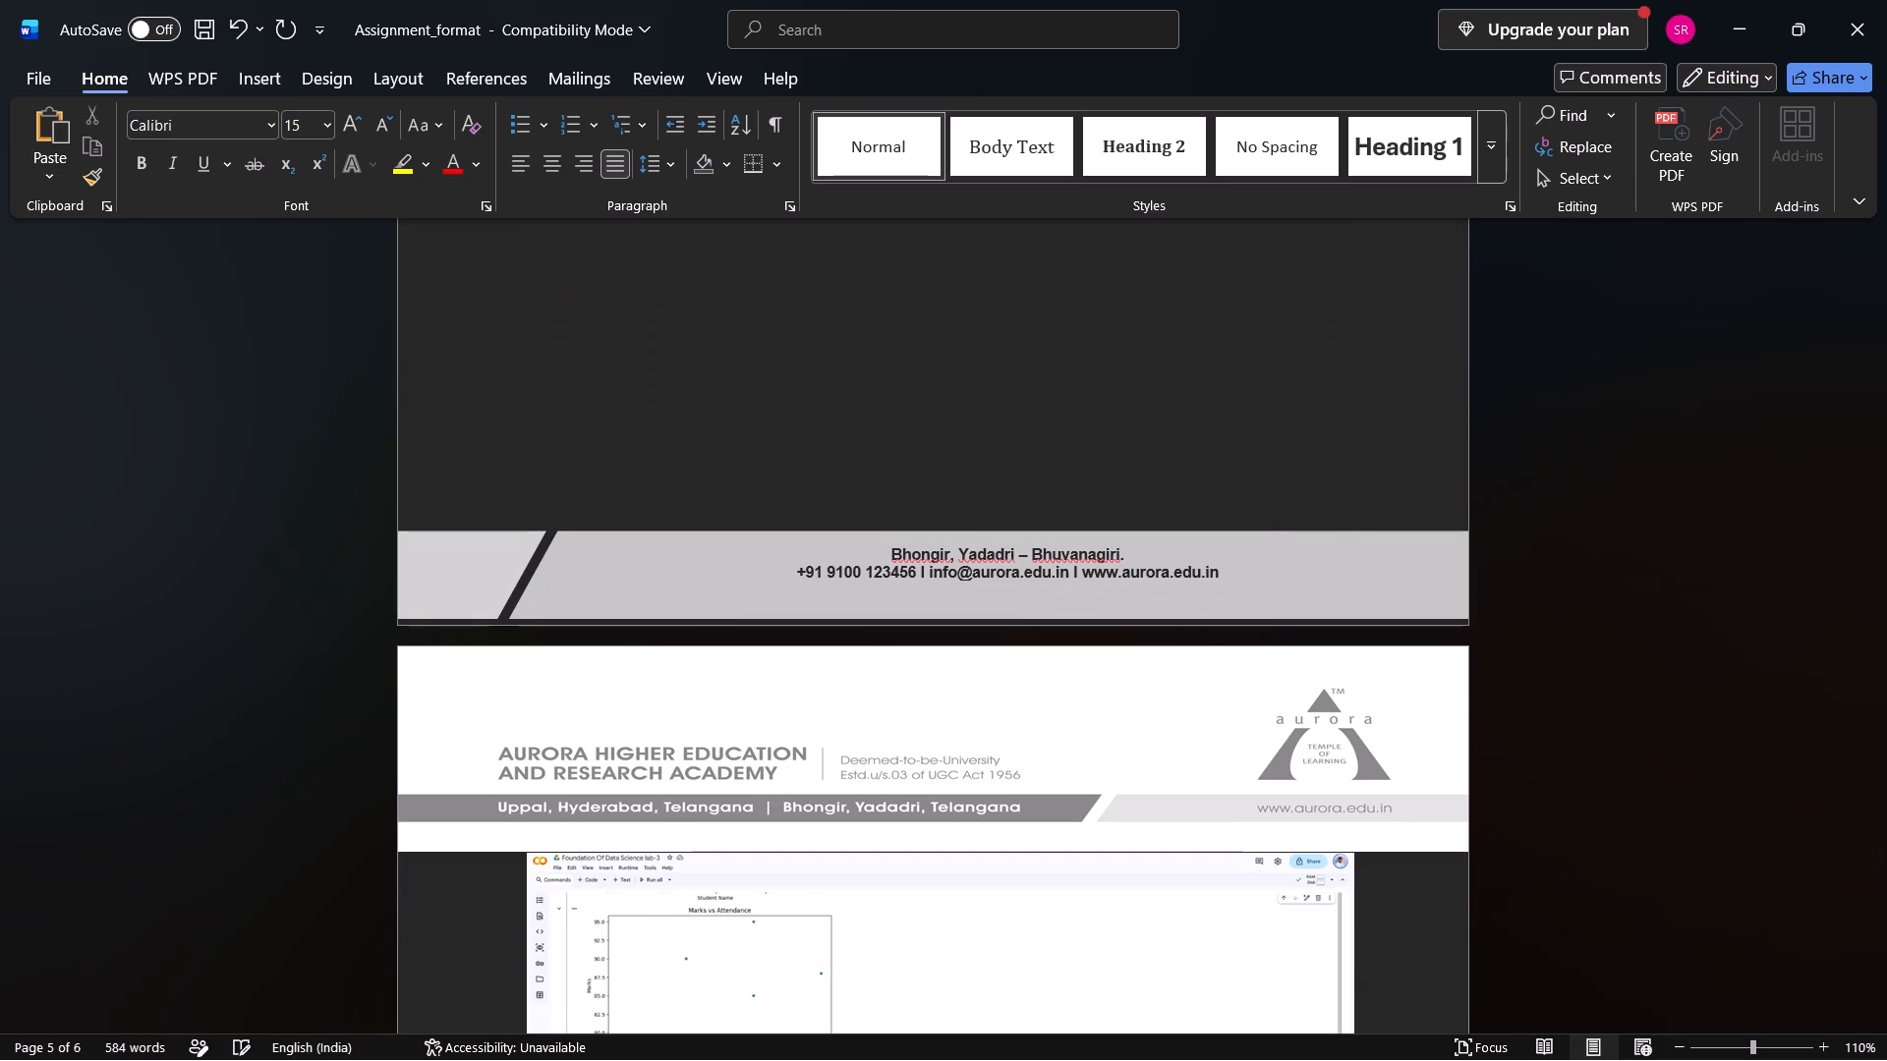
Stretch the Experiment 4 code screenshot taller by extending its bottom edge, keeping its width.
{"action": "scroll", "coordinate": [1372, 632], "scroll_direction": "up", "scroll_amount": 2}
{"action": "scroll", "coordinate": [1471, 414], "scroll_direction": "up", "scroll_amount": 1}
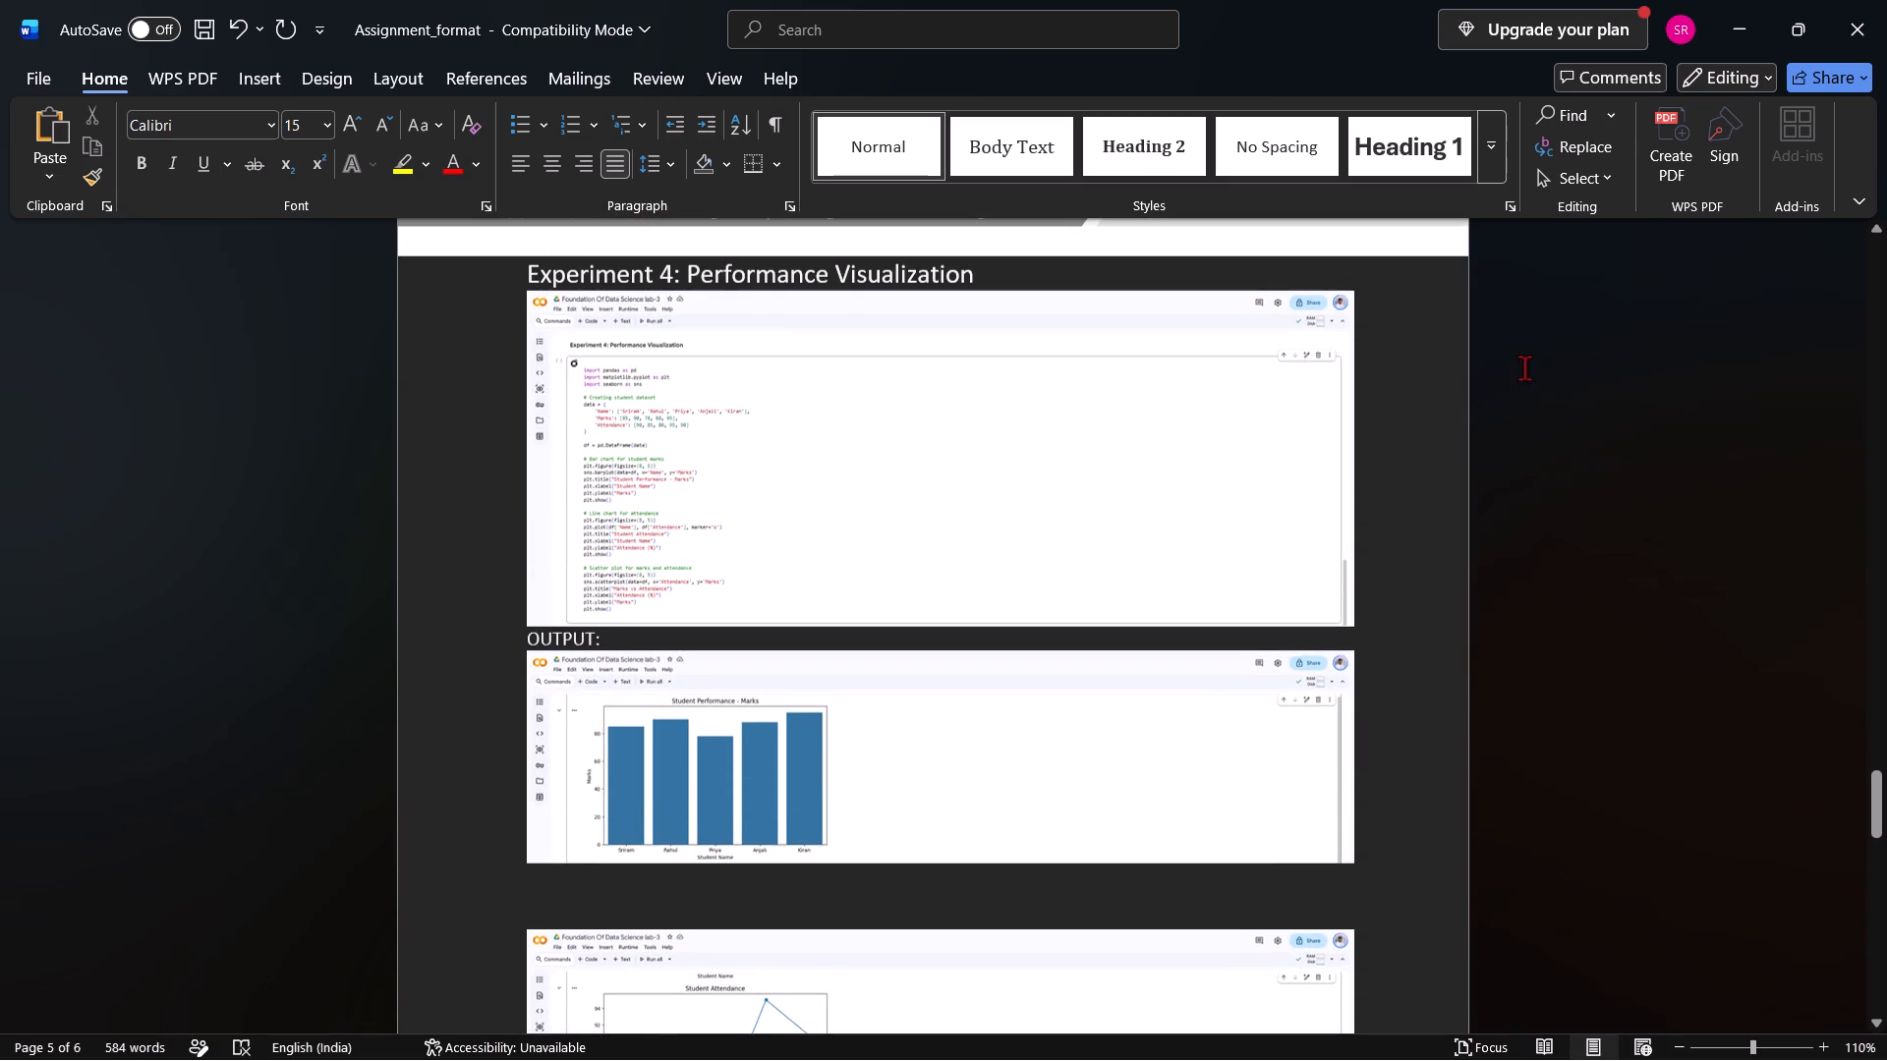
{"action": "left_click", "coordinate": [1099, 439]}
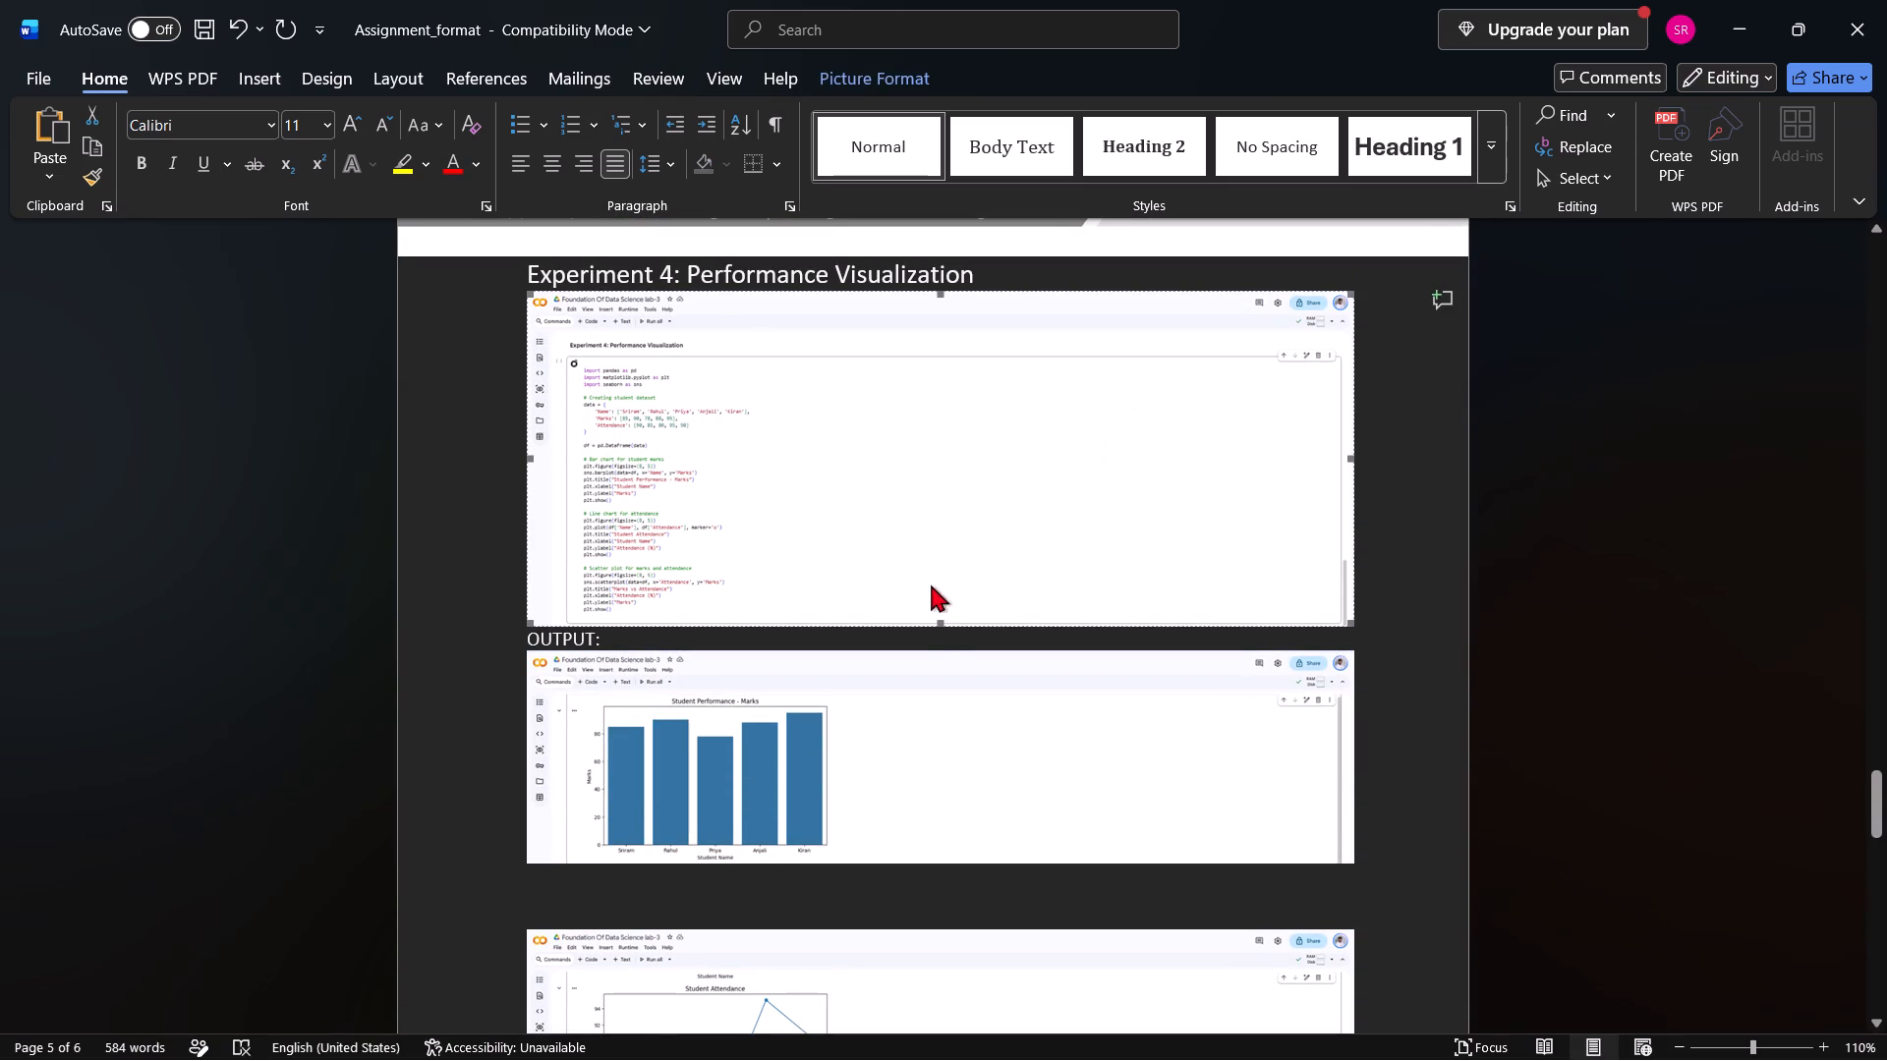
{"action": "left_click_drag", "start_coordinate": [941, 623], "coordinate": [938, 730]}
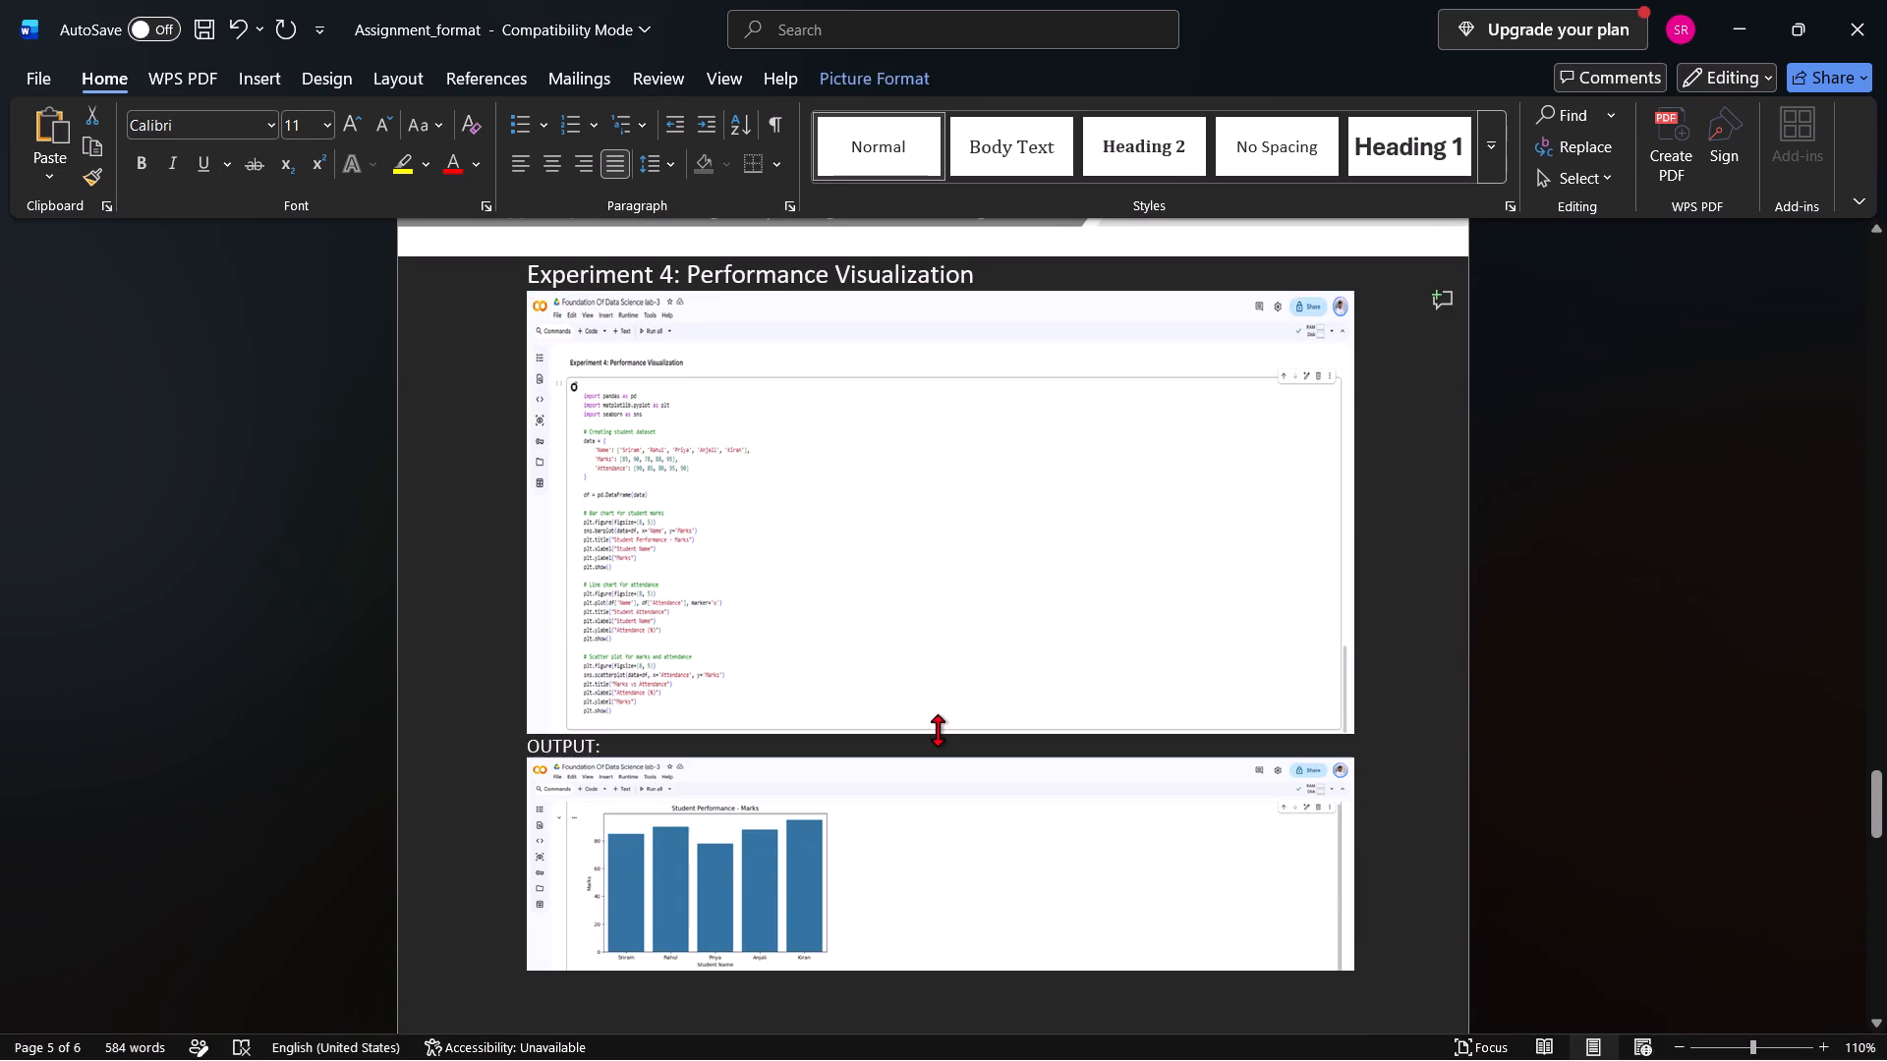
Move the "Marks vs Attendance" scatter plot screenshot down towards the explanation text on page 6.
{"action": "scroll", "coordinate": [938, 730], "scroll_direction": "down", "scroll_amount": 2}
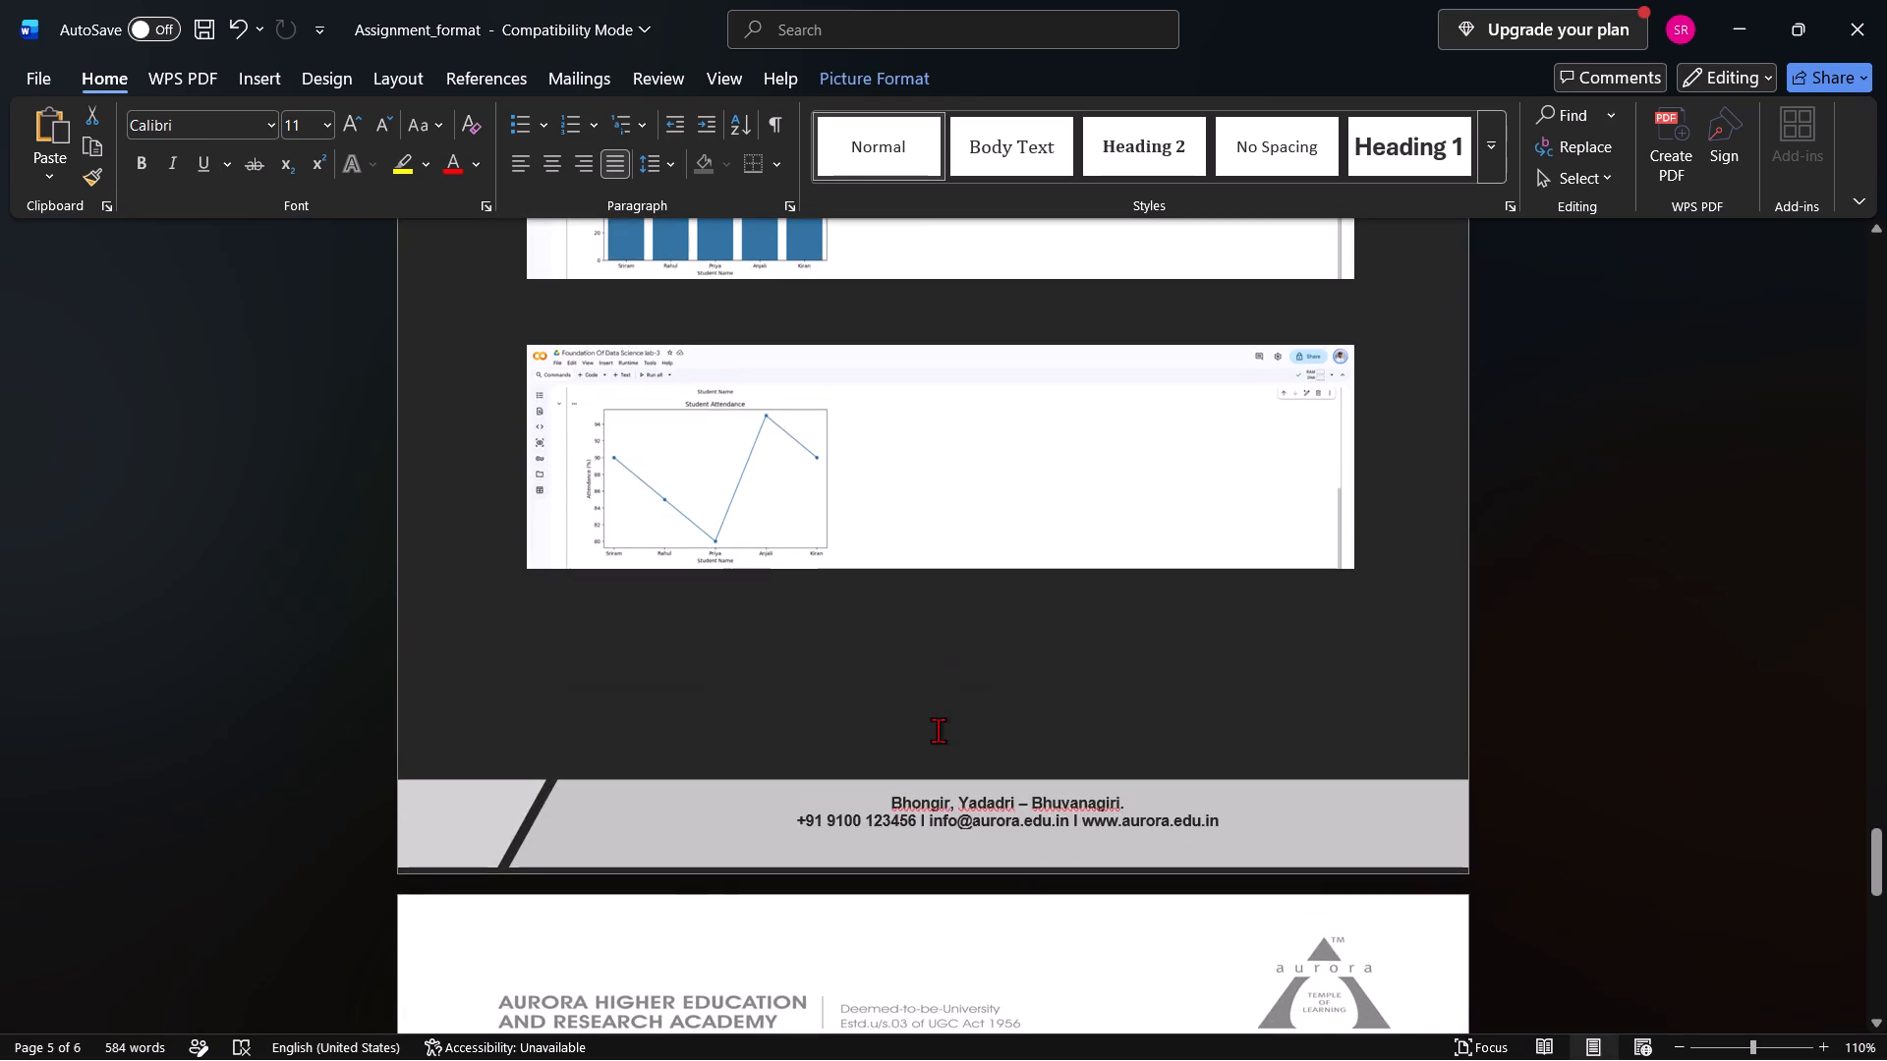
{"action": "scroll", "coordinate": [938, 730], "scroll_direction": "up", "scroll_amount": 2}
{"action": "scroll", "coordinate": [938, 730], "scroll_direction": "down", "scroll_amount": 2}
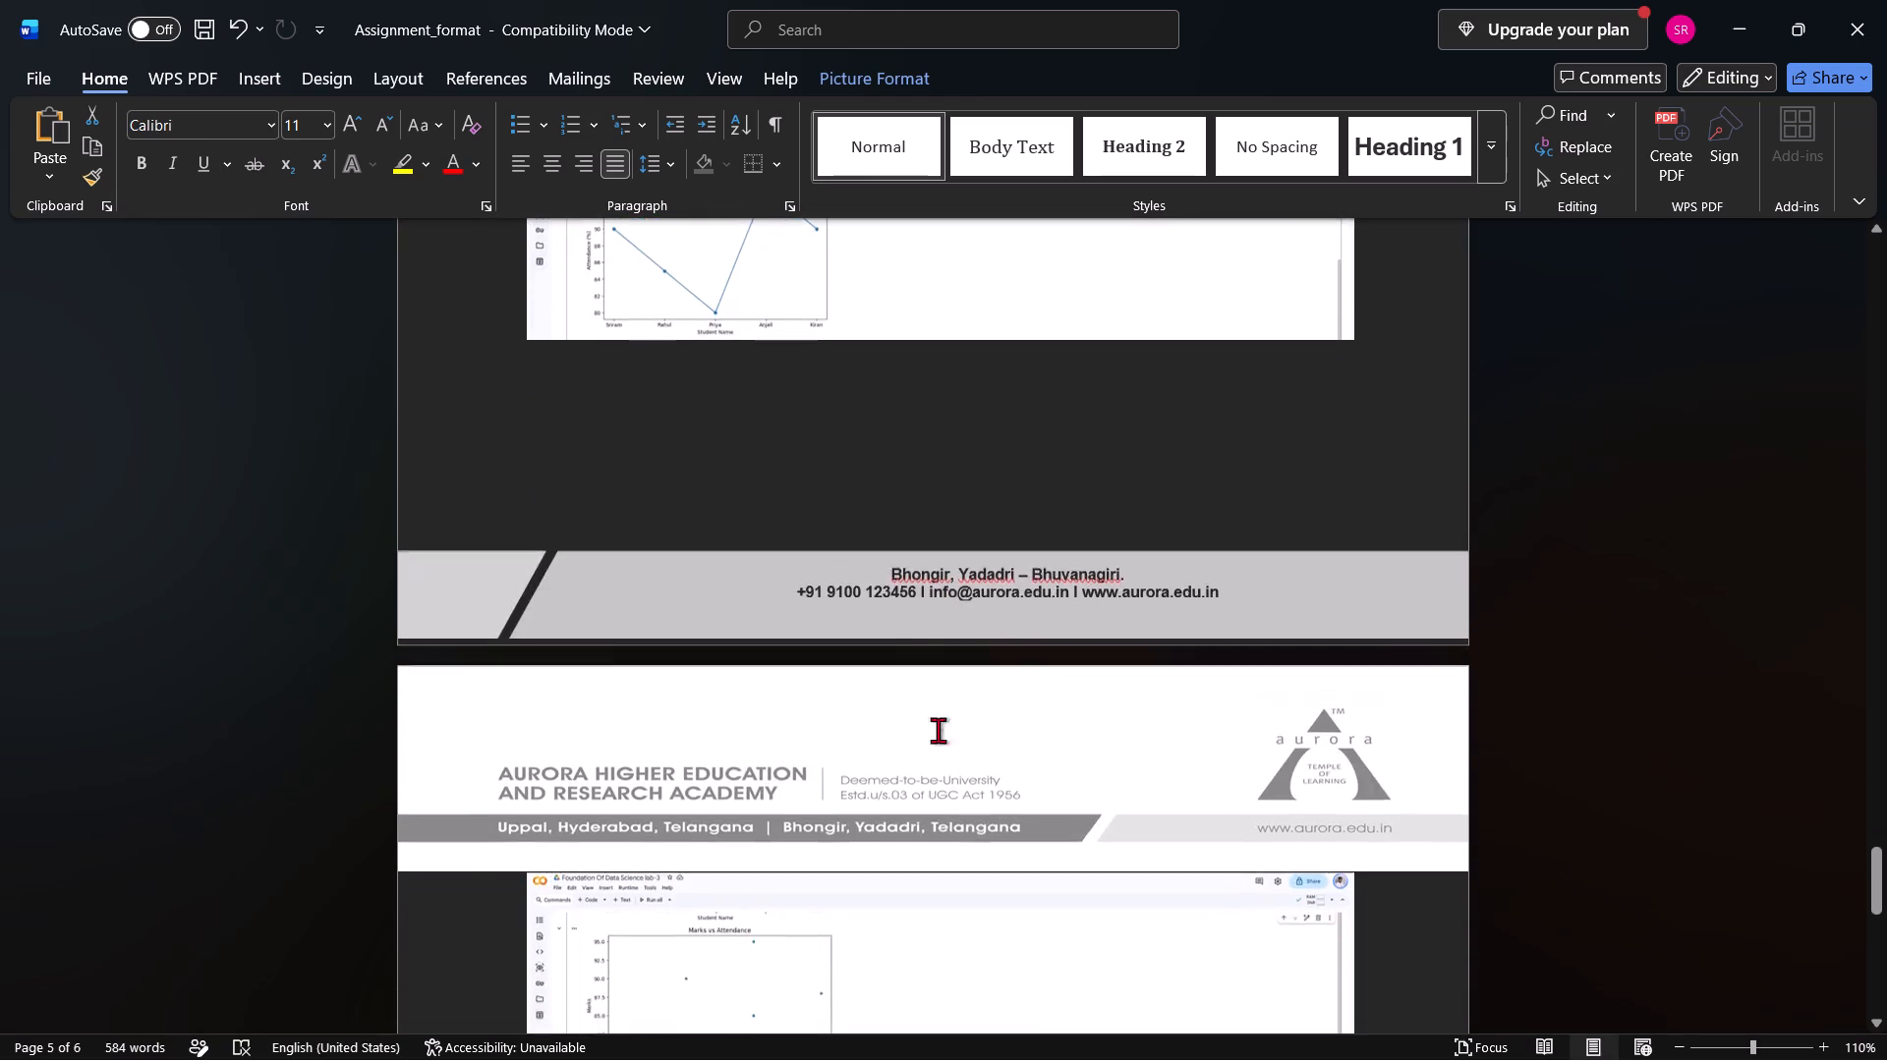
{"action": "scroll", "coordinate": [938, 730], "scroll_direction": "down", "scroll_amount": 2}
{"action": "scroll", "coordinate": [938, 730], "scroll_direction": "up", "scroll_amount": 1}
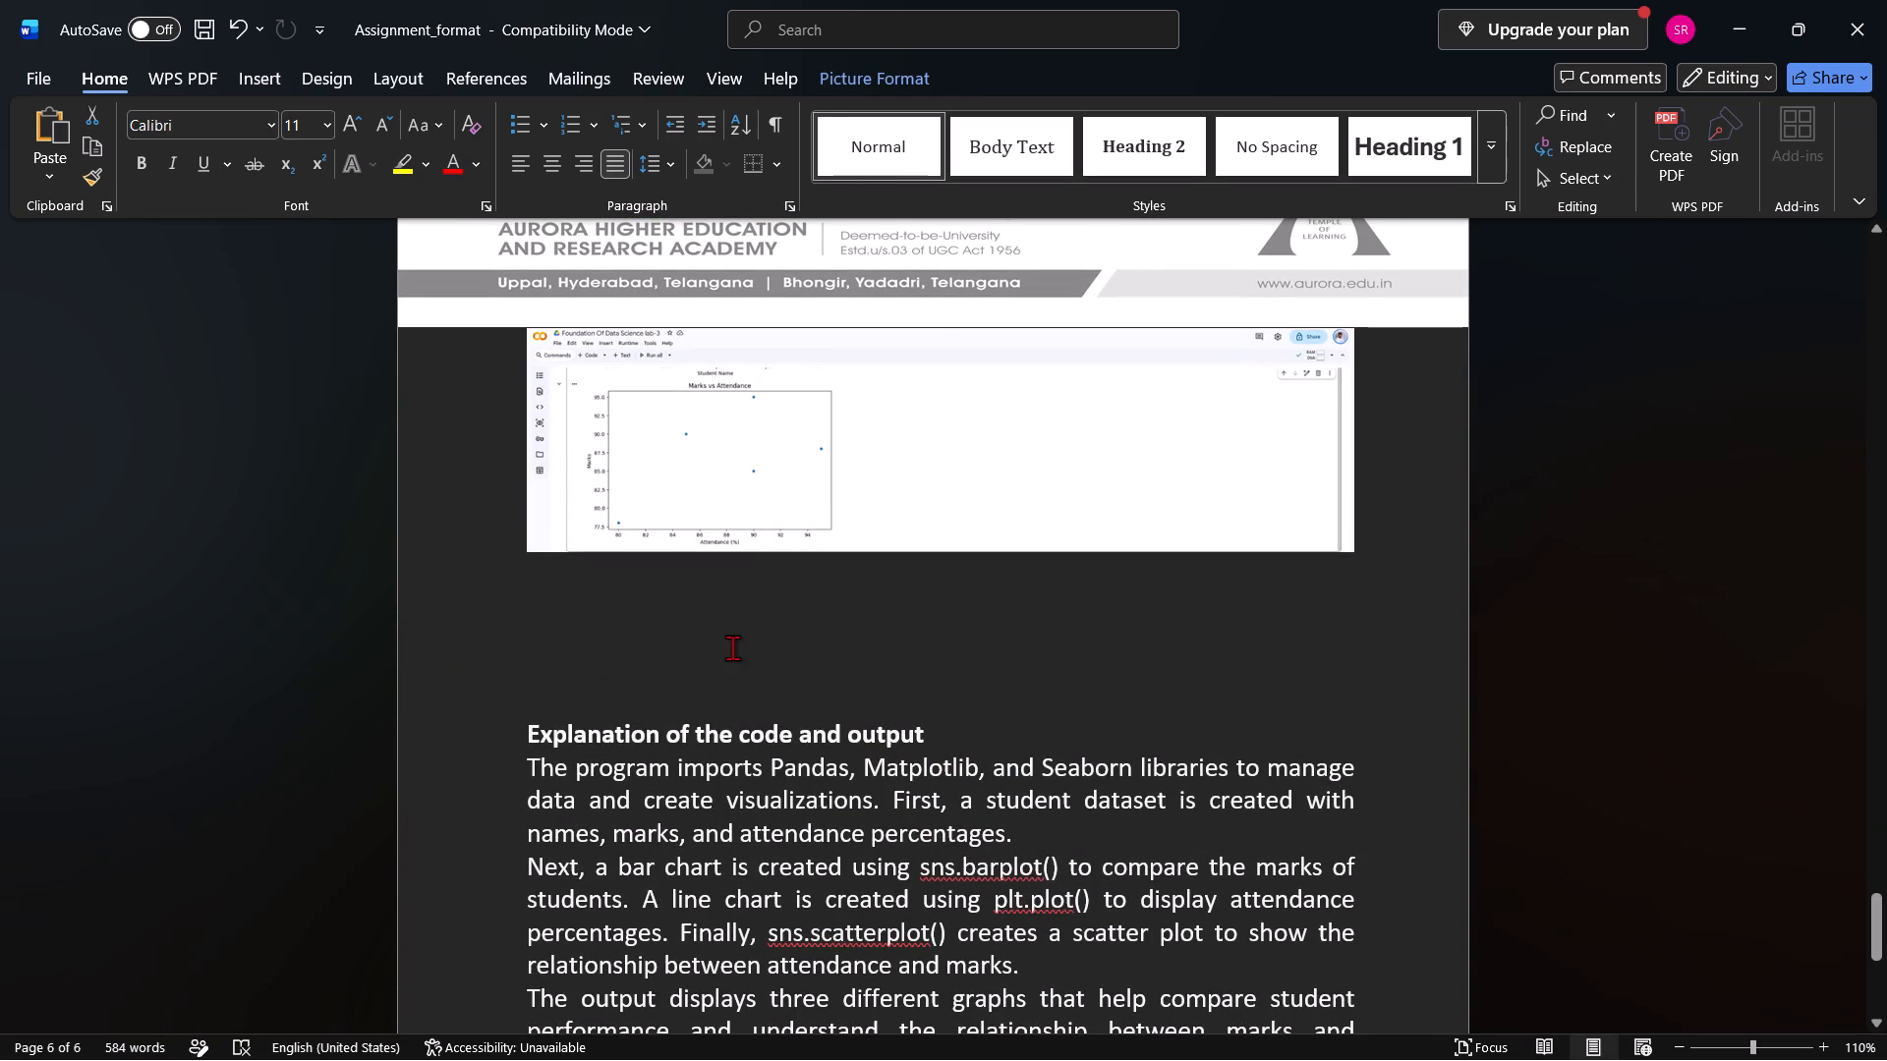
{"action": "left_click", "coordinate": [770, 452]}
{"action": "left_click_drag", "start_coordinate": [770, 452], "coordinate": [760, 578]}
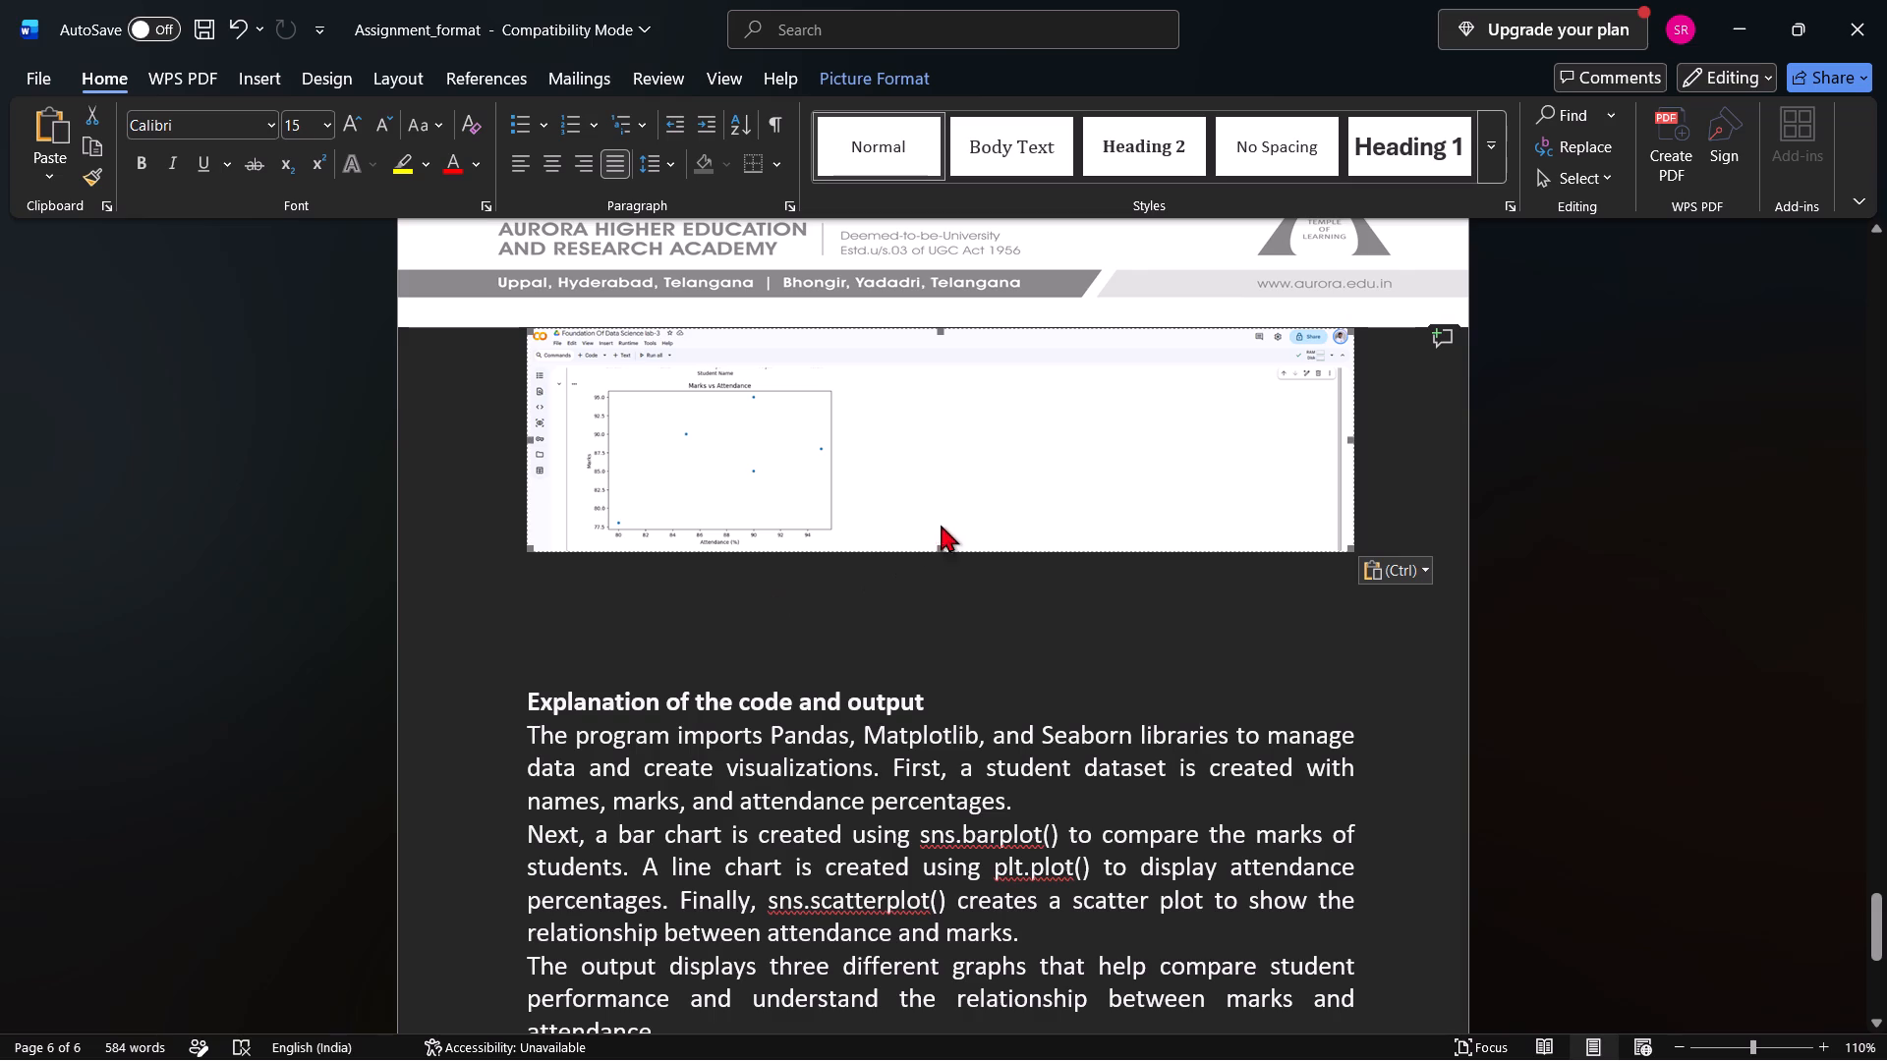
{"action": "left_click", "coordinate": [942, 510]}
{"action": "left_click_drag", "start_coordinate": [942, 510], "coordinate": [921, 632]}
Insert two blank lines between the Experiment 4 code screenshot and the OUTPUT label.
{"action": "scroll", "coordinate": [921, 632], "scroll_direction": "up", "scroll_amount": 7}
{"action": "scroll", "coordinate": [921, 632], "scroll_direction": "down", "scroll_amount": 2}
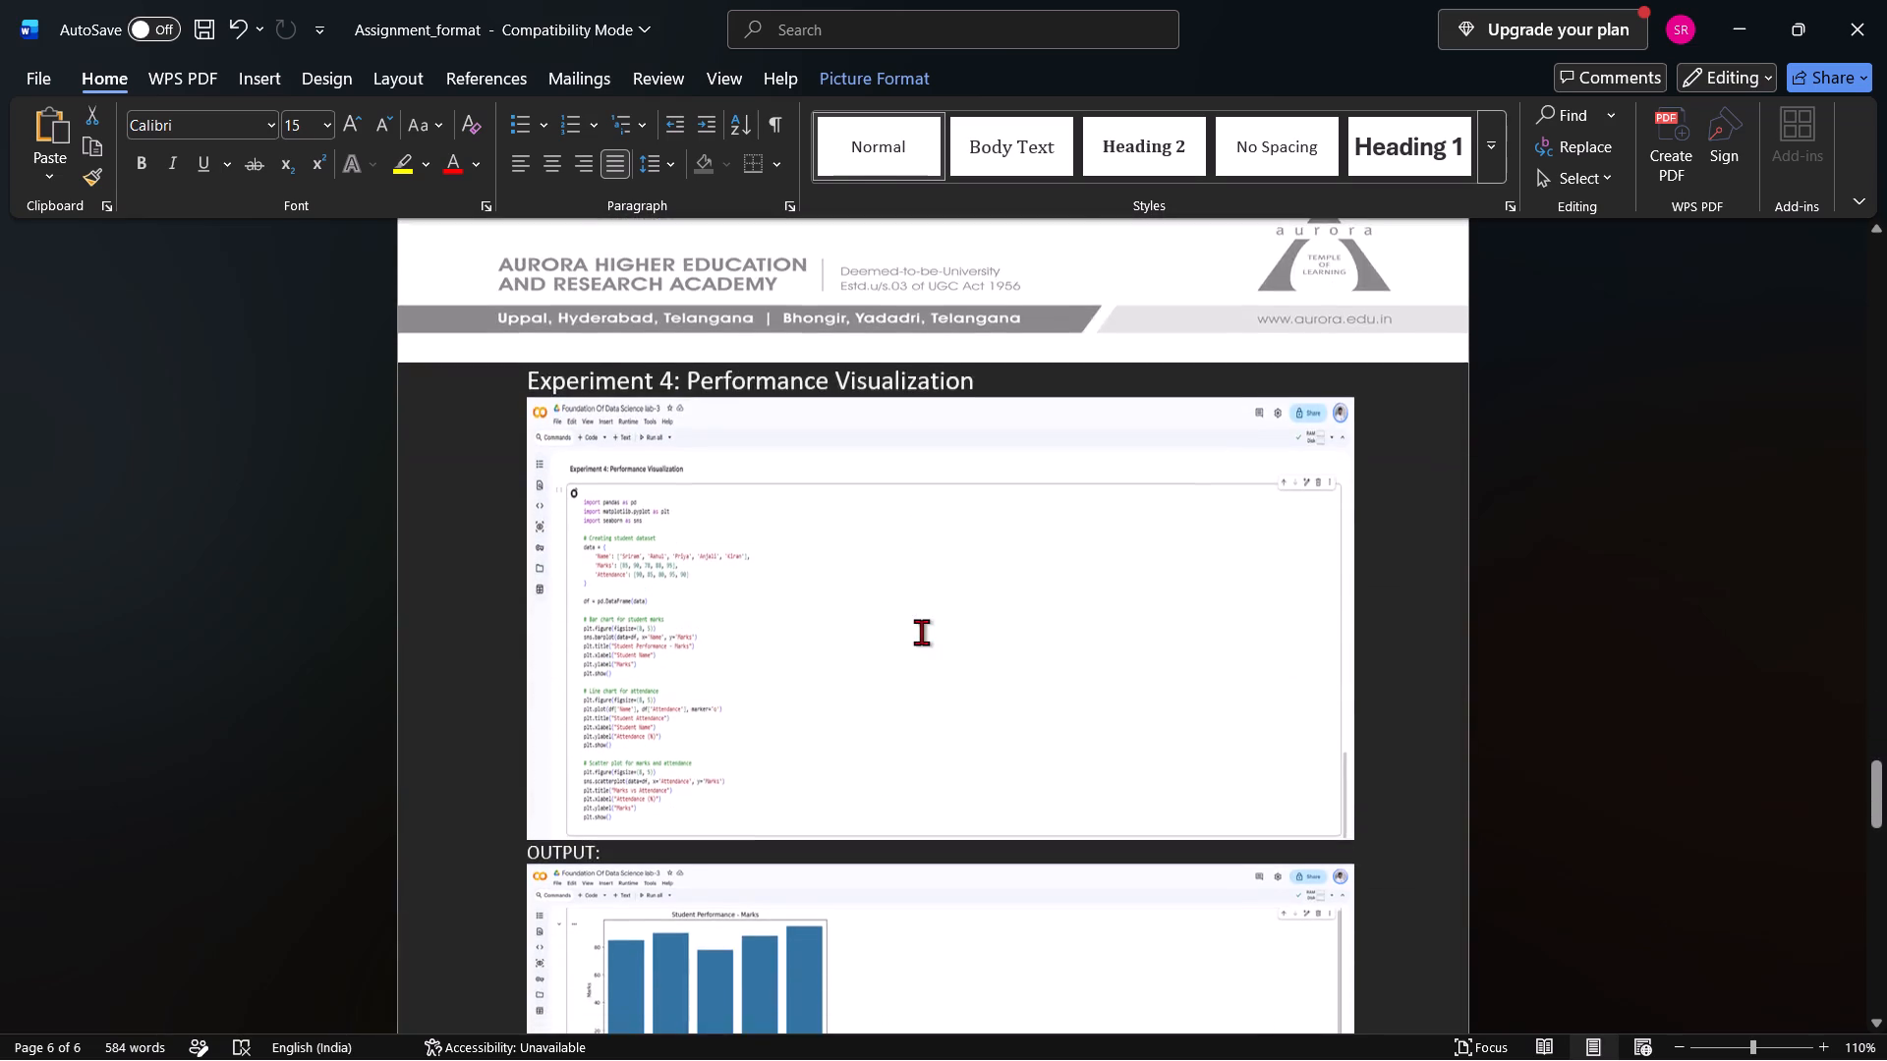
{"action": "scroll", "coordinate": [921, 632], "scroll_direction": "down", "scroll_amount": 1}
{"action": "scroll", "coordinate": [704, 649], "scroll_direction": "up", "scroll_amount": 1}
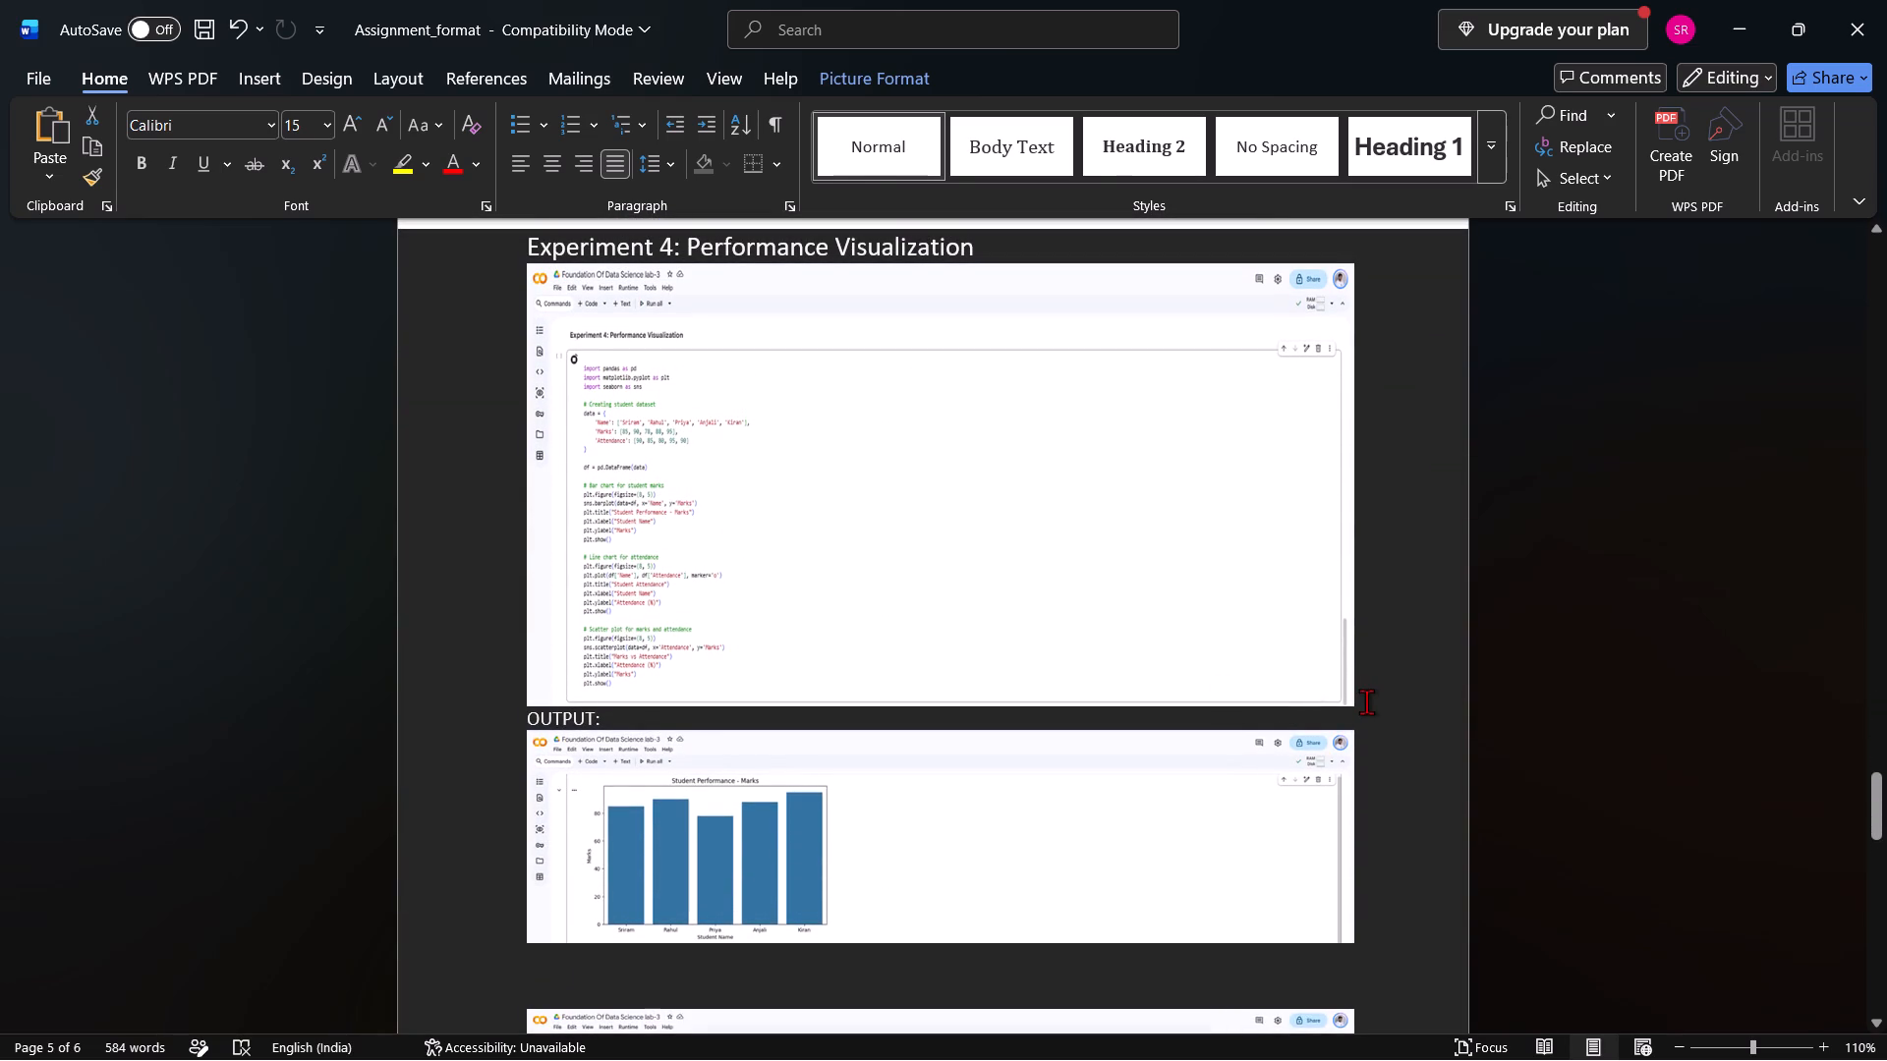
{"action": "left_click", "coordinate": [1366, 701]}
{"action": "key", "text": "Return"}
{"action": "key", "text": "Return"}
Add eleven blank lines after the Experiment 4 conclusion to make room for the next experiment on a new page.
{"action": "scroll", "coordinate": [1366, 701], "scroll_direction": "down", "scroll_amount": 1}
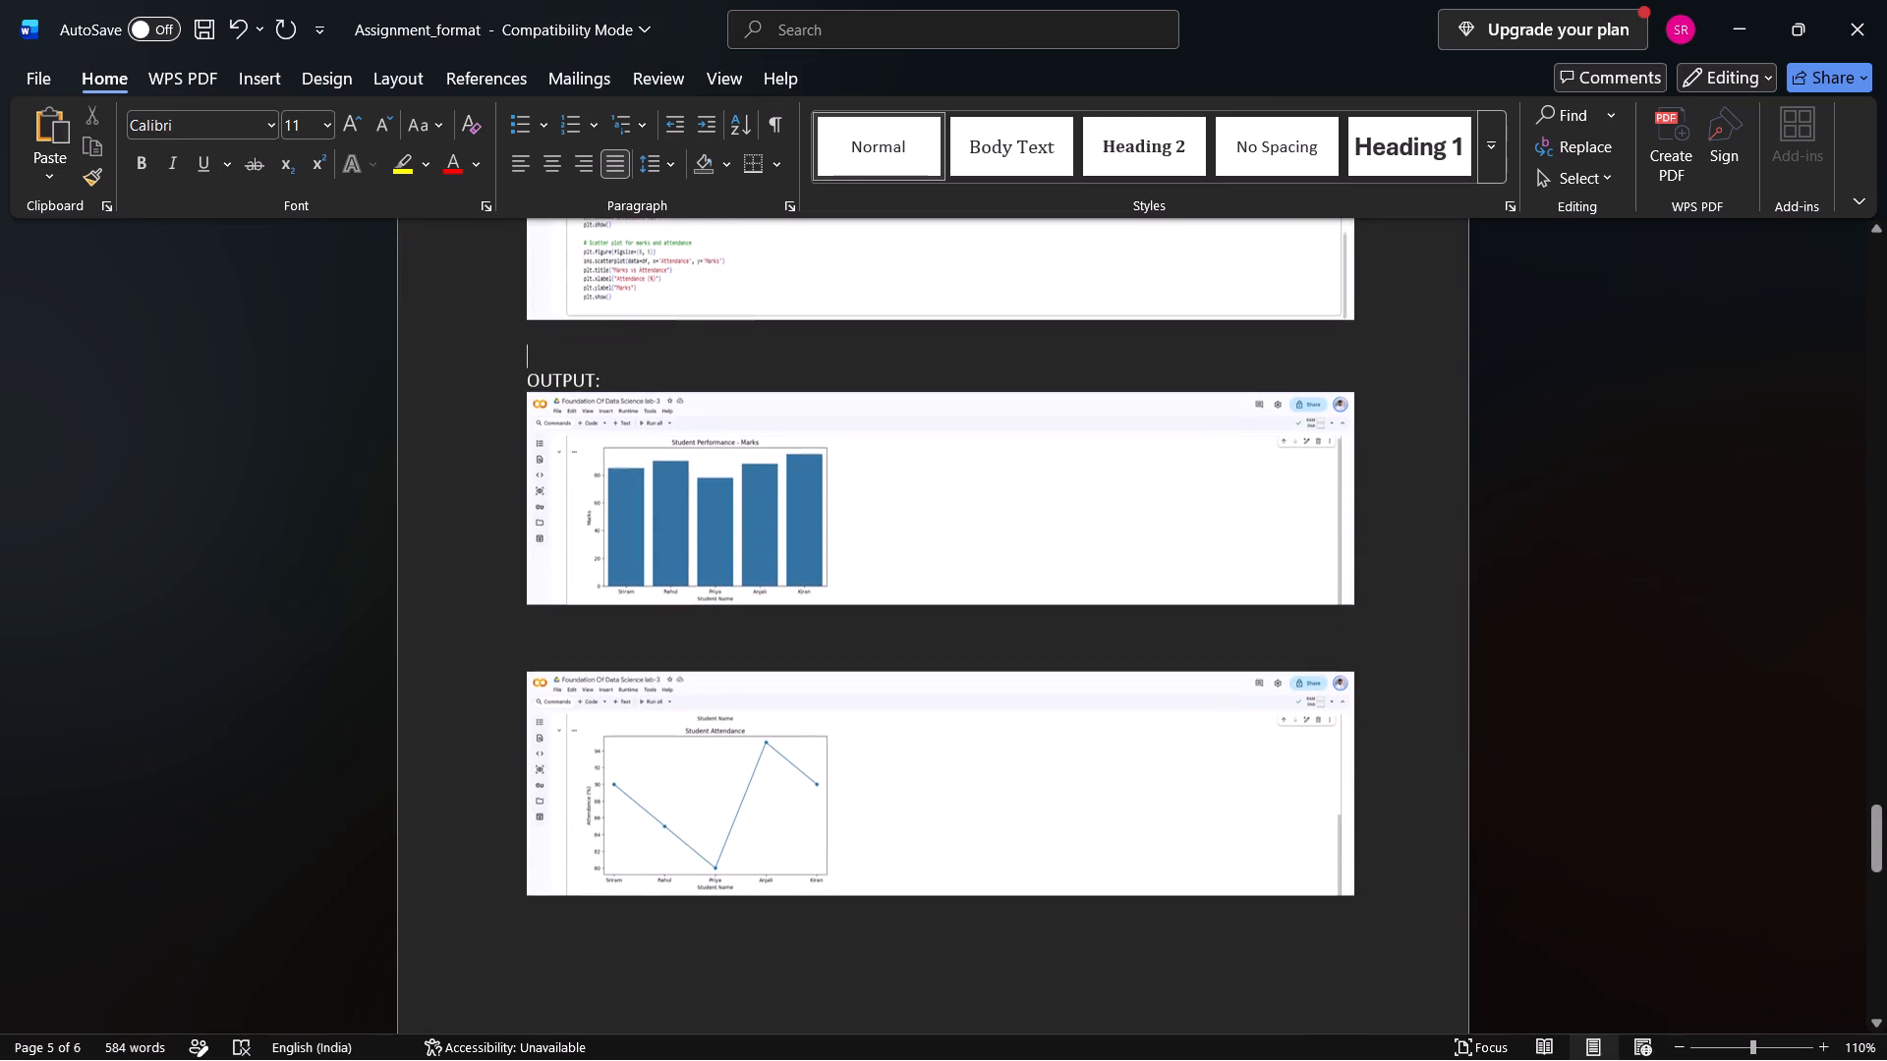
{"action": "scroll", "coordinate": [1181, 772], "scroll_direction": "down", "scroll_amount": 5}
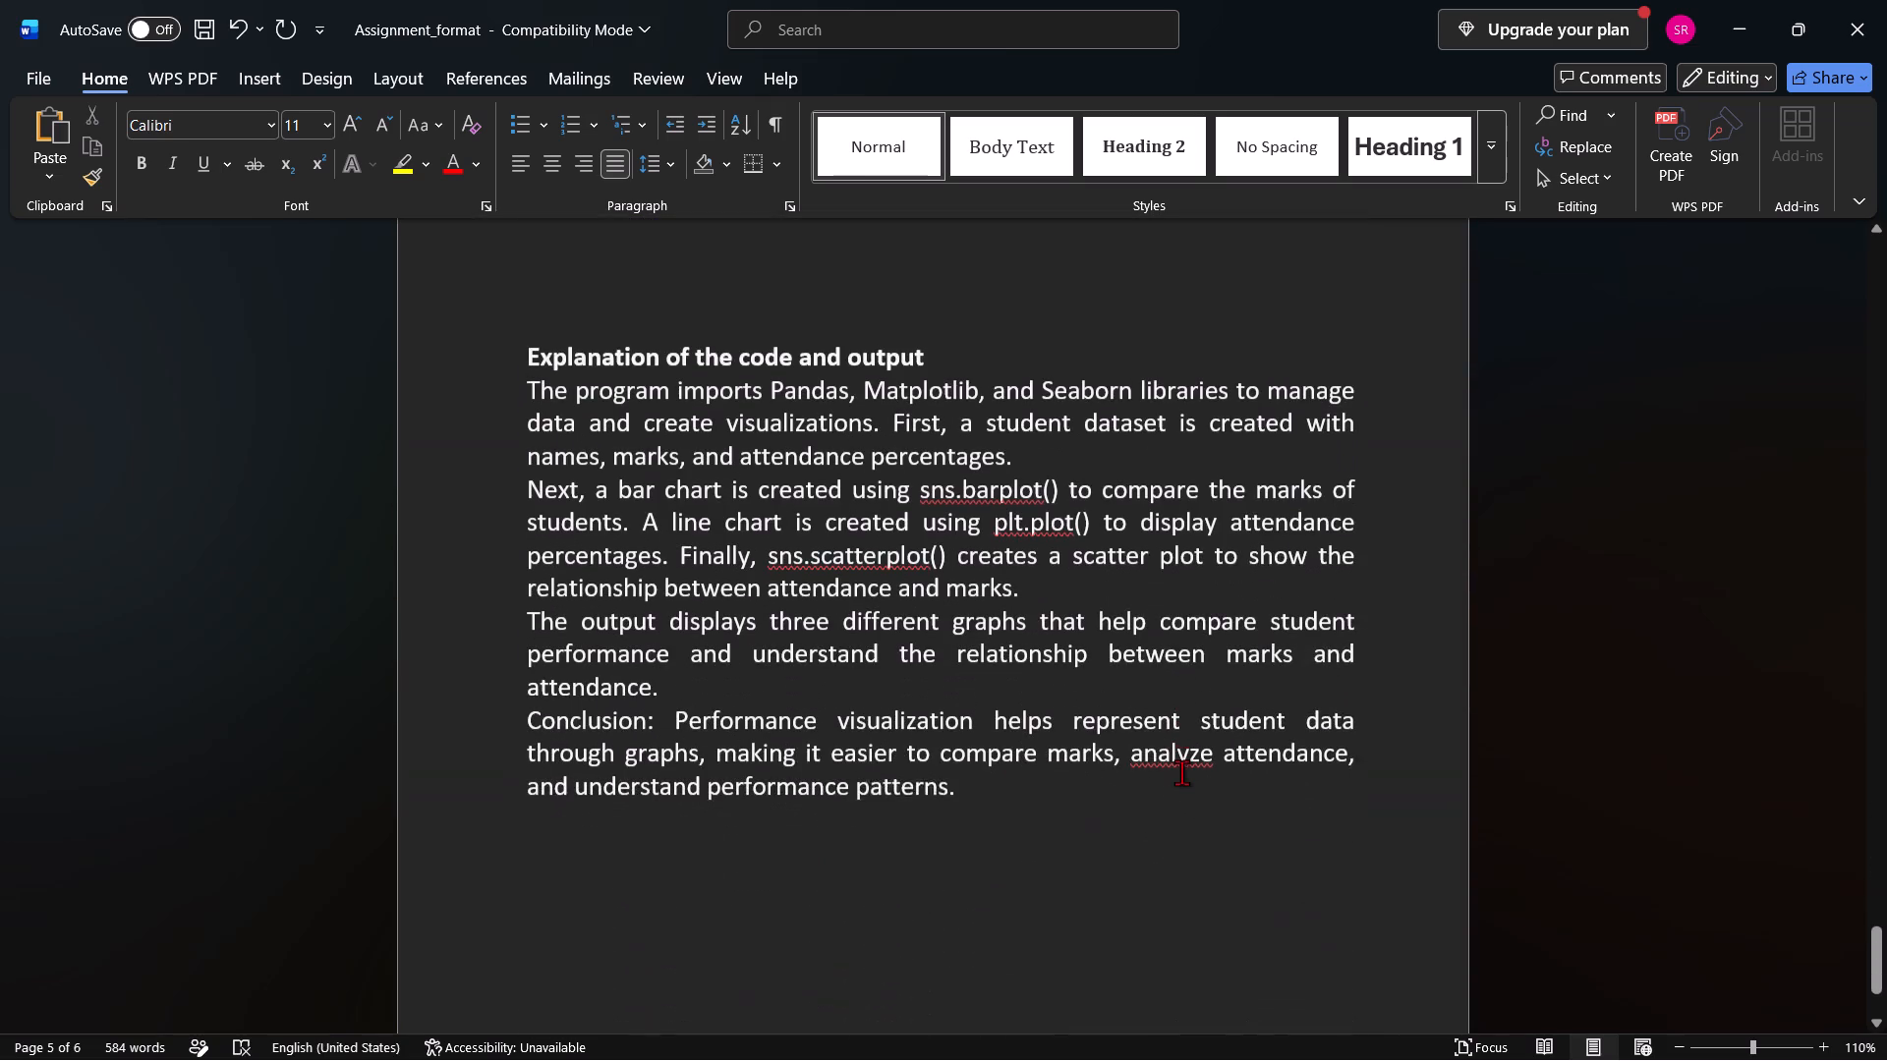
{"action": "scroll", "coordinate": [1181, 772], "scroll_direction": "up", "scroll_amount": 1}
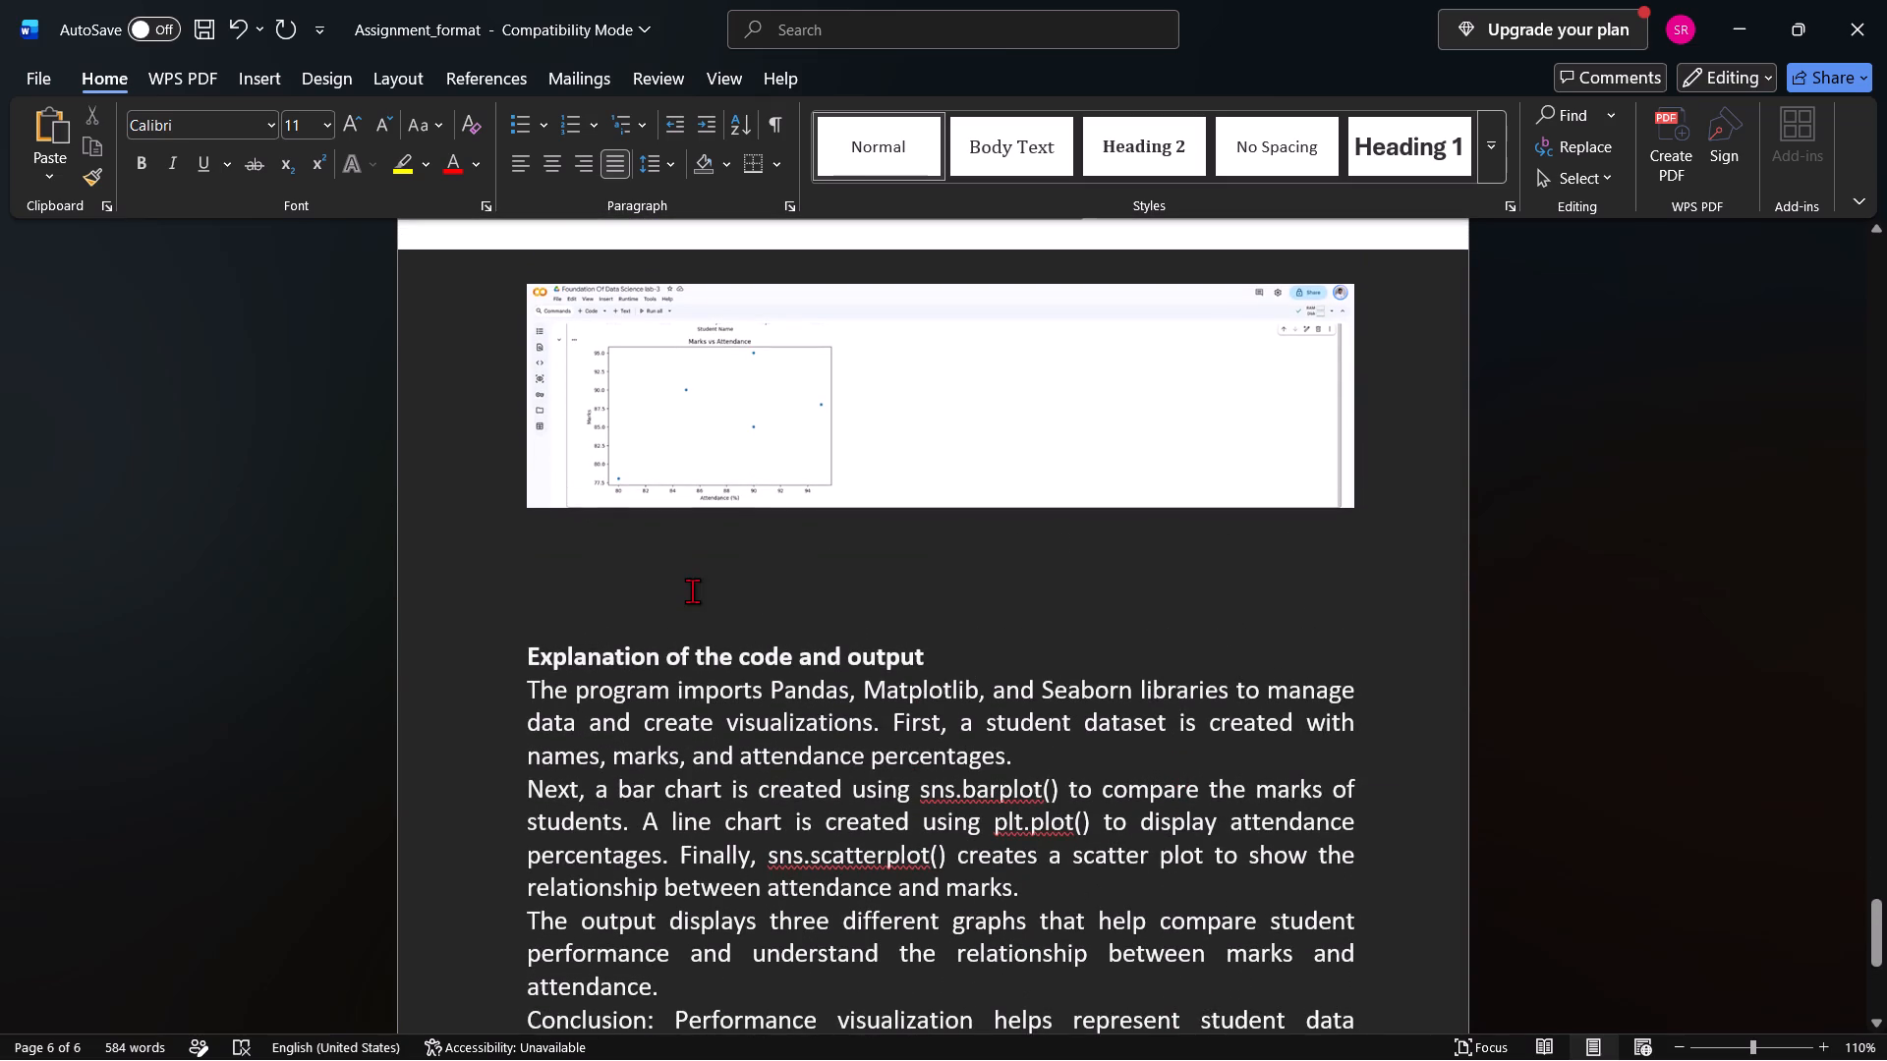
{"action": "scroll", "coordinate": [692, 590], "scroll_direction": "down", "scroll_amount": 3}
{"action": "left_click", "coordinate": [1001, 561]}
{"action": "key", "text": "Return"}
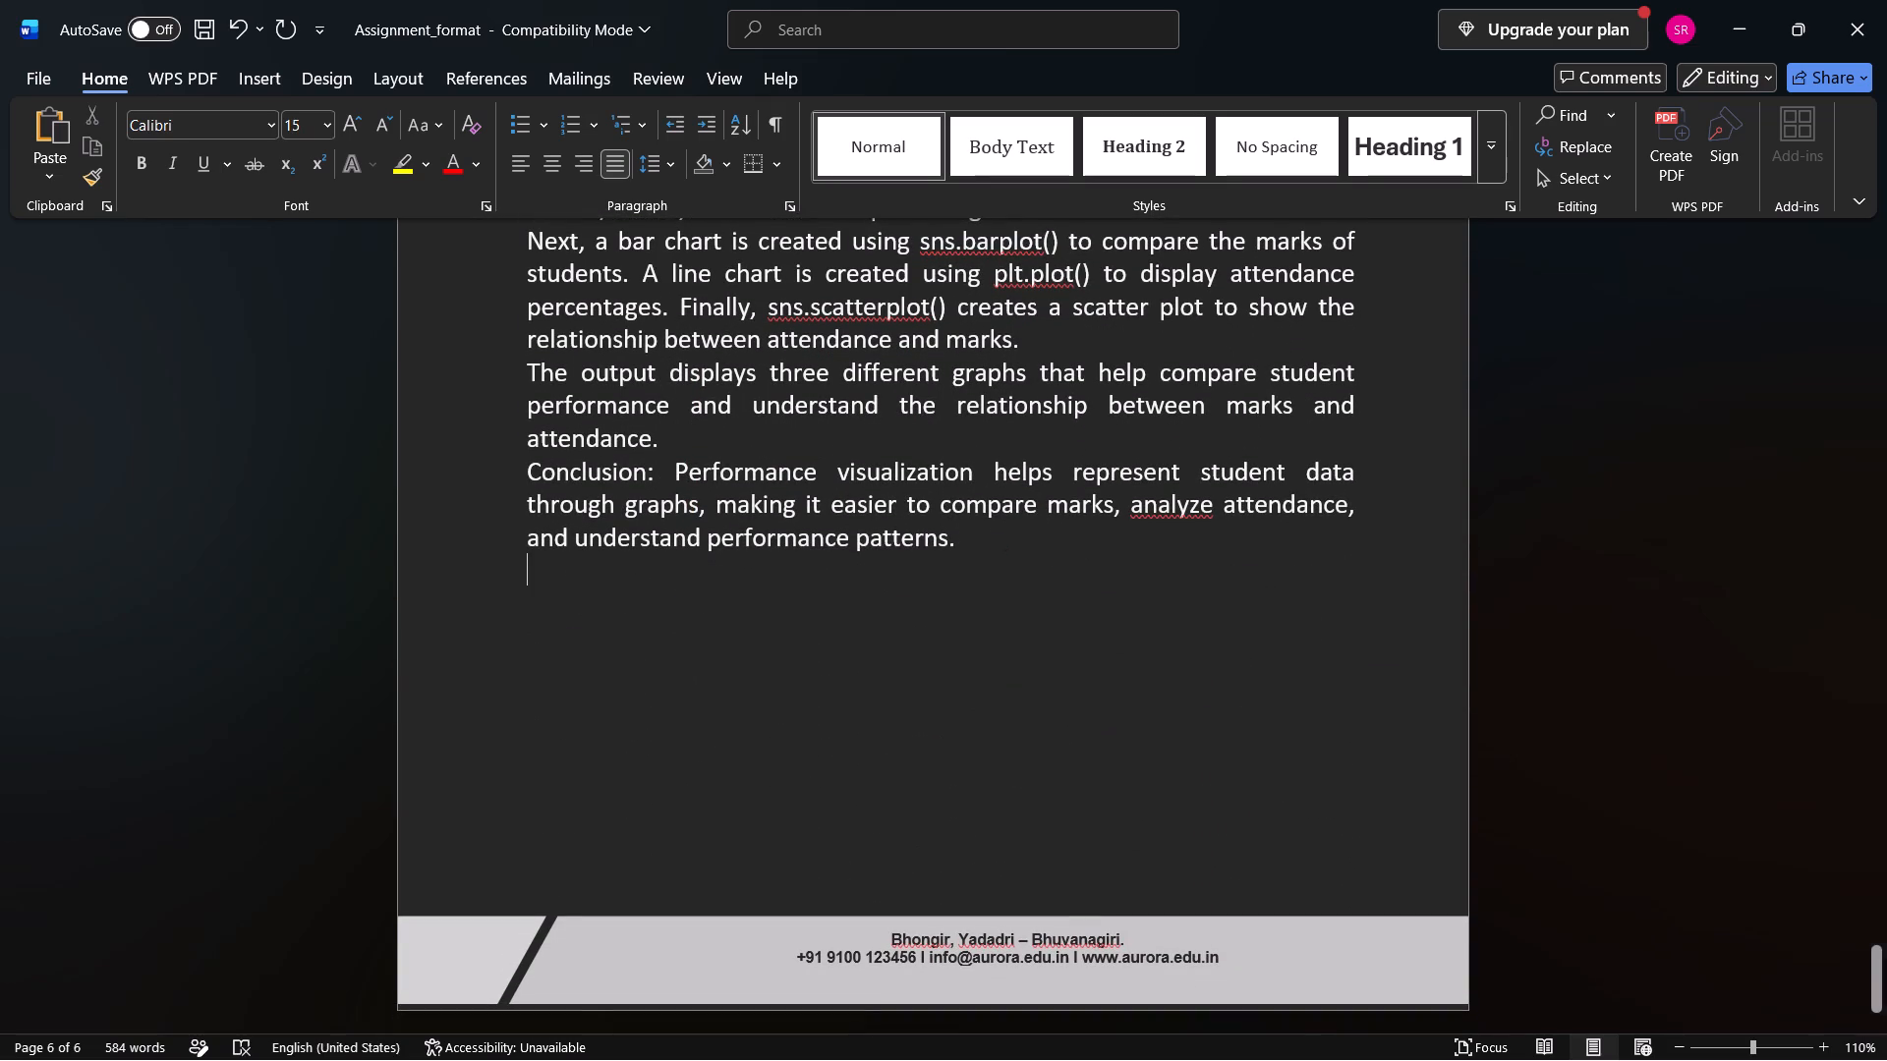
{"action": "key", "text": "Return"}
{"action": "key", "text": "Return"}
{"action": "key", "text": "Return"}
{"action": "key", "text": "Return"}
{"action": "key", "text": "Return"}
{"action": "key", "text": "Return"}
{"action": "key", "text": "Return"}
{"action": "key", "text": "Return"}
{"action": "key", "text": "Return"}
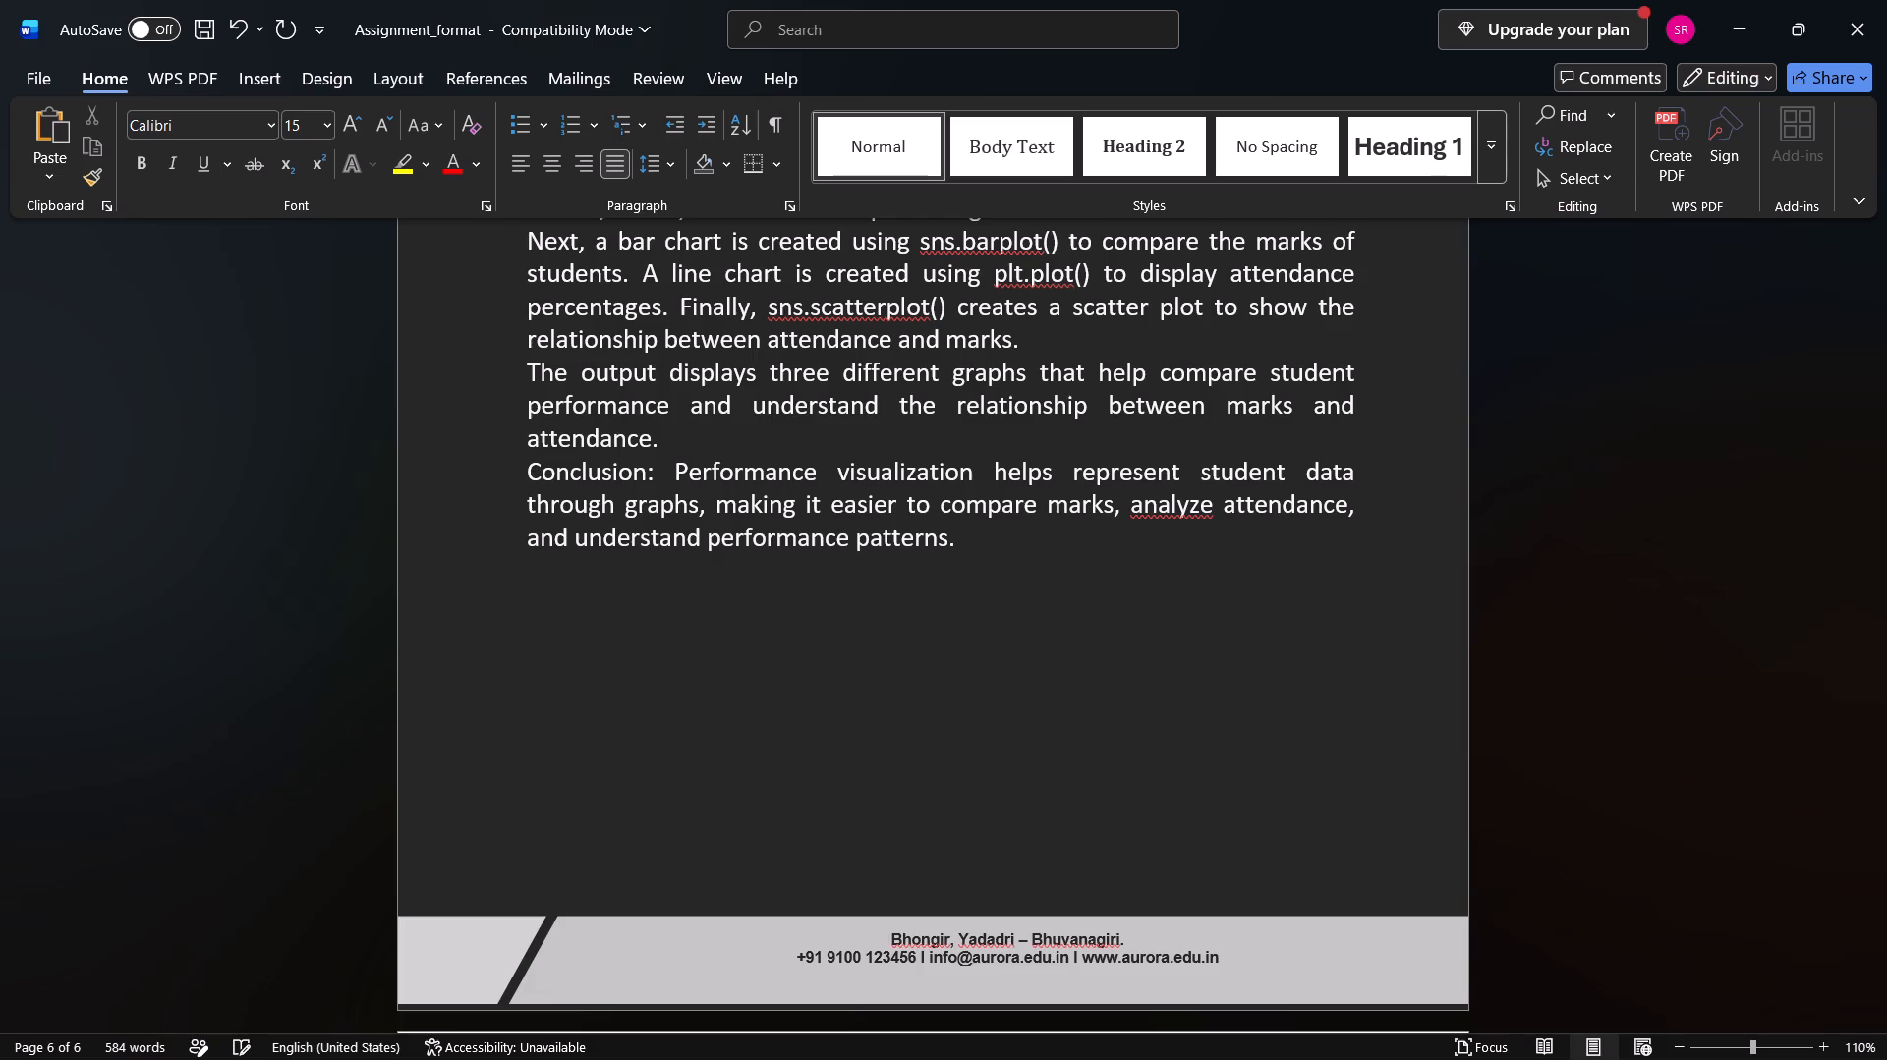
{"action": "key", "text": "Return"}
{"action": "key", "text": "alt+Tab"}
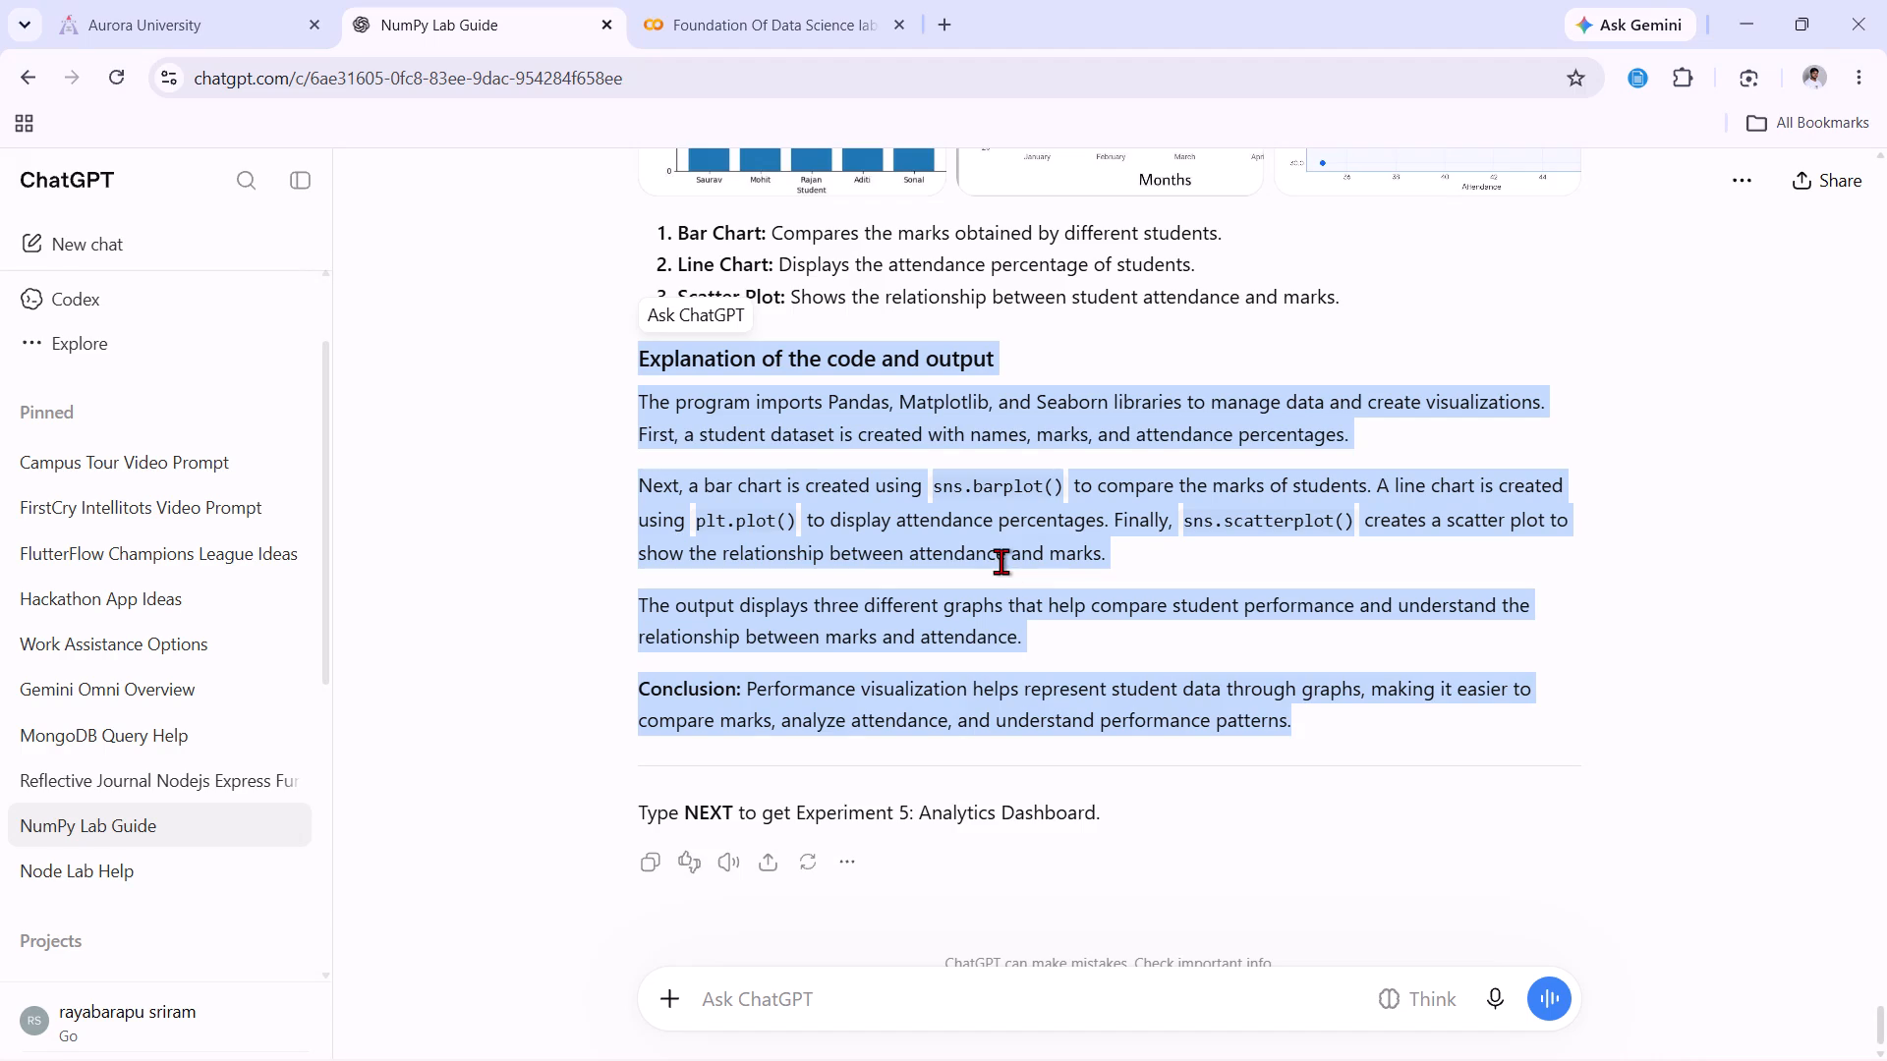
{"action": "double_click", "coordinate": [694, 815]}
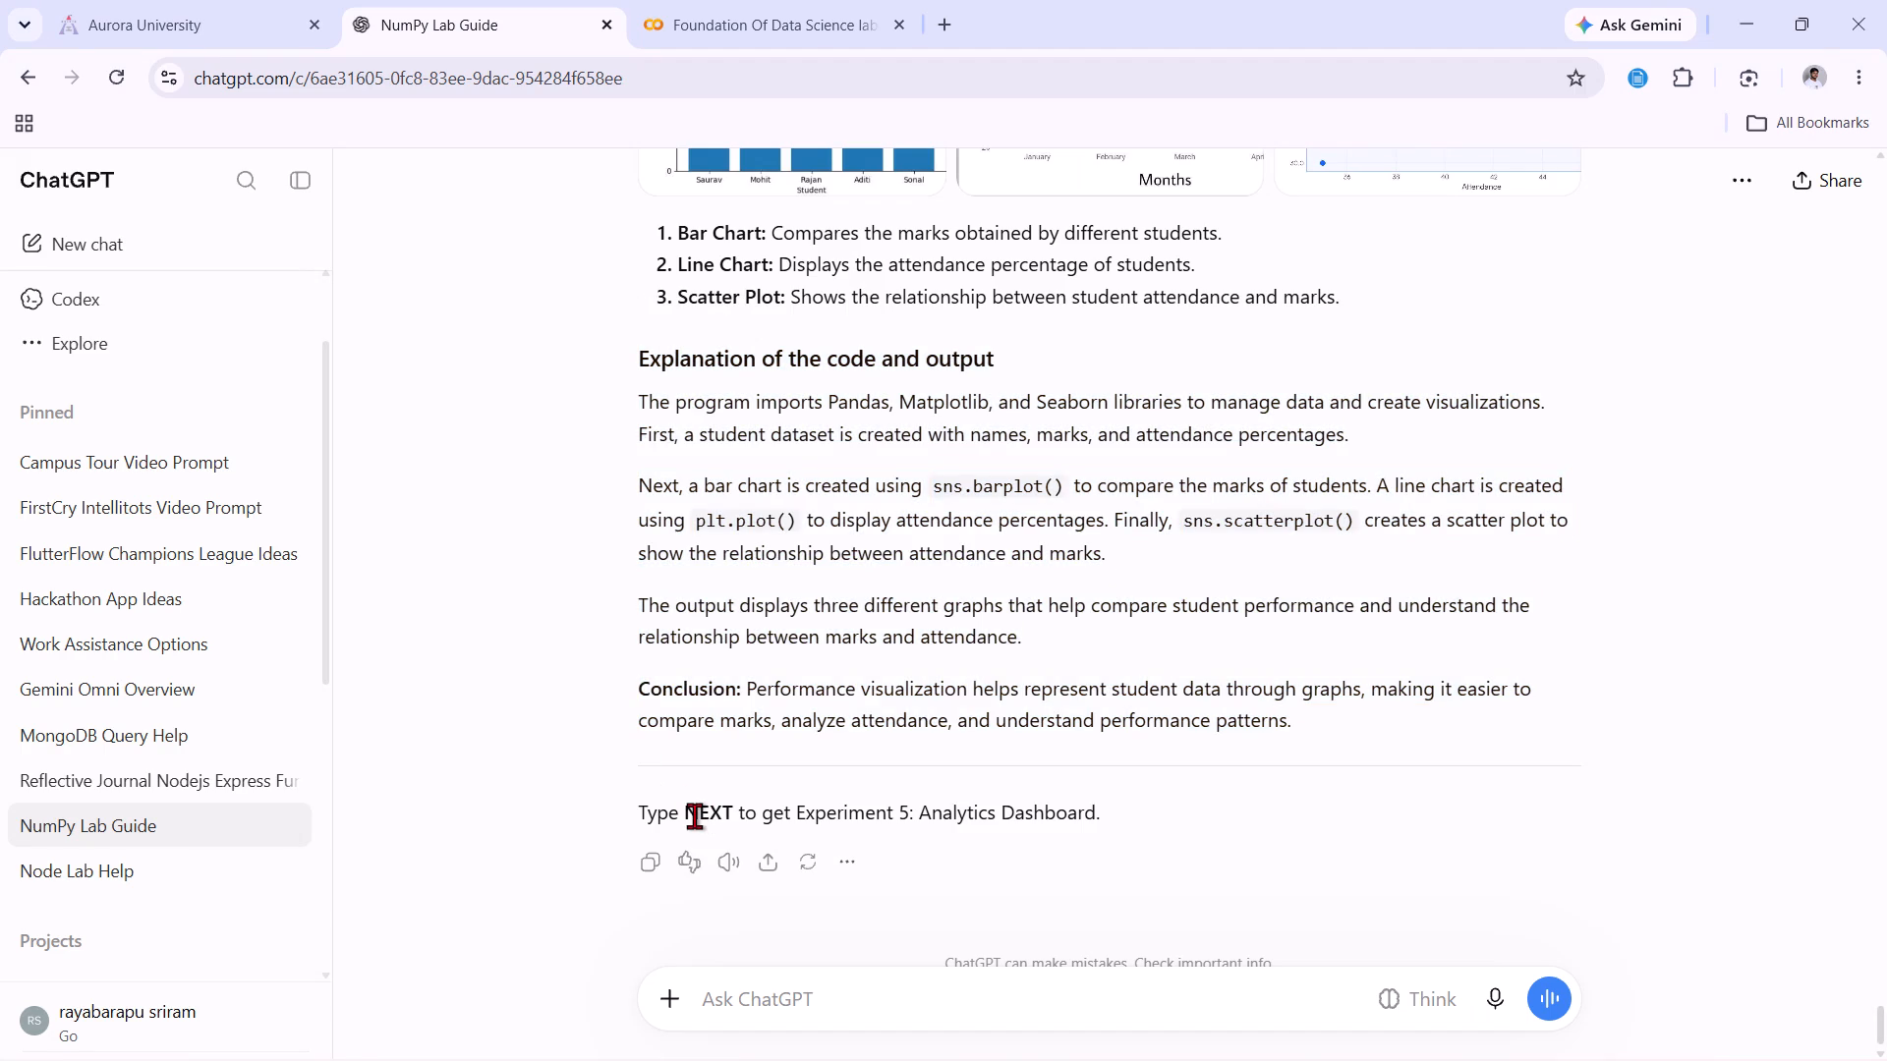
{"action": "left_click_drag", "start_coordinate": [694, 815], "coordinate": [706, 786]}
{"action": "left_click", "coordinate": [706, 786]}
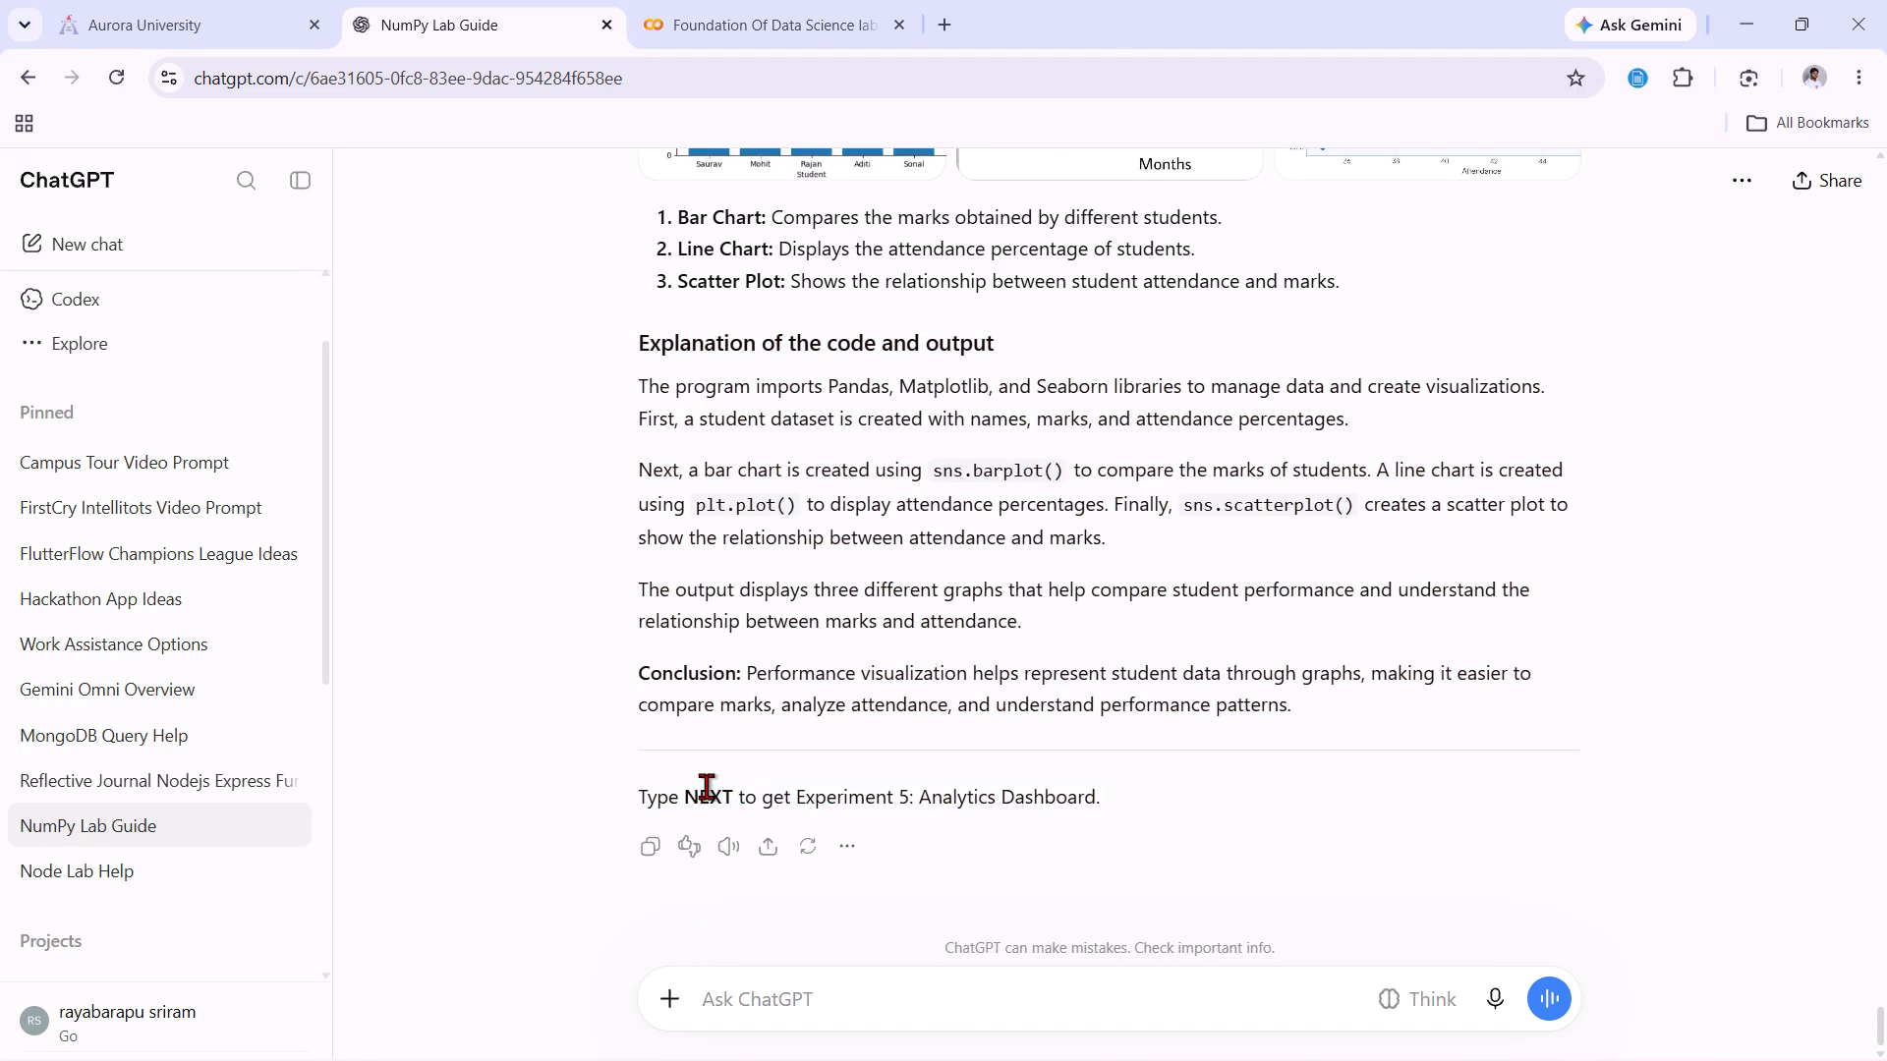
{"action": "double_click", "coordinate": [700, 805]}
{"action": "left_click", "coordinate": [700, 805]}
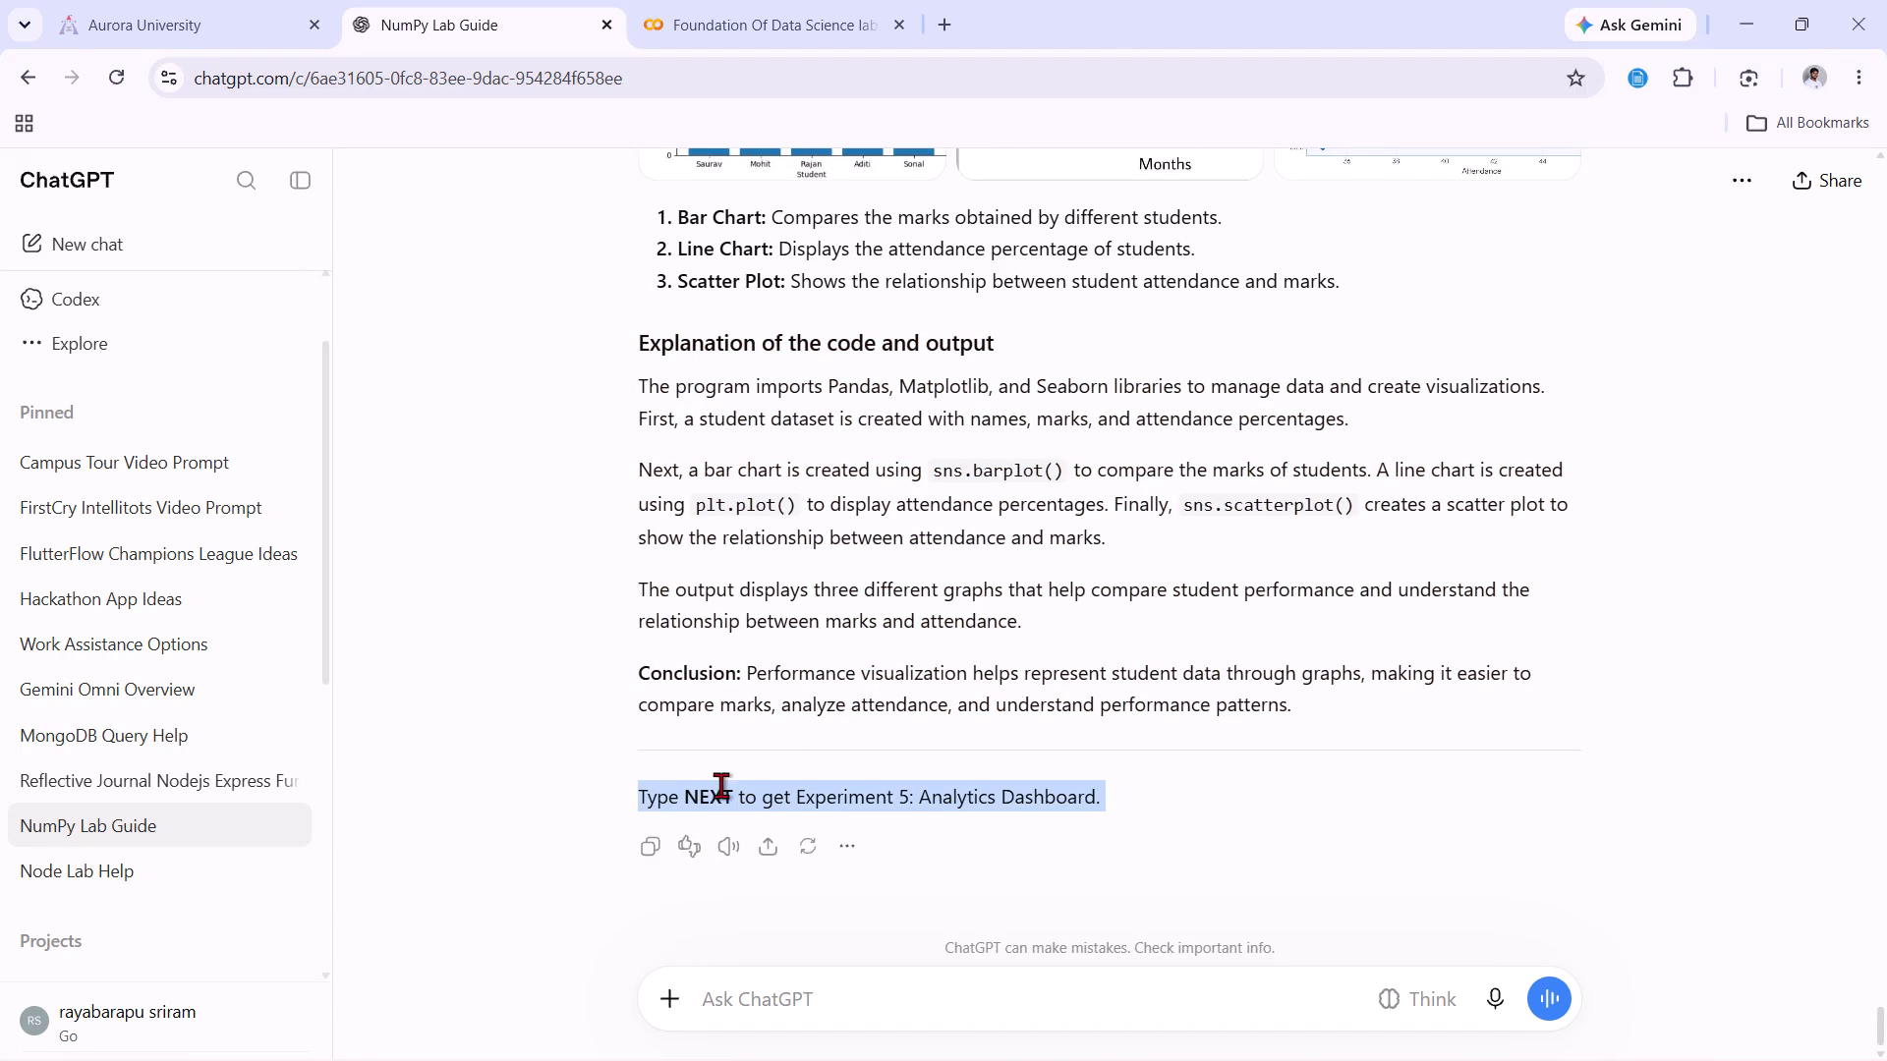
{"action": "left_click", "coordinate": [707, 802]}
{"action": "double_click", "coordinate": [707, 802]}
{"action": "left_click", "coordinate": [707, 802]}
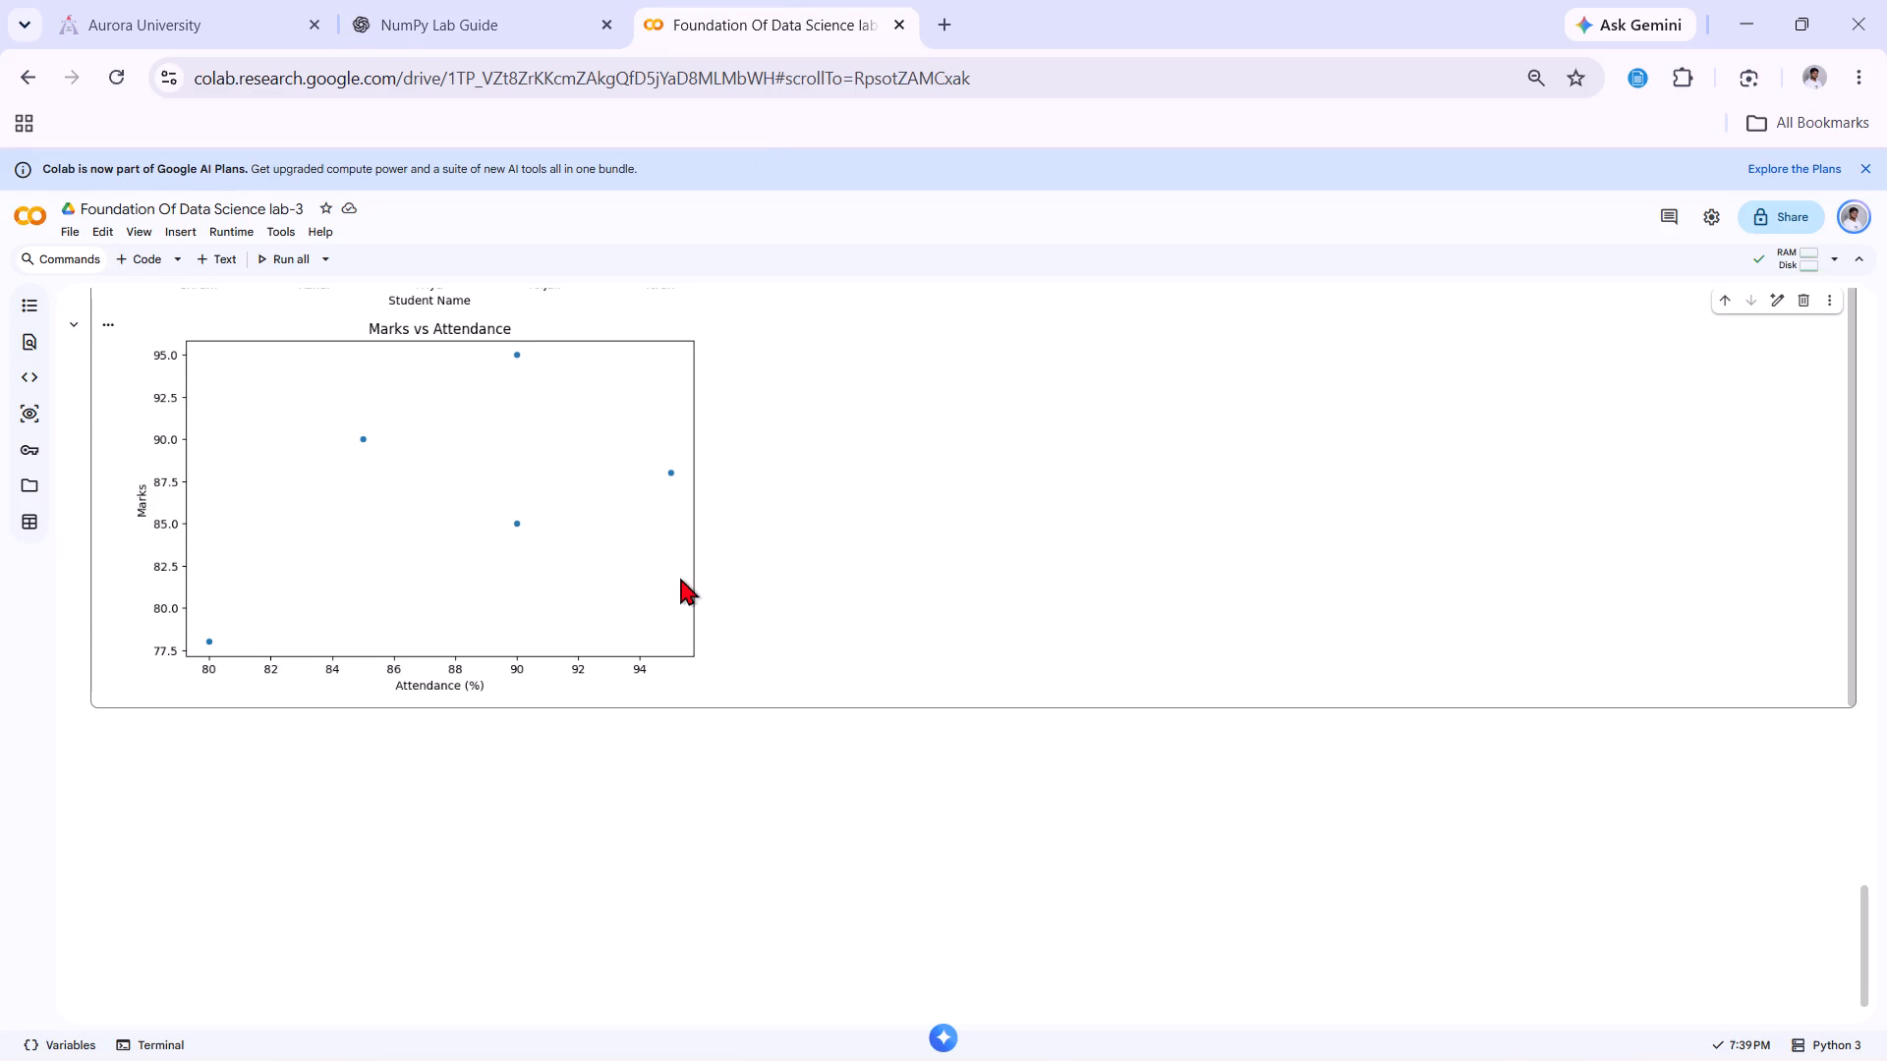
{"action": "scroll", "coordinate": [680, 578], "scroll_direction": "down", "scroll_amount": 1}
{"action": "left_click", "coordinate": [1023, 660]}
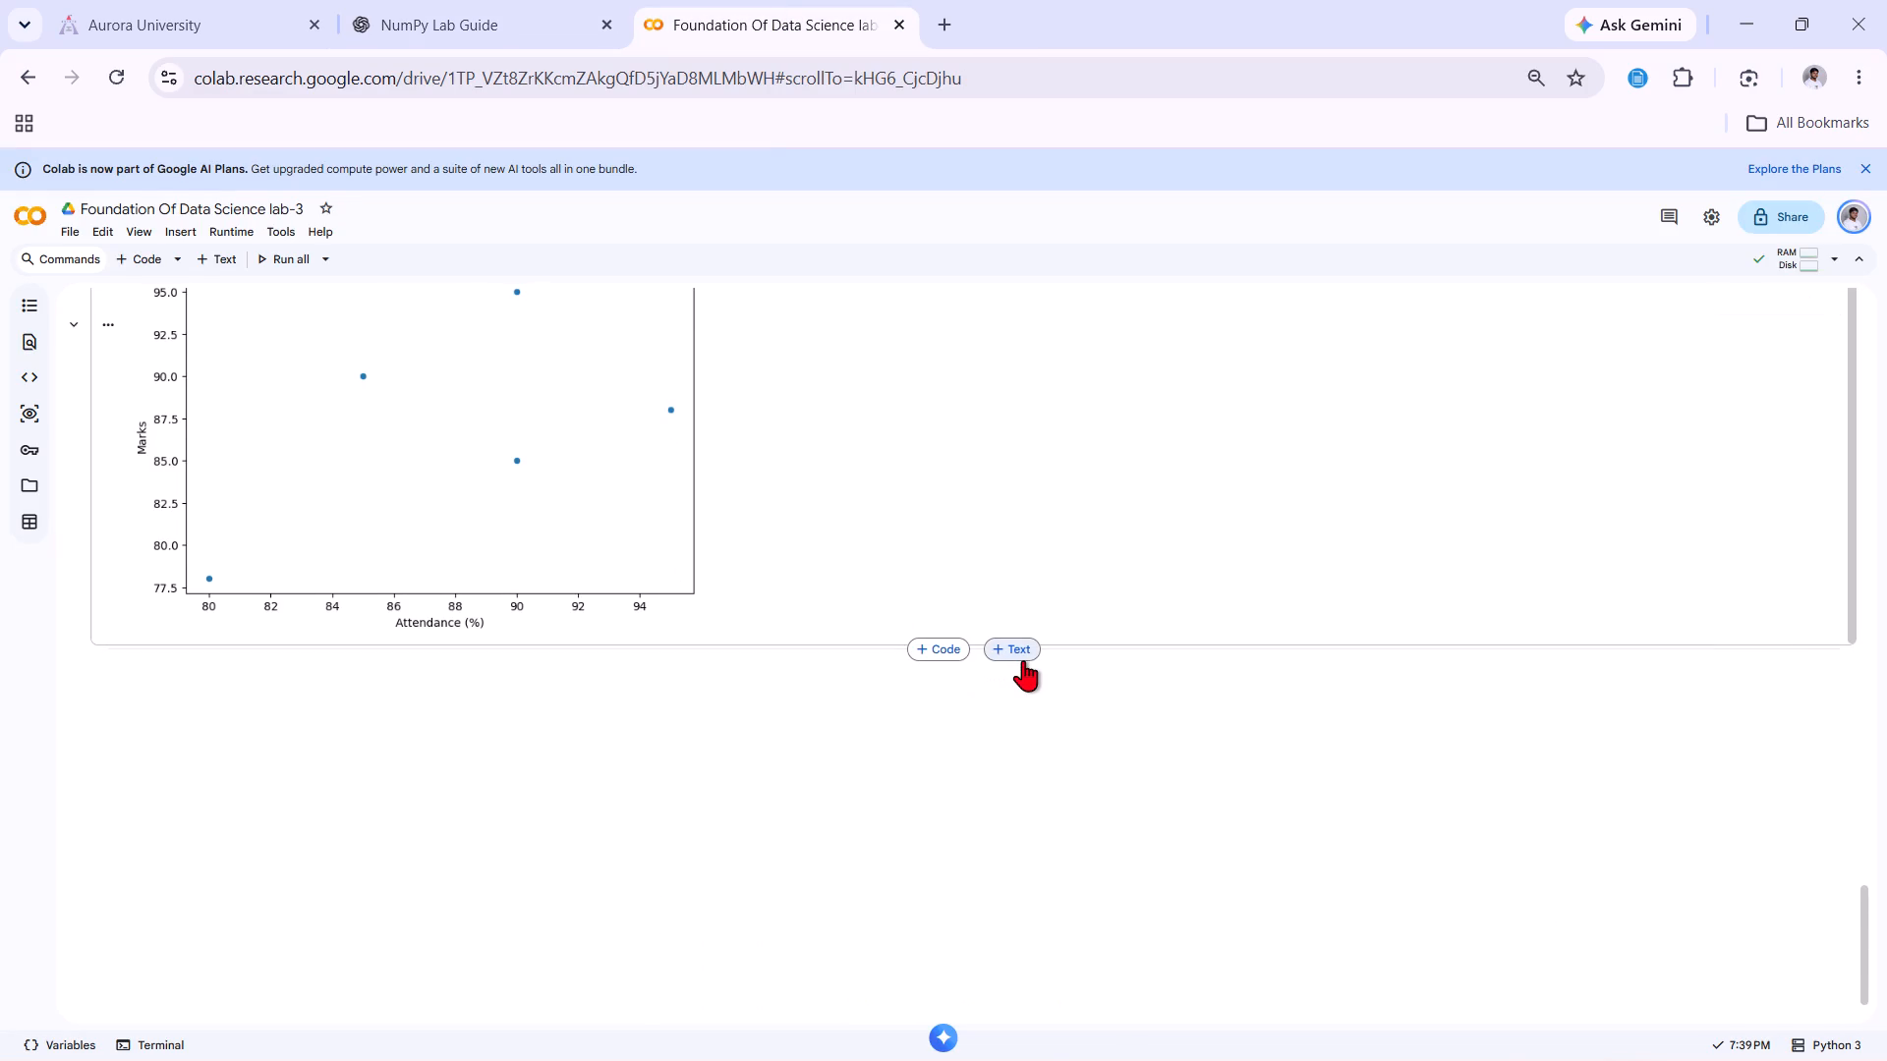
{"action": "key", "text": "ctrl+v"}
{"action": "left_click_drag", "start_coordinate": [404, 704], "coordinate": [73, 729]}
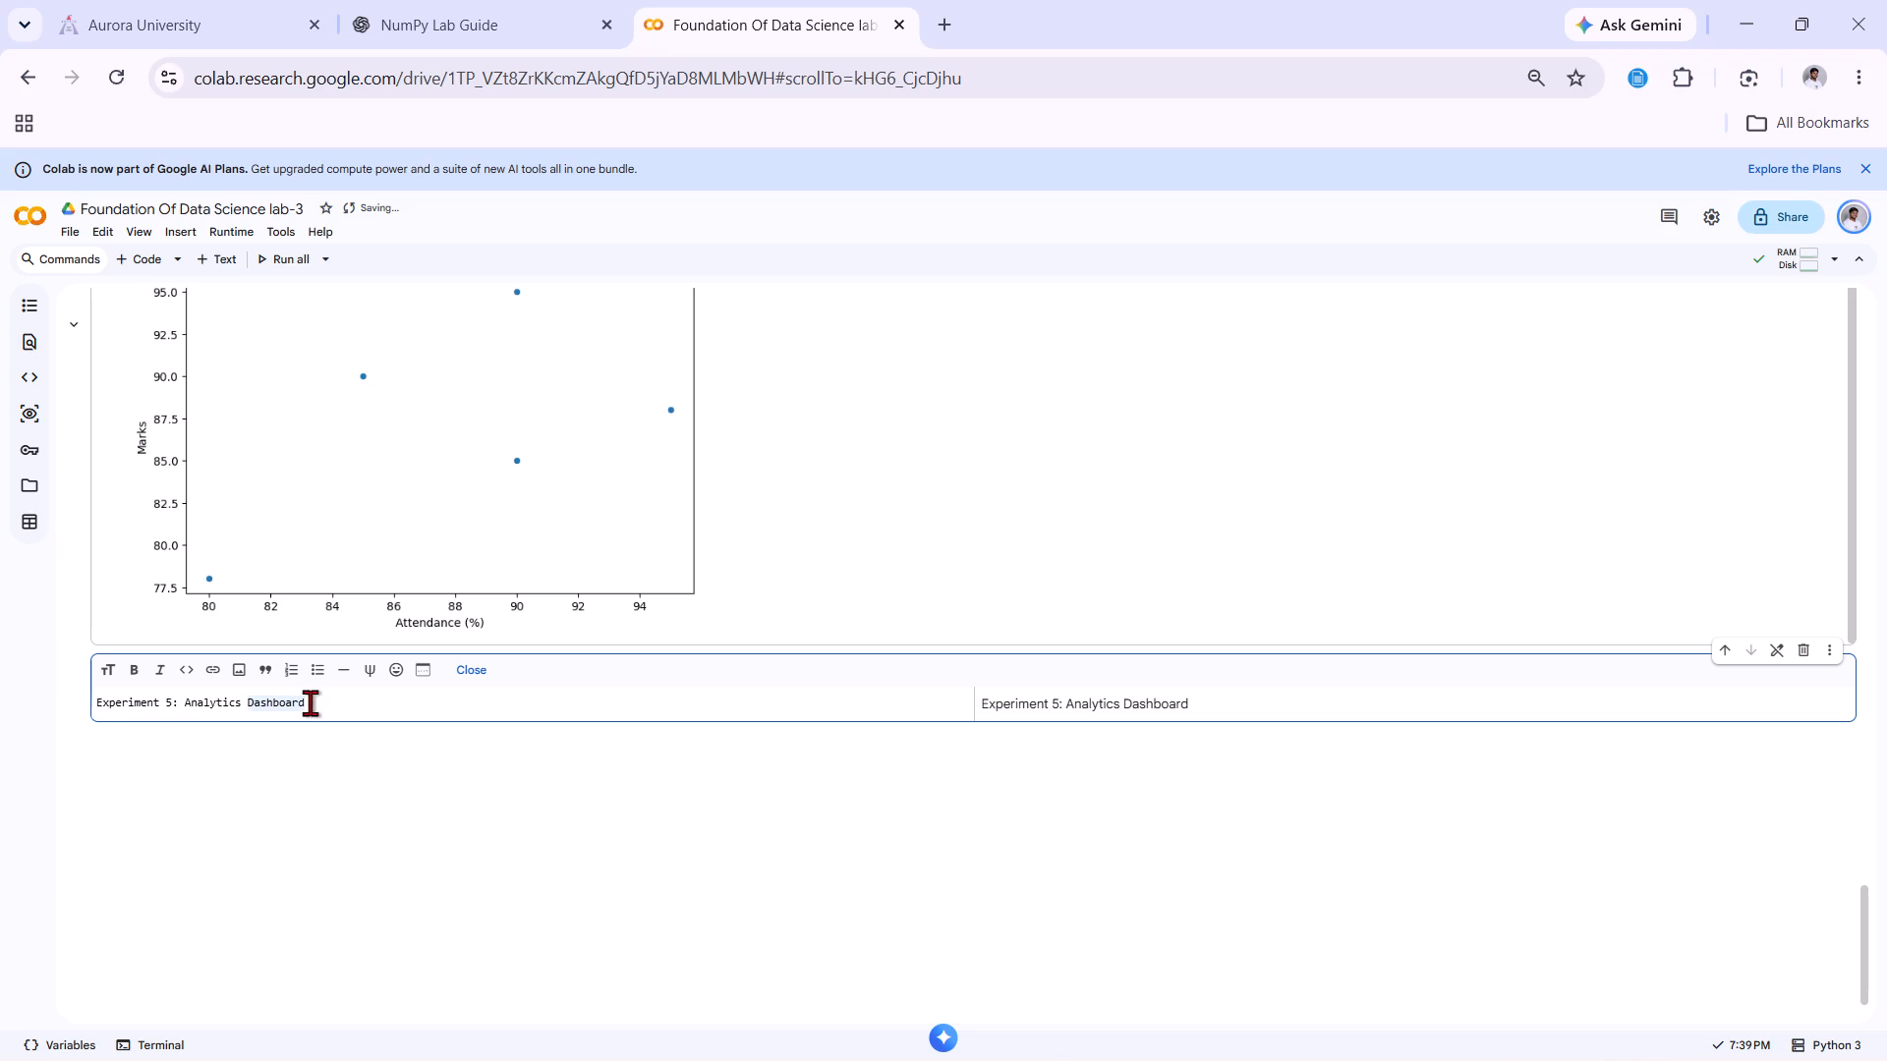
{"action": "left_click_drag", "start_coordinate": [310, 702], "coordinate": [86, 704]}
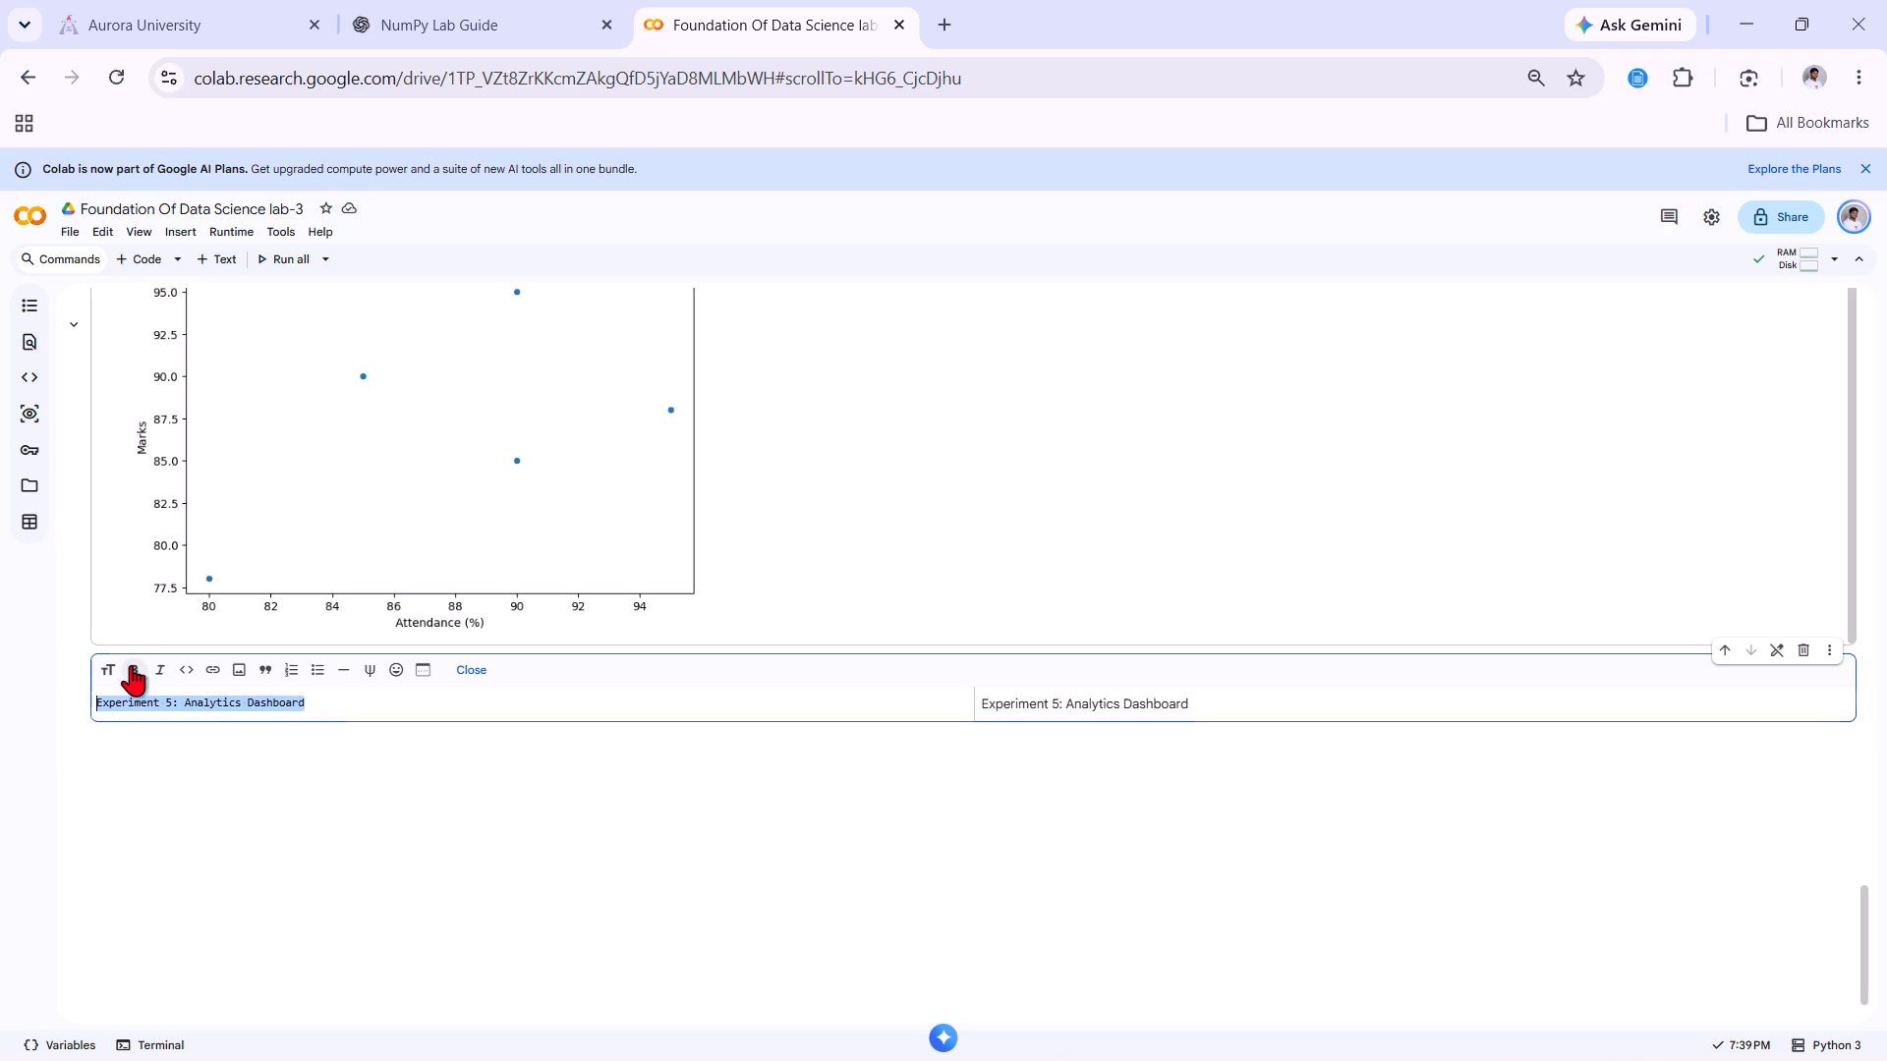
{"action": "left_click", "coordinate": [131, 665]}
{"action": "left_click", "coordinate": [724, 732]}
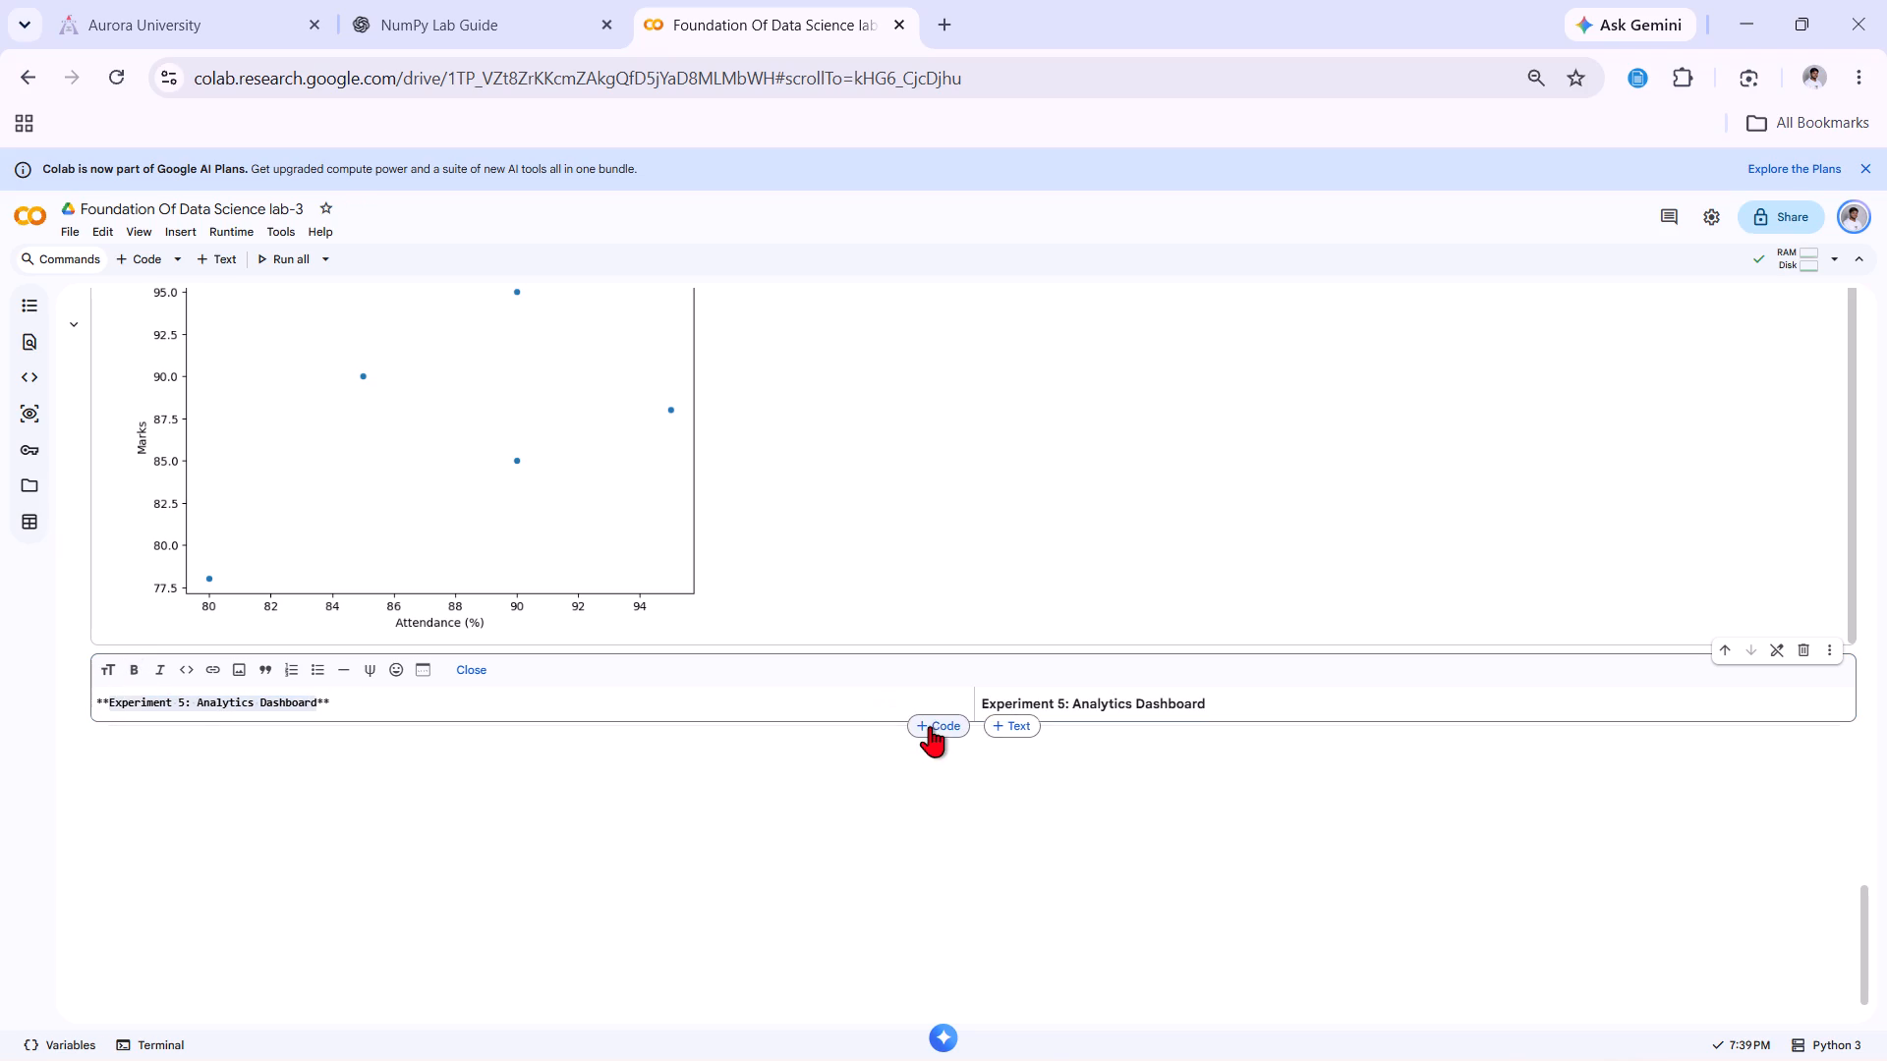
Add a code cell below the Experiment 5 heading and paste in the Python code copied from the ChatGPT response.
{"action": "left_click", "coordinate": [930, 726]}
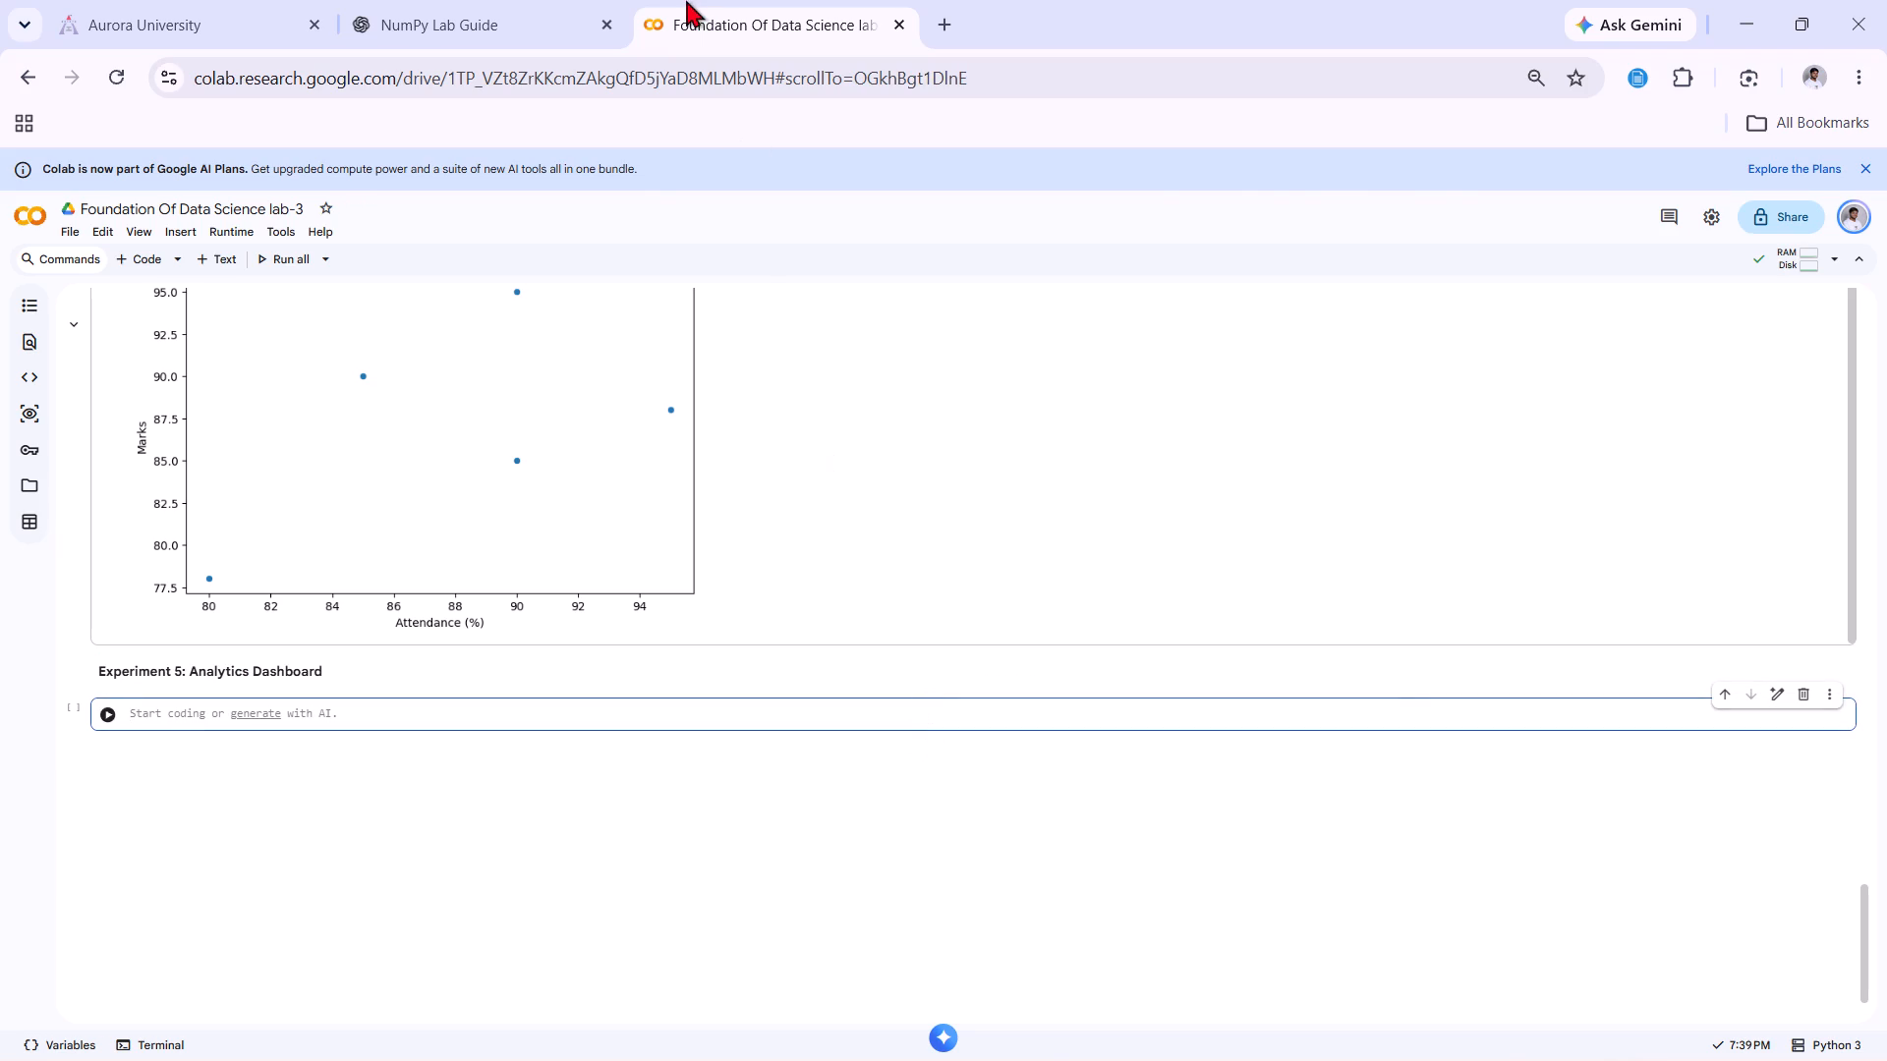
{"action": "left_click", "coordinate": [550, 0]}
{"action": "scroll", "coordinate": [536, 419], "scroll_direction": "down", "scroll_amount": 1}
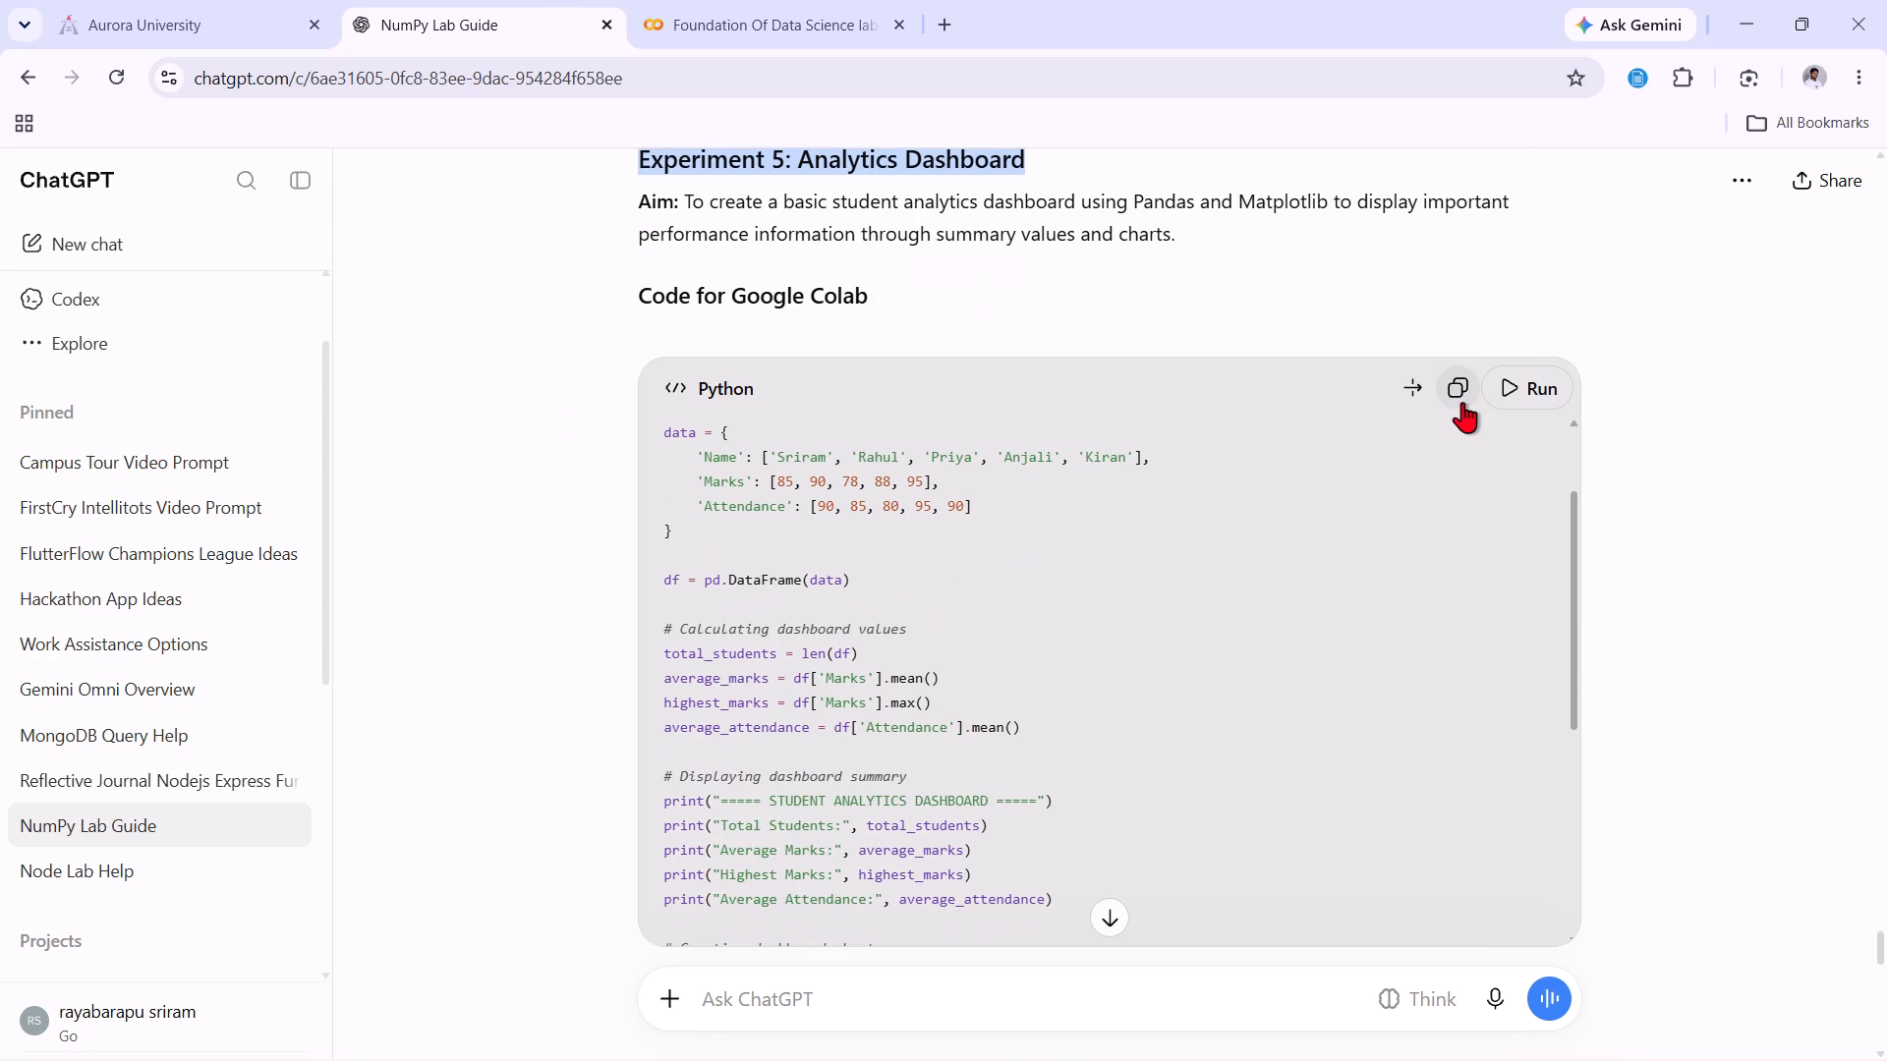
{"action": "left_click", "coordinate": [1455, 400]}
{"action": "left_click", "coordinate": [745, 0]}
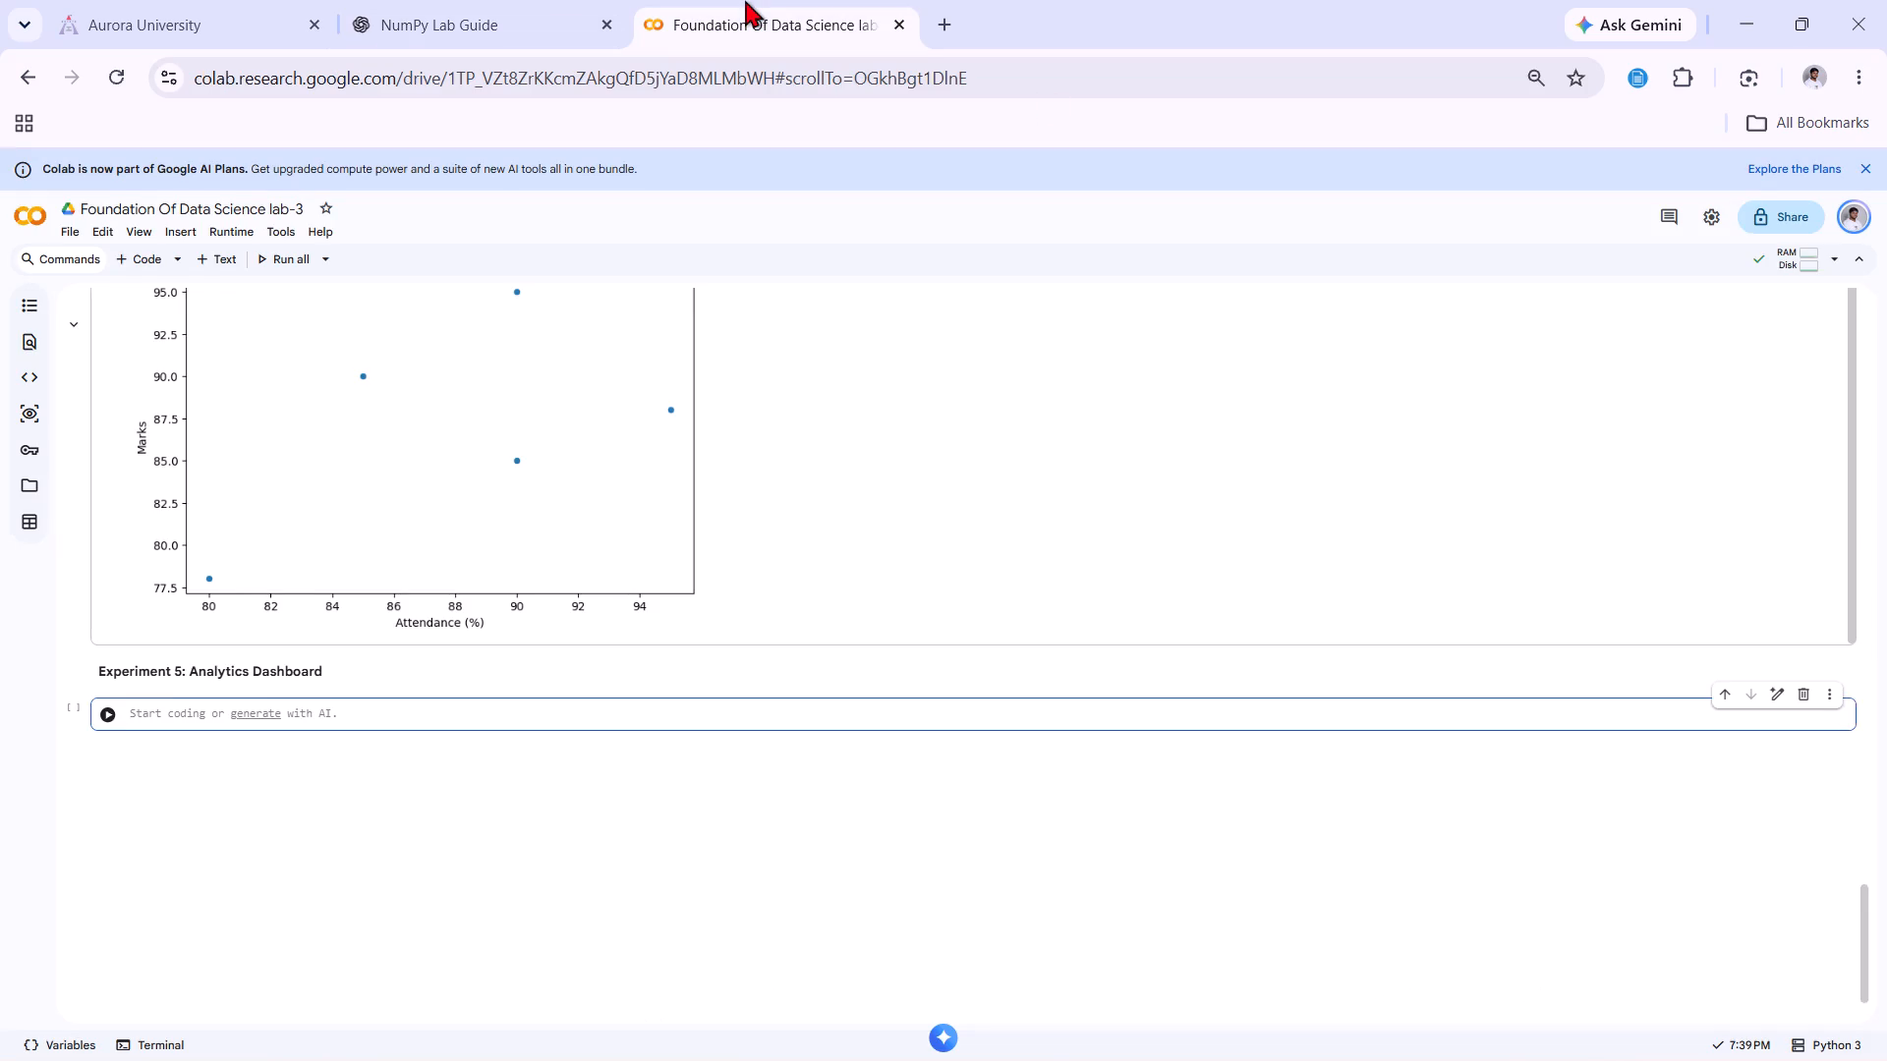
{"action": "key", "text": "ctrl+v"}
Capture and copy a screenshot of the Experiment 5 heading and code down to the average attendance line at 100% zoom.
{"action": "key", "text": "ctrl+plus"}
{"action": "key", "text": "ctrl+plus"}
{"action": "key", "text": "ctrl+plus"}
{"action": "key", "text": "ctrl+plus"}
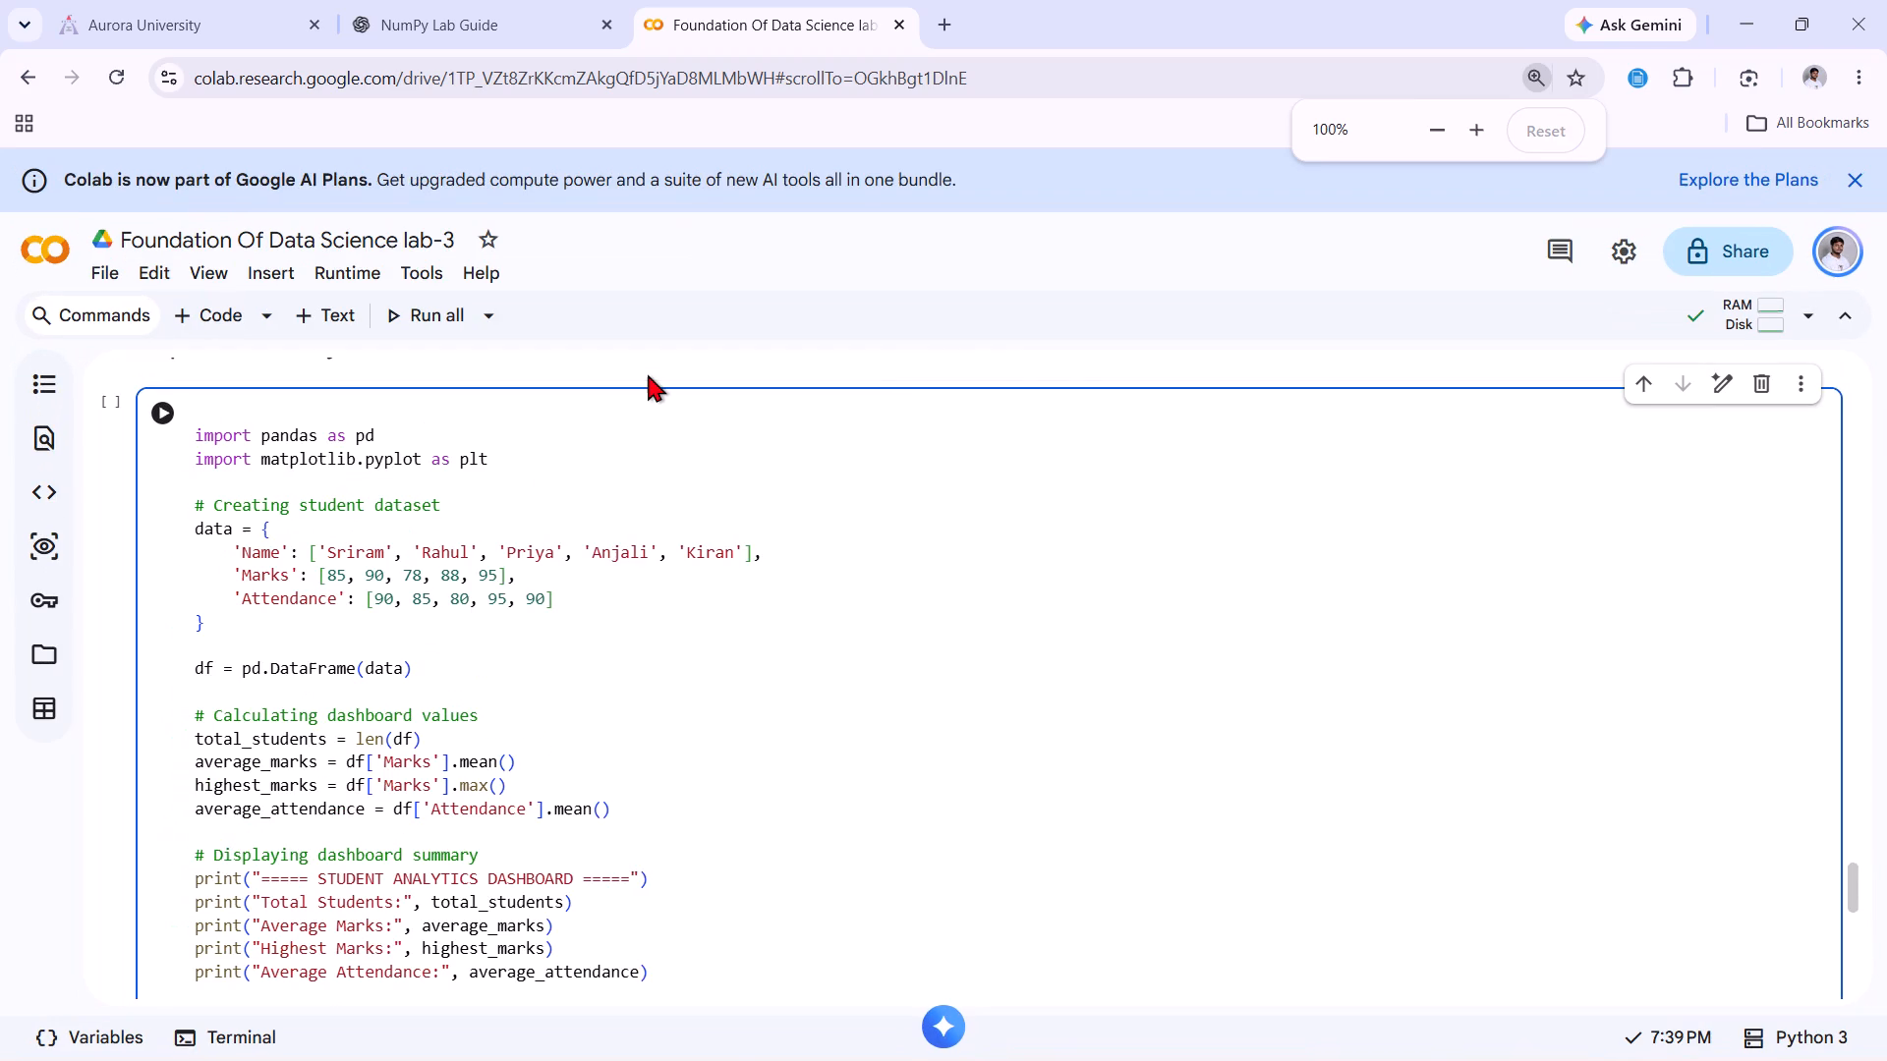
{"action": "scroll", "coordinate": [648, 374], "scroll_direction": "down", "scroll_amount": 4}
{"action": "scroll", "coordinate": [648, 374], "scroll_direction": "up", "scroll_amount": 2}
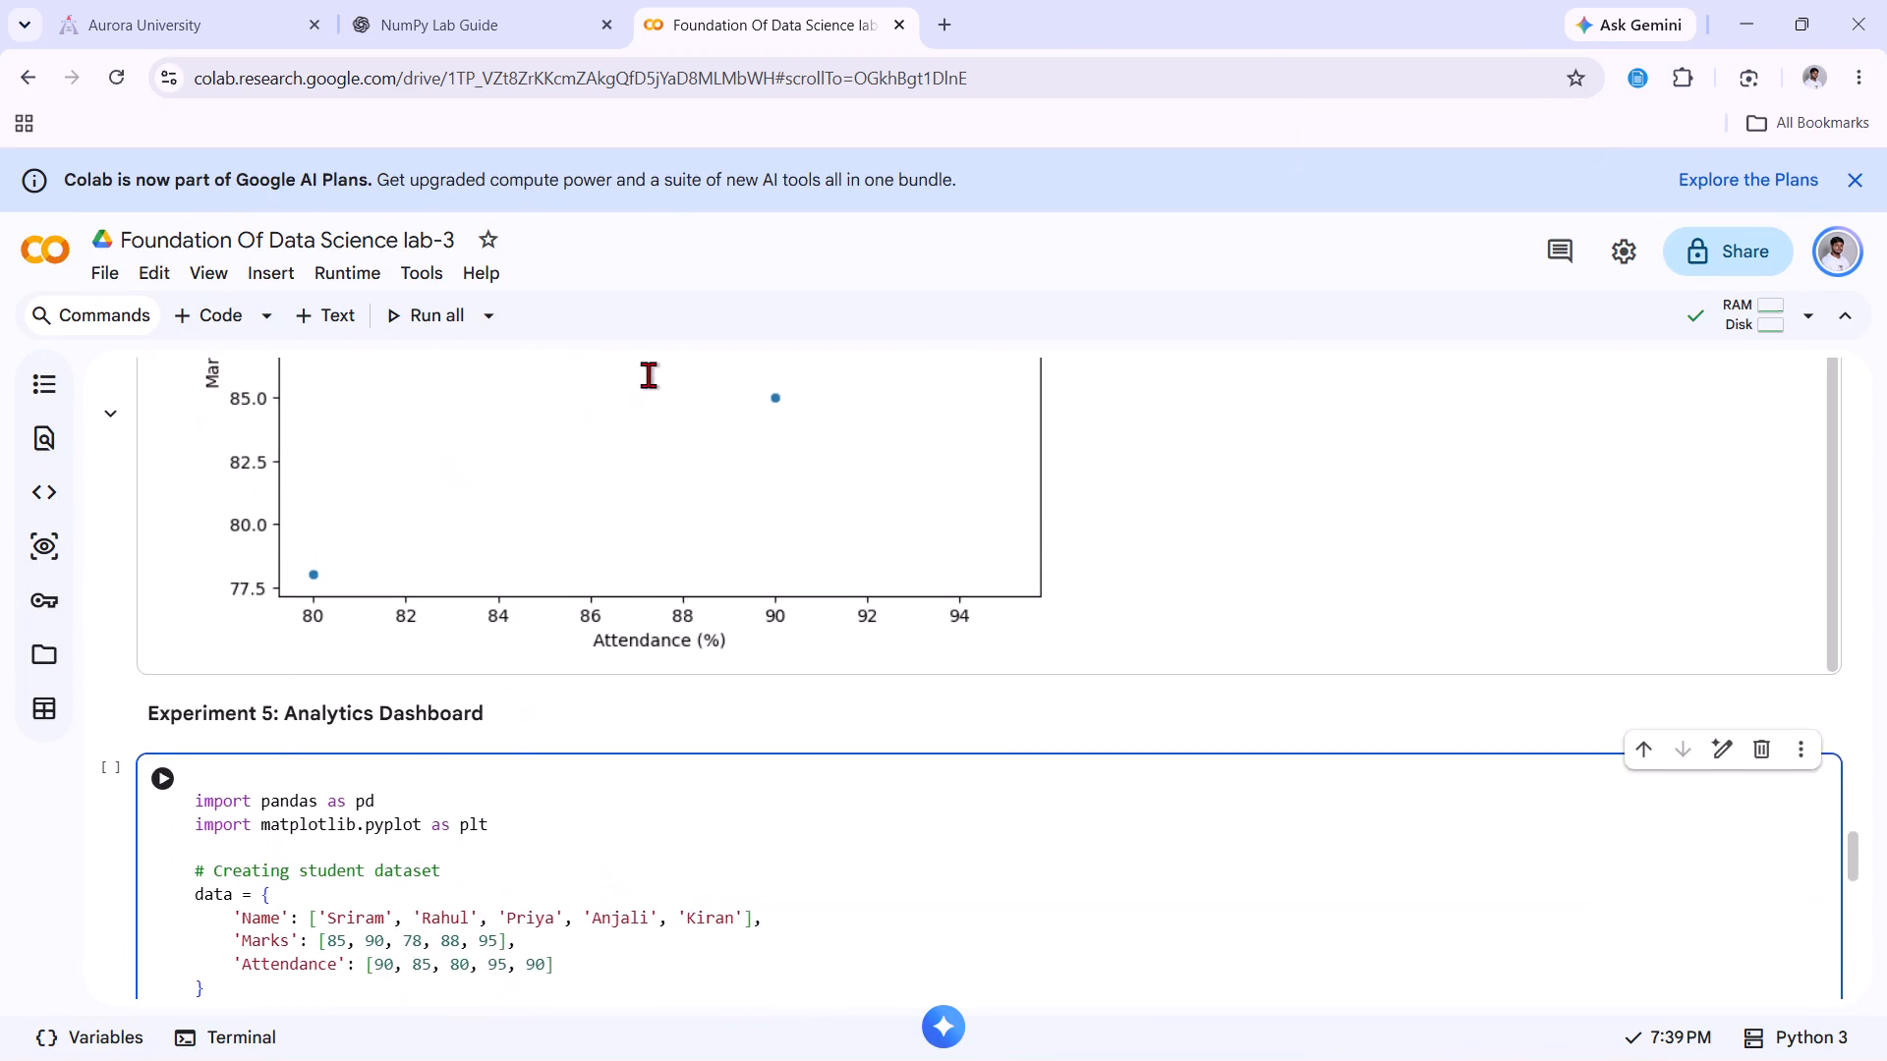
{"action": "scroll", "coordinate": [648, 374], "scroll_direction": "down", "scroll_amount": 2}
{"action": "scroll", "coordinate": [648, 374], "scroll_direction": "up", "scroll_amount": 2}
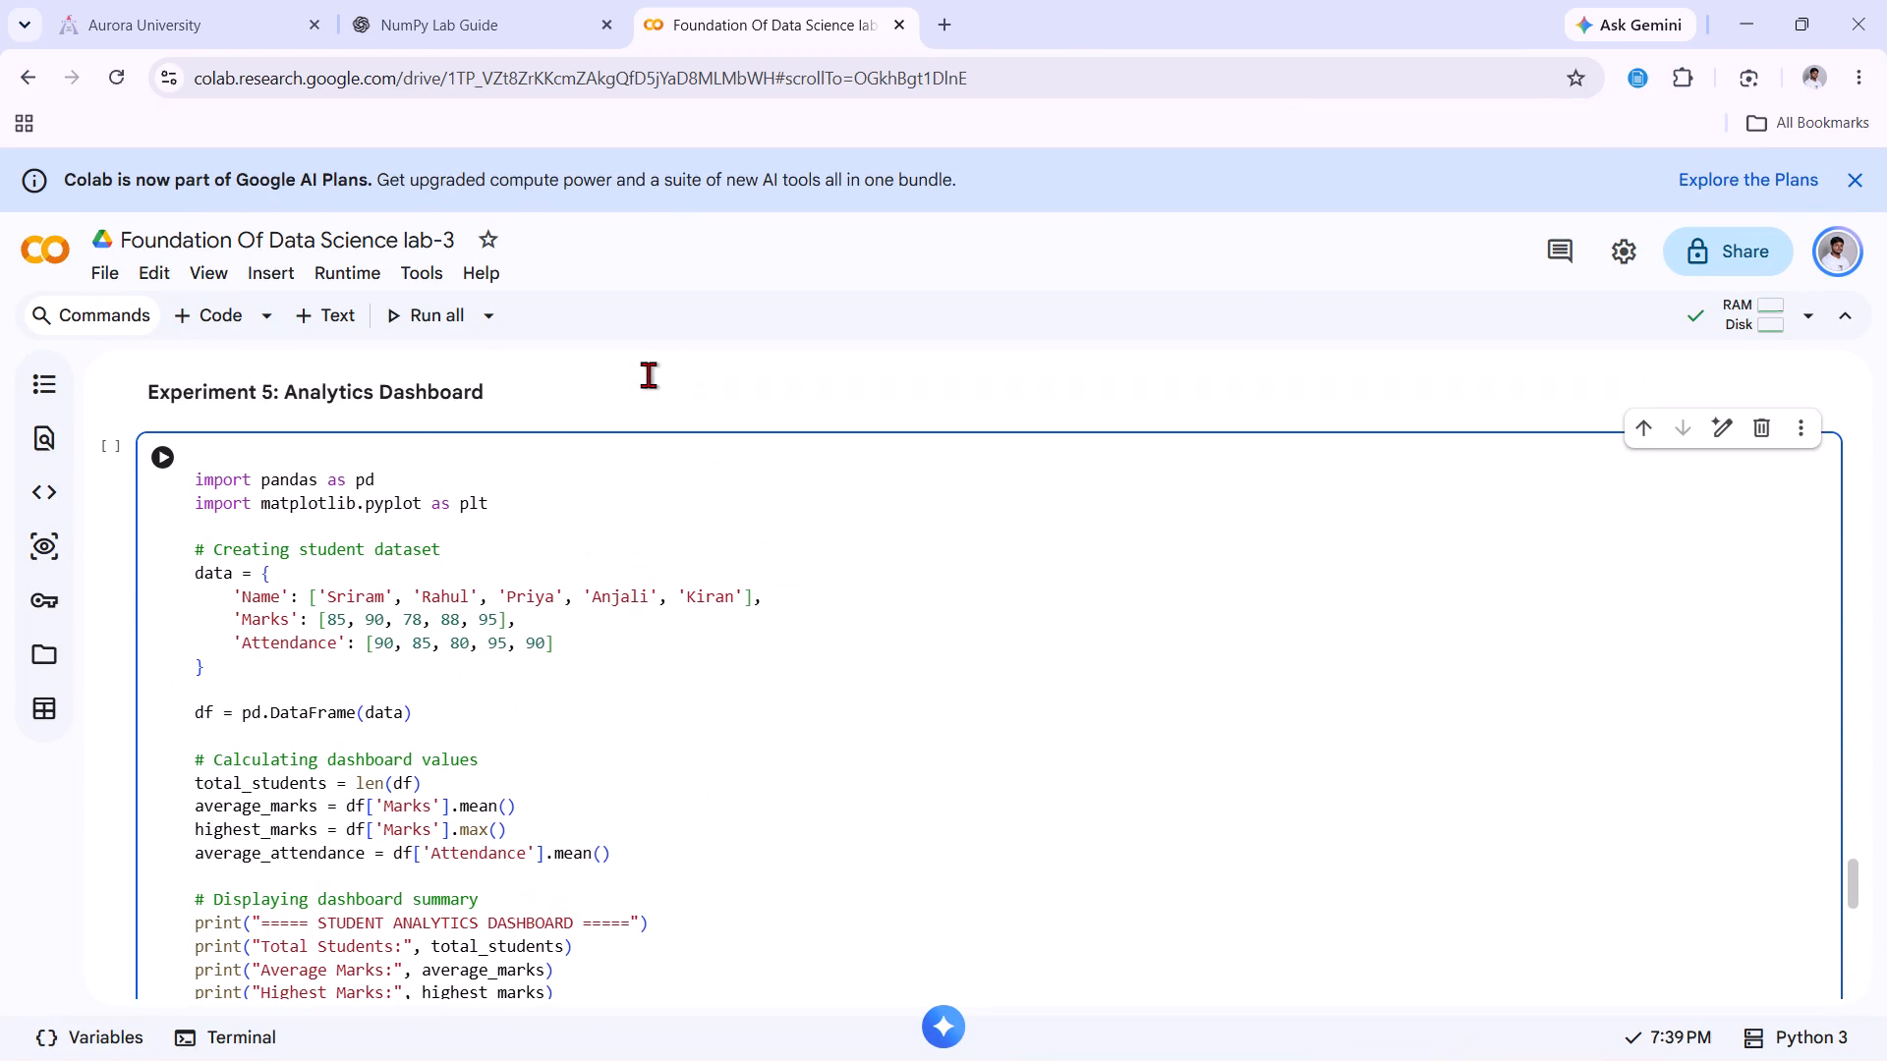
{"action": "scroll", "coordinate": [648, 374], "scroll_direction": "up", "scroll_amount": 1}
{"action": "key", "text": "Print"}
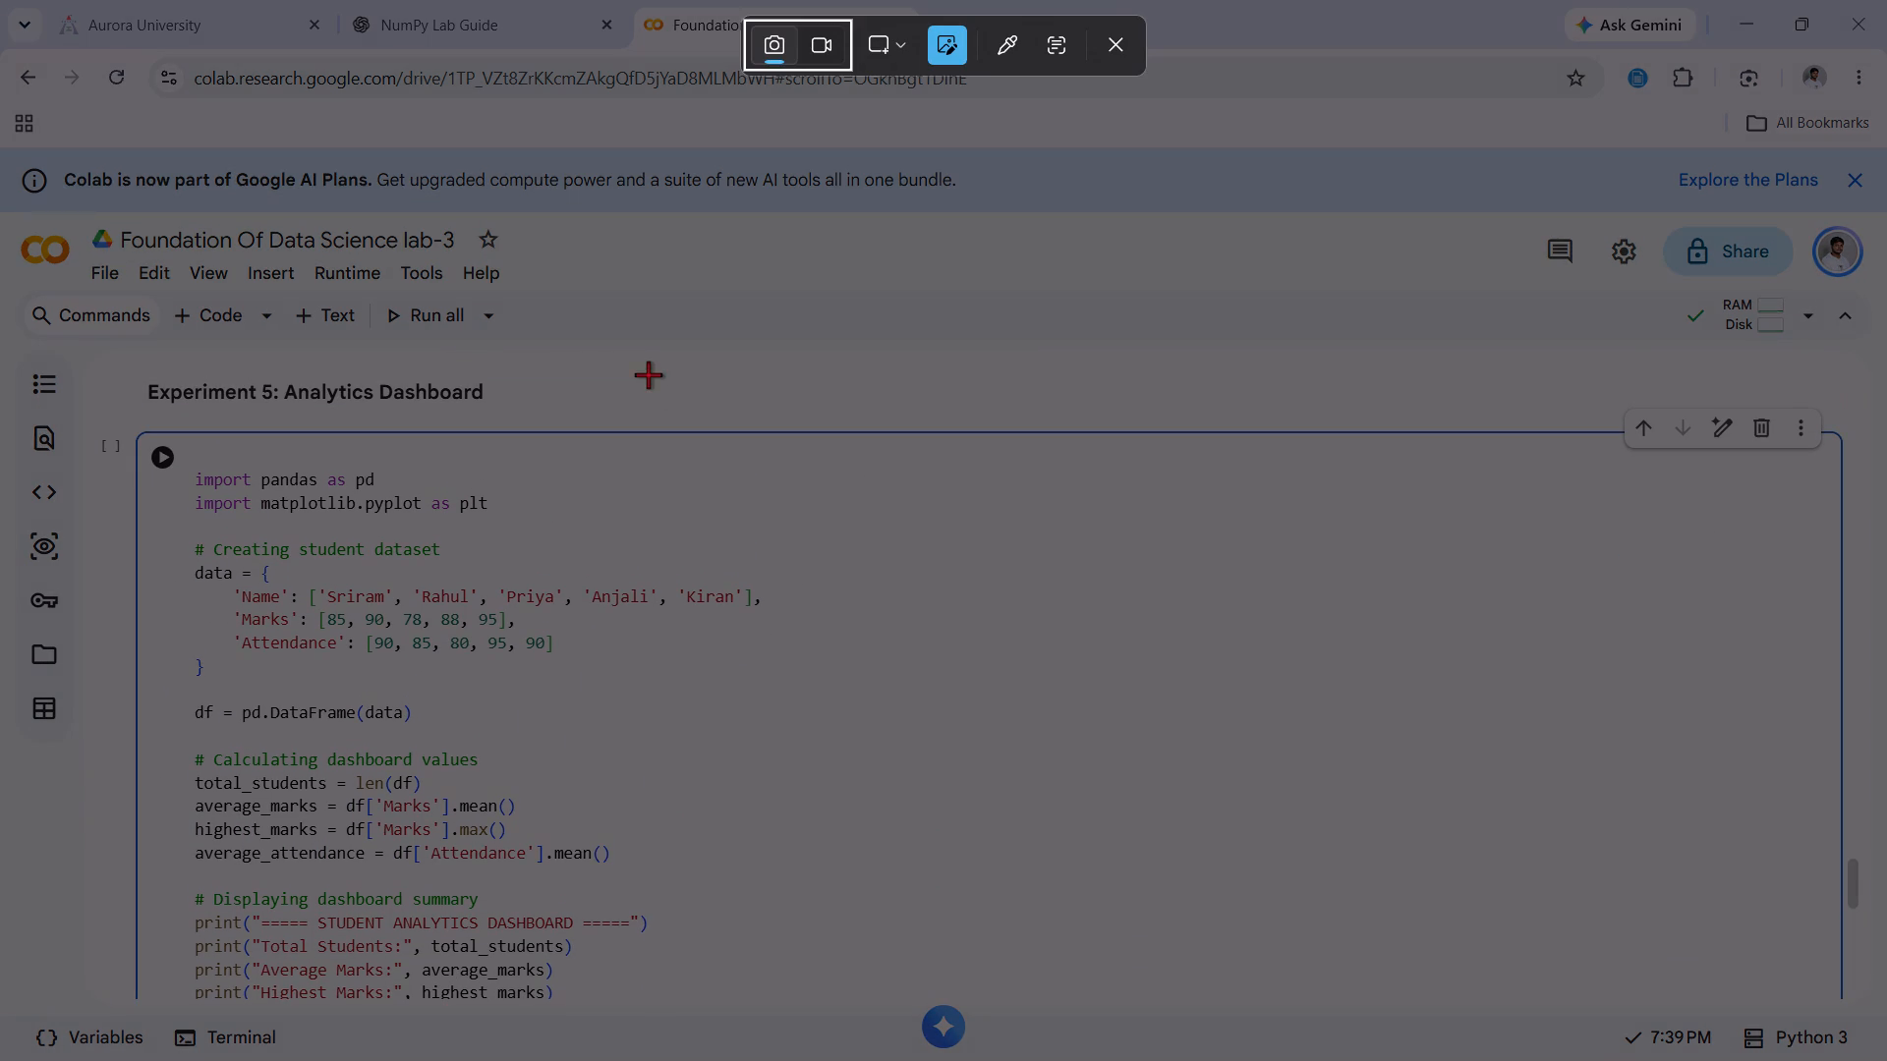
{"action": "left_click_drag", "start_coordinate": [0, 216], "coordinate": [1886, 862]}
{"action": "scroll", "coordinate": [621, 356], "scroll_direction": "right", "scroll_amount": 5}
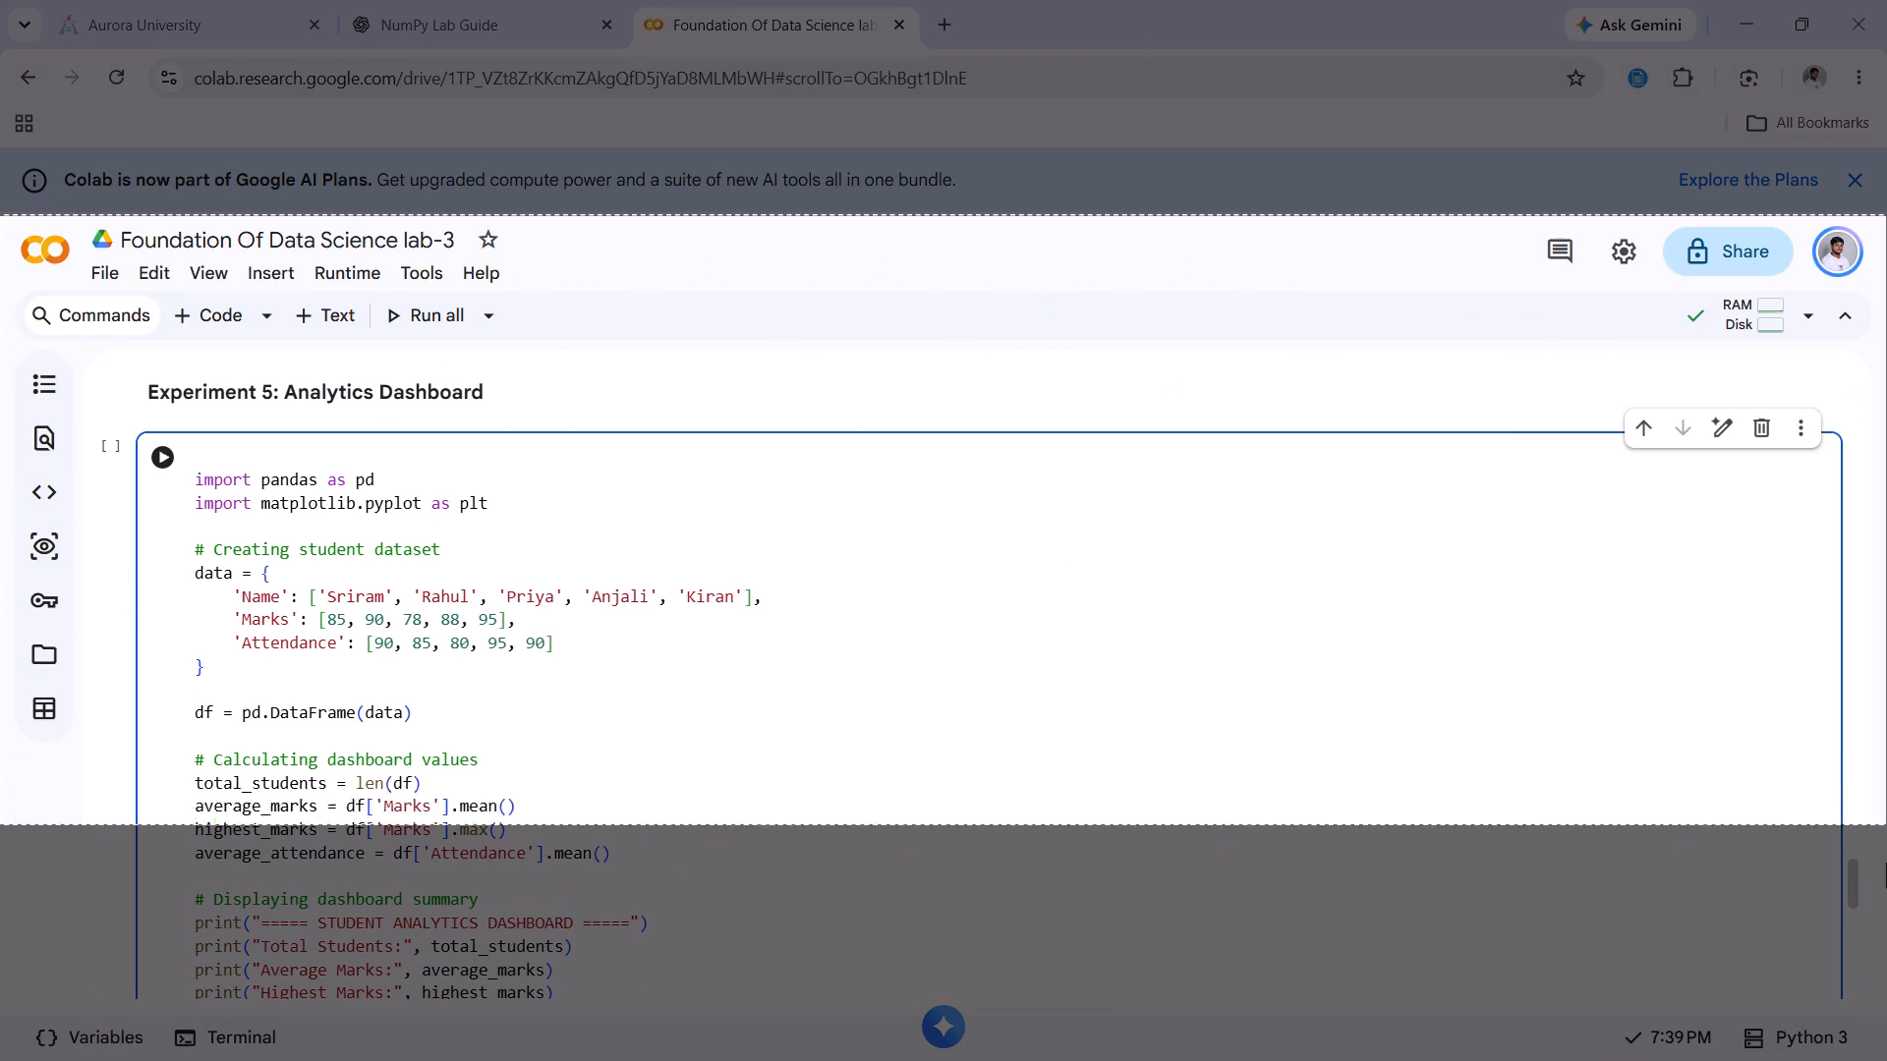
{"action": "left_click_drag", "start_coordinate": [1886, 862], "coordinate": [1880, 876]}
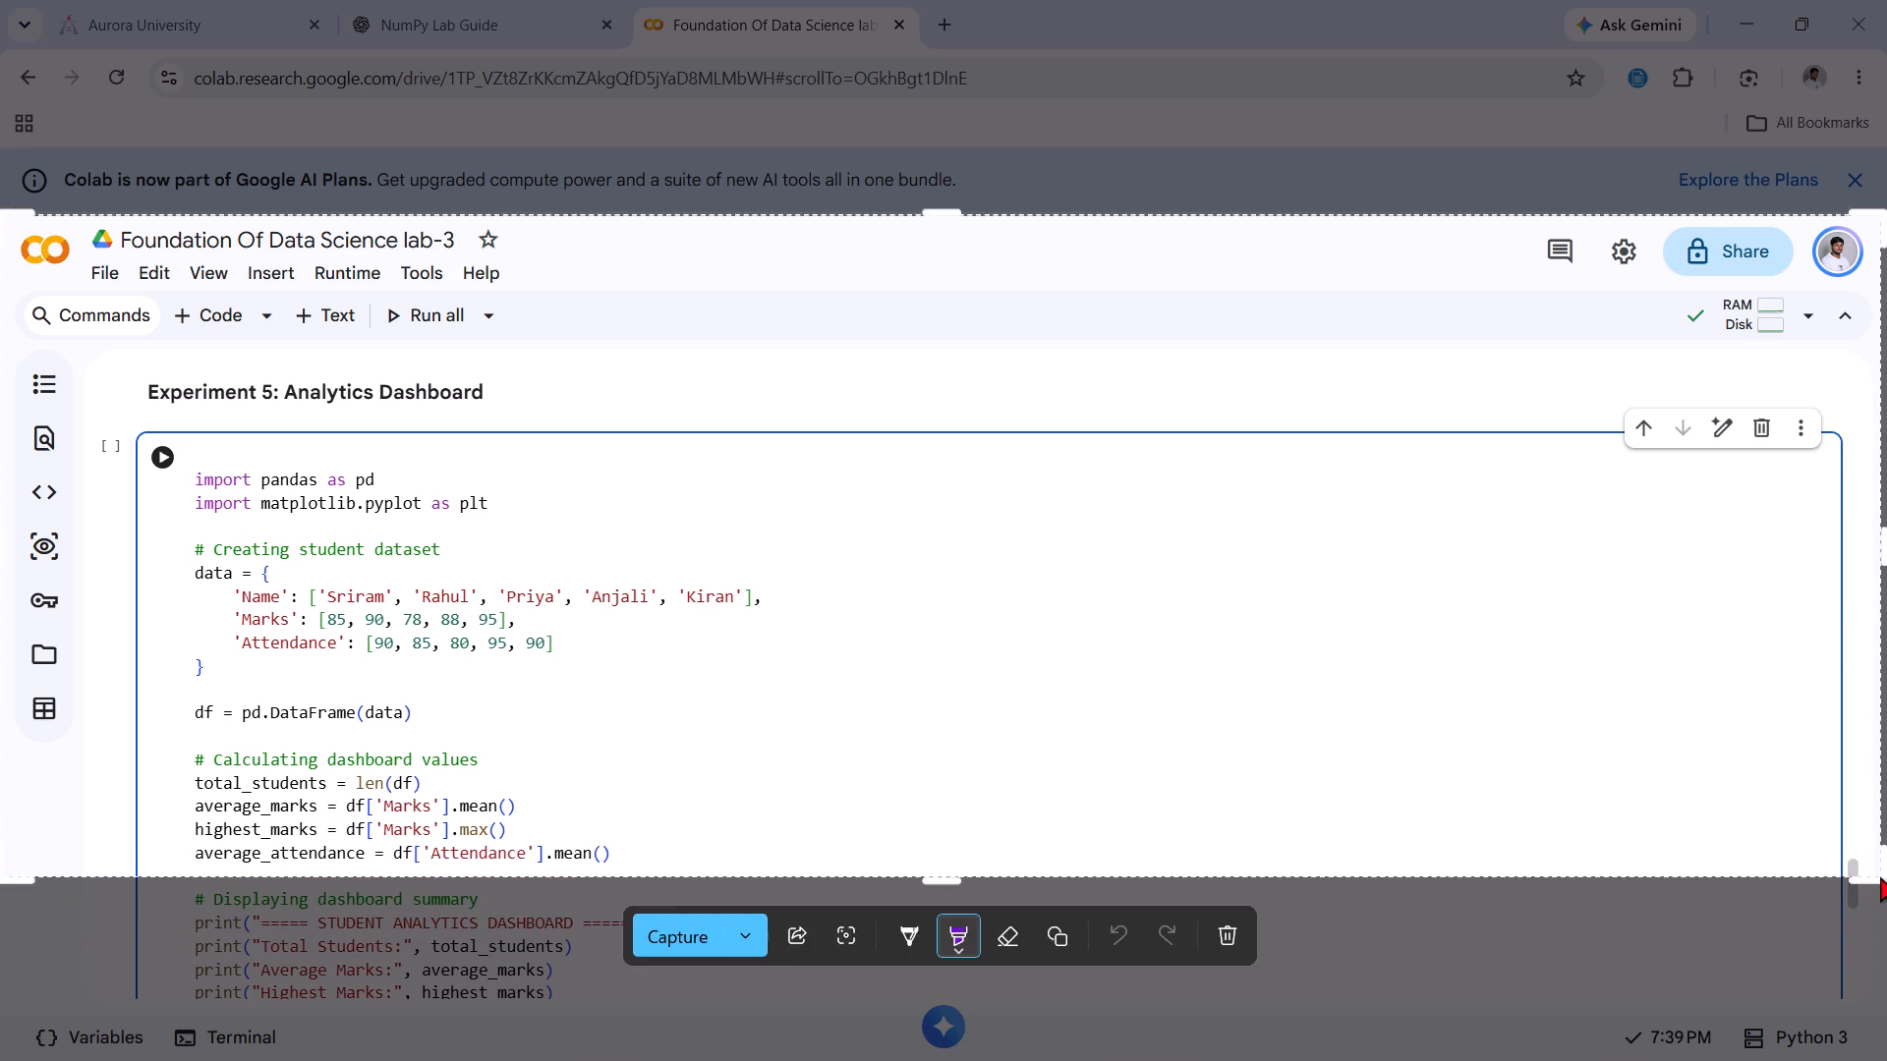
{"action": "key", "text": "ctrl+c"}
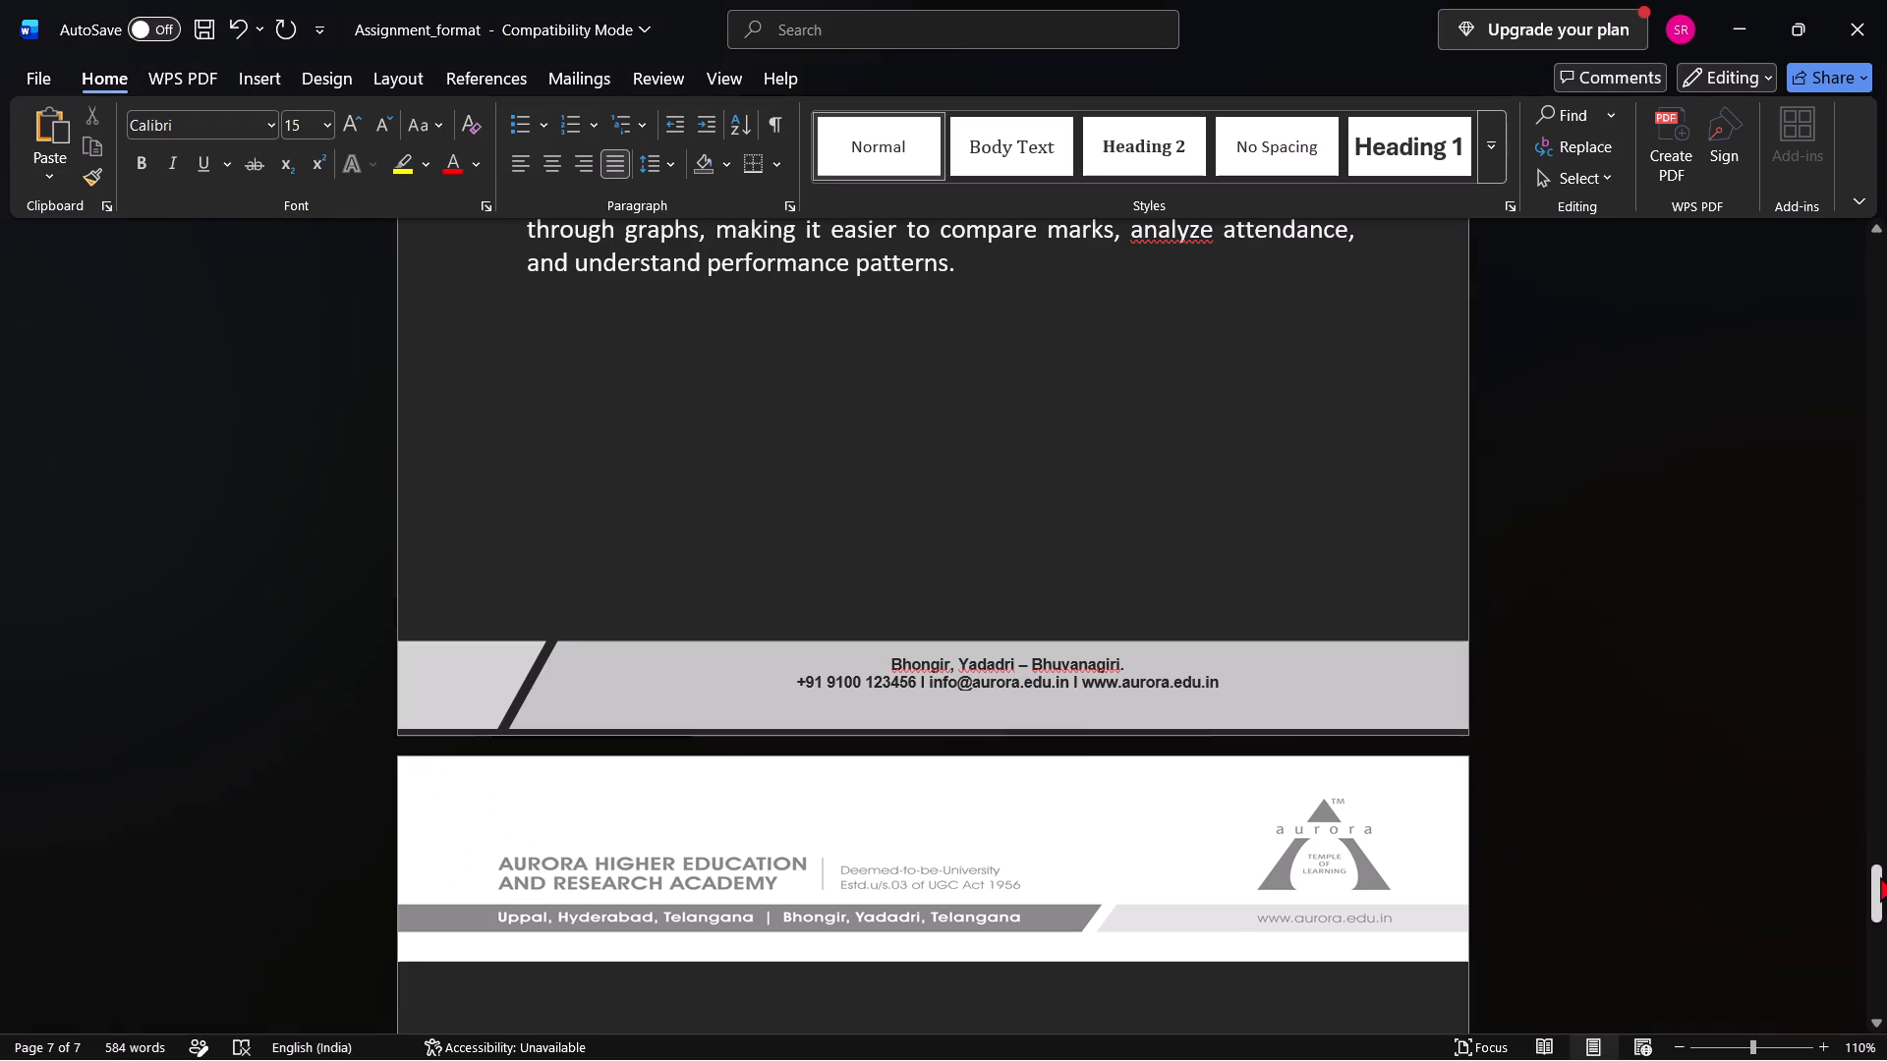
Paste the heading "Experiment 5: Analytics Dashboard" from the clipboard history onto the new page in Word and start a new line.
{"action": "key", "text": "super+v"}
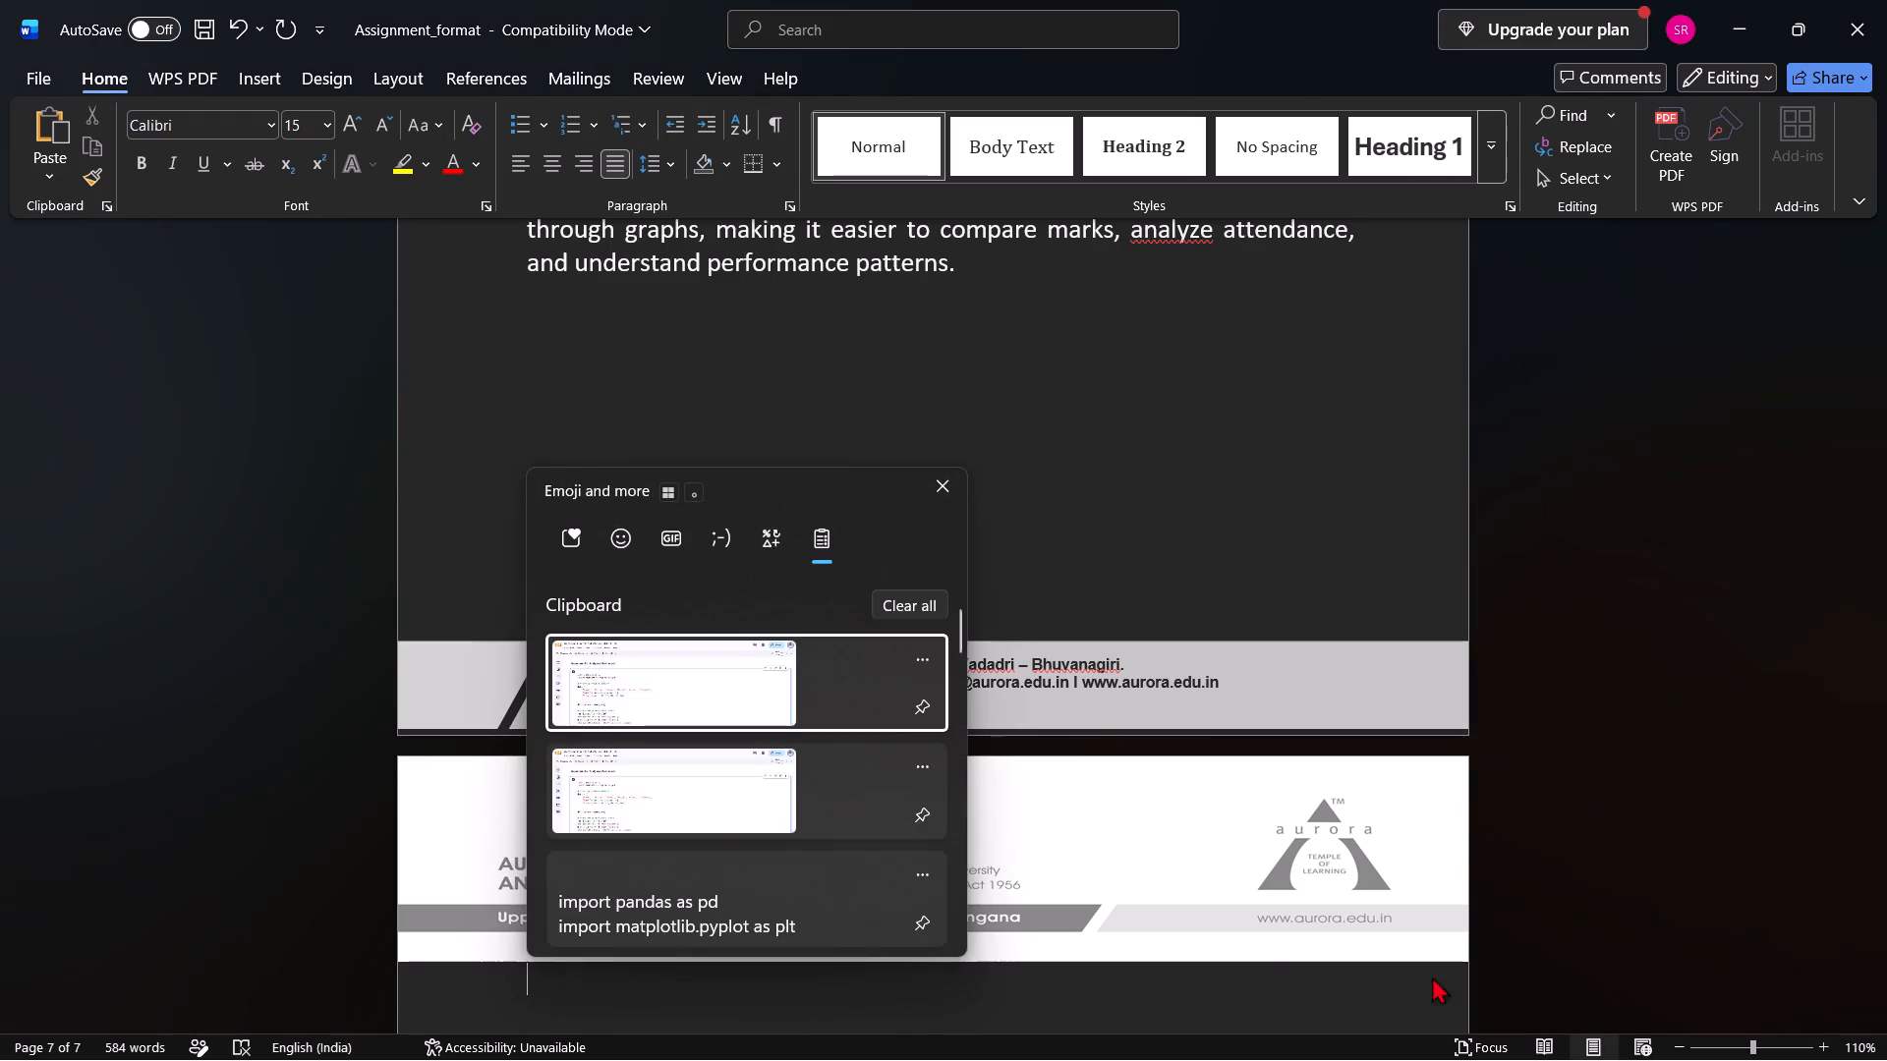
{"action": "scroll", "coordinate": [780, 881], "scroll_direction": "down", "scroll_amount": 1}
{"action": "left_click", "coordinate": [780, 881]}
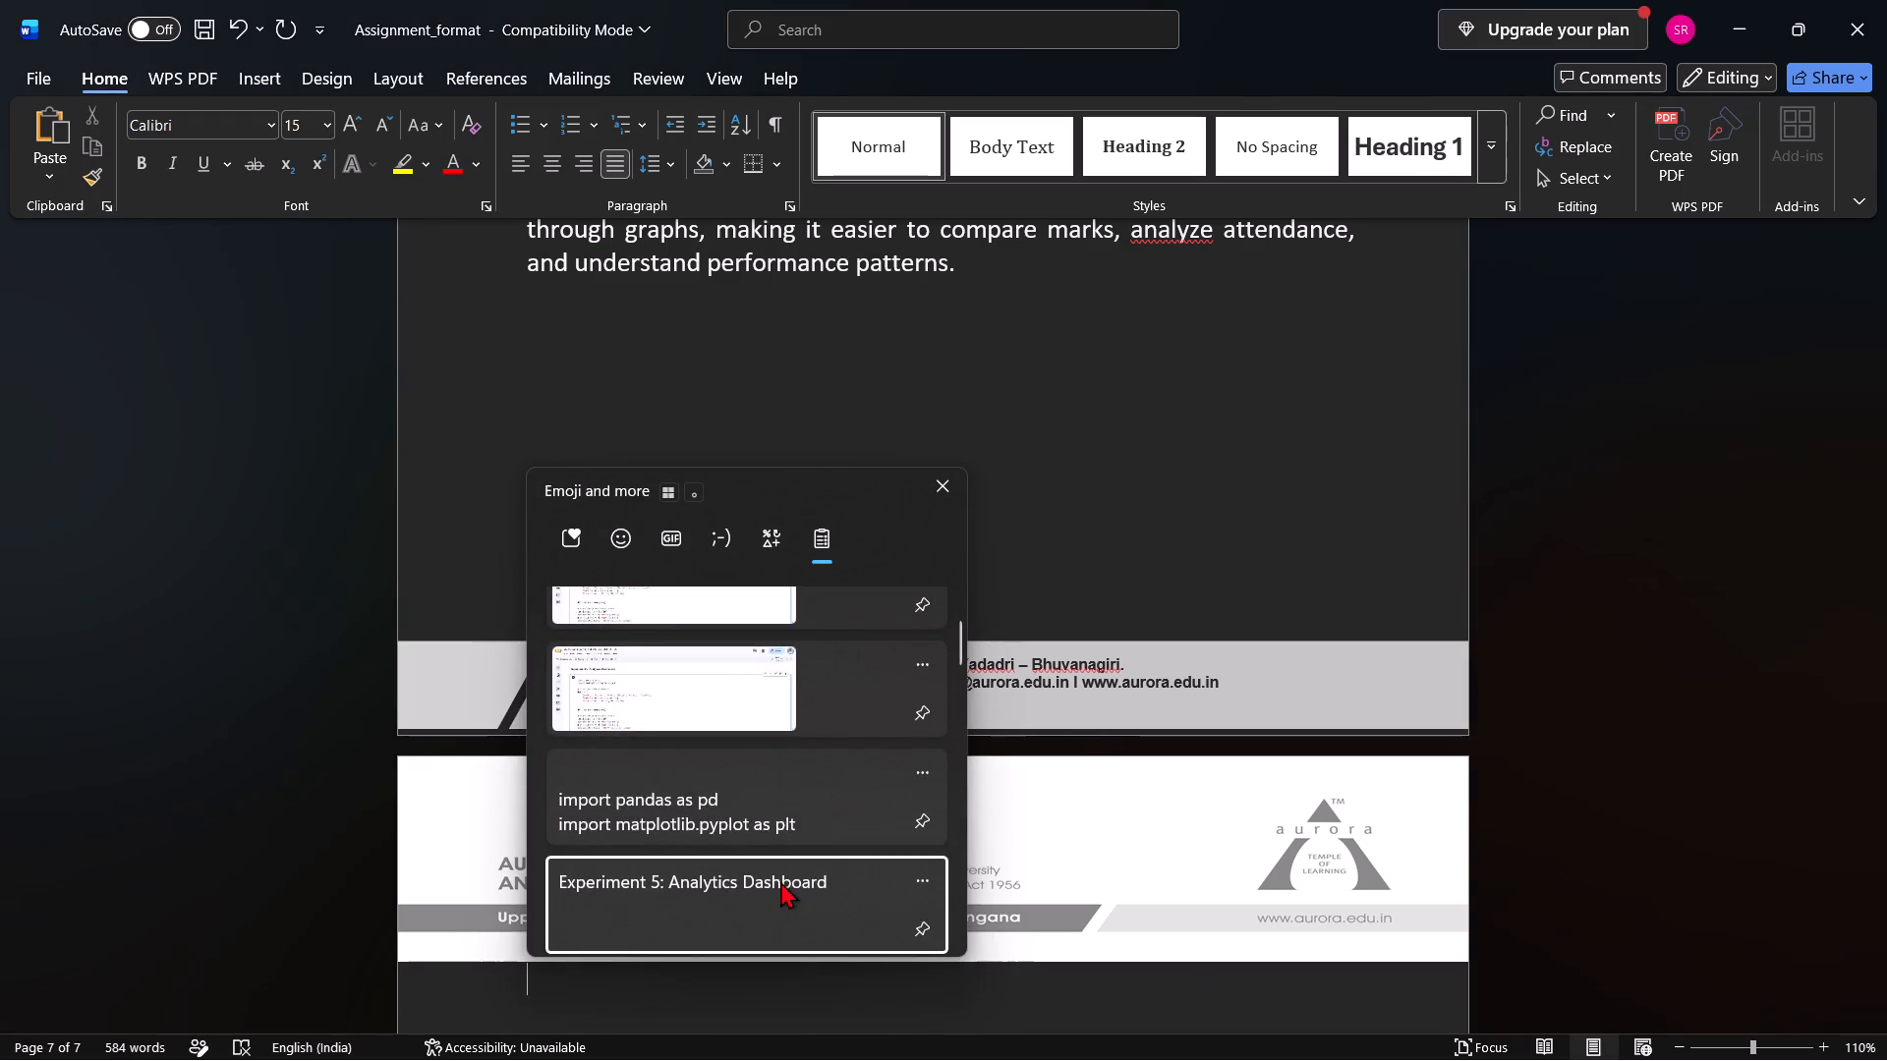
{"action": "key", "text": "ctrl+v"}
{"action": "scroll", "coordinate": [780, 881], "scroll_direction": "down", "scroll_amount": 1}
{"action": "key", "text": "Return"}
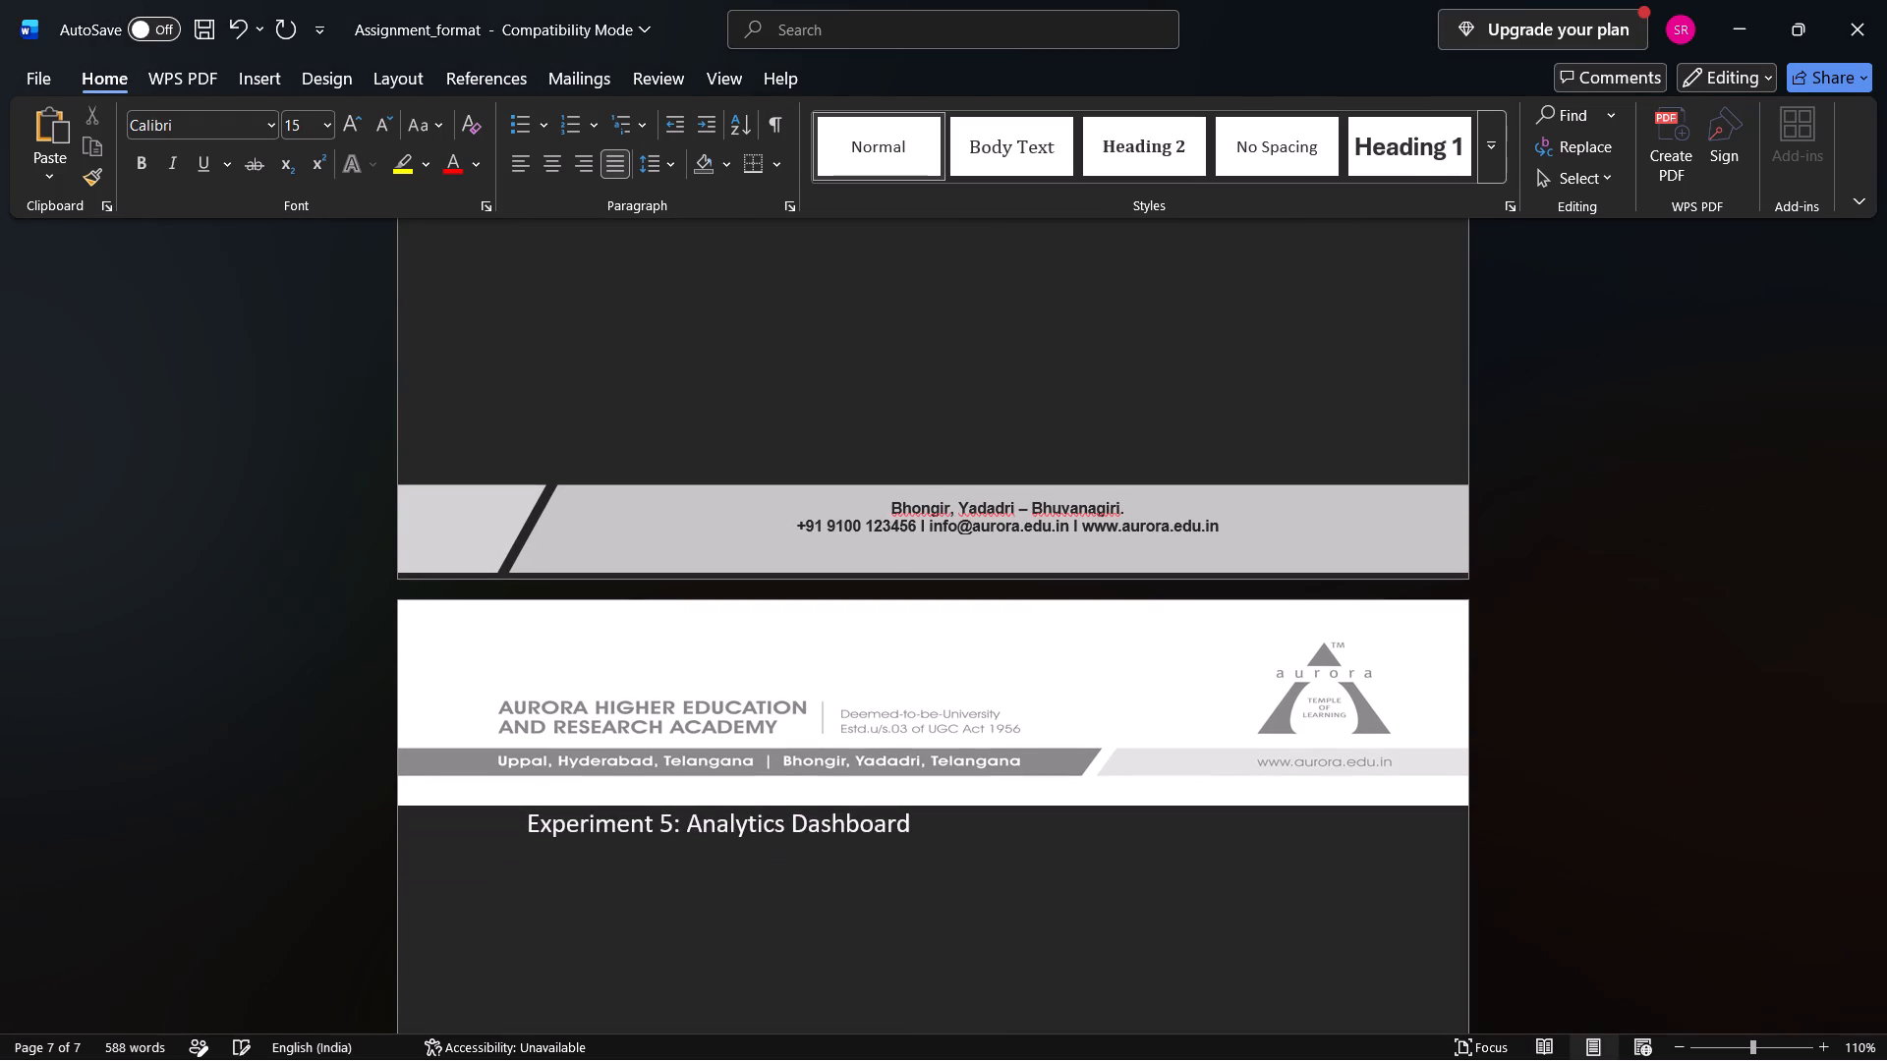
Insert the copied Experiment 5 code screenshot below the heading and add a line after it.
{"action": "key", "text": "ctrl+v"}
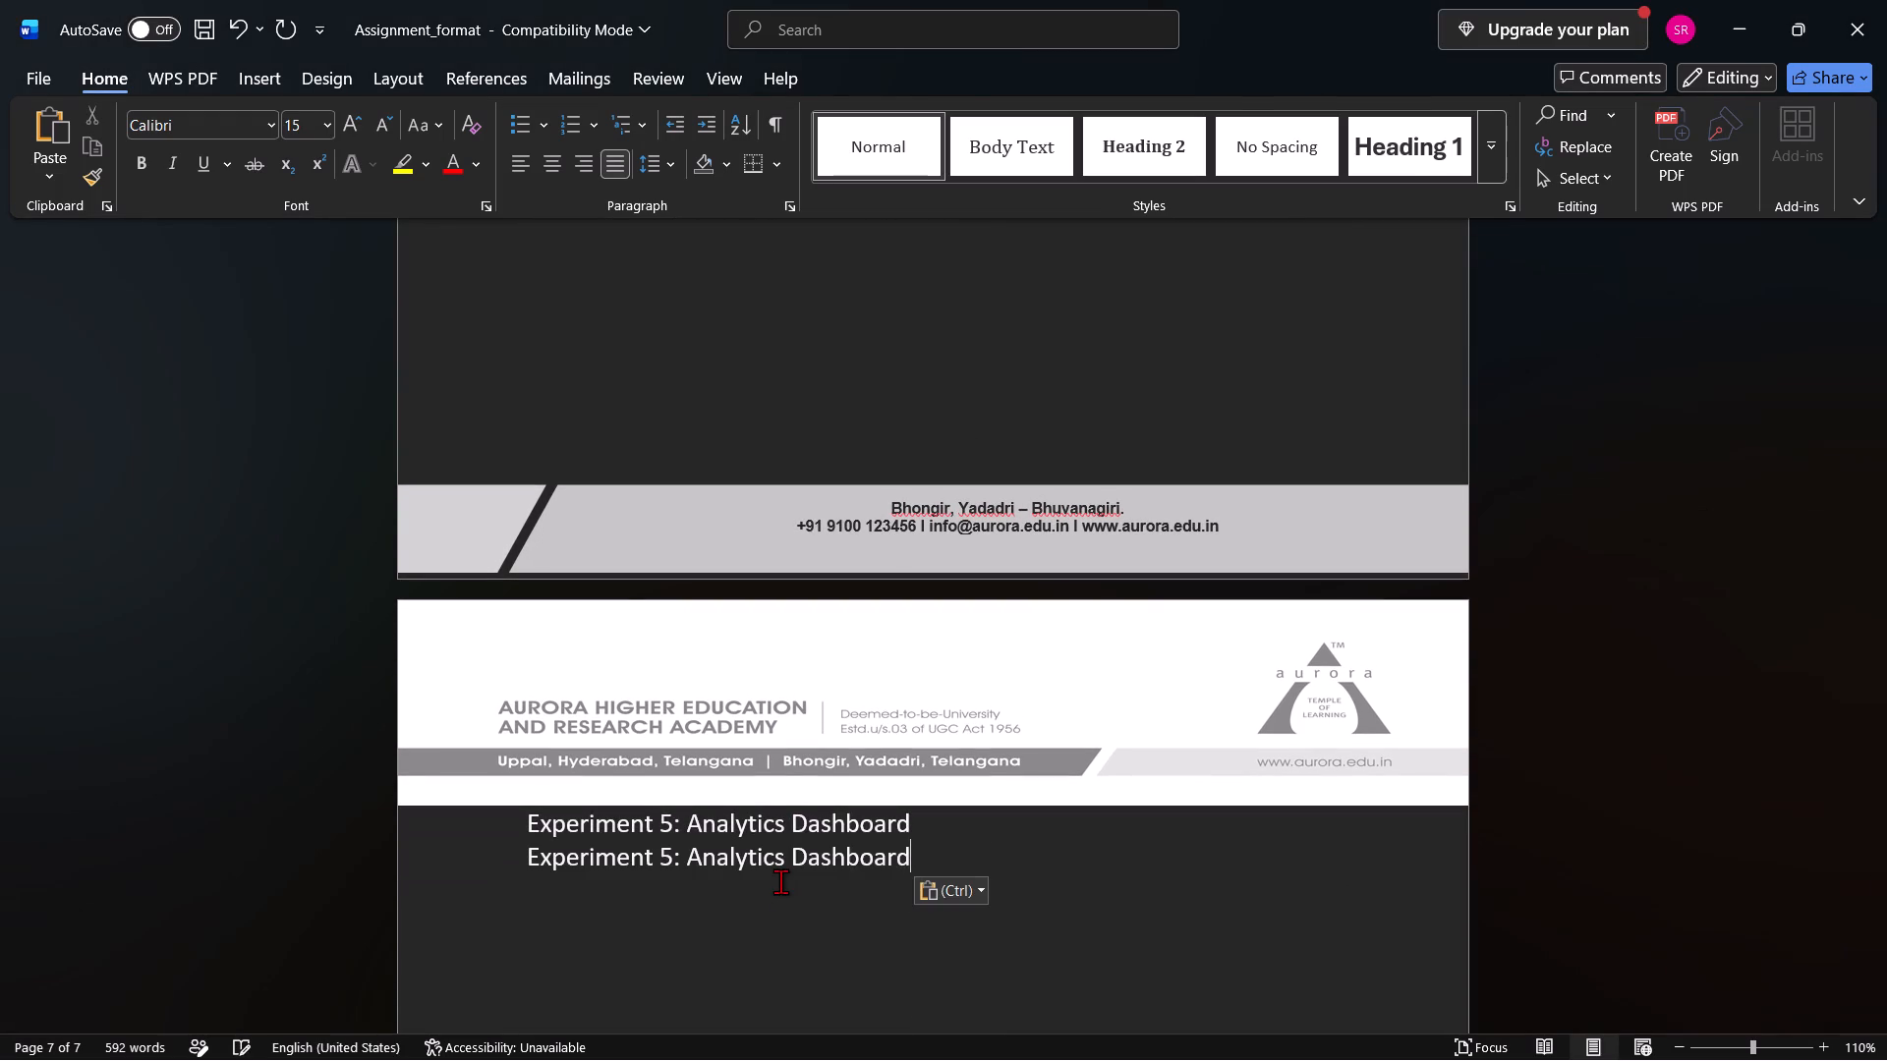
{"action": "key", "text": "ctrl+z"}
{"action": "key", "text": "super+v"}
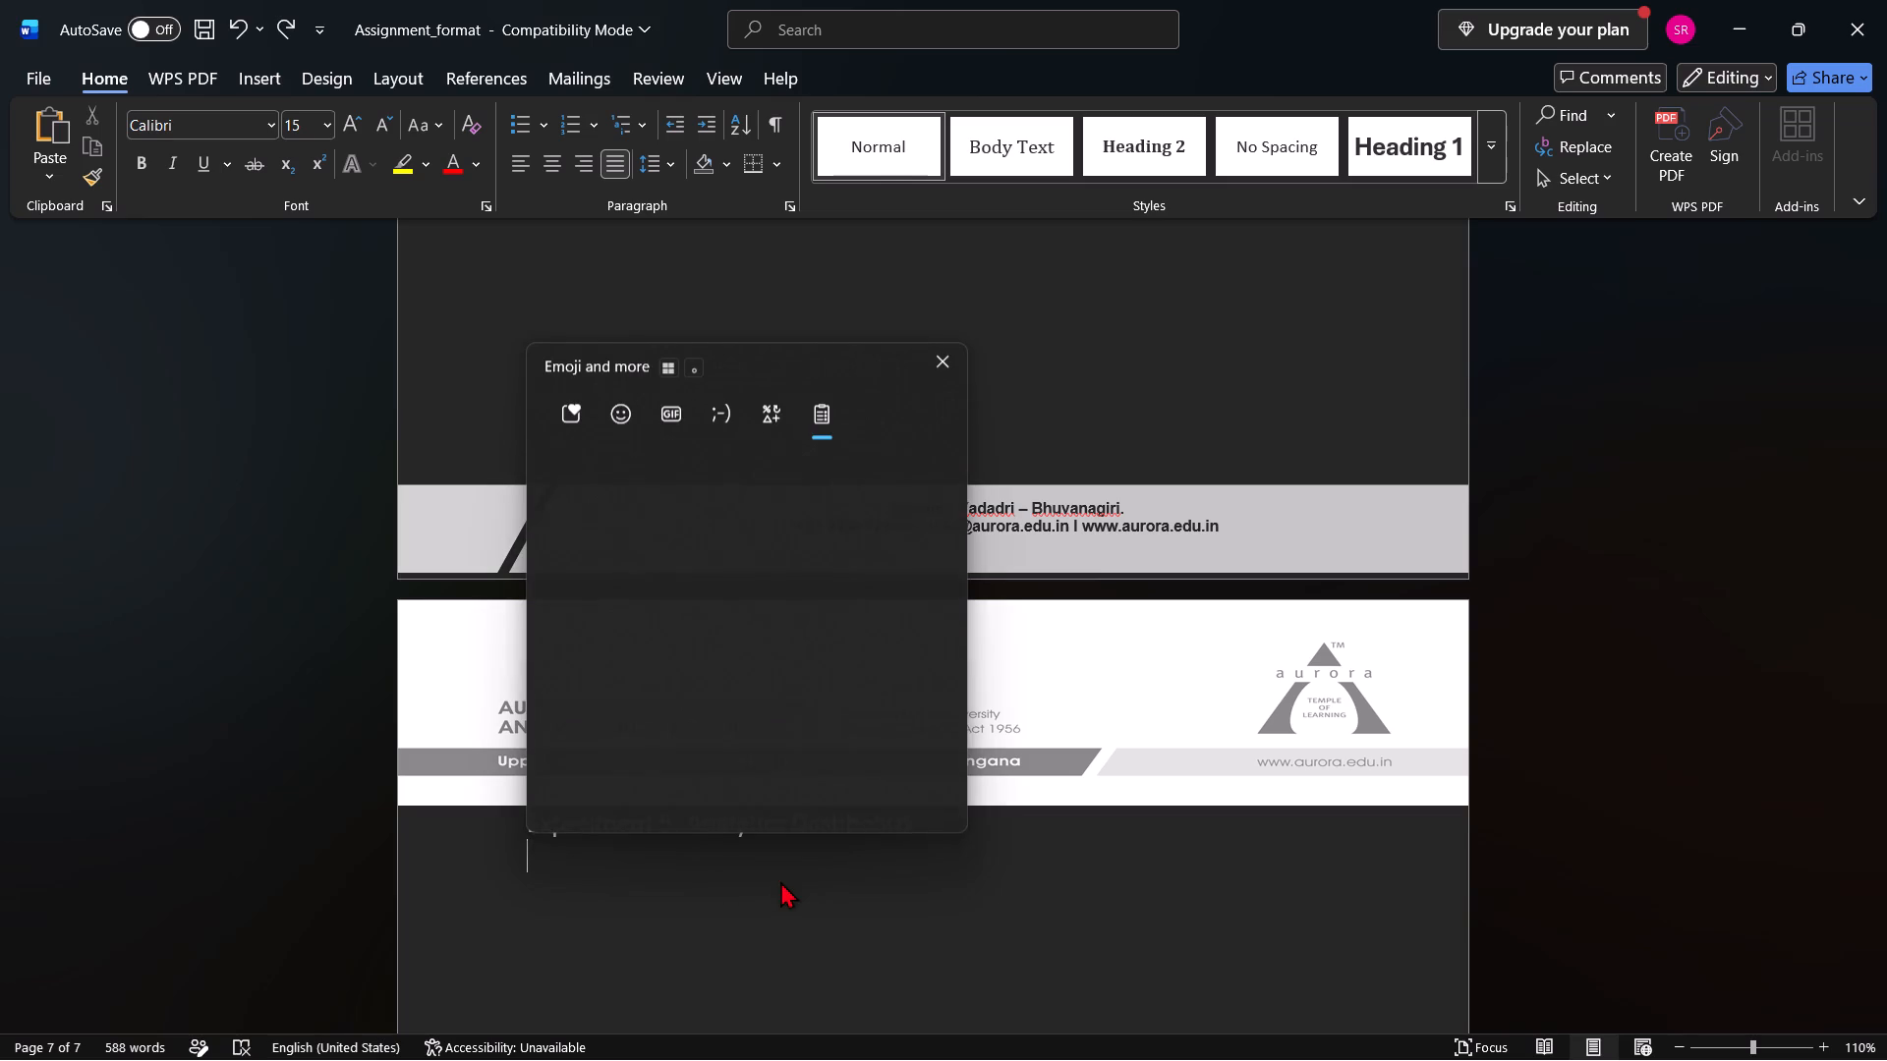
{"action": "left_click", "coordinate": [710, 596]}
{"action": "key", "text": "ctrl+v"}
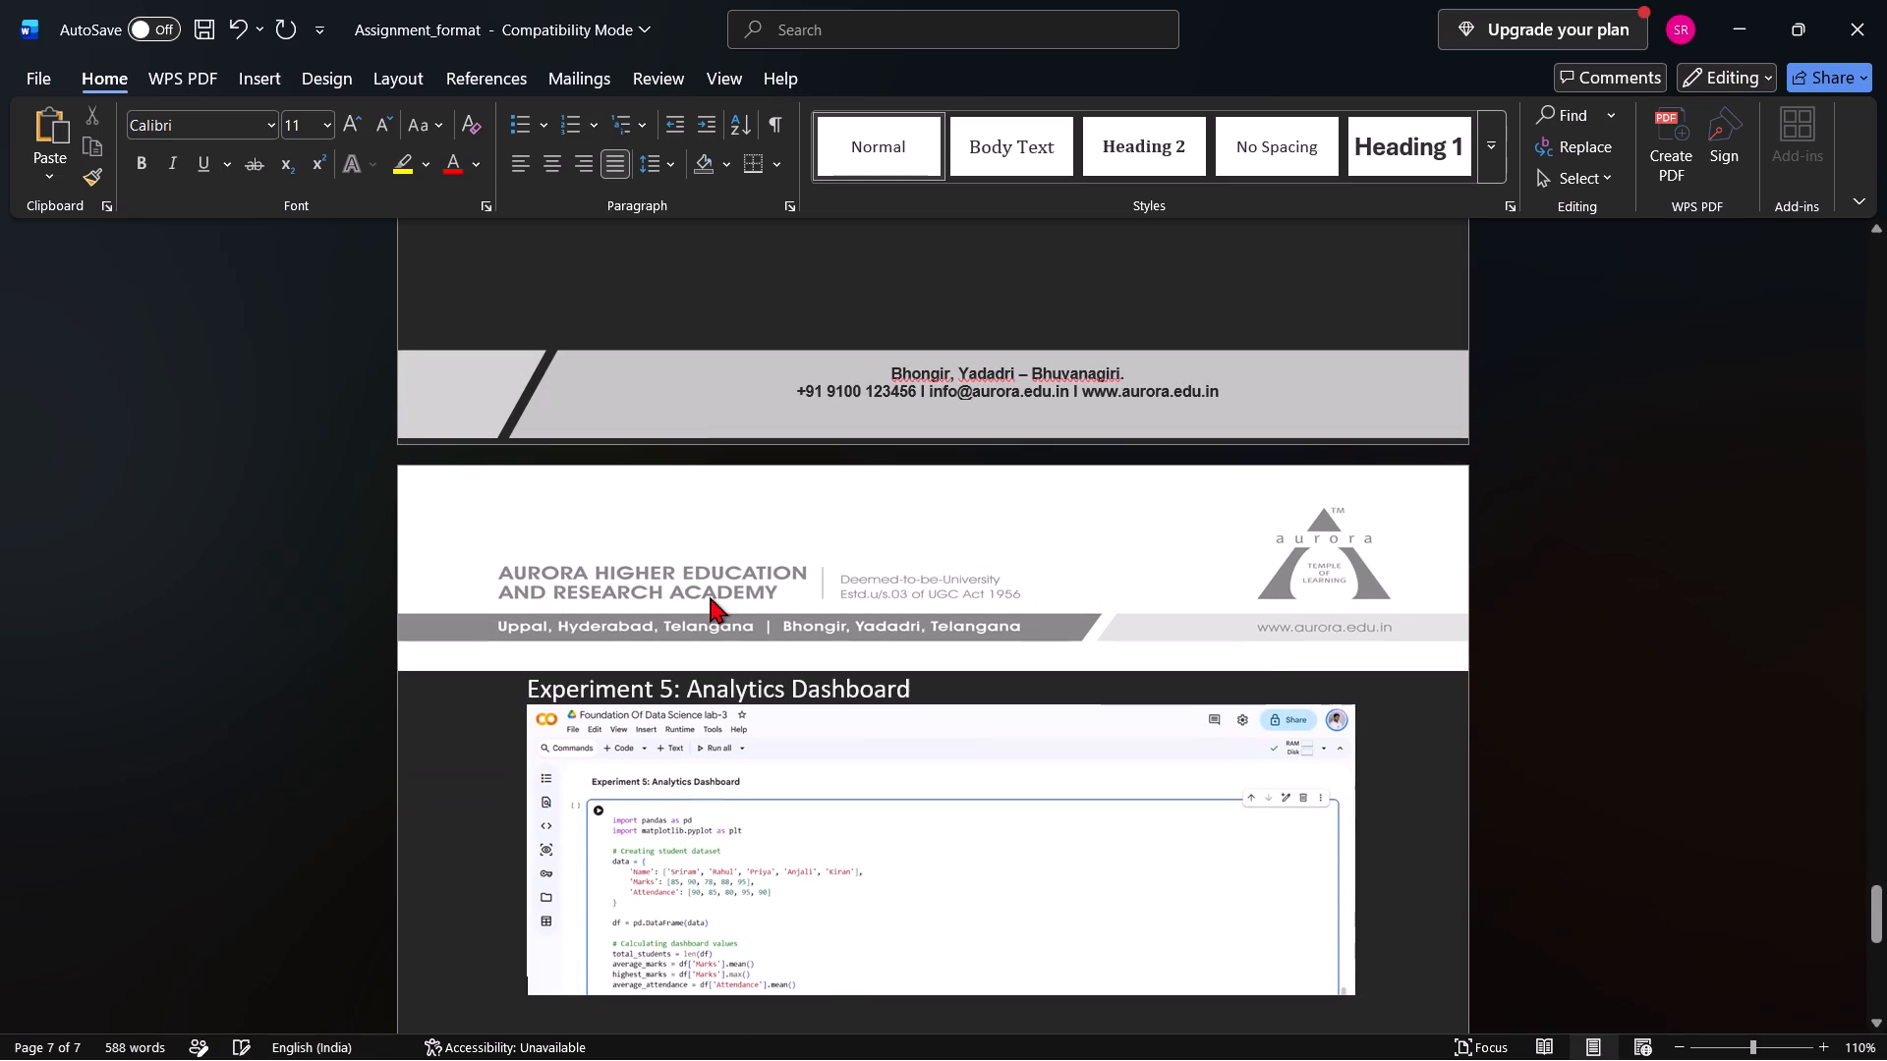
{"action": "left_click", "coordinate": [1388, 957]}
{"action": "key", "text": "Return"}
Run the Experiment 5 code cell in the Colab notebook.
{"action": "key", "text": "alt+Tab"}
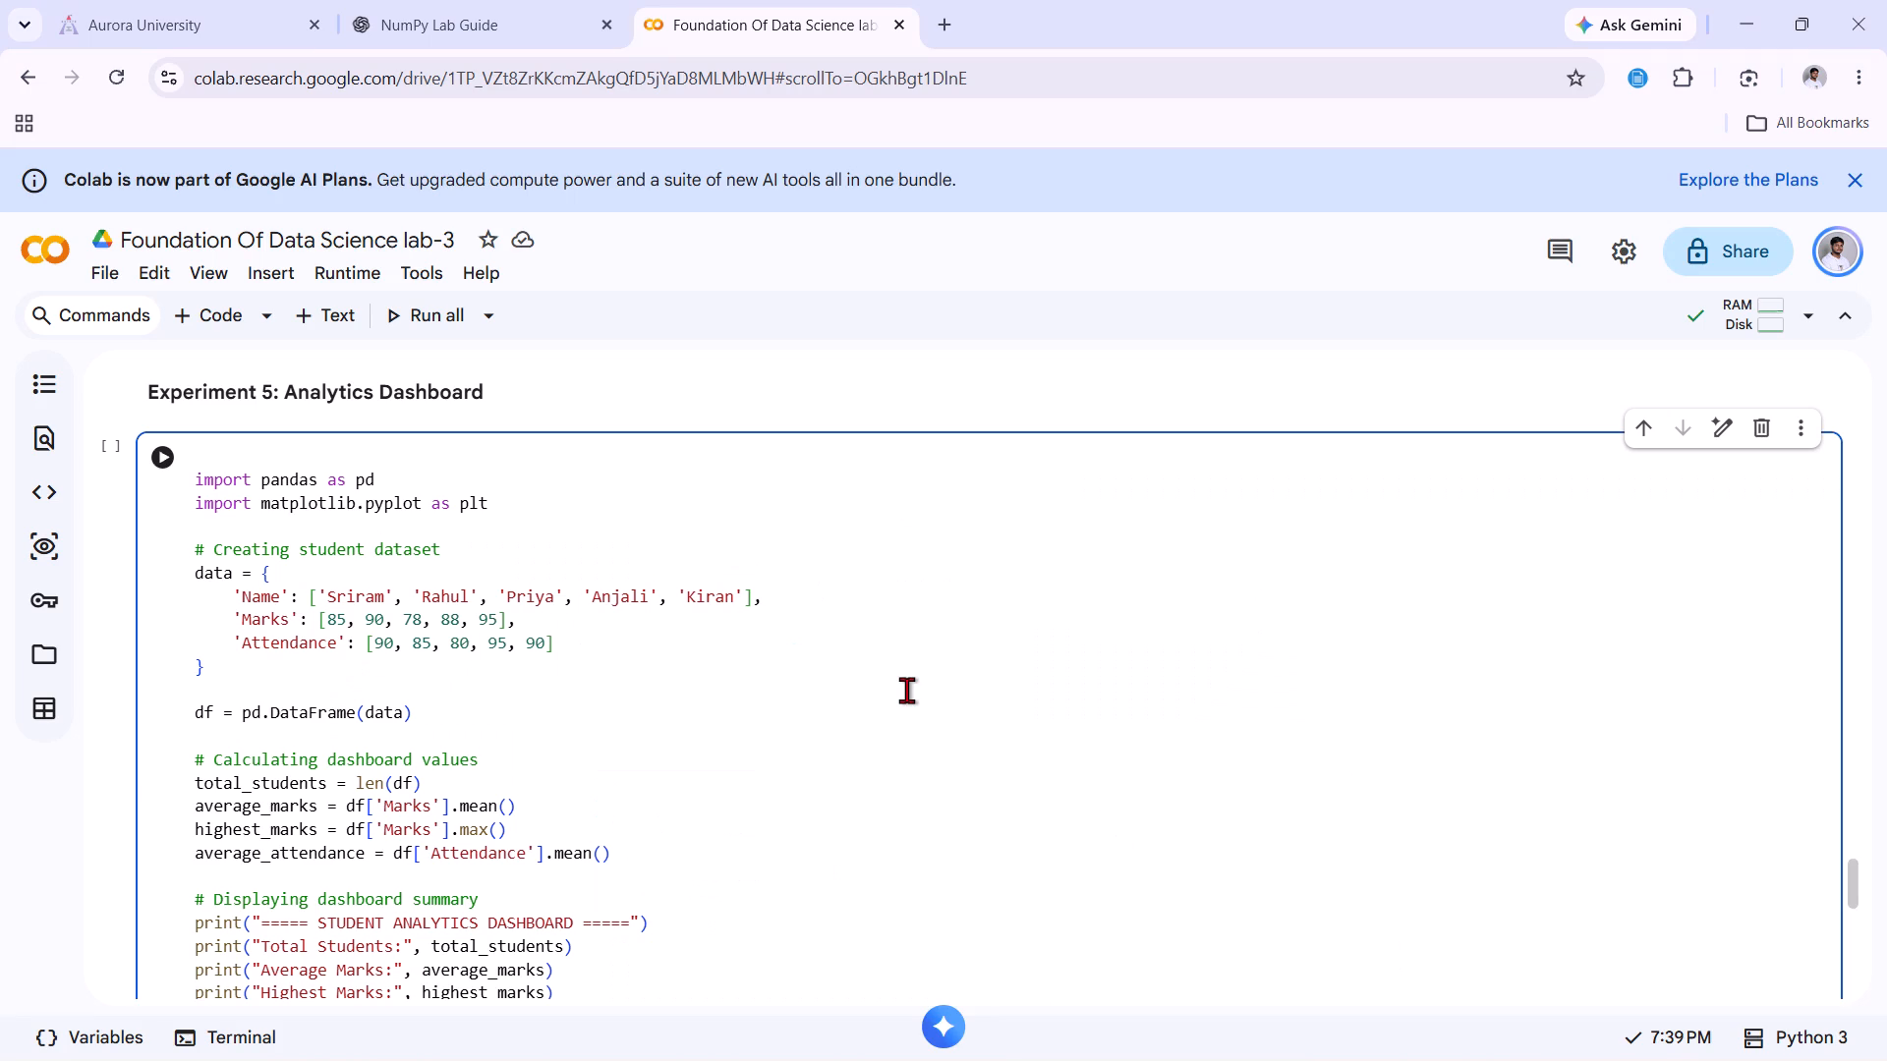
{"action": "scroll", "coordinate": [906, 690], "scroll_direction": "down", "scroll_amount": 4}
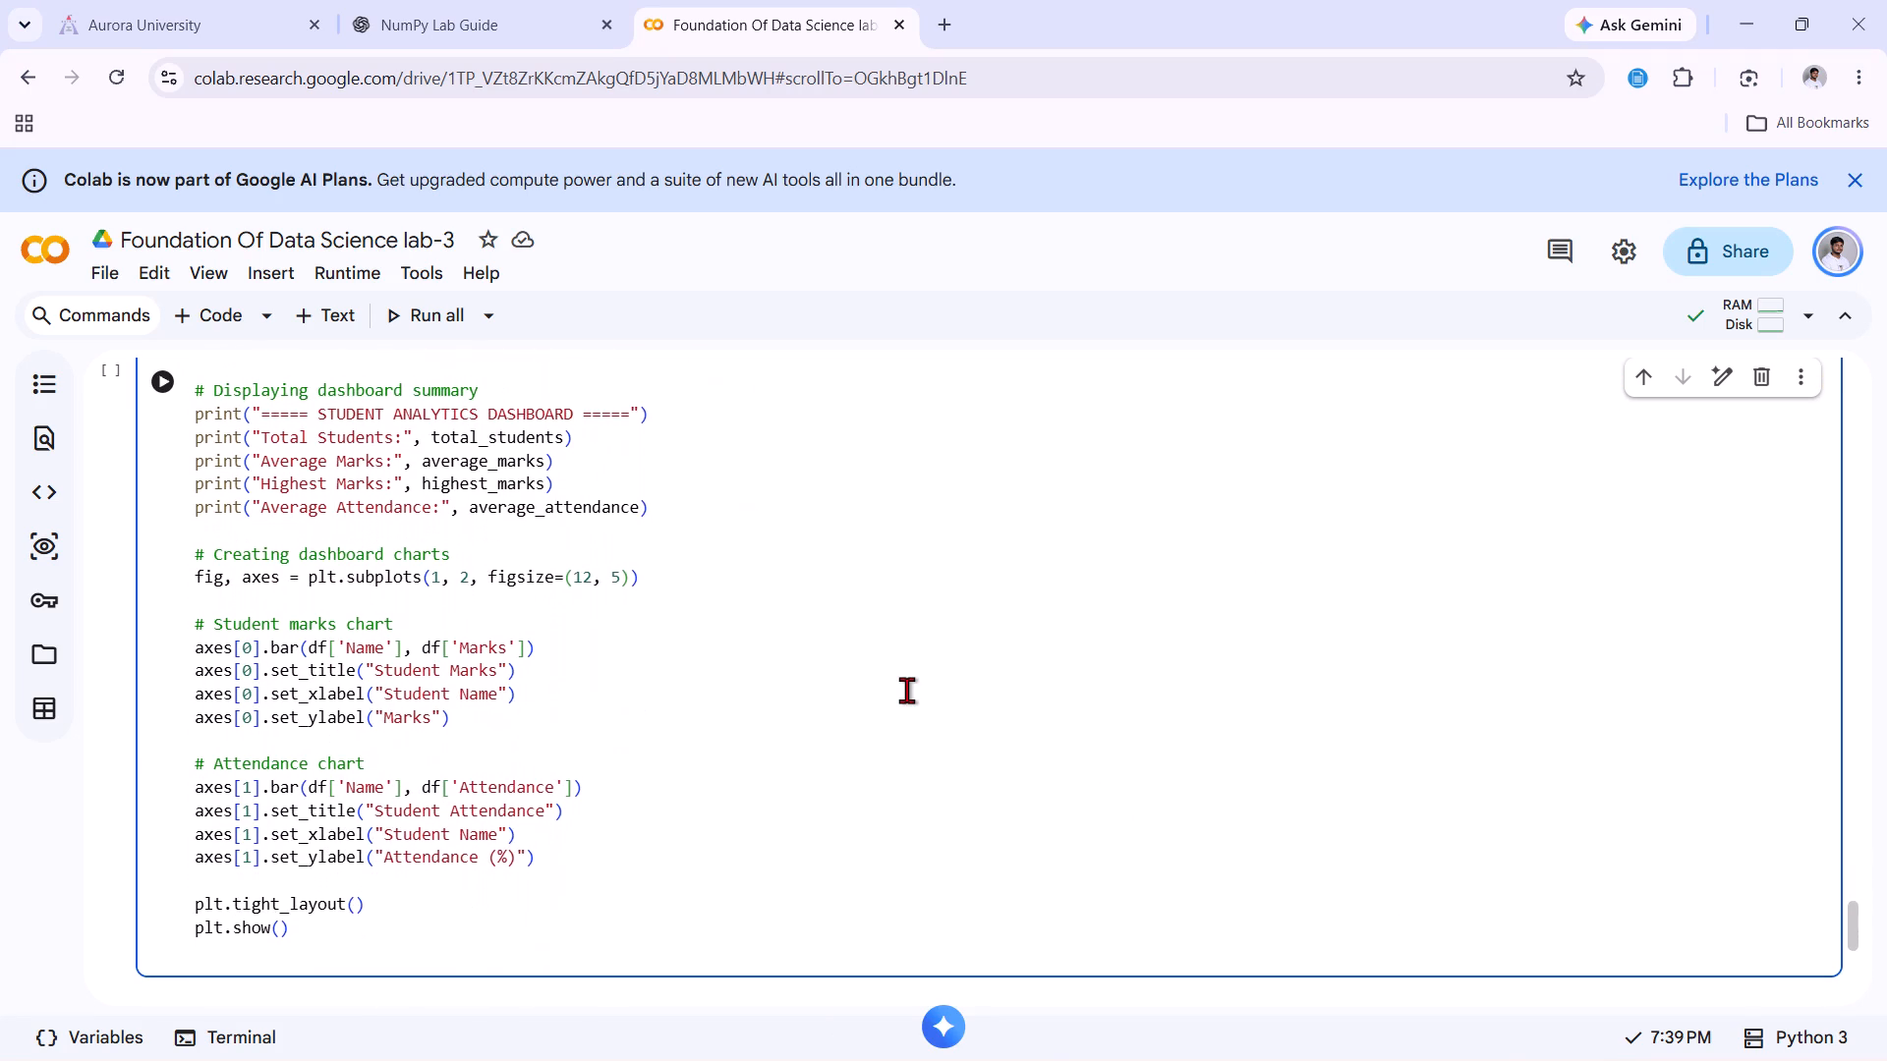
{"action": "scroll", "coordinate": [906, 690], "scroll_direction": "down", "scroll_amount": 1}
{"action": "scroll", "coordinate": [250, 458], "scroll_direction": "up", "scroll_amount": 1}
{"action": "left_click", "coordinate": [161, 386]}
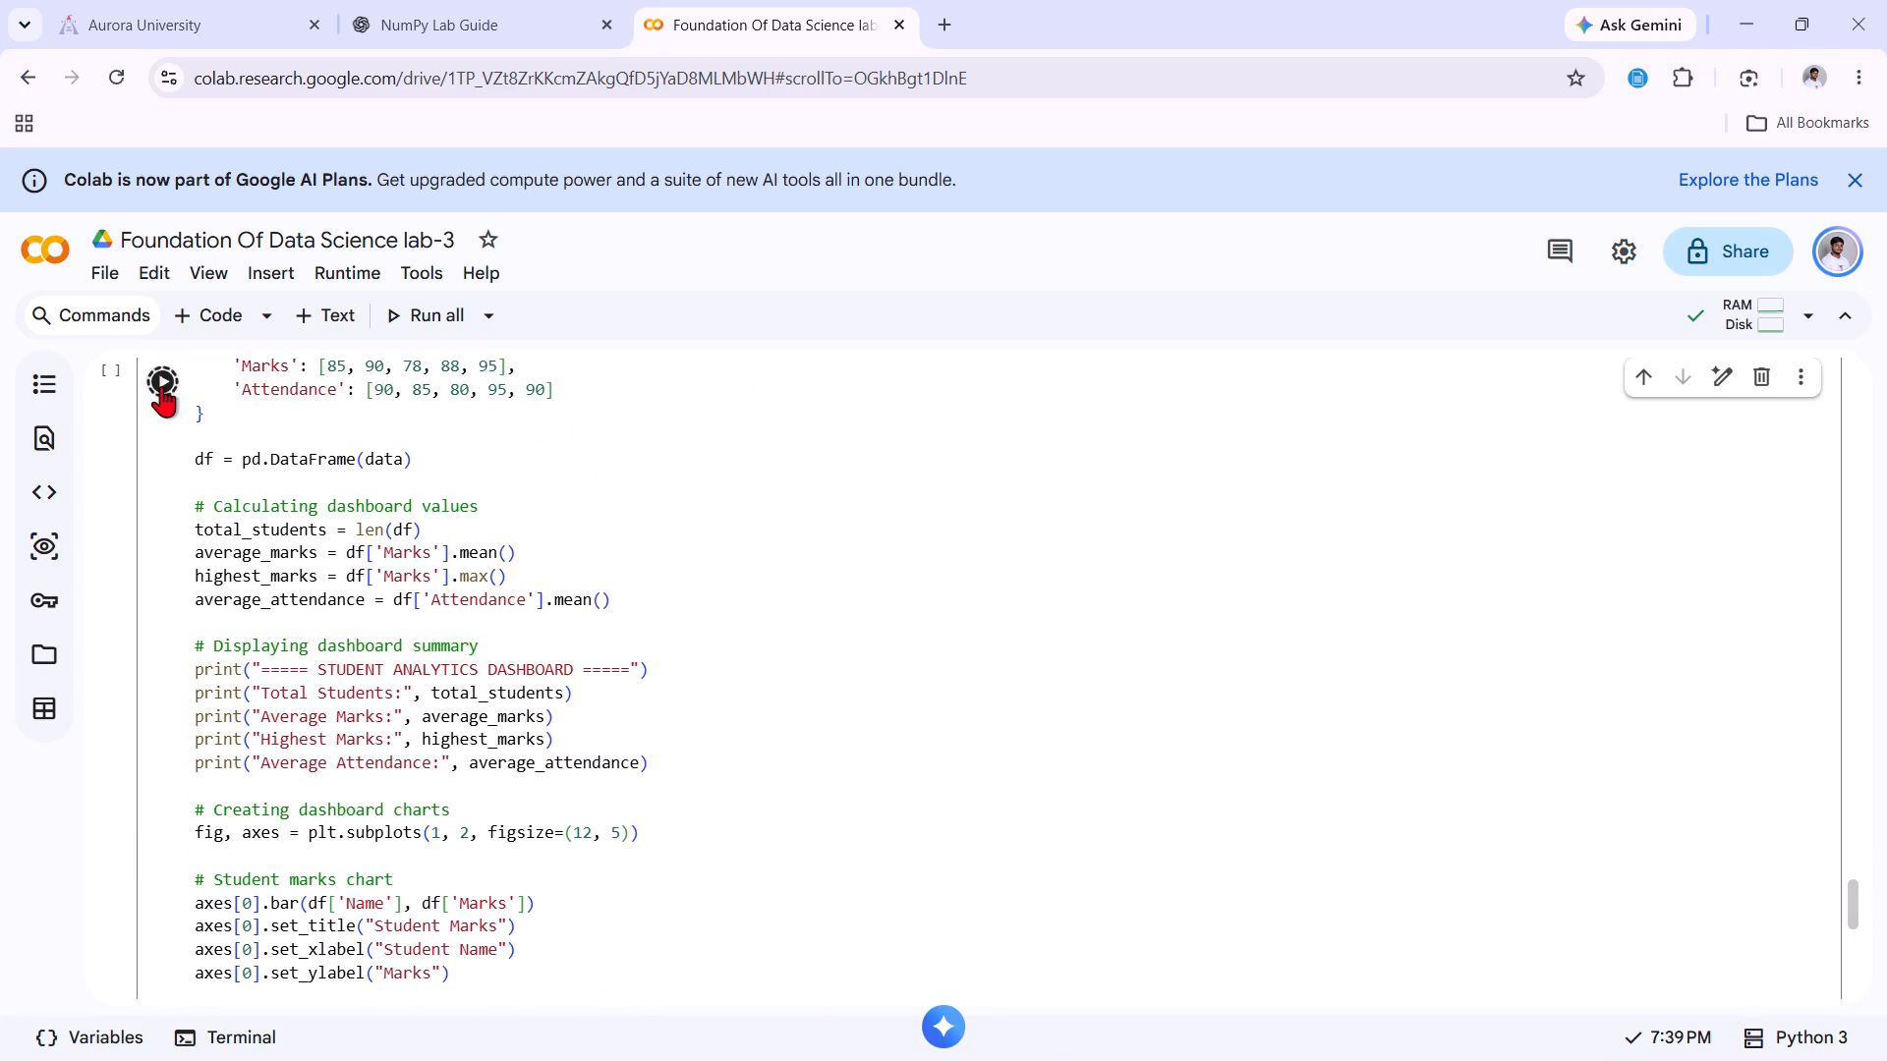
{"action": "scroll", "coordinate": [322, 630], "scroll_direction": "up", "scroll_amount": 2}
{"action": "scroll", "coordinate": [322, 630], "scroll_direction": "down", "scroll_amount": 1}
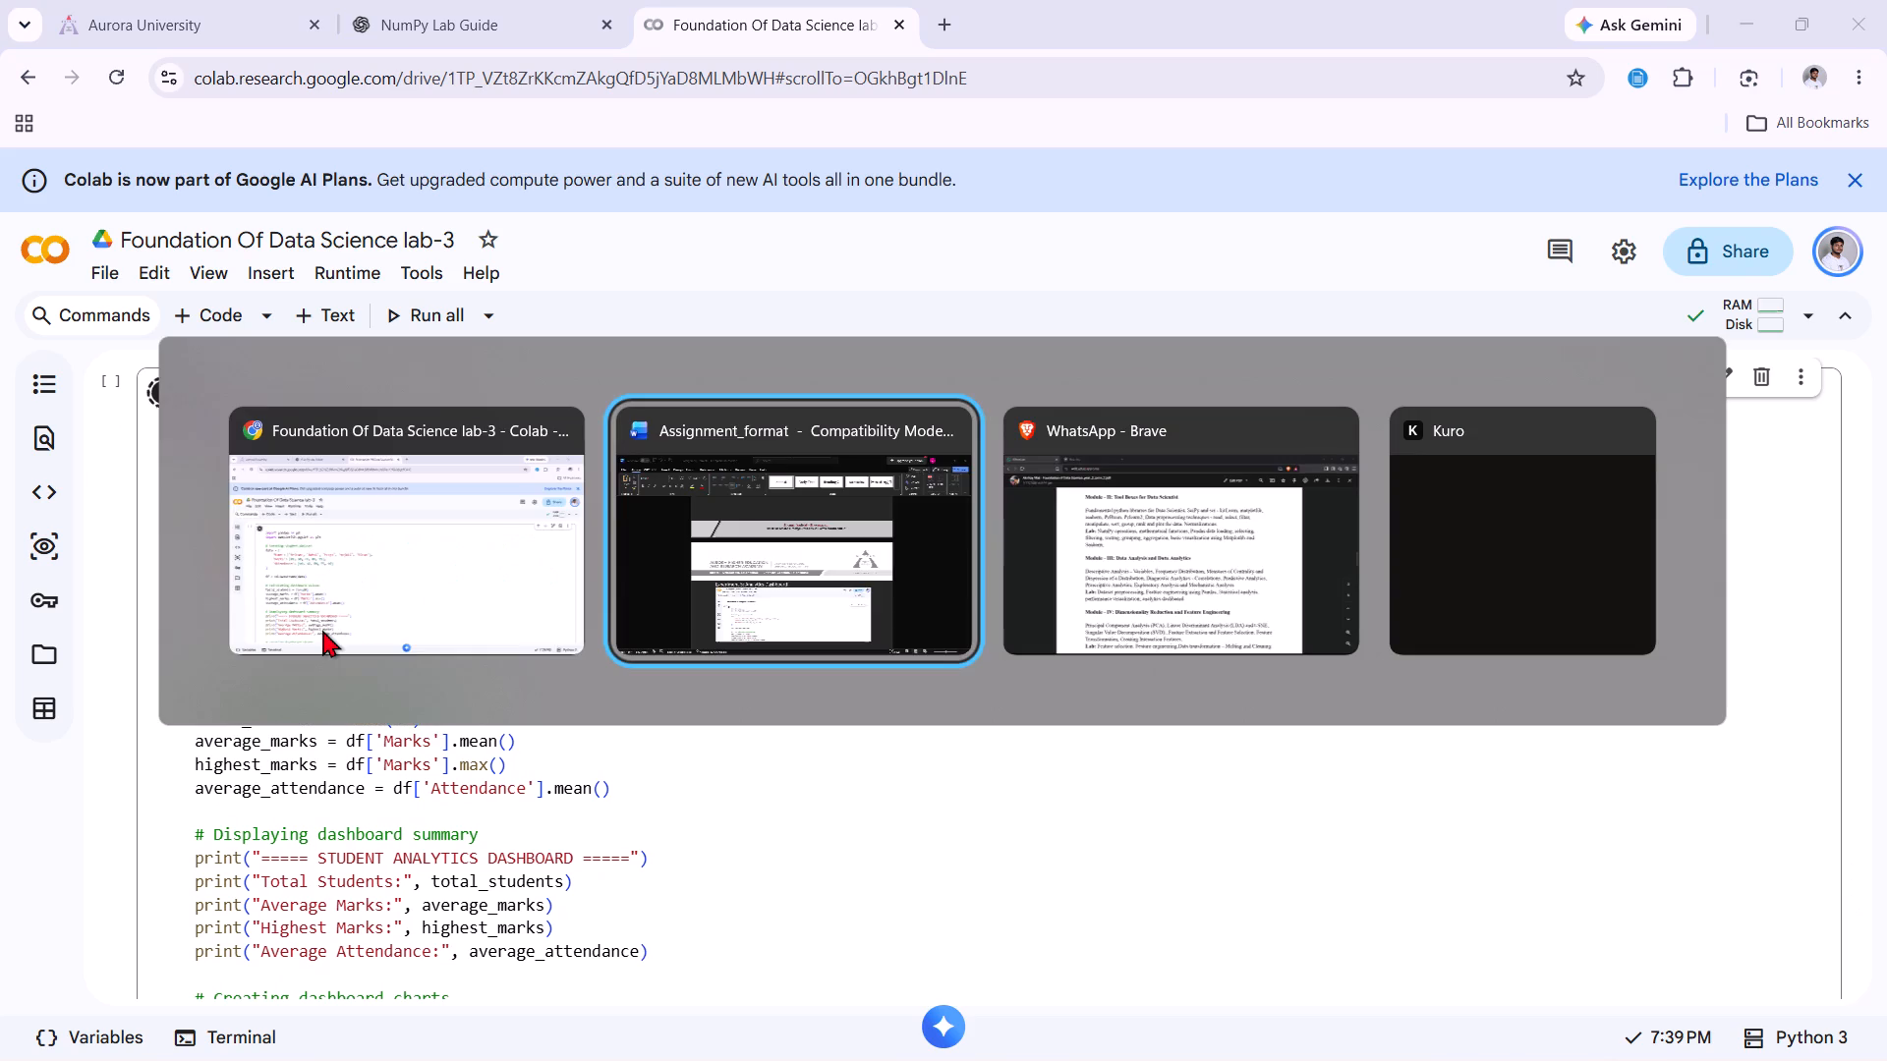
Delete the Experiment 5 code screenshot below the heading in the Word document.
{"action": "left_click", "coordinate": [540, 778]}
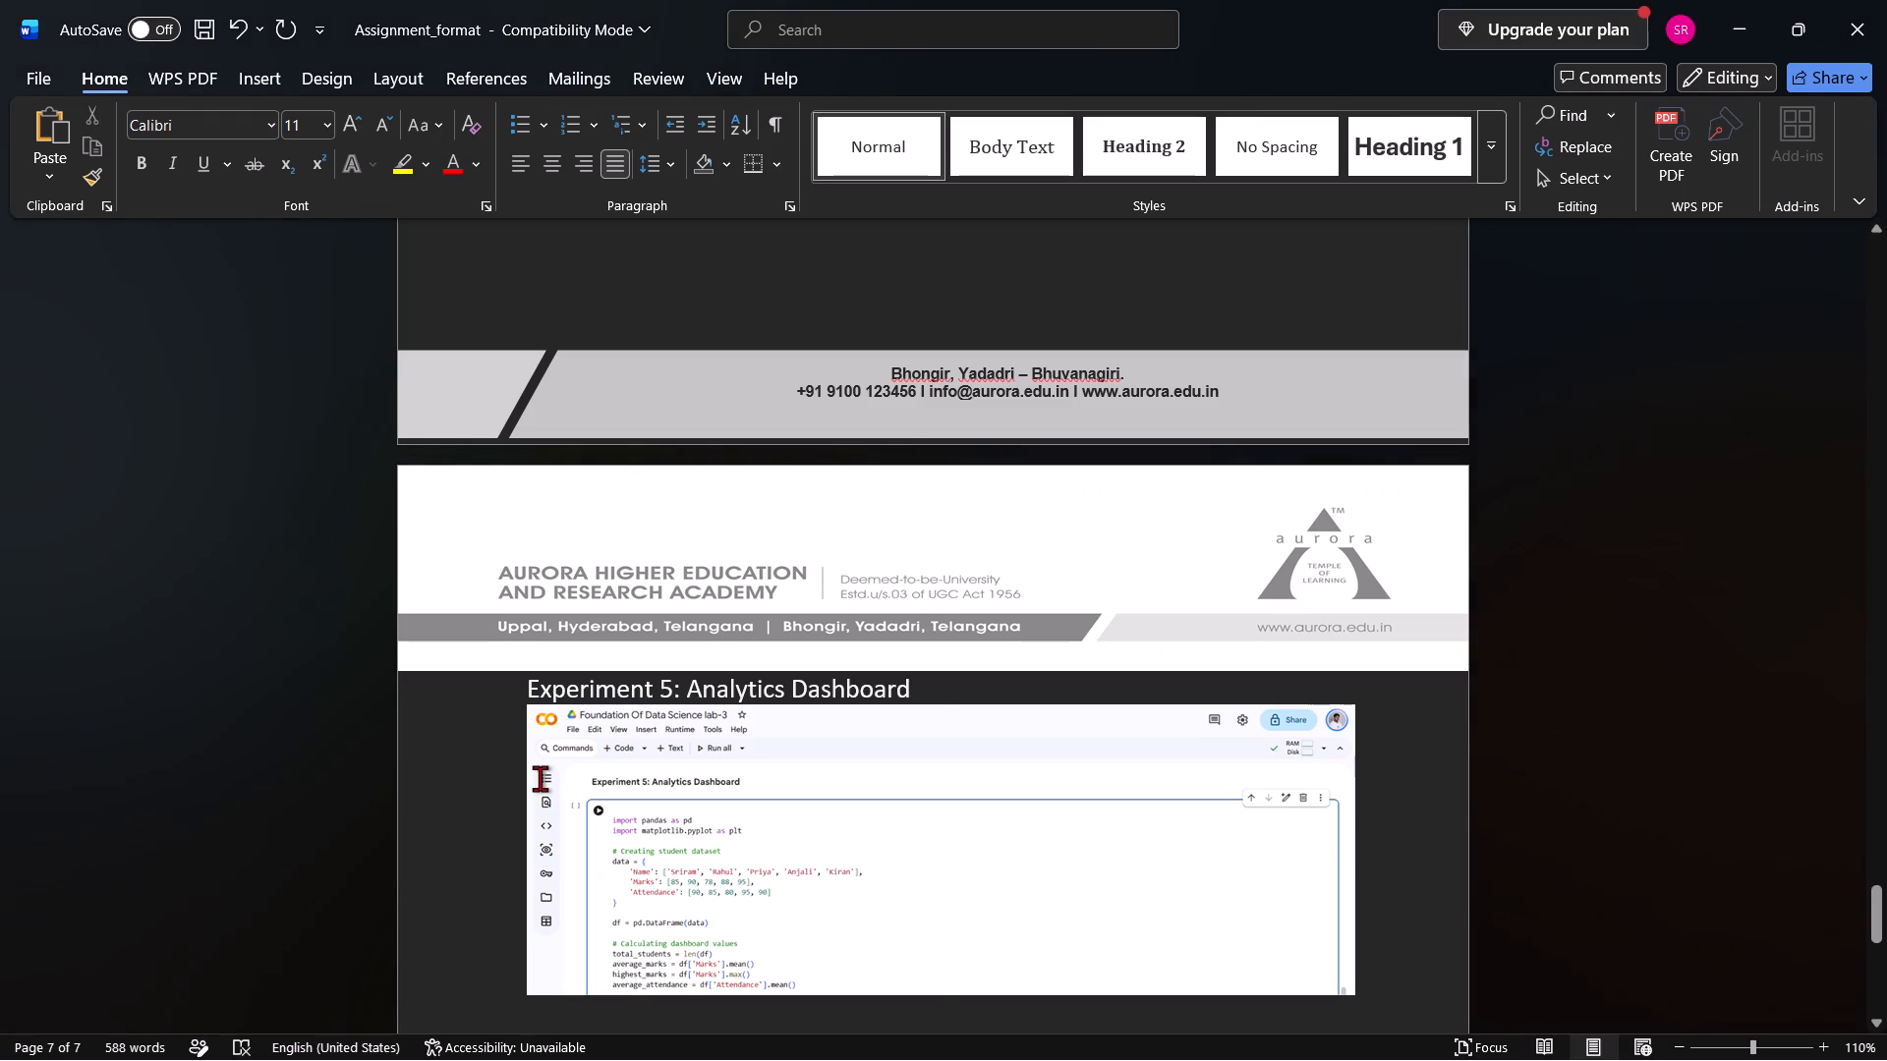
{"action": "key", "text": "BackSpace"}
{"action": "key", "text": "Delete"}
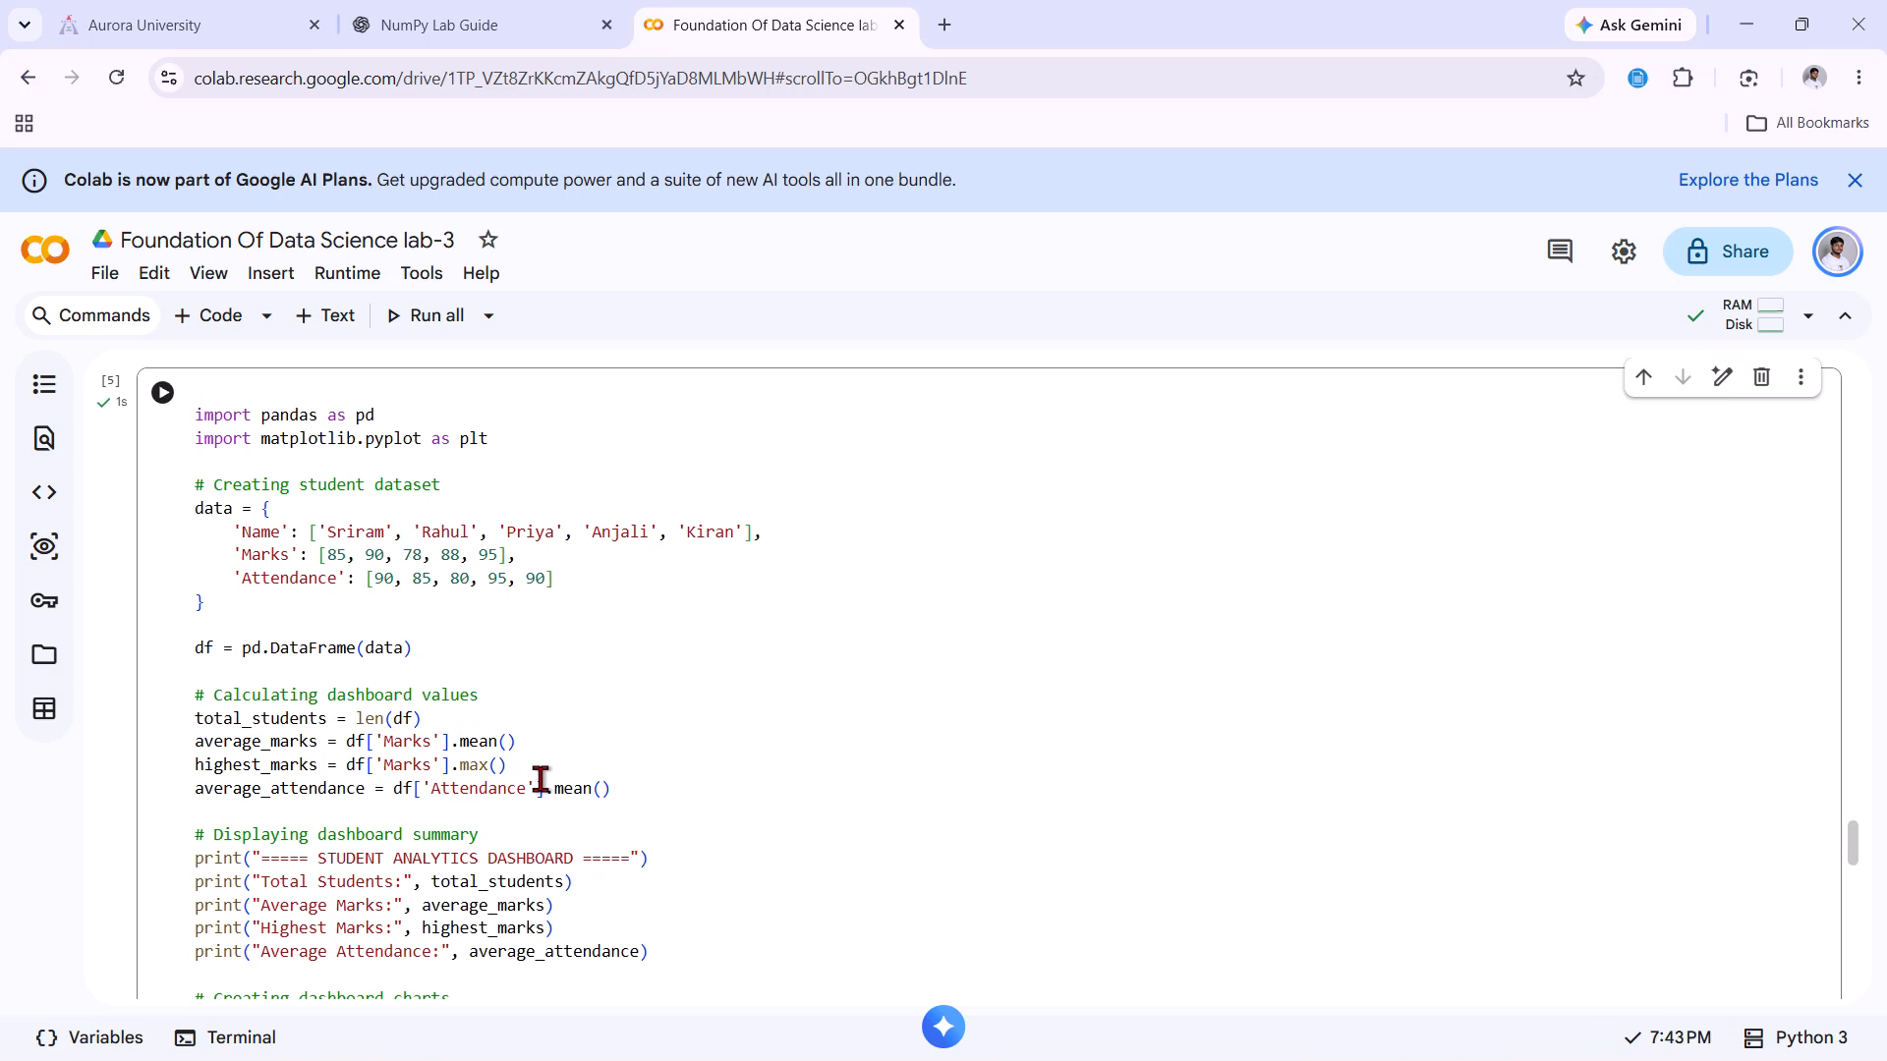
Capture a taller Colab screenshot of the executed Experiment 5 cell, from the notebook title through the dashboard summary code, and paste it under the Word heading.
{"action": "key", "text": "Print"}
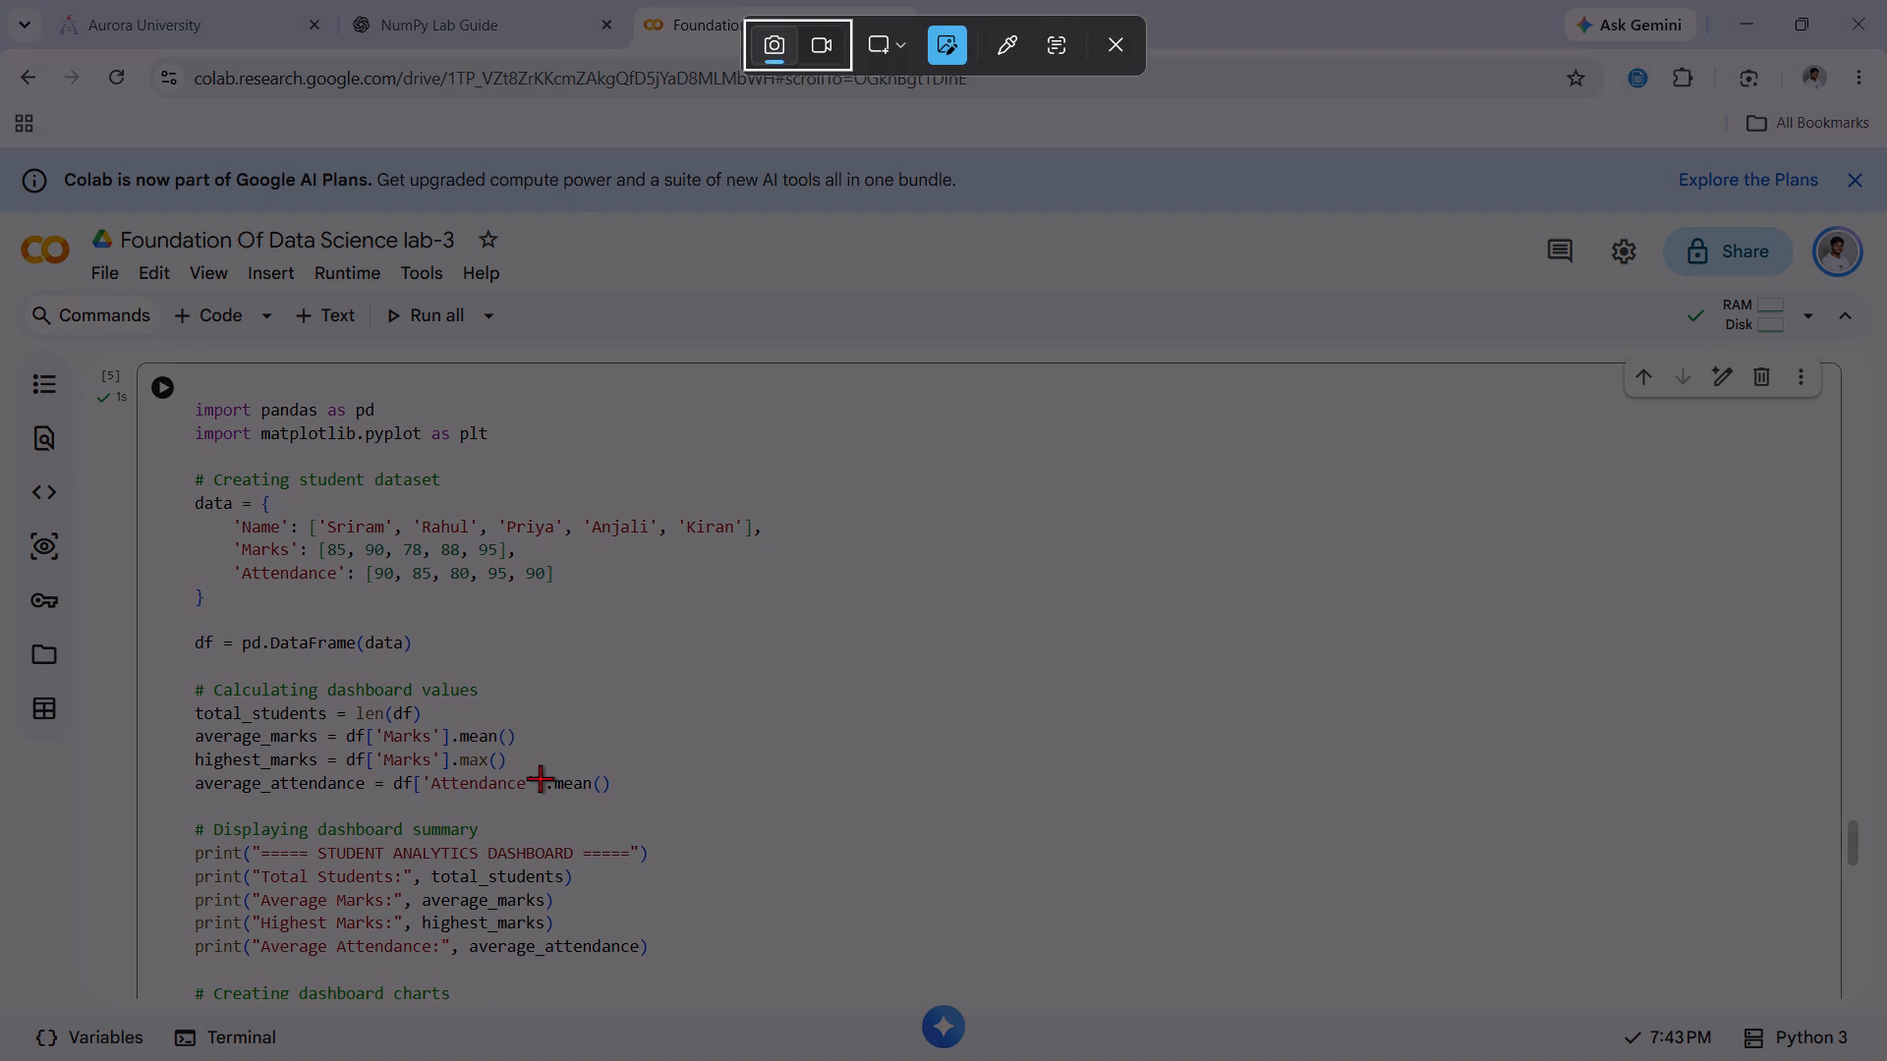
{"action": "key", "text": "Escape"}
{"action": "scroll", "coordinate": [540, 778], "scroll_direction": "up", "scroll_amount": 1}
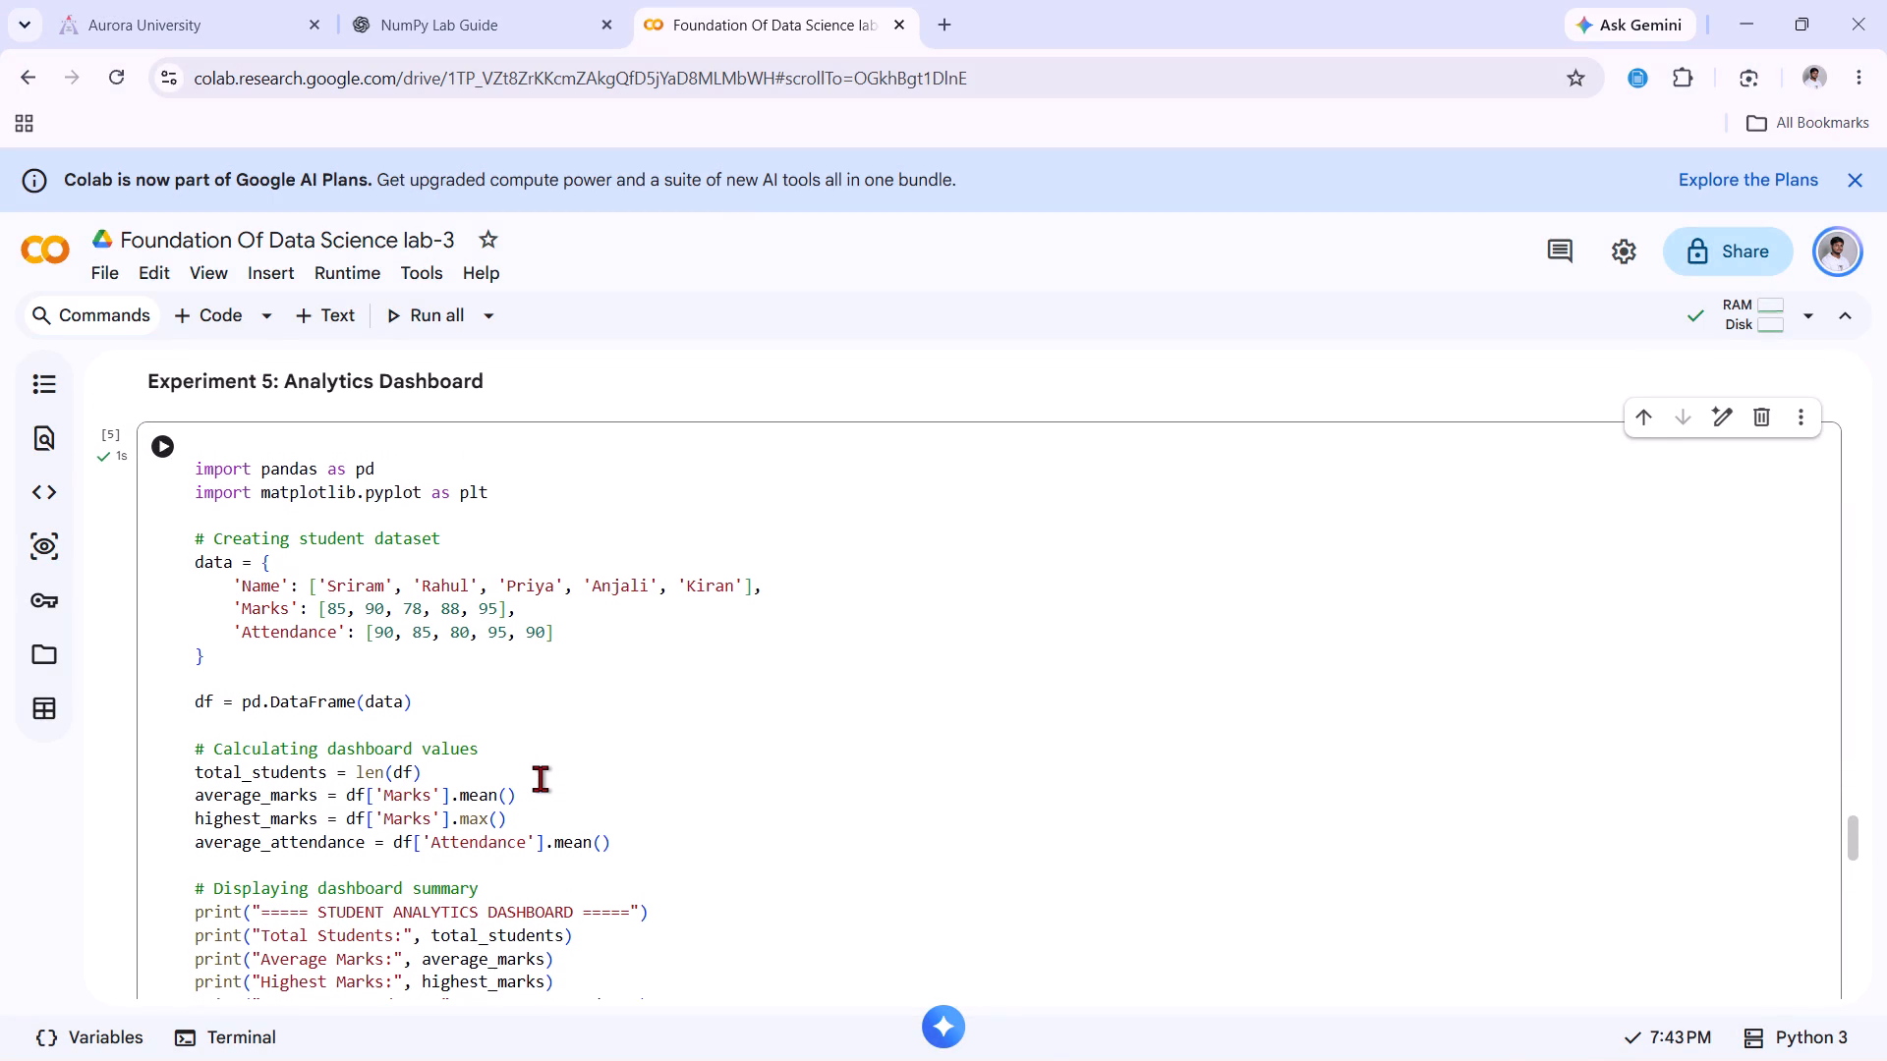
{"action": "scroll", "coordinate": [540, 778], "scroll_direction": "up", "scroll_amount": 1}
{"action": "key", "text": "Print"}
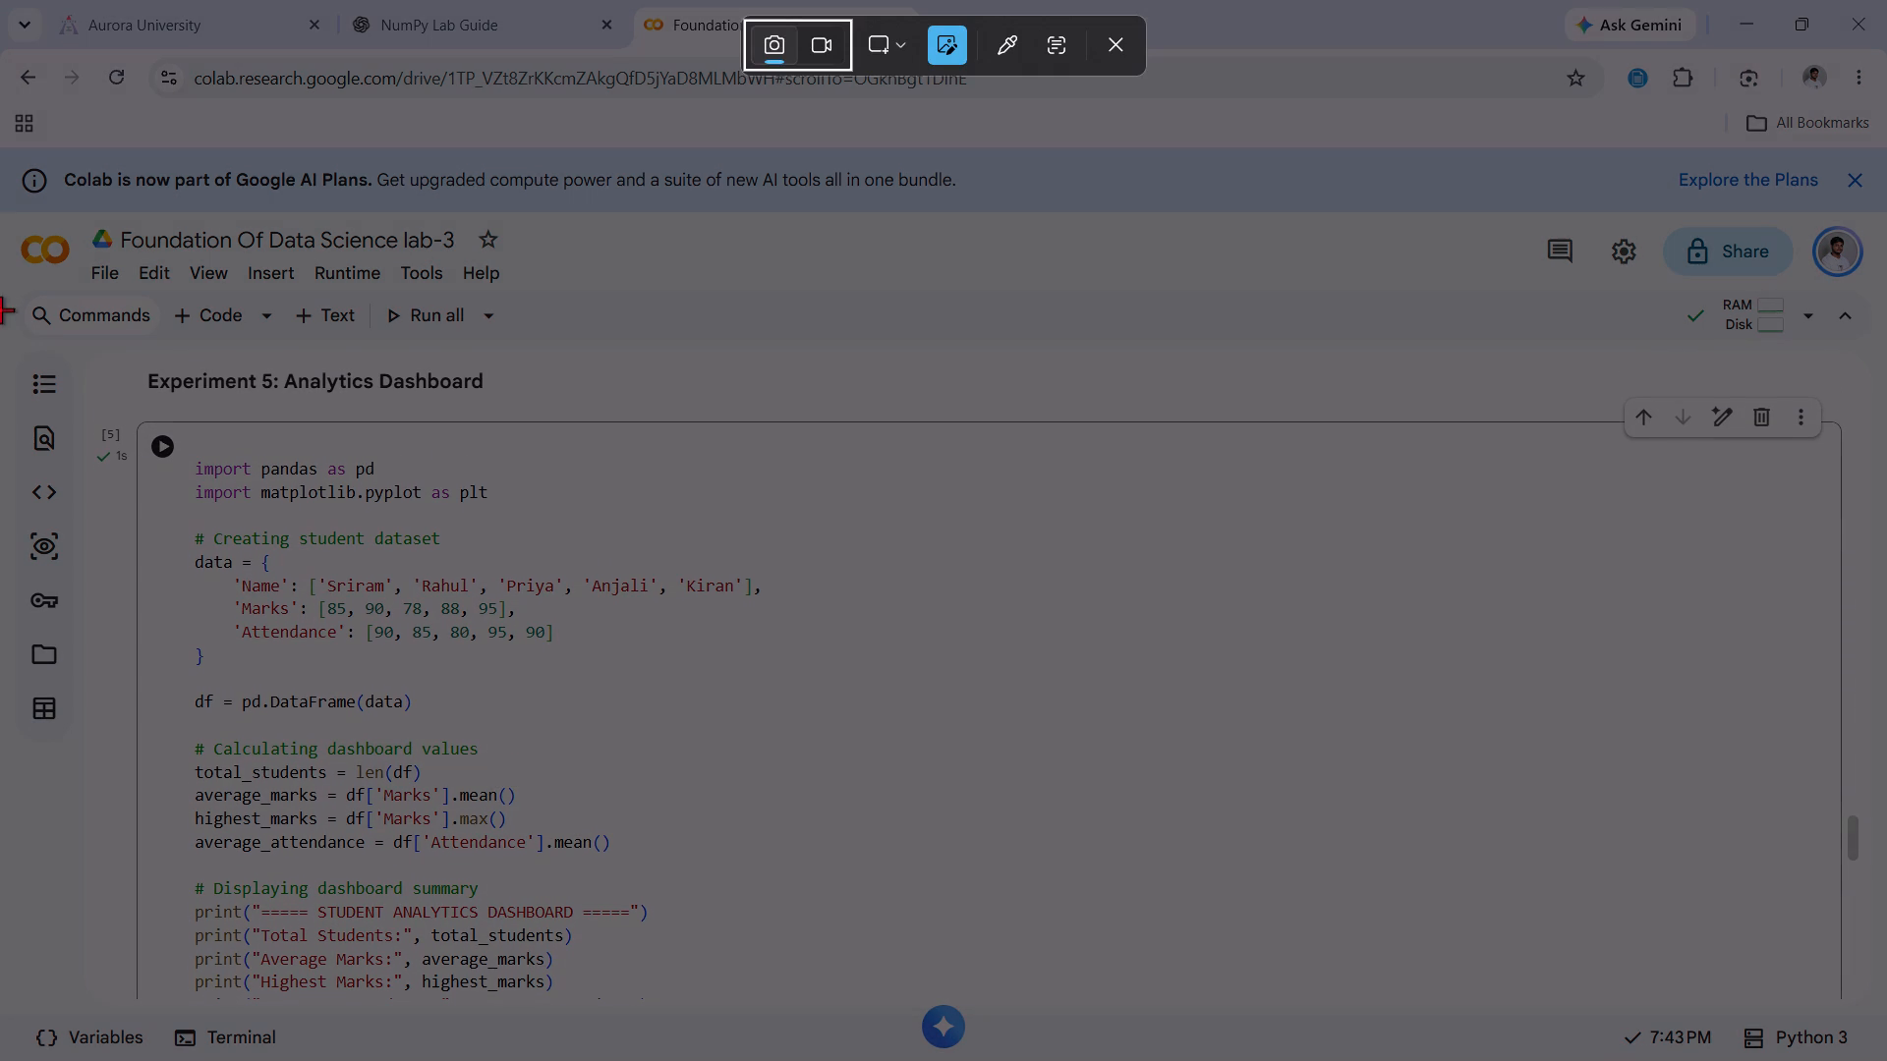
{"action": "left_click_drag", "start_coordinate": [0, 220], "coordinate": [1886, 1025]}
{"action": "scroll", "coordinate": [766, 651], "scroll_direction": "right", "scroll_amount": 4}
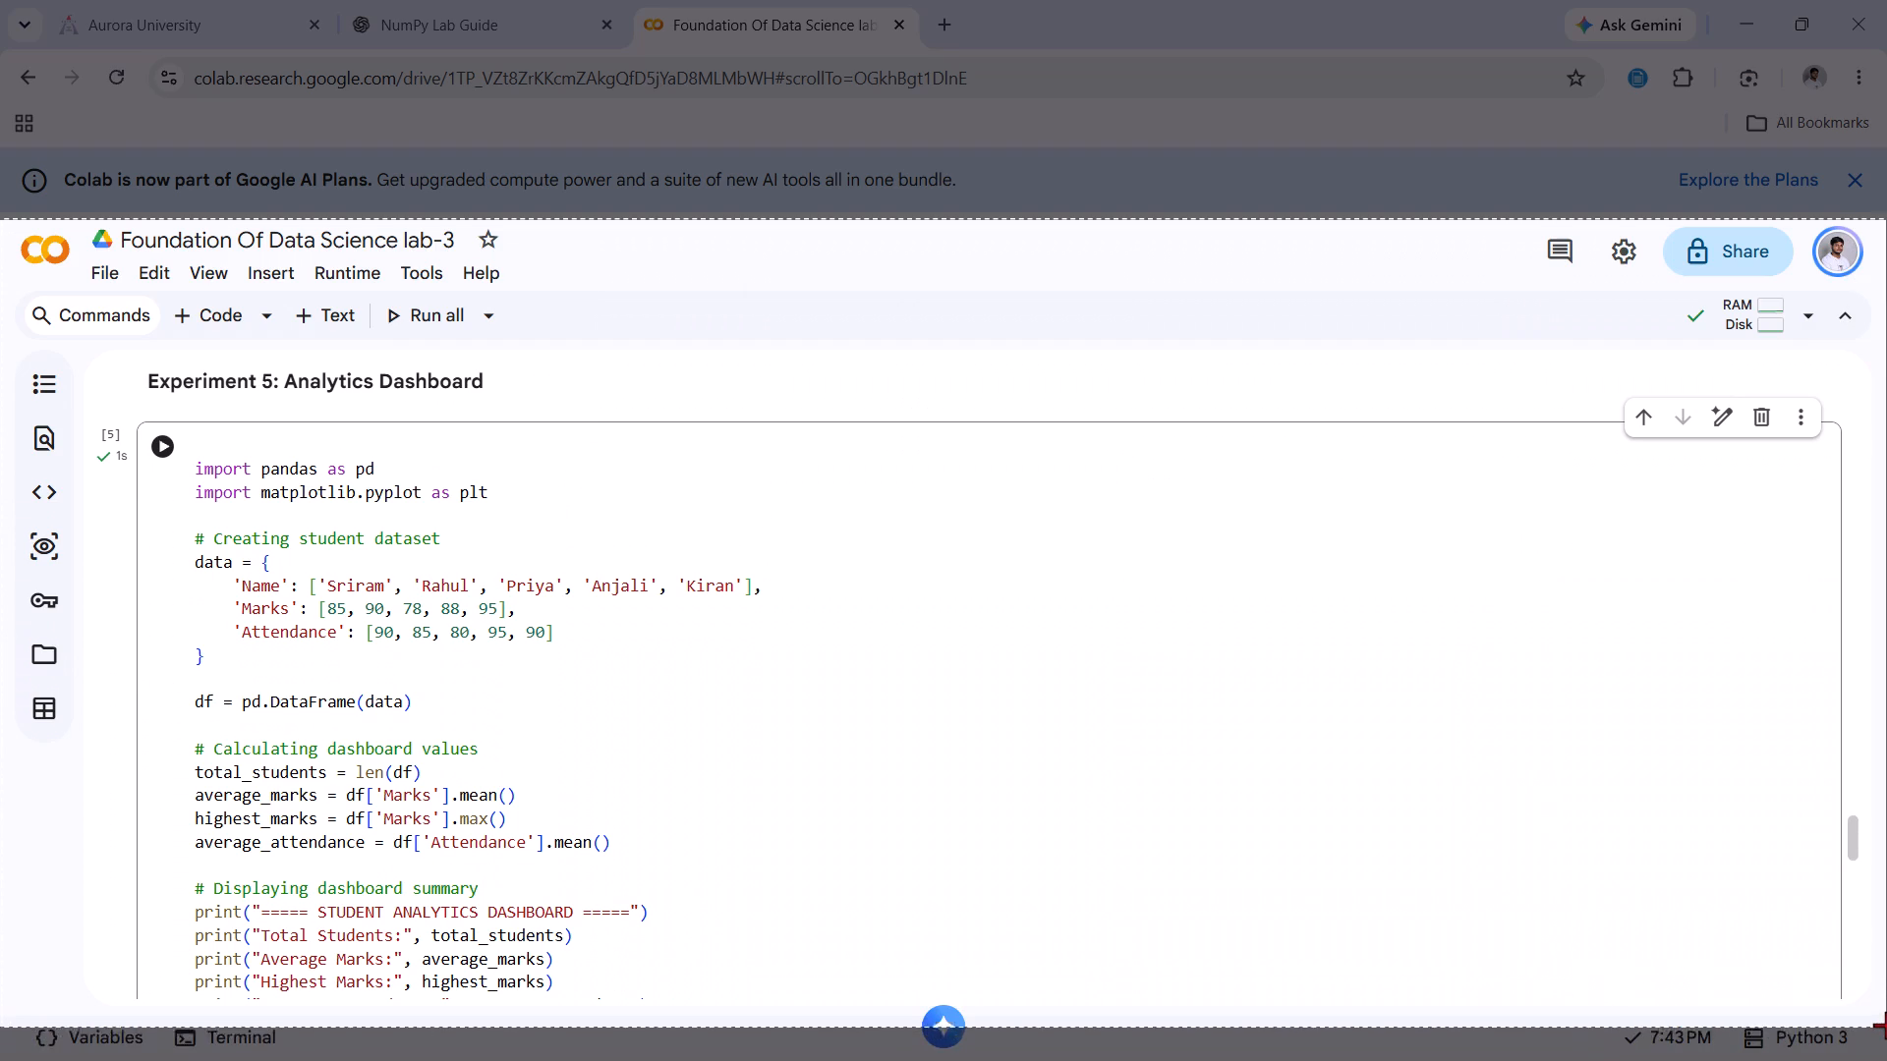
{"action": "left_click_drag", "start_coordinate": [1886, 1025], "coordinate": [1886, 1007]}
{"action": "key", "text": "ctrl+c"}
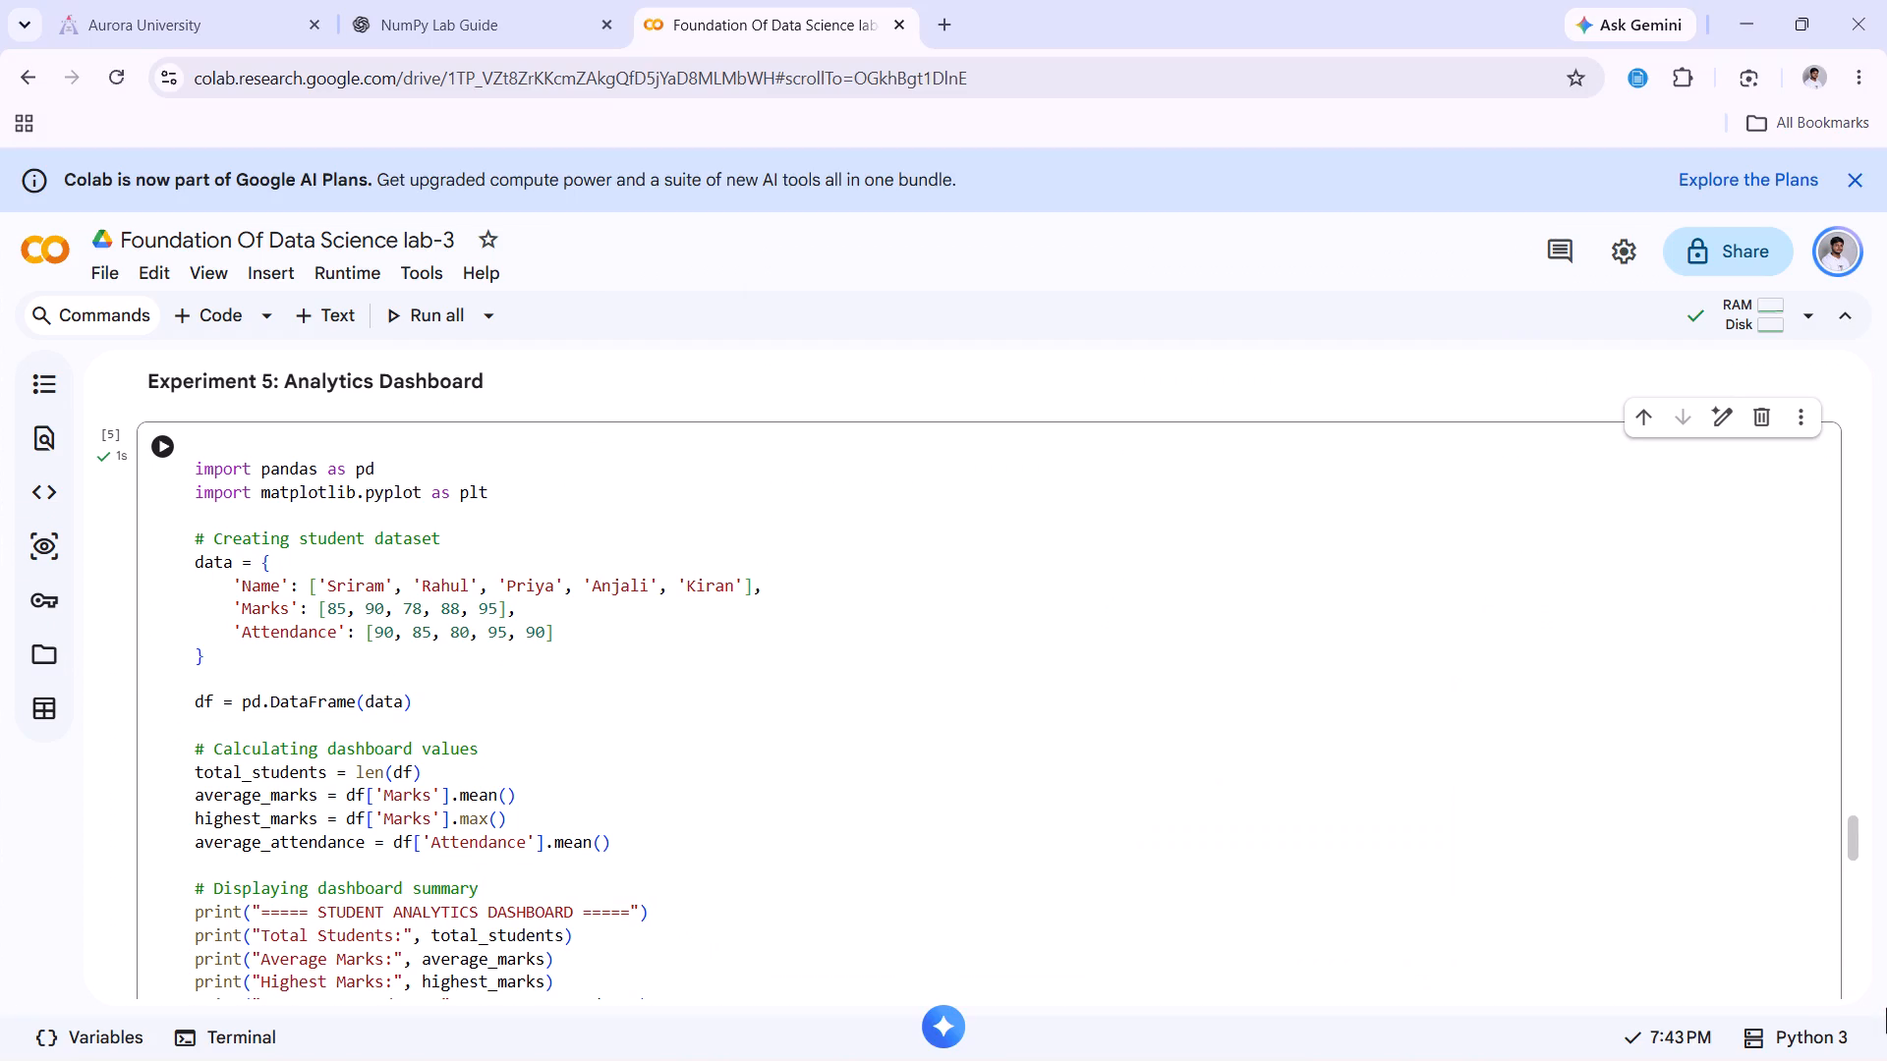
{"action": "key", "text": "ctrl+v"}
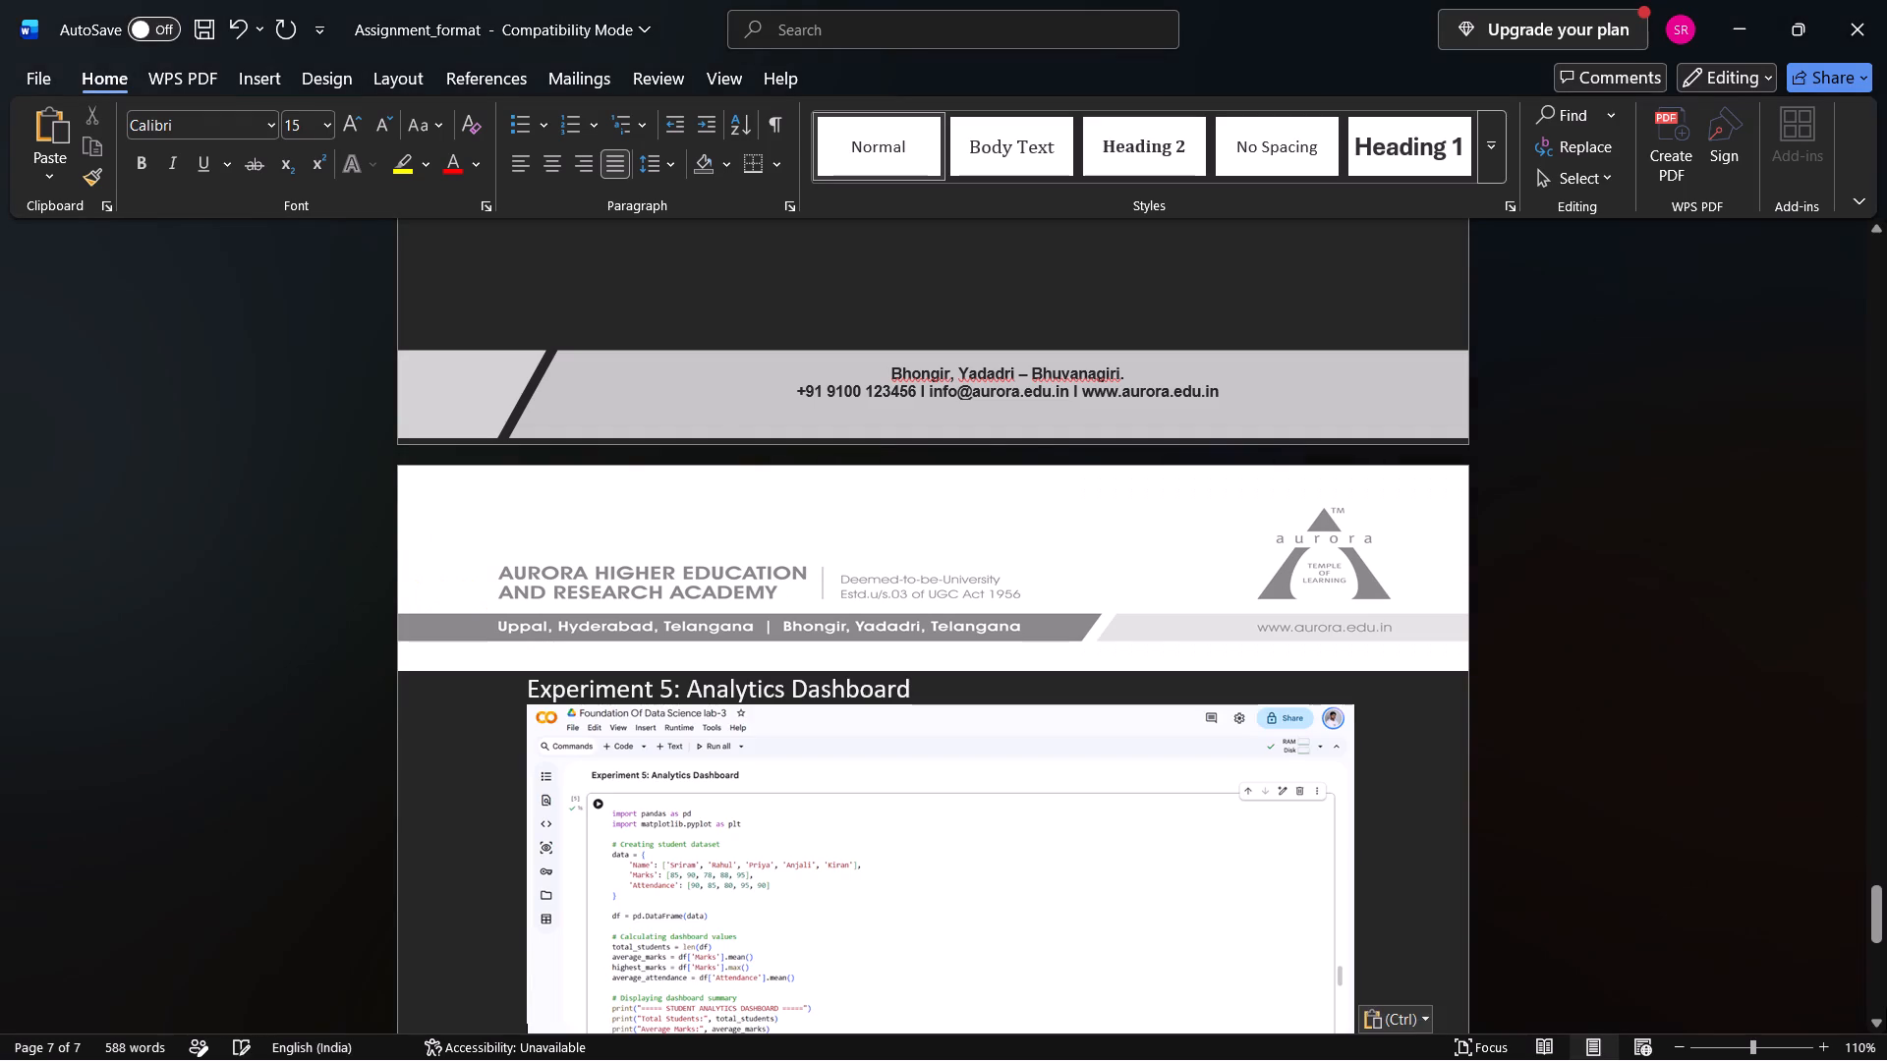
Capture a Colab screenshot of the remaining Experiment 5 code, down to plt.show(), and paste it below the first code screenshot in Word.
{"action": "scroll", "coordinate": [1525, 954], "scroll_direction": "down", "scroll_amount": 2}
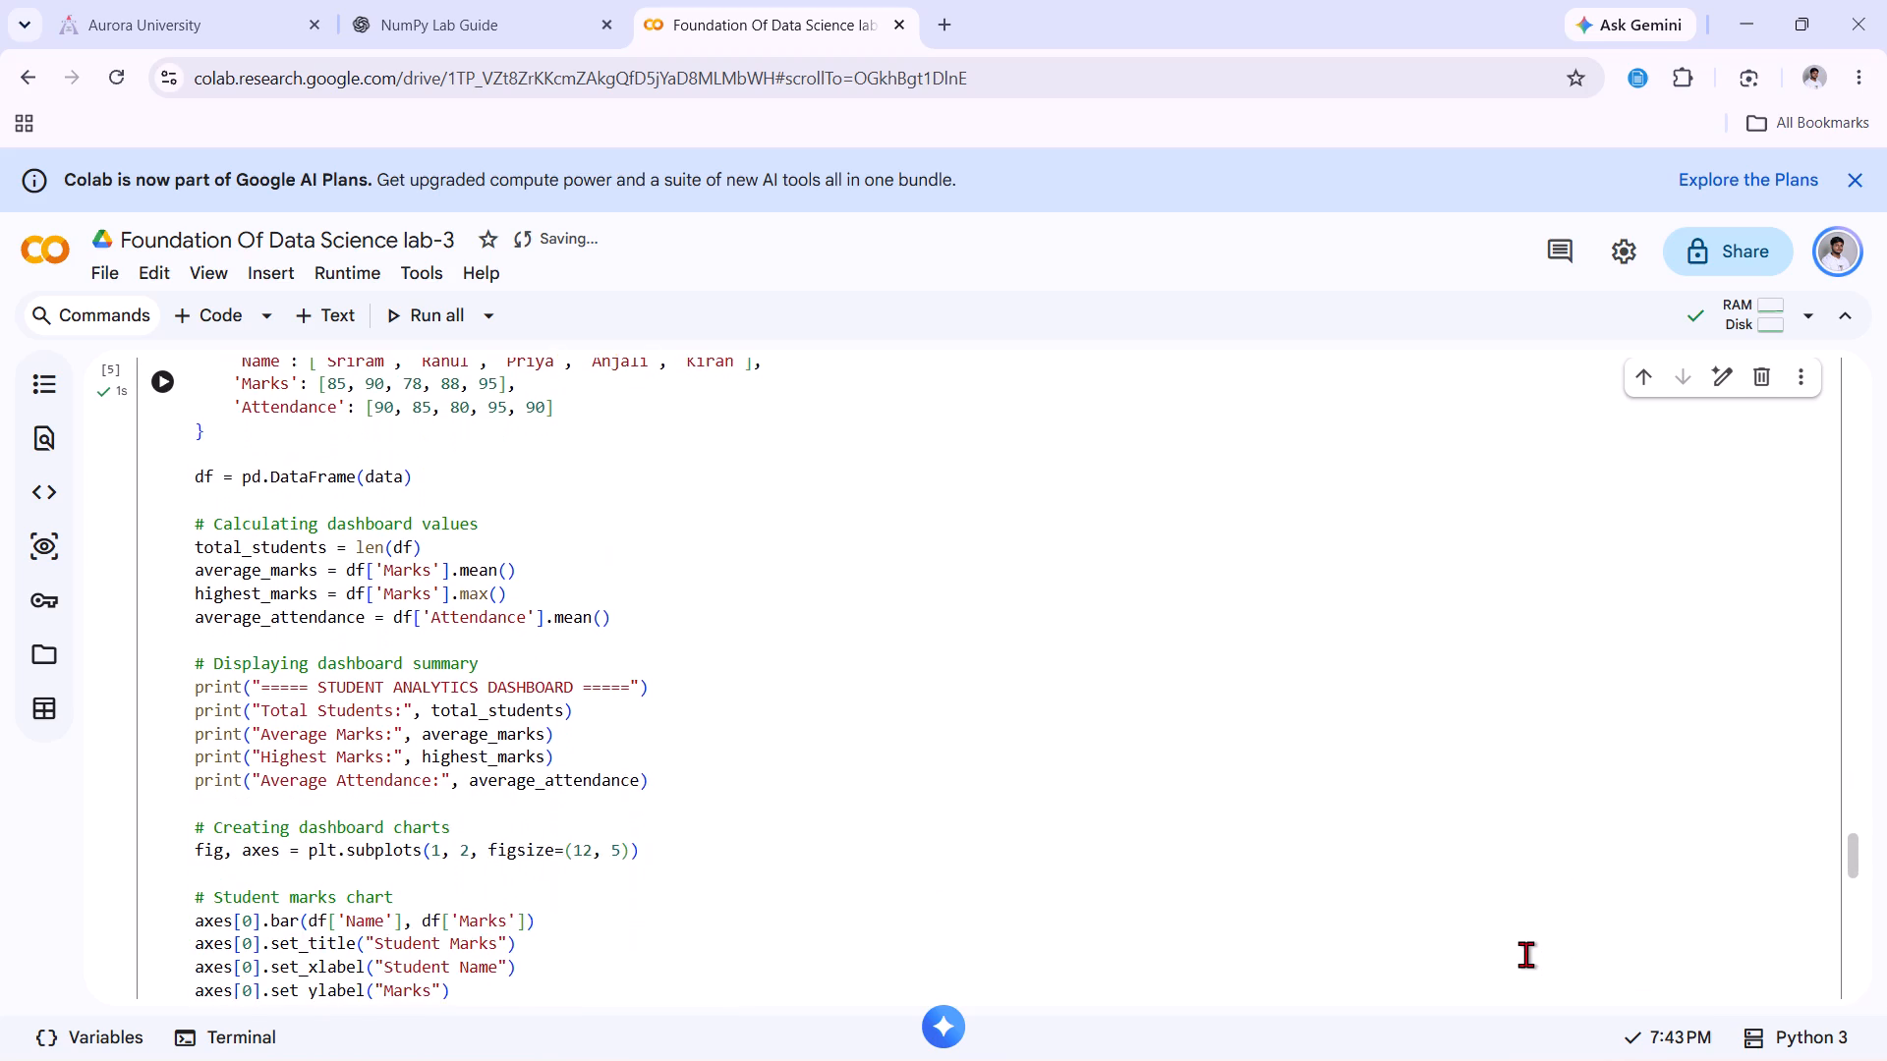
{"action": "scroll", "coordinate": [1525, 954], "scroll_direction": "down", "scroll_amount": 3}
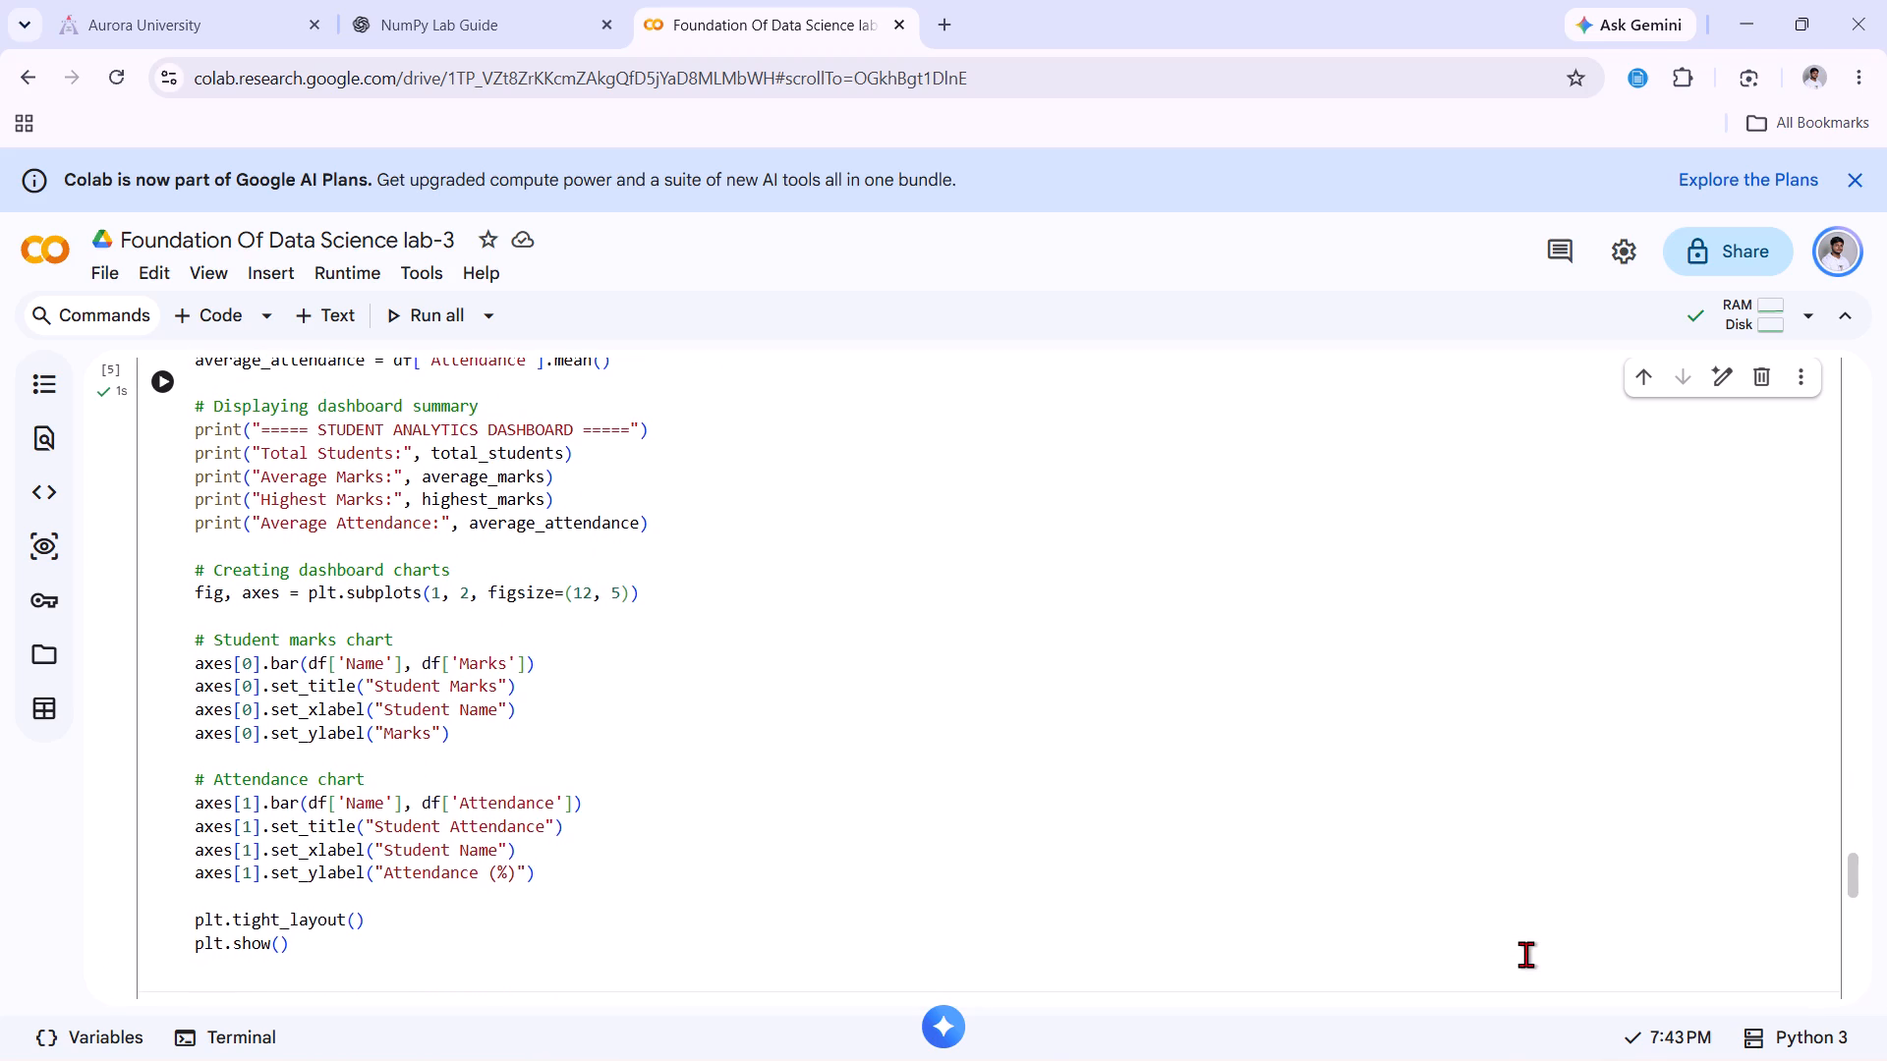
{"action": "key", "text": "Print"}
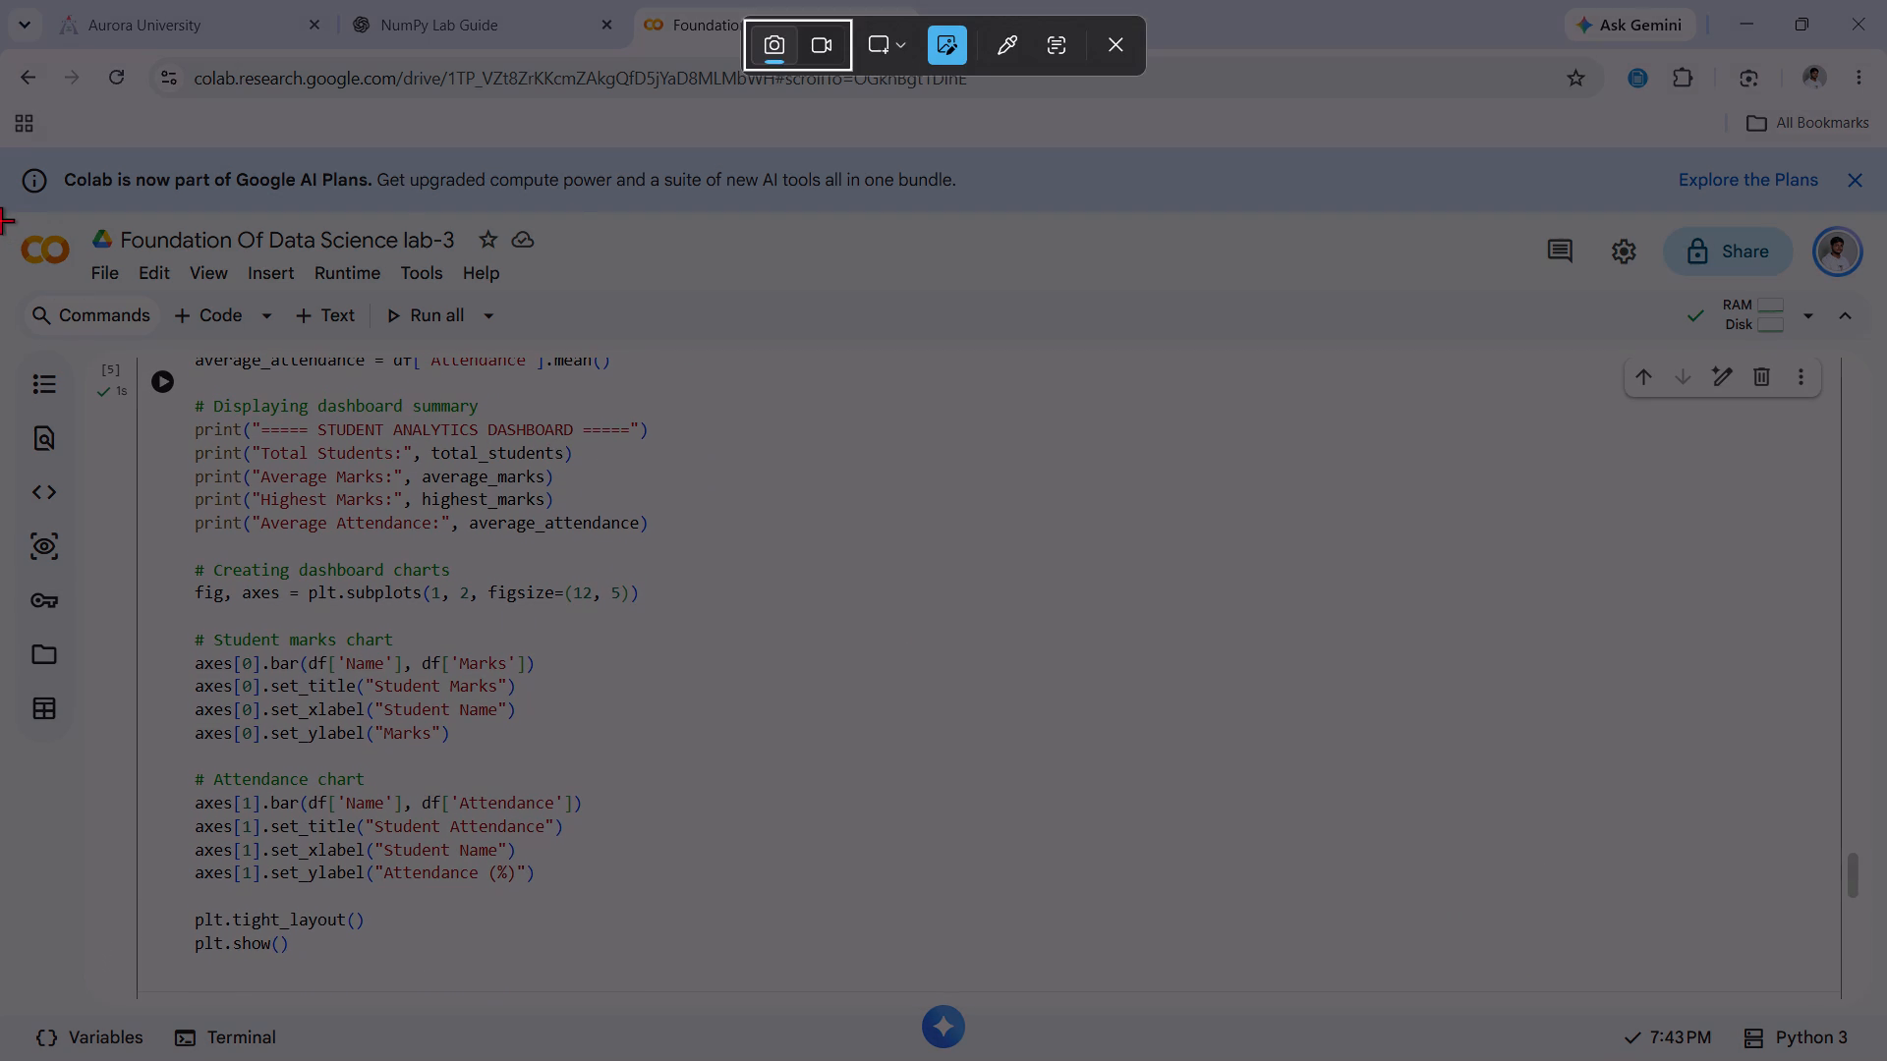
{"action": "left_click_drag", "start_coordinate": [0, 208], "coordinate": [1886, 989]}
{"action": "scroll", "coordinate": [614, 424], "scroll_direction": "right", "scroll_amount": 9}
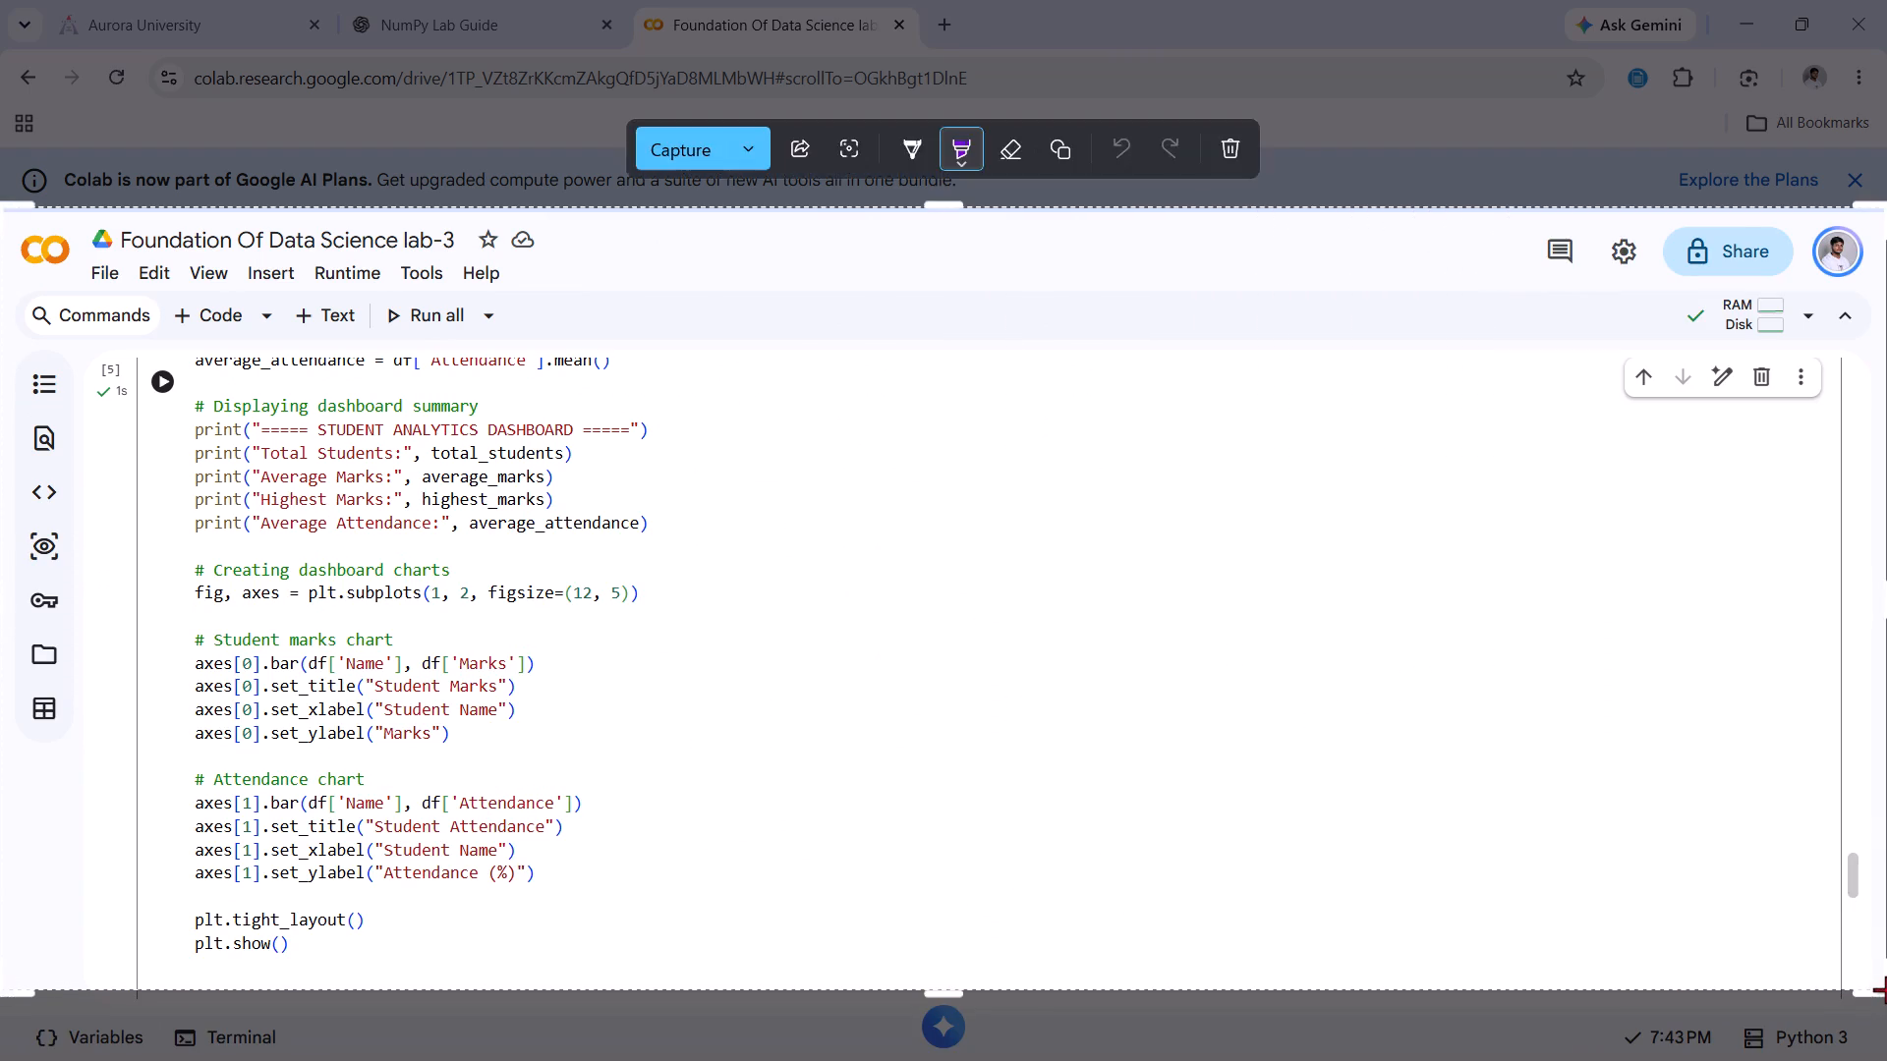
{"action": "key", "text": "ctrl+c"}
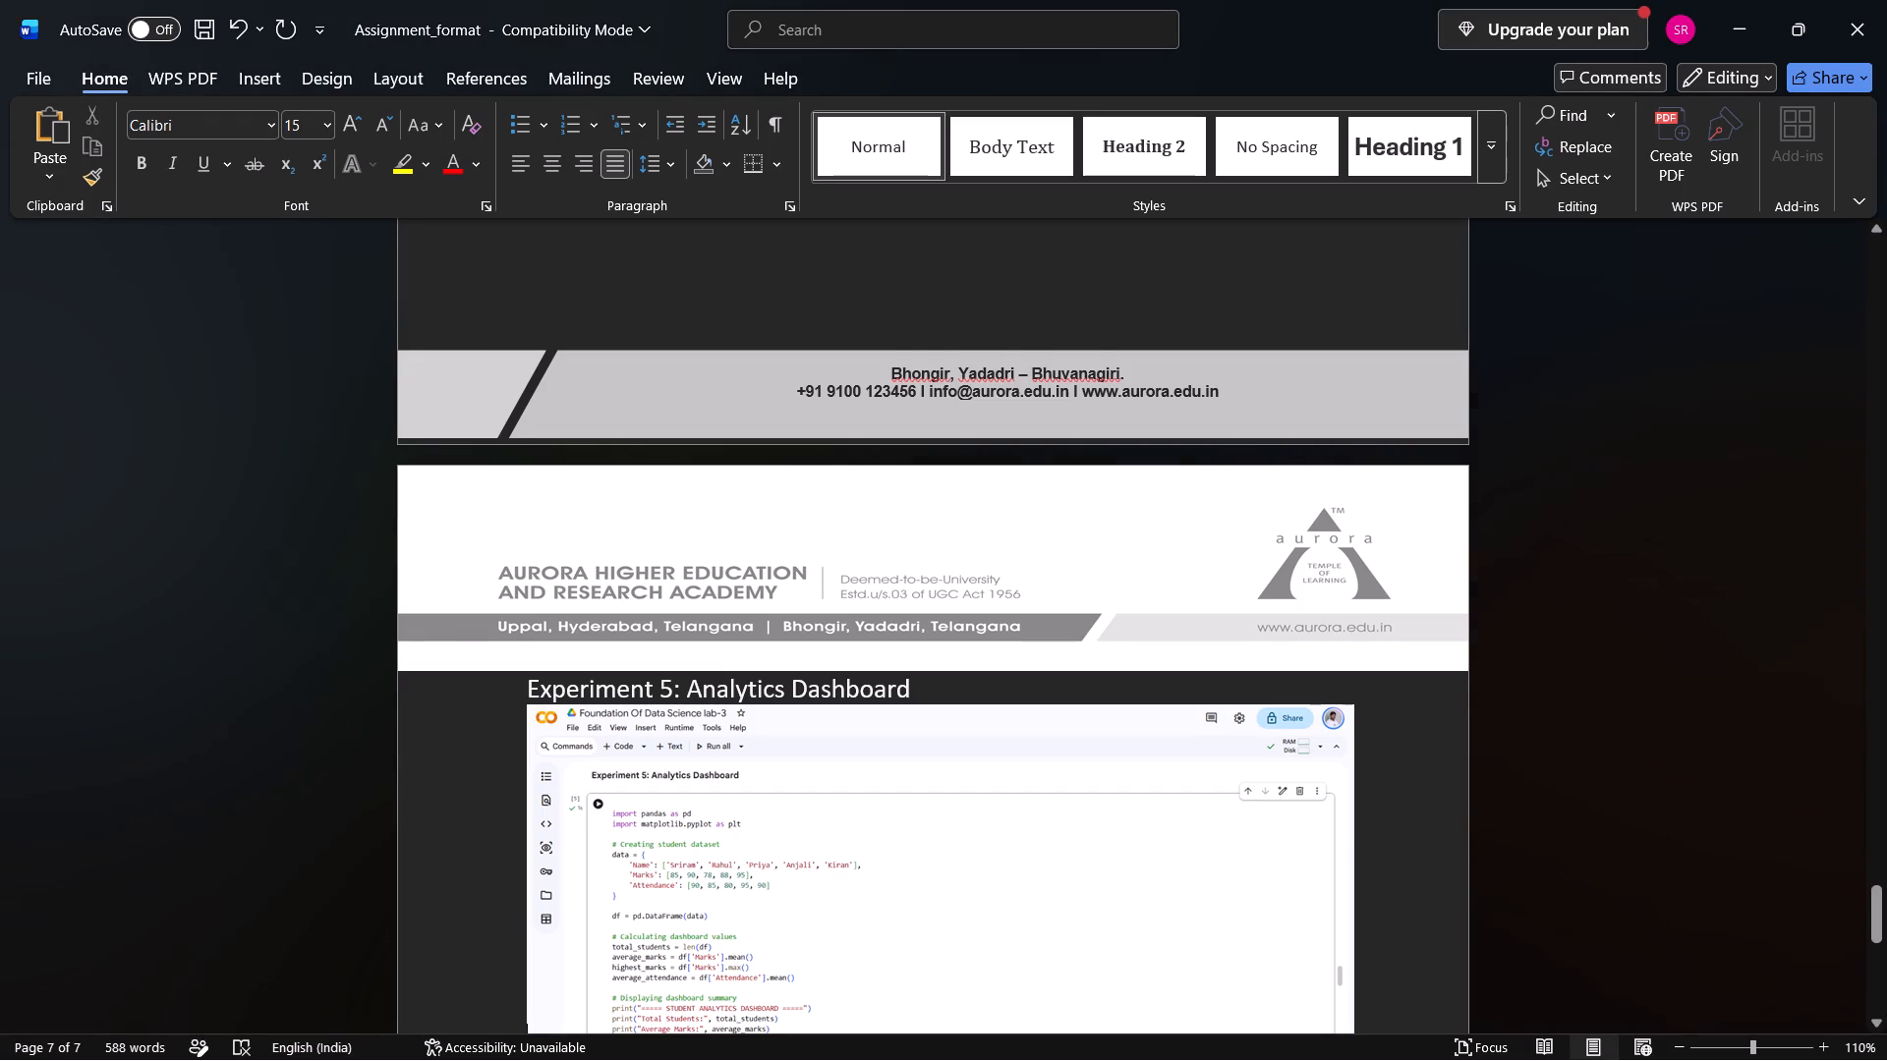
{"action": "left_click", "coordinate": [1387, 1014]}
{"action": "key", "text": "Return"}
{"action": "key", "text": "ctrl+v"}
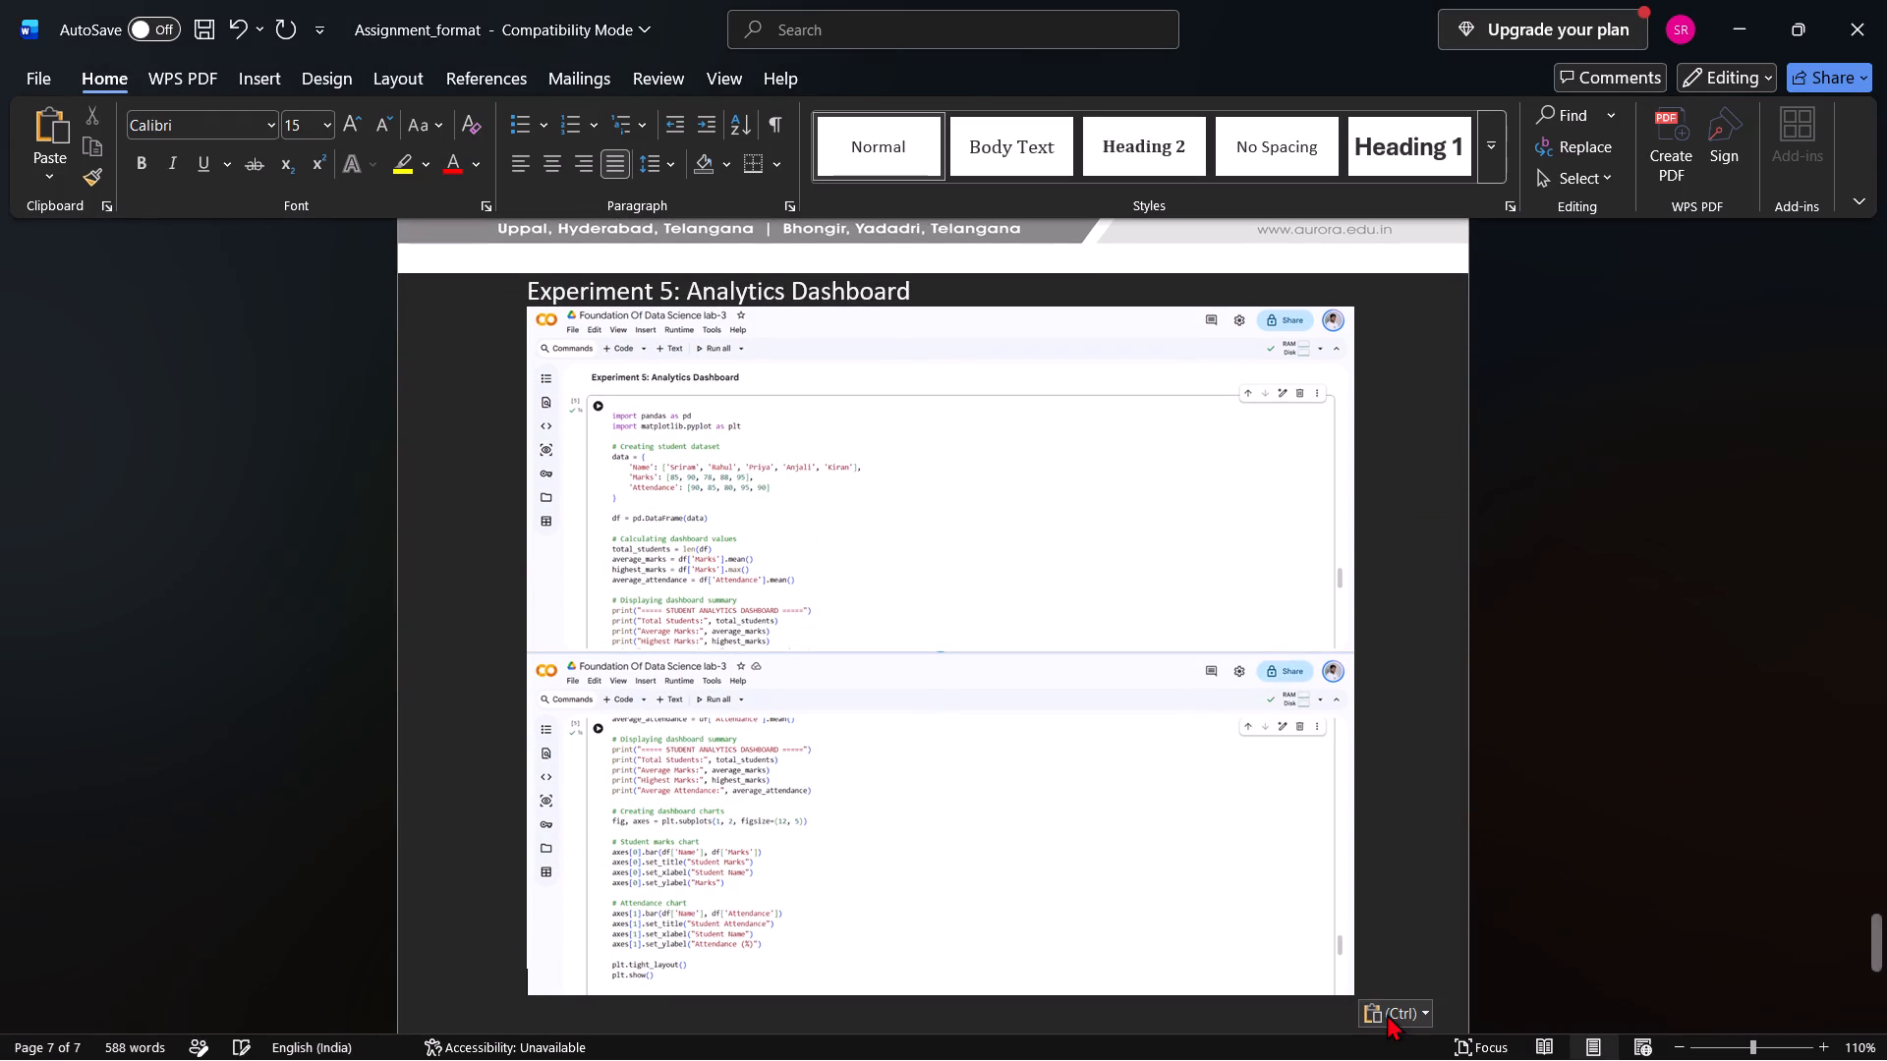
{"action": "key", "text": "Return"}
{"action": "key", "text": "ctrl+z"}
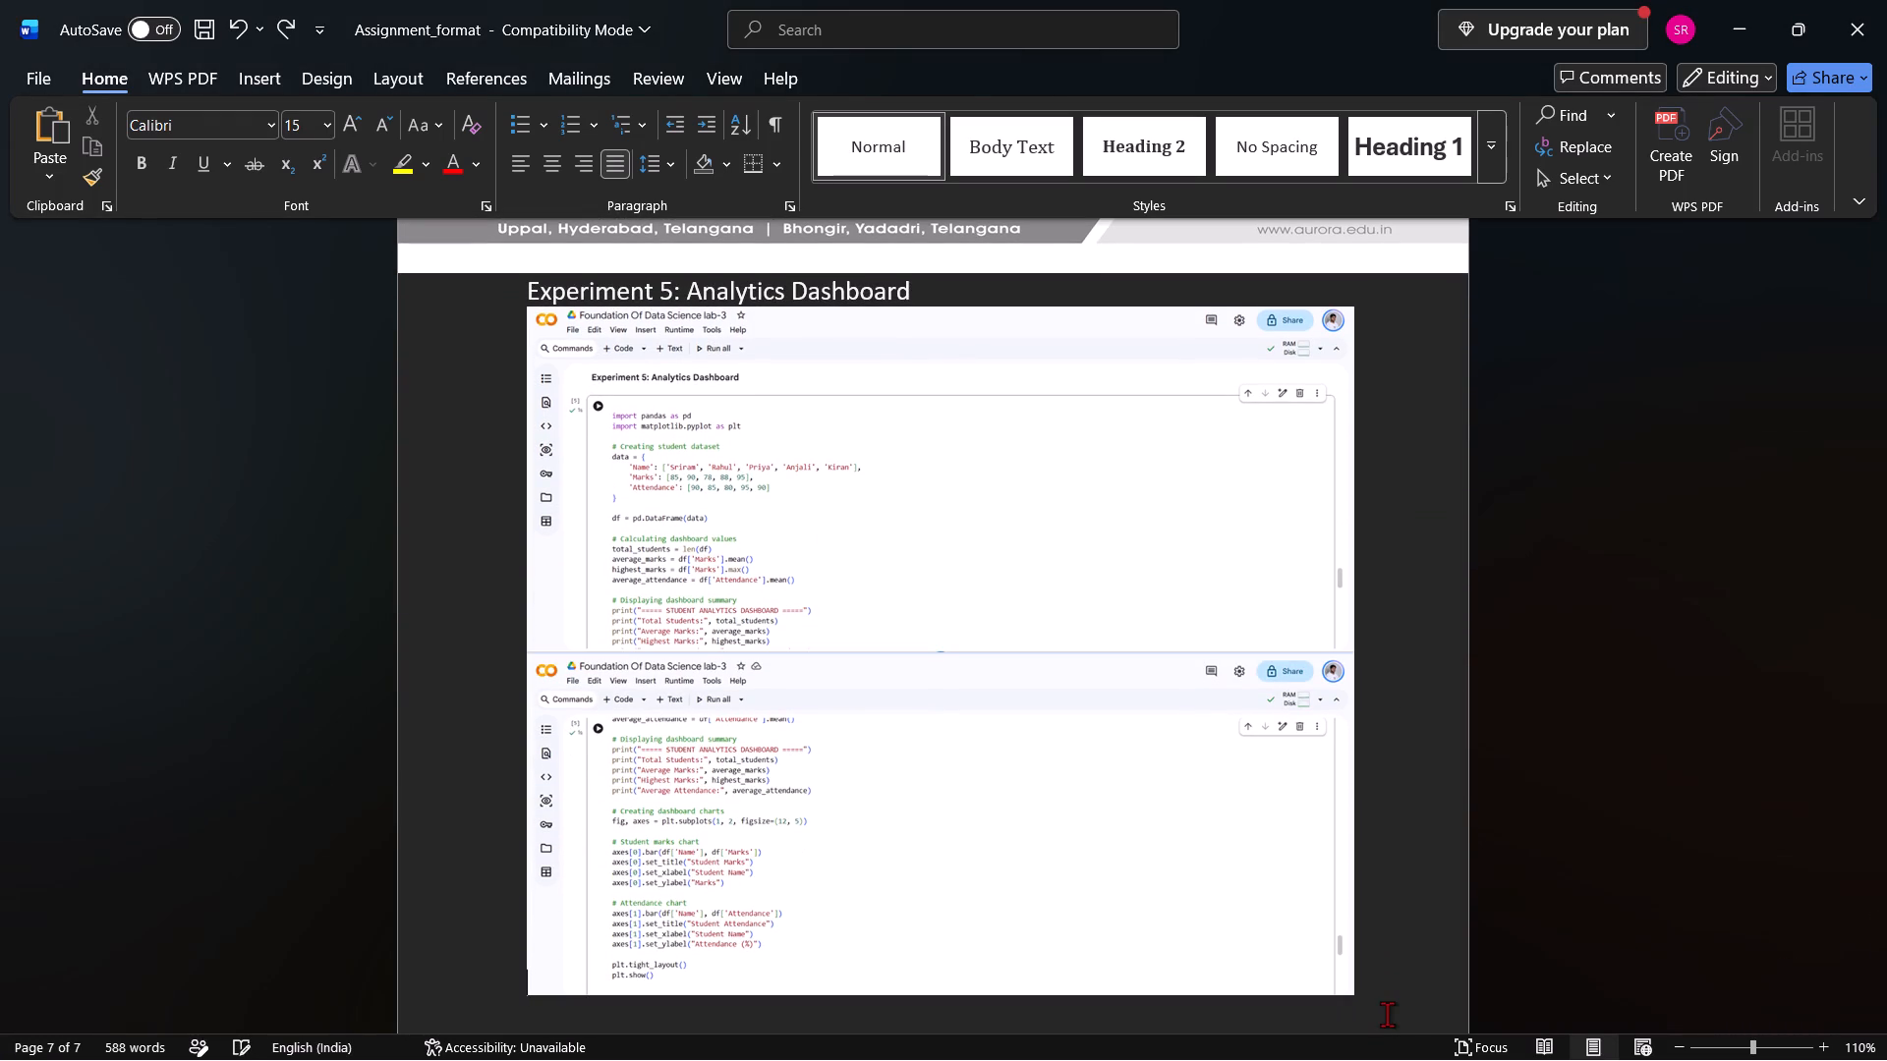
Add the label "OUTPUT:" on its own line below the second Experiment 5 code screenshot.
{"action": "left_click", "coordinate": [1358, 974]}
{"action": "key", "text": "Return"}
{"action": "type", "text": "OUTPUT:"}
{"action": "key", "text": "Return"}
Capture the Experiment 5 dashboard summary and both bar charts from Colab at a reduced zoom, and paste the screenshot under the OUTPUT: label.
{"action": "scroll", "coordinate": [961, 685], "scroll_direction": "down", "scroll_amount": 1}
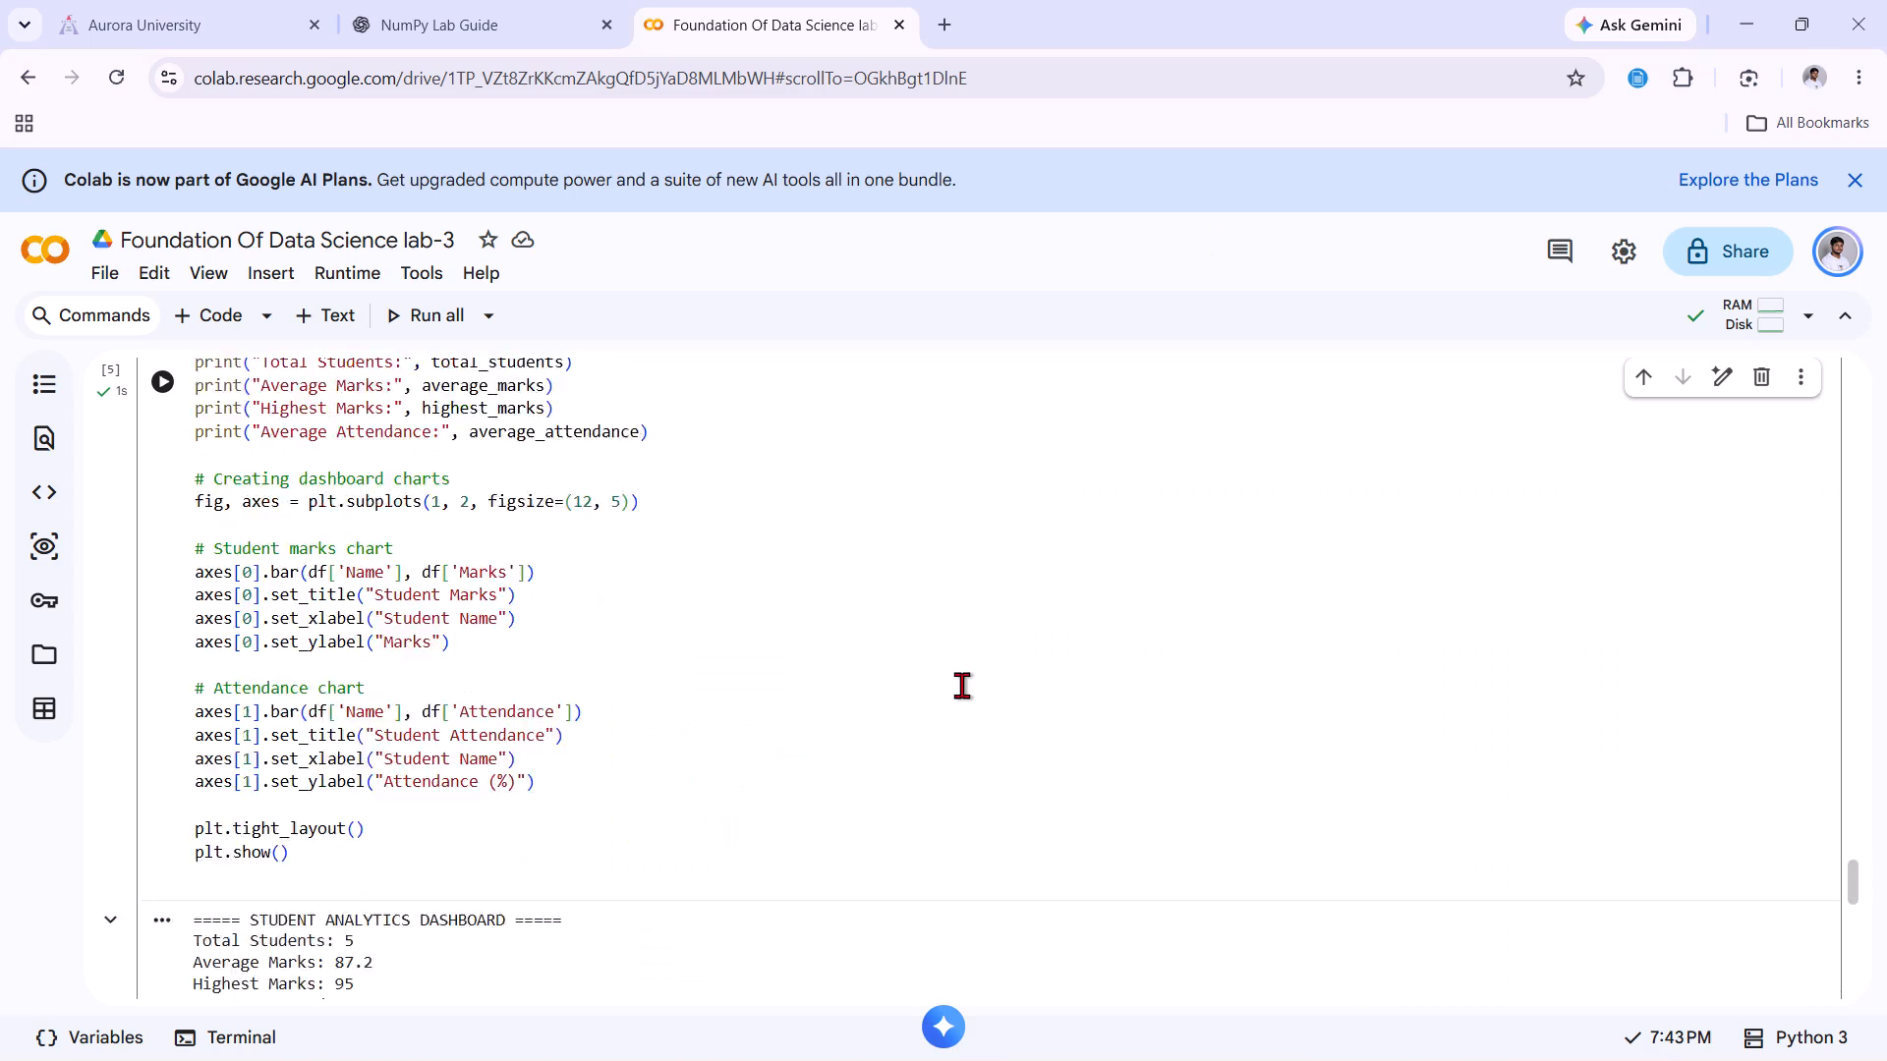
{"action": "scroll", "coordinate": [961, 685], "scroll_direction": "down", "scroll_amount": 3}
{"action": "key", "text": "ctrl+minus"}
{"action": "key", "text": "ctrl+minus"}
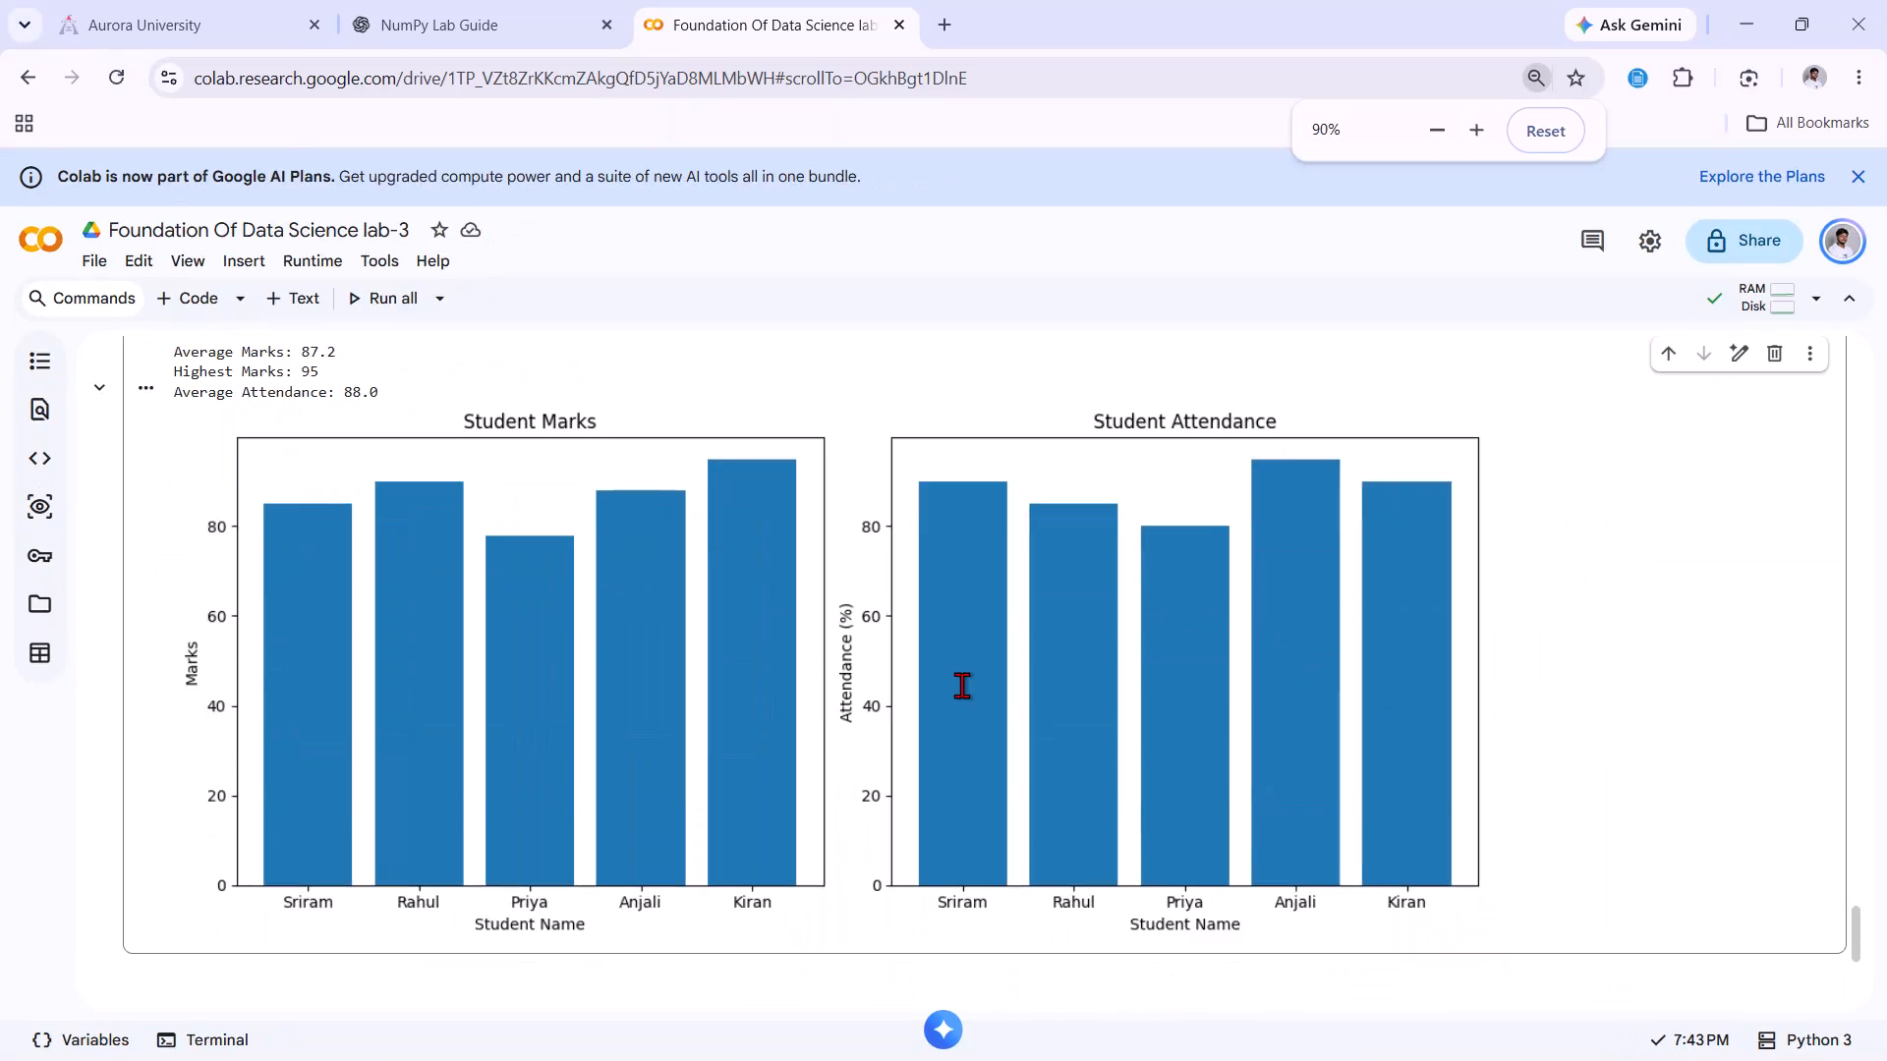
{"action": "scroll", "coordinate": [961, 685], "scroll_direction": "up", "scroll_amount": 1}
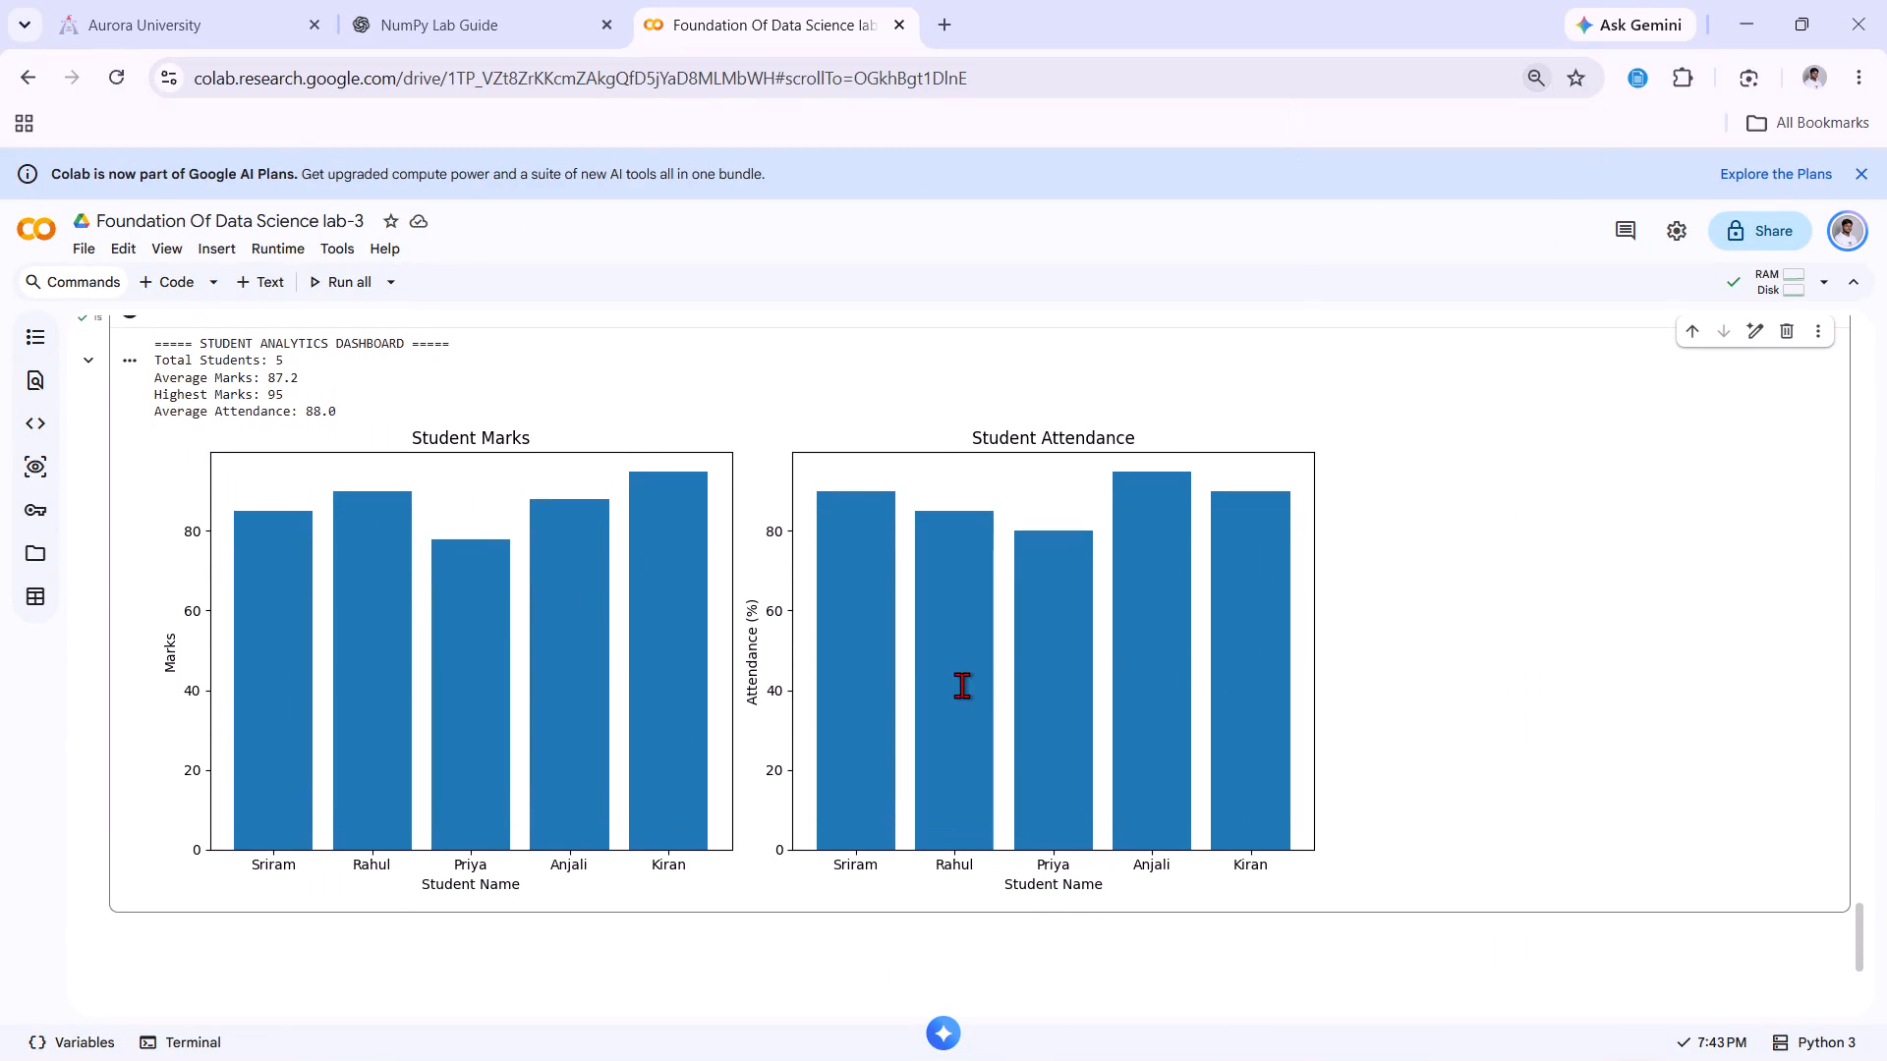
{"action": "key", "text": "Print"}
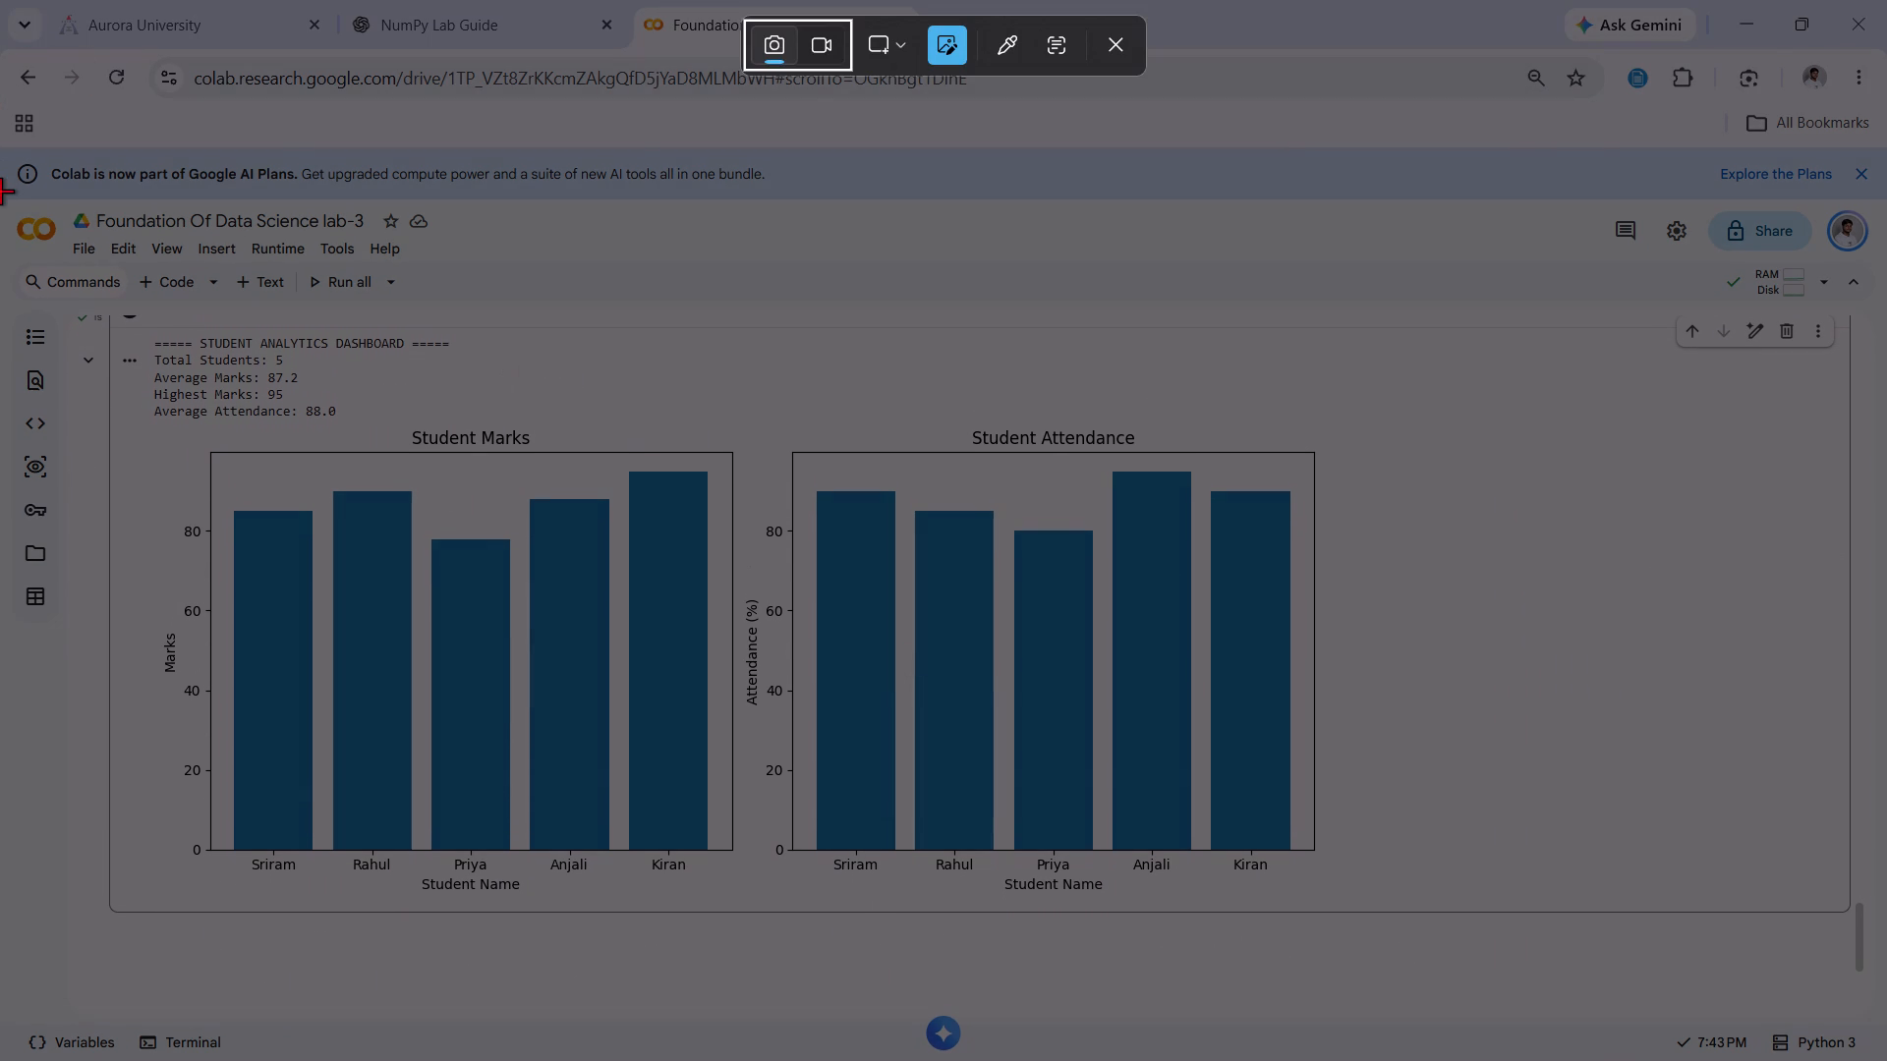
{"action": "left_click_drag", "start_coordinate": [0, 191], "coordinate": [1886, 912]}
{"action": "scroll", "coordinate": [448, 381], "scroll_direction": "right", "scroll_amount": 7}
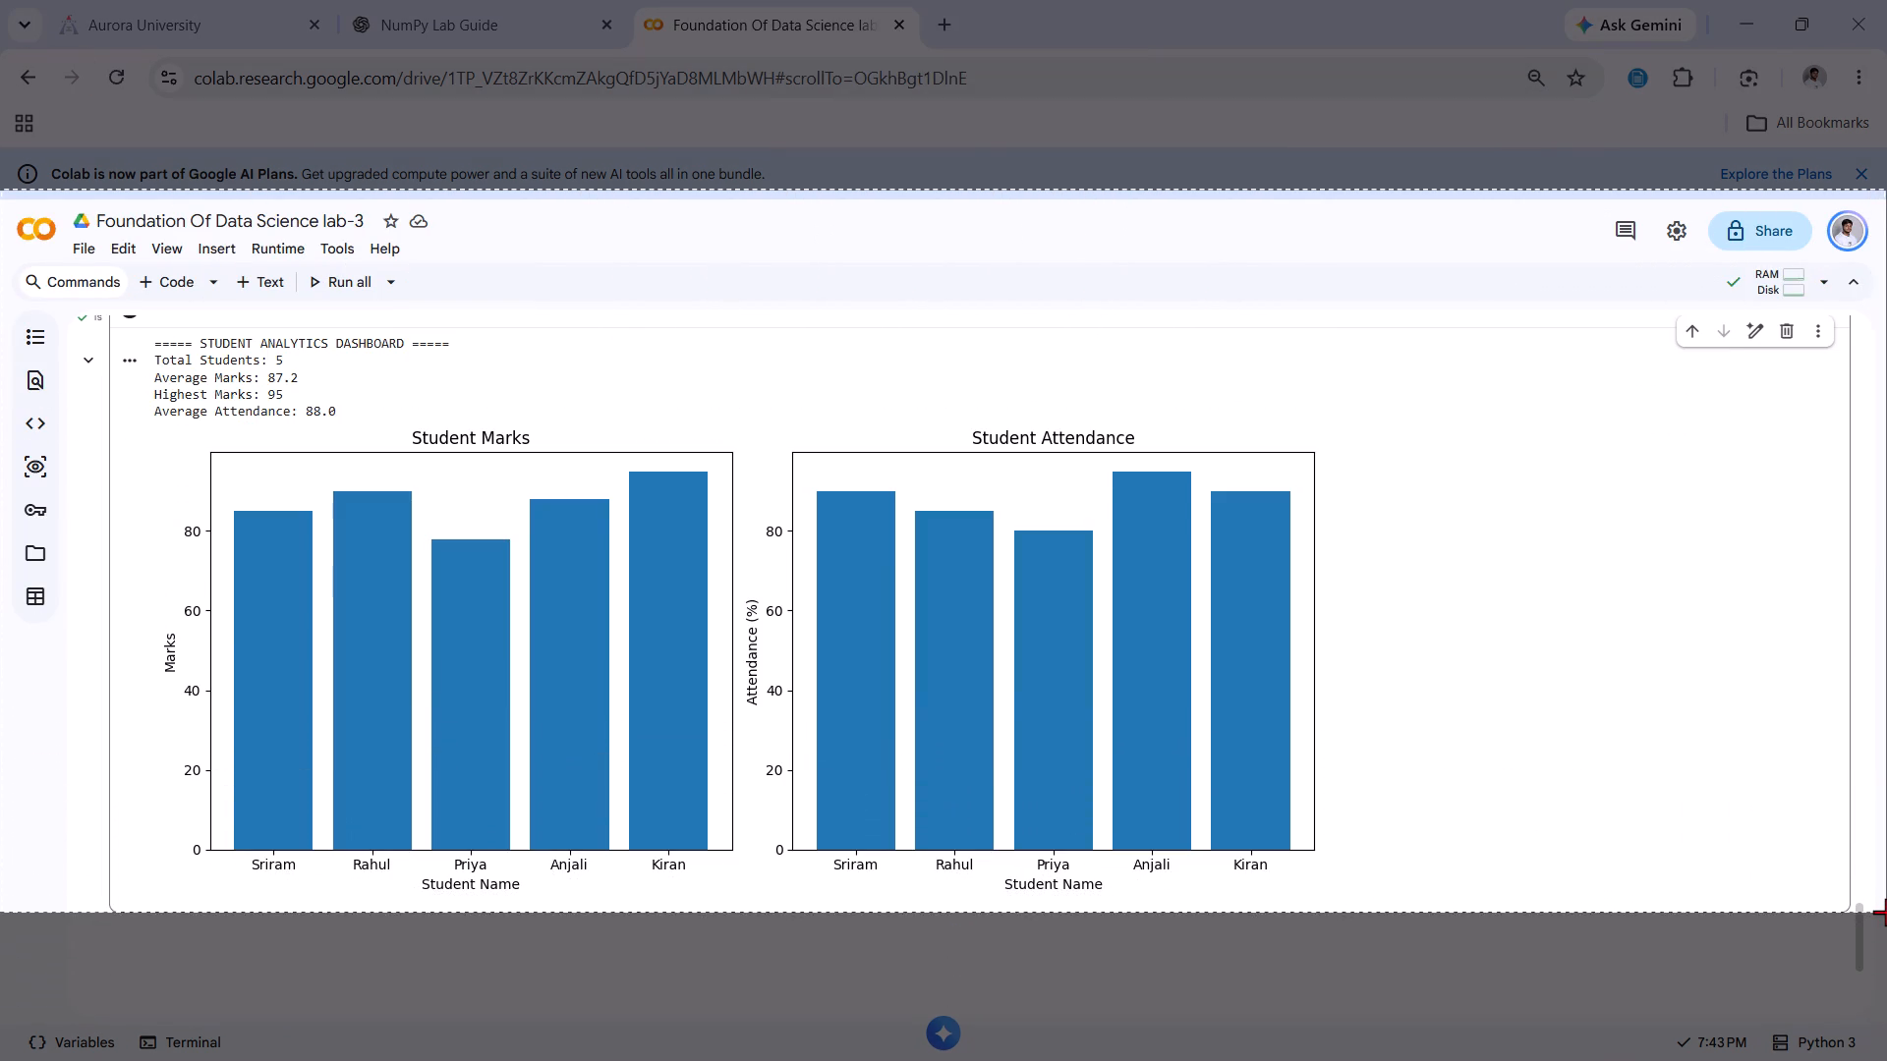
{"action": "left_click_drag", "start_coordinate": [1886, 912], "coordinate": [1886, 911]}
{"action": "key", "text": "ctrl+c"}
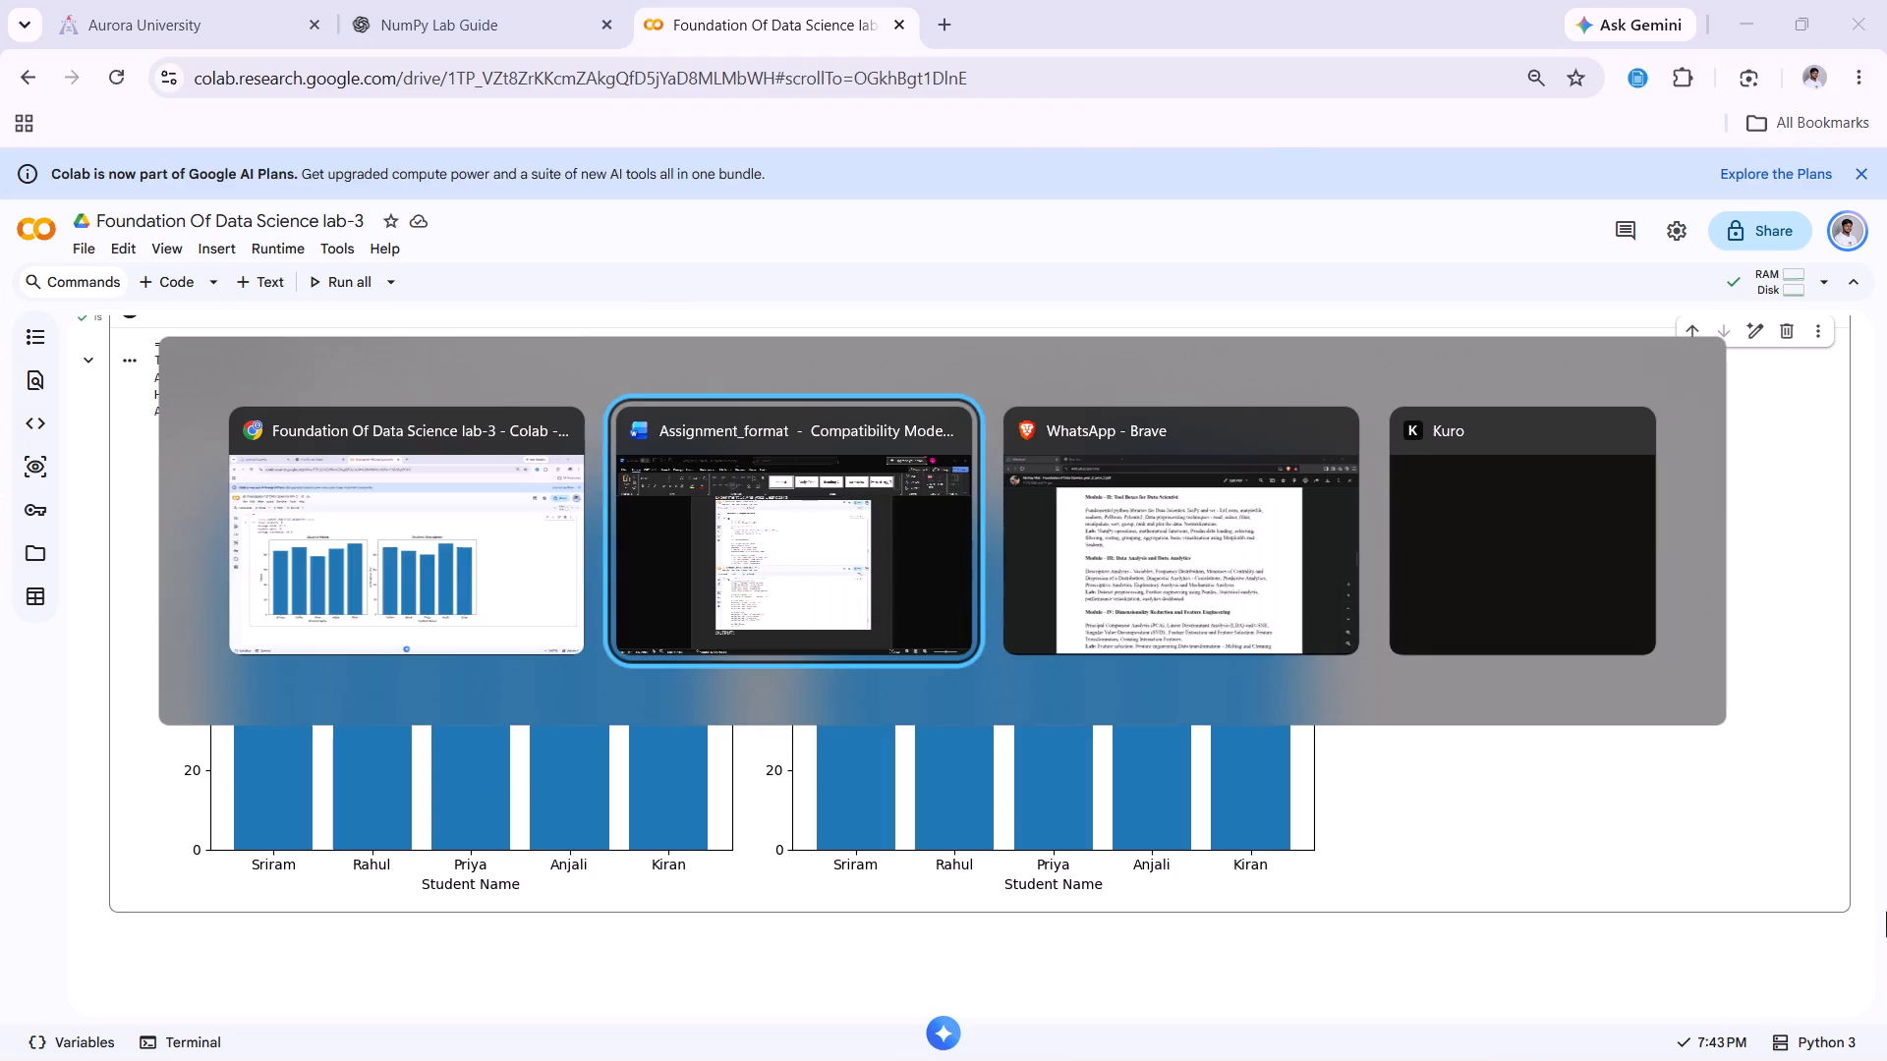
{"action": "key", "text": "ctrl+v"}
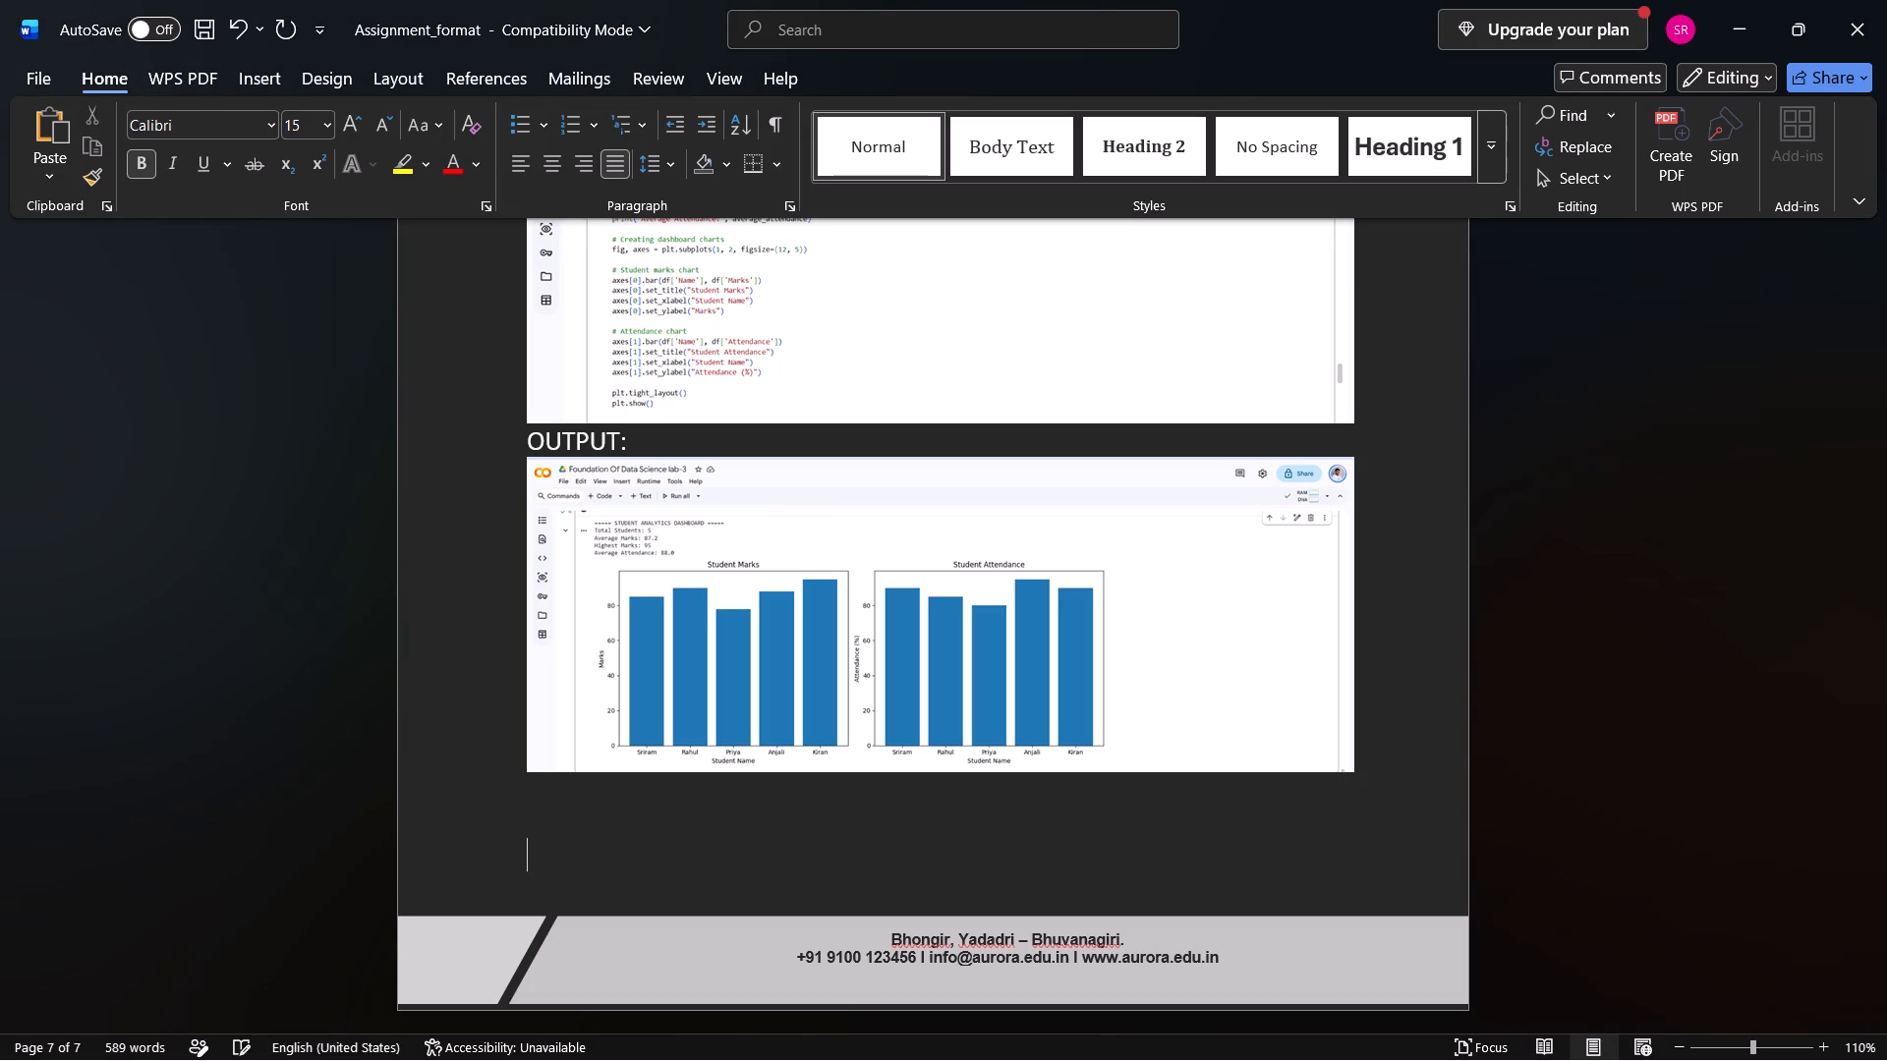
{"action": "key", "text": "Return"}
{"action": "key", "text": "ctrl+v"}
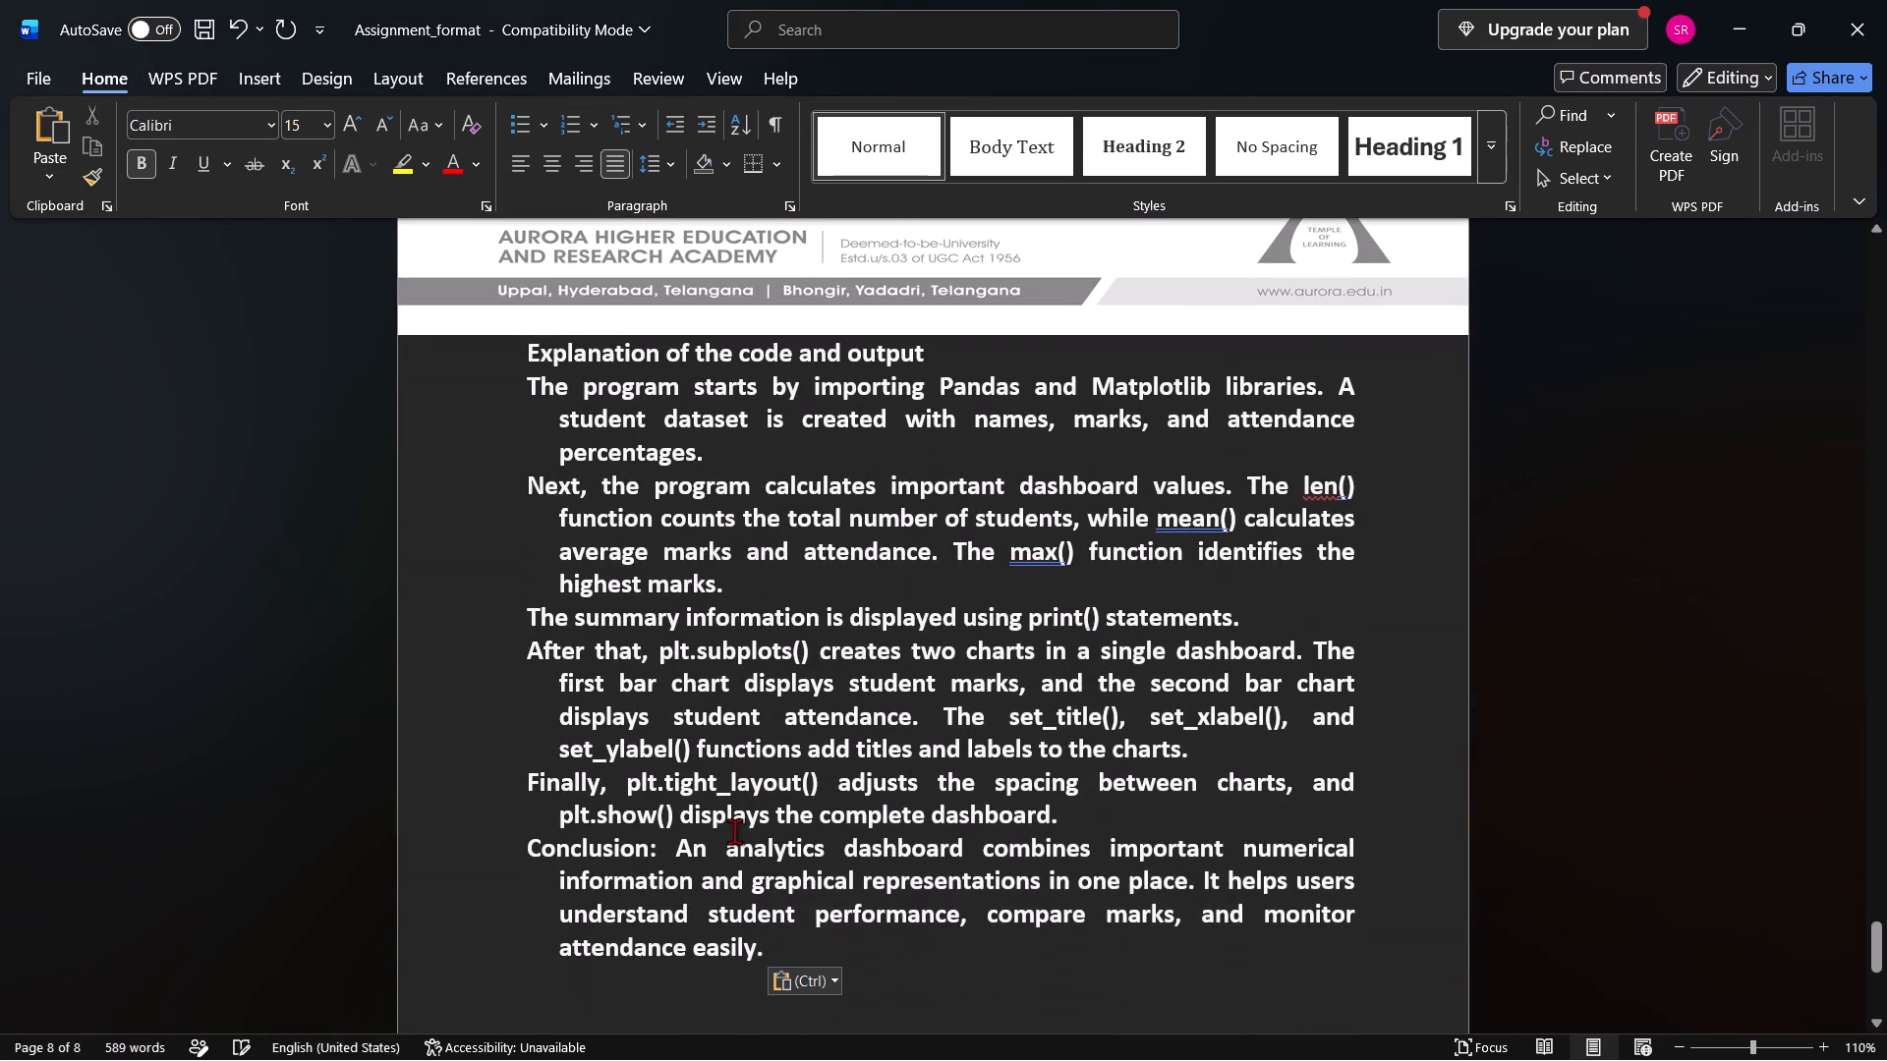
Make the Module Title row of the details table on the report's first page slightly taller.
{"action": "scroll", "coordinate": [734, 831], "scroll_direction": "up", "scroll_amount": 1}
{"action": "scroll", "coordinate": [734, 831], "scroll_direction": "down", "scroll_amount": 6}
{"action": "scroll", "coordinate": [734, 831], "scroll_direction": "up", "scroll_amount": 1}
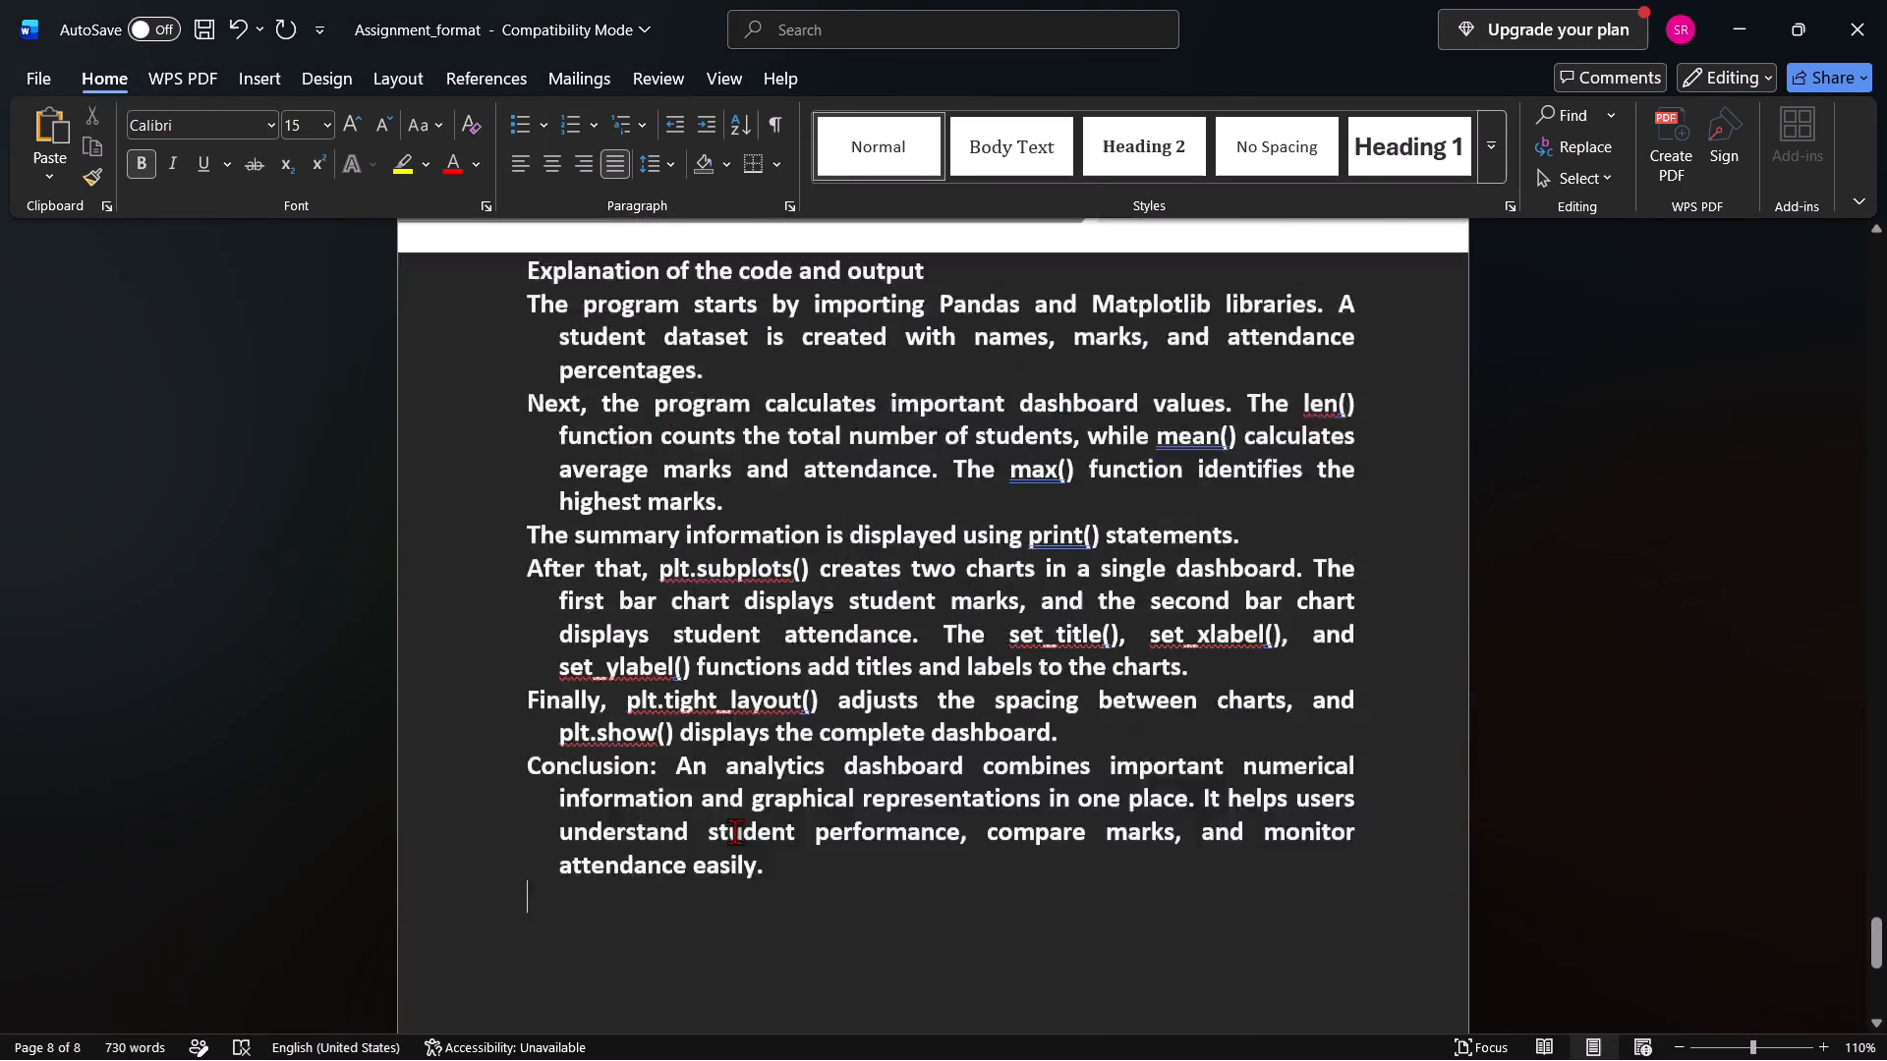
{"action": "scroll", "coordinate": [734, 831], "scroll_direction": "up", "scroll_amount": 16}
{"action": "scroll", "coordinate": [734, 831], "scroll_direction": "down", "scroll_amount": 1}
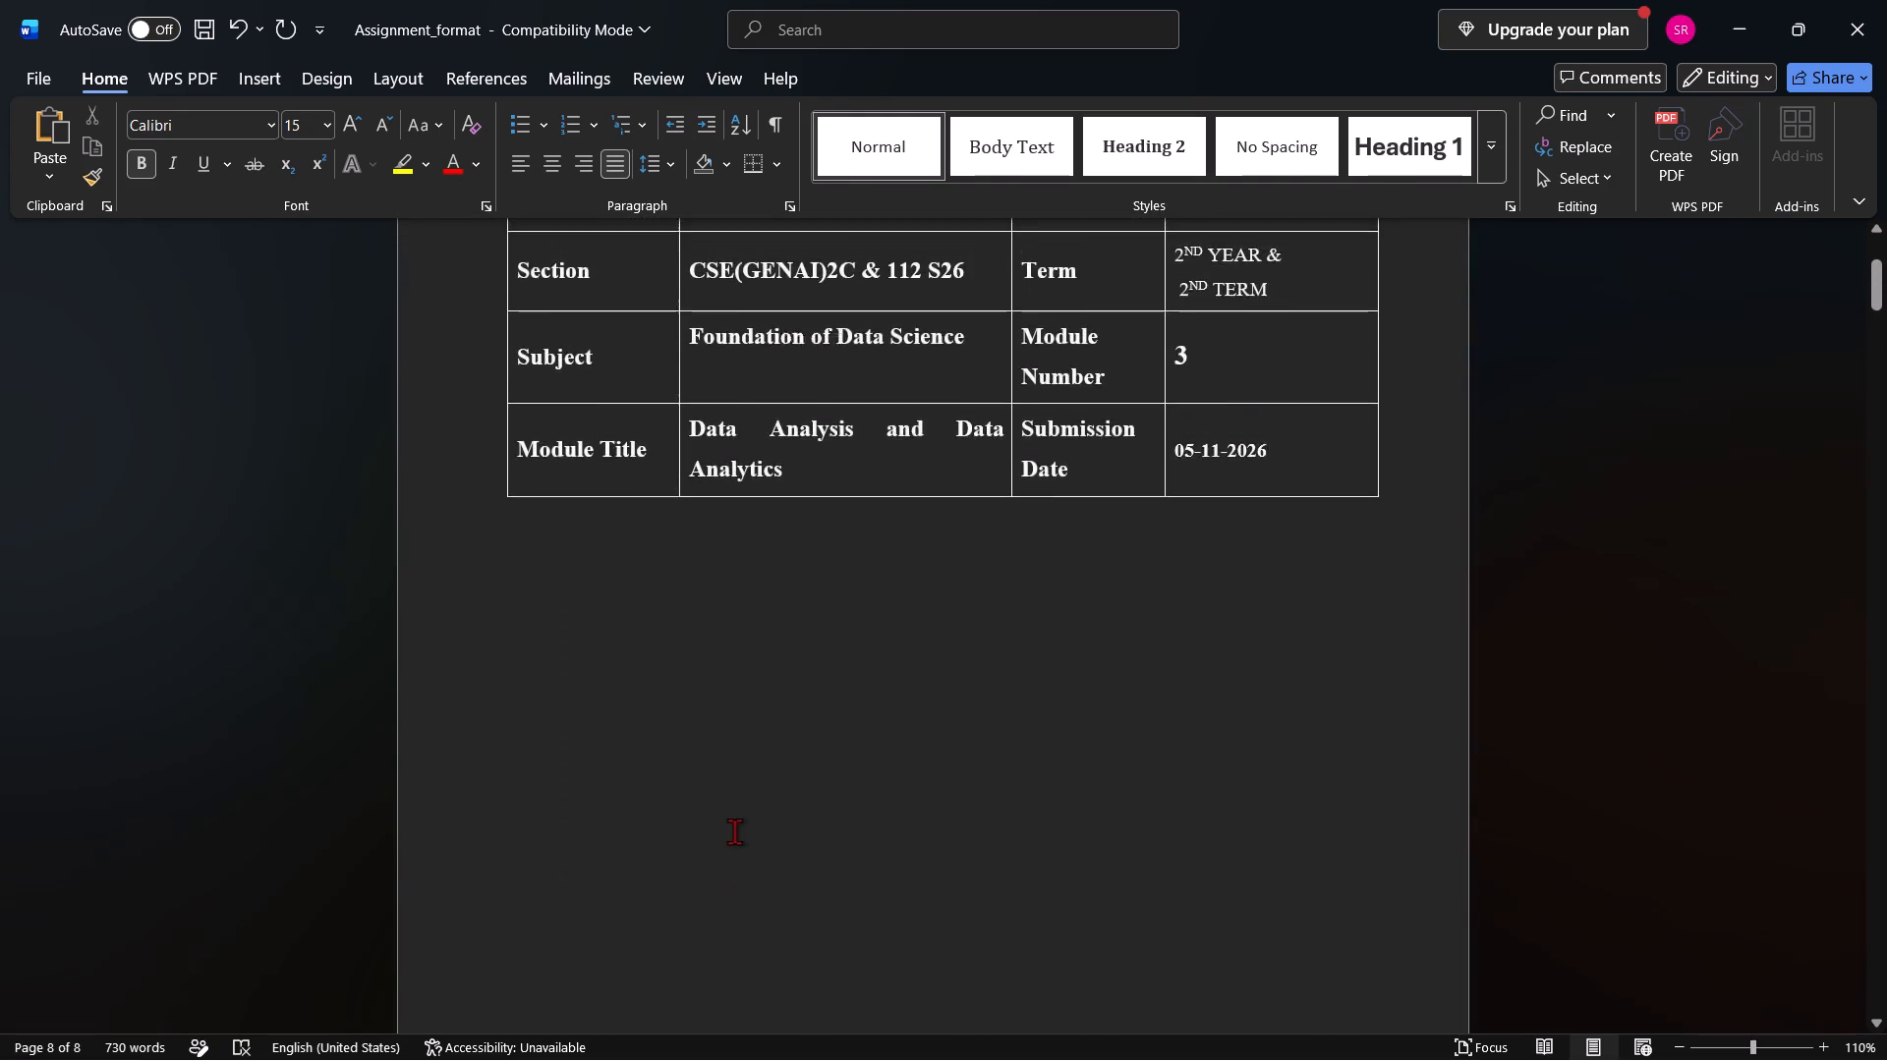
{"action": "scroll", "coordinate": [734, 831], "scroll_direction": "down", "scroll_amount": 1}
{"action": "scroll", "coordinate": [734, 831], "scroll_direction": "up", "scroll_amount": 1}
{"action": "left_click", "coordinate": [697, 663]}
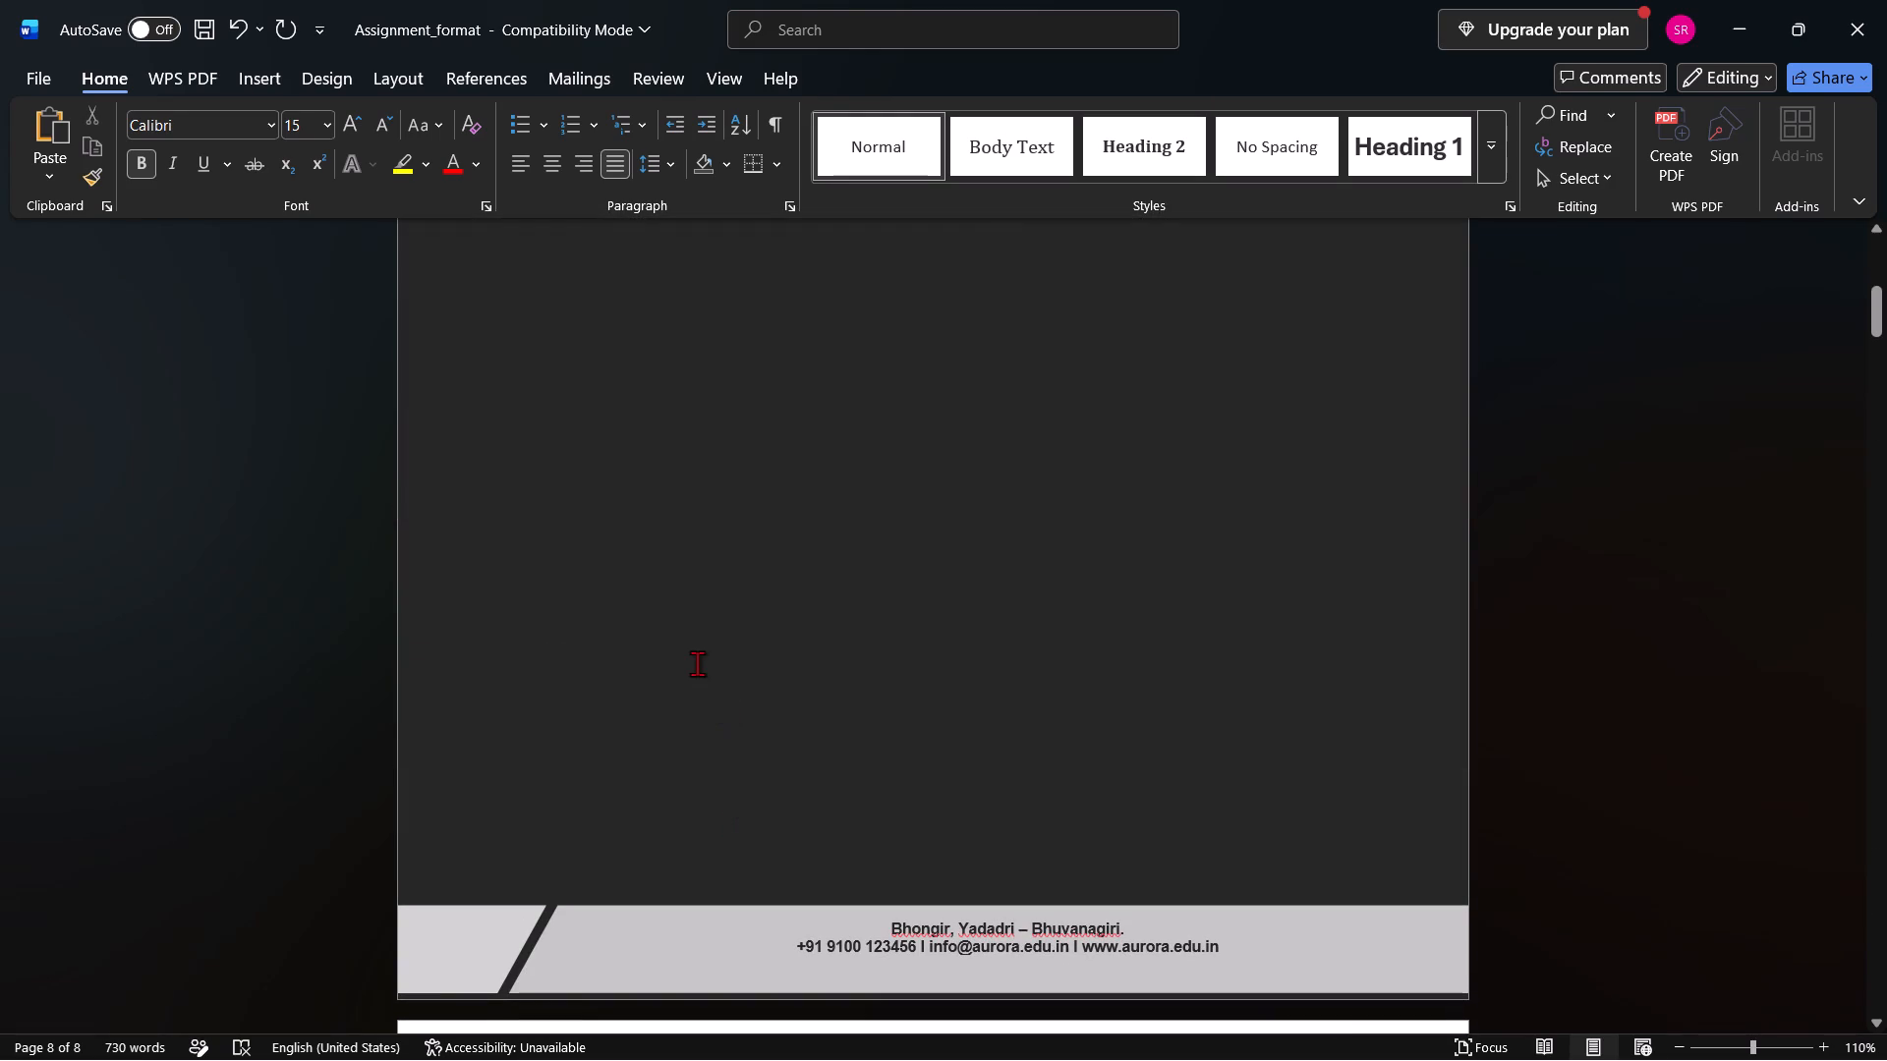
{"action": "scroll", "coordinate": [697, 663], "scroll_direction": "up", "scroll_amount": 1}
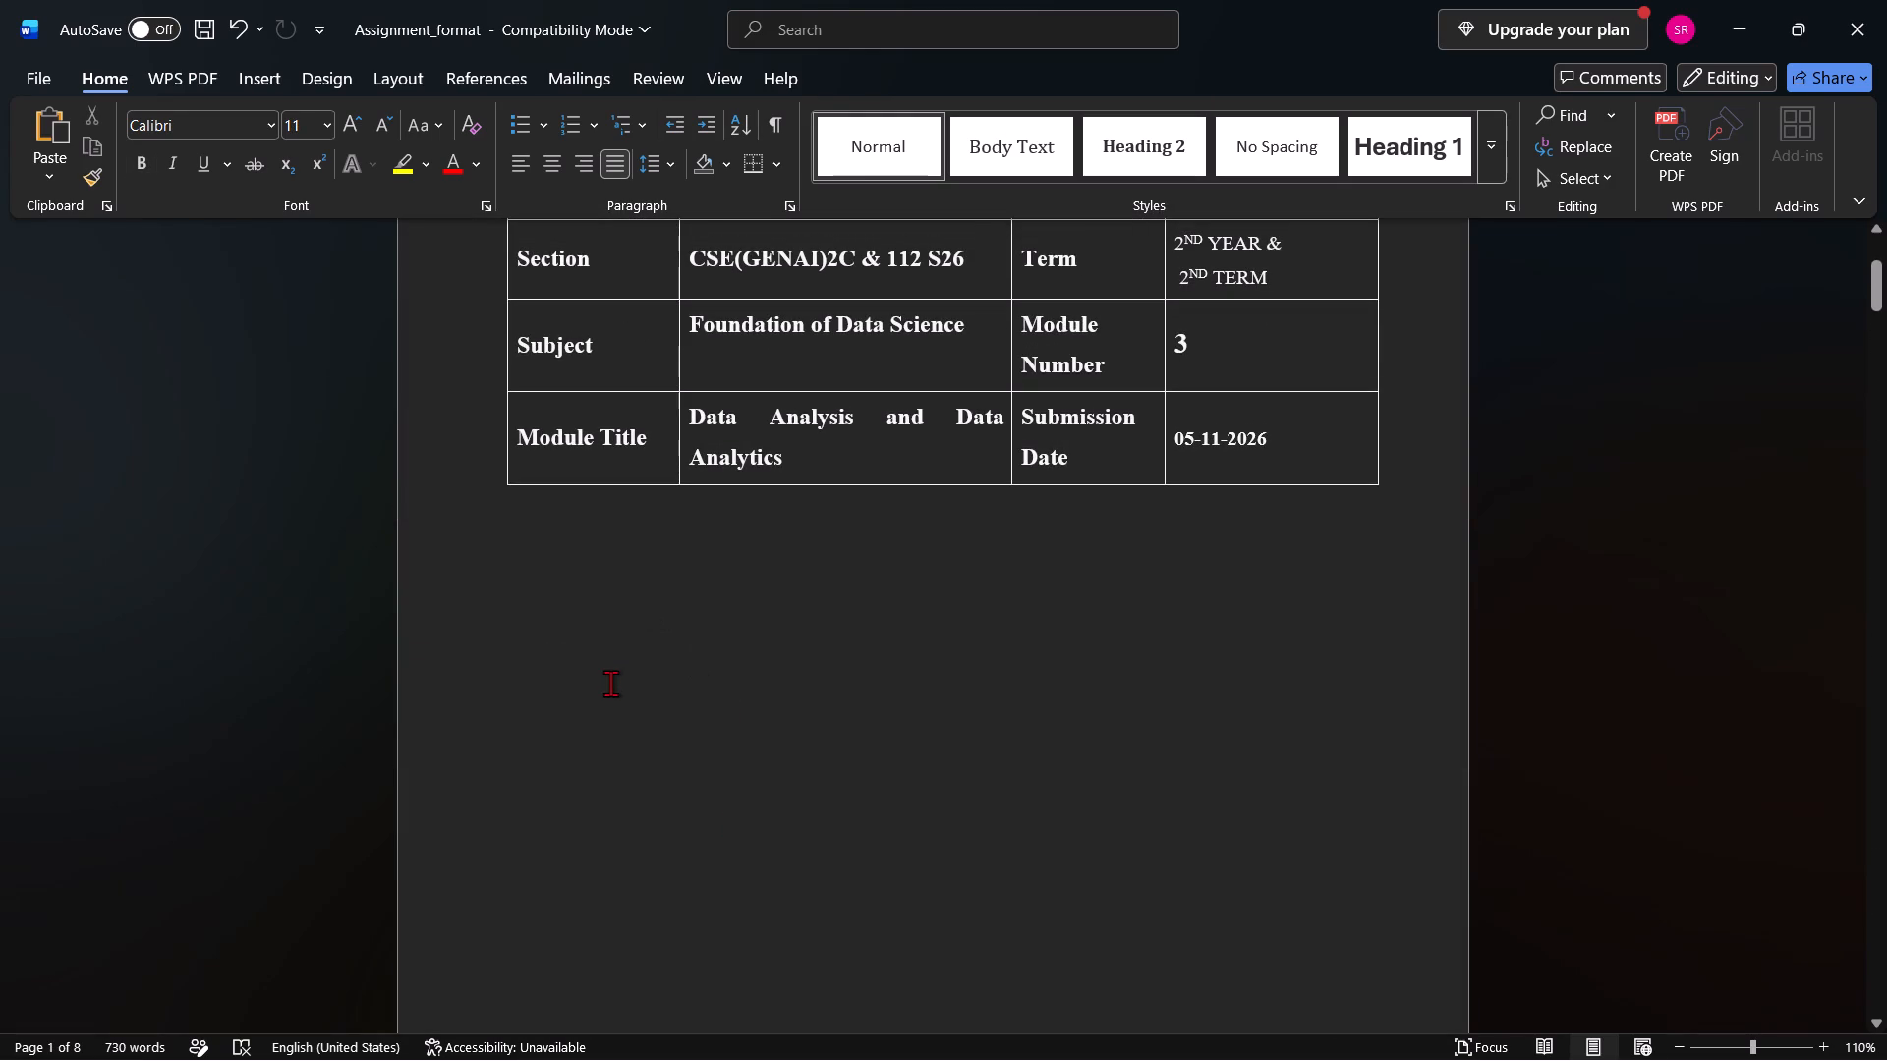
{"action": "left_click", "coordinate": [610, 683]}
{"action": "left_click_drag", "start_coordinate": [872, 481], "coordinate": [886, 528]}
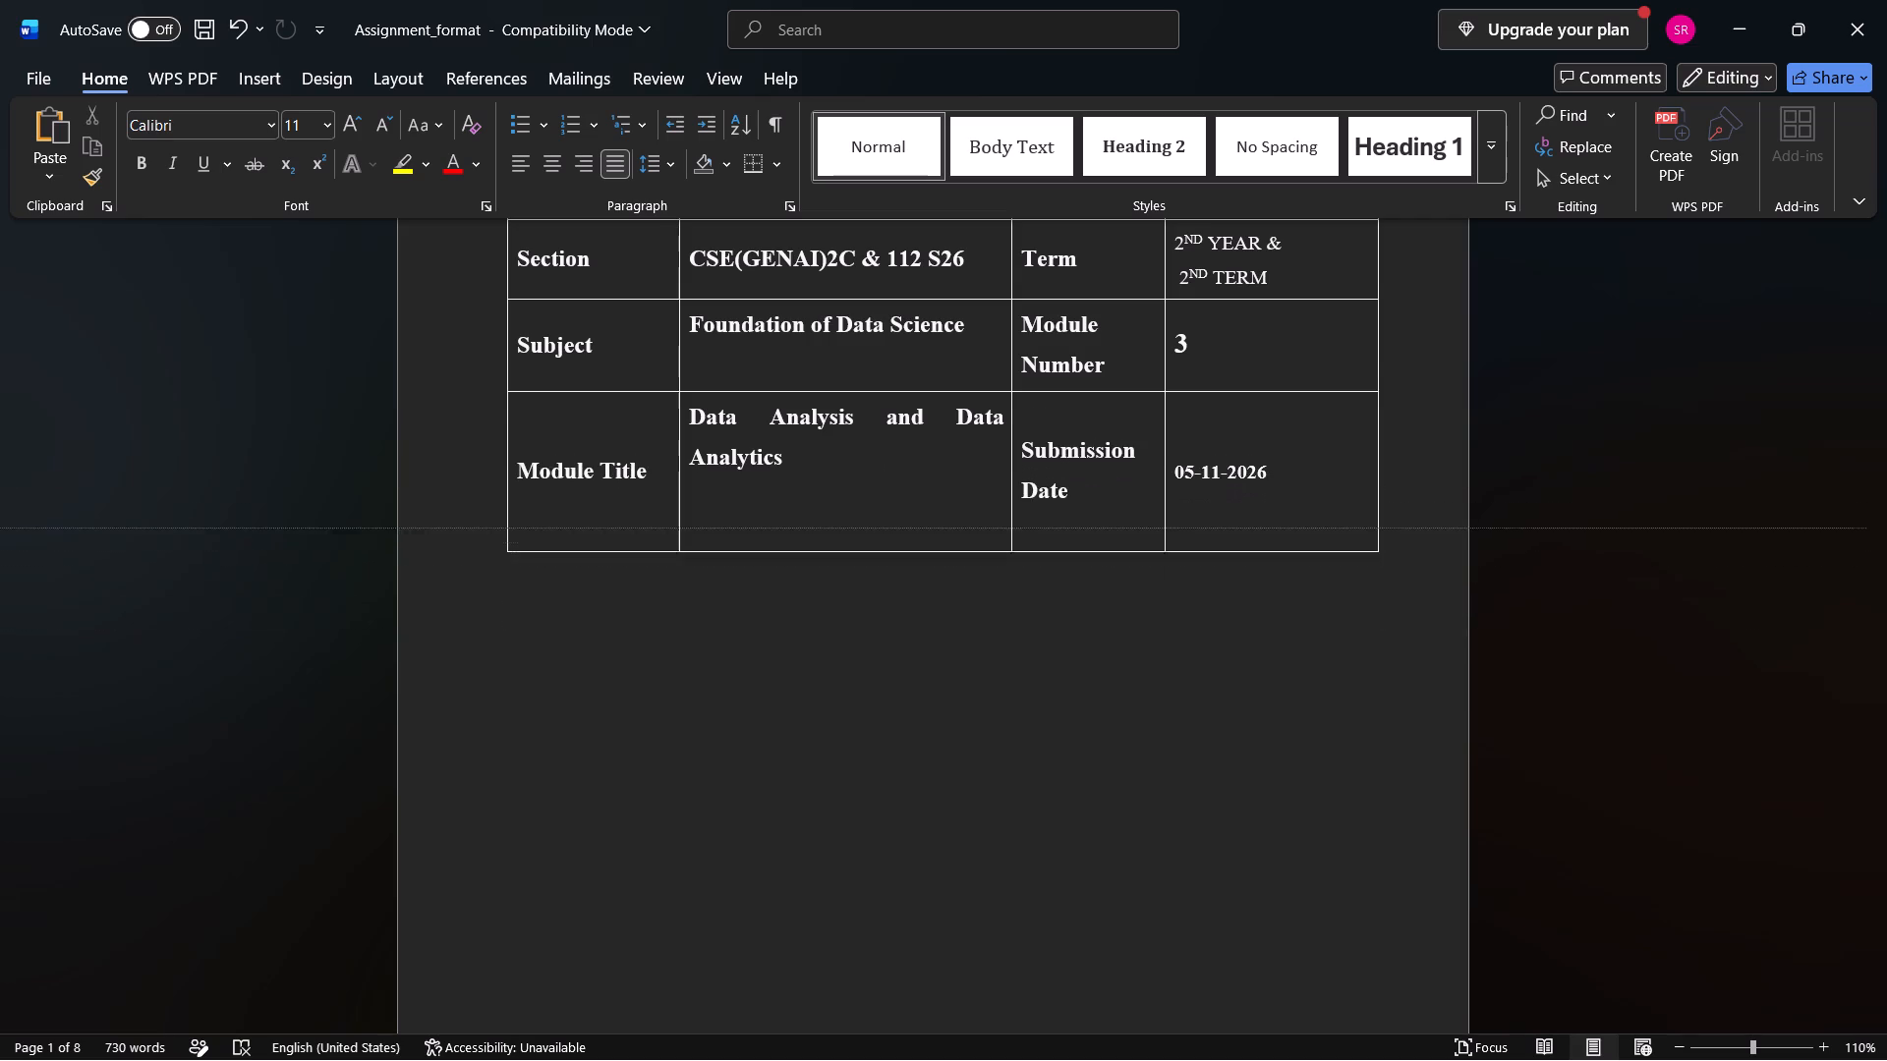
{"action": "left_click_drag", "start_coordinate": [886, 528], "coordinate": [915, 531]}
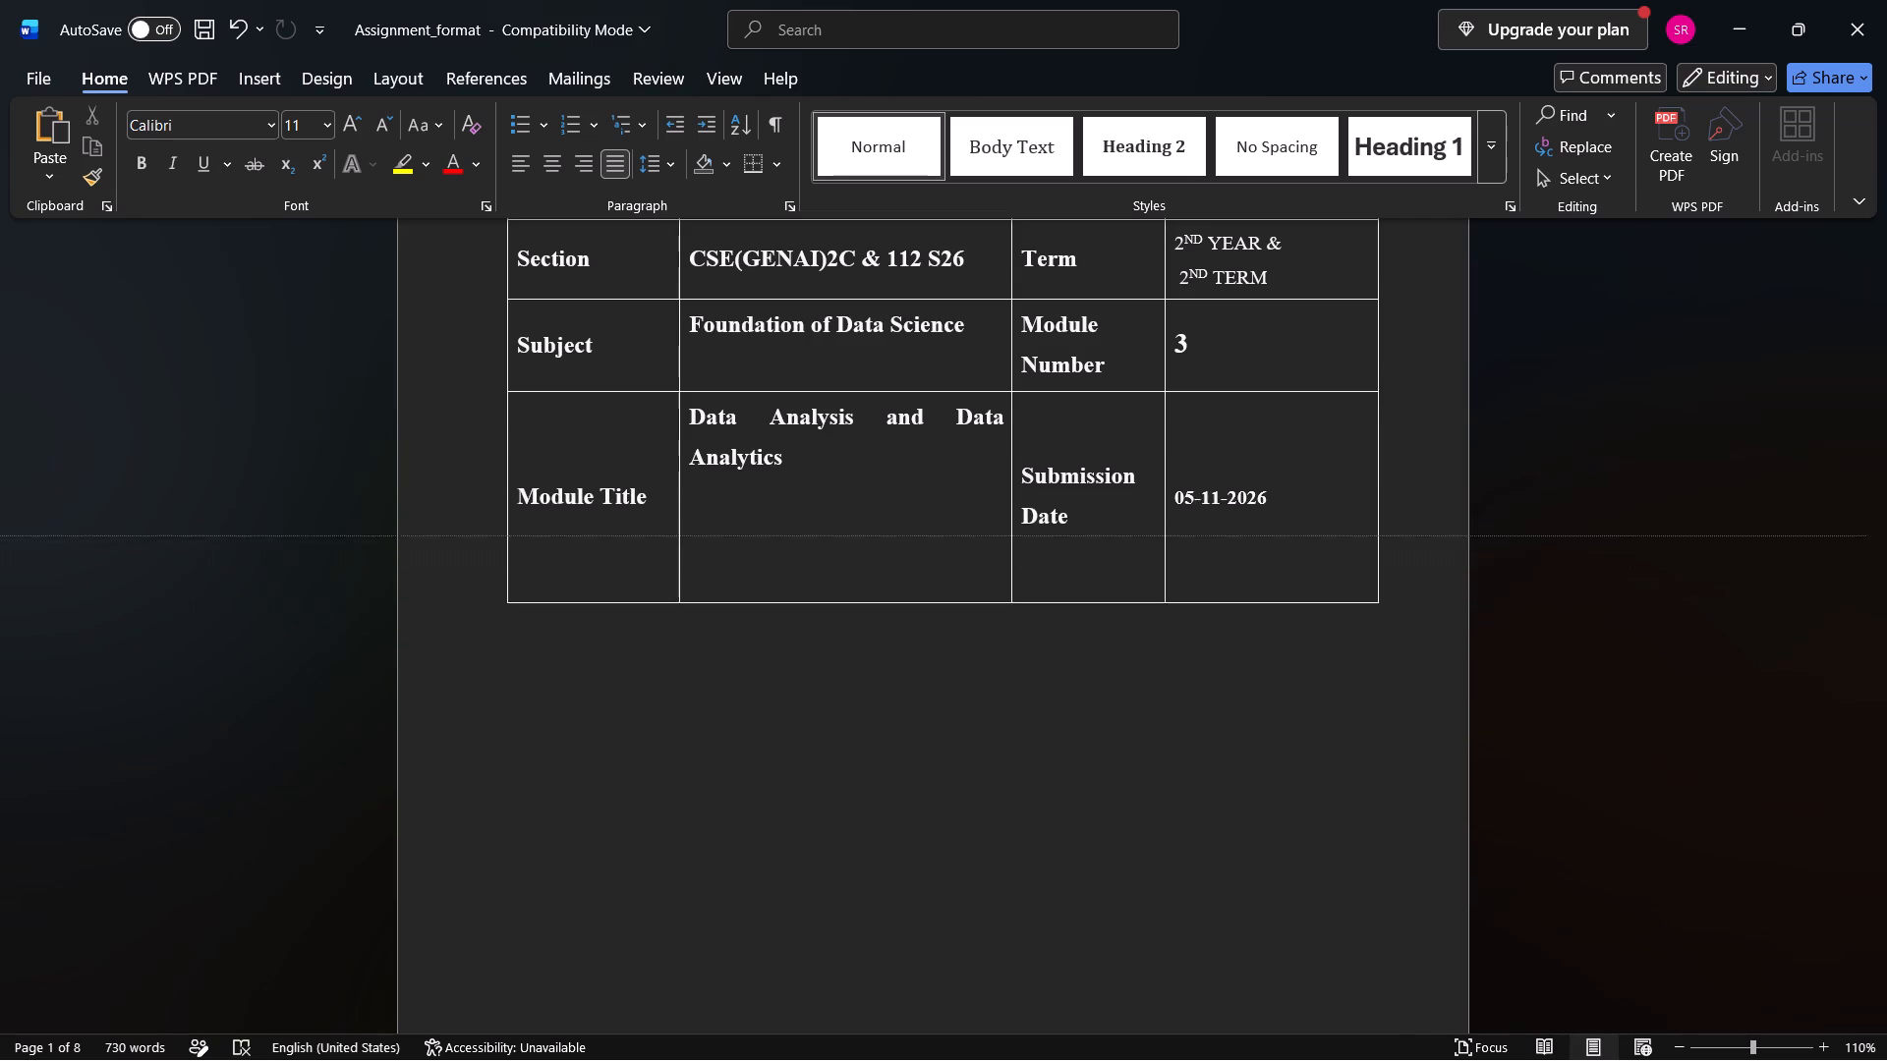
{"action": "left_click_drag", "start_coordinate": [915, 531], "coordinate": [920, 500]}
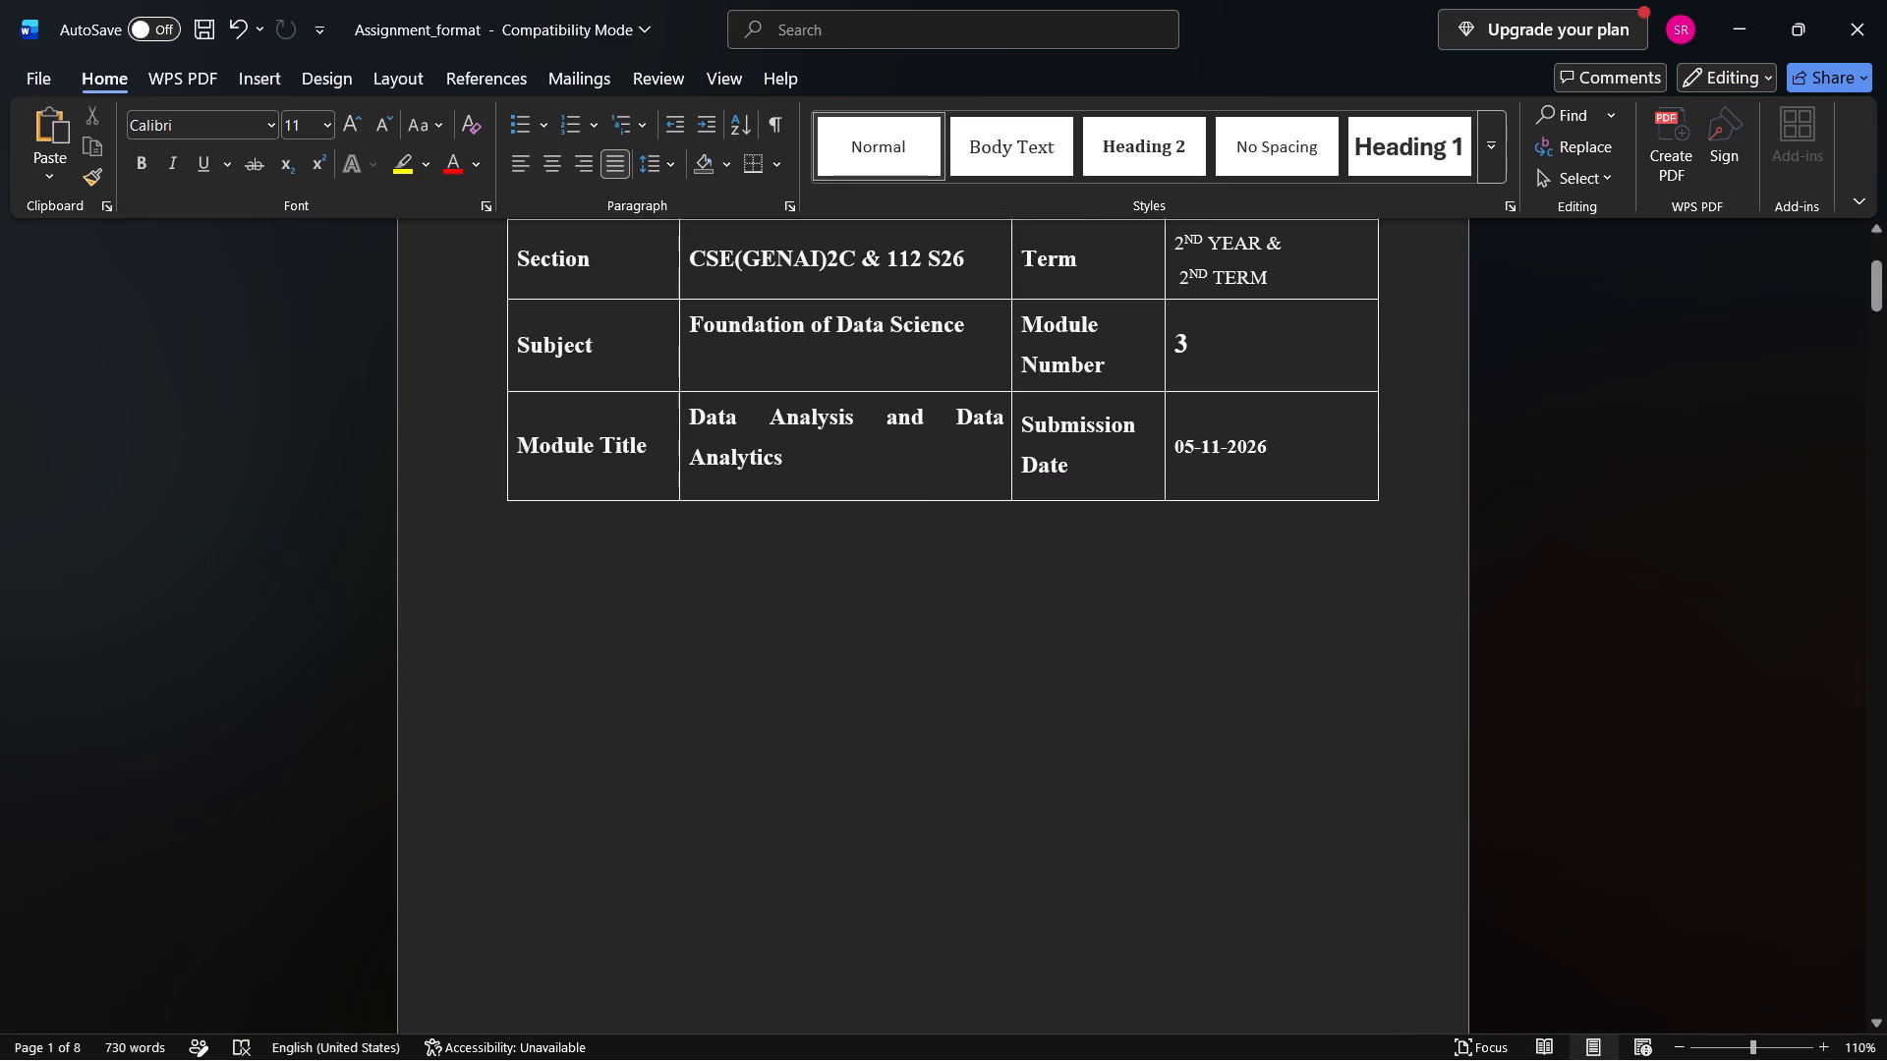
Enlarge the whole first-page details table slightly in width and height, and place the cursor in the blank area below it.
{"action": "scroll", "coordinate": [920, 500], "scroll_direction": "up", "scroll_amount": 1}
{"action": "left_click", "coordinate": [496, 255]}
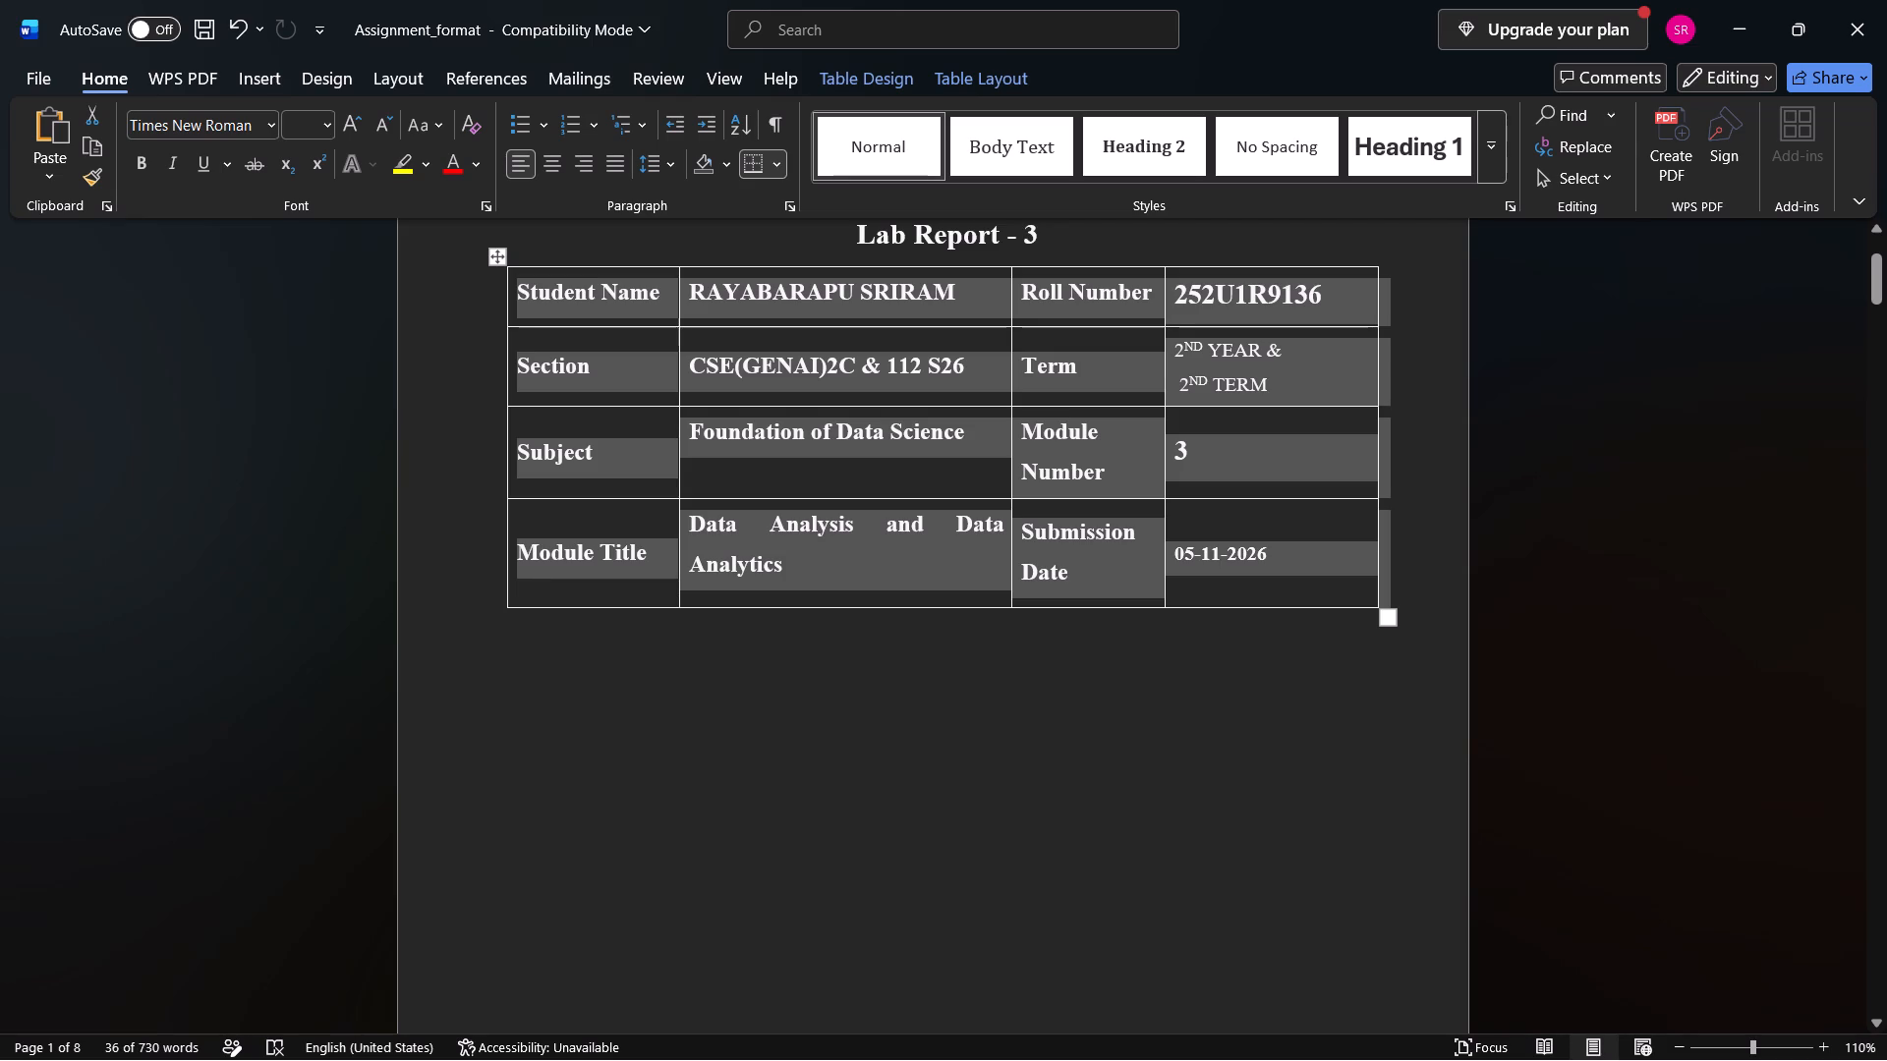
{"action": "left_click_drag", "start_coordinate": [514, 603], "coordinate": [498, 621]}
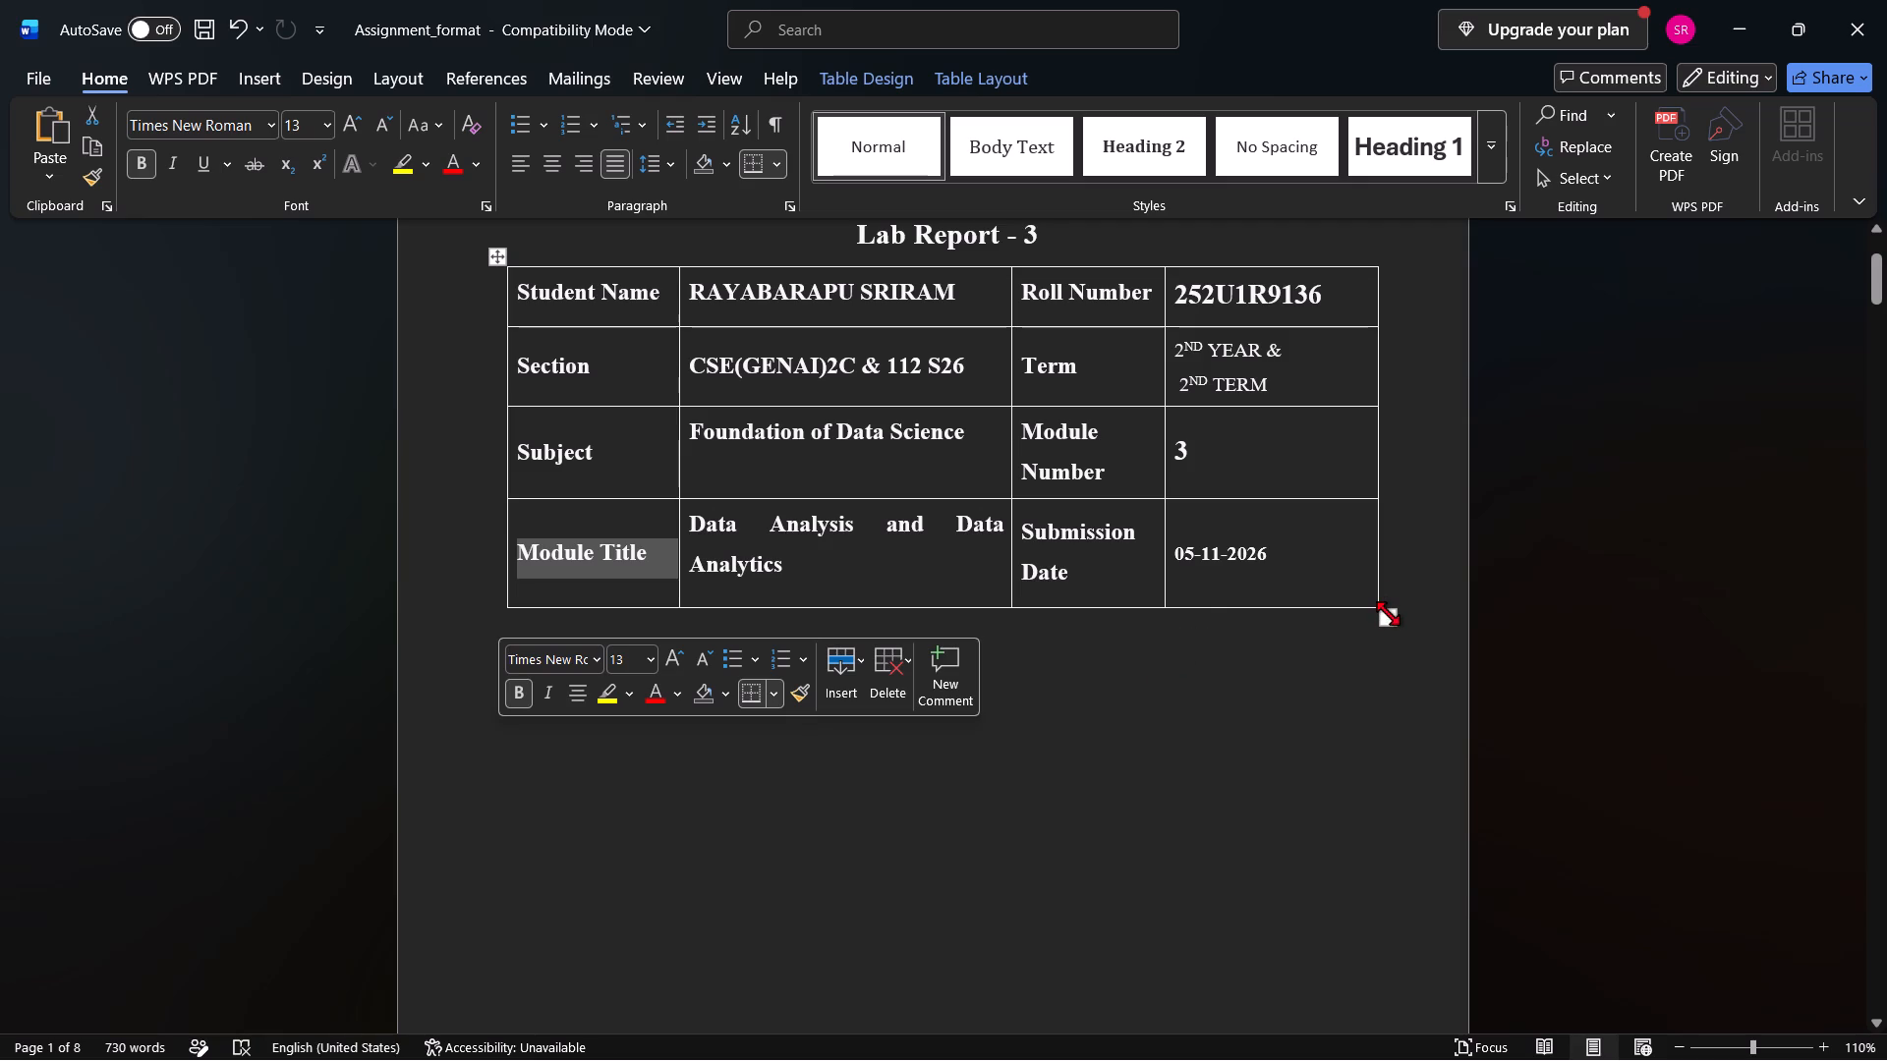
{"action": "left_click_drag", "start_coordinate": [1388, 613], "coordinate": [1402, 715]}
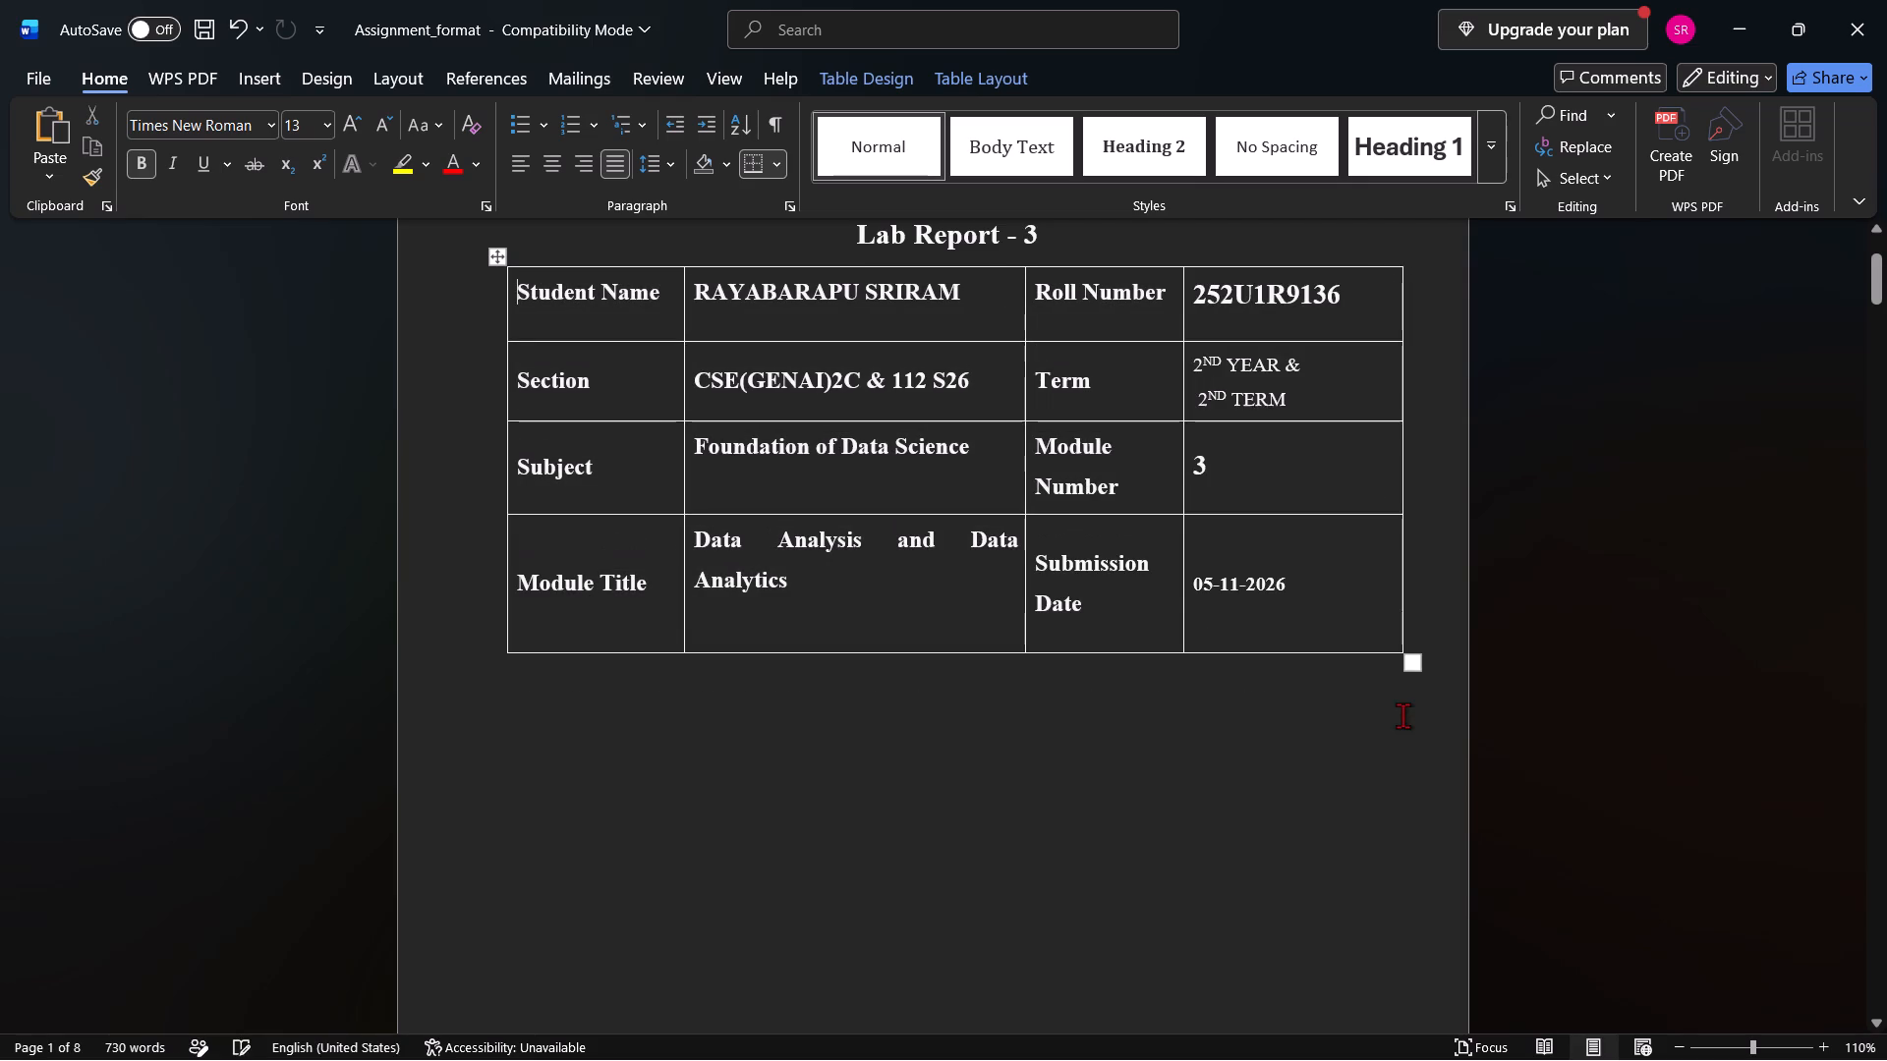
{"action": "scroll", "coordinate": [1402, 715], "scroll_direction": "up", "scroll_amount": 1}
{"action": "left_click", "coordinate": [985, 902]}
{"action": "scroll", "coordinate": [985, 902], "scroll_direction": "down", "scroll_amount": 1}
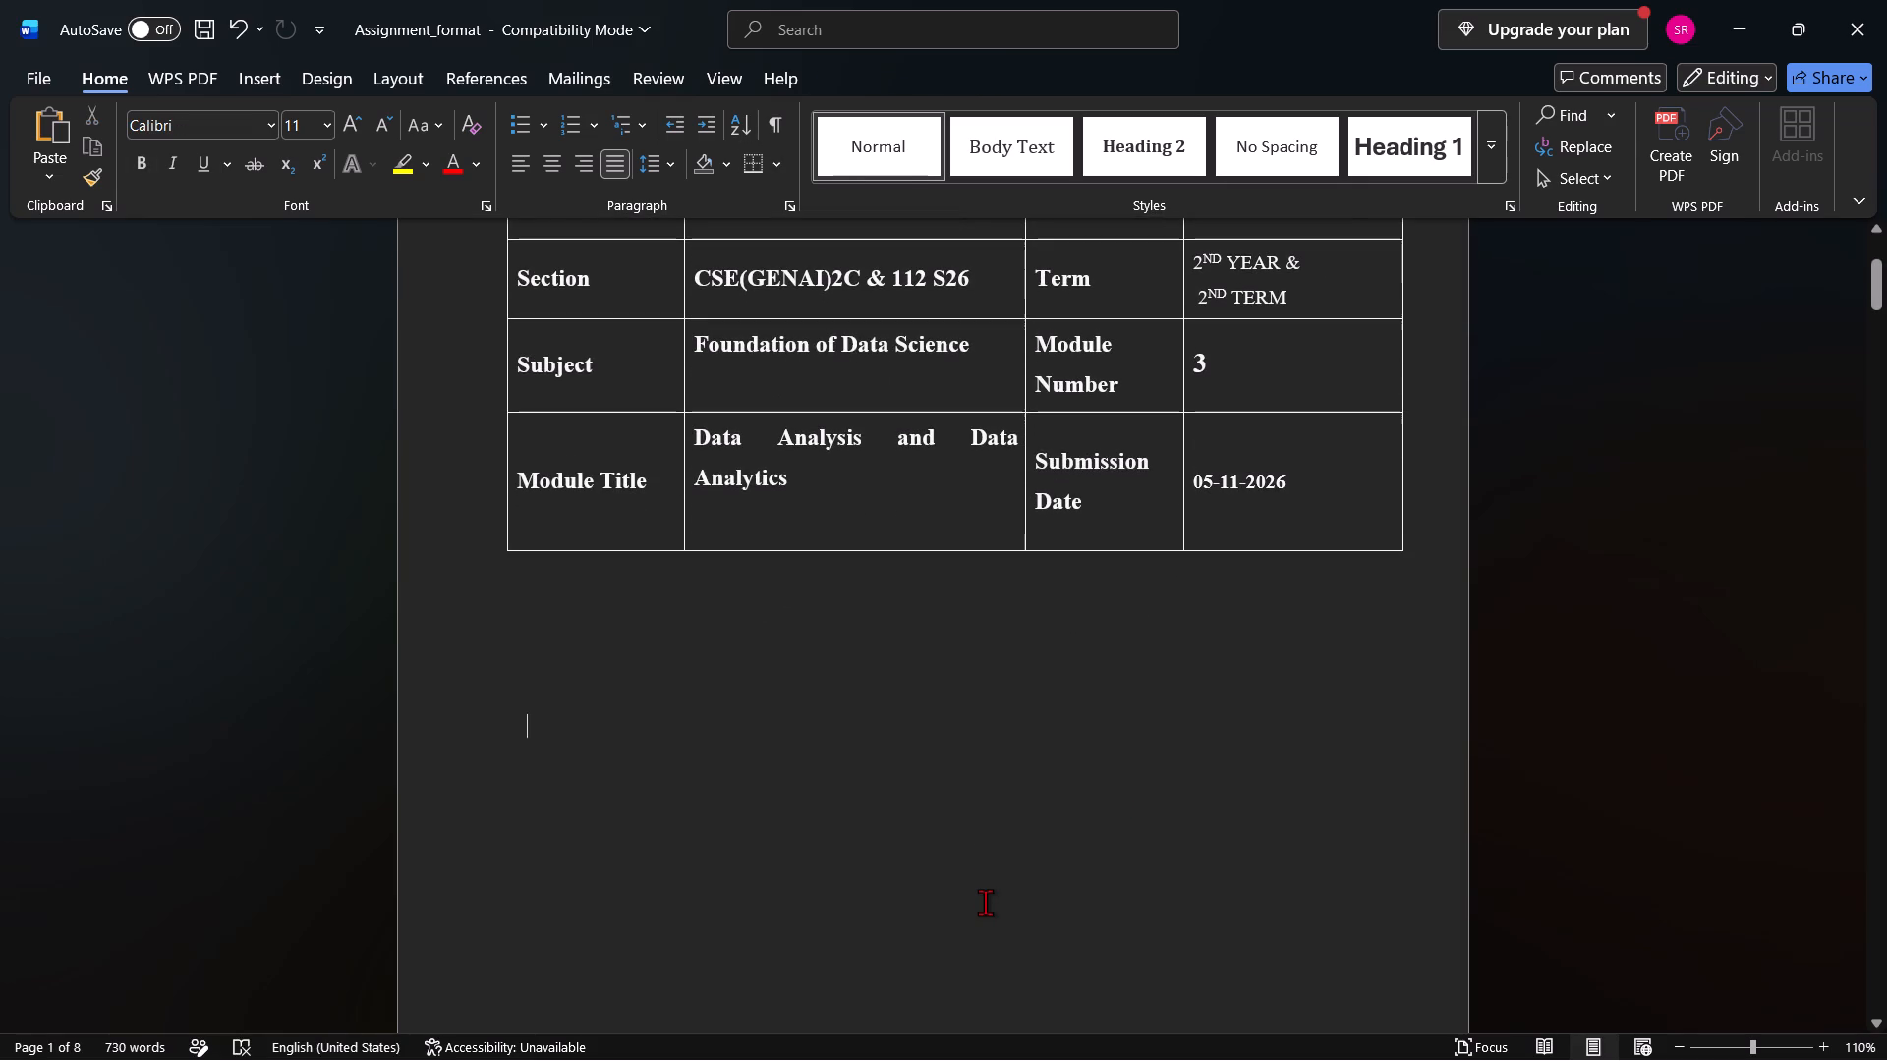
Add the bold 15-point heading "GOOGLE COLAB LINK:" in the blank area below the first-page details table, followed by a new line.
{"action": "key", "text": "g"}
{"action": "key", "text": "BackSpace"}
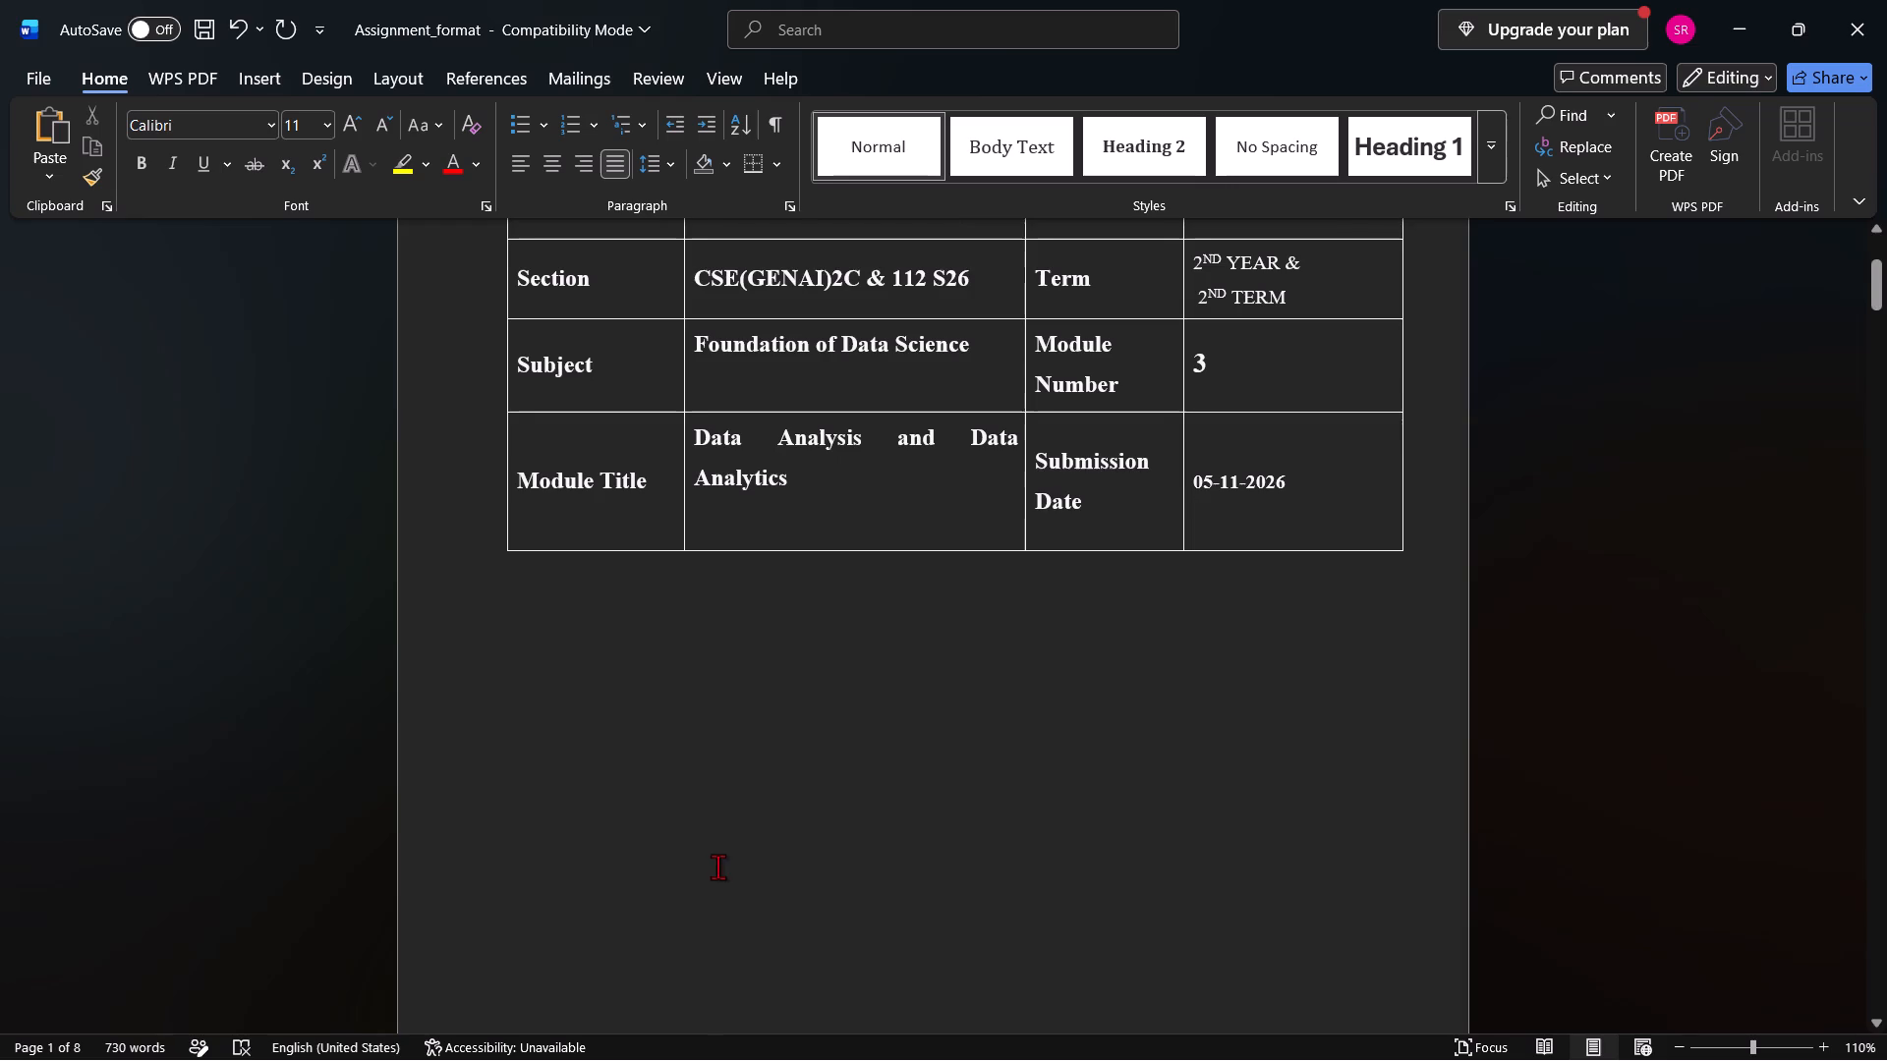
{"action": "right_click", "coordinate": [605, 770]}
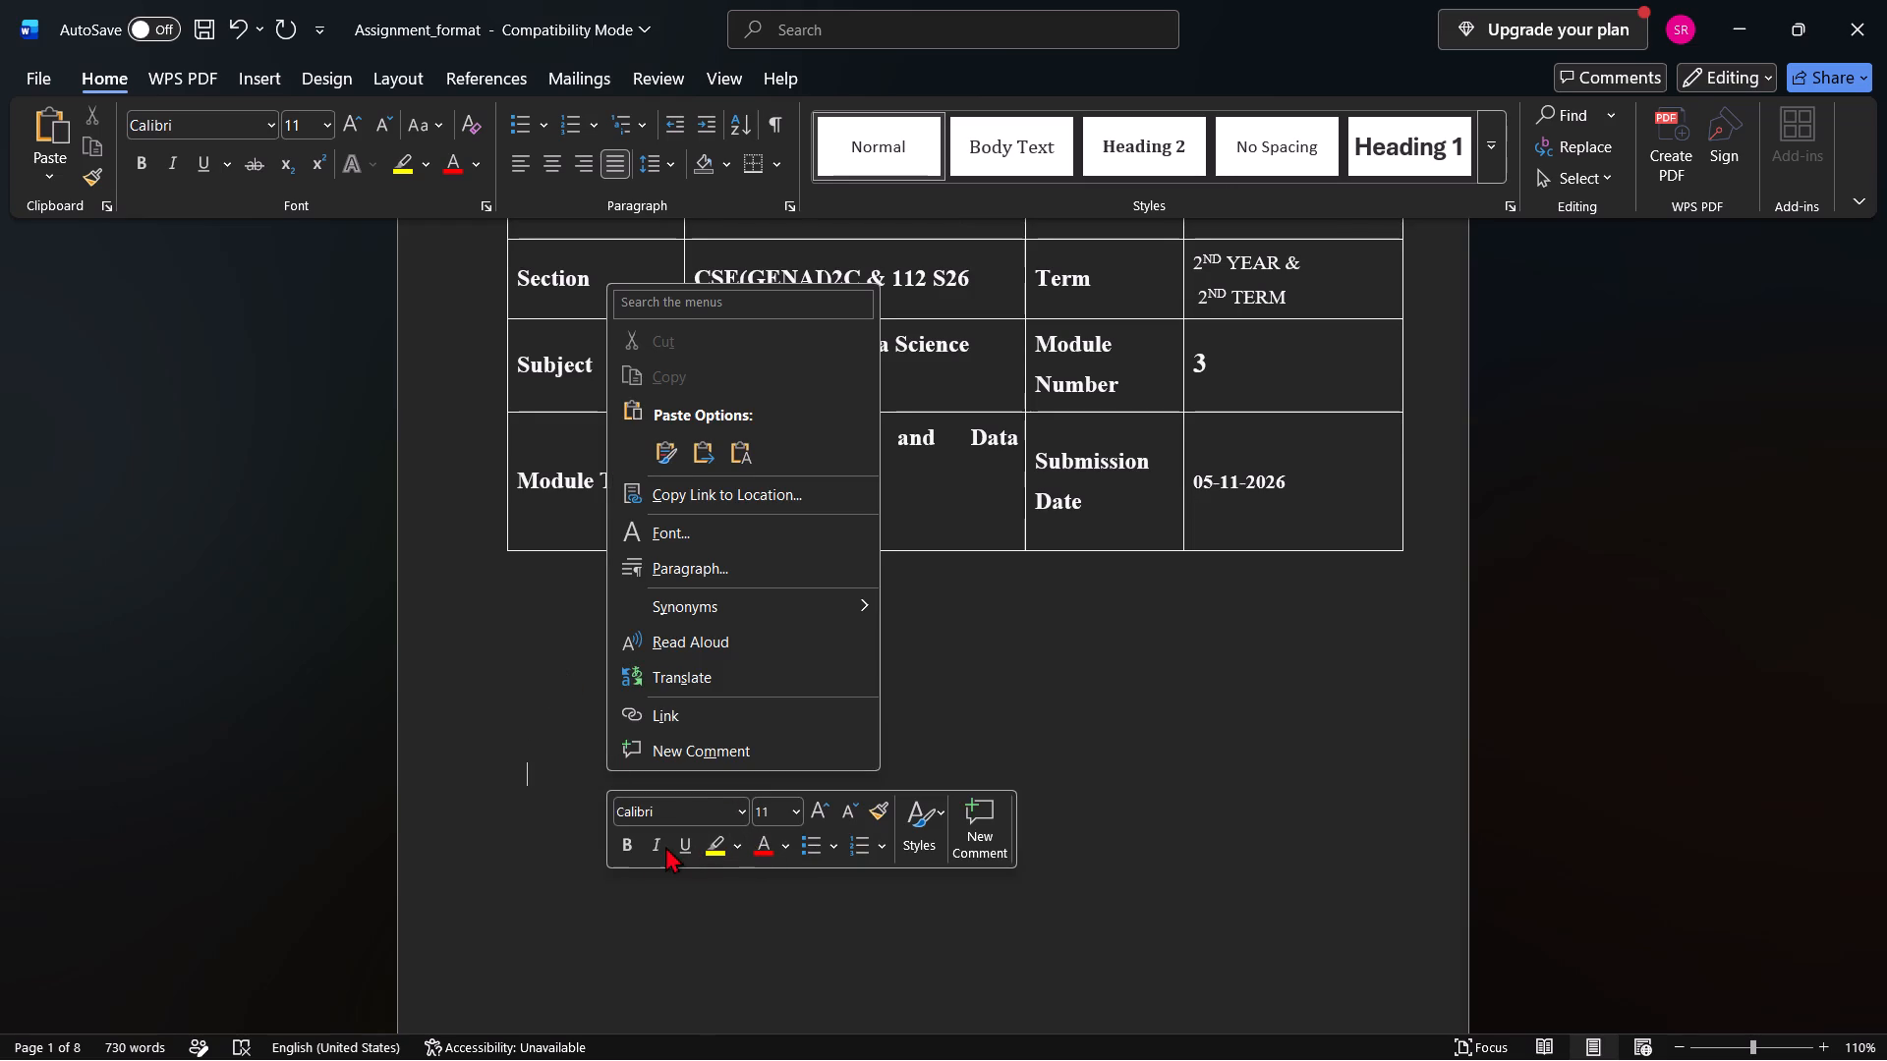
{"action": "left_click", "coordinate": [636, 847]}
{"action": "left_click", "coordinate": [768, 802]}
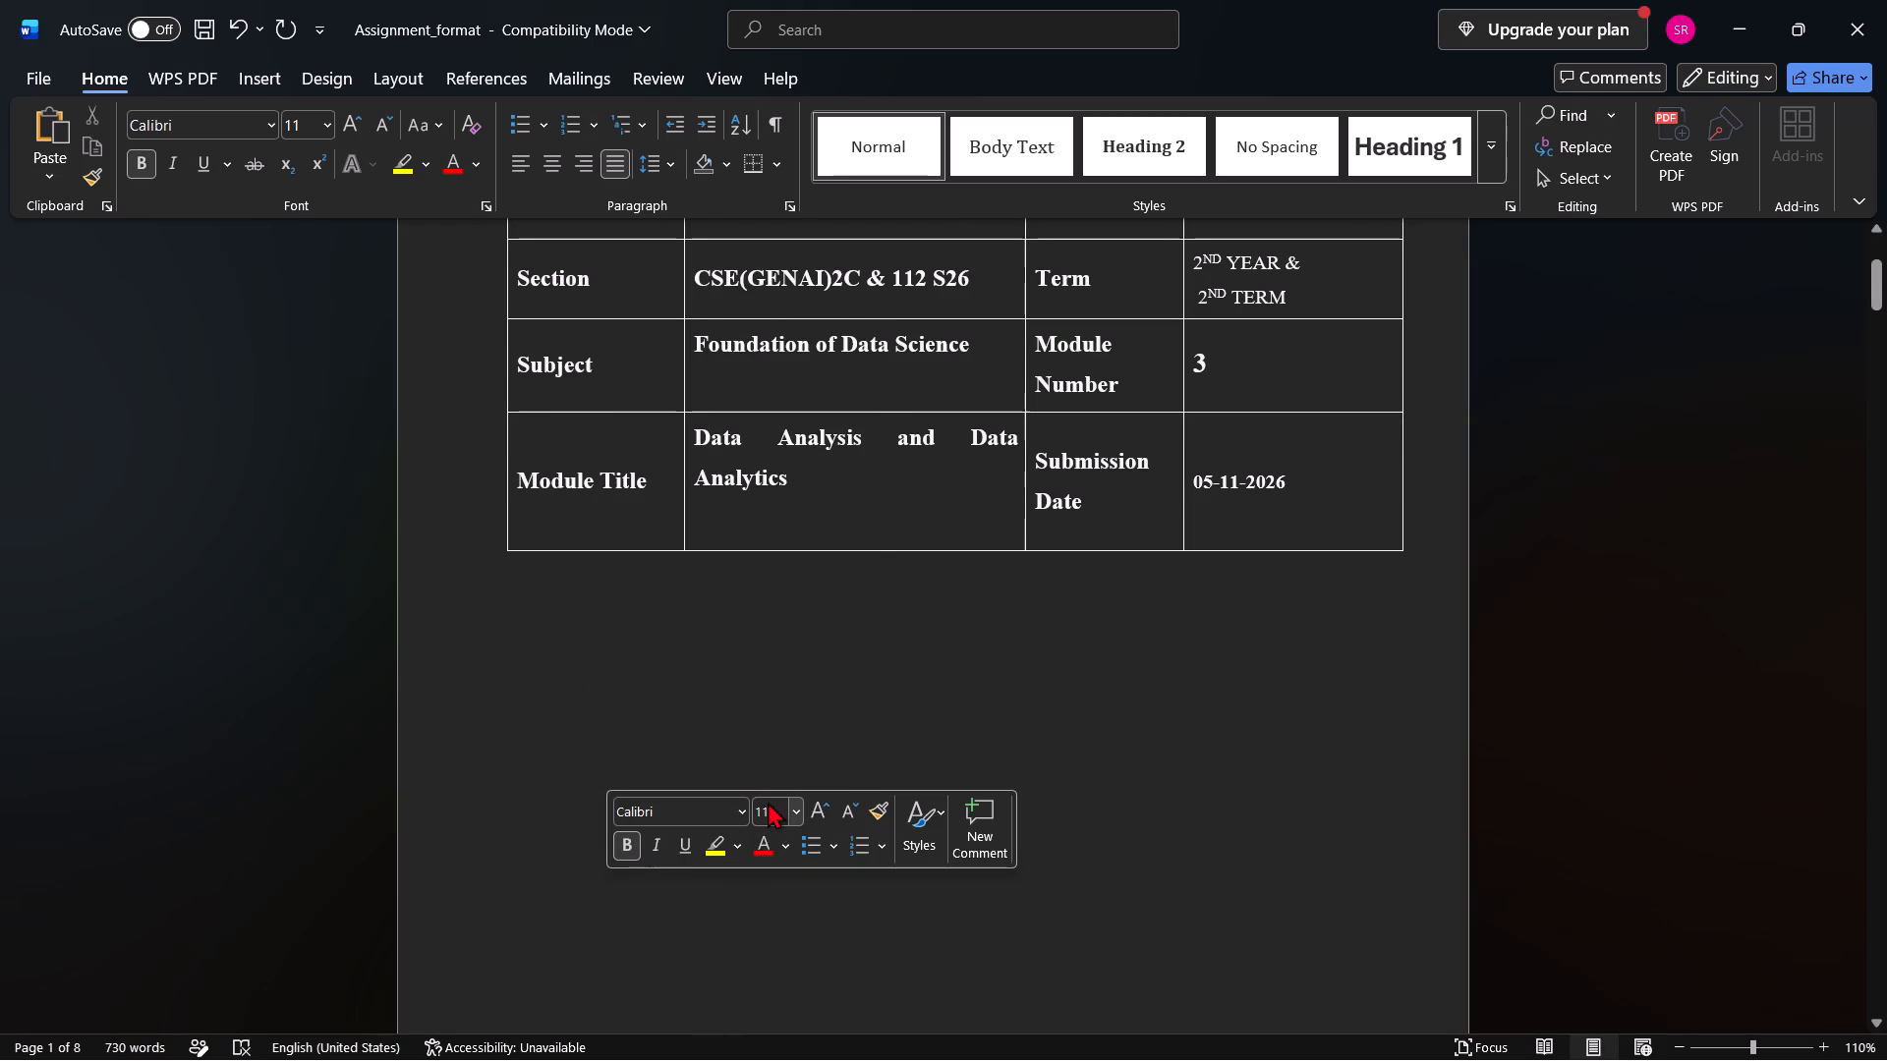
{"action": "left_click", "coordinate": [767, 810]}
{"action": "type", "text": "15"}
{"action": "key", "text": "Return"}
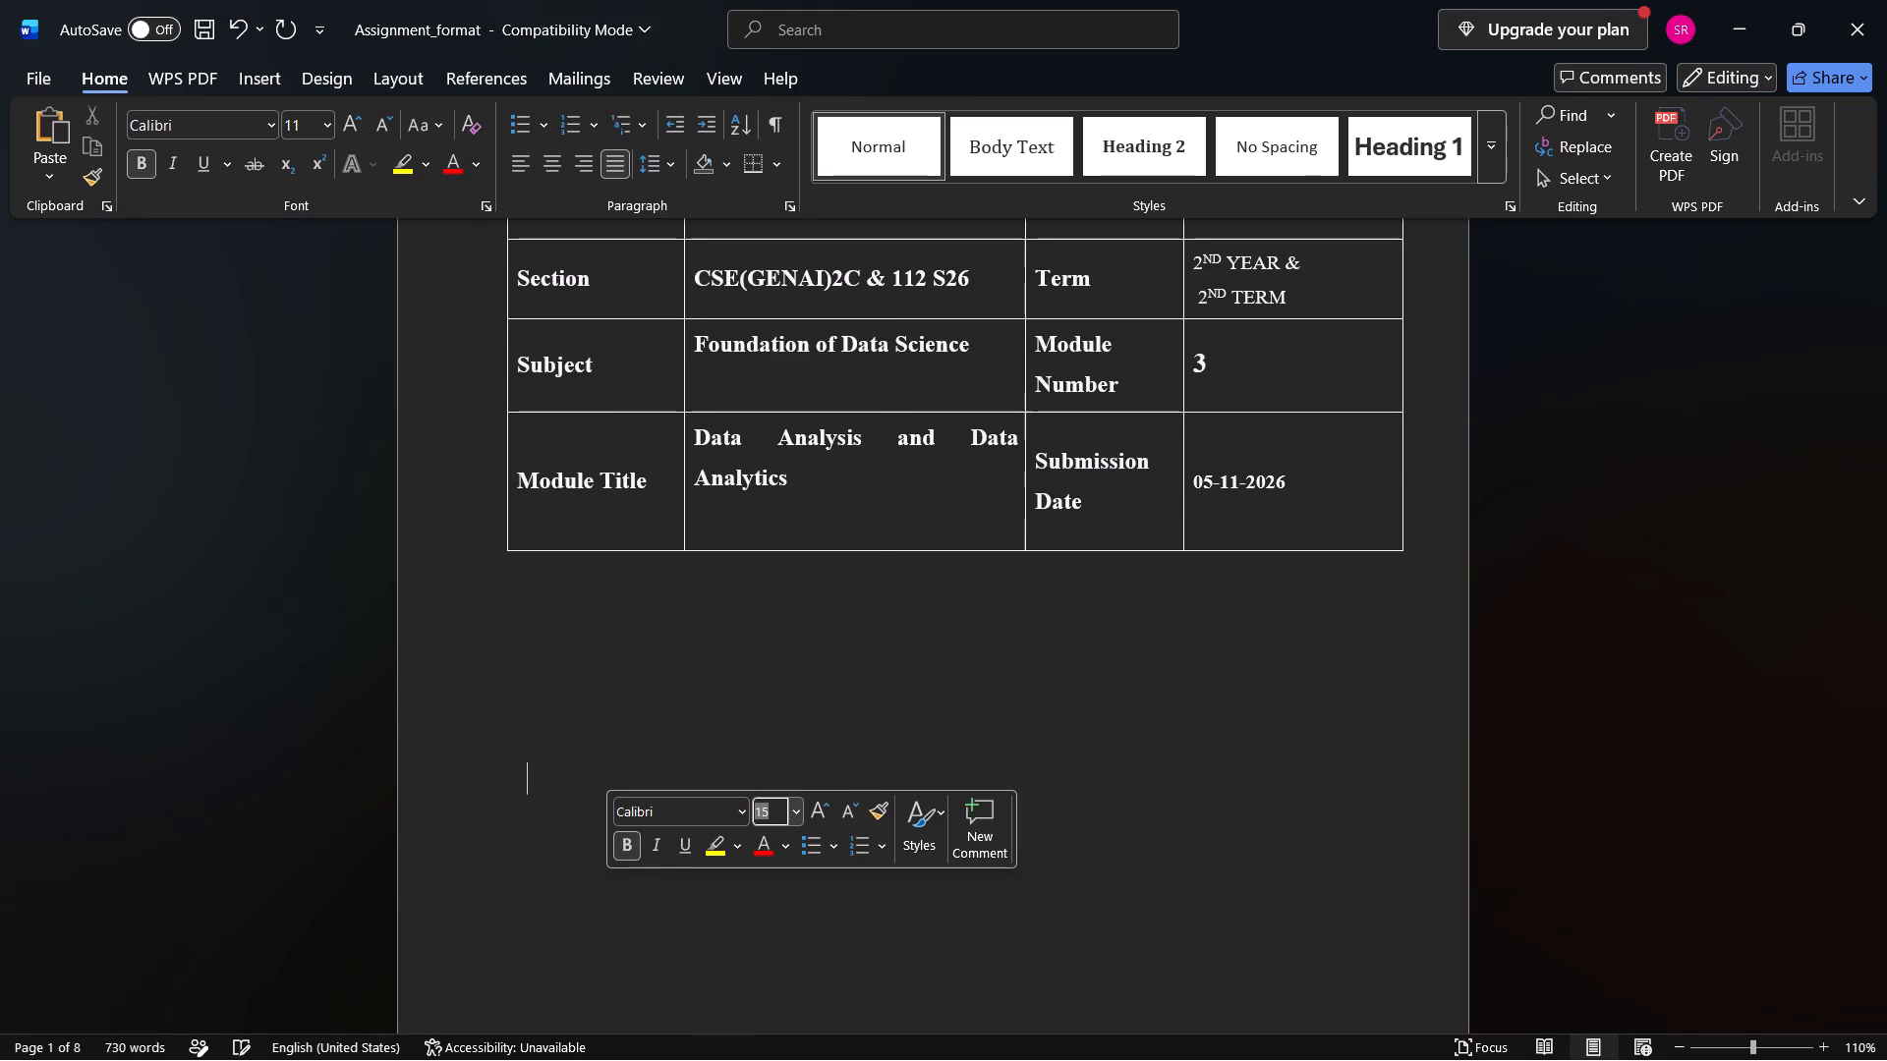
{"action": "left_click", "coordinate": [536, 773]}
{"action": "key", "text": "g"}
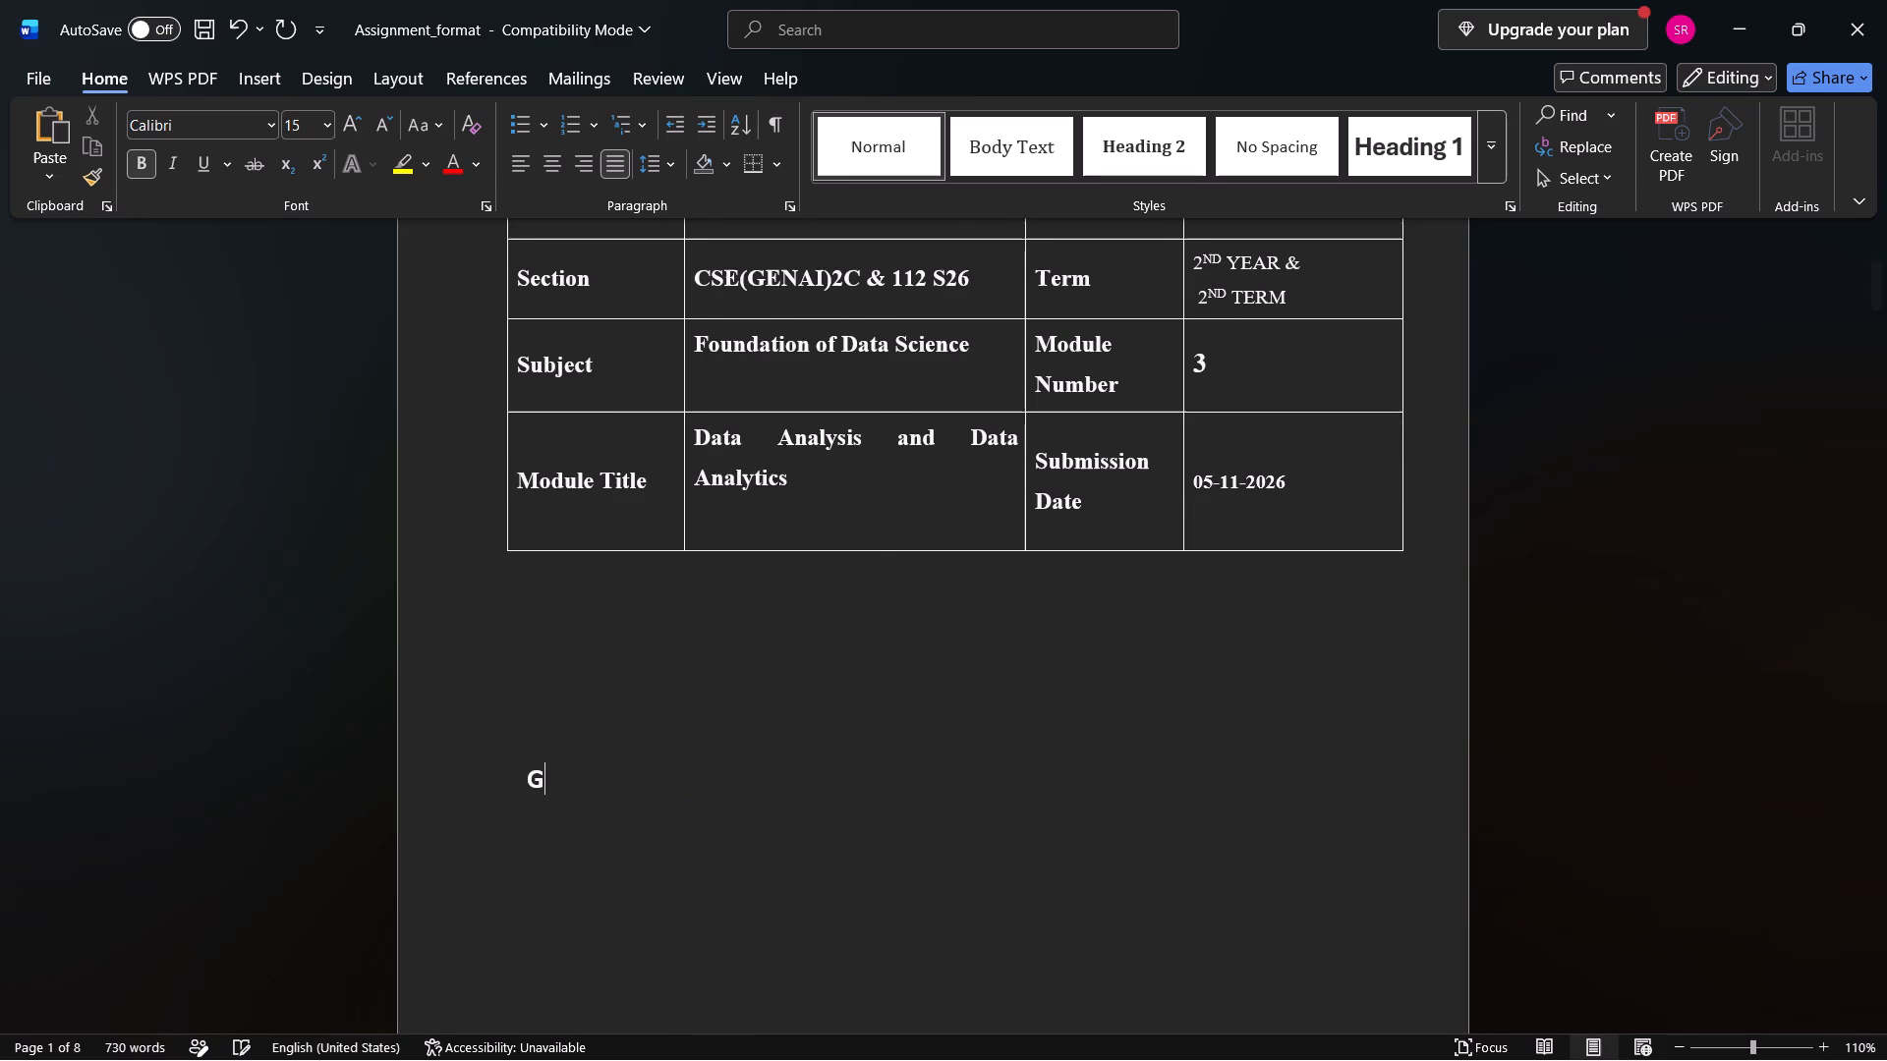
{"action": "type", "text": "OOGLE COLAB LINK:"}
{"action": "key", "text": "Return"}
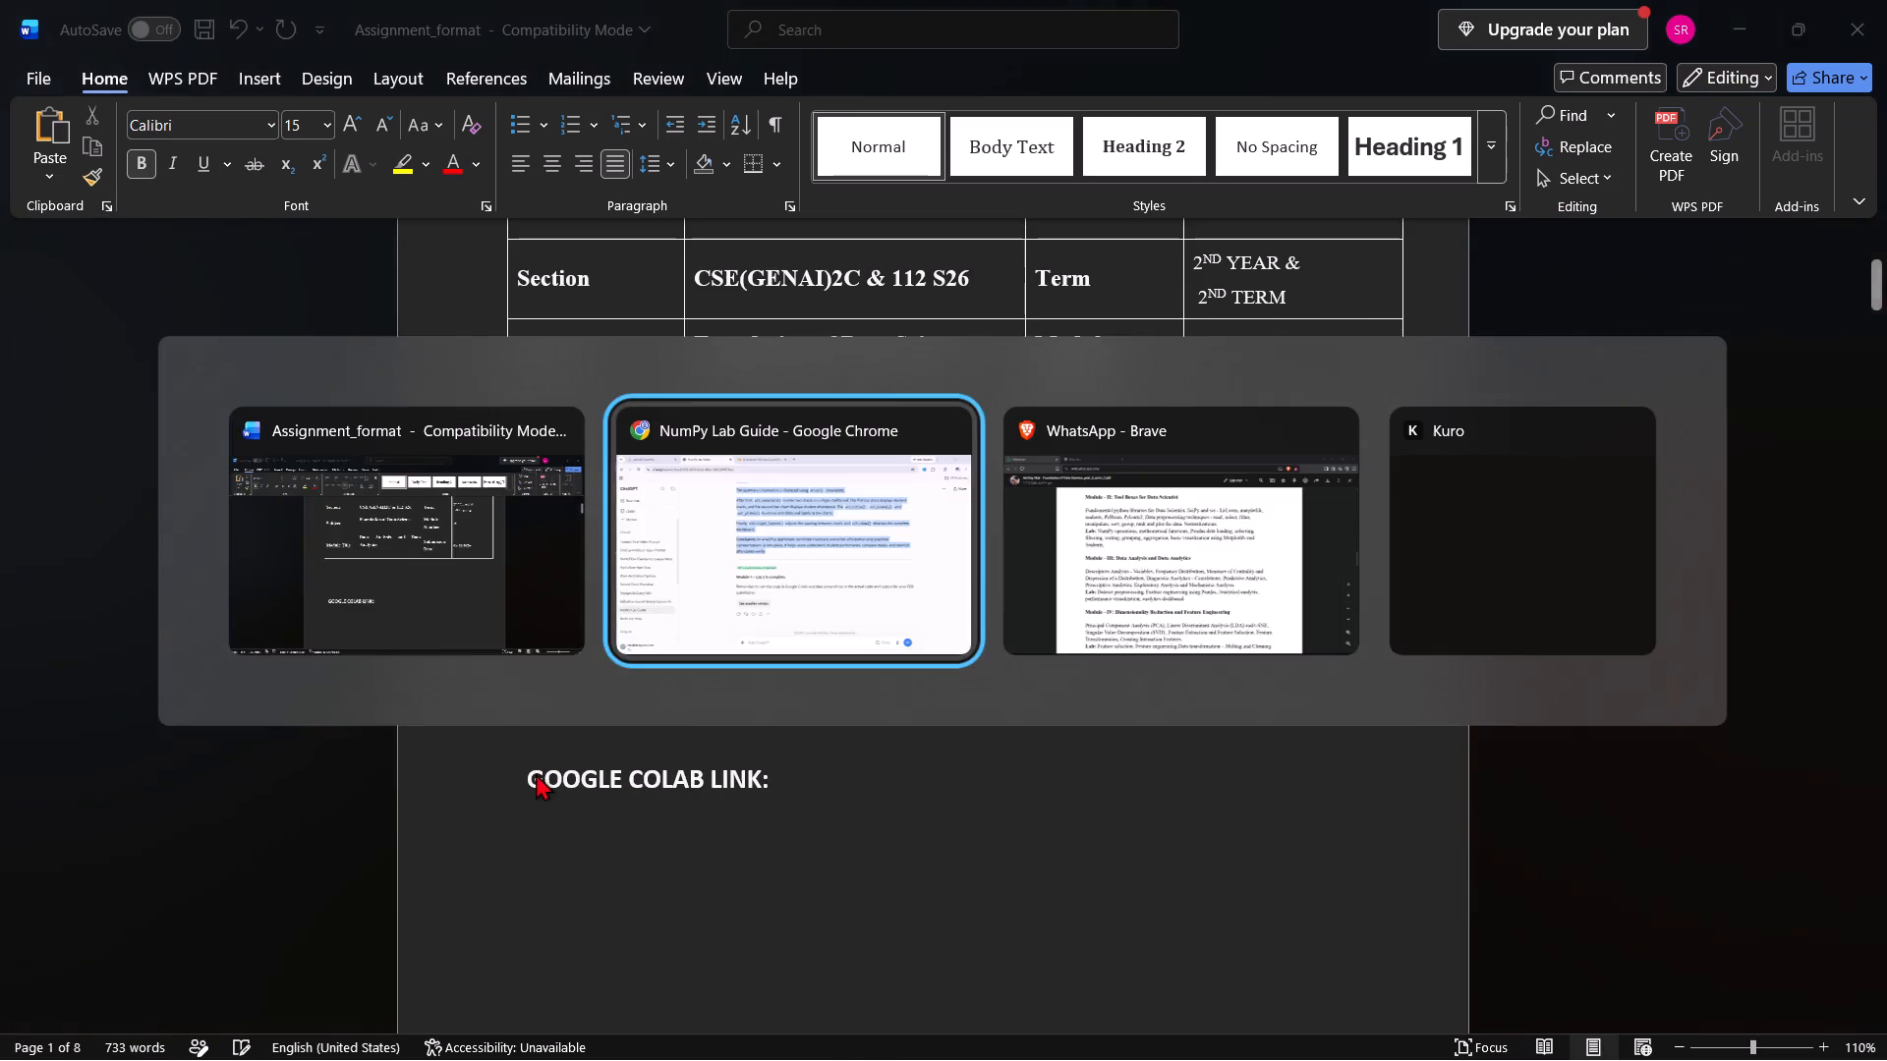
Switch to the "Foundation Of Data Science lab-3" Colab notebook in Chrome and try to open its sharing settings.
{"action": "scroll", "coordinate": [538, 749], "scroll_direction": "down", "scroll_amount": 9}
{"action": "left_click", "coordinate": [695, 0]}
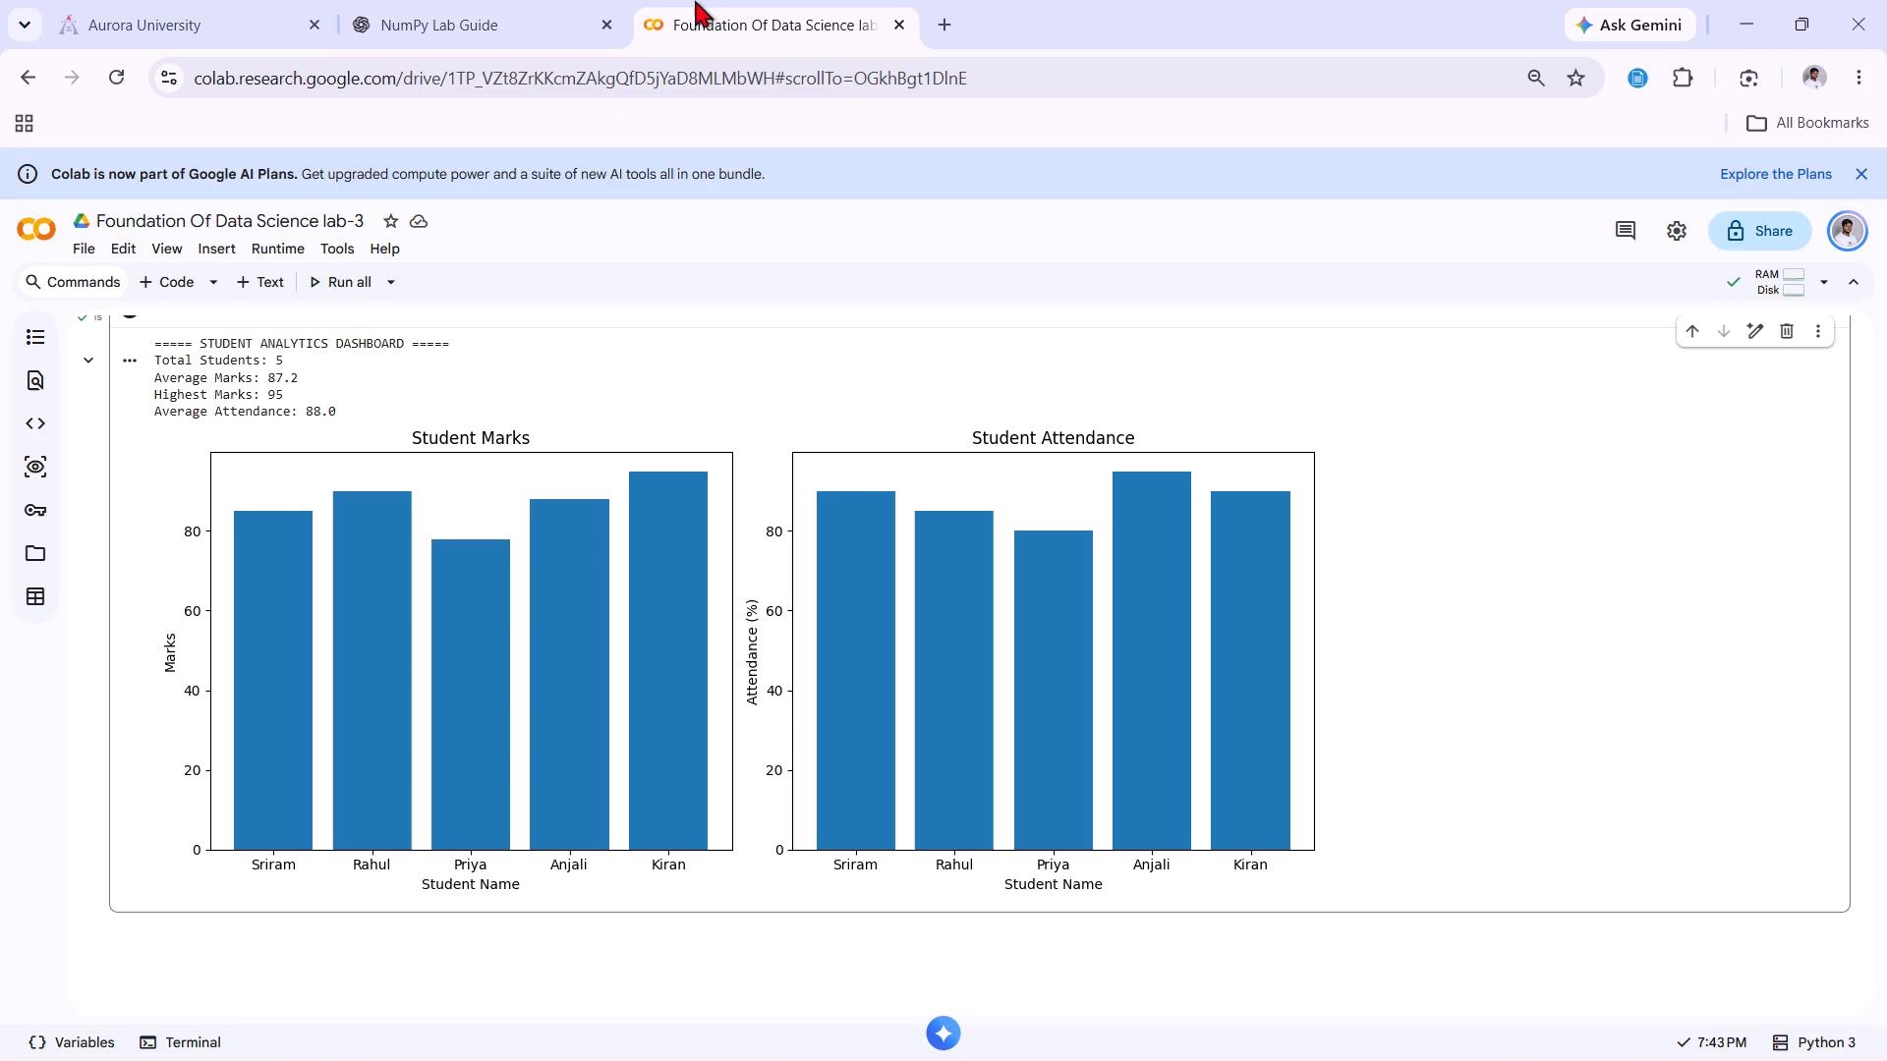
{"action": "left_click", "coordinate": [1746, 226]}
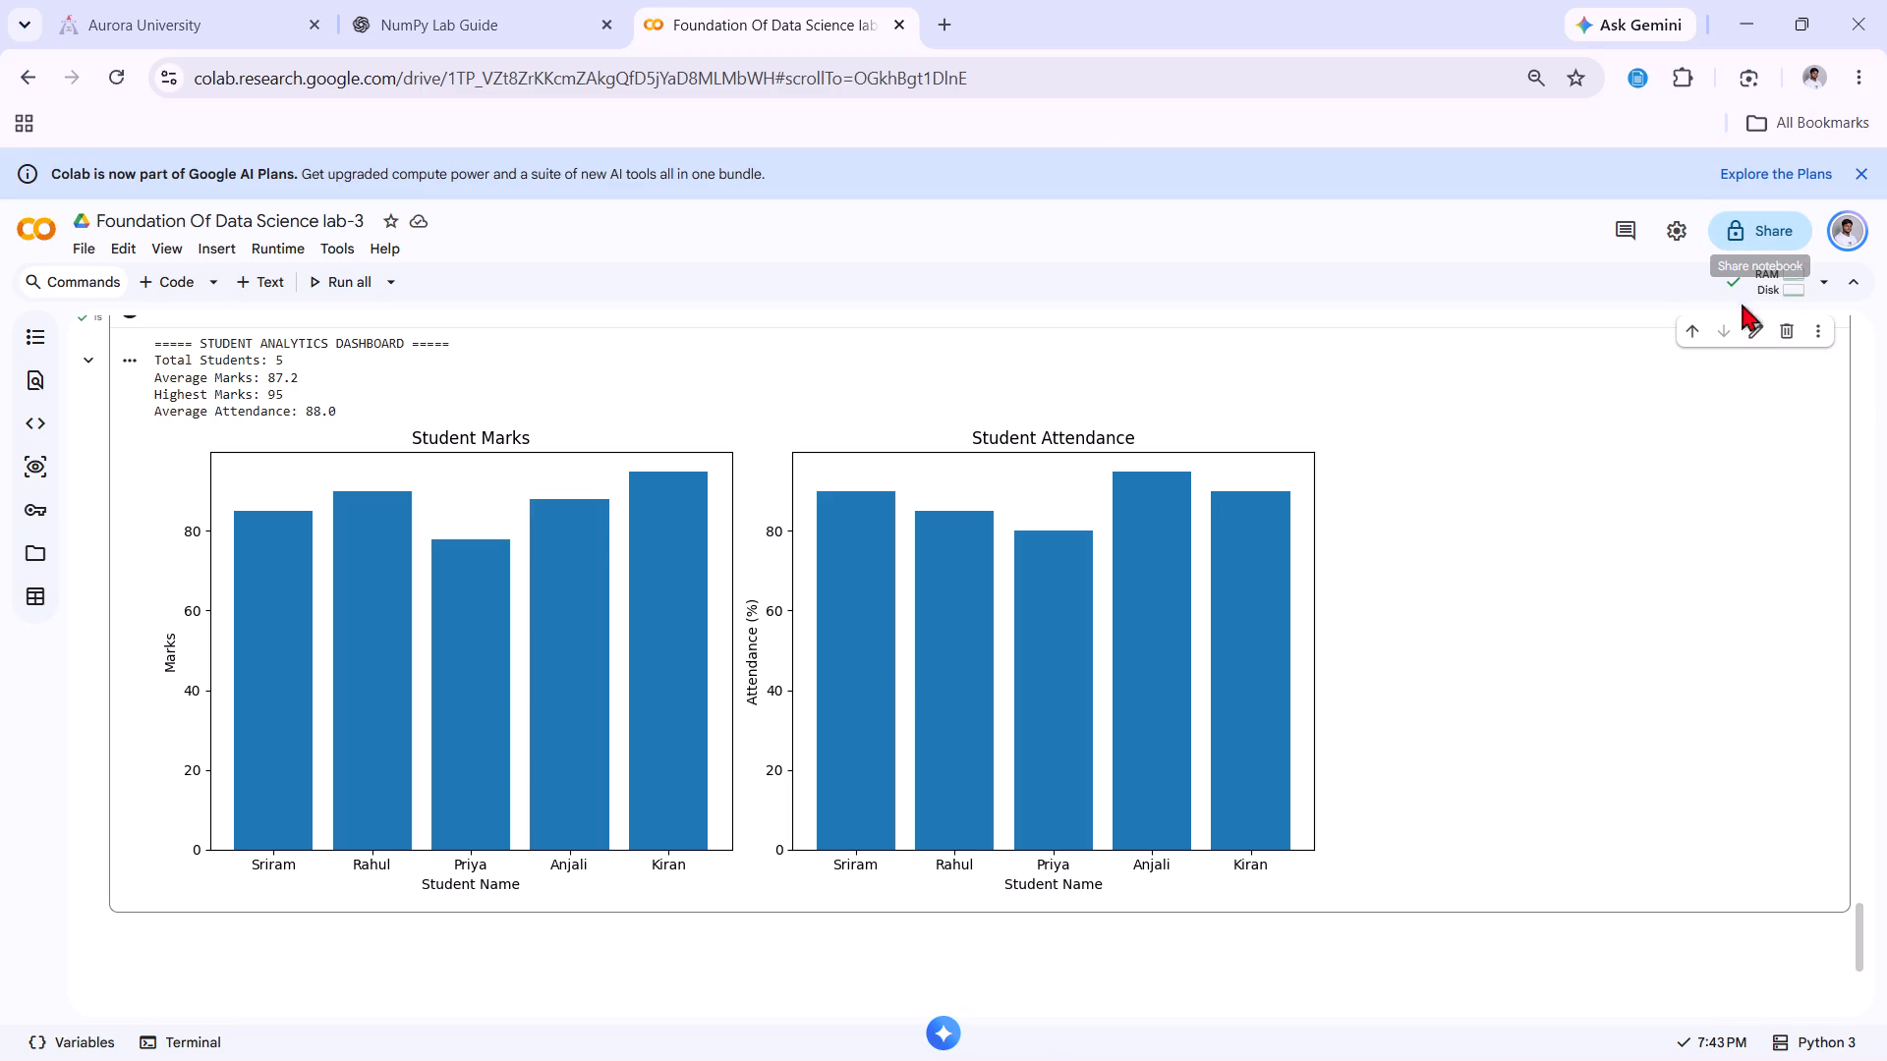
{"action": "left_click", "coordinate": [1749, 232]}
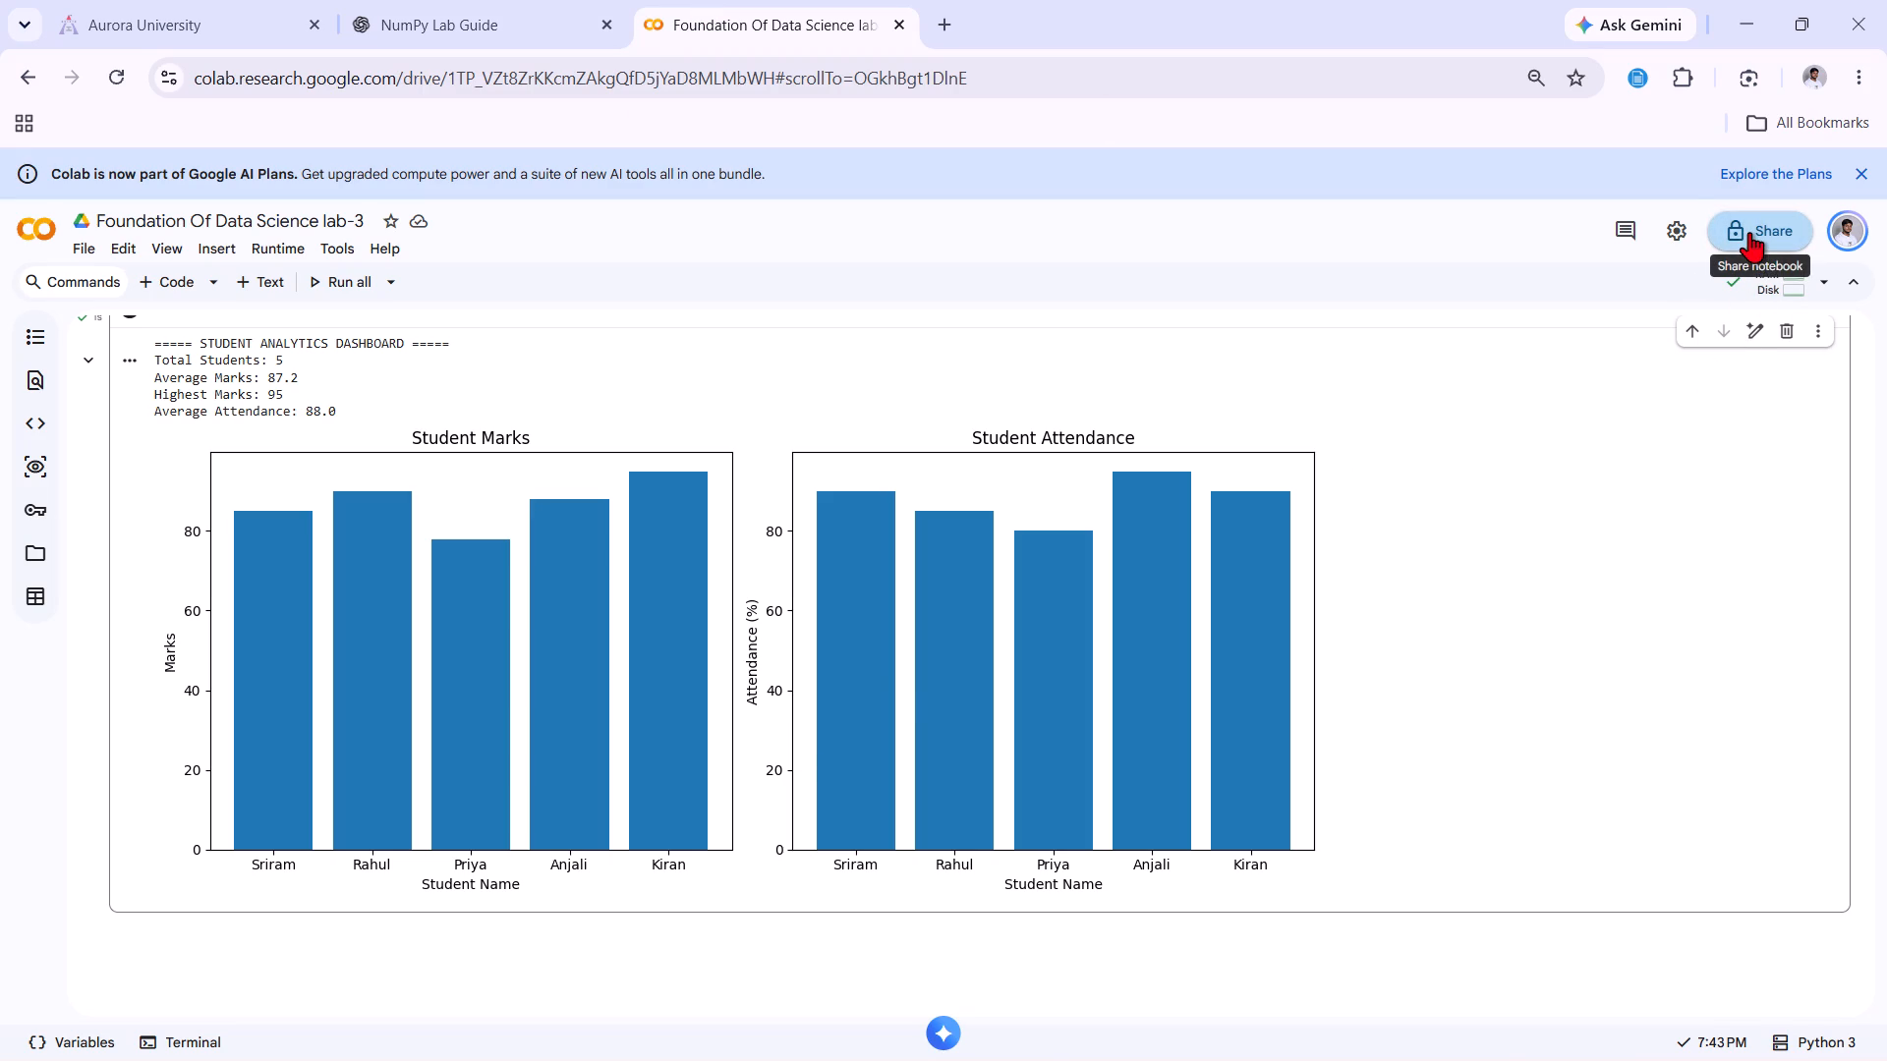
{"action": "left_click", "coordinate": [1749, 232]}
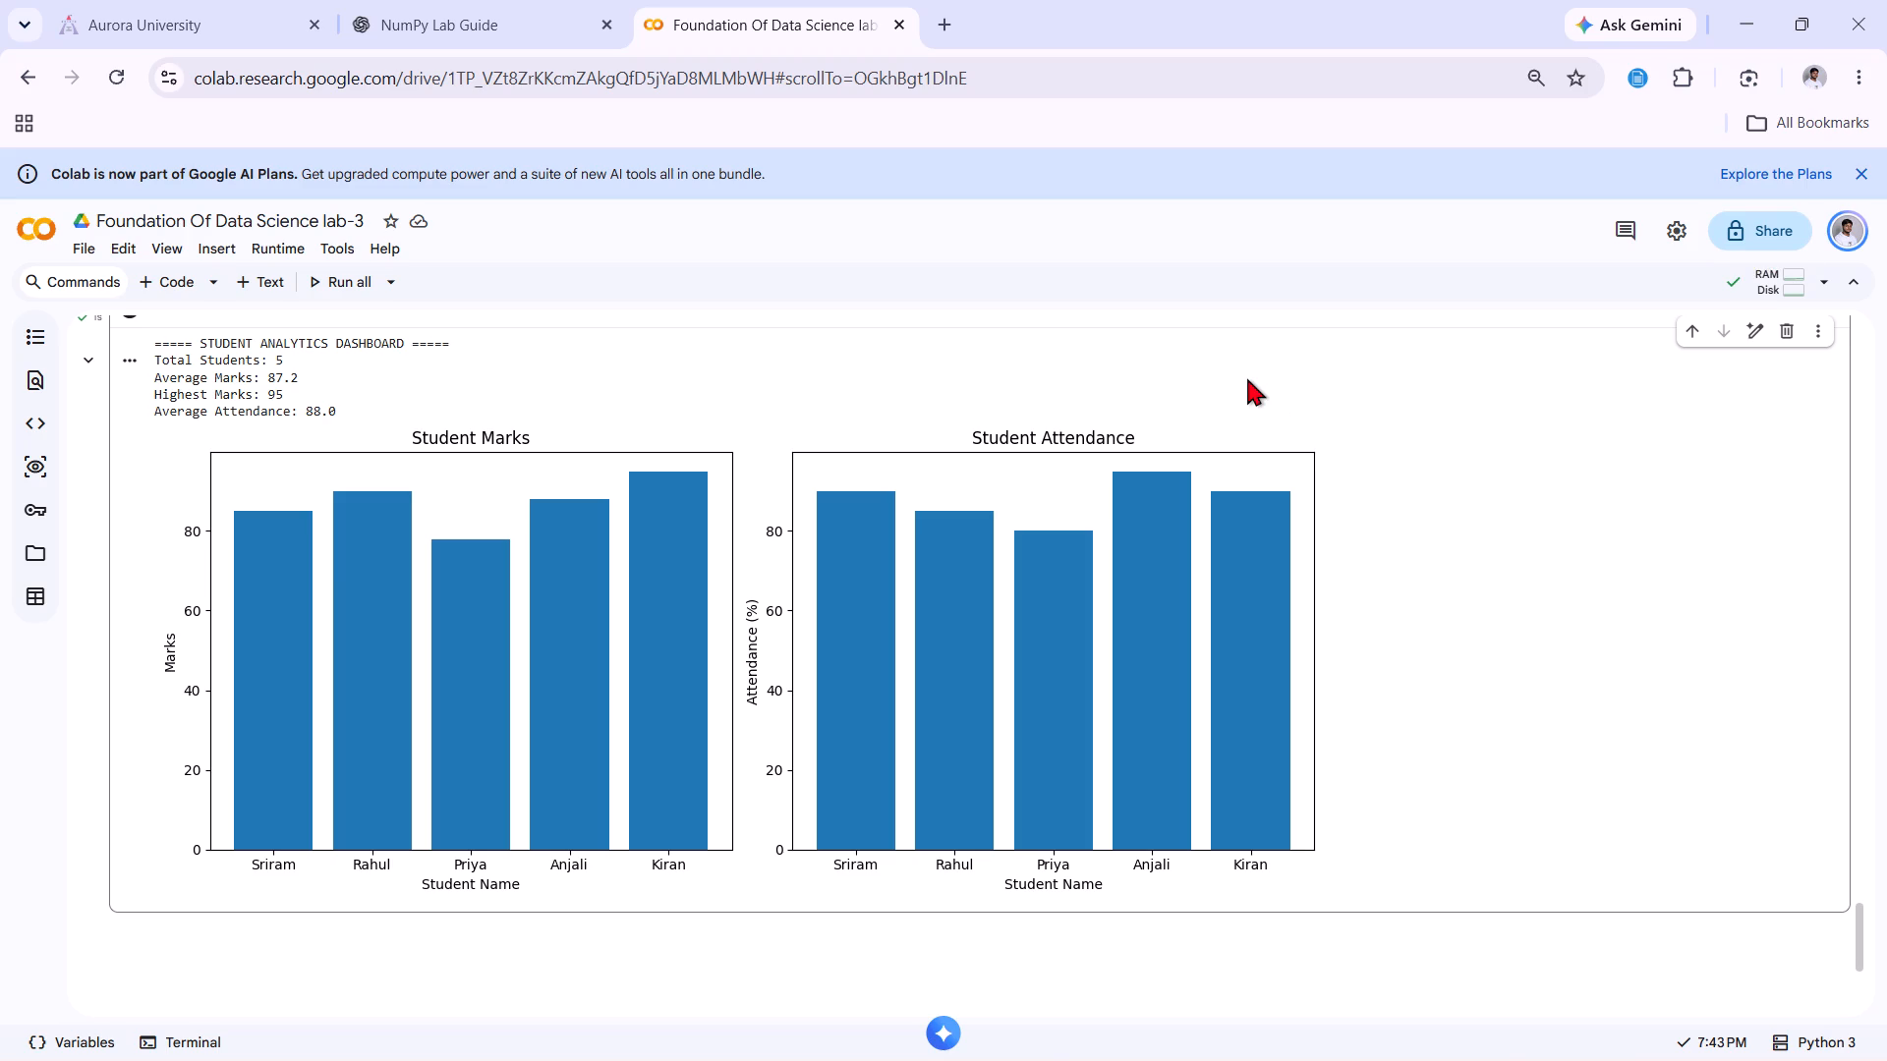
{"action": "left_click", "coordinate": [1726, 226]}
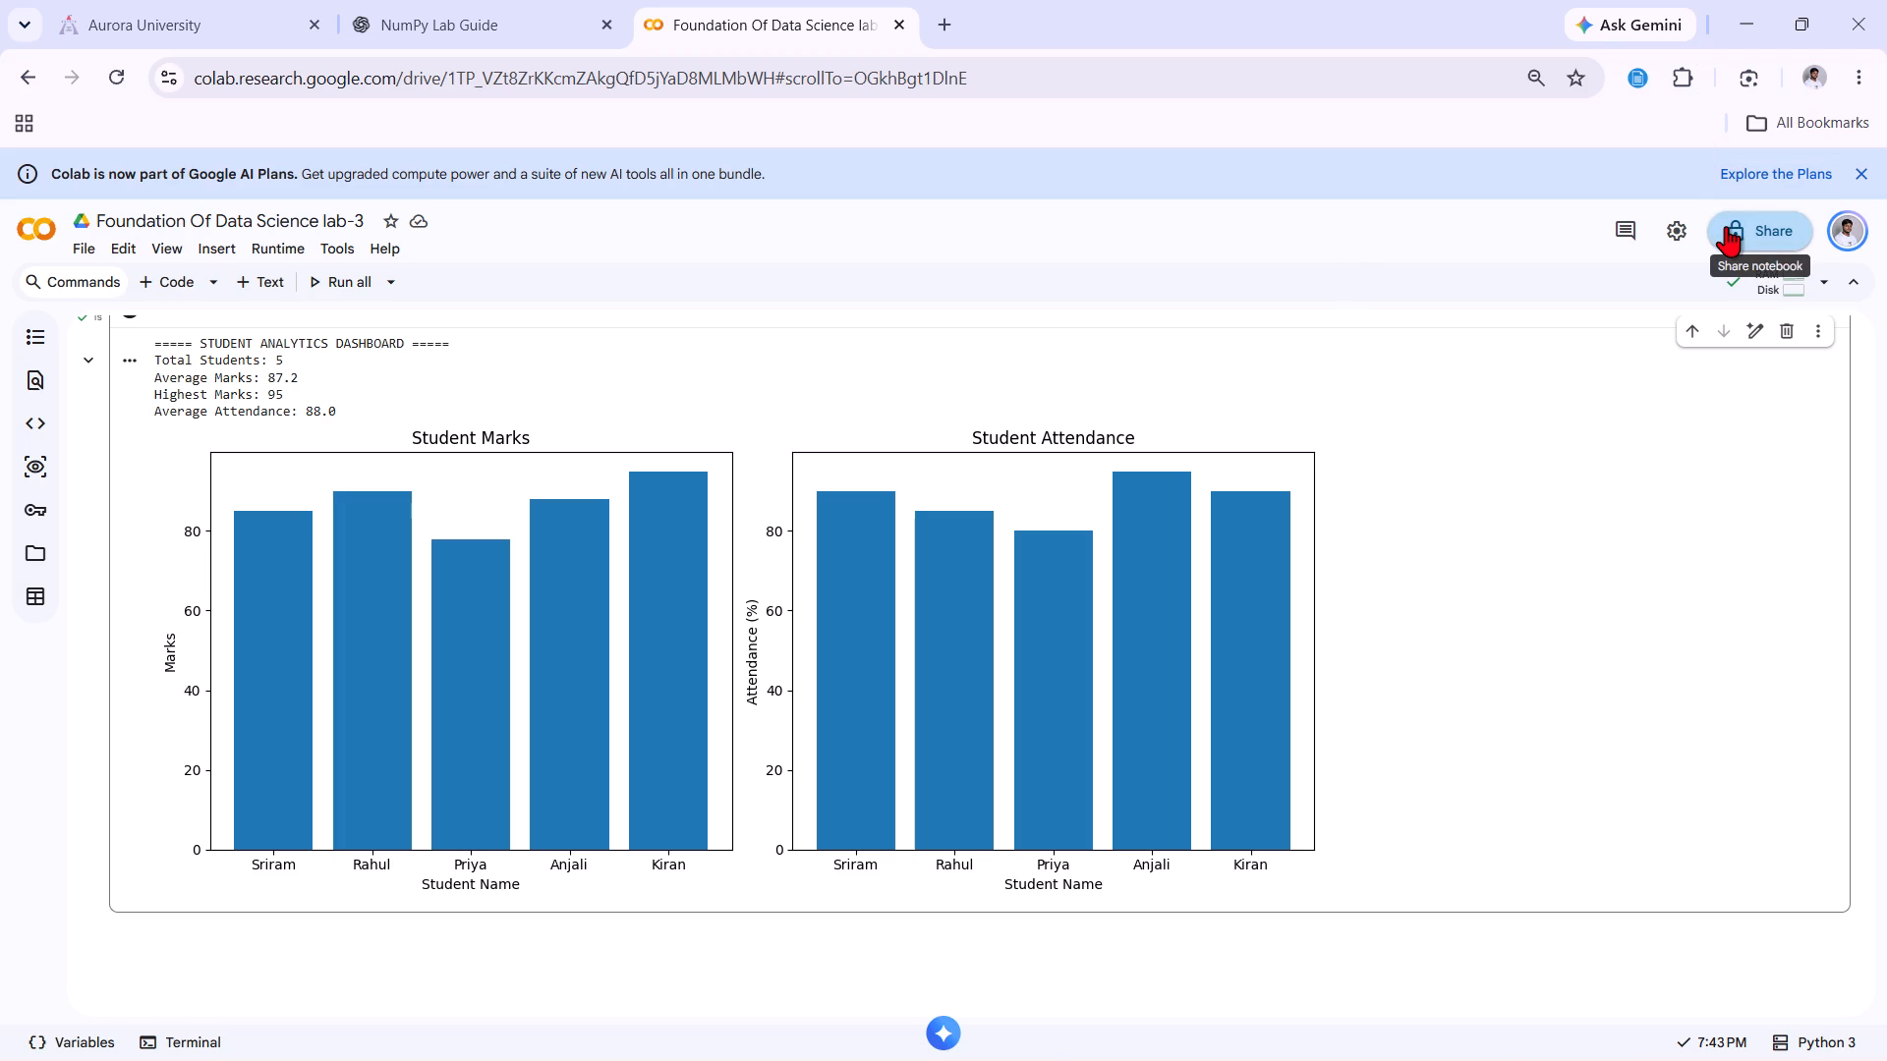
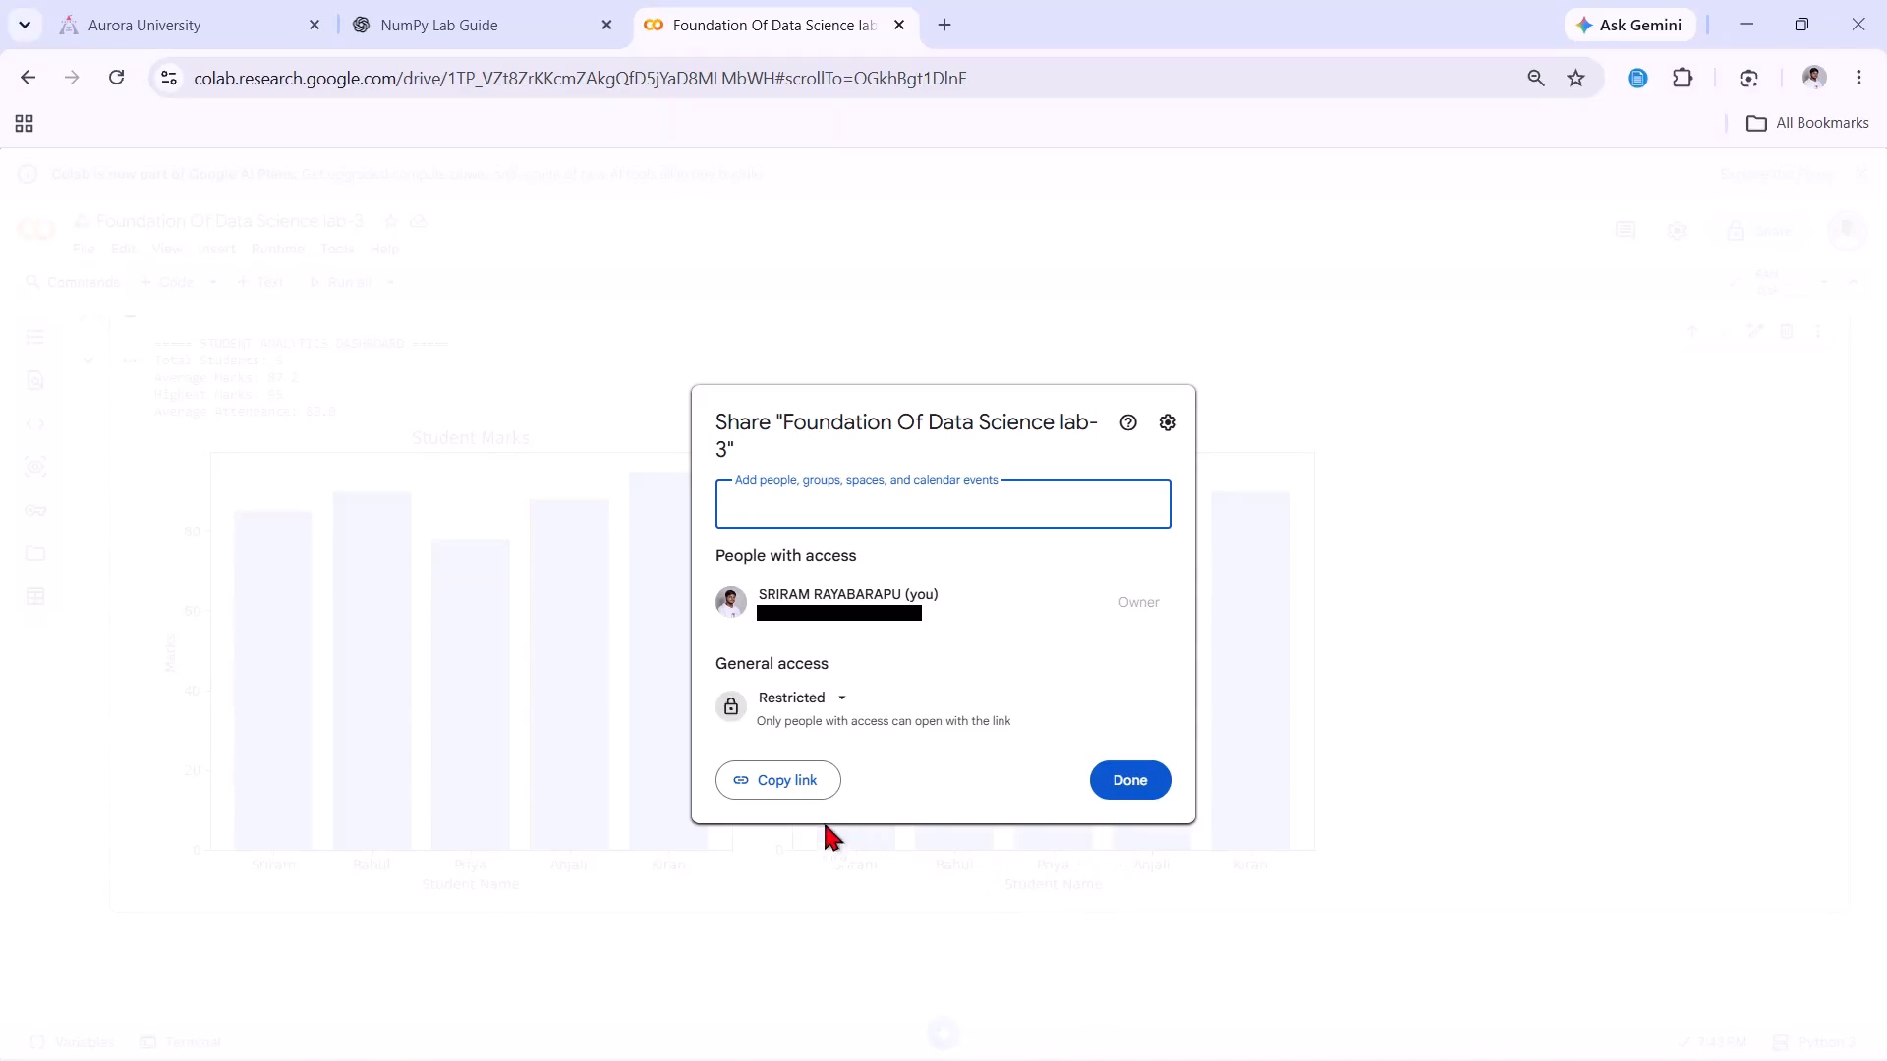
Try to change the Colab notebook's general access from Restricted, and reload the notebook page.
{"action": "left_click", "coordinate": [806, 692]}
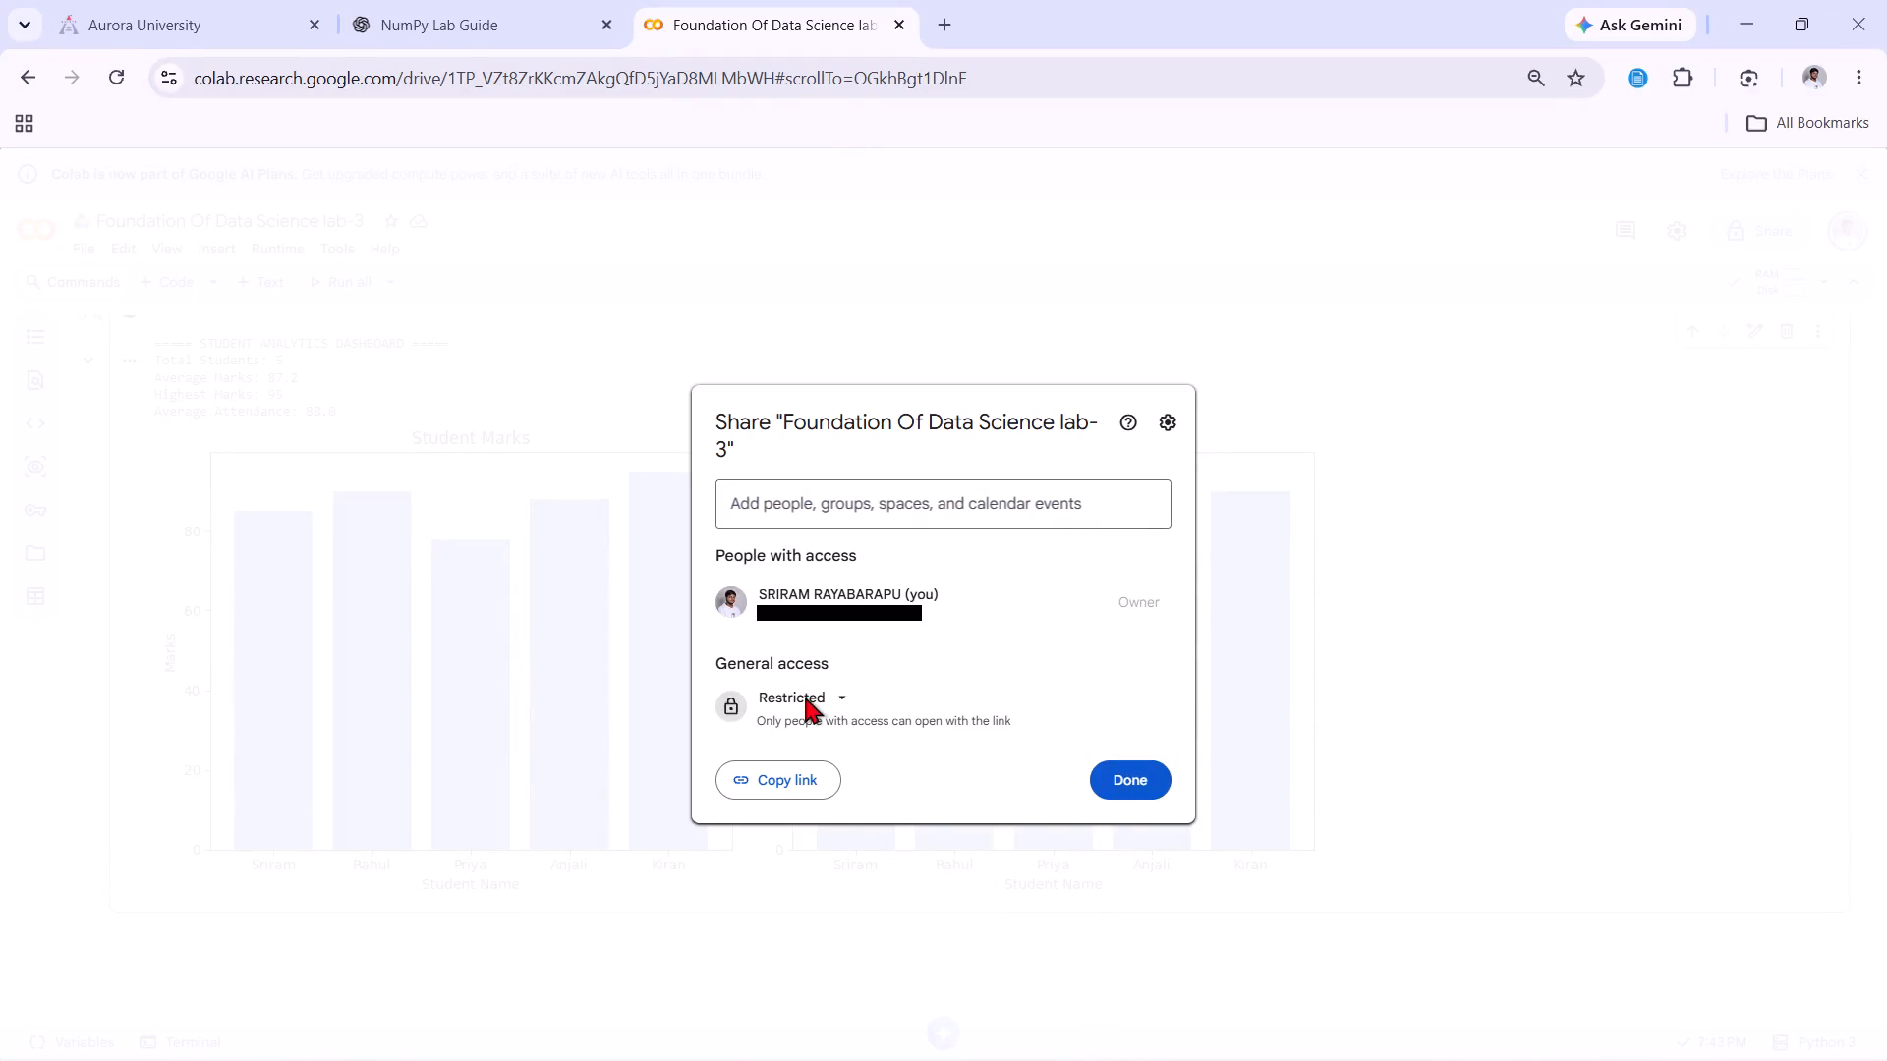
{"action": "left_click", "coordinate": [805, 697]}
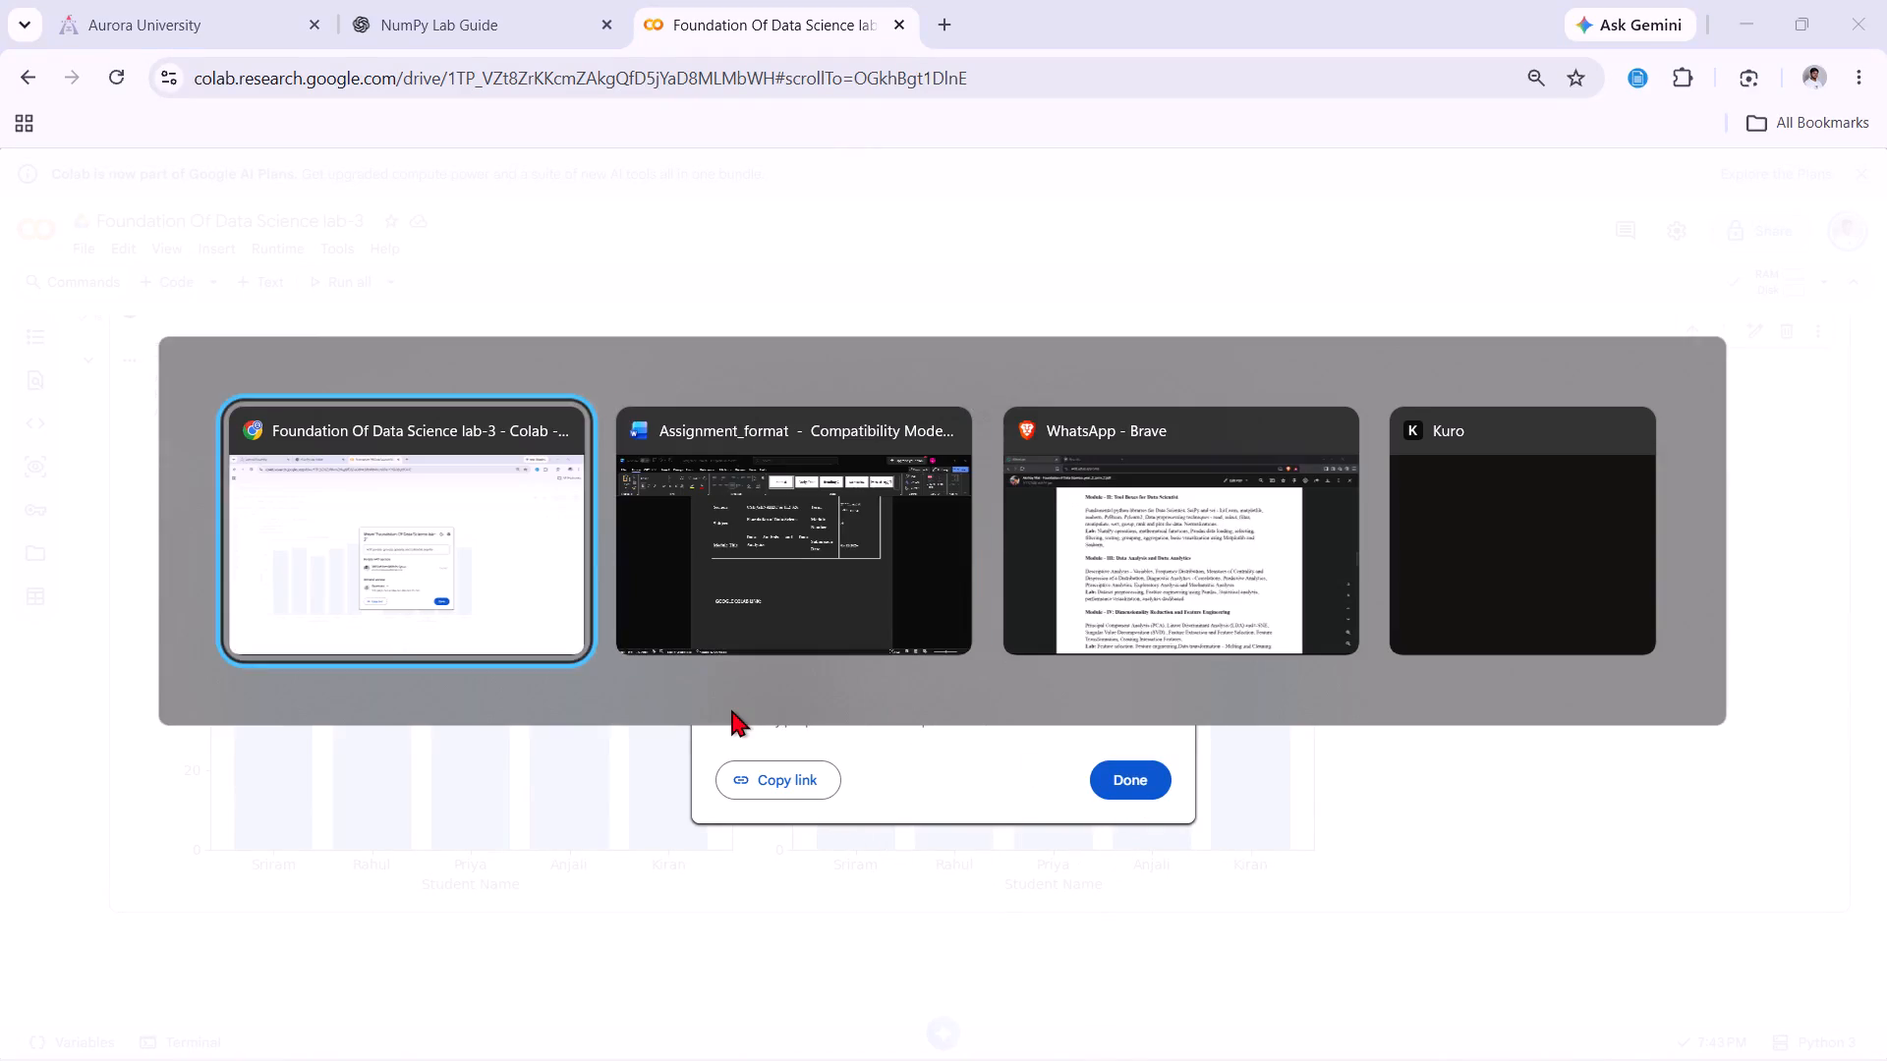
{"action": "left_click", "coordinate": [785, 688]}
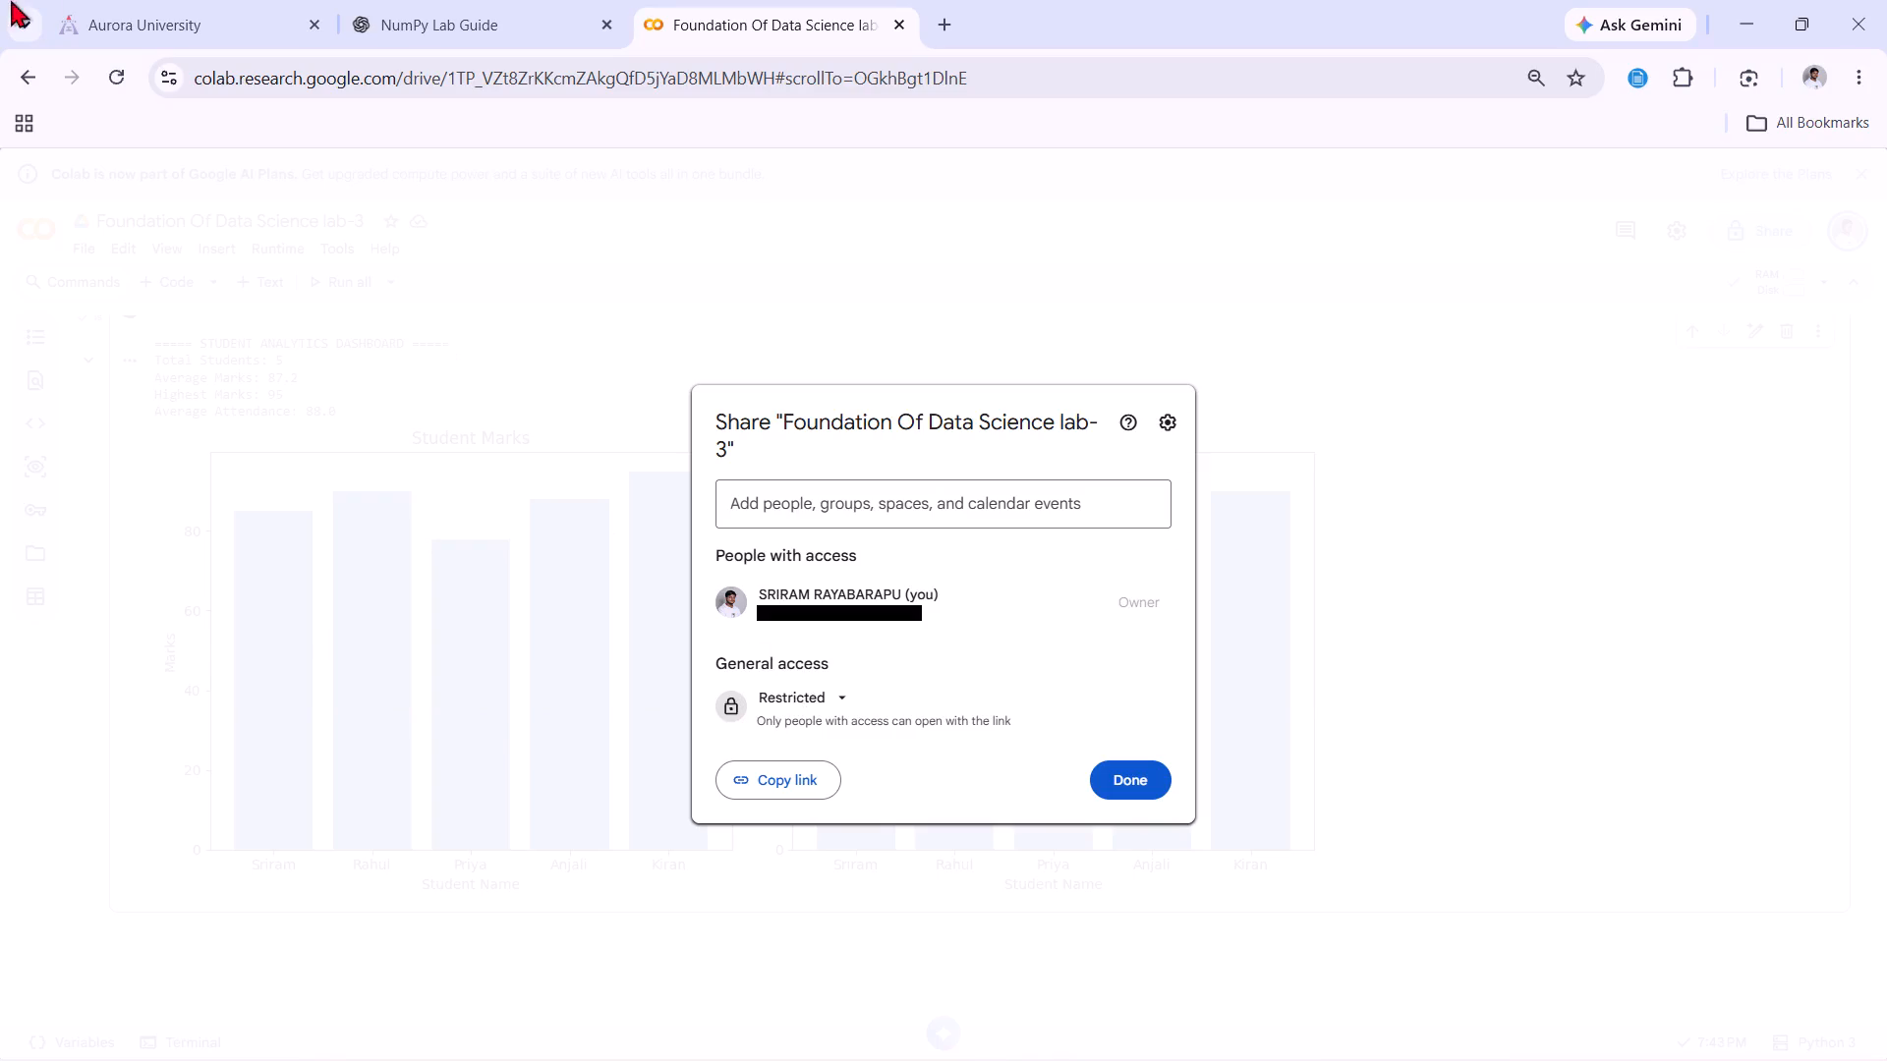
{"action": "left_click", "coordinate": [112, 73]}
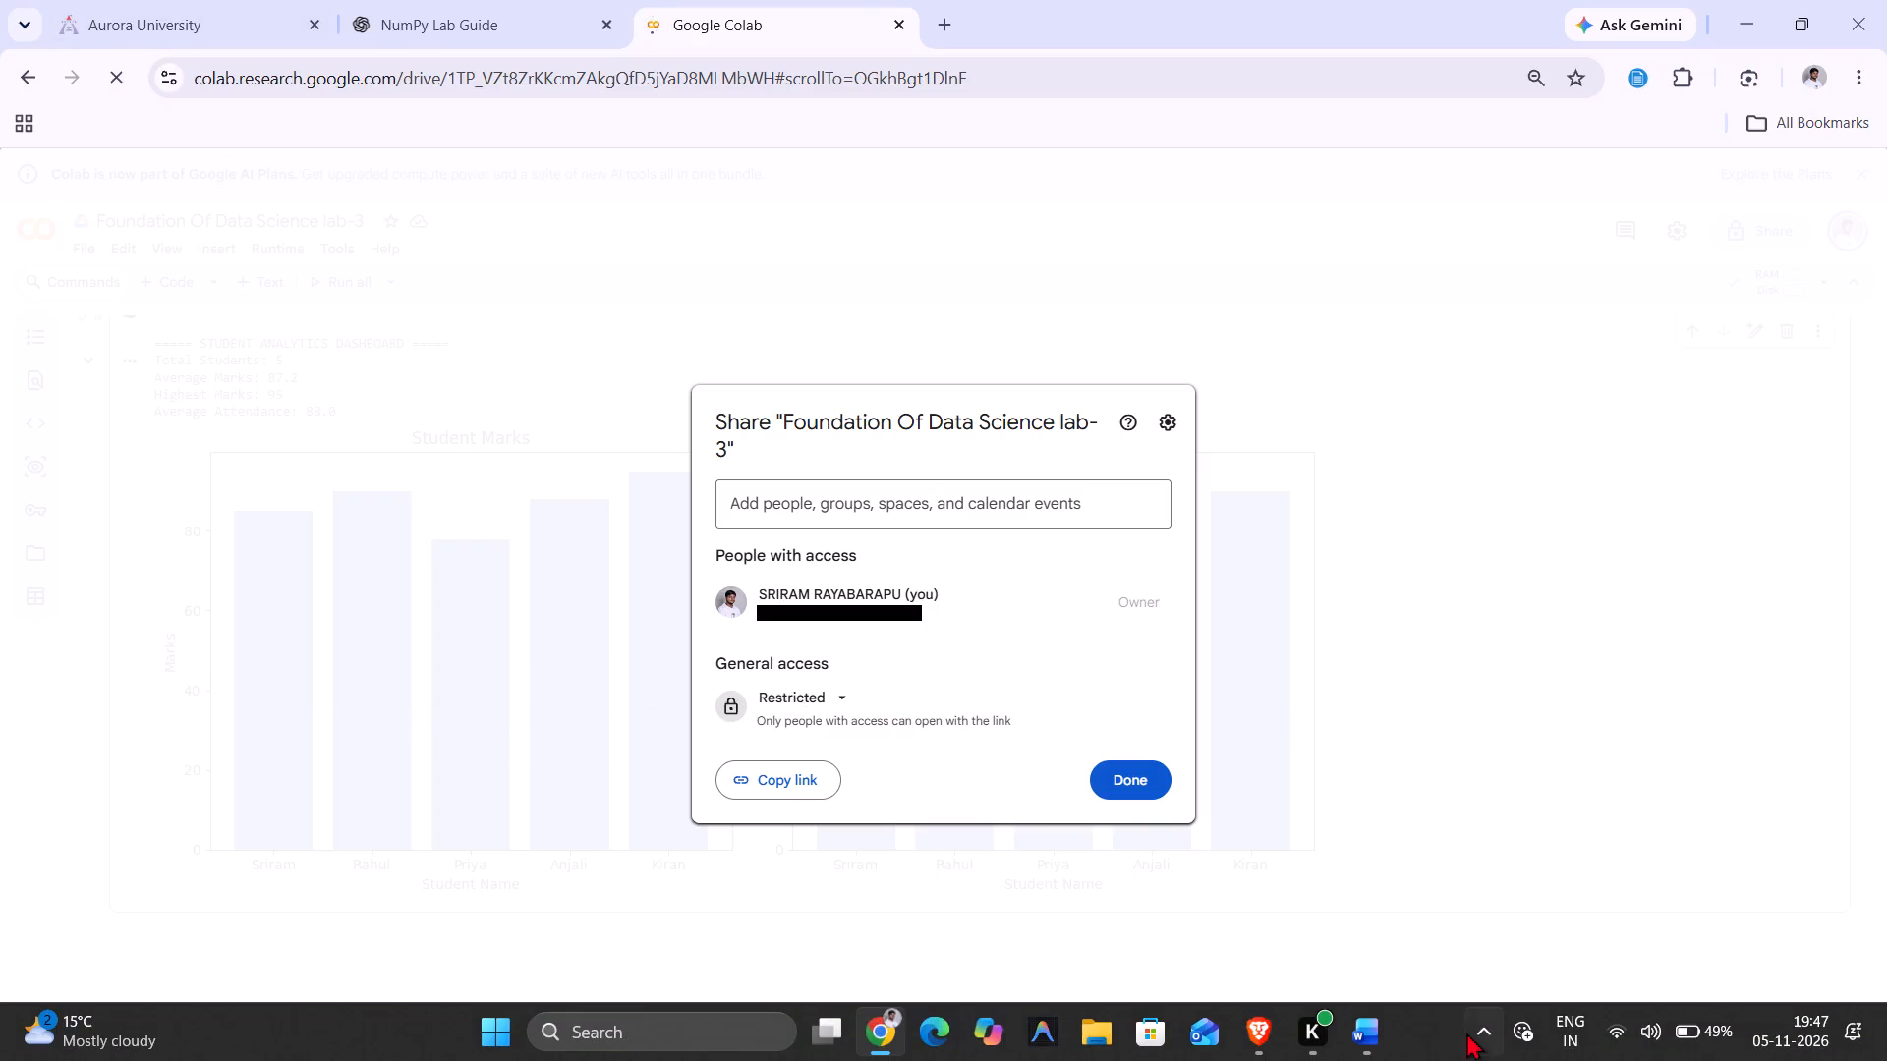
Disconnect the Proton VPN connection and return to the Colab notebook page.
{"action": "left_click", "coordinate": [1475, 1027]}
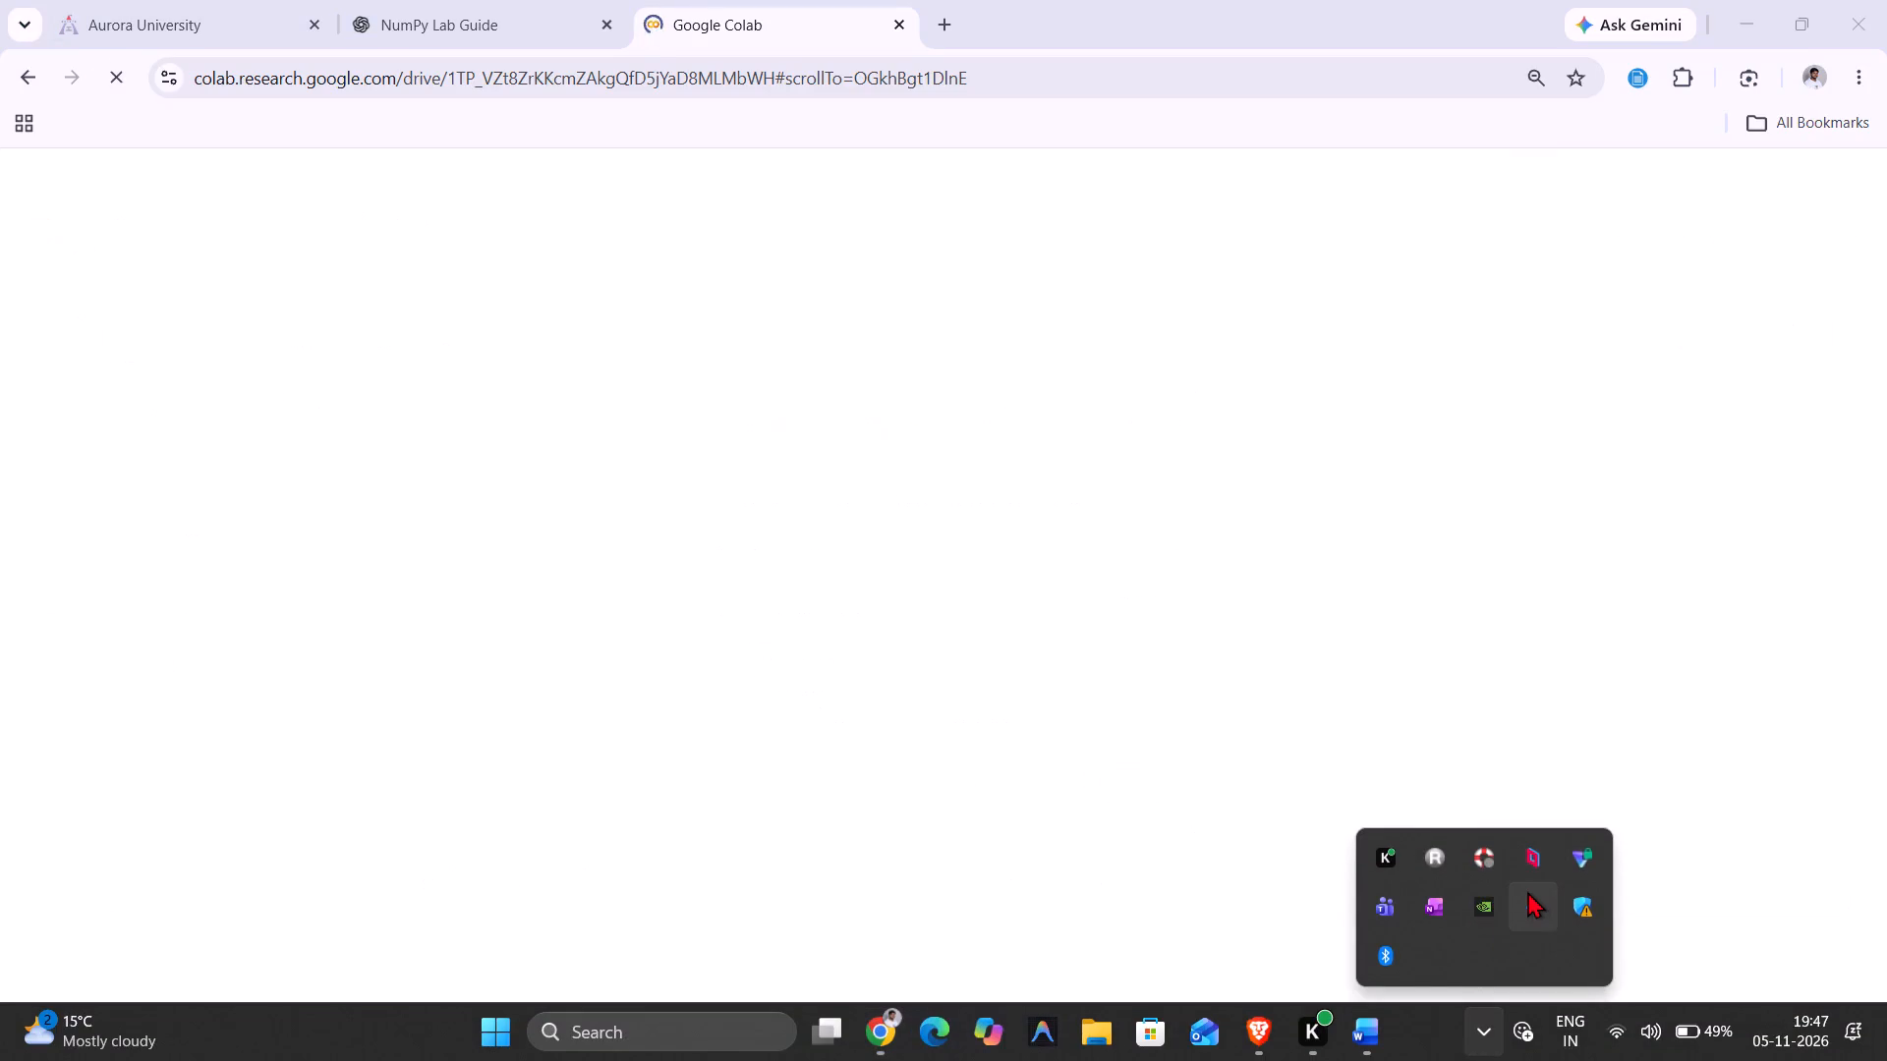
{"action": "left_click", "coordinate": [1526, 892]}
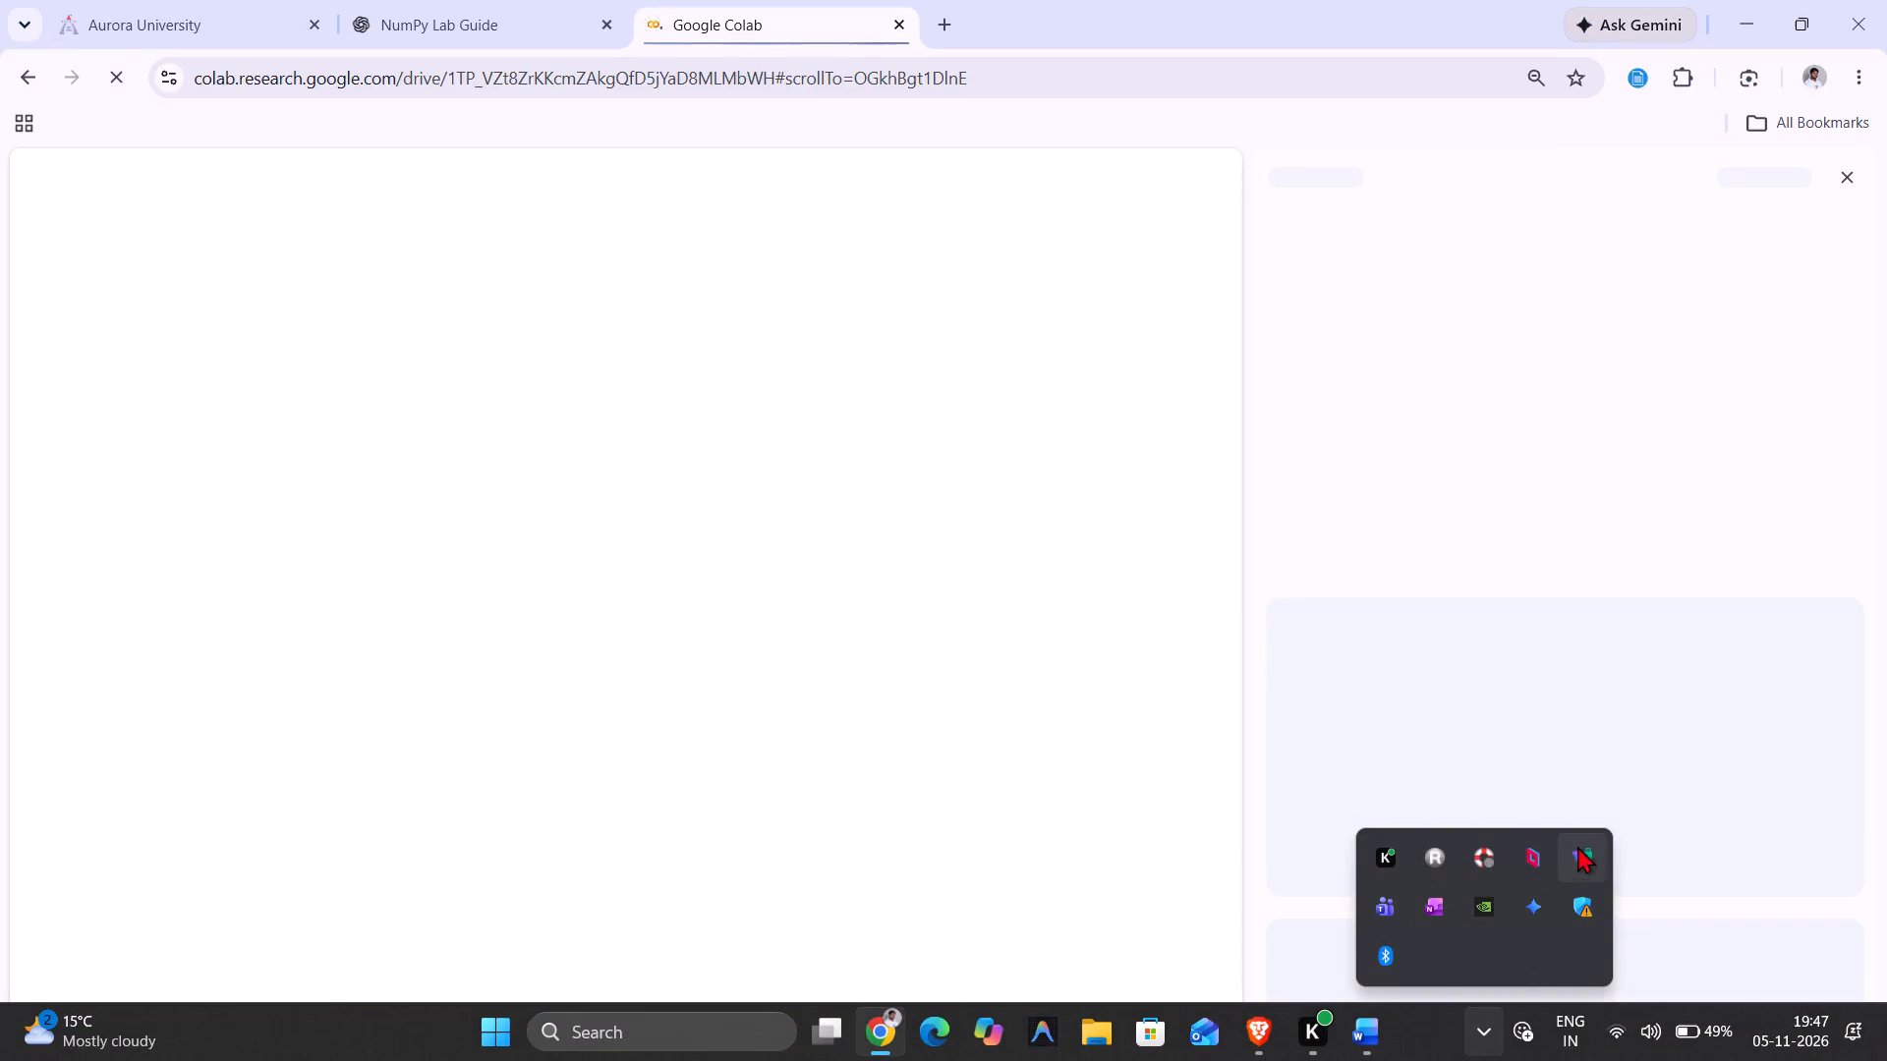
{"action": "left_click", "coordinate": [1849, 181]}
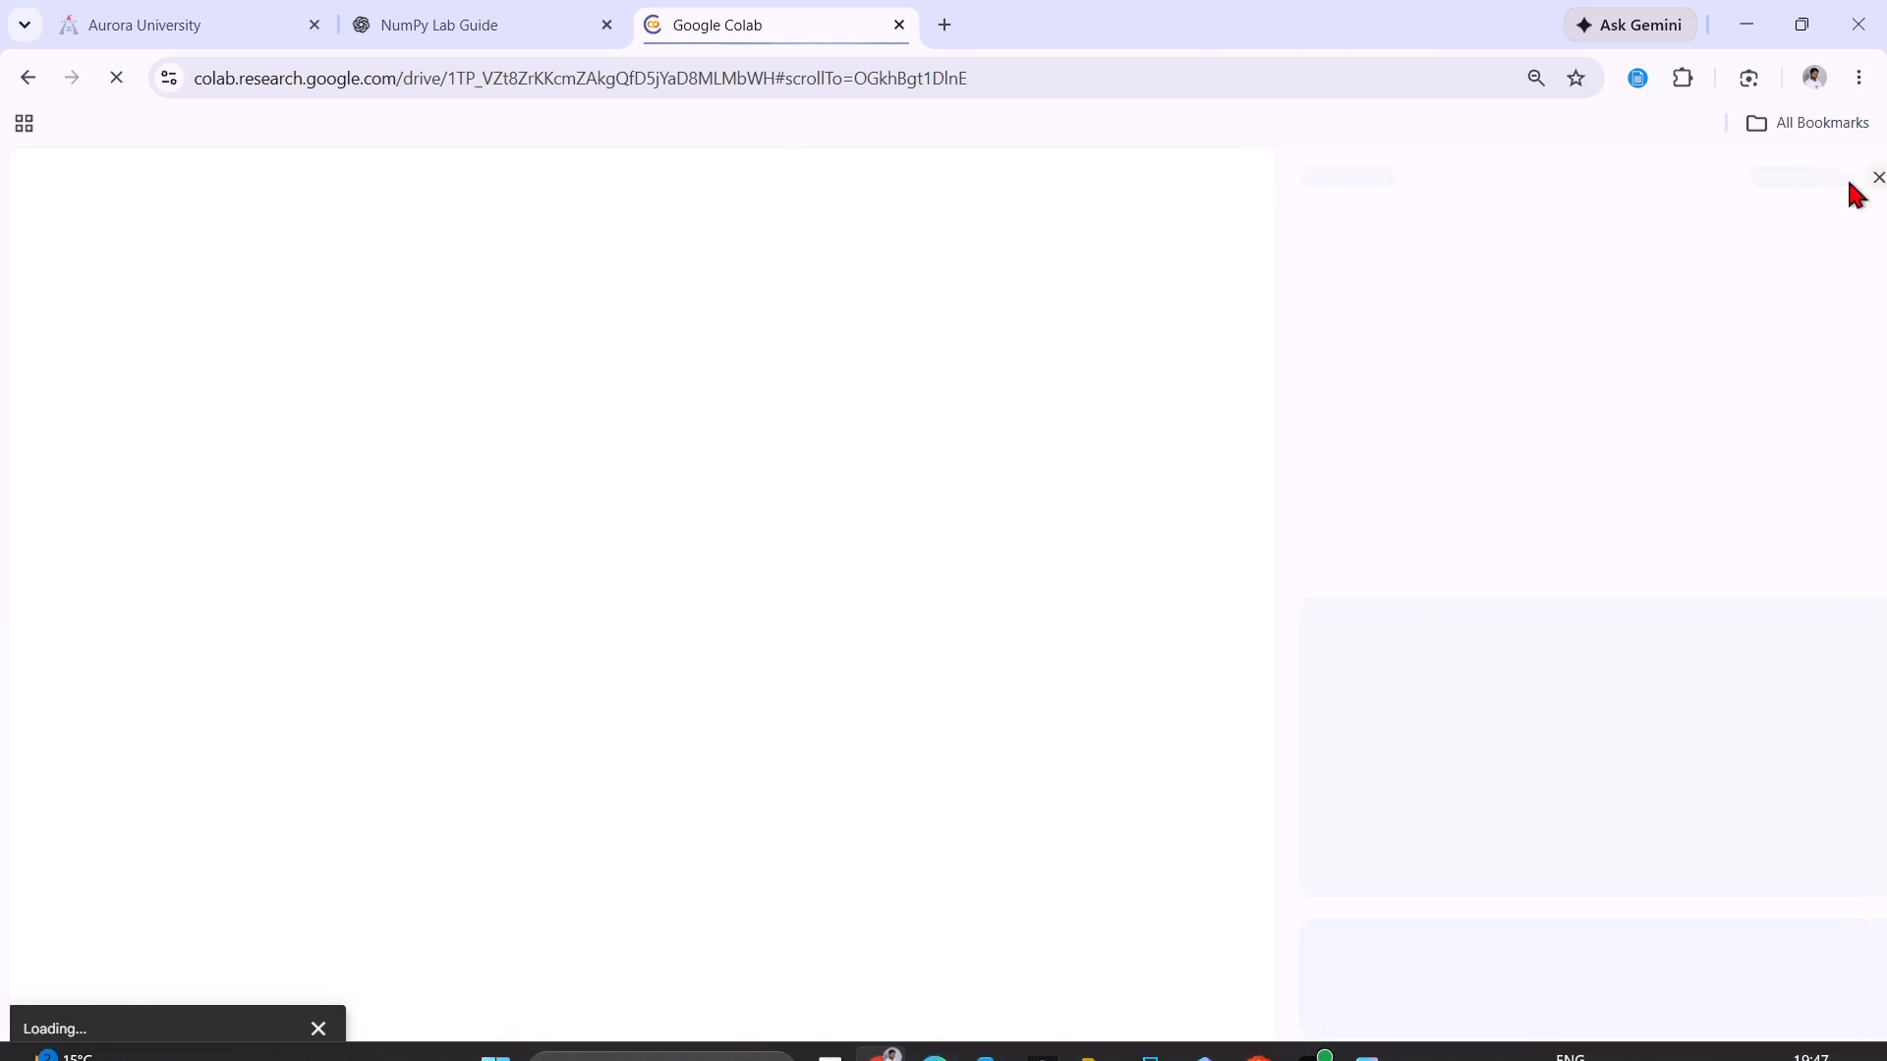
{"action": "left_click", "coordinate": [1482, 1034]}
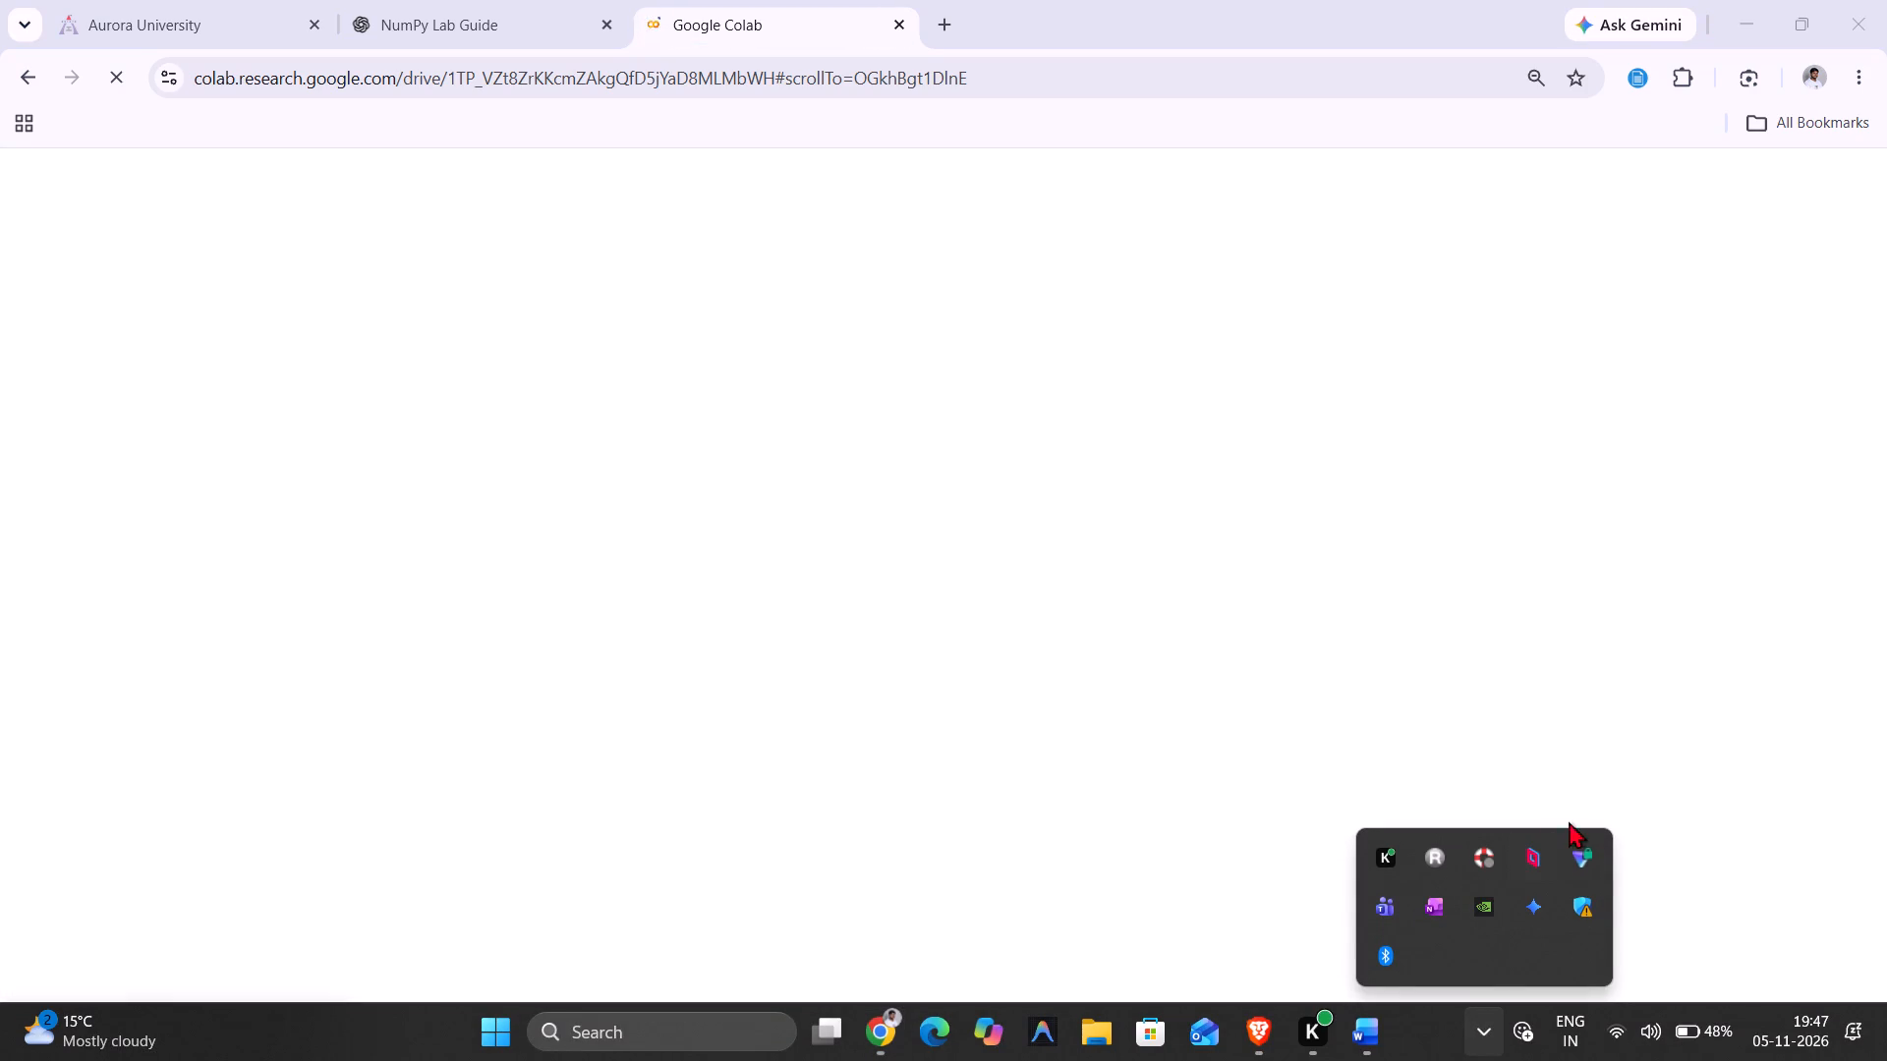
{"action": "left_click", "coordinate": [1570, 855]}
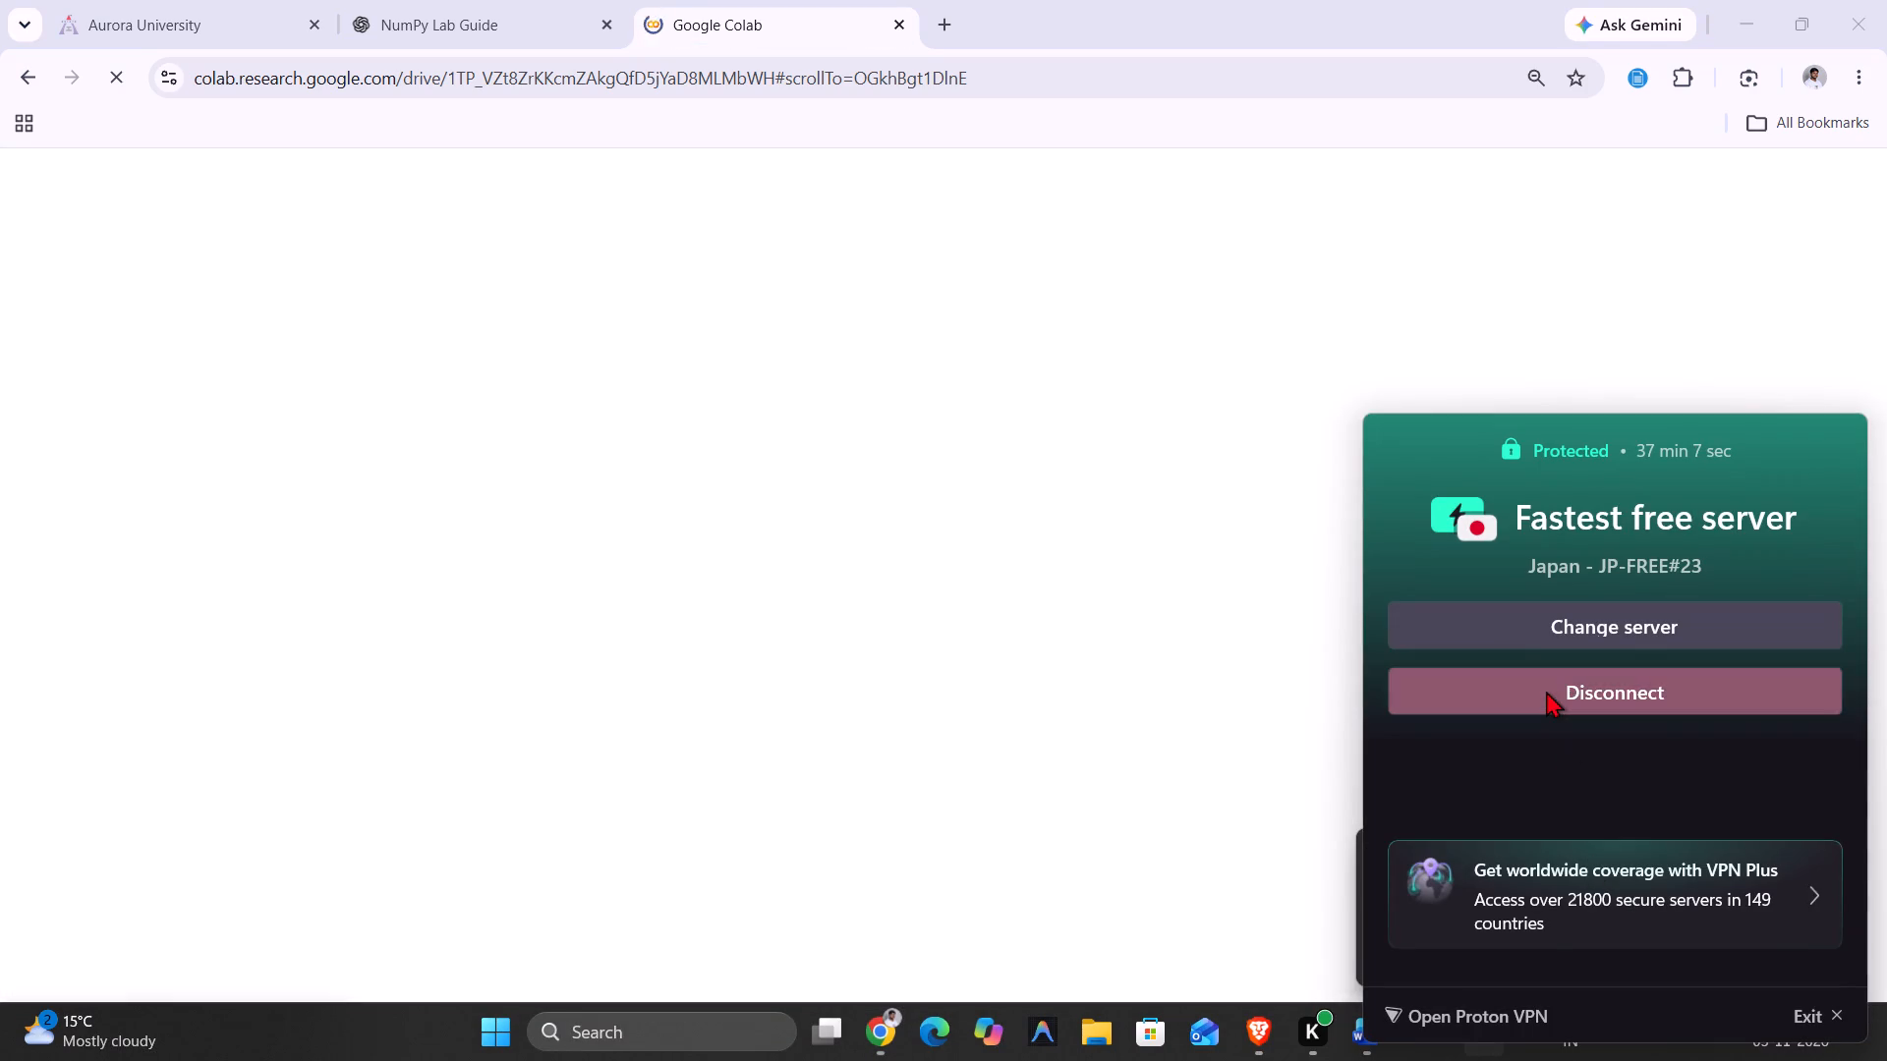
{"action": "left_click", "coordinate": [1546, 691]}
{"action": "left_click", "coordinate": [1430, 291]}
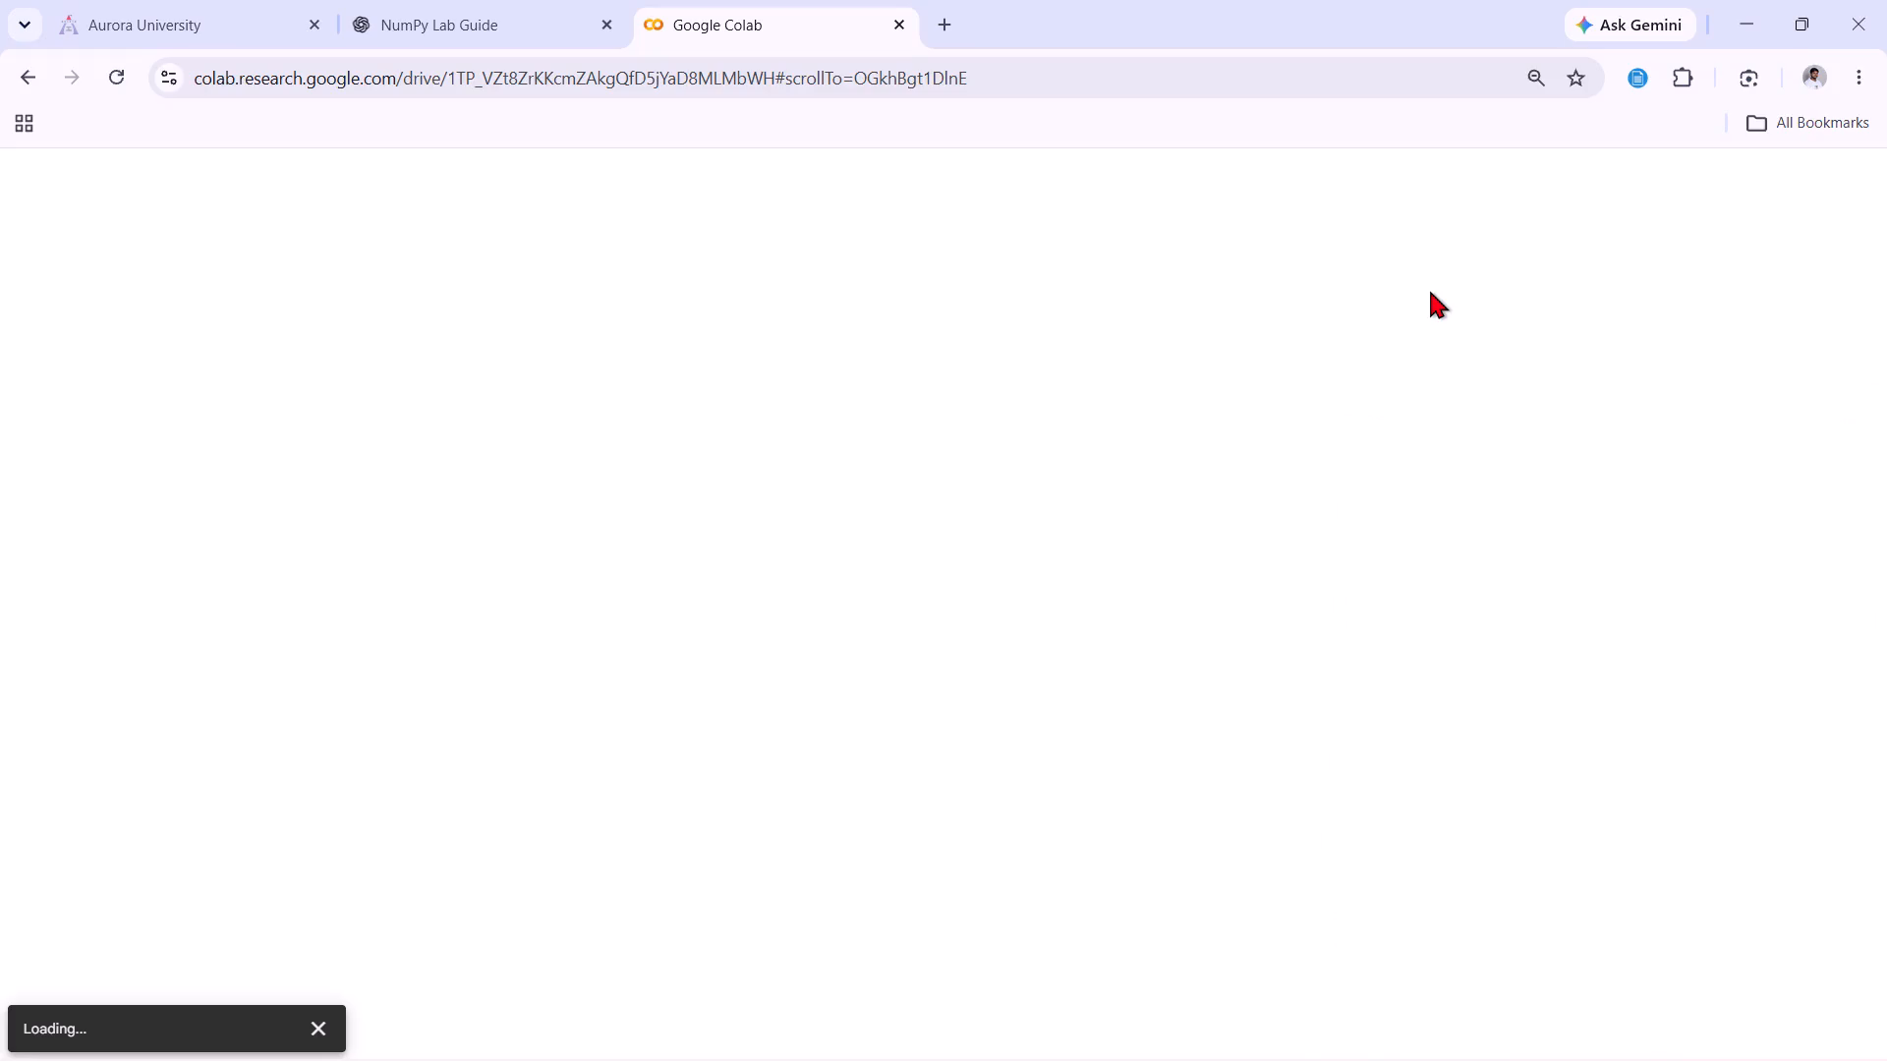
Set the notebook's general access to Anyone with the link and copy its sharing link.
{"action": "key", "text": "ctrl+plus"}
{"action": "key", "text": "ctrl+plus"}
{"action": "key", "text": "ctrl+plus"}
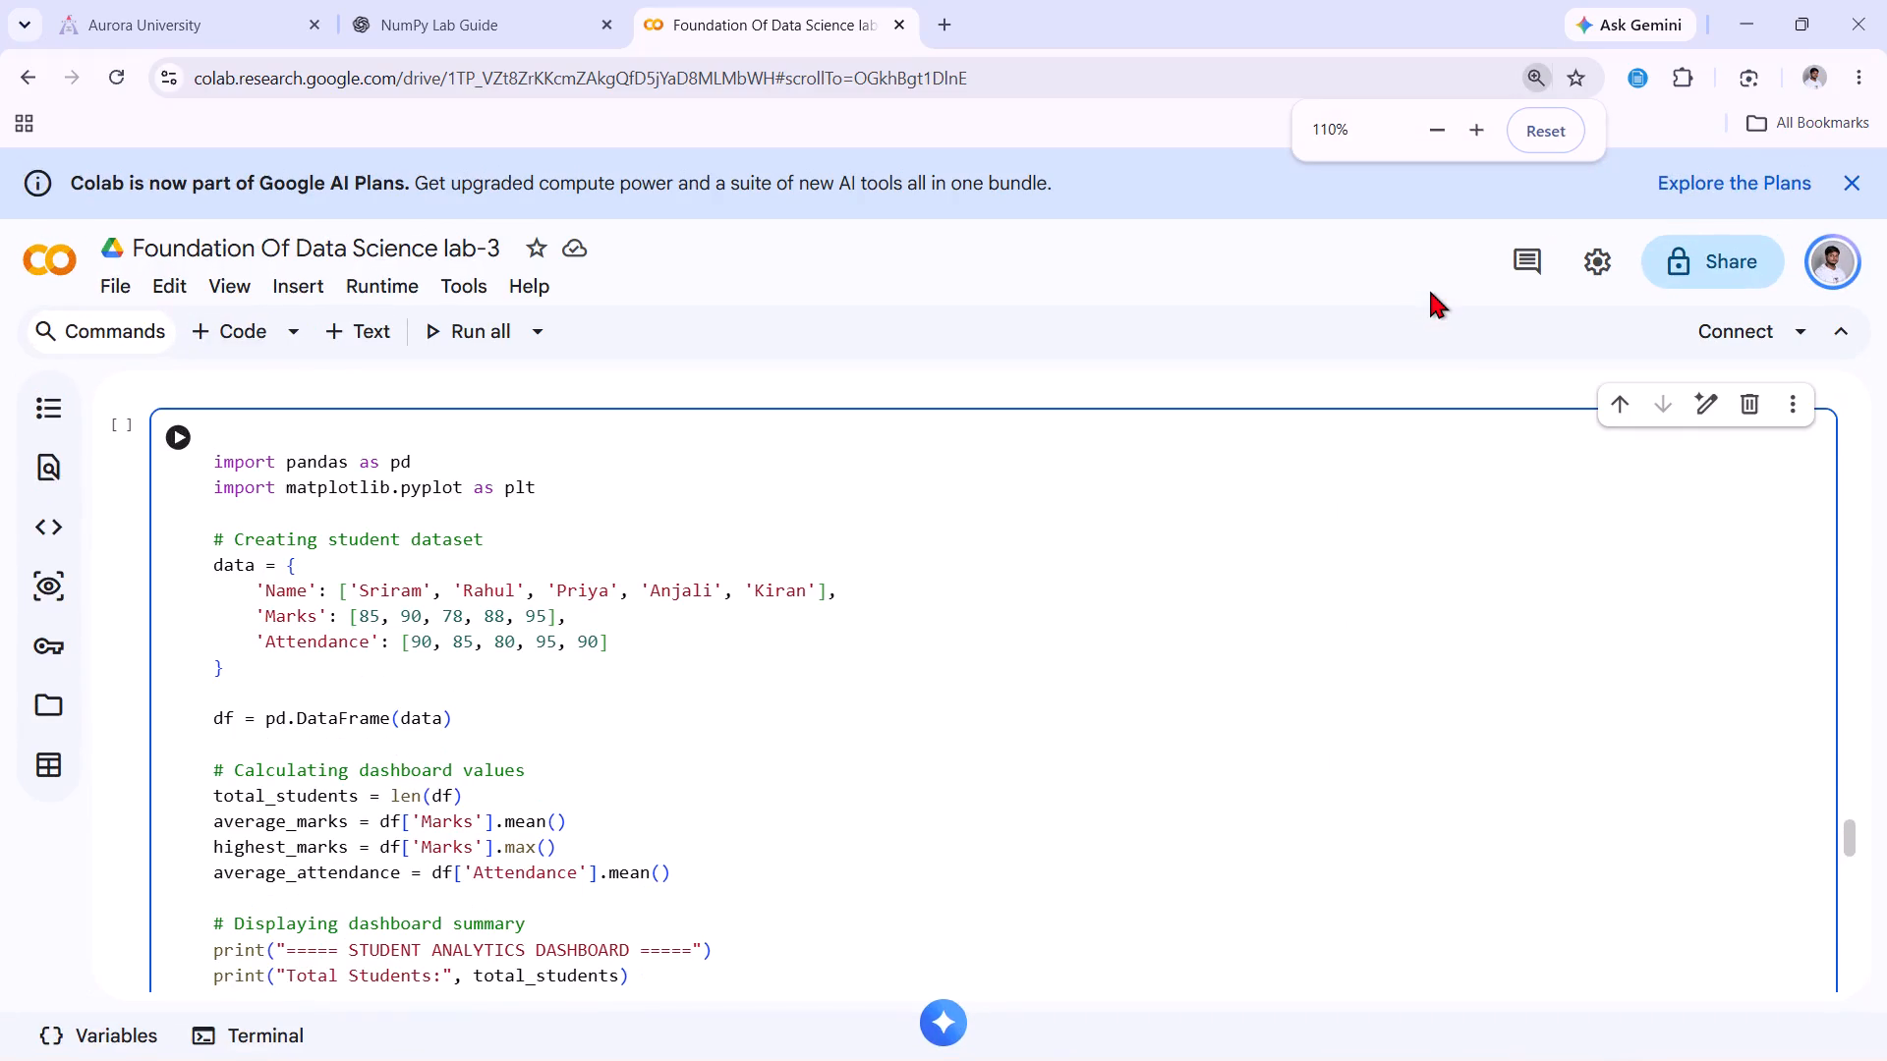
{"action": "left_click", "coordinate": [1728, 276]}
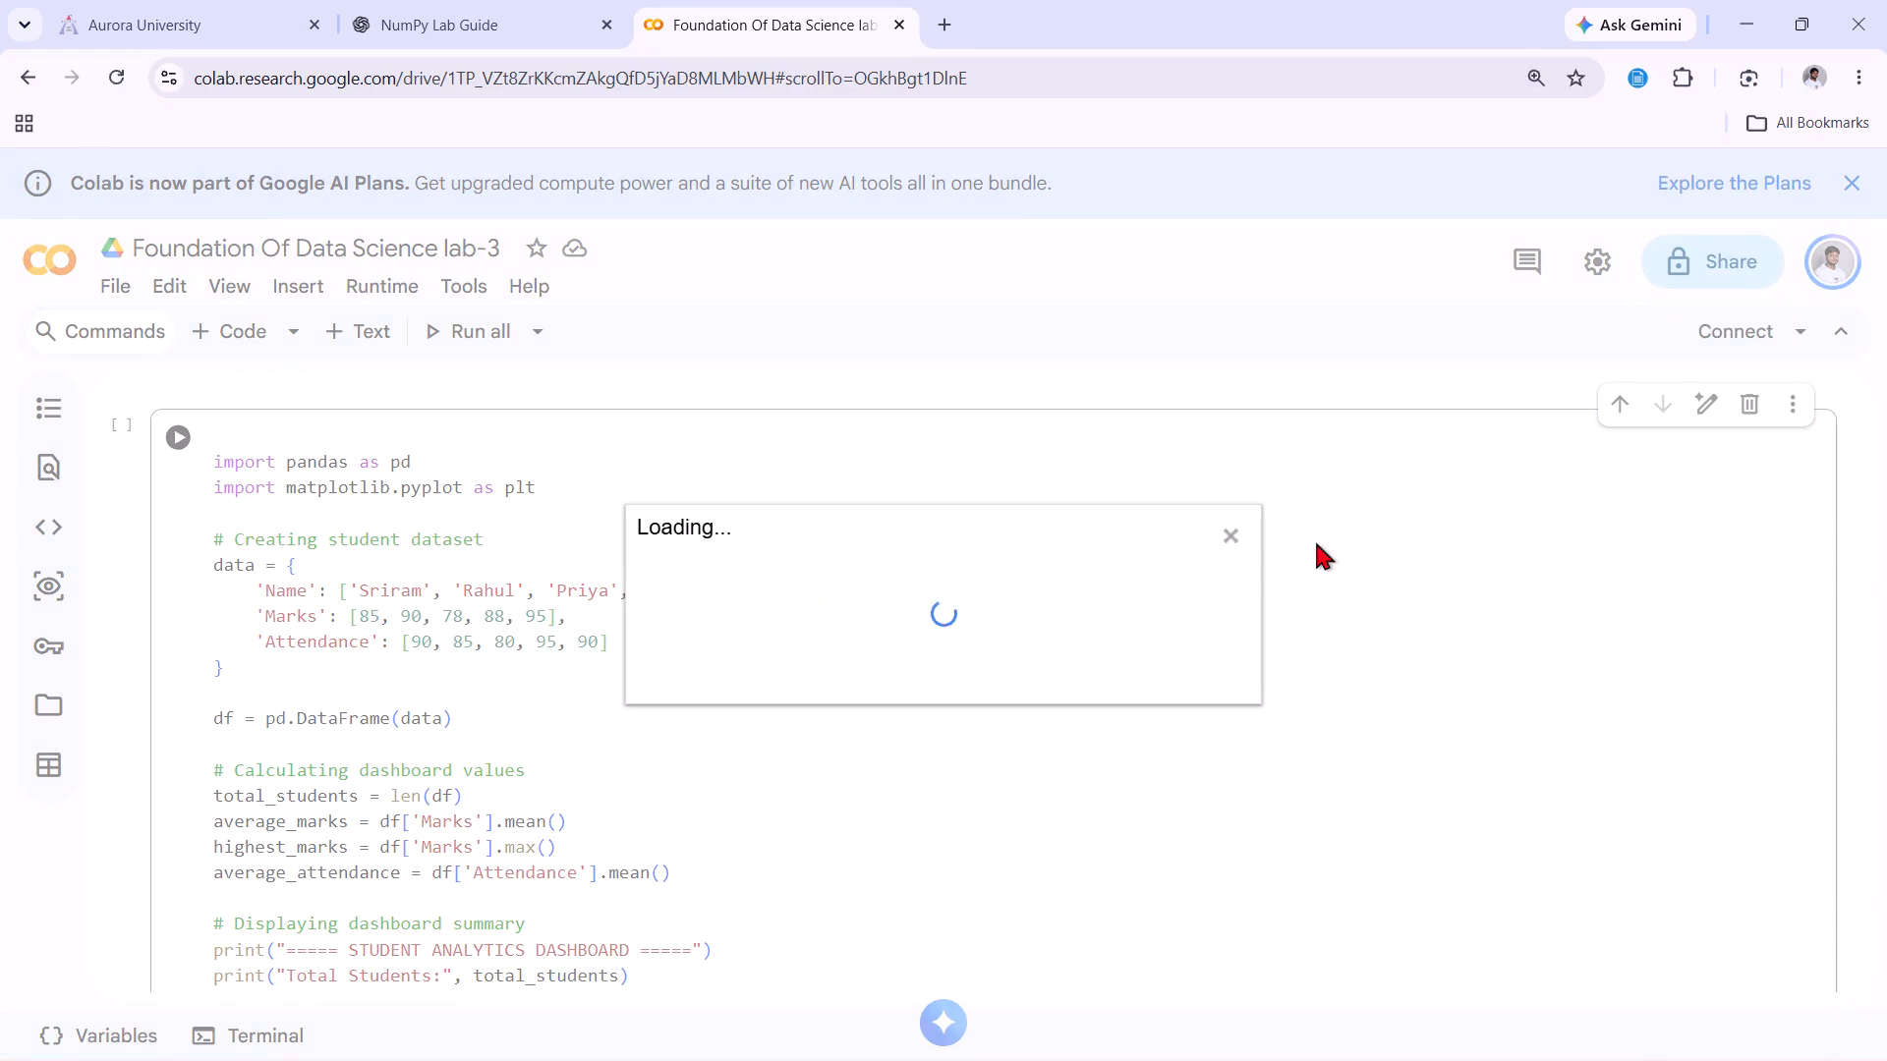
{"action": "key", "text": "ctrl+minus"}
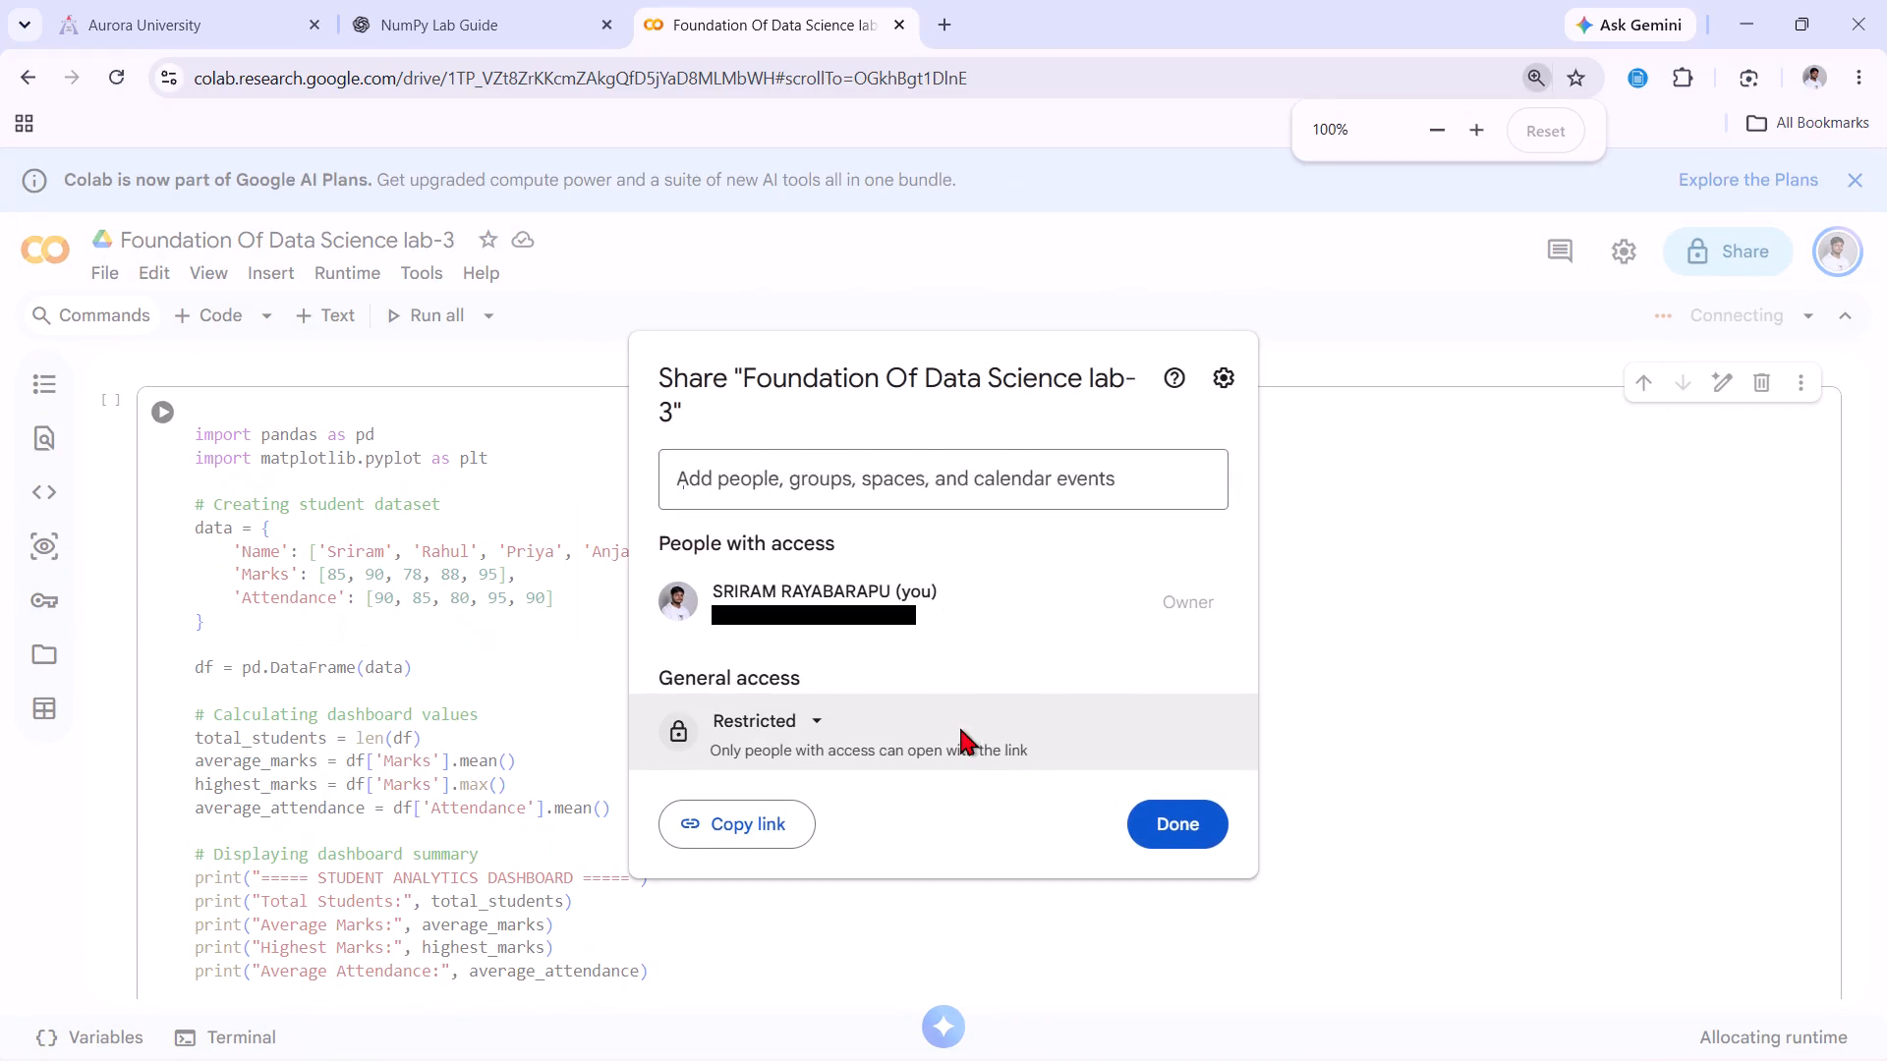
{"action": "left_click", "coordinate": [756, 711]}
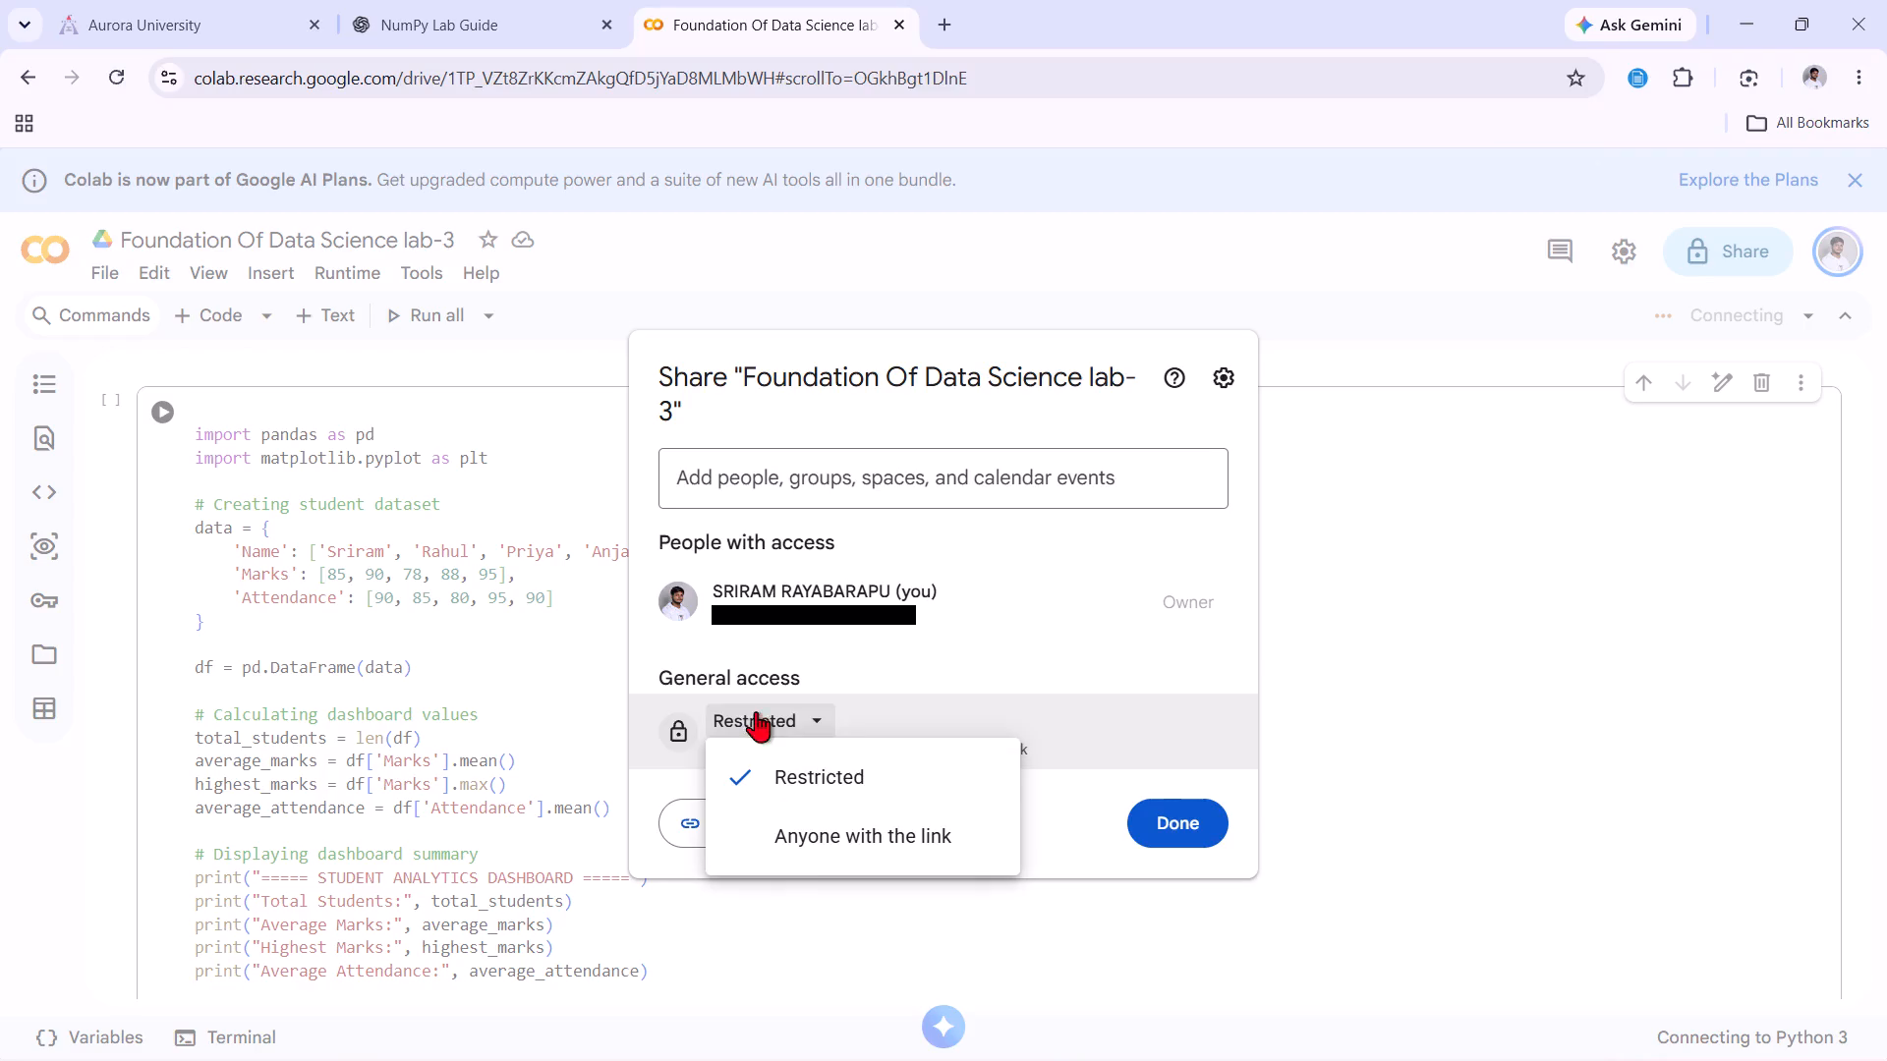
{"action": "left_click", "coordinate": [788, 852]}
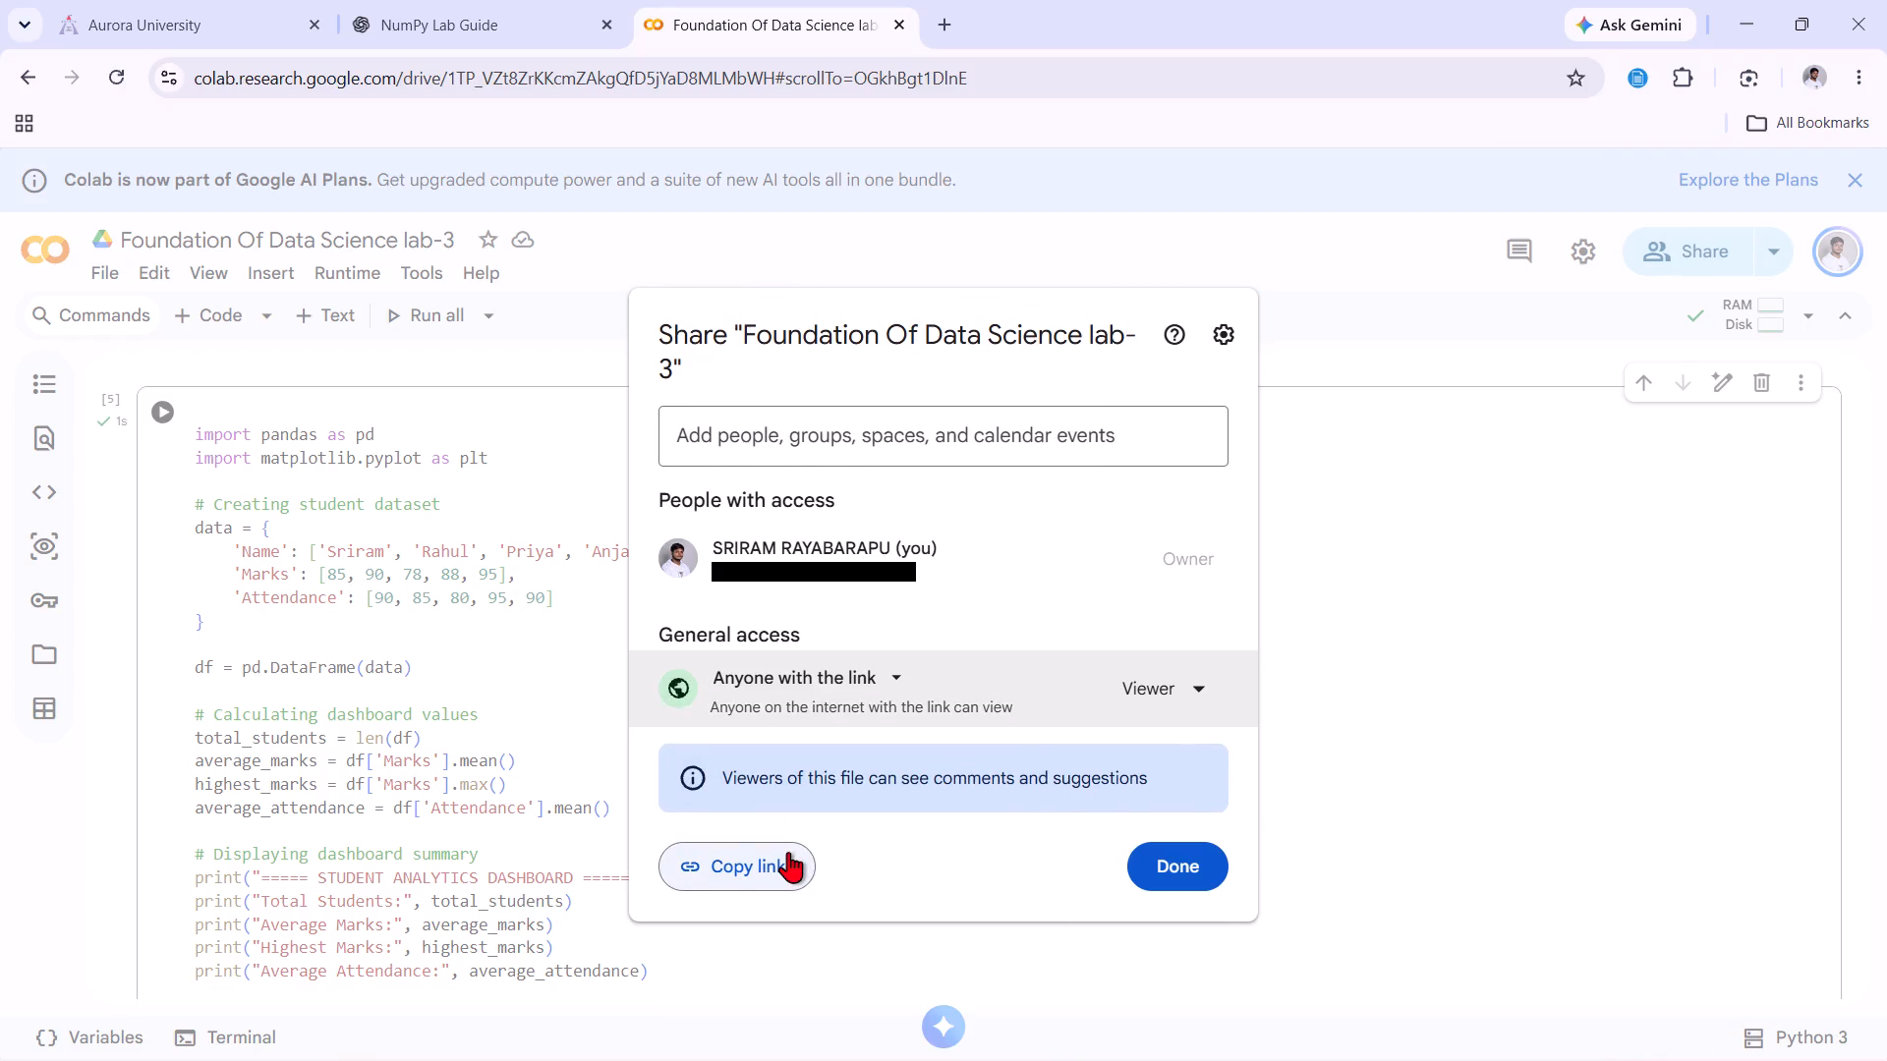
{"action": "left_click", "coordinate": [735, 881]}
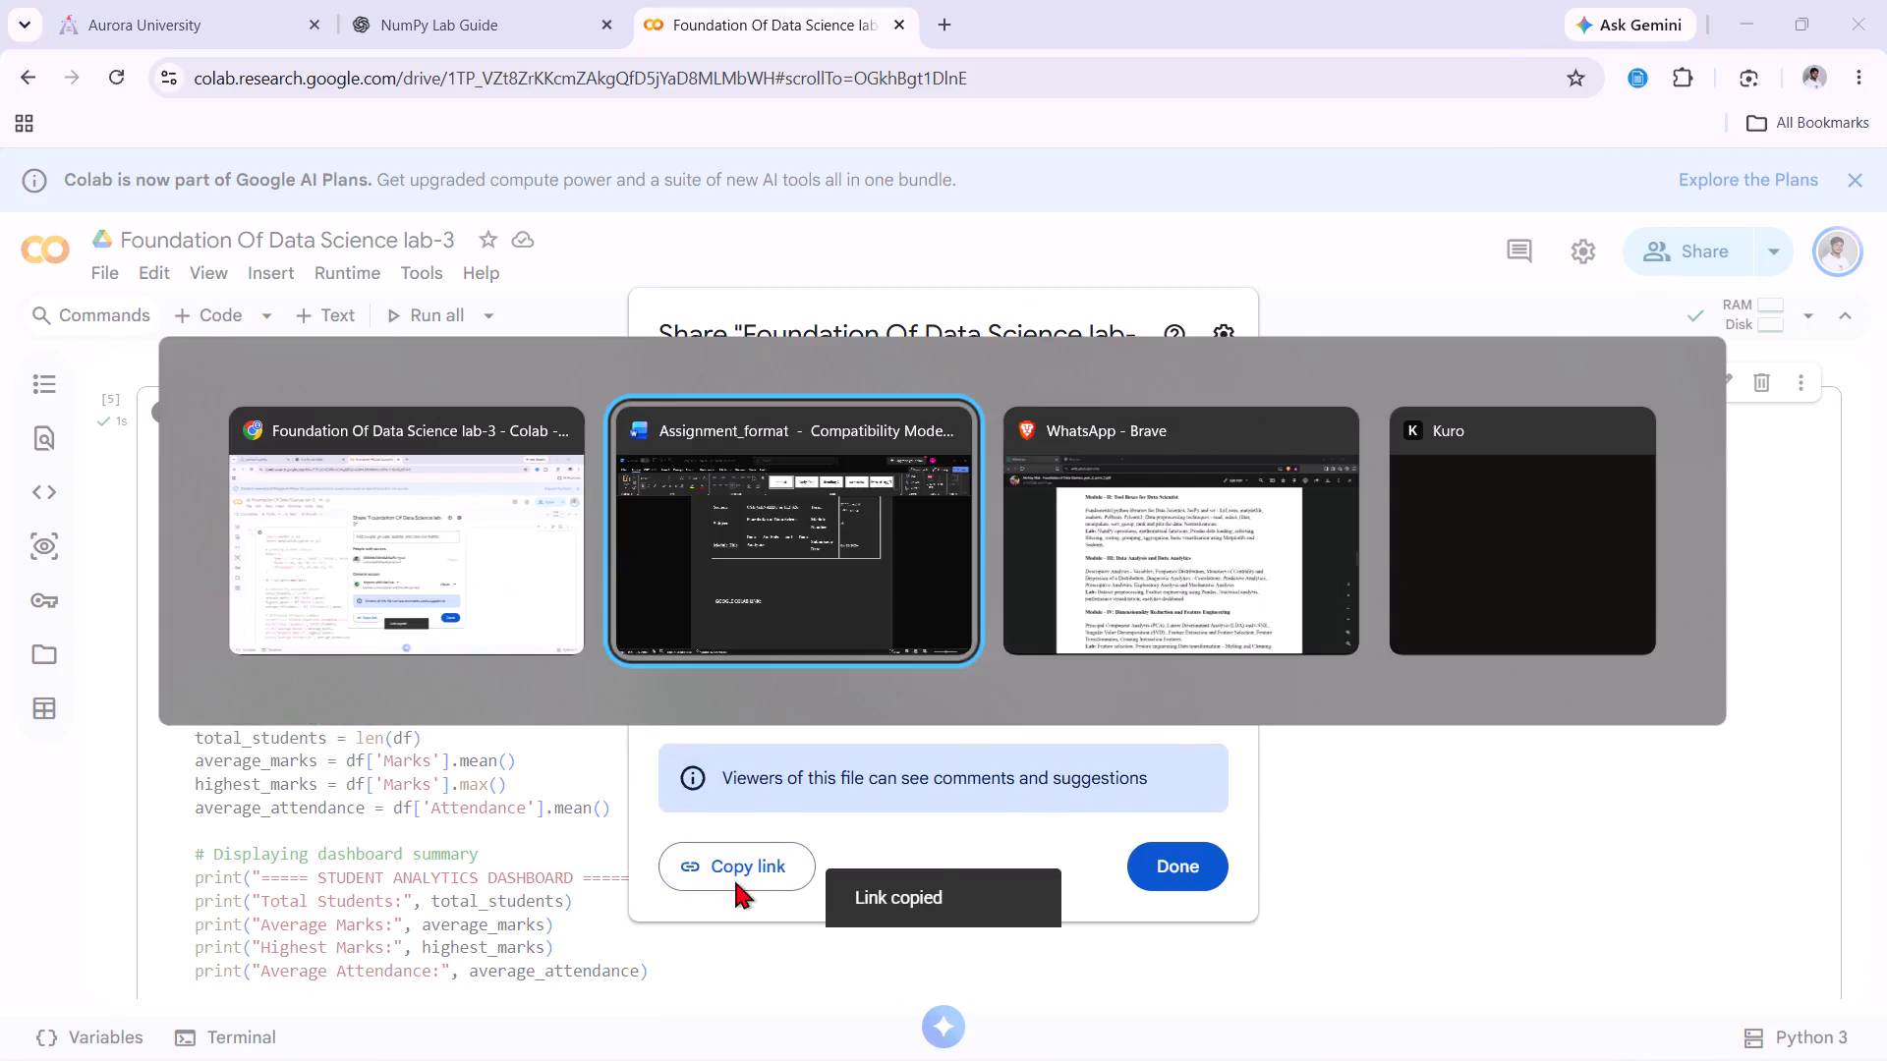
{"action": "left_click", "coordinate": [819, 800]}
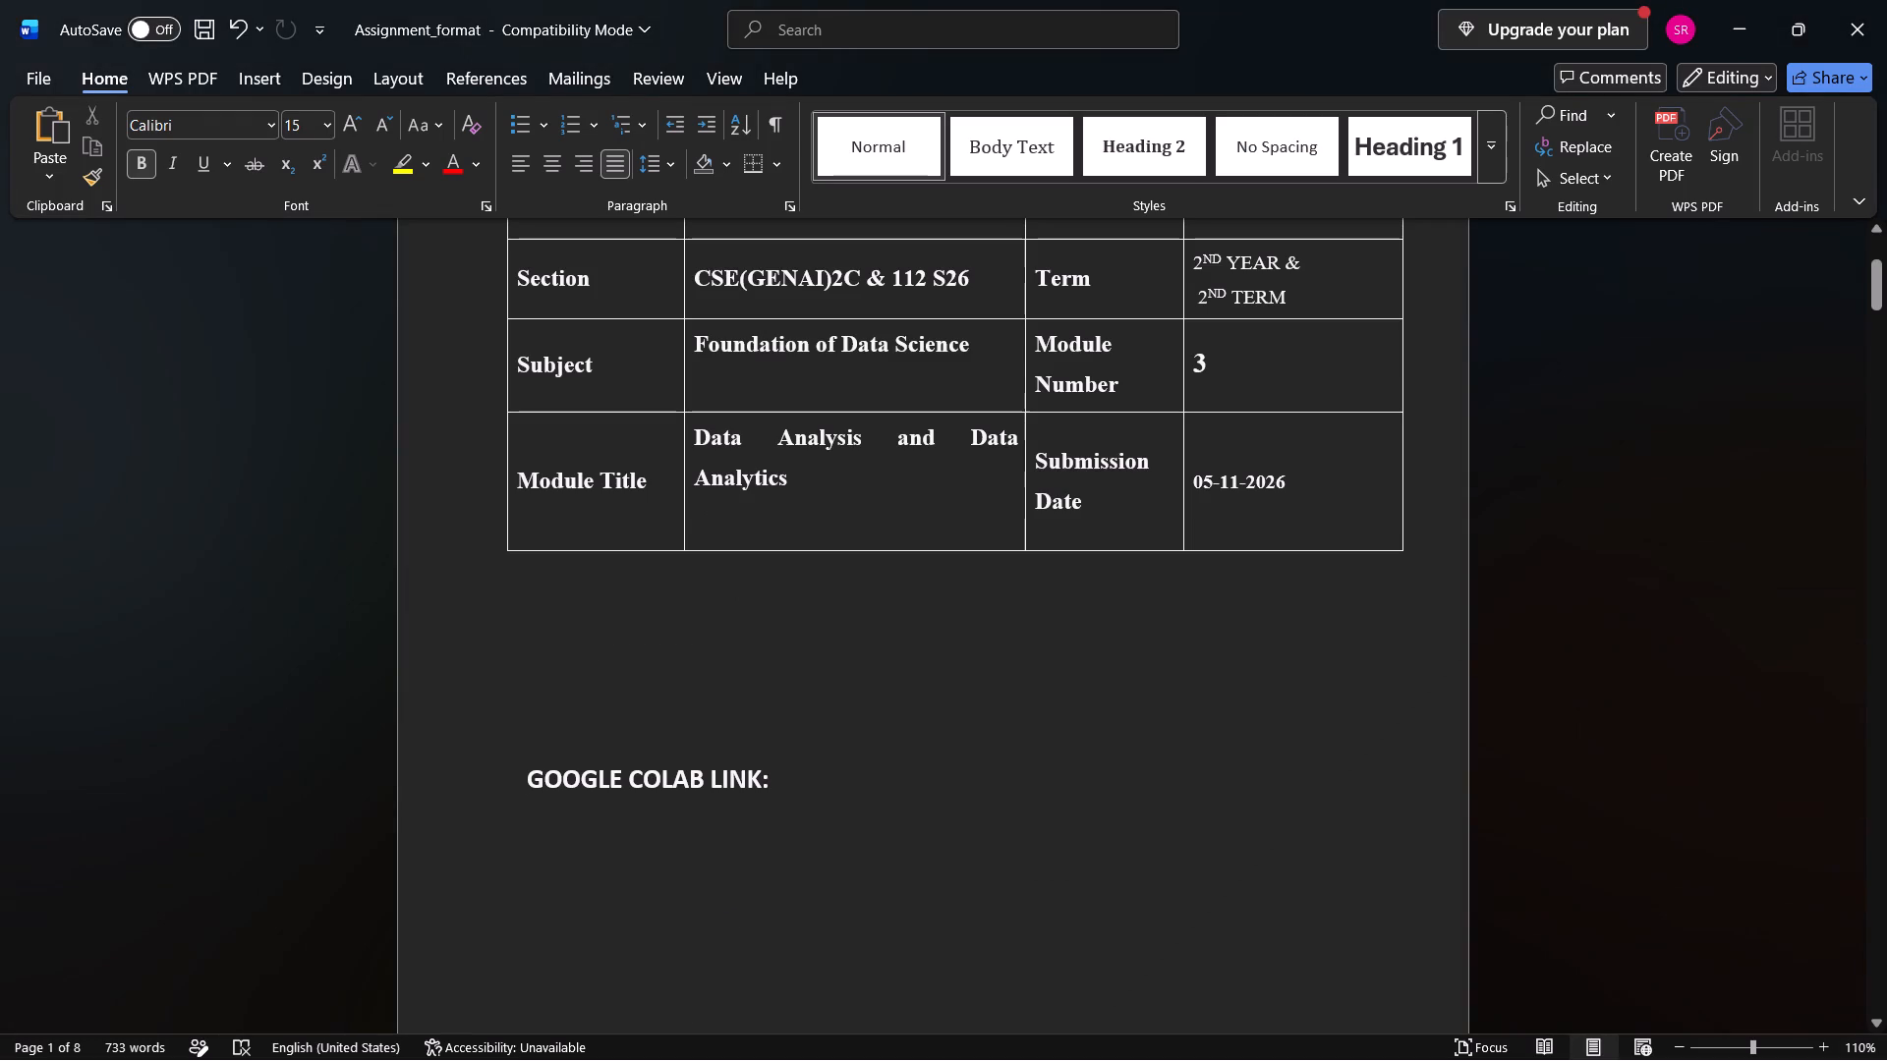
{"action": "key", "text": "ctrl+v"}
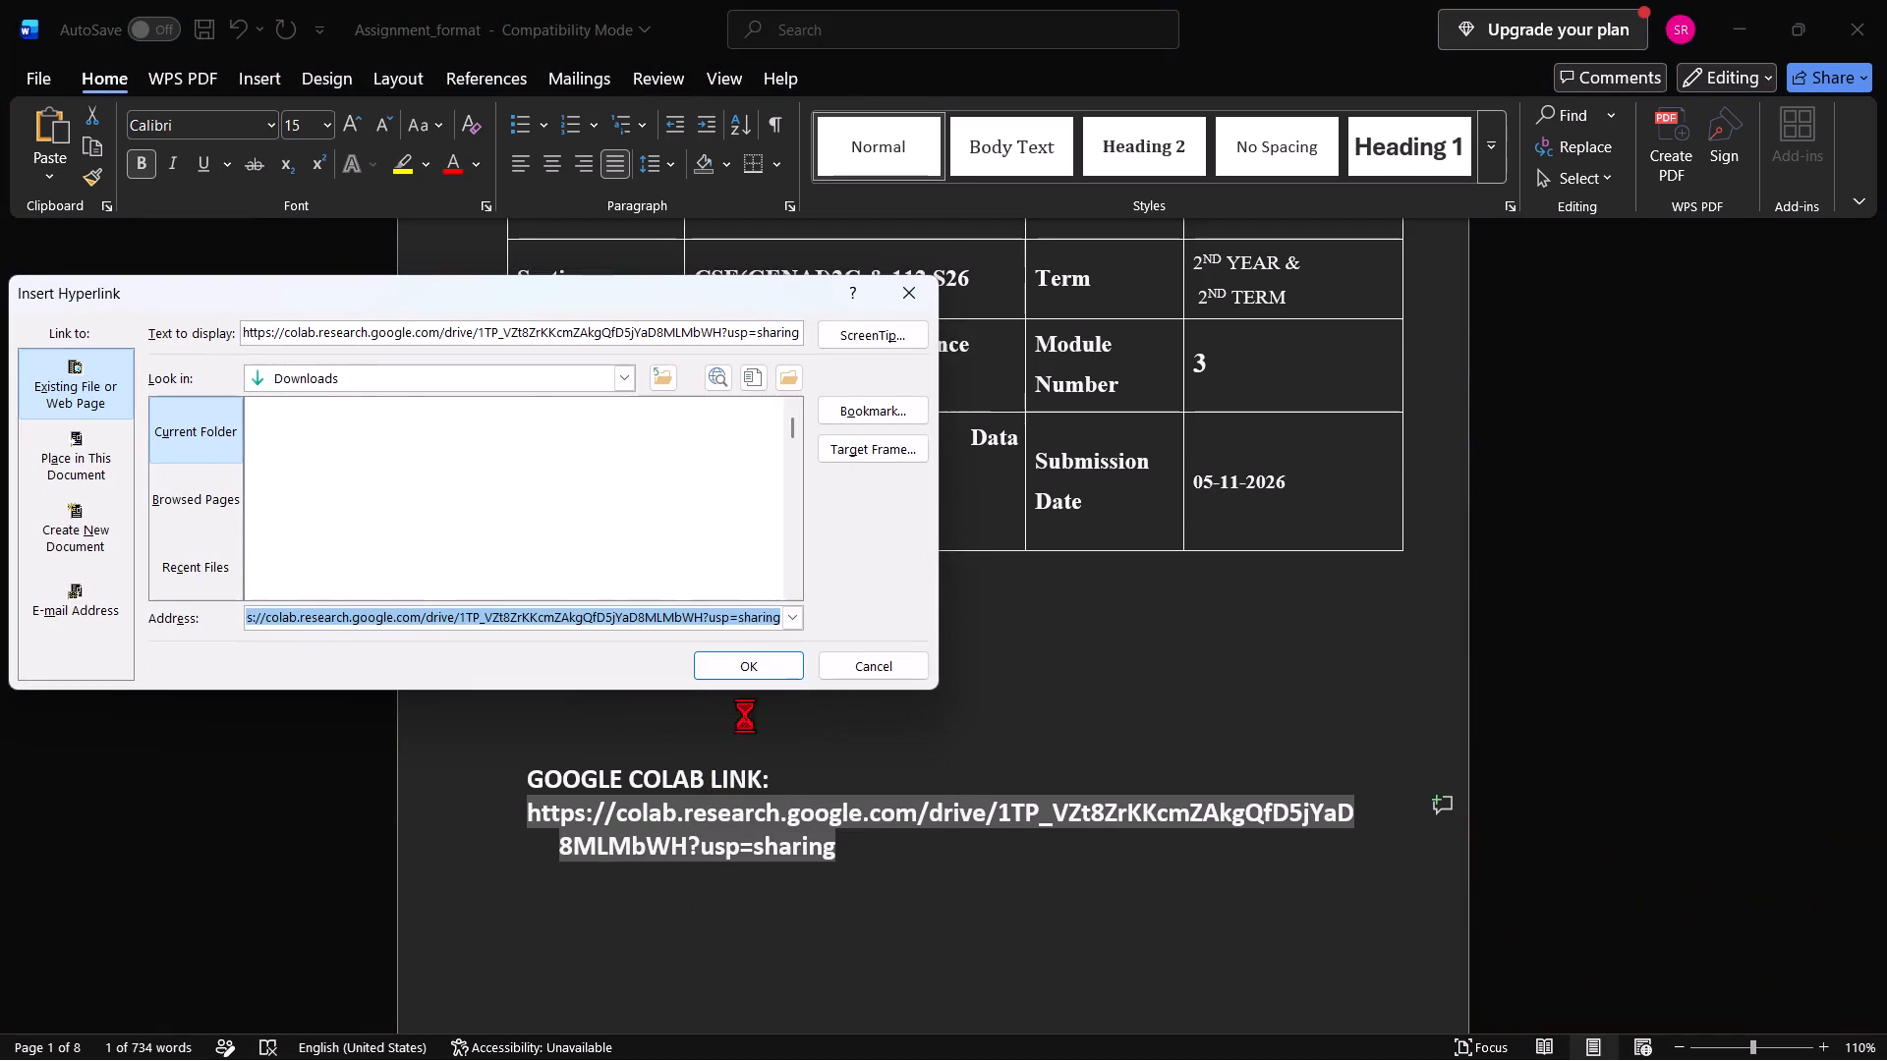
{"action": "left_click", "coordinate": [739, 655]}
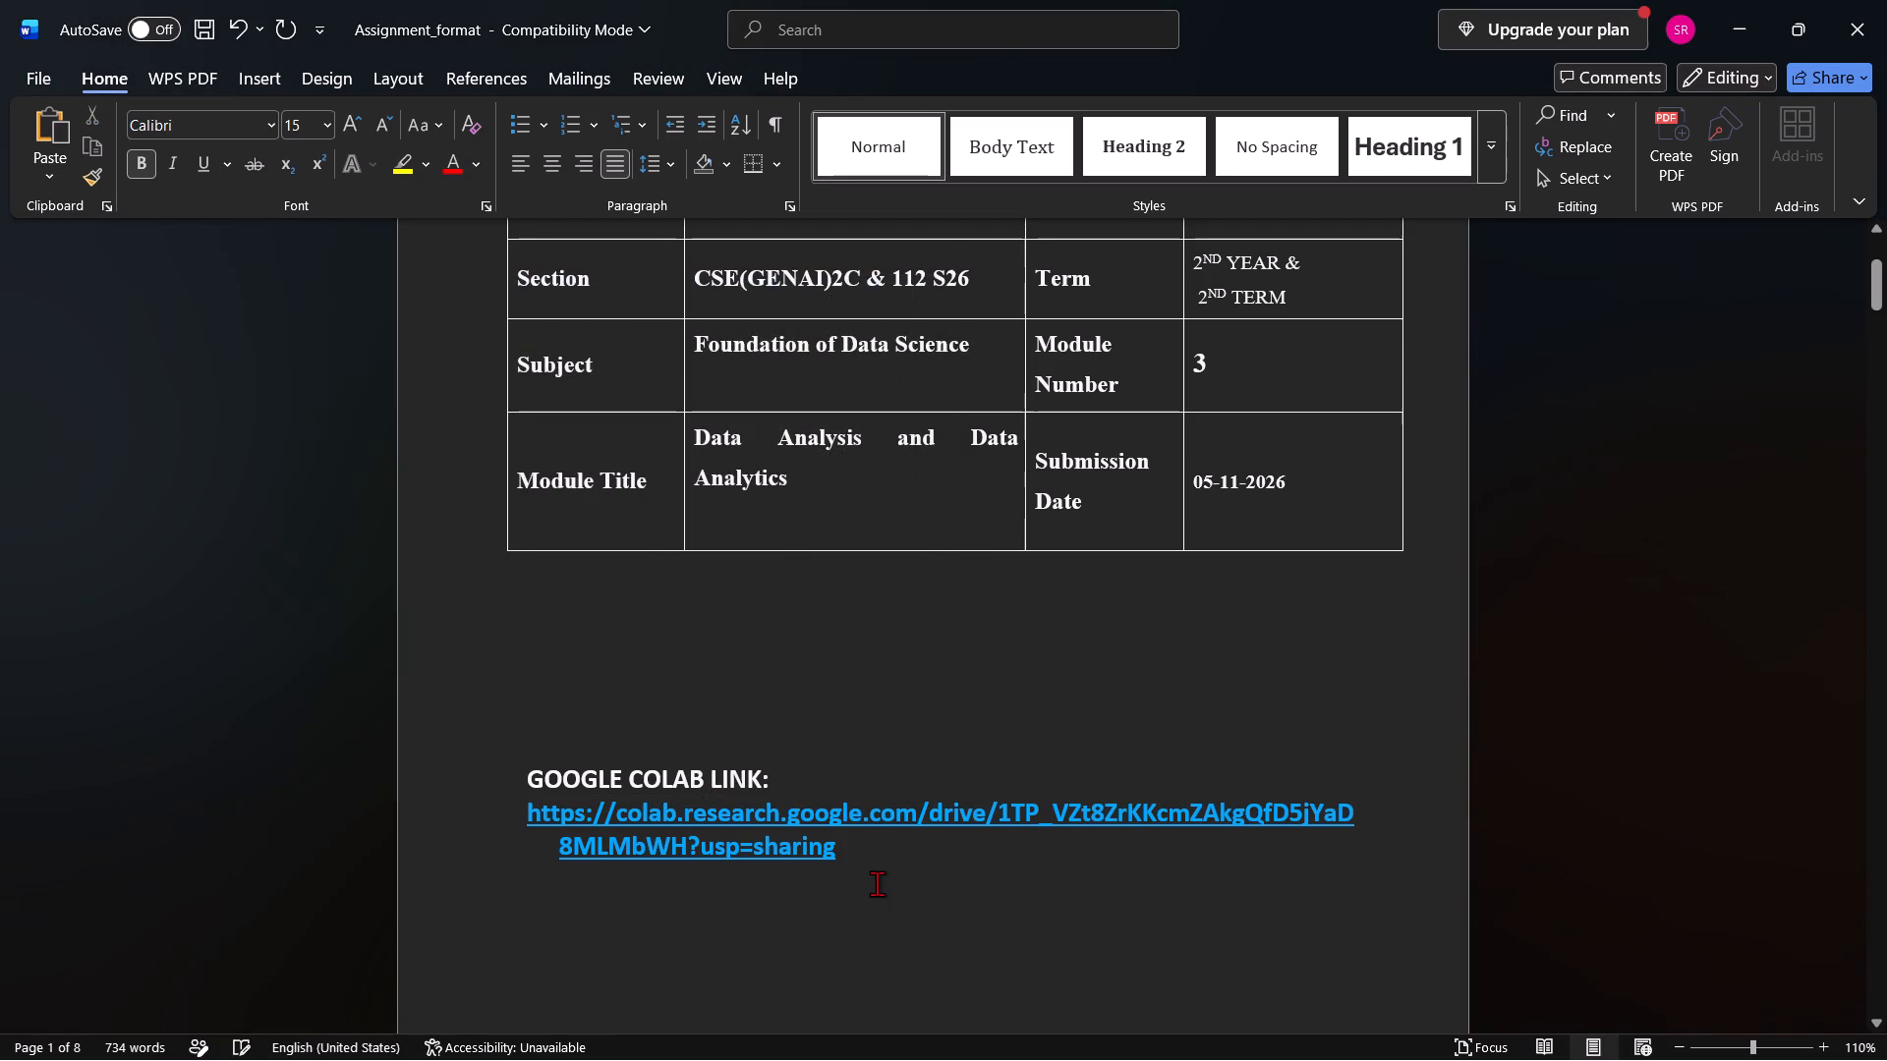
Make the Term value "2ND YEAR & 2ND TERM" bold in the first-page details table.
{"action": "scroll", "coordinate": [875, 877], "scroll_direction": "up", "scroll_amount": 1}
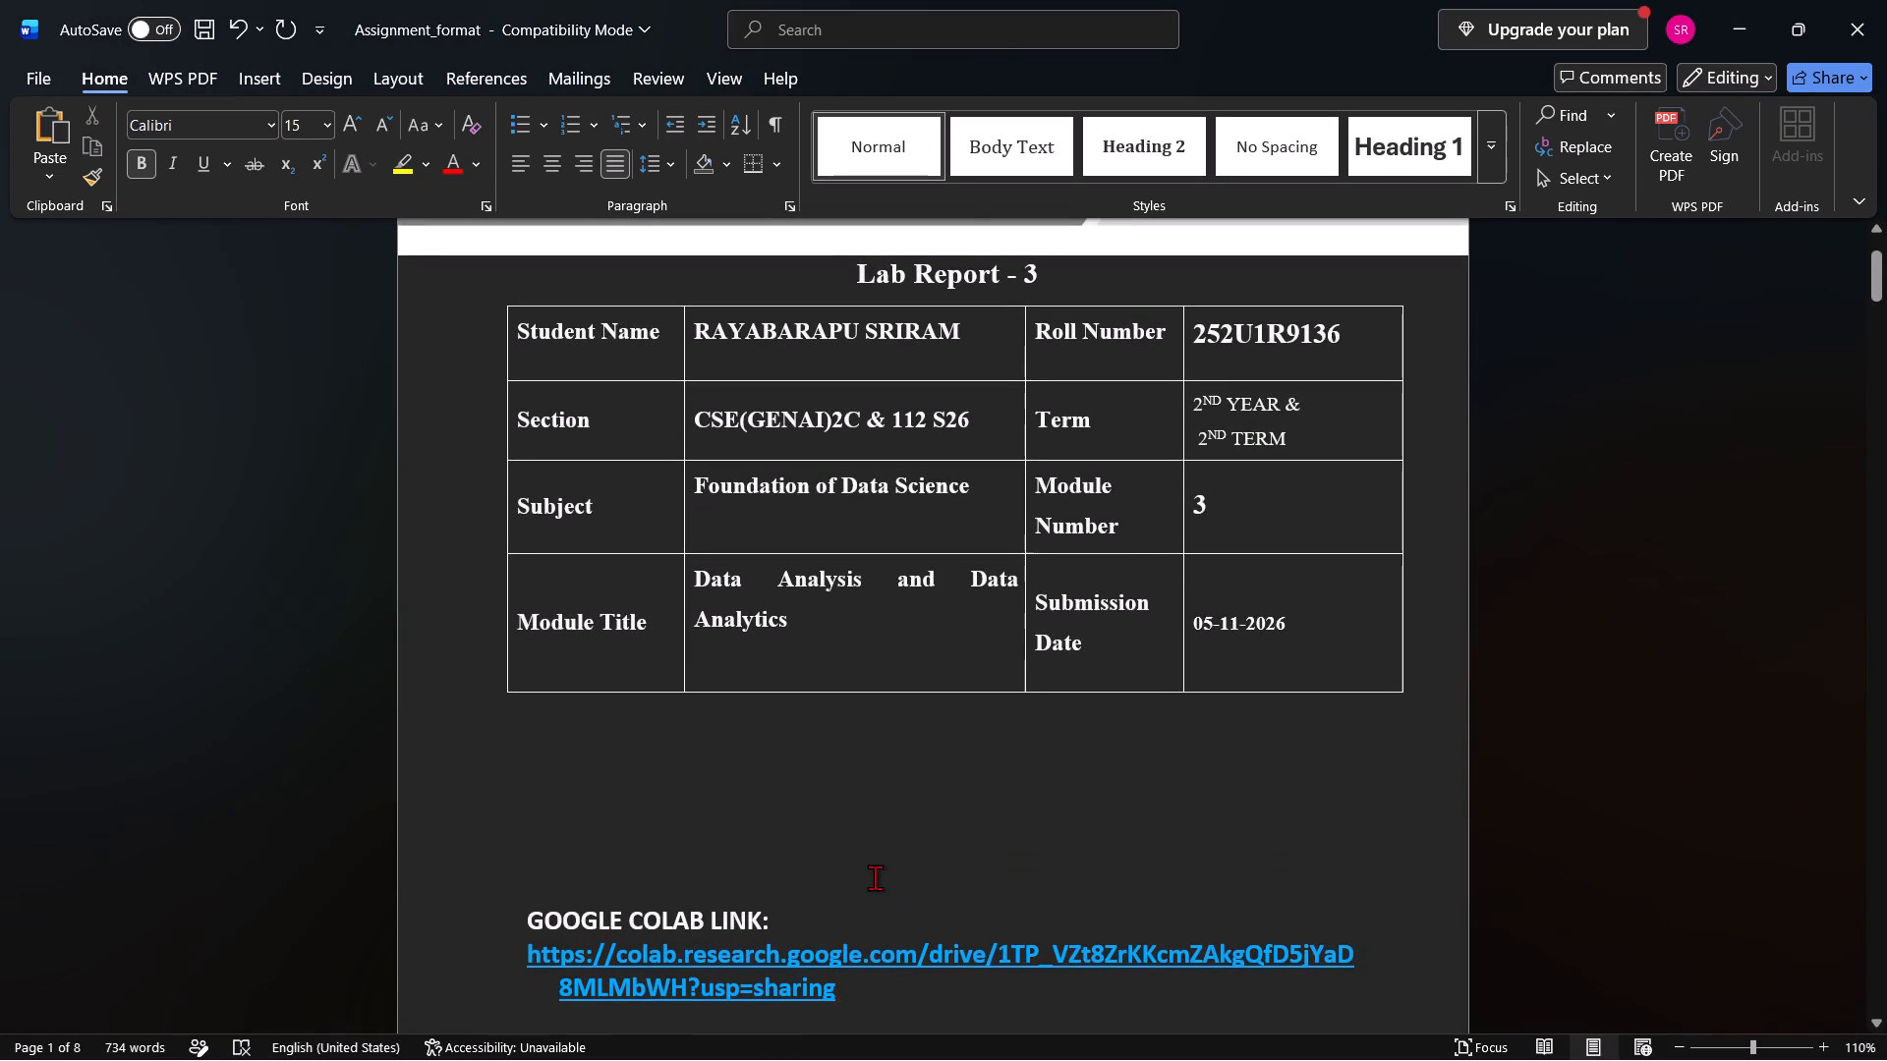
{"action": "left_click_drag", "start_coordinate": [1293, 435], "coordinate": [1222, 419]}
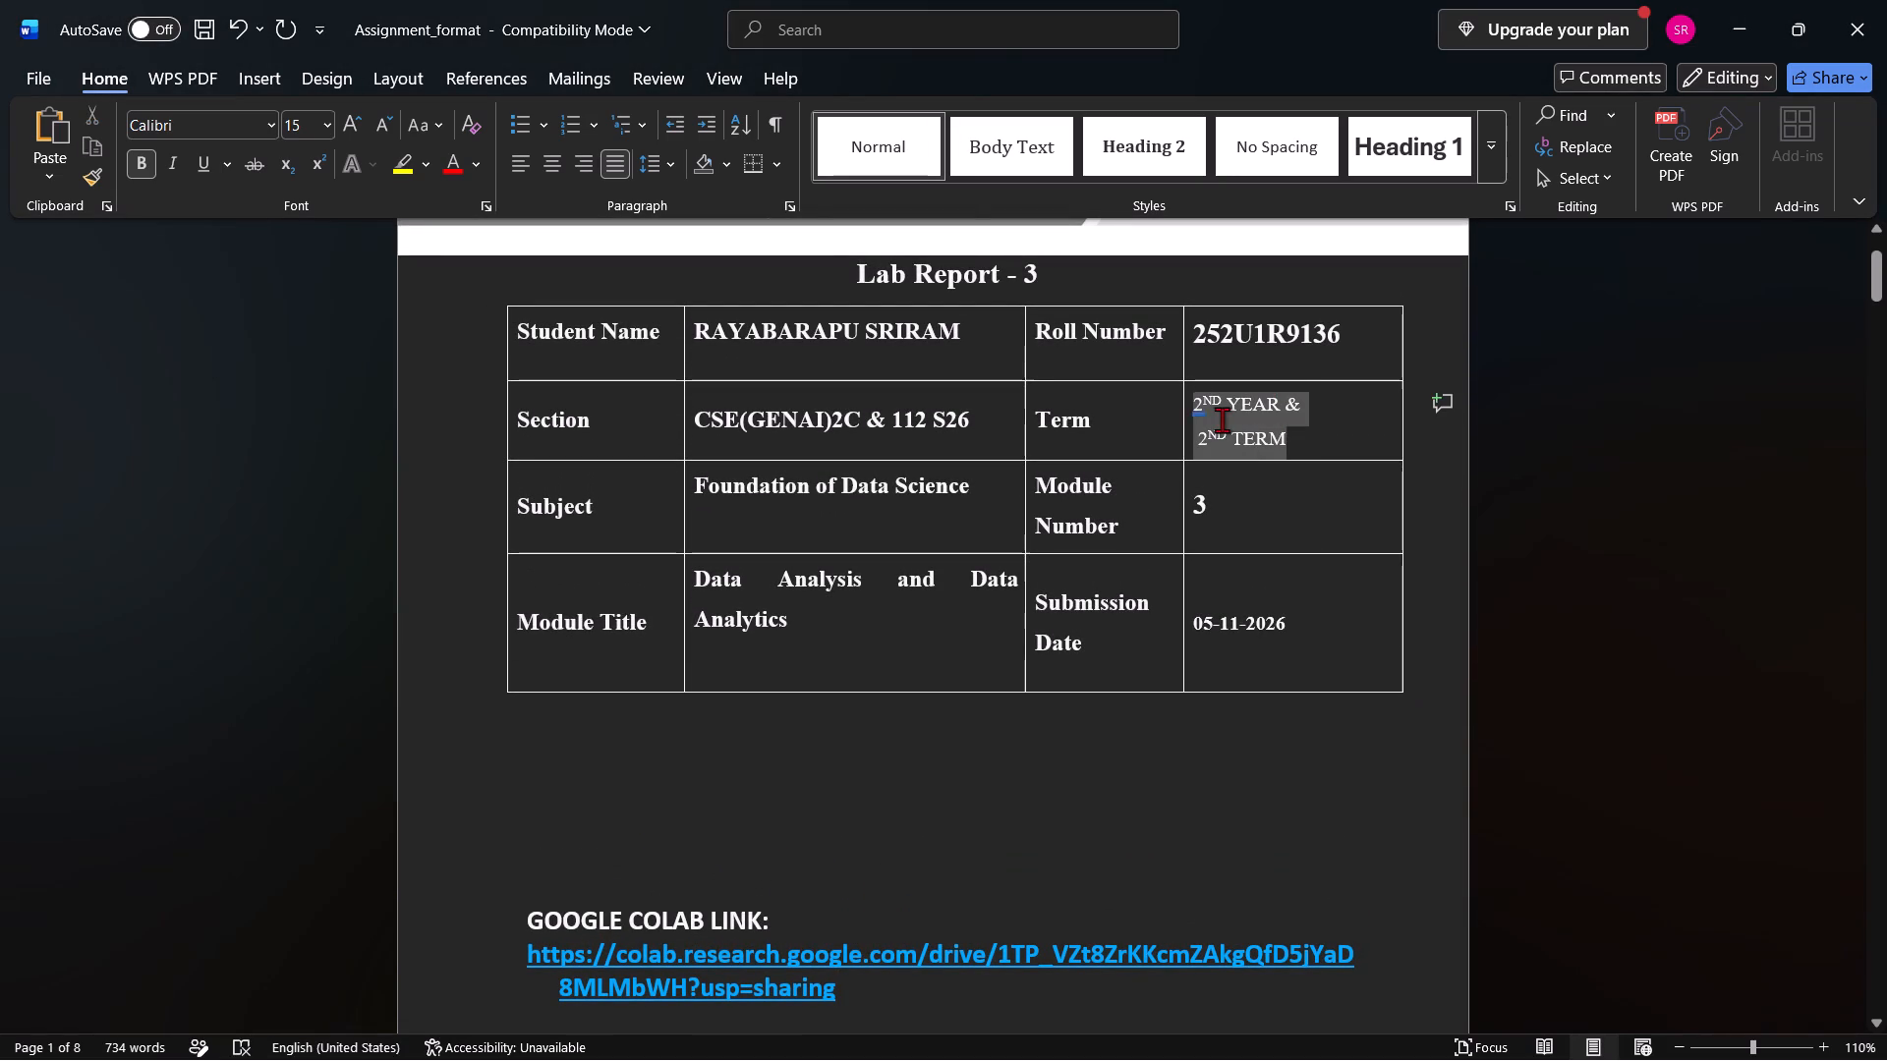
{"action": "left_click_drag", "start_coordinate": [1222, 419], "coordinate": [1213, 416]}
{"action": "left_click", "coordinate": [1237, 372]}
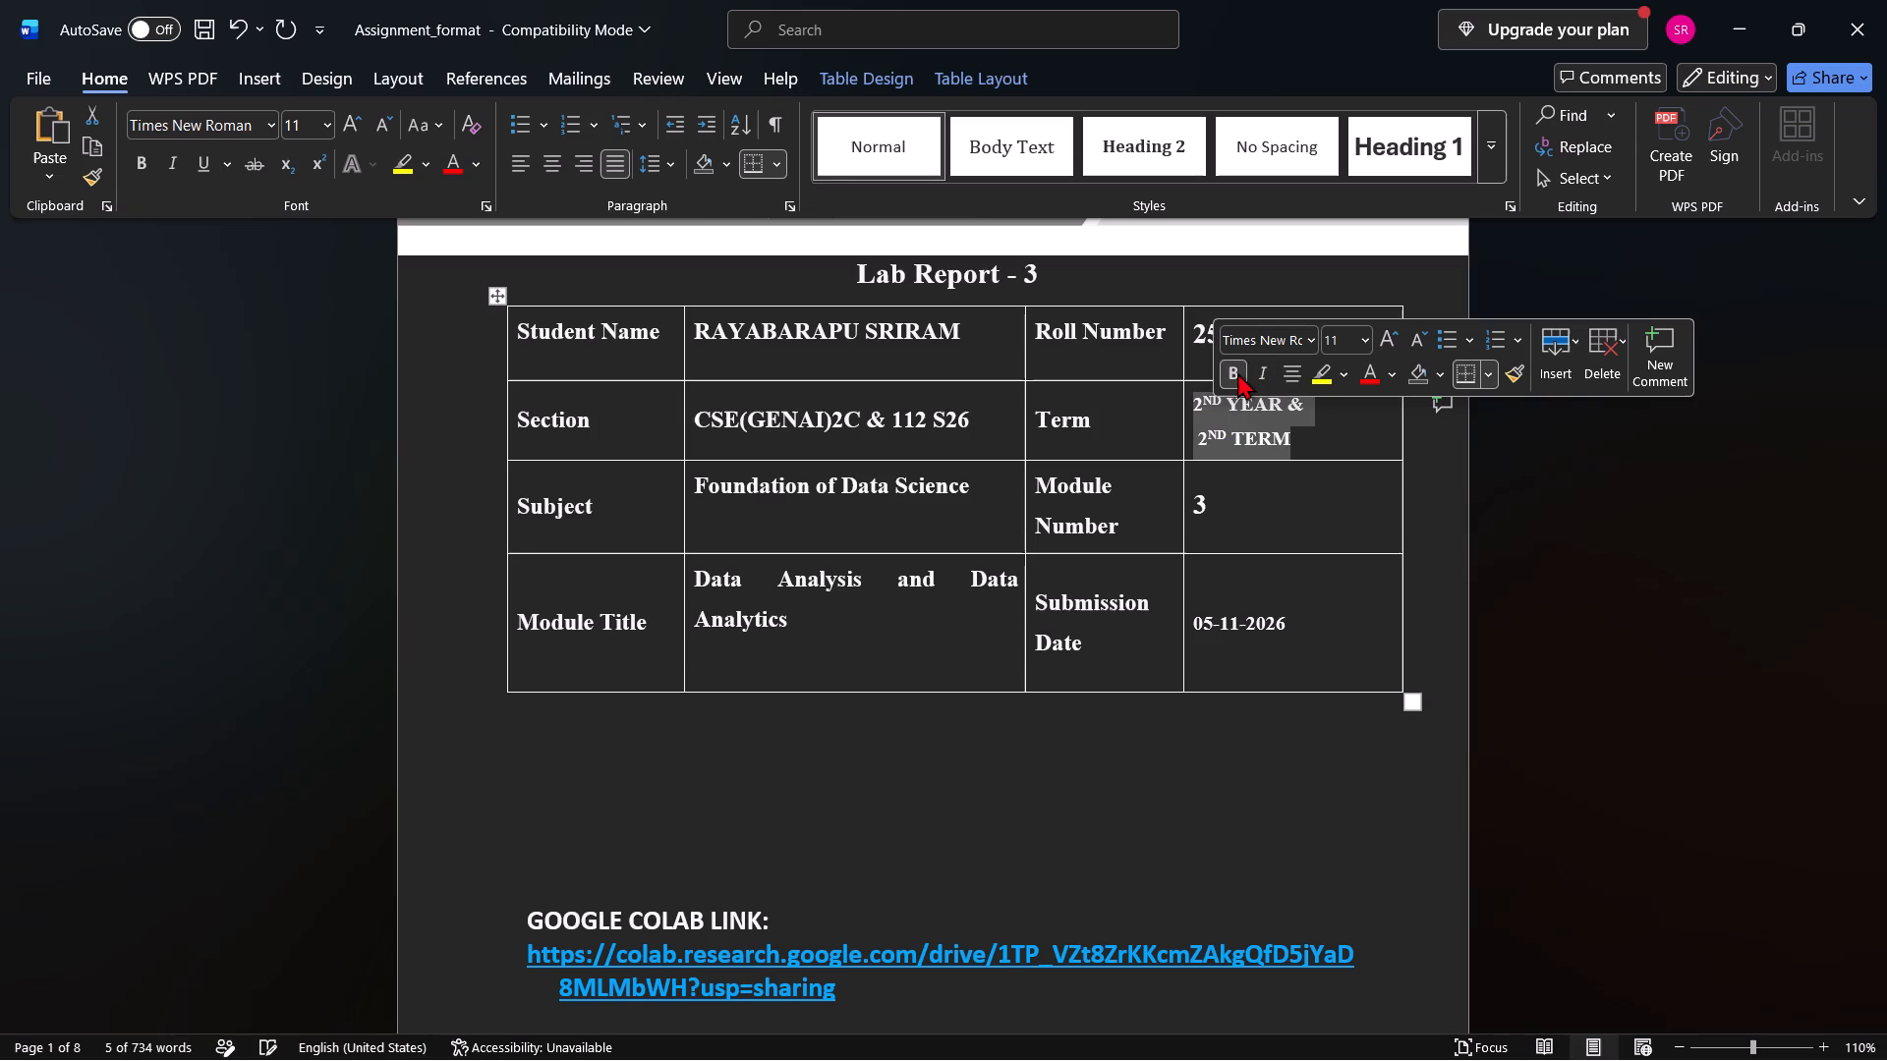
{"action": "left_click", "coordinate": [1272, 443]}
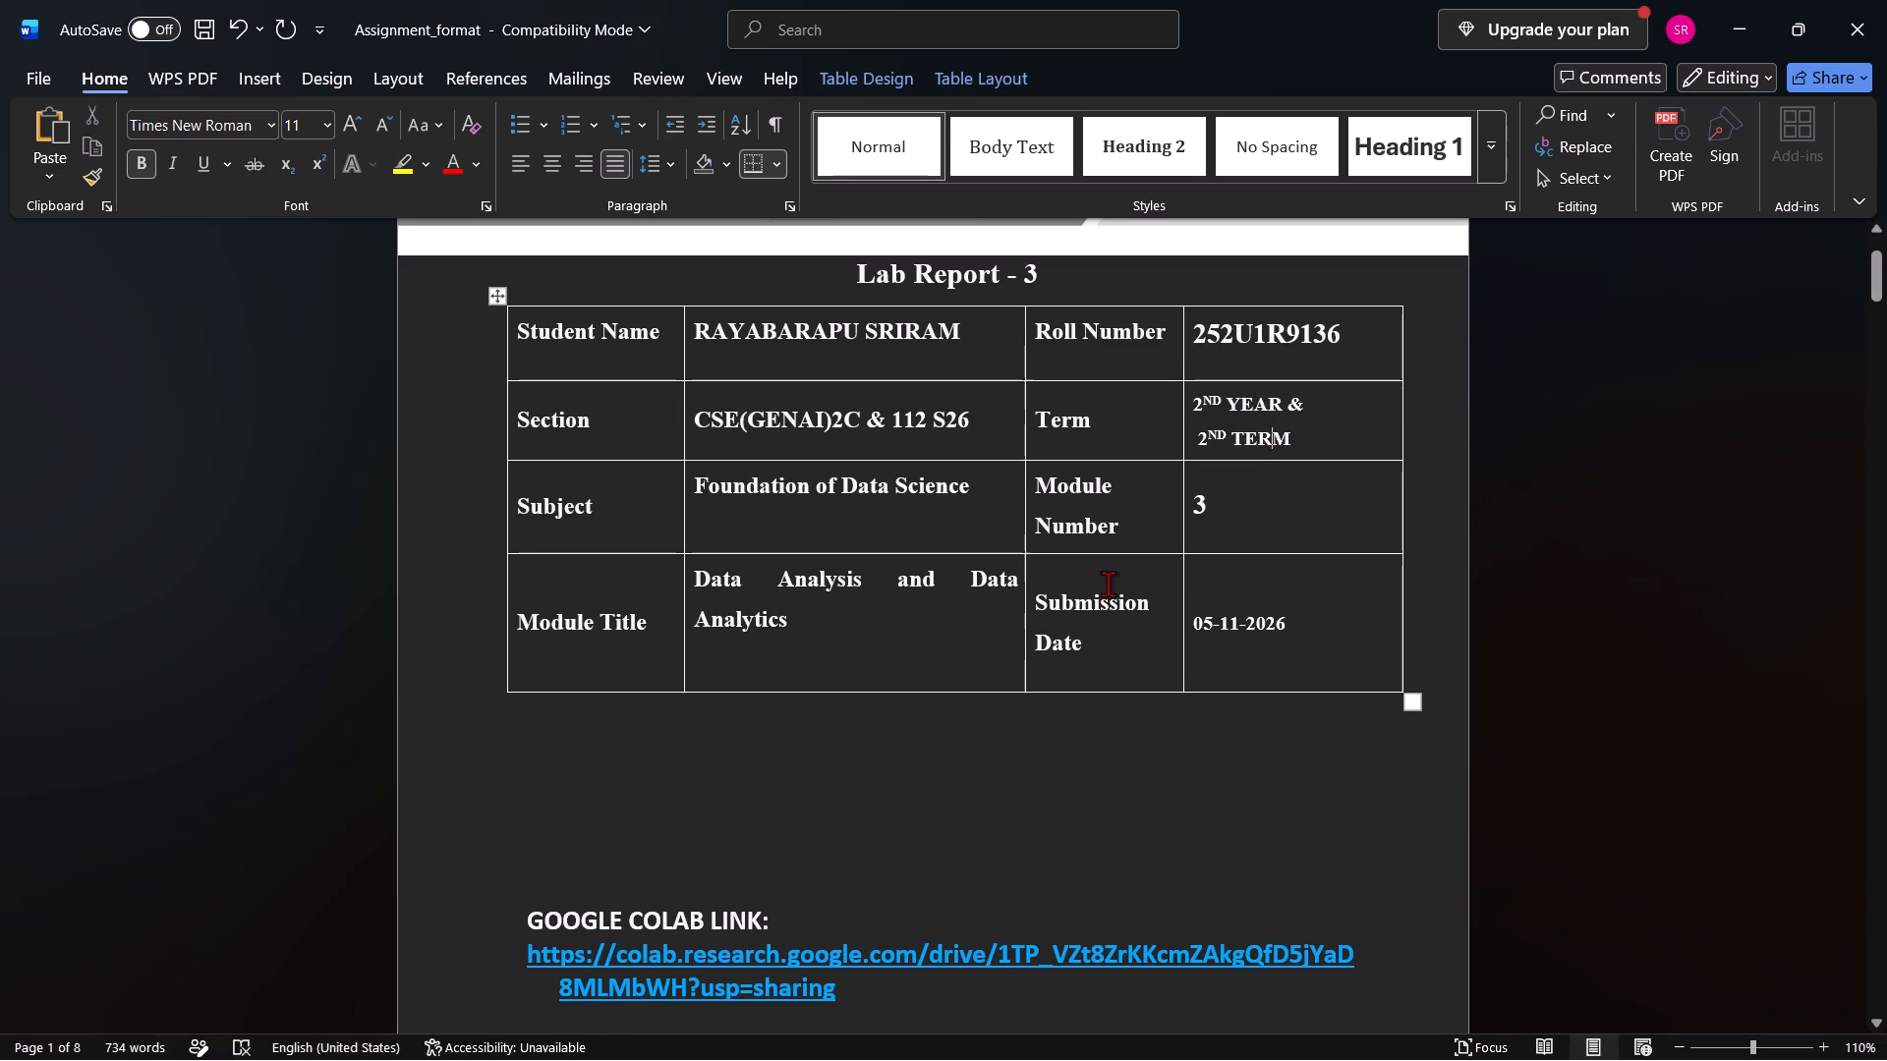
Delete the blank lines above the "Experiment 1: Dataset Preprocessing" heading at the start of the second page.
{"action": "scroll", "coordinate": [1108, 584], "scroll_direction": "down", "scroll_amount": 3}
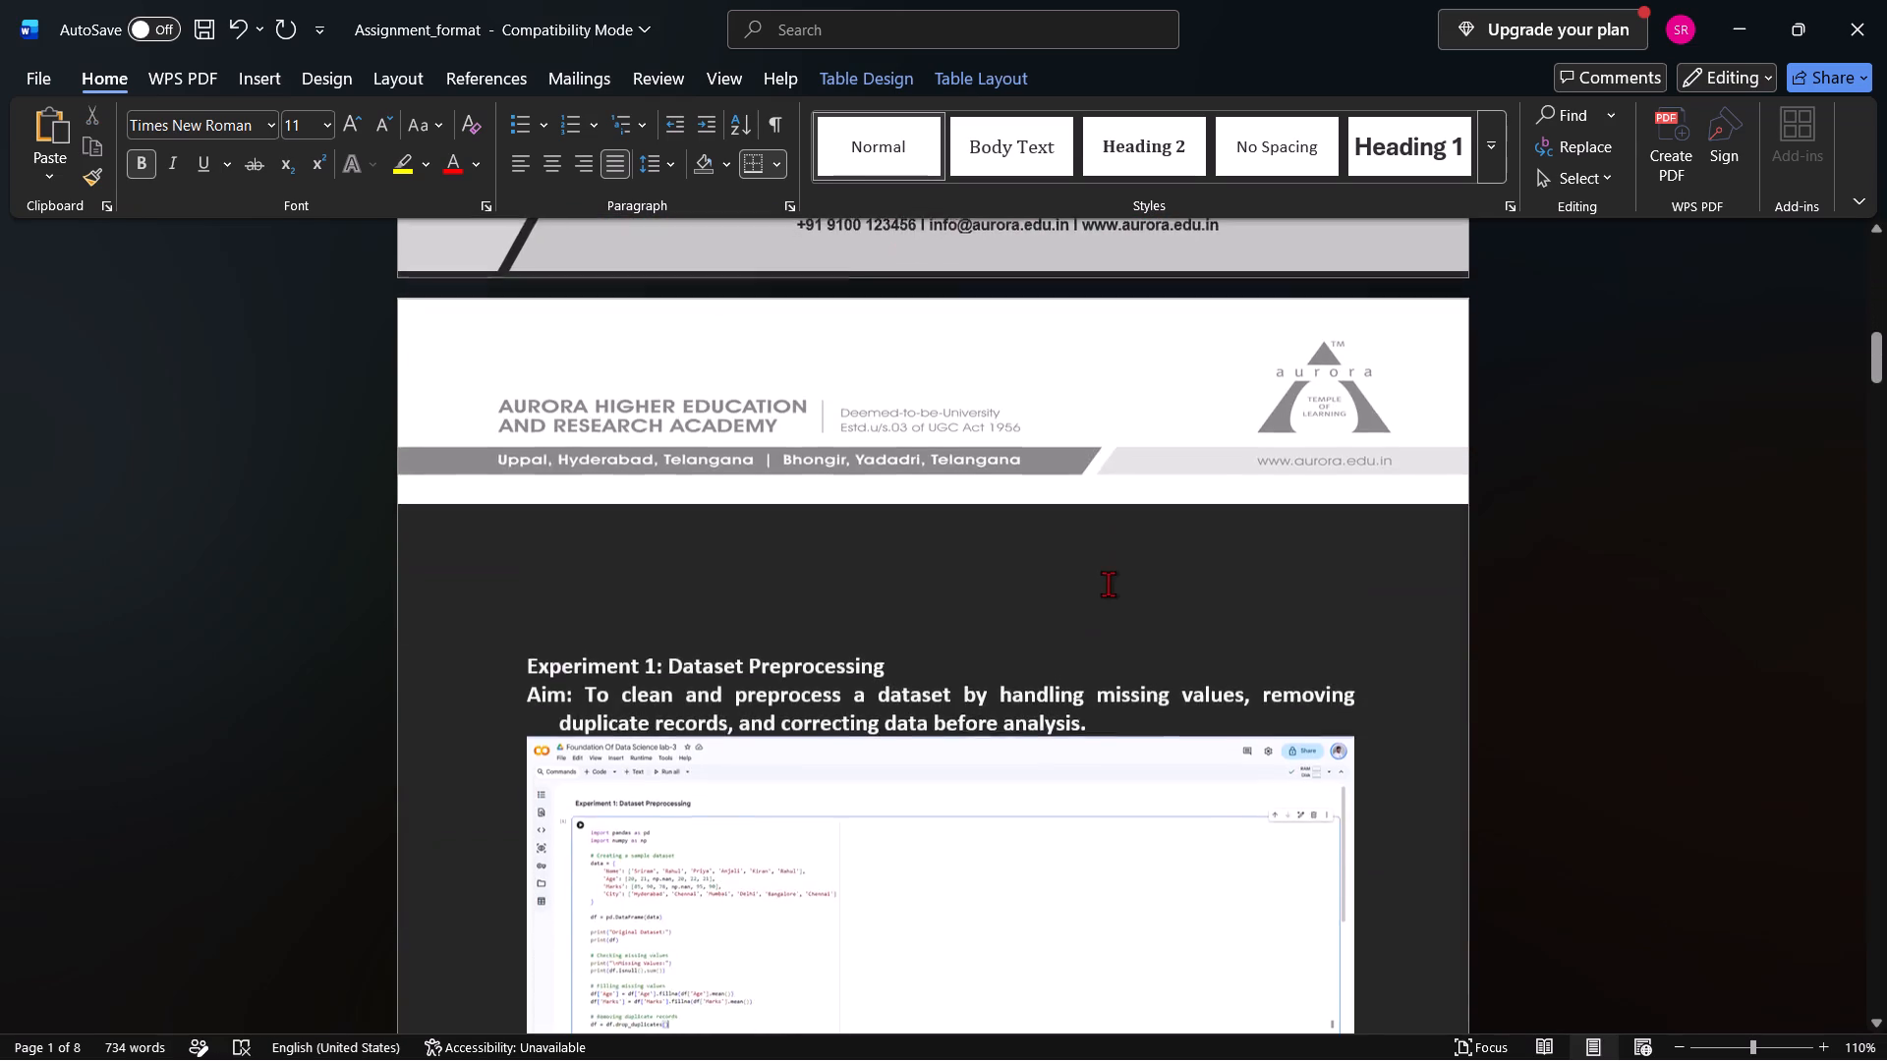
{"action": "scroll", "coordinate": [1108, 584], "scroll_direction": "up", "scroll_amount": 2}
{"action": "scroll", "coordinate": [1108, 584], "scroll_direction": "down", "scroll_amount": 5}
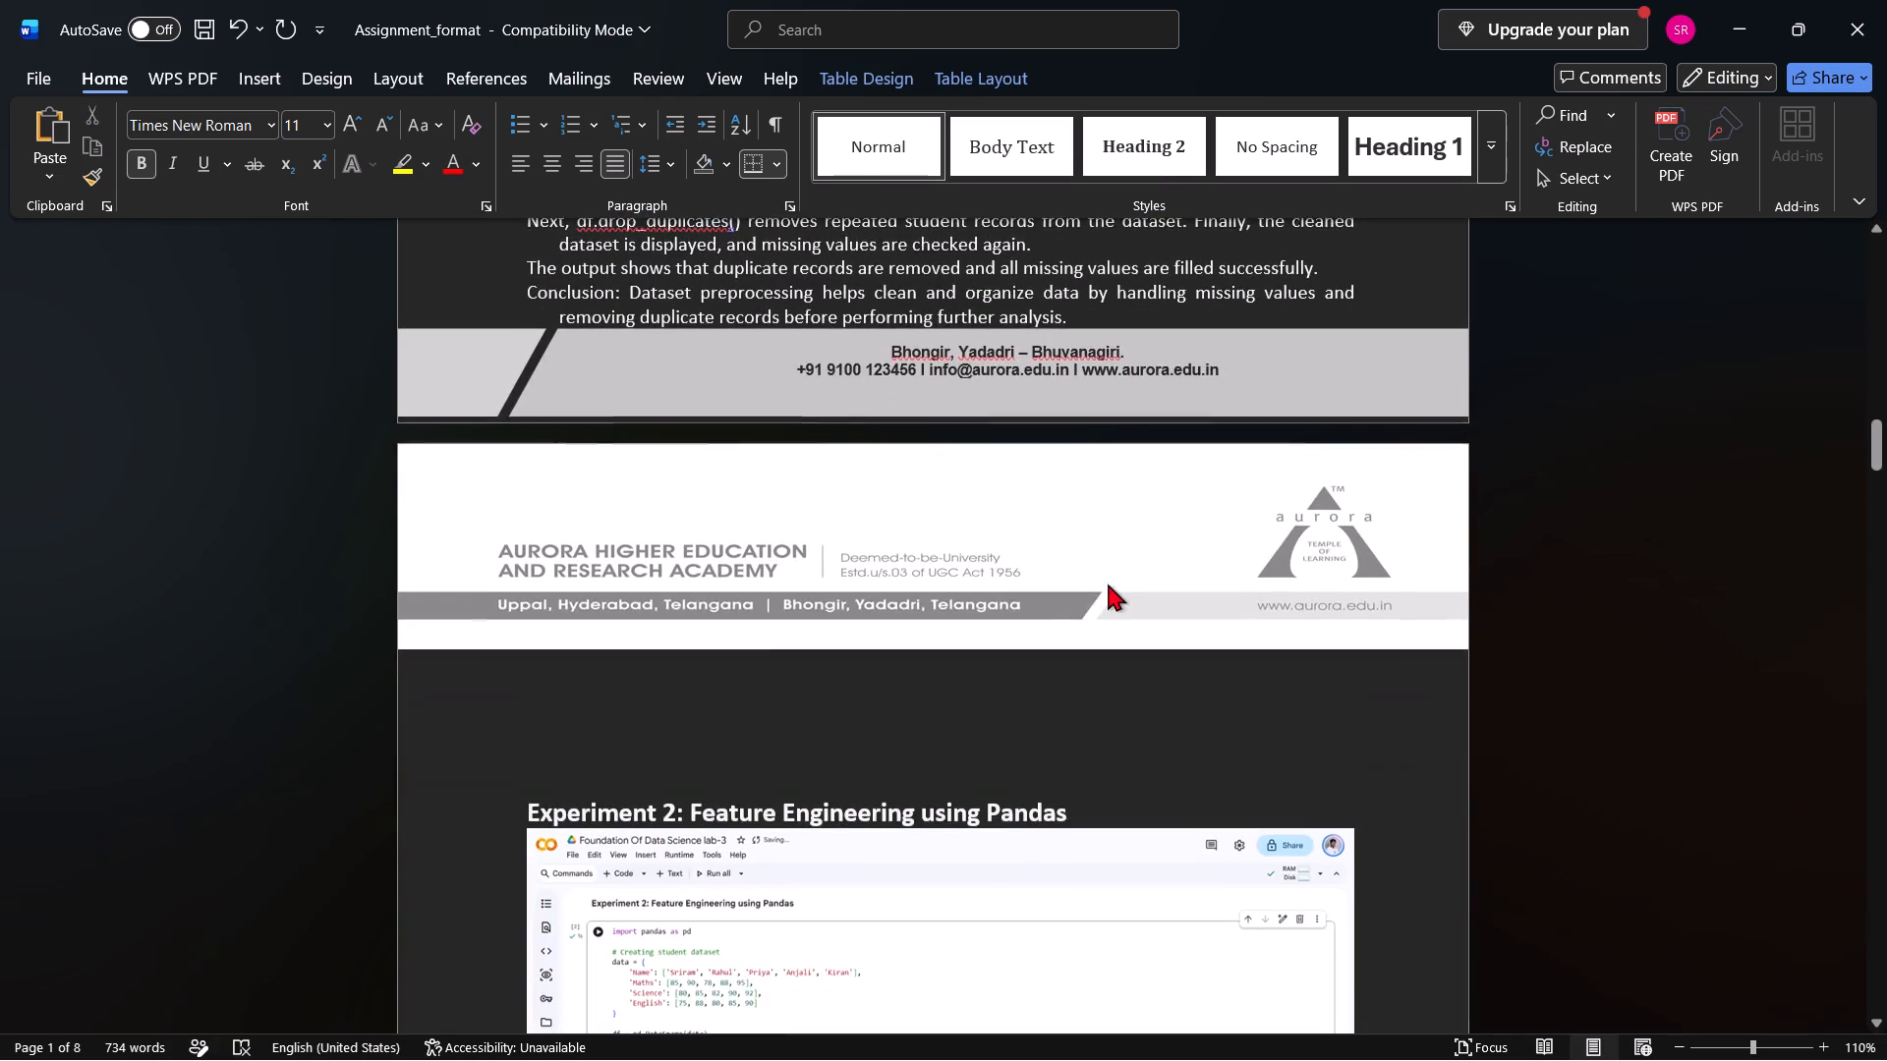
{"action": "scroll", "coordinate": [1108, 584], "scroll_direction": "up", "scroll_amount": 4}
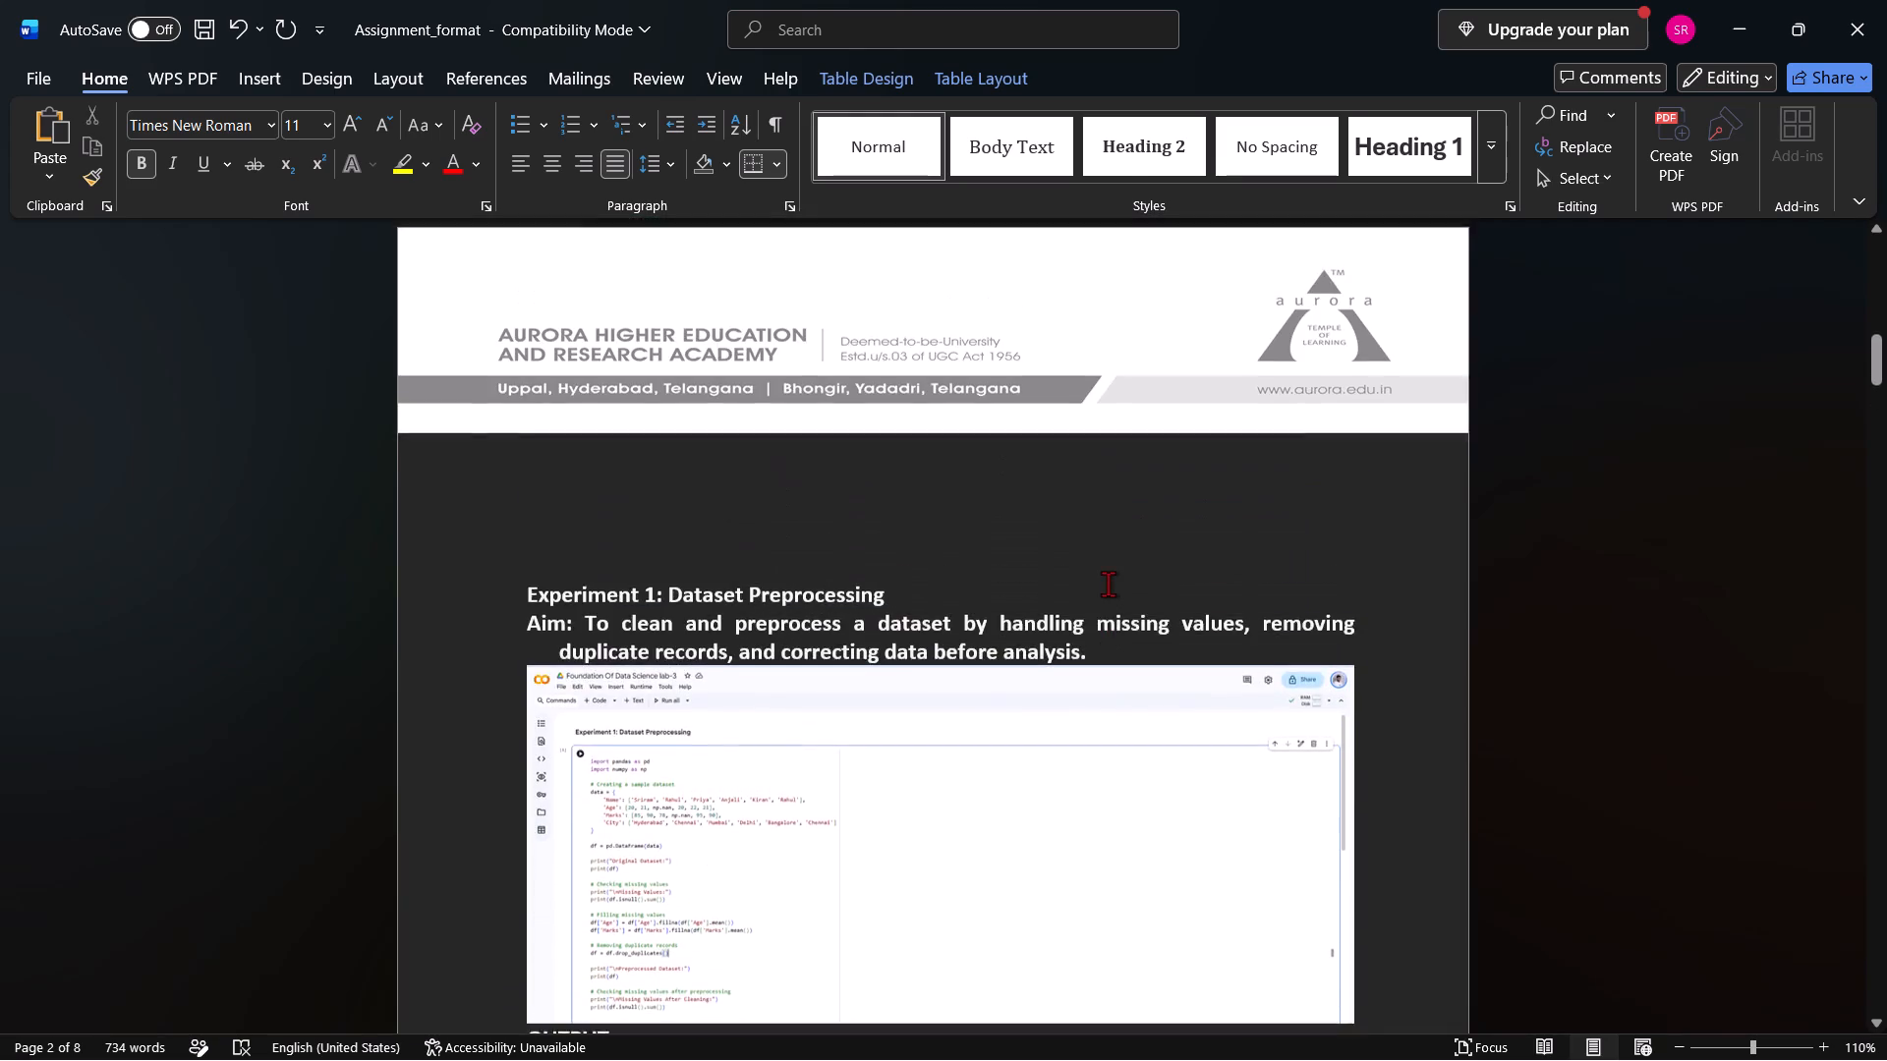
{"action": "scroll", "coordinate": [876, 542], "scroll_direction": "up", "scroll_amount": 2}
{"action": "scroll", "coordinate": [876, 542], "scroll_direction": "down", "scroll_amount": 1}
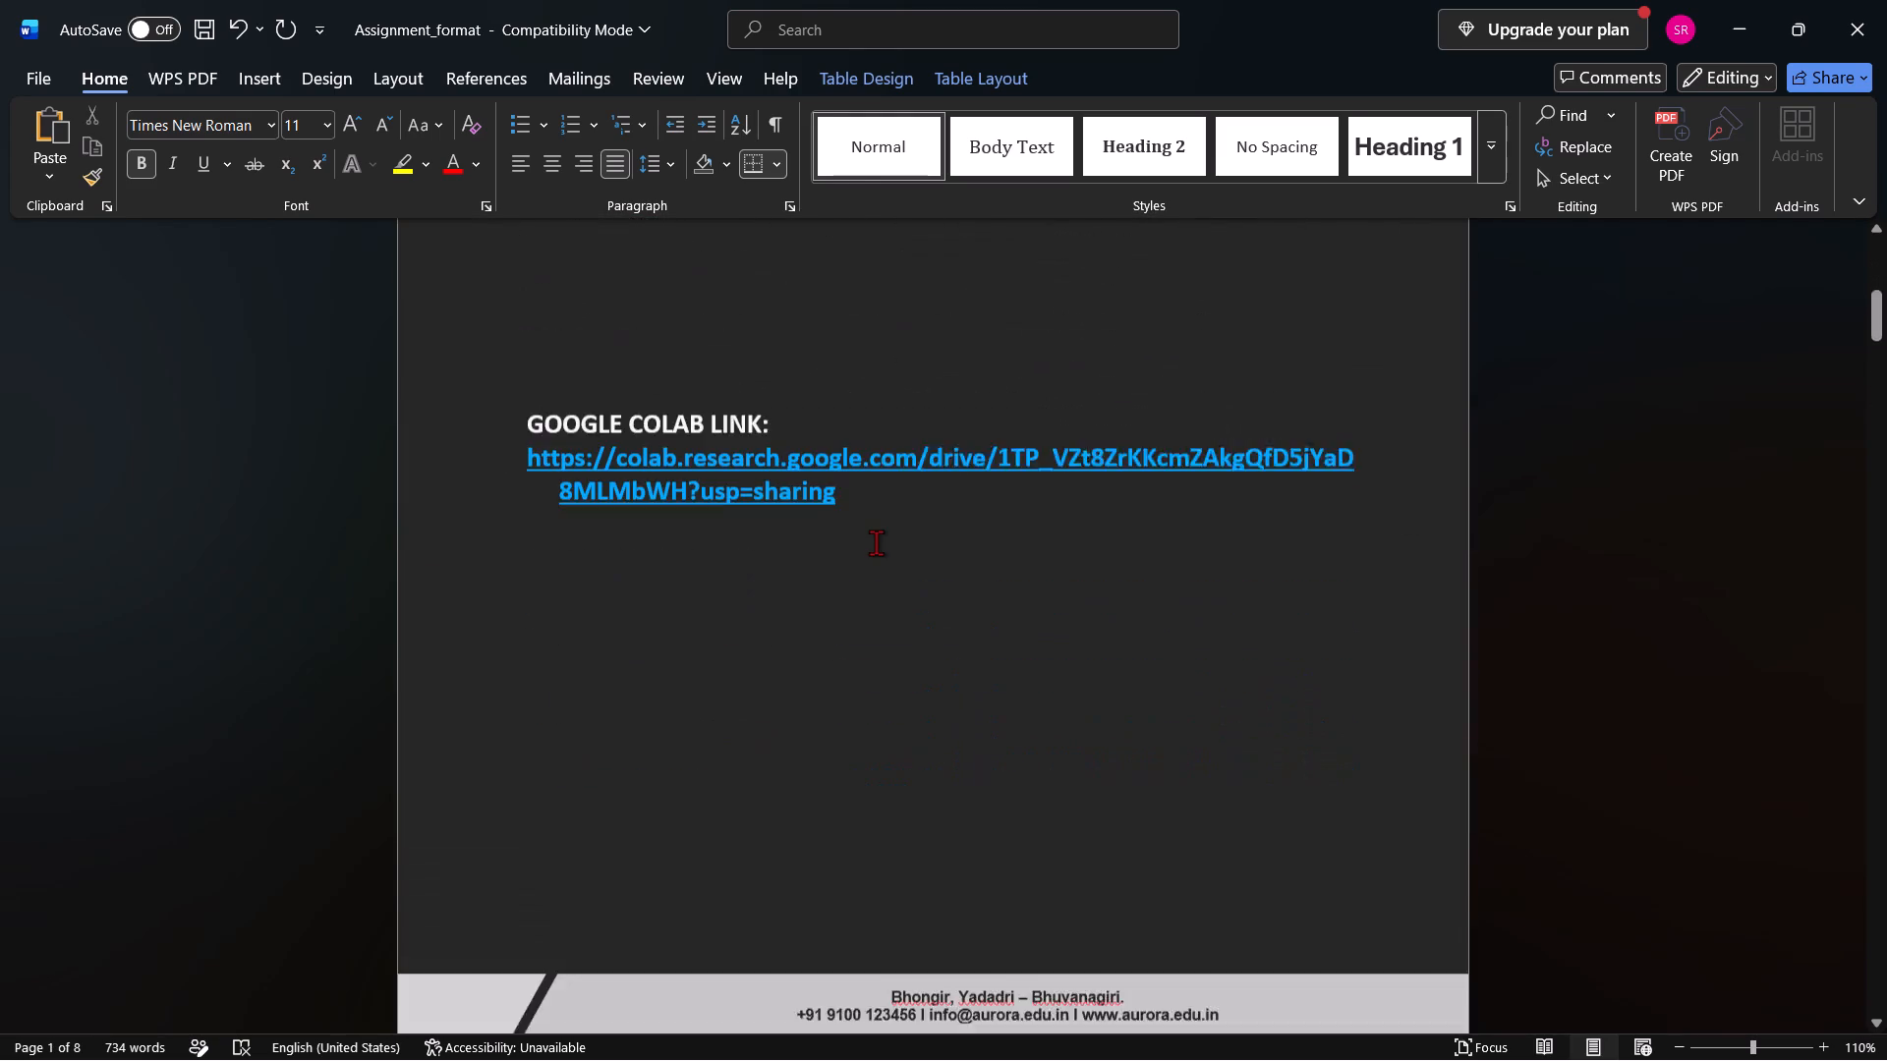
{"action": "scroll", "coordinate": [876, 542], "scroll_direction": "down", "scroll_amount": 1}
{"action": "left_click", "coordinate": [594, 721]}
{"action": "key", "text": "BackSpace"}
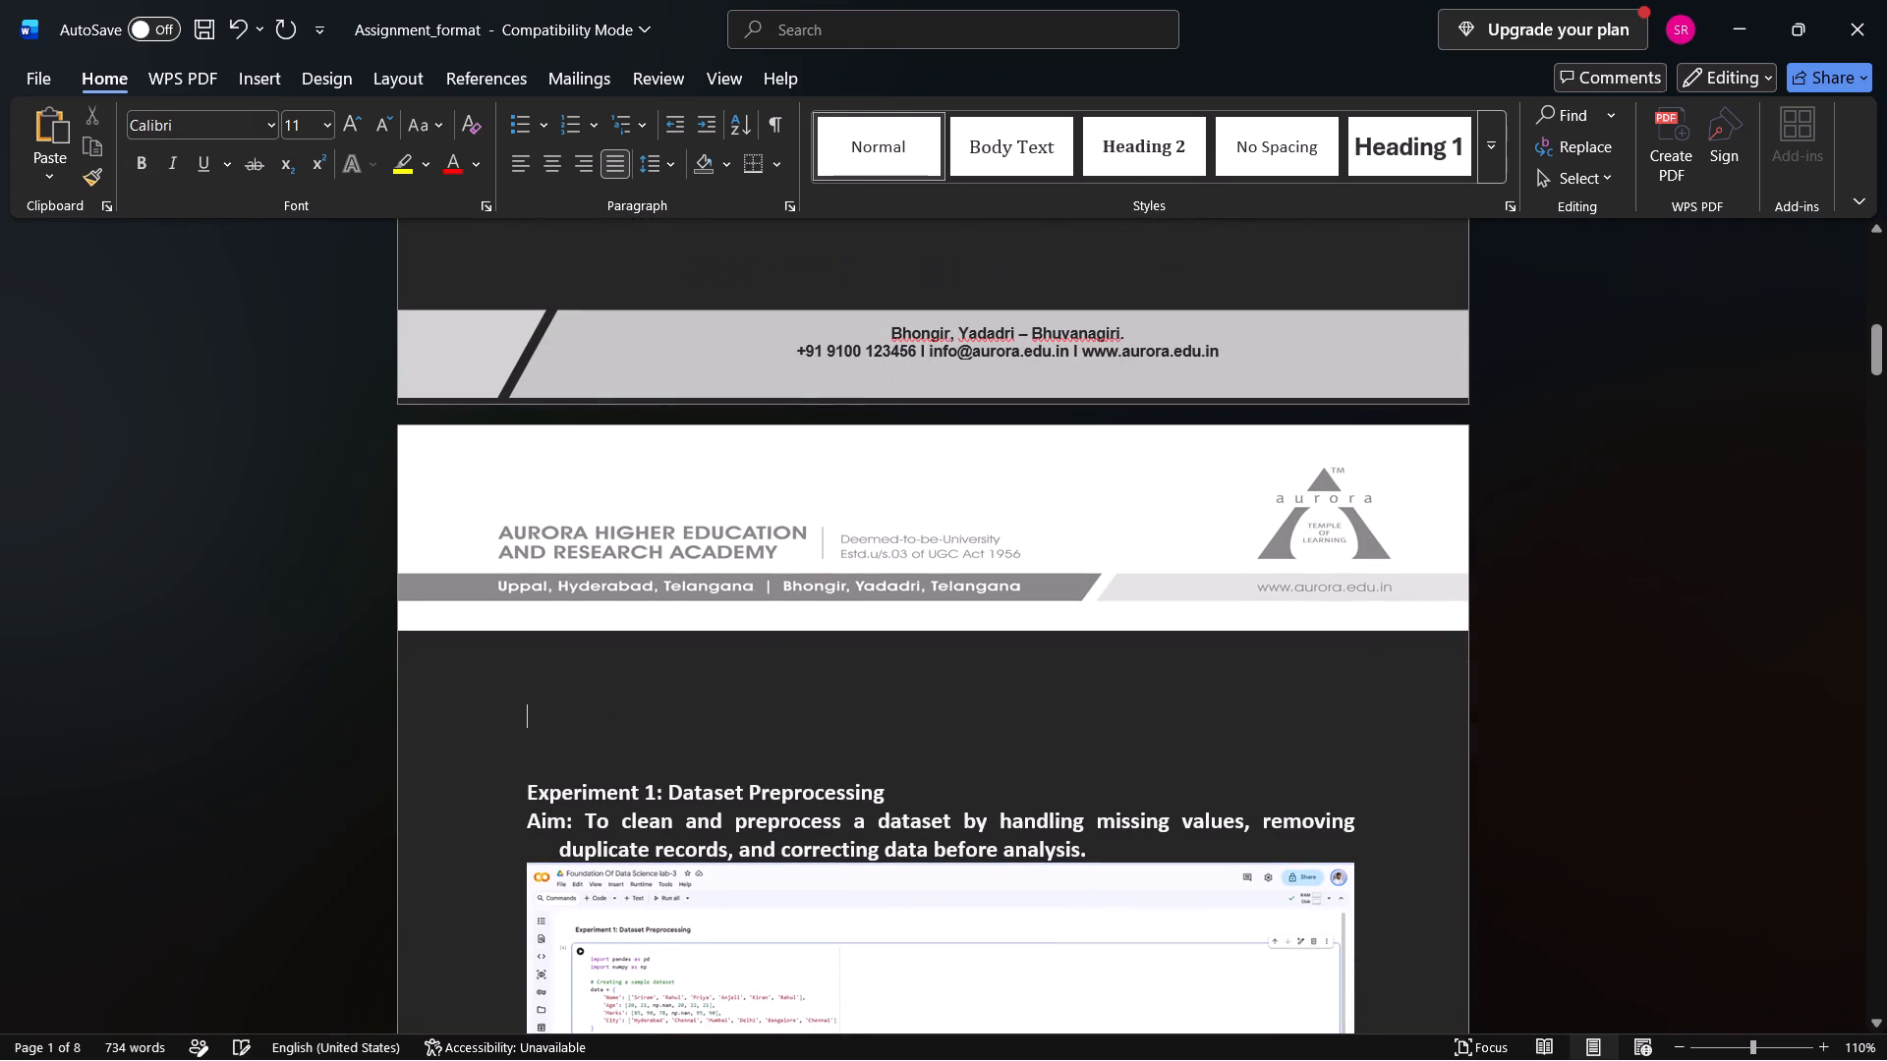
{"action": "key", "text": "BackSpace"}
{"action": "key", "text": "BackSpace"}
{"action": "key", "text": "BackSpace"}
{"action": "key", "text": "BackSpace"}
{"action": "key", "text": "BackSpace"}
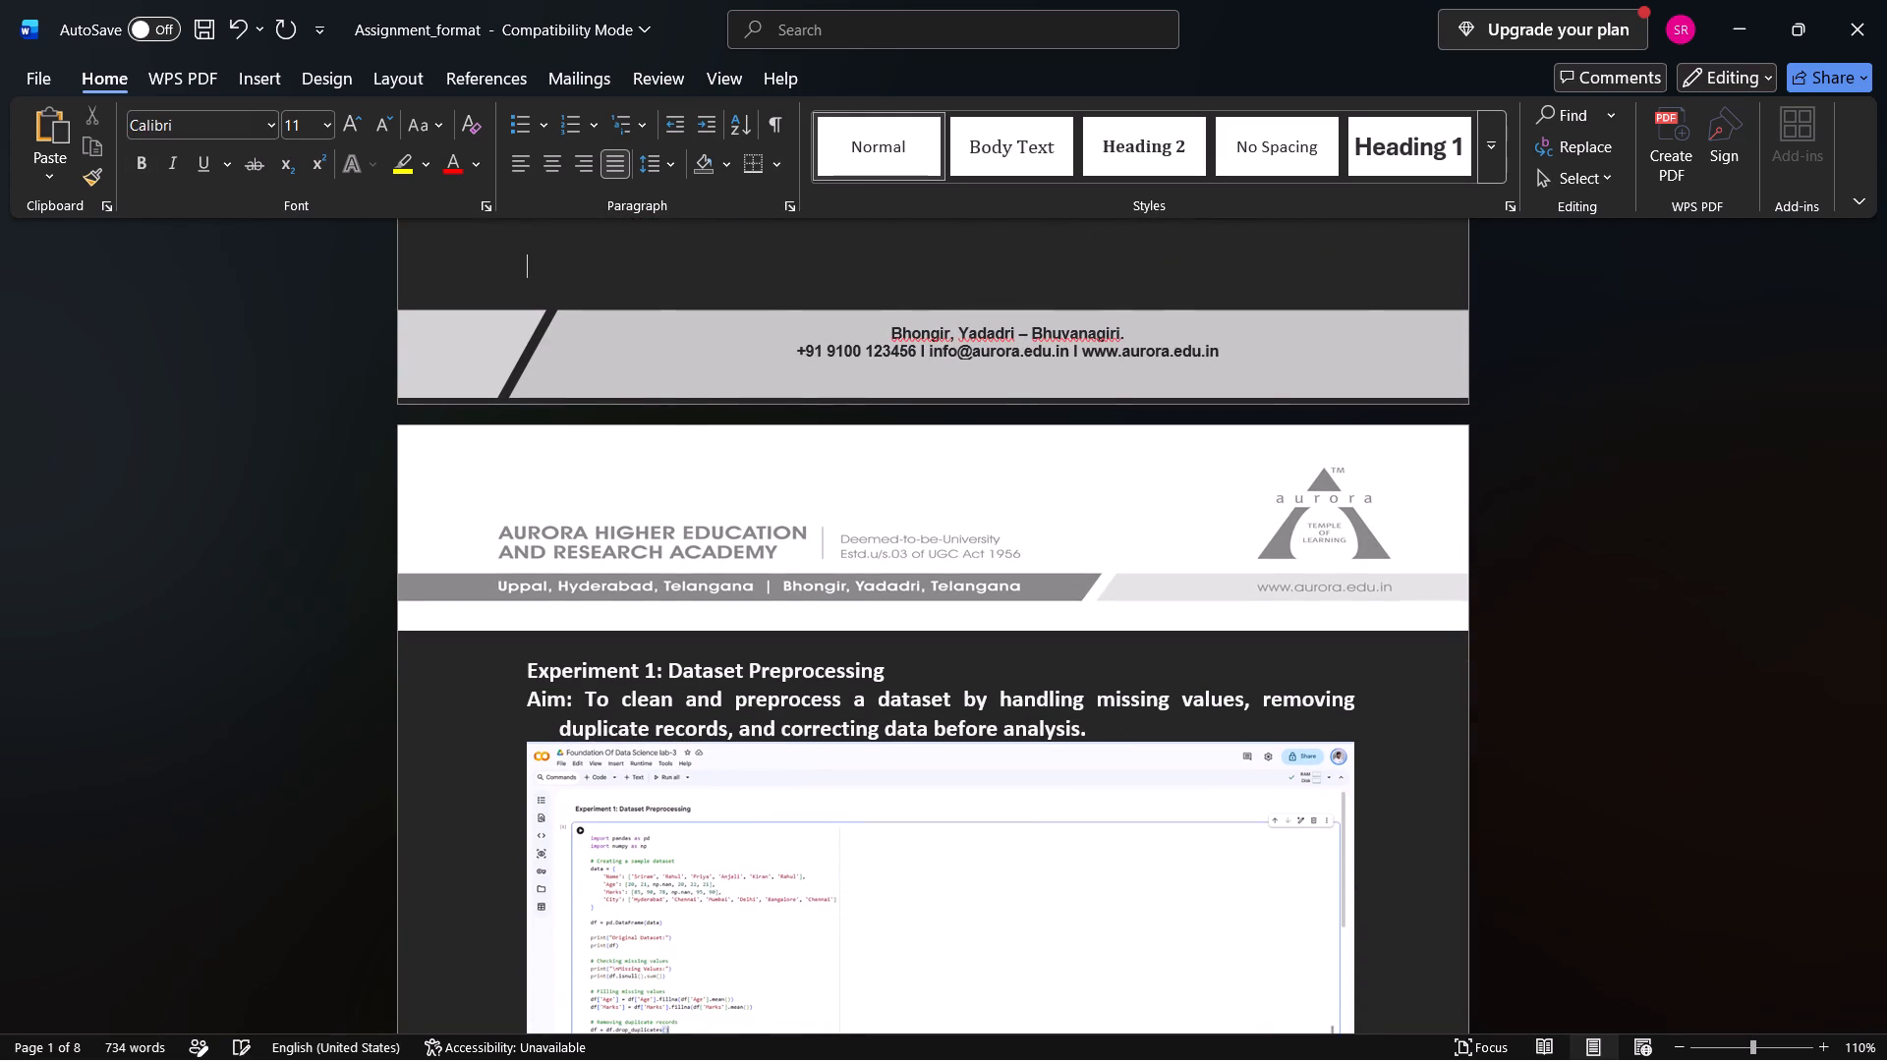
Set the explanation and conclusion paragraphs of Experiment 1 to font size 12.
{"action": "scroll", "coordinate": [594, 721], "scroll_direction": "down", "scroll_amount": 5}
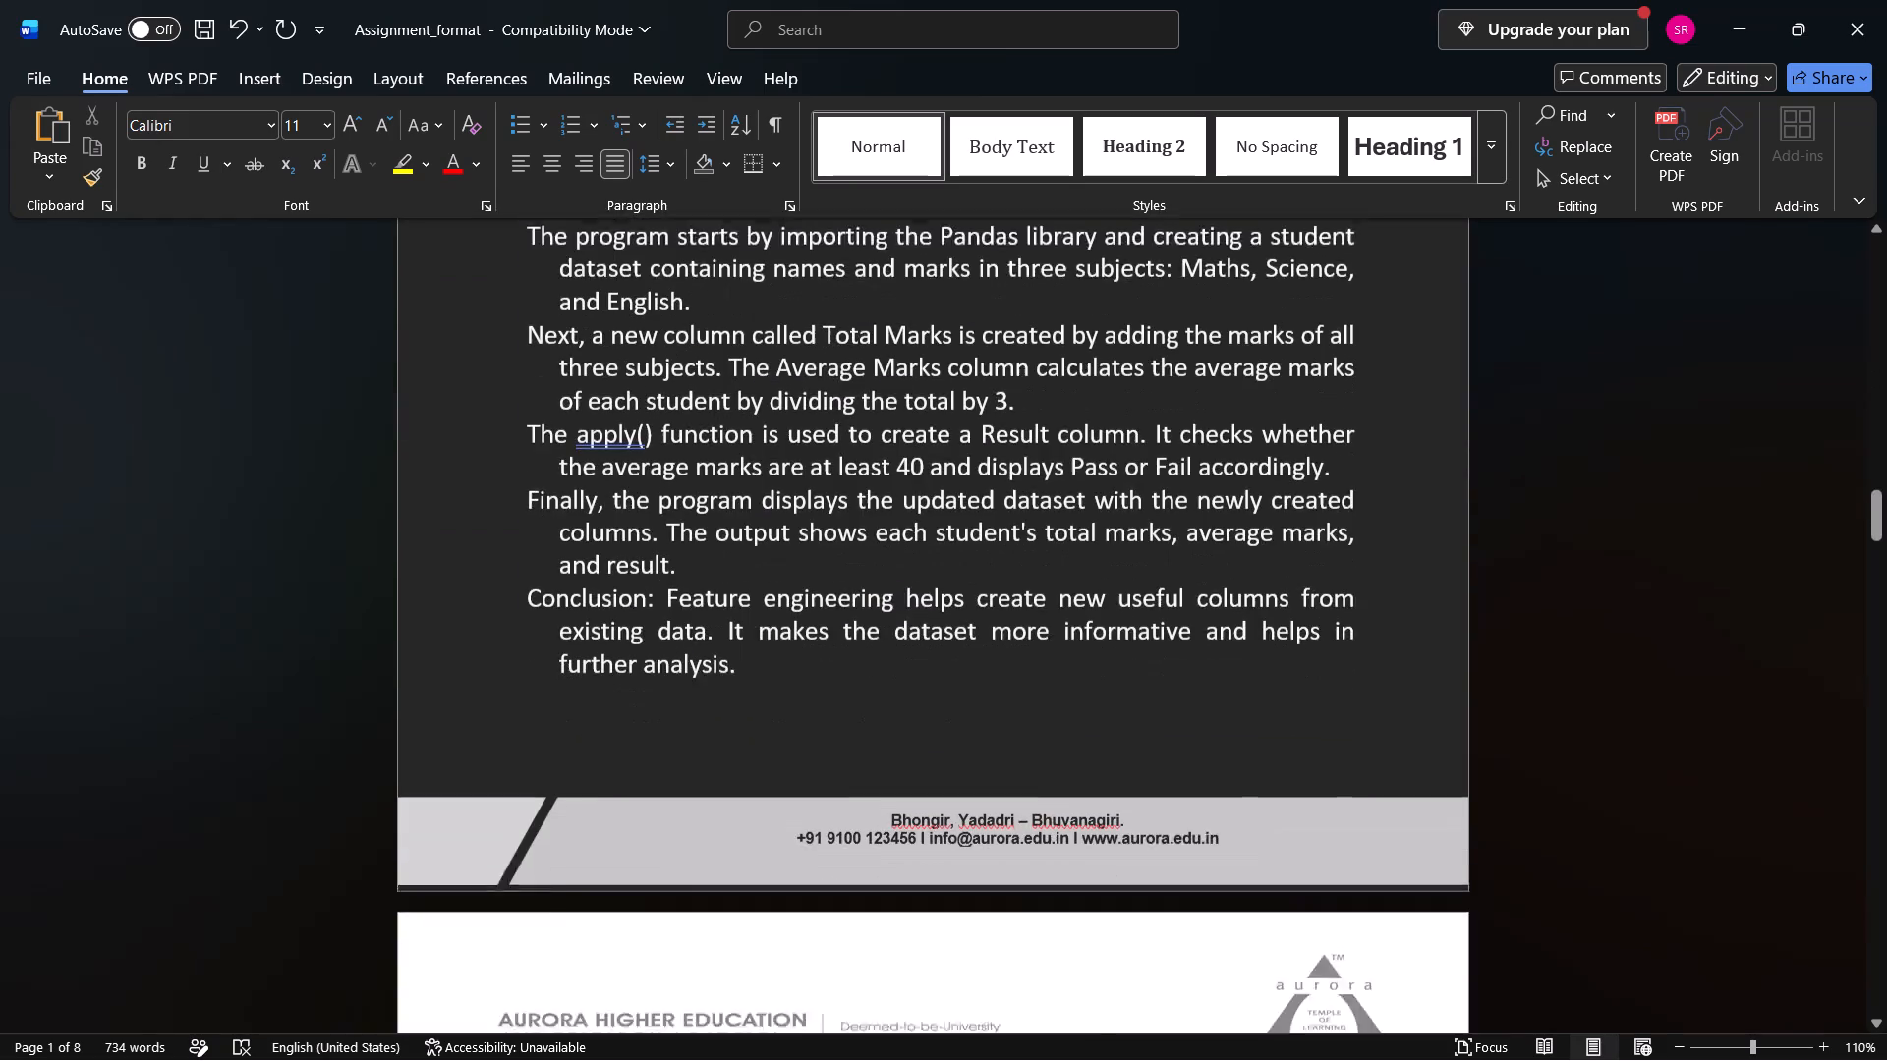
{"action": "scroll", "coordinate": [594, 721], "scroll_direction": "up", "scroll_amount": 5}
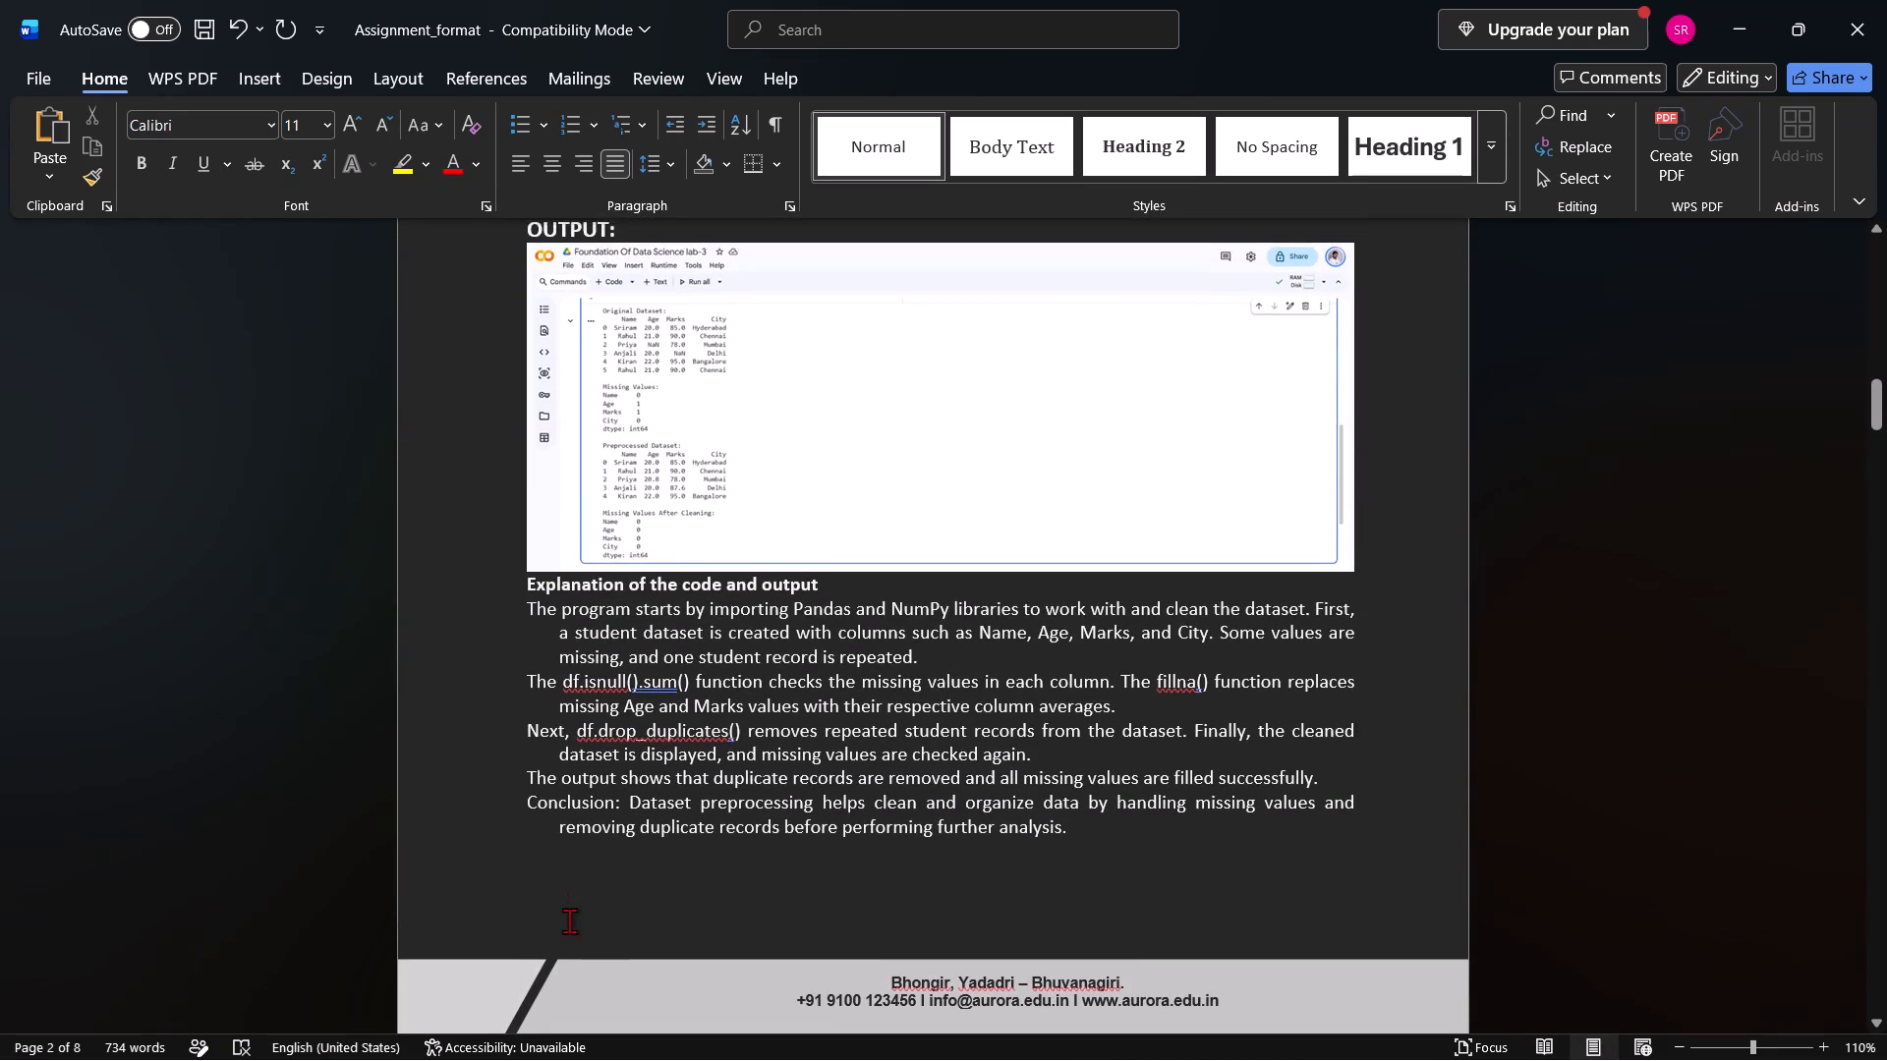
{"action": "left_click_drag", "start_coordinate": [1082, 811], "coordinate": [529, 603]}
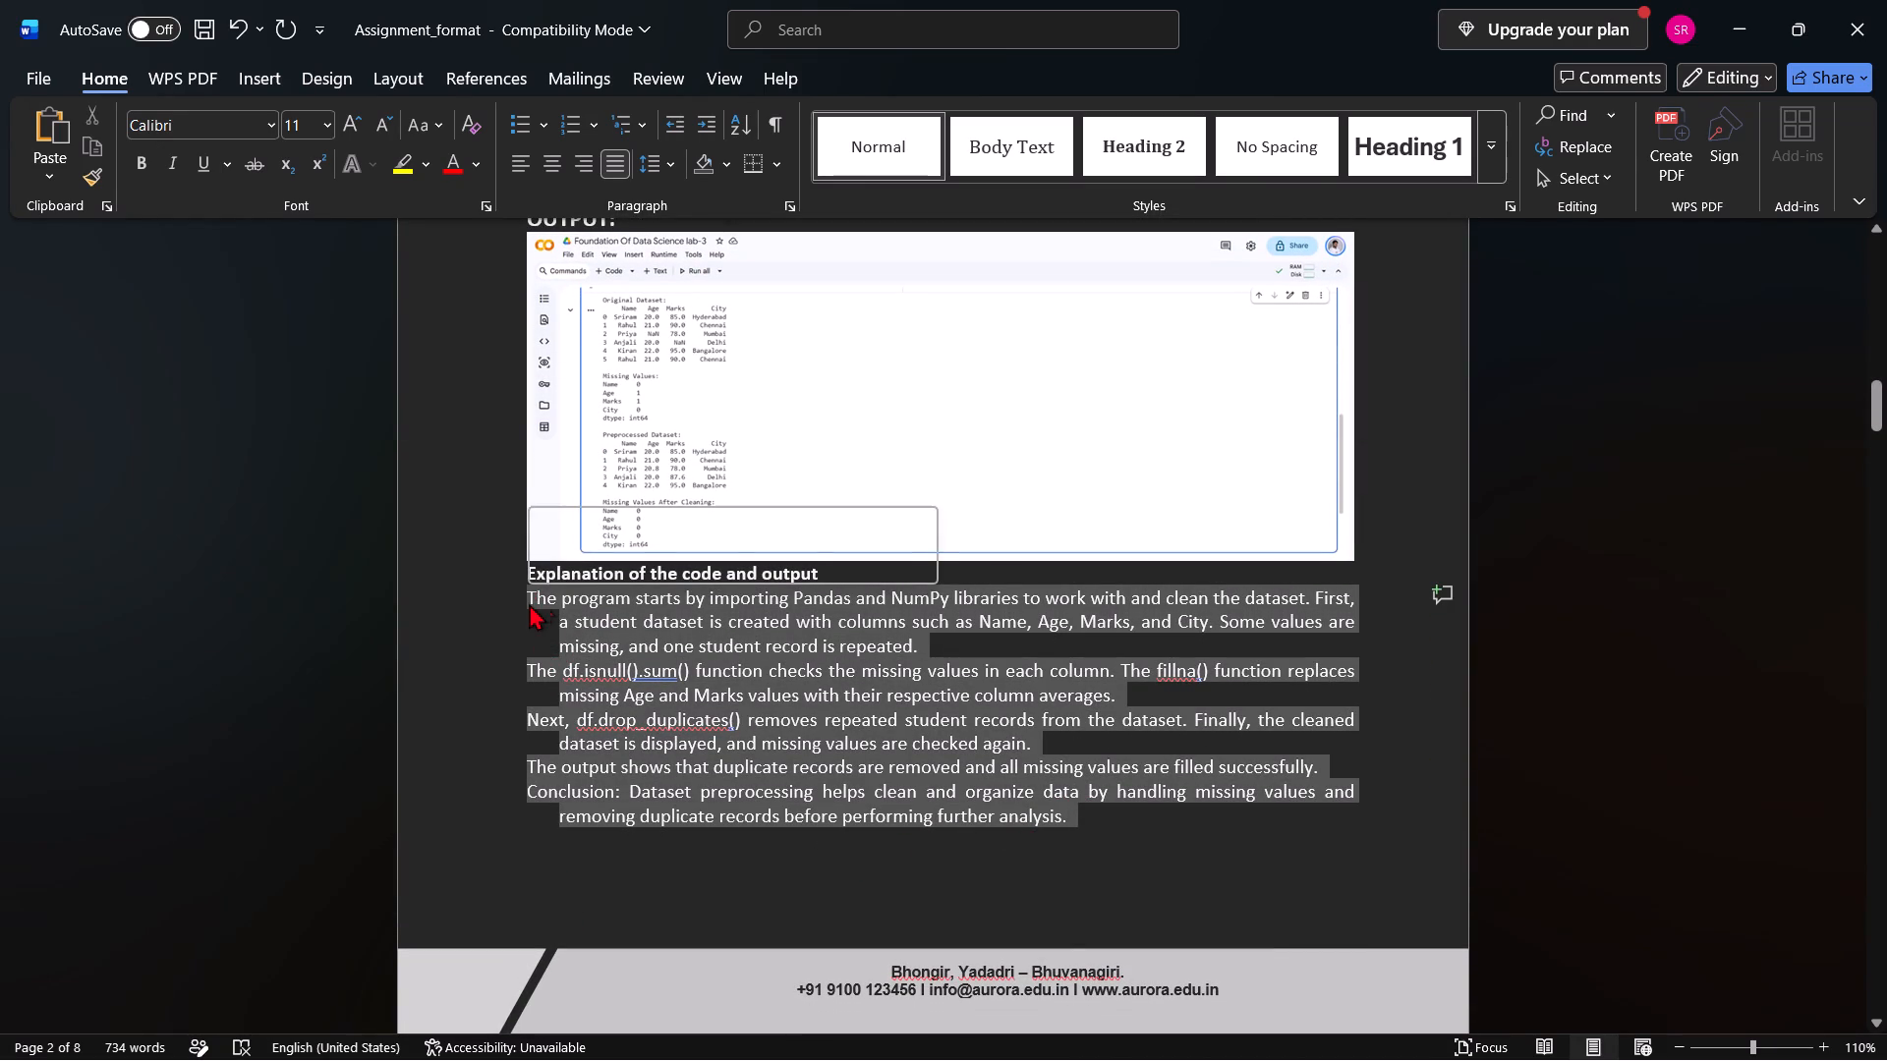
{"action": "left_click", "coordinate": [684, 525]}
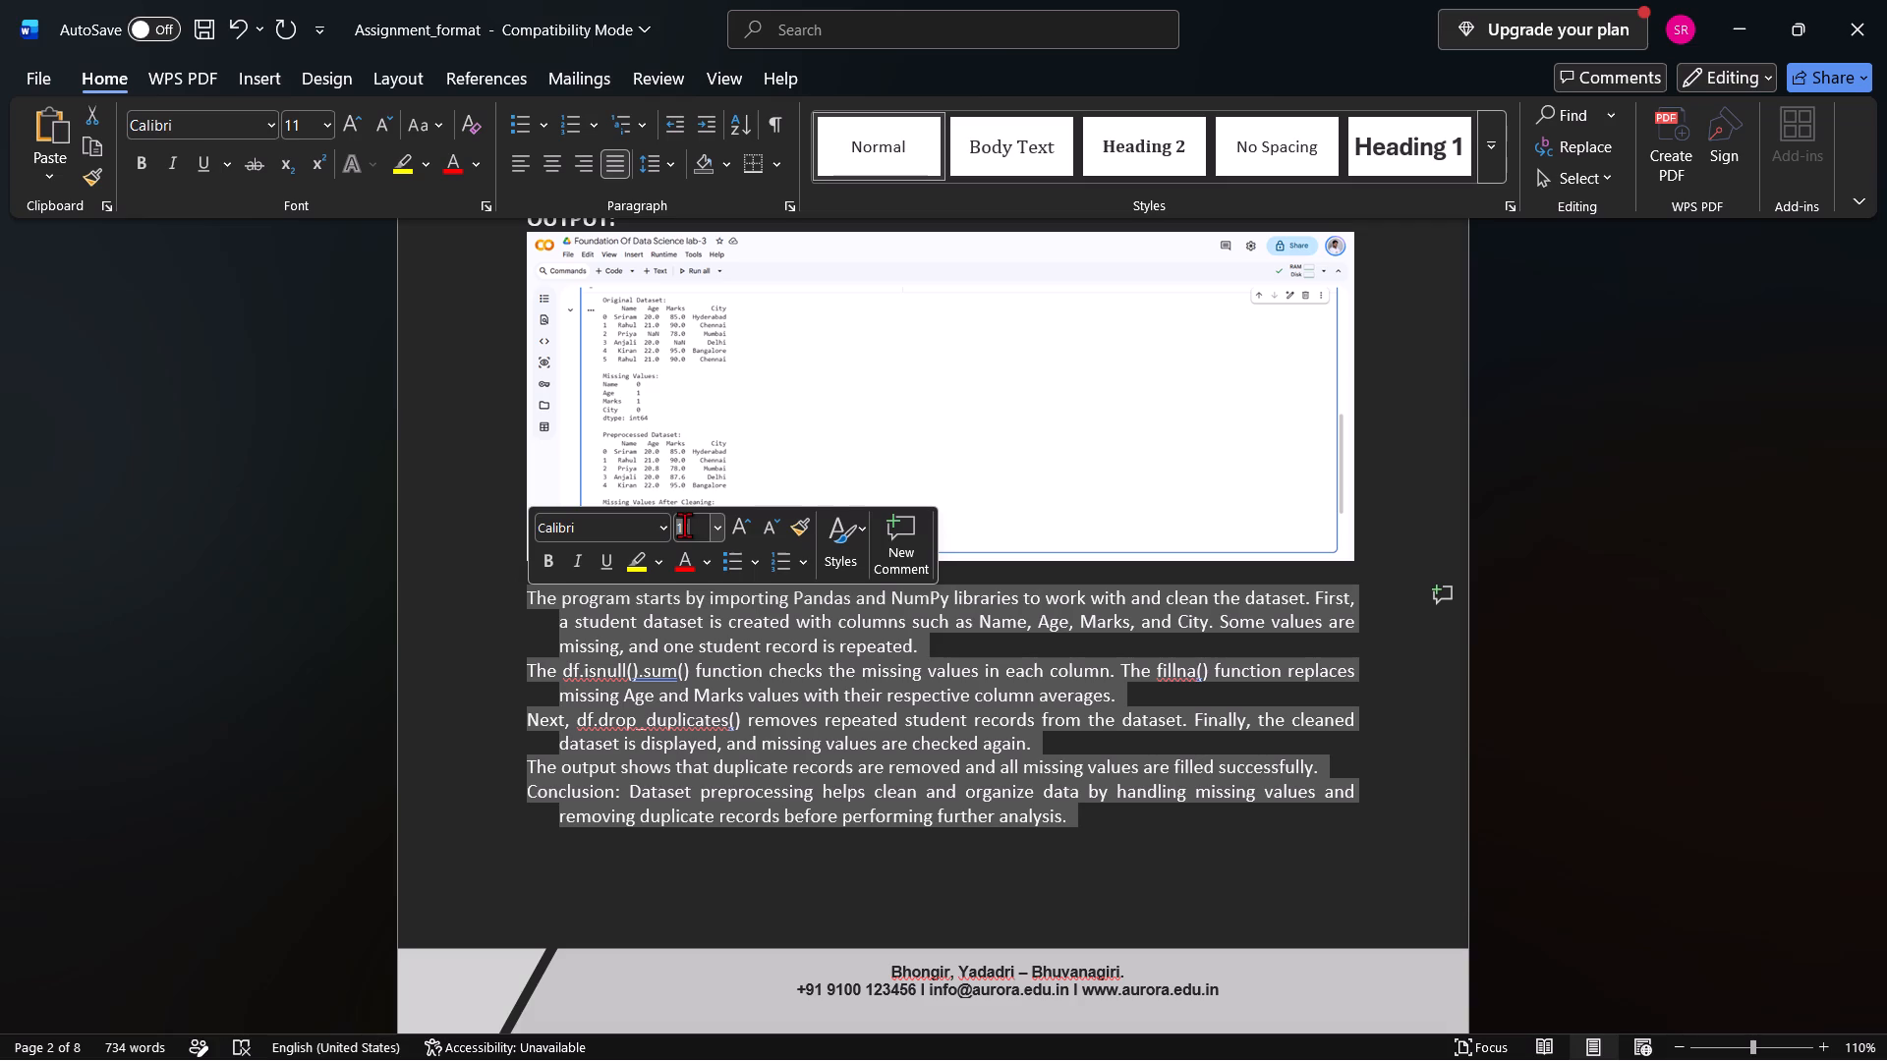
{"action": "type", "text": "12"}
{"action": "key", "text": "Return"}
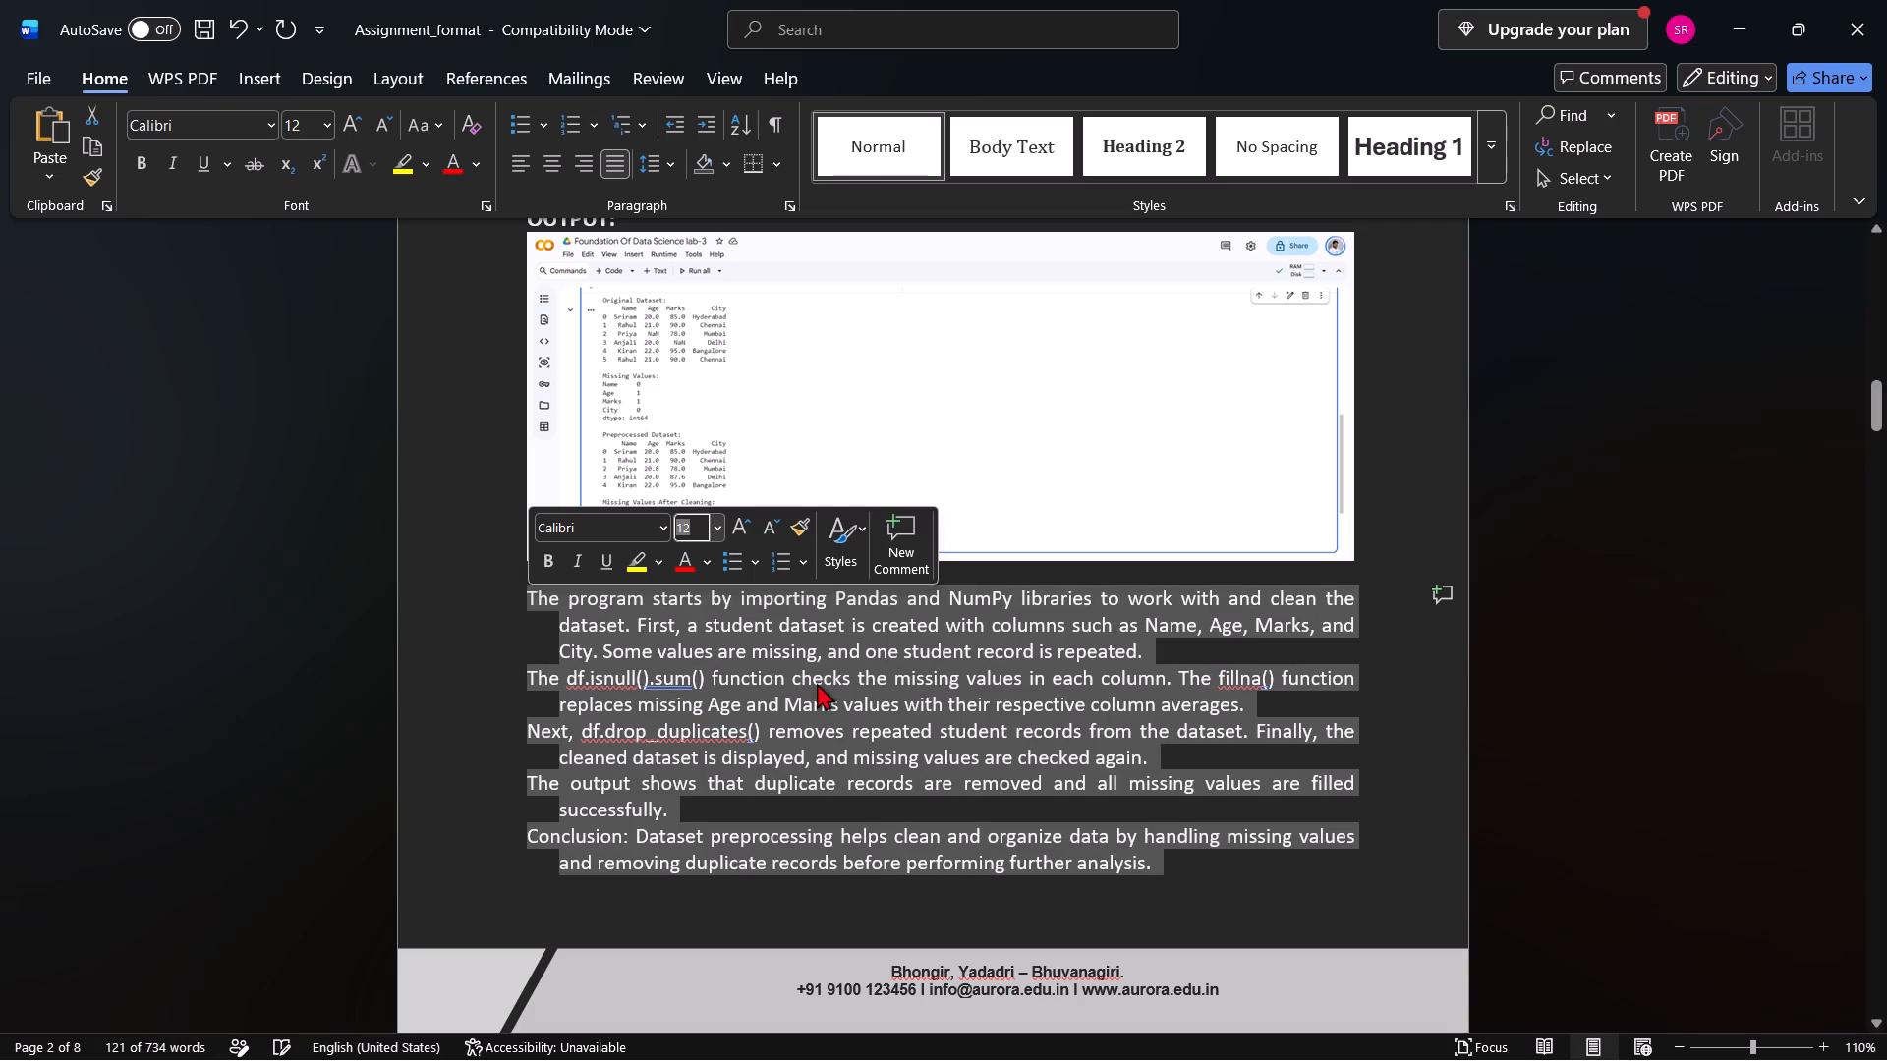
{"action": "left_click", "coordinate": [817, 683]}
Delete the blank lines above the "Experiment 2: Feature Engineering using Pandas" heading.
{"action": "scroll", "coordinate": [817, 683], "scroll_direction": "down", "scroll_amount": 3}
{"action": "scroll", "coordinate": [817, 683], "scroll_direction": "up", "scroll_amount": 1}
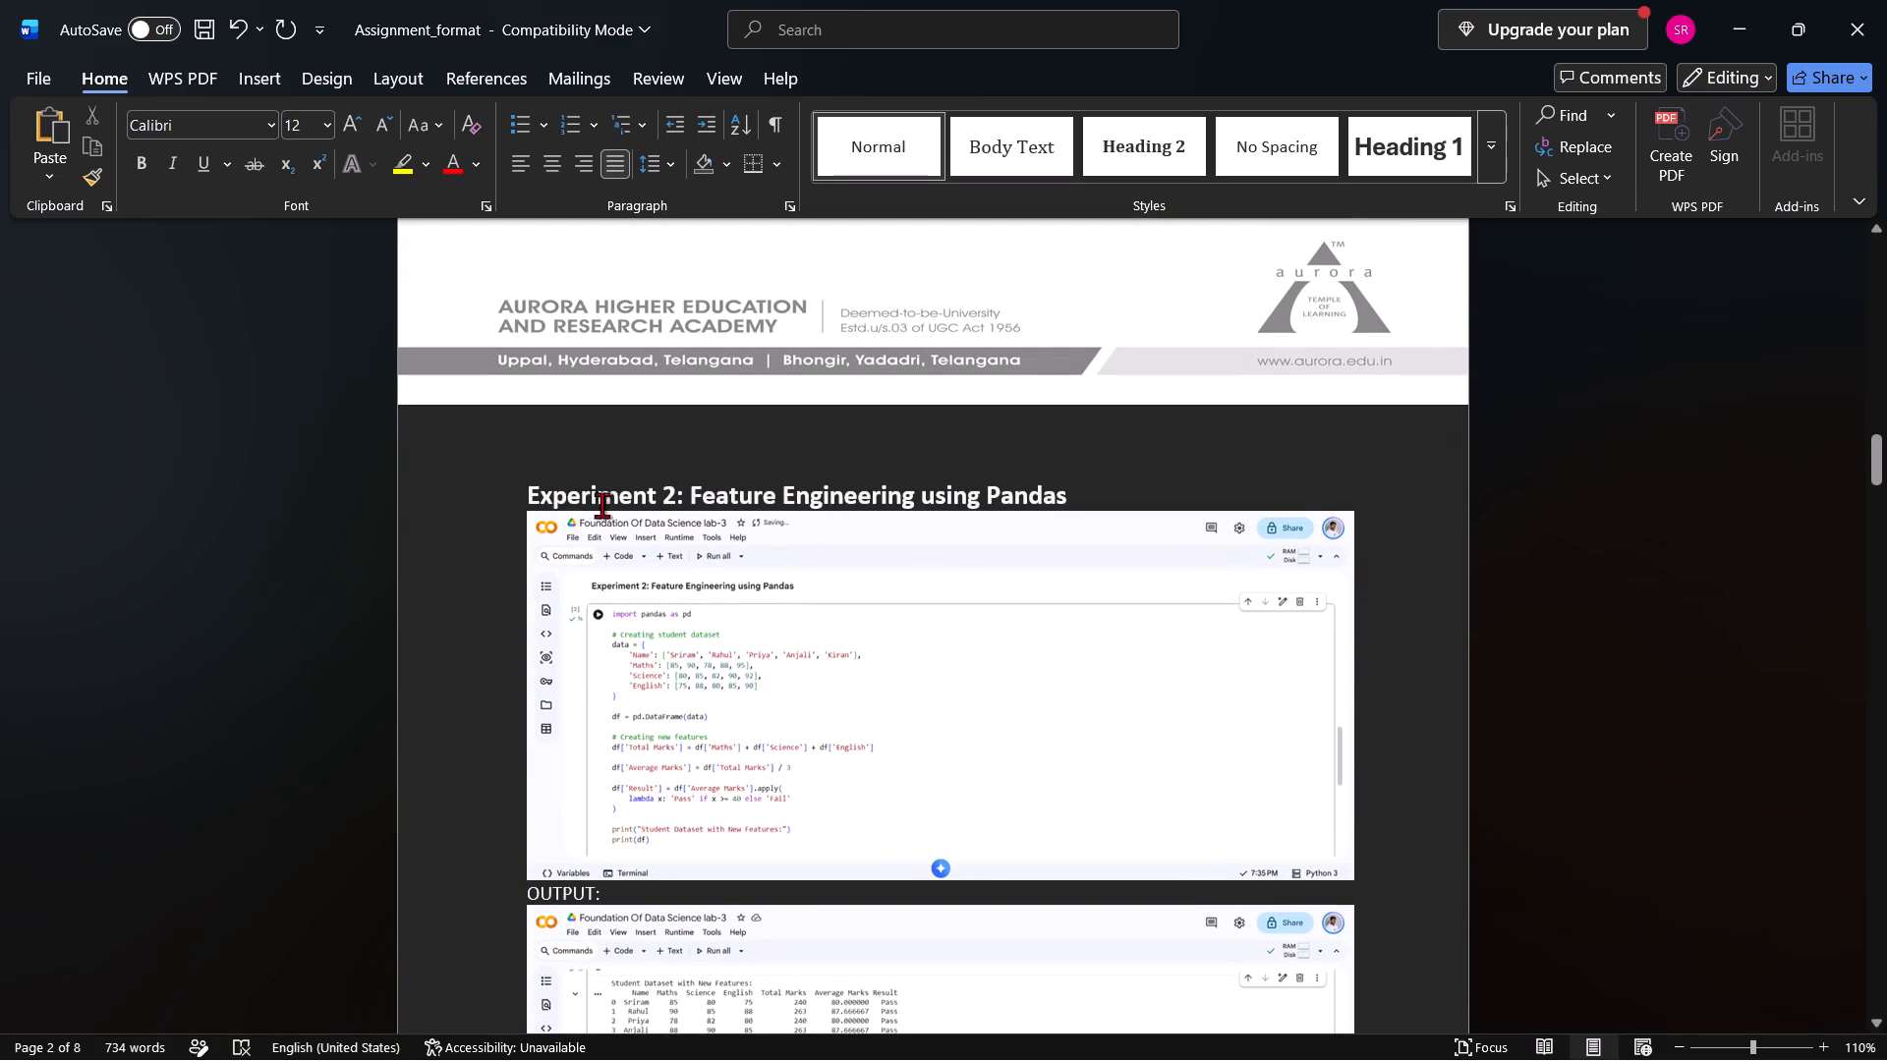
{"action": "left_click", "coordinate": [578, 457]}
{"action": "key", "text": "BackSpace"}
{"action": "key", "text": "BackSpace"}
{"action": "key", "text": "BackSpace"}
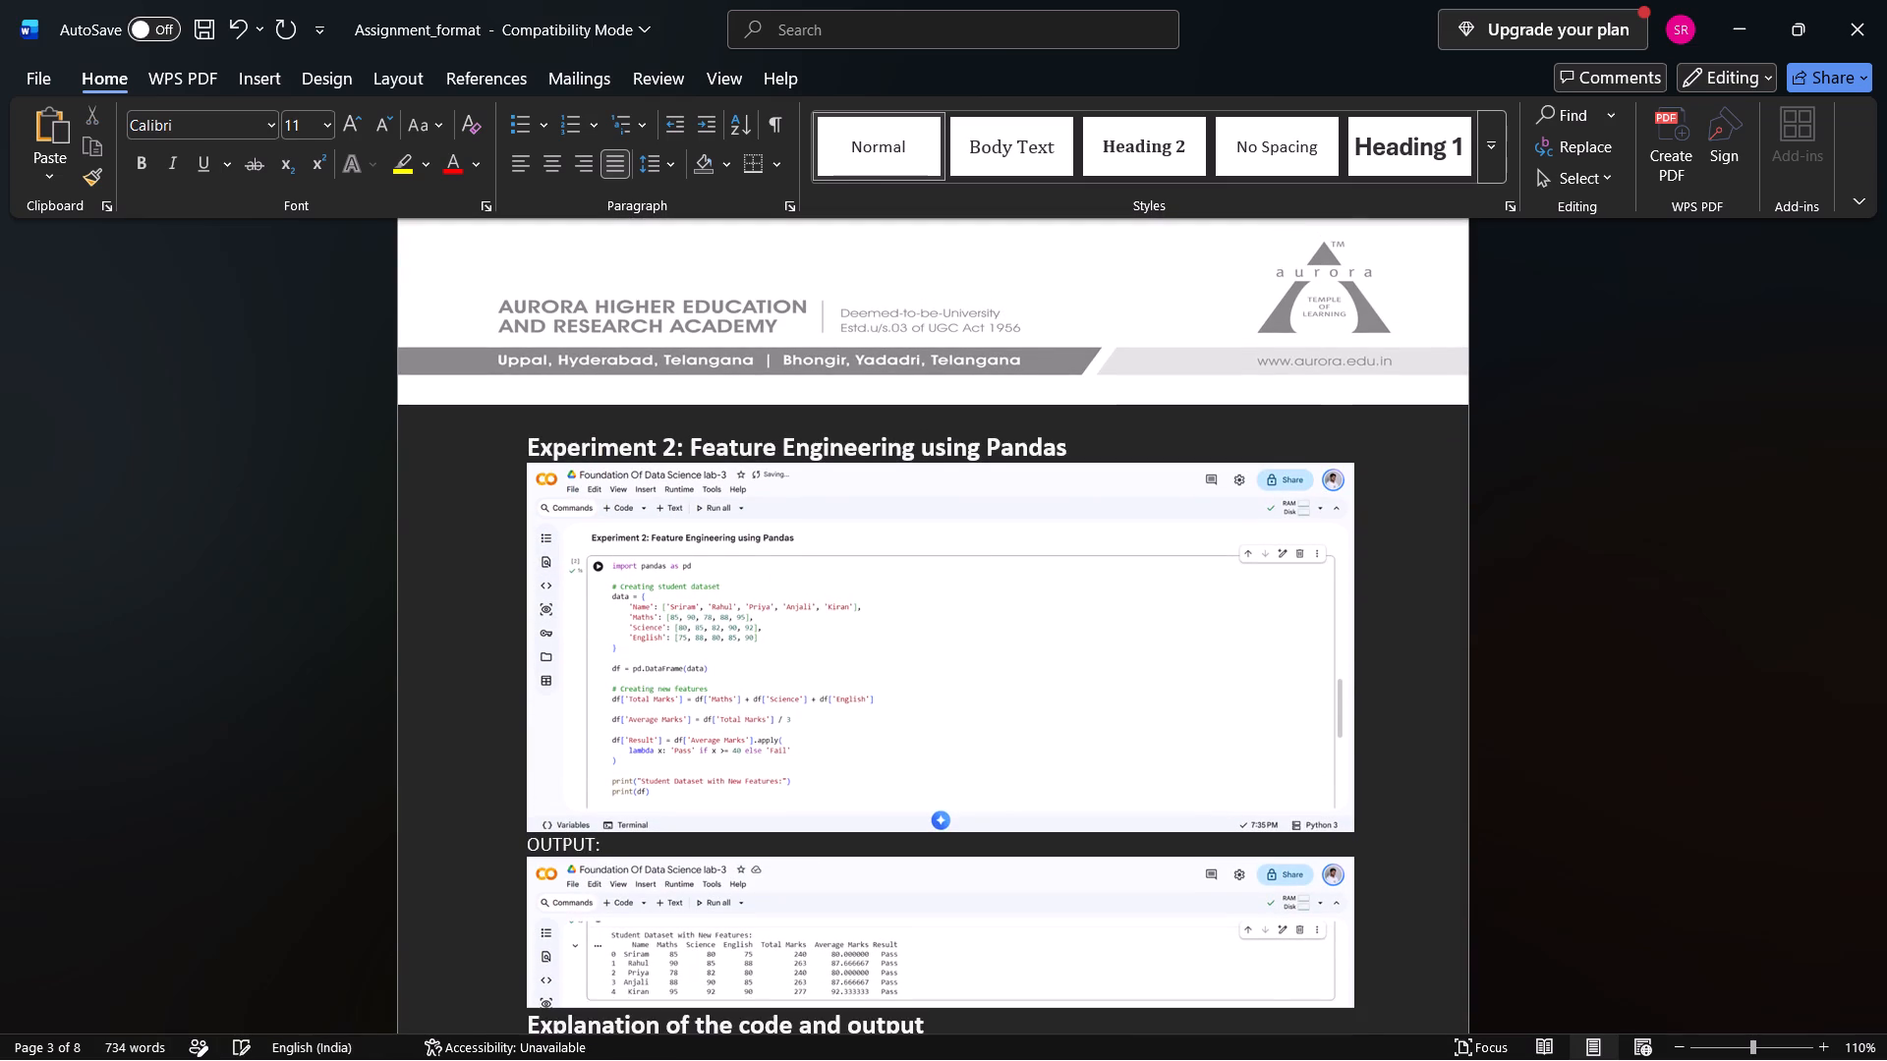
{"action": "key", "text": "BackSpace"}
Remove the bold formatting from the explanation and conclusion paragraphs of Experiment 5, leaving the "Explanation of the code and output" heading out.
{"action": "scroll", "coordinate": [578, 457], "scroll_direction": "down", "scroll_amount": 4}
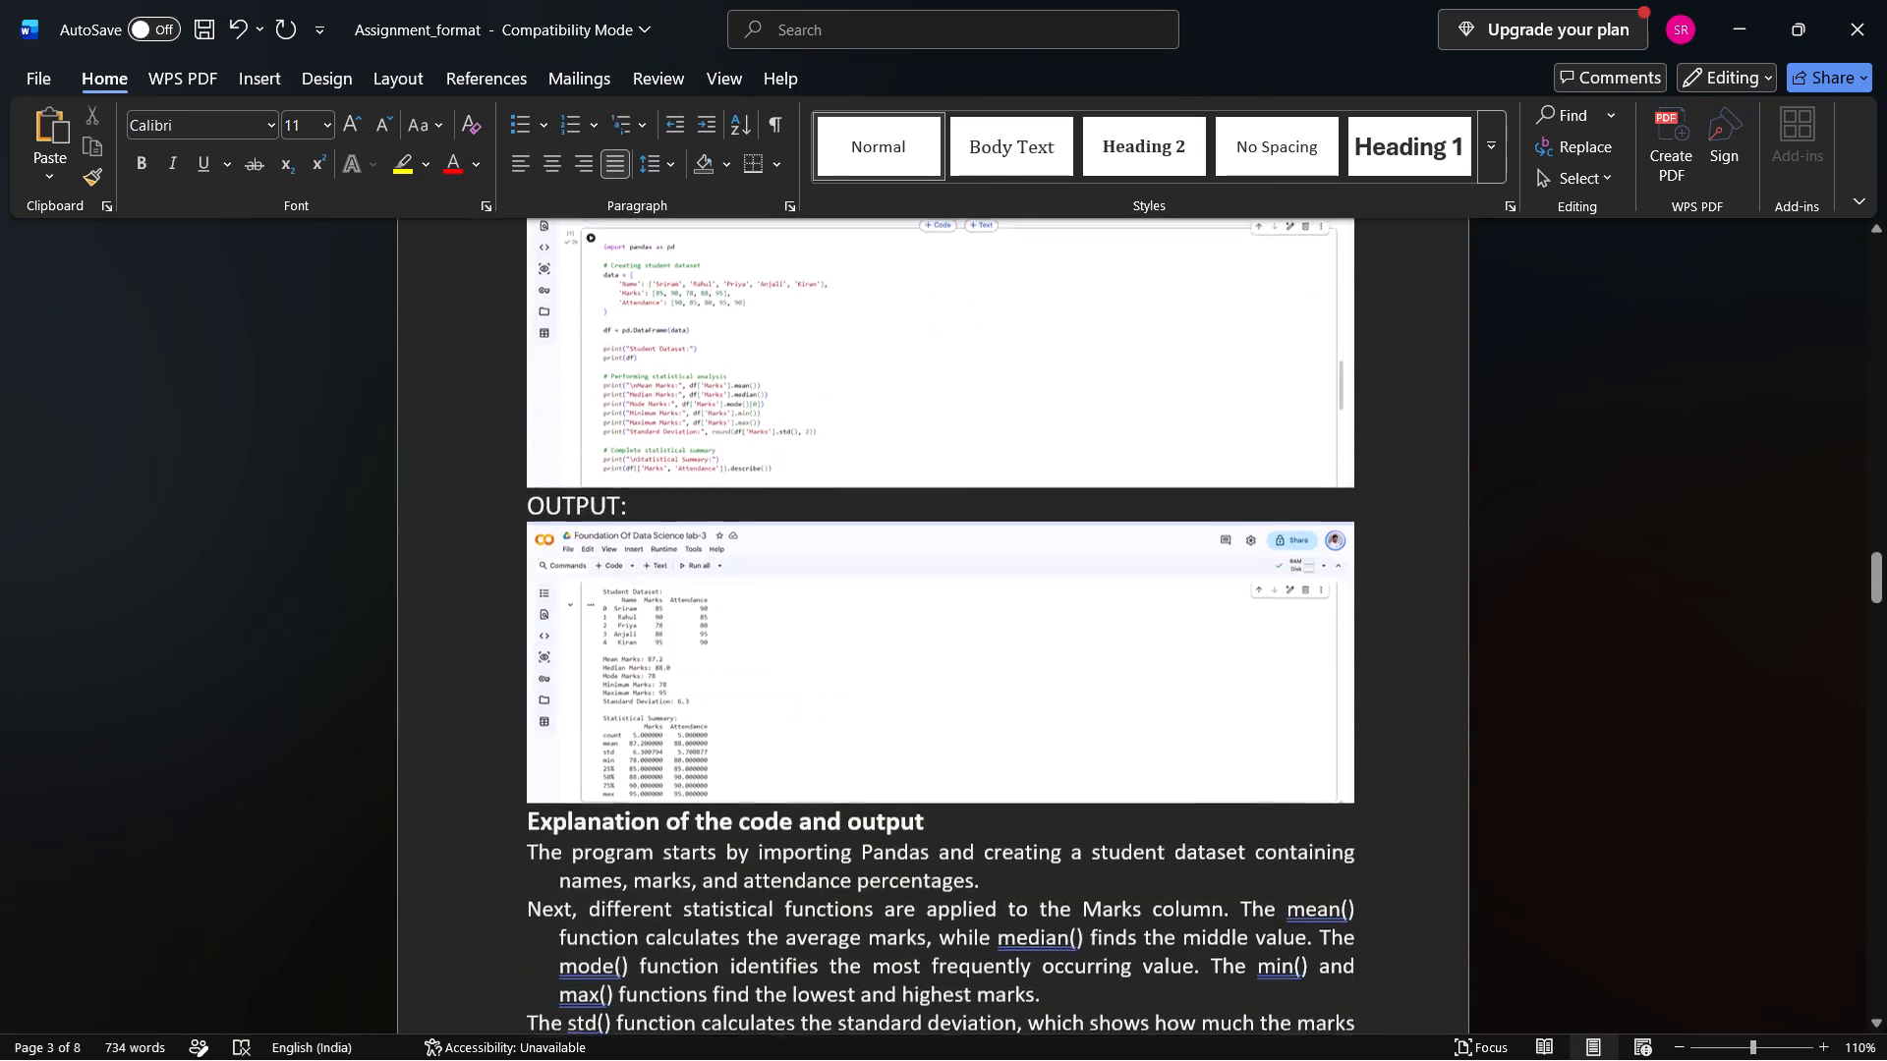
{"action": "scroll", "coordinate": [578, 457], "scroll_direction": "down", "scroll_amount": 6}
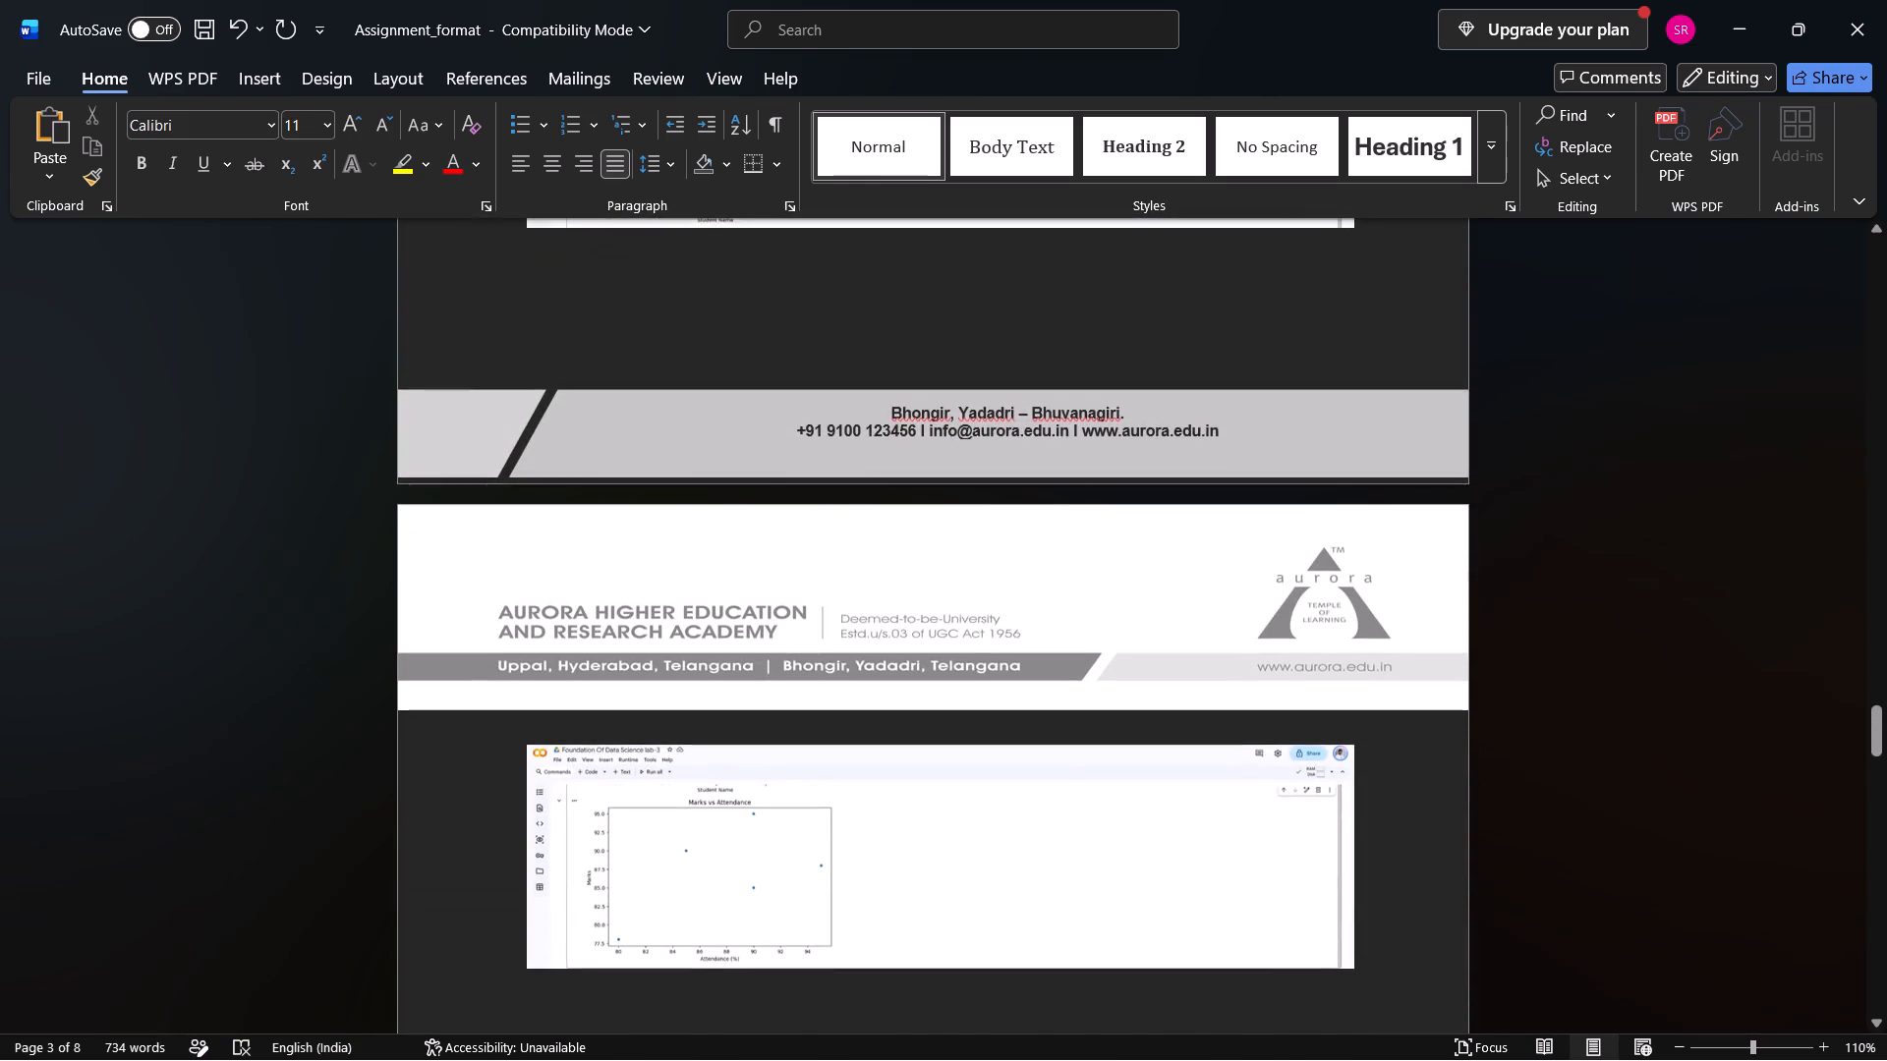
{"action": "scroll", "coordinate": [578, 457], "scroll_direction": "down", "scroll_amount": 4}
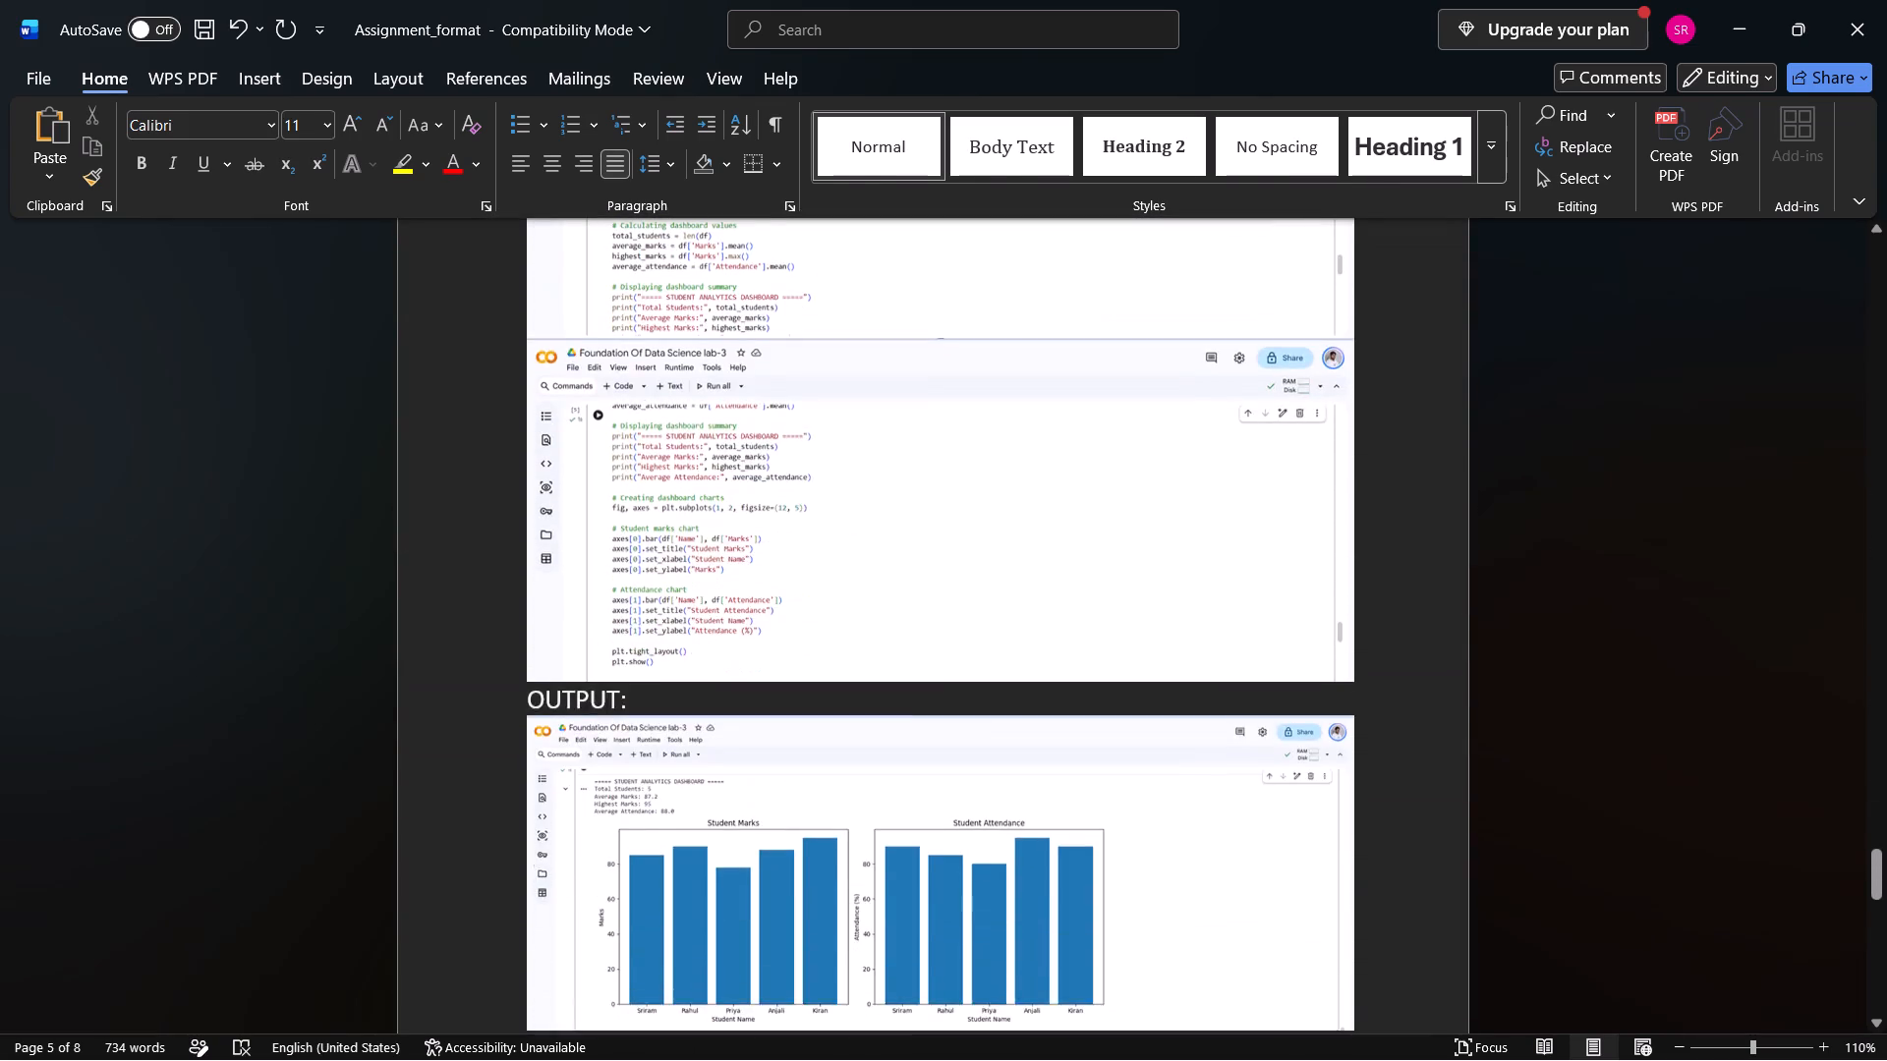
{"action": "scroll", "coordinate": [578, 457], "scroll_direction": "up", "scroll_amount": 1}
{"action": "scroll", "coordinate": [578, 457], "scroll_direction": "down", "scroll_amount": 5}
{"action": "scroll", "coordinate": [578, 457], "scroll_direction": "up", "scroll_amount": 3}
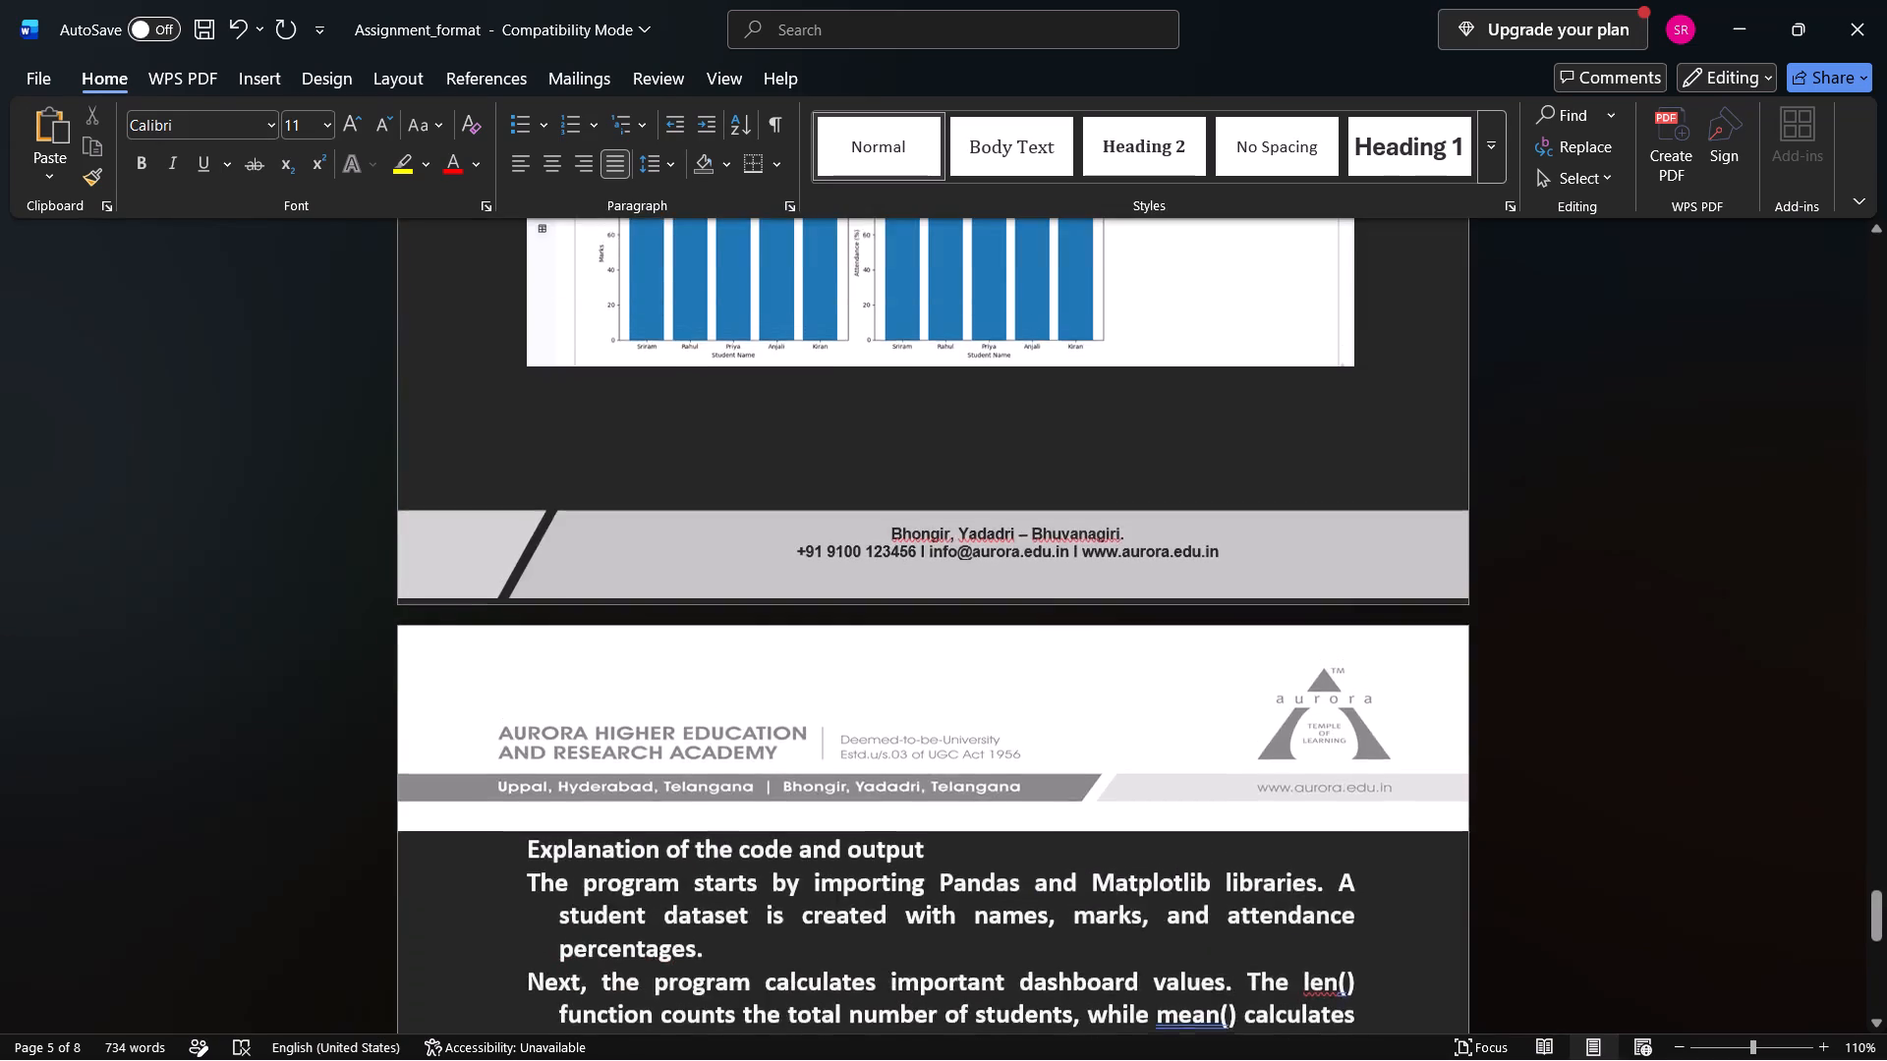
{"action": "scroll", "coordinate": [578, 457], "scroll_direction": "down", "scroll_amount": 4}
{"action": "scroll", "coordinate": [578, 457], "scroll_direction": "up", "scroll_amount": 6}
{"action": "scroll", "coordinate": [578, 457], "scroll_direction": "down", "scroll_amount": 1}
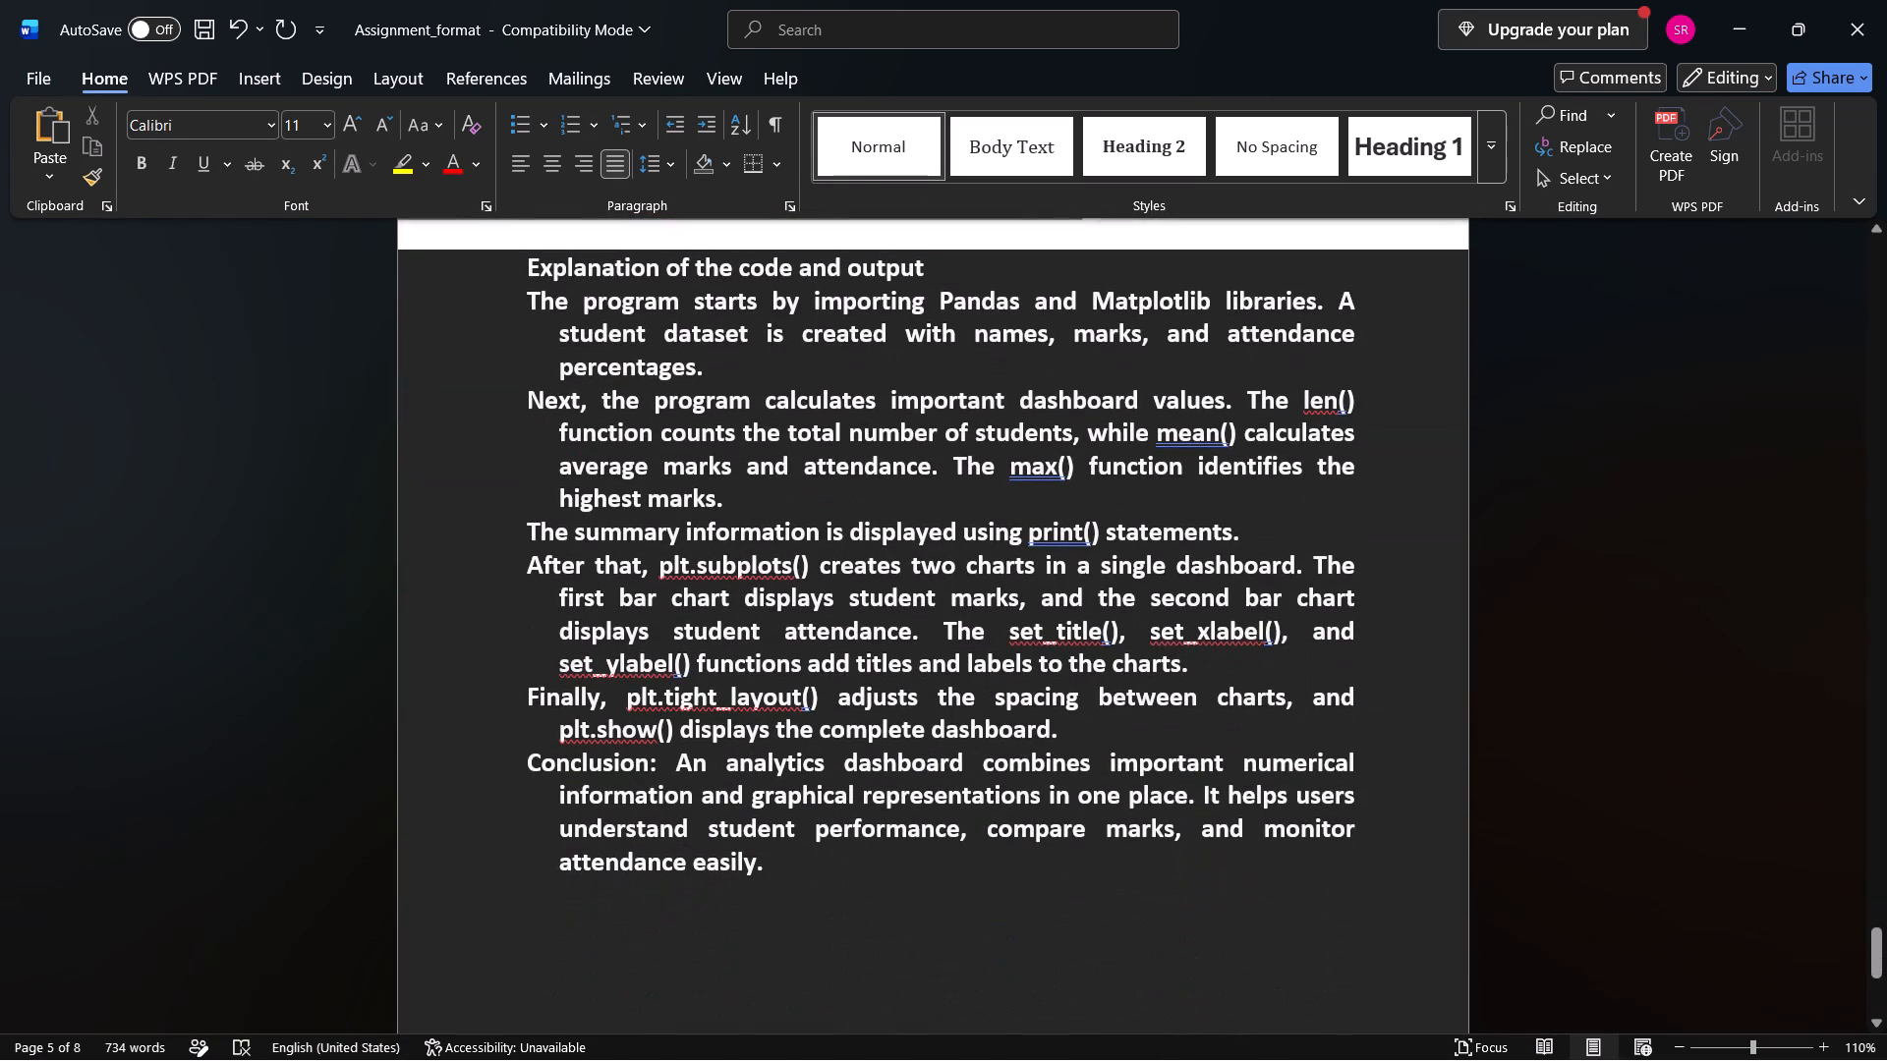
{"action": "left_click_drag", "start_coordinate": [539, 300], "coordinate": [745, 857]}
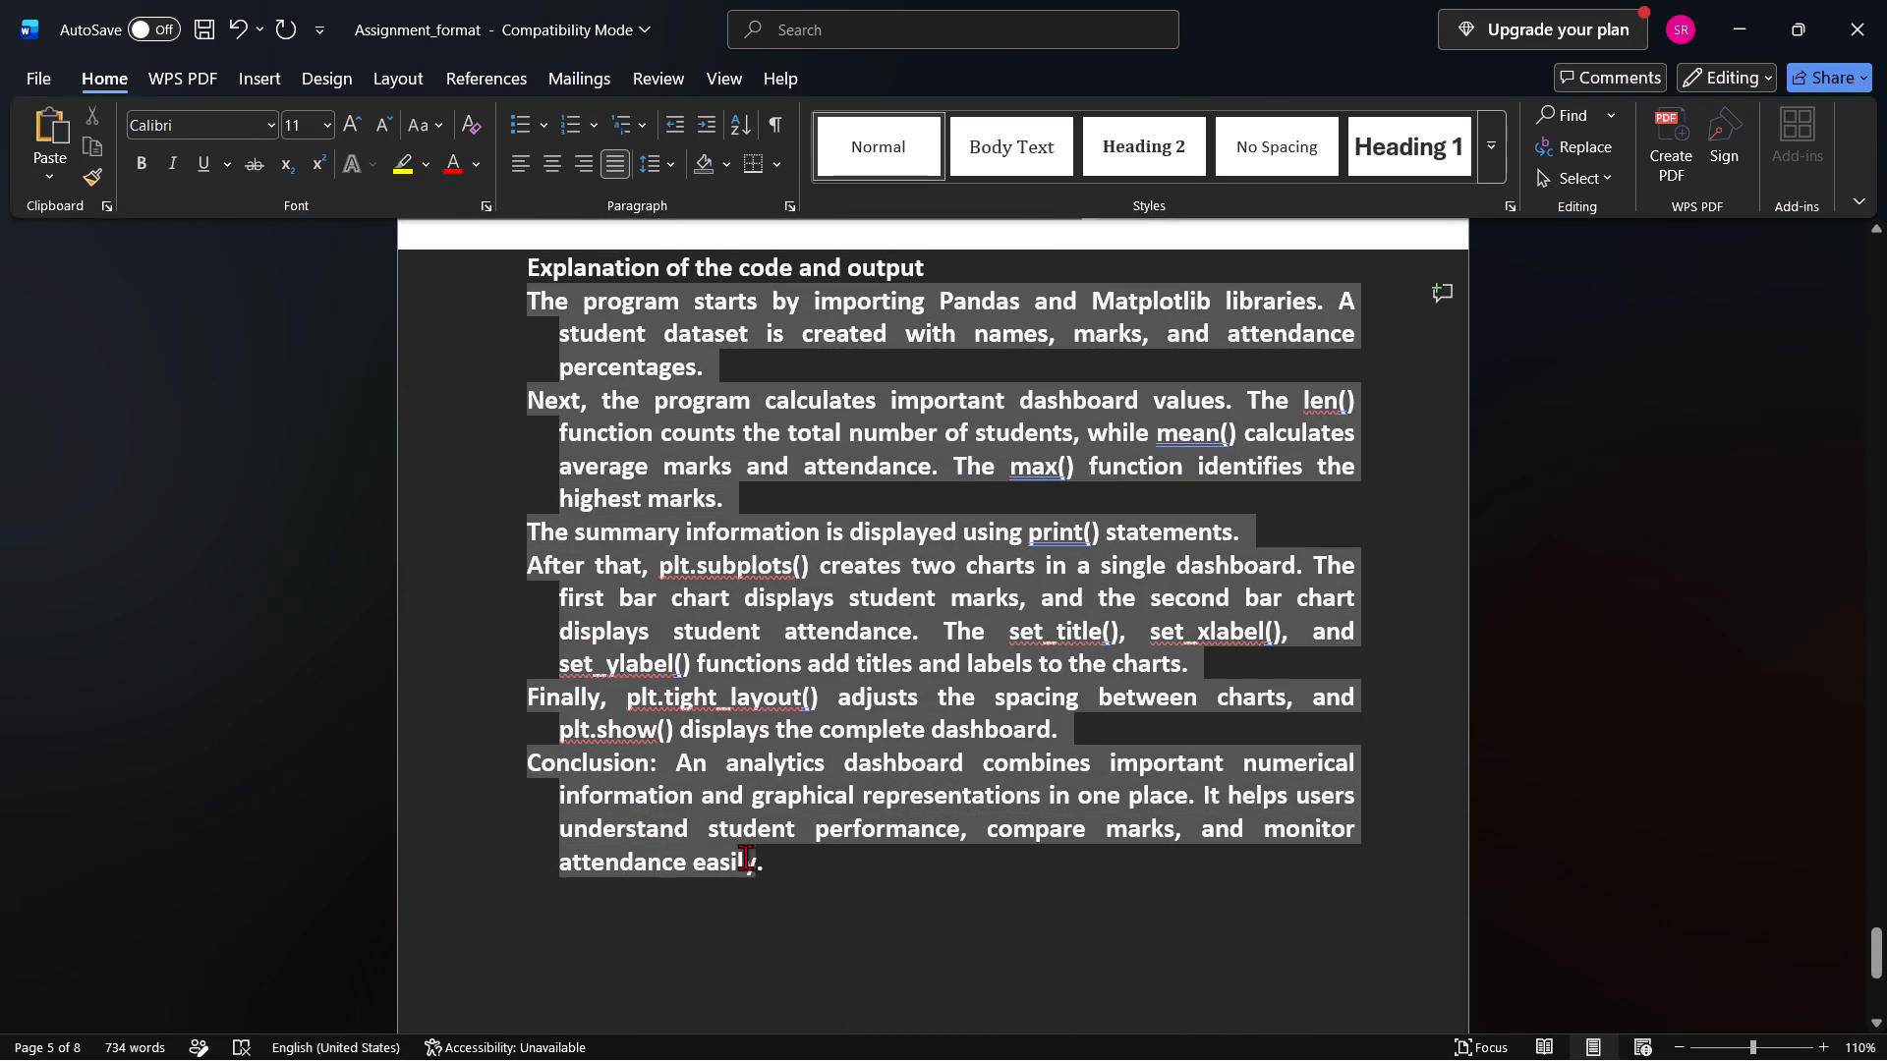
{"action": "left_click_drag", "start_coordinate": [745, 857], "coordinate": [749, 860]}
{"action": "left_click", "coordinate": [764, 810]}
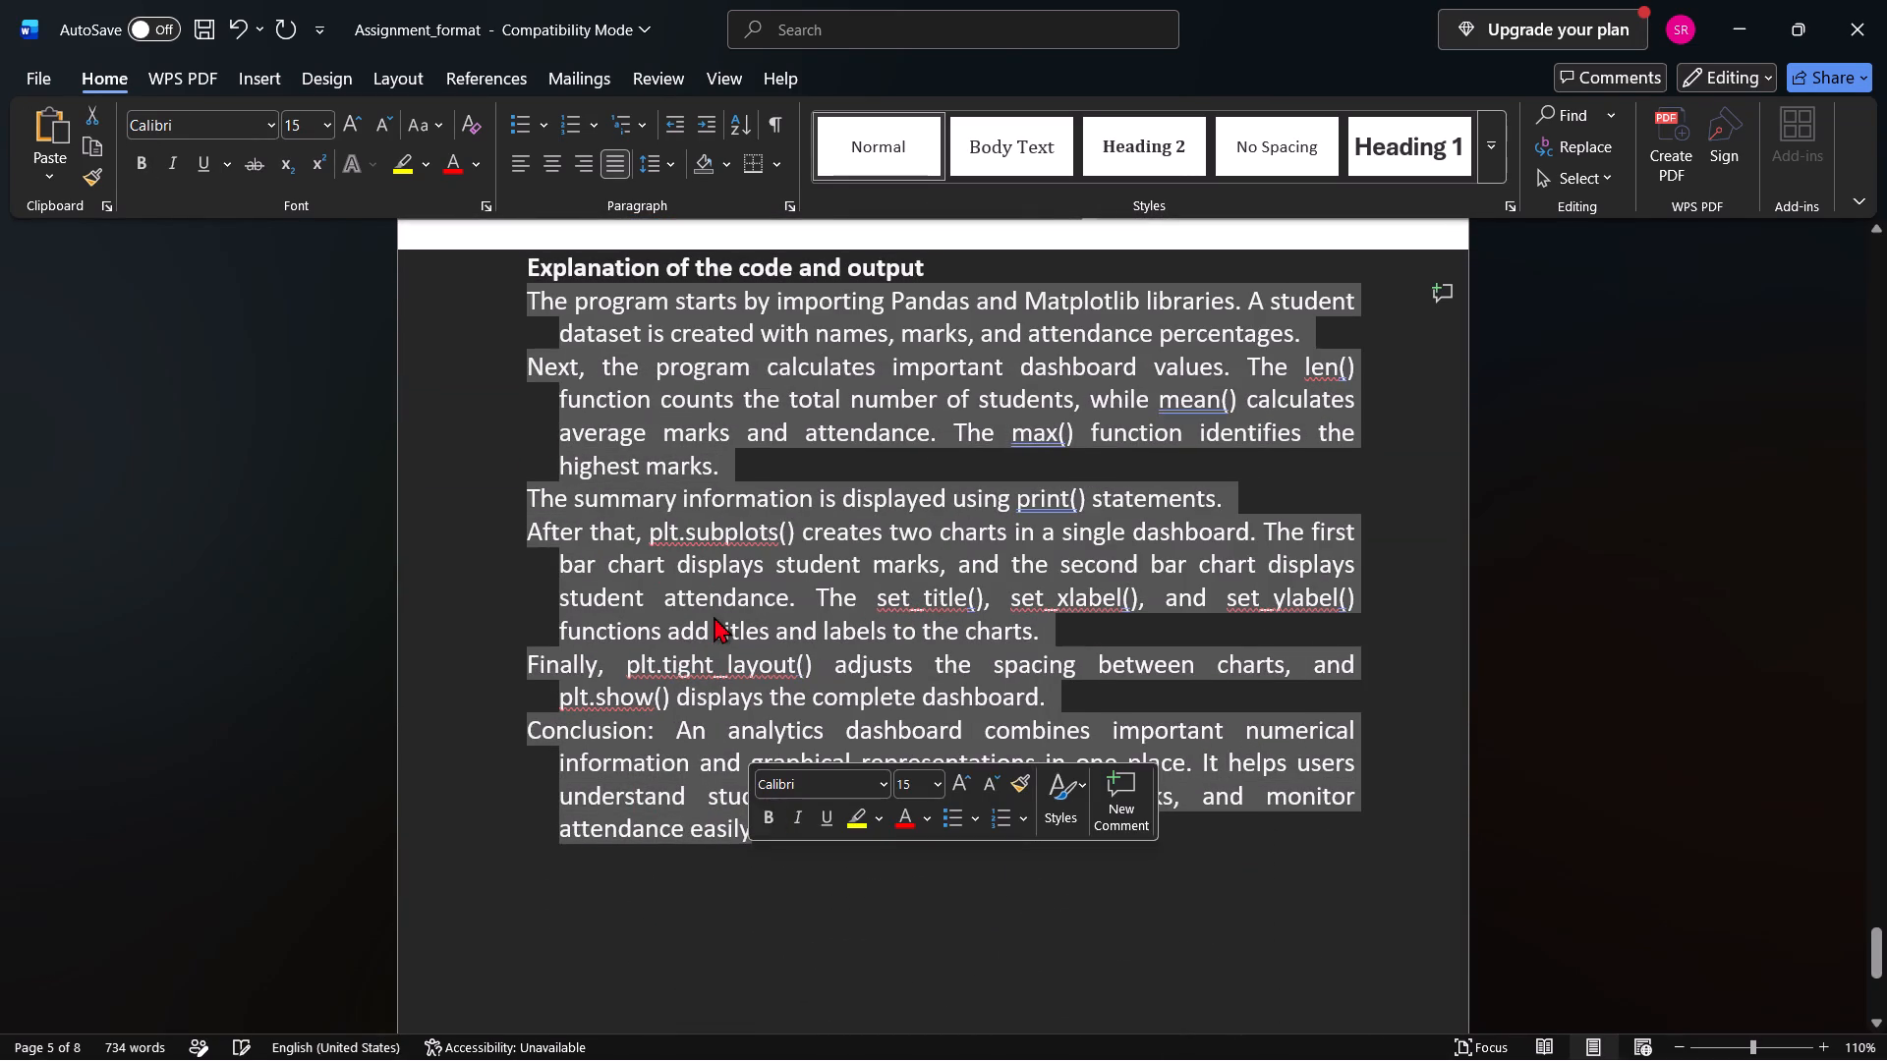
{"action": "left_click", "coordinate": [714, 616]}
Delete blank lines between the Marks vs Attendance scatter plot image and the "Explanation of the code and output" heading below it.
{"action": "scroll", "coordinate": [714, 616], "scroll_direction": "up", "scroll_amount": 6}
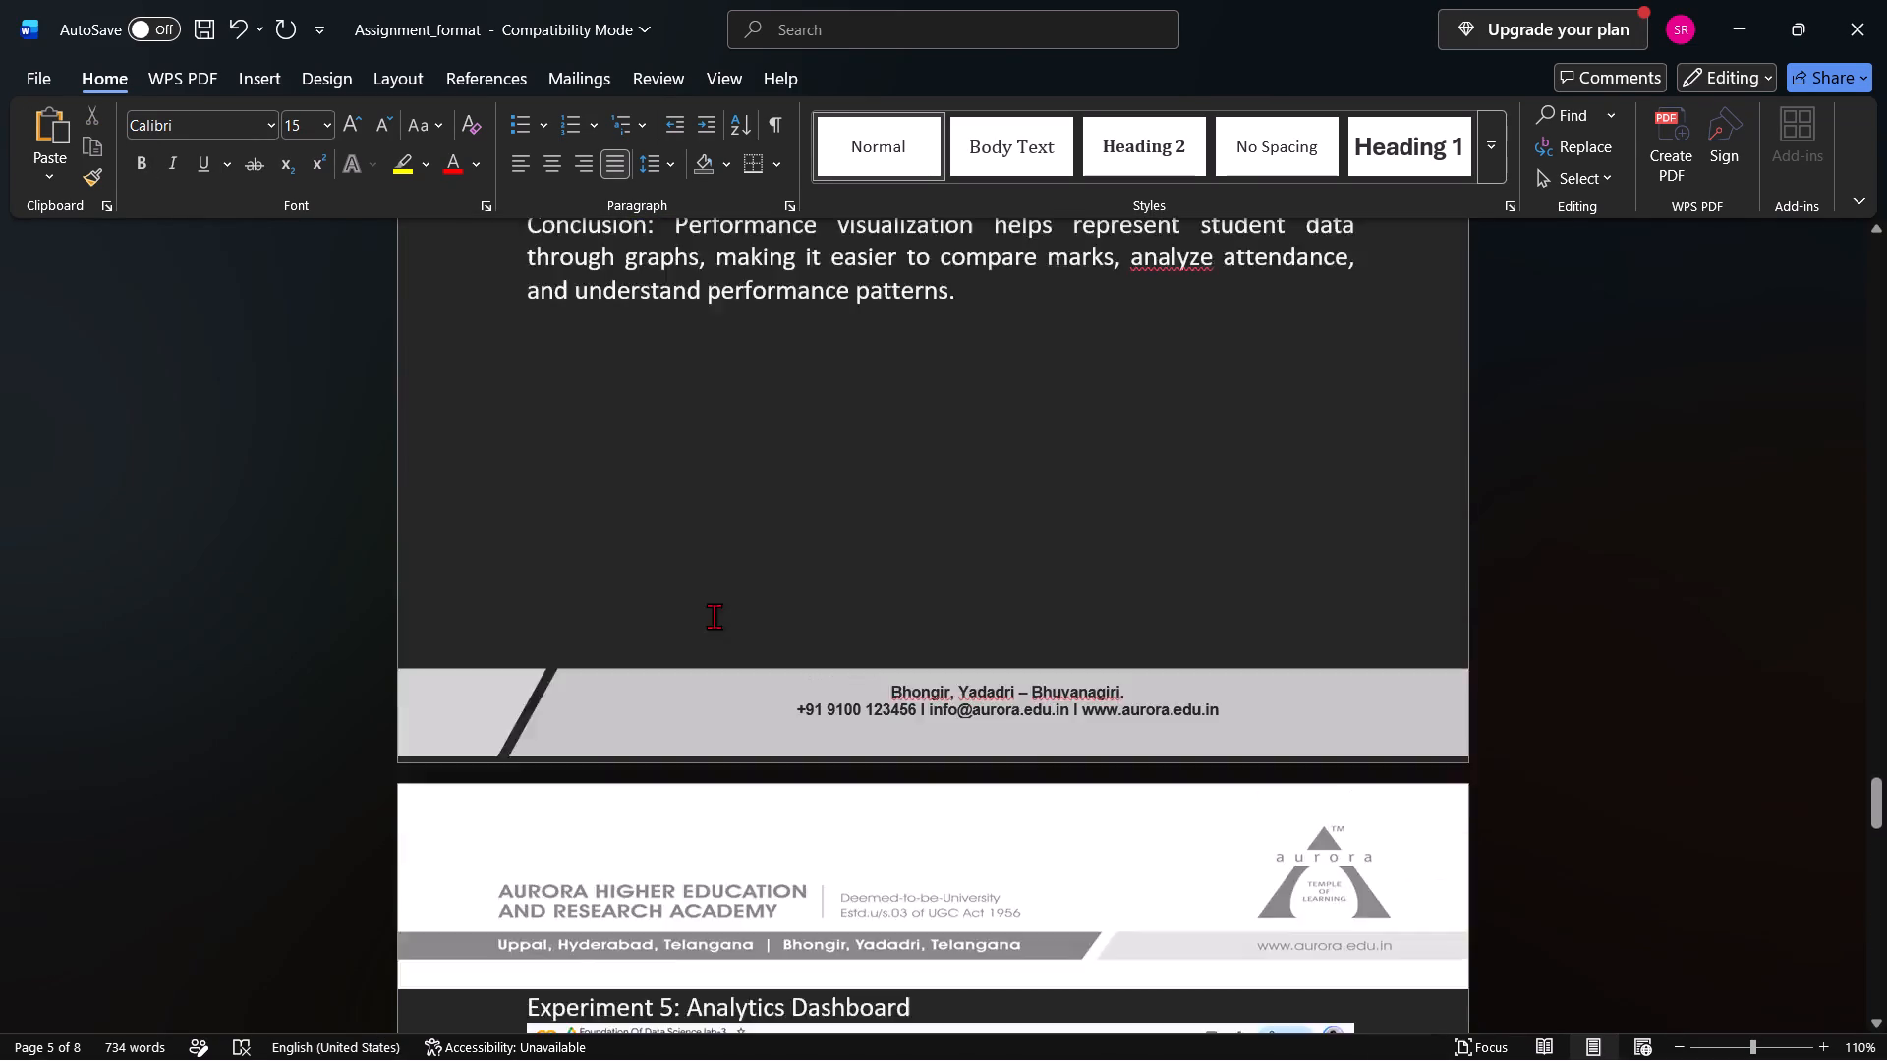
{"action": "scroll", "coordinate": [714, 616], "scroll_direction": "up", "scroll_amount": 3}
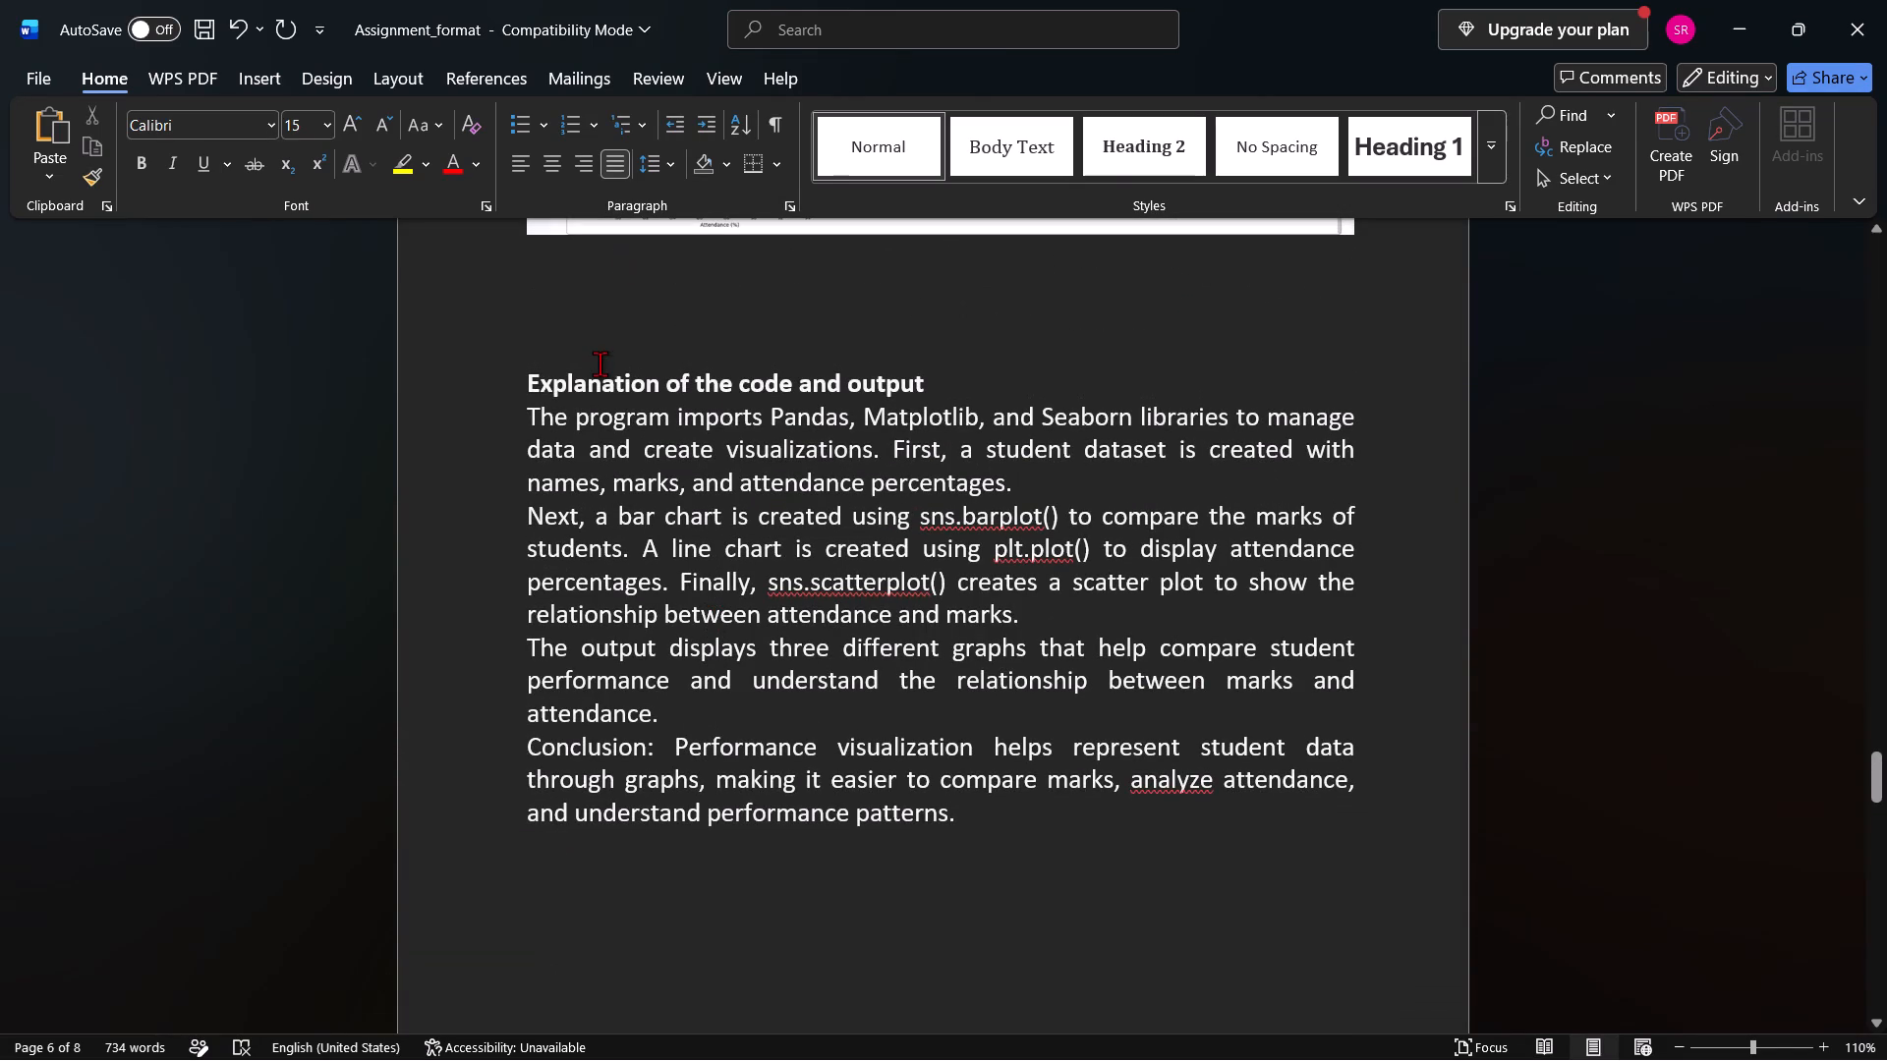
{"action": "scroll", "coordinate": [600, 363], "scroll_direction": "up", "scroll_amount": 1}
{"action": "left_click", "coordinate": [574, 614]}
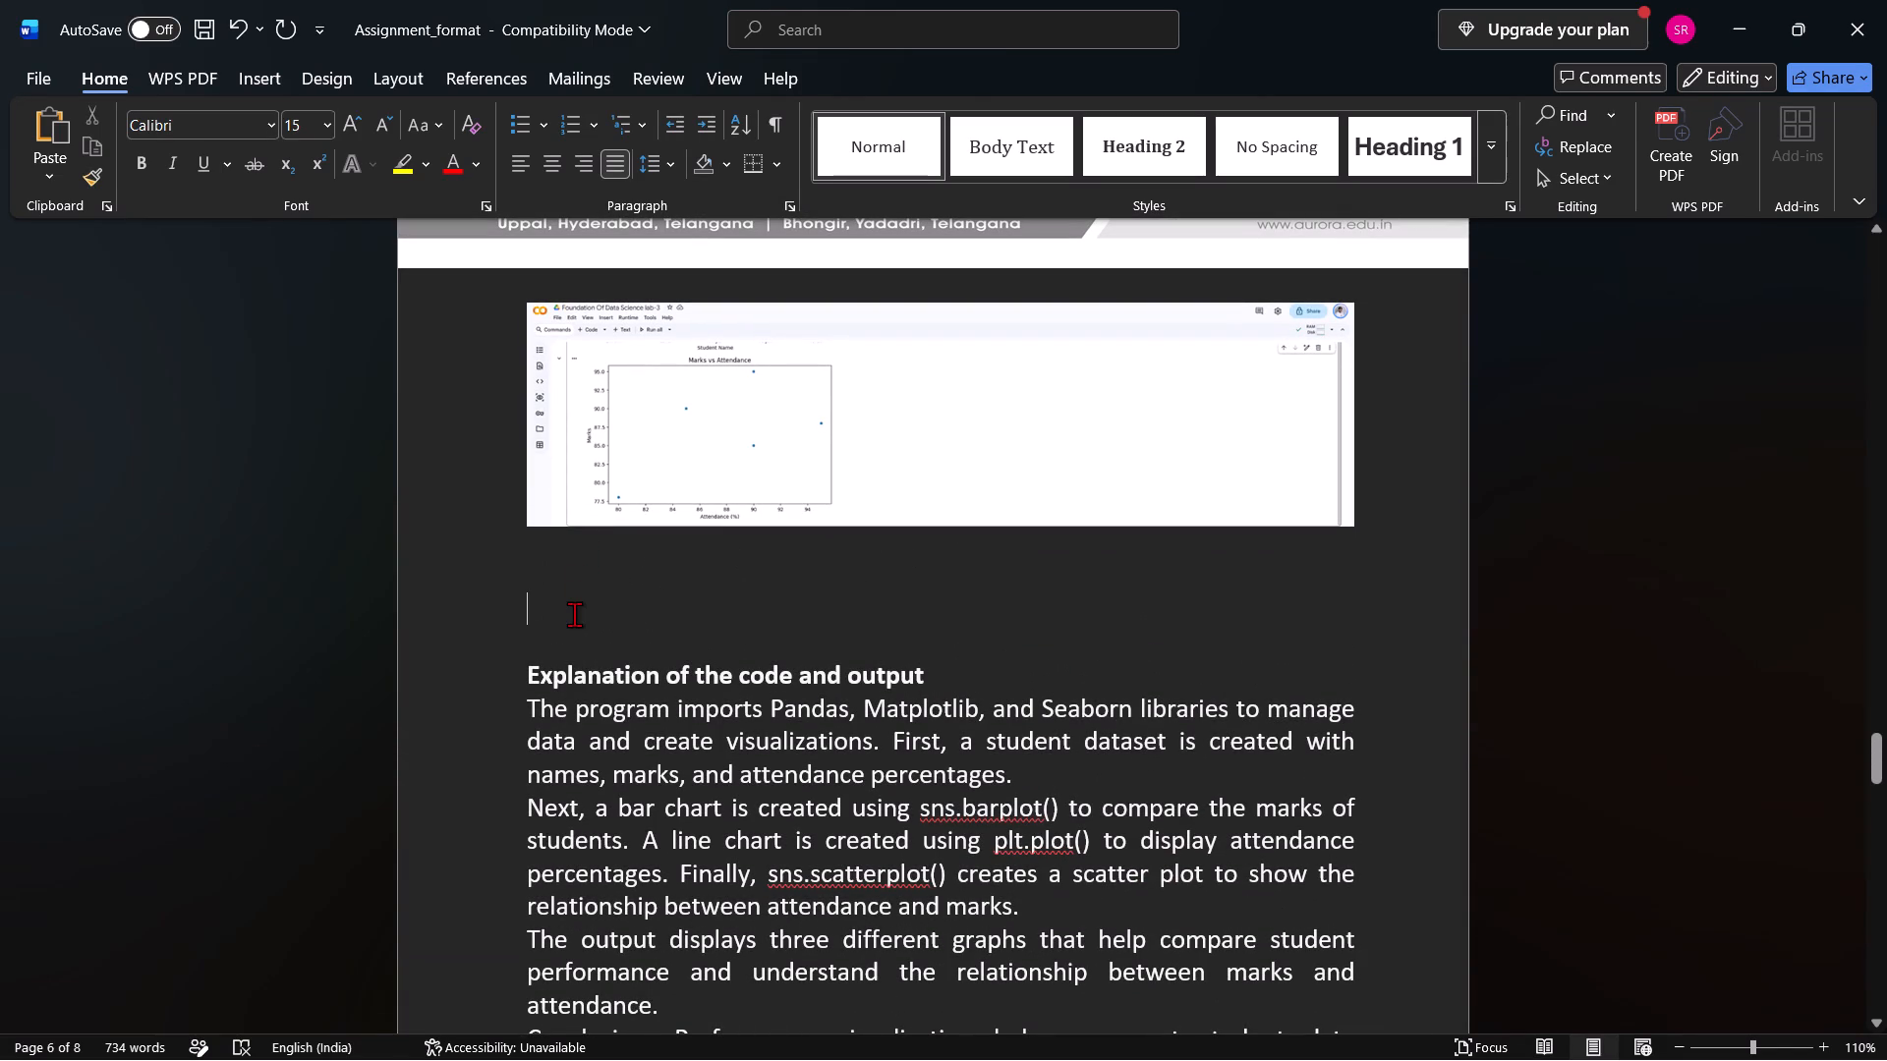
{"action": "key", "text": "BackSpace"}
{"action": "key", "text": "BackSpace"}
Delete the remaining blank line above the "Experiment 1: Dataset Preprocessing" heading at the start of the second page.
{"action": "scroll", "coordinate": [574, 614], "scroll_direction": "up", "scroll_amount": 2}
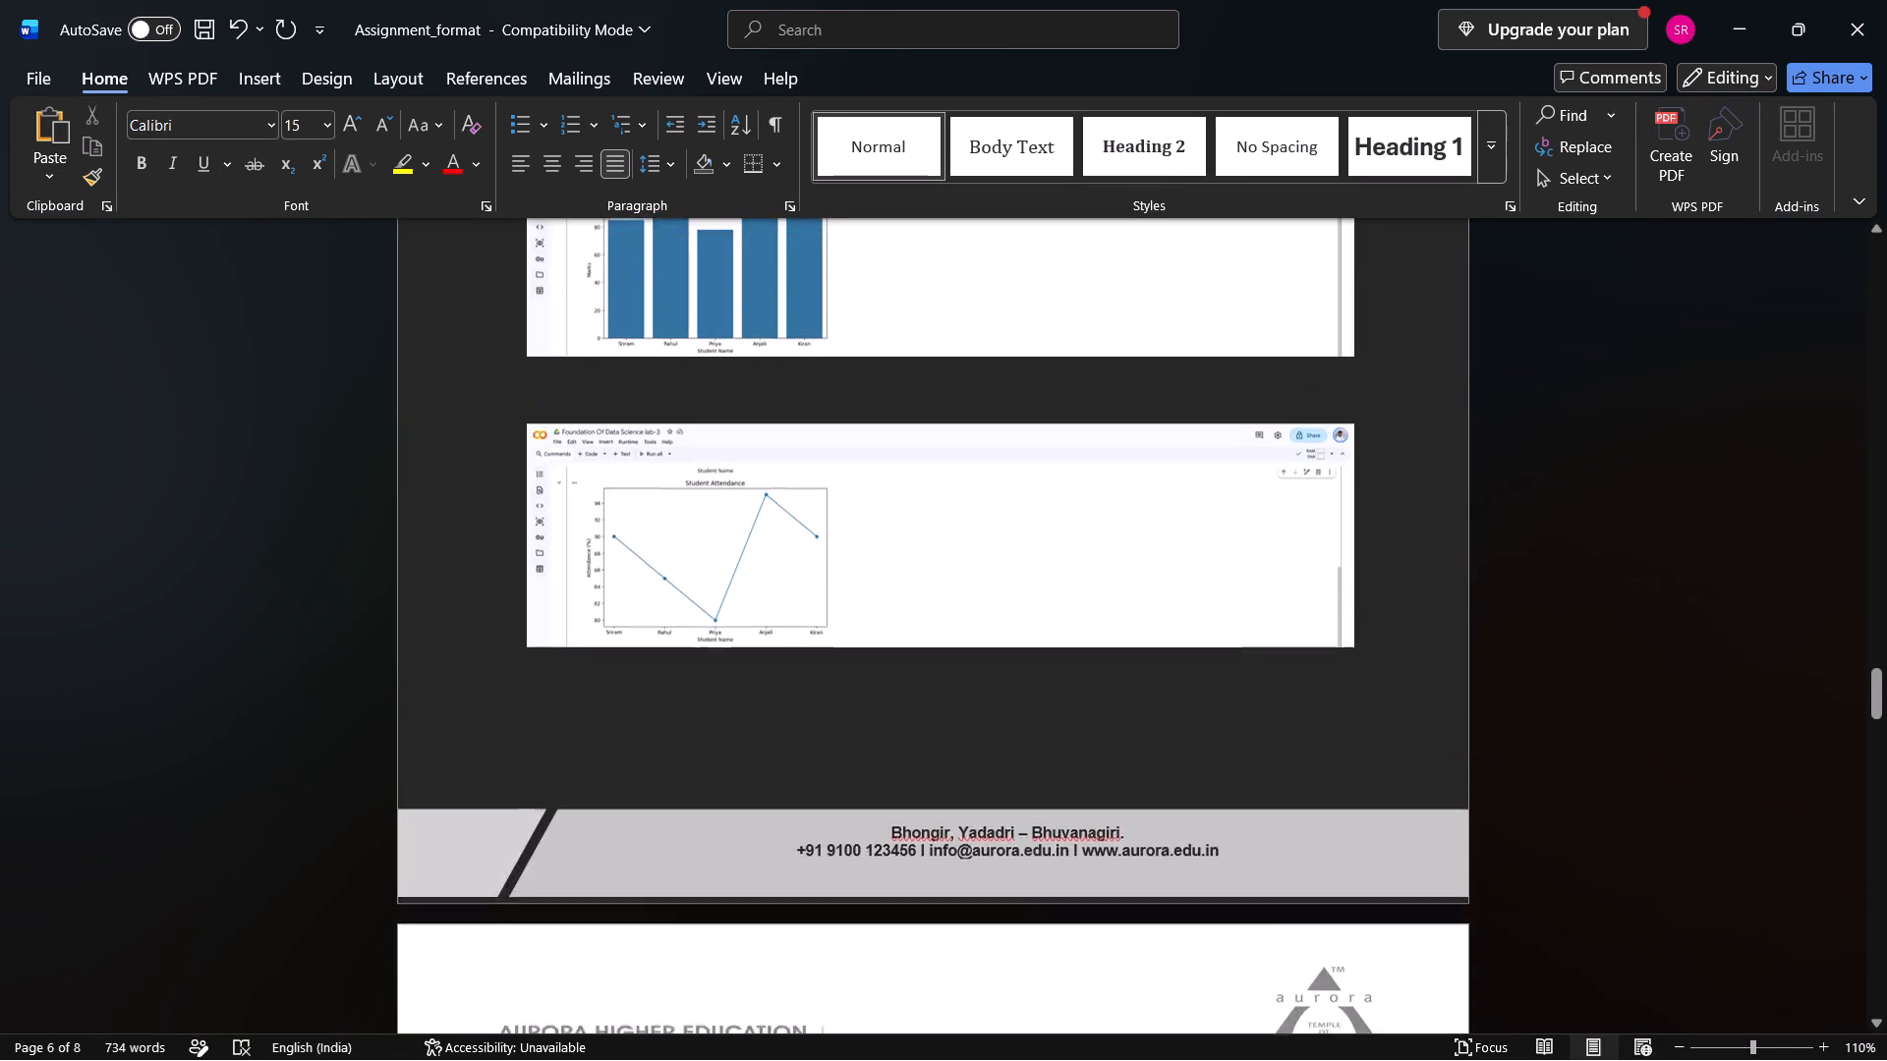
{"action": "scroll", "coordinate": [574, 614], "scroll_direction": "up", "scroll_amount": 5}
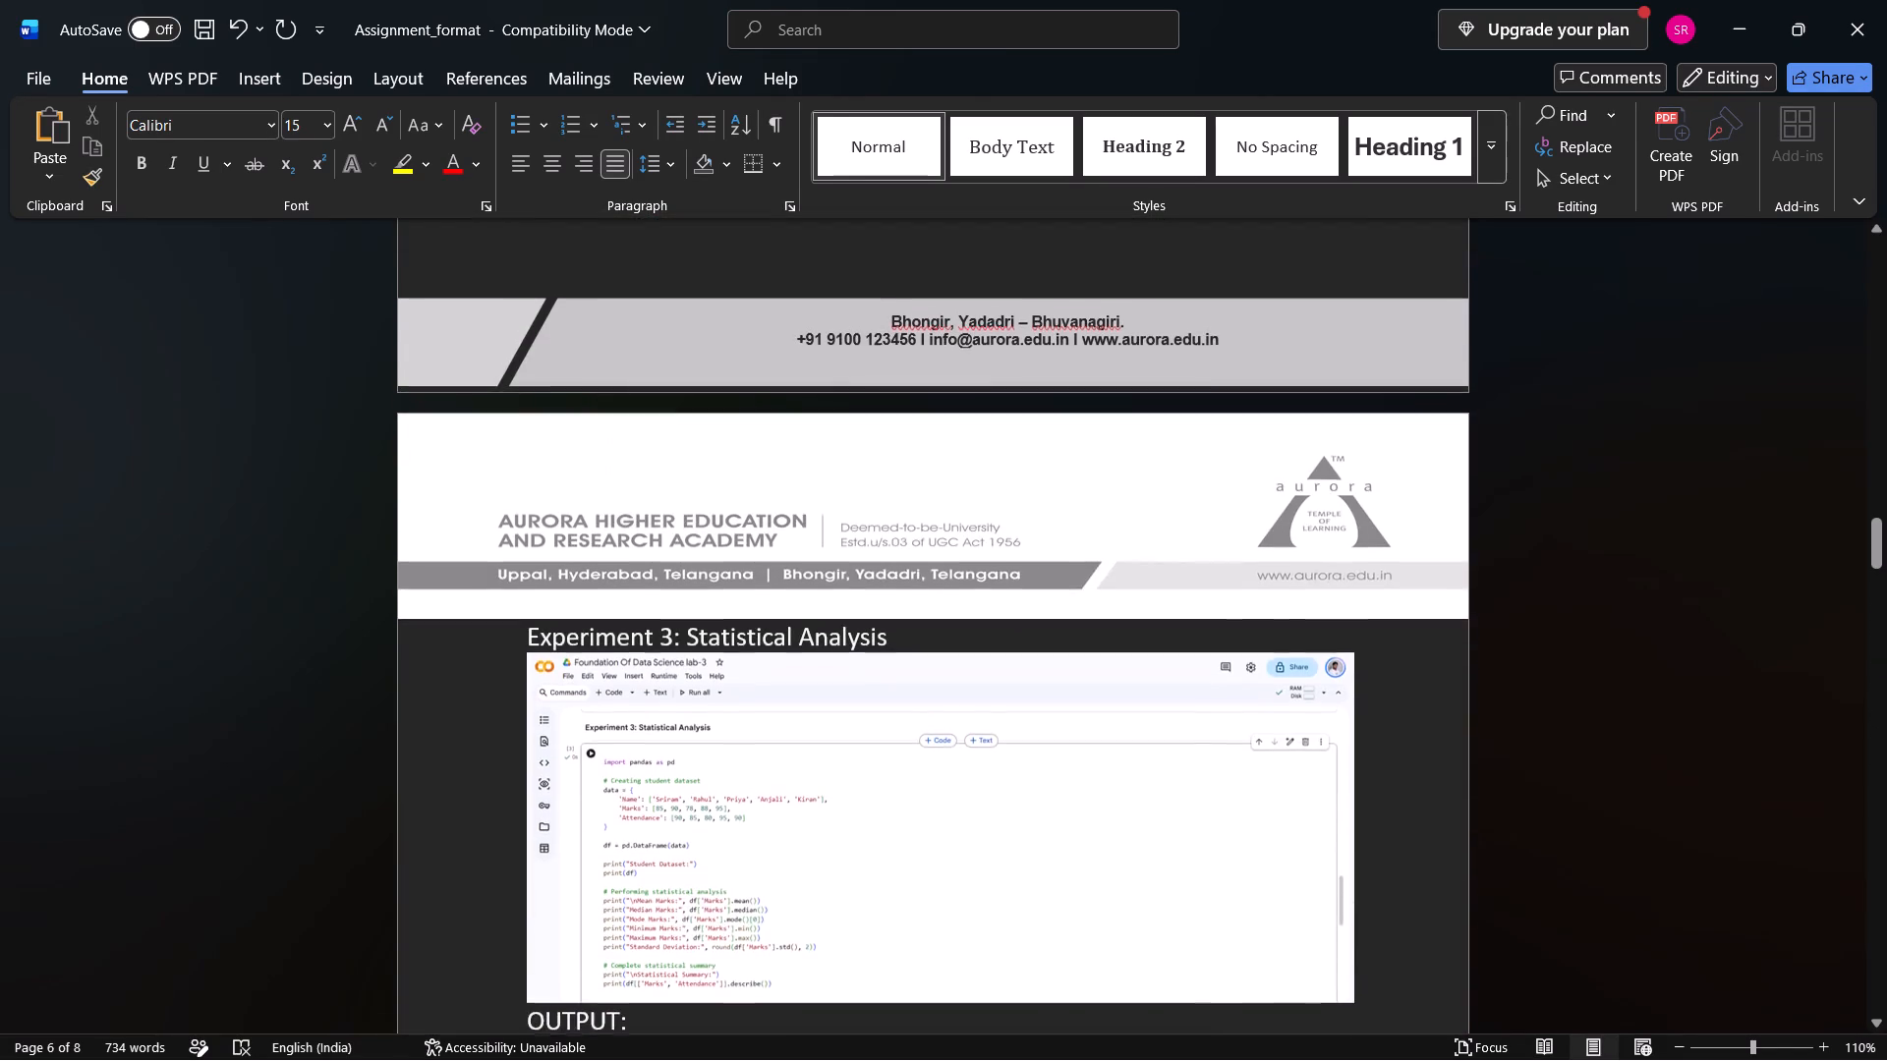
{"action": "scroll", "coordinate": [574, 614], "scroll_direction": "up", "scroll_amount": 8}
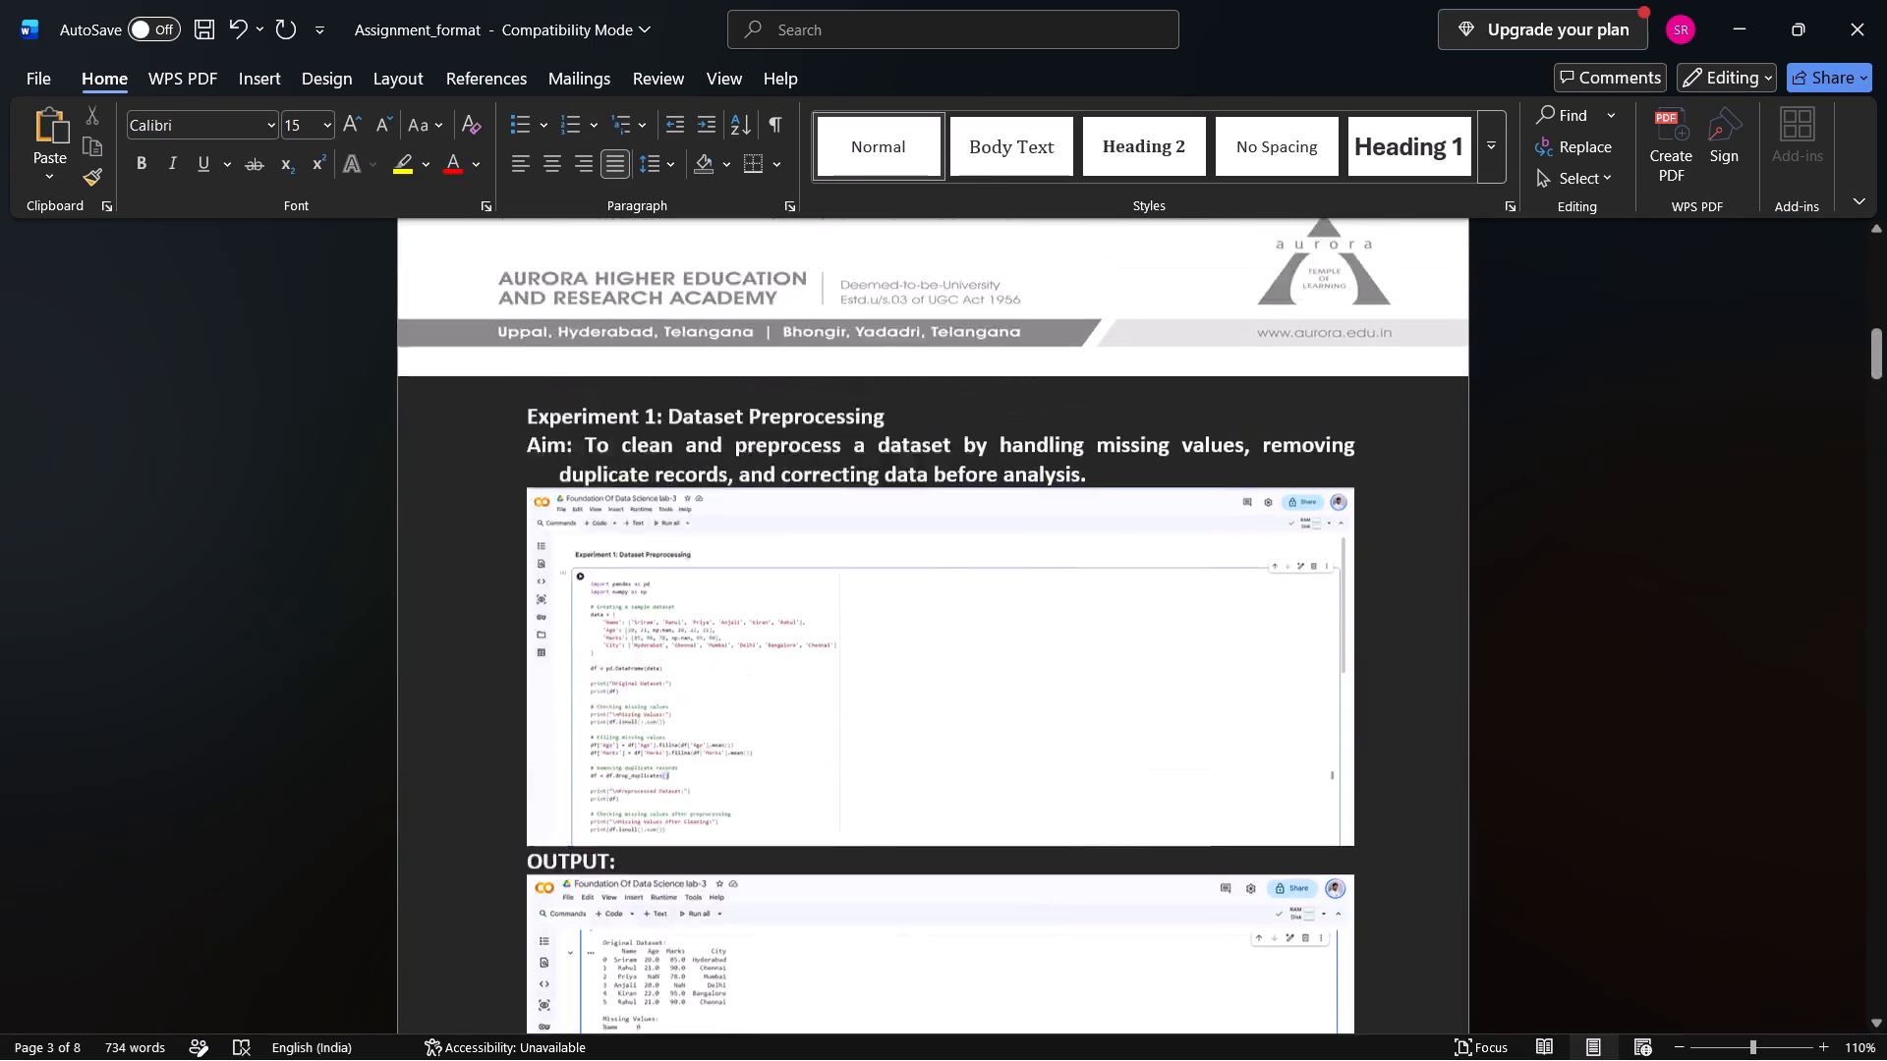
{"action": "scroll", "coordinate": [574, 614], "scroll_direction": "up", "scroll_amount": 2}
{"action": "scroll", "coordinate": [574, 614], "scroll_direction": "down", "scroll_amount": 5}
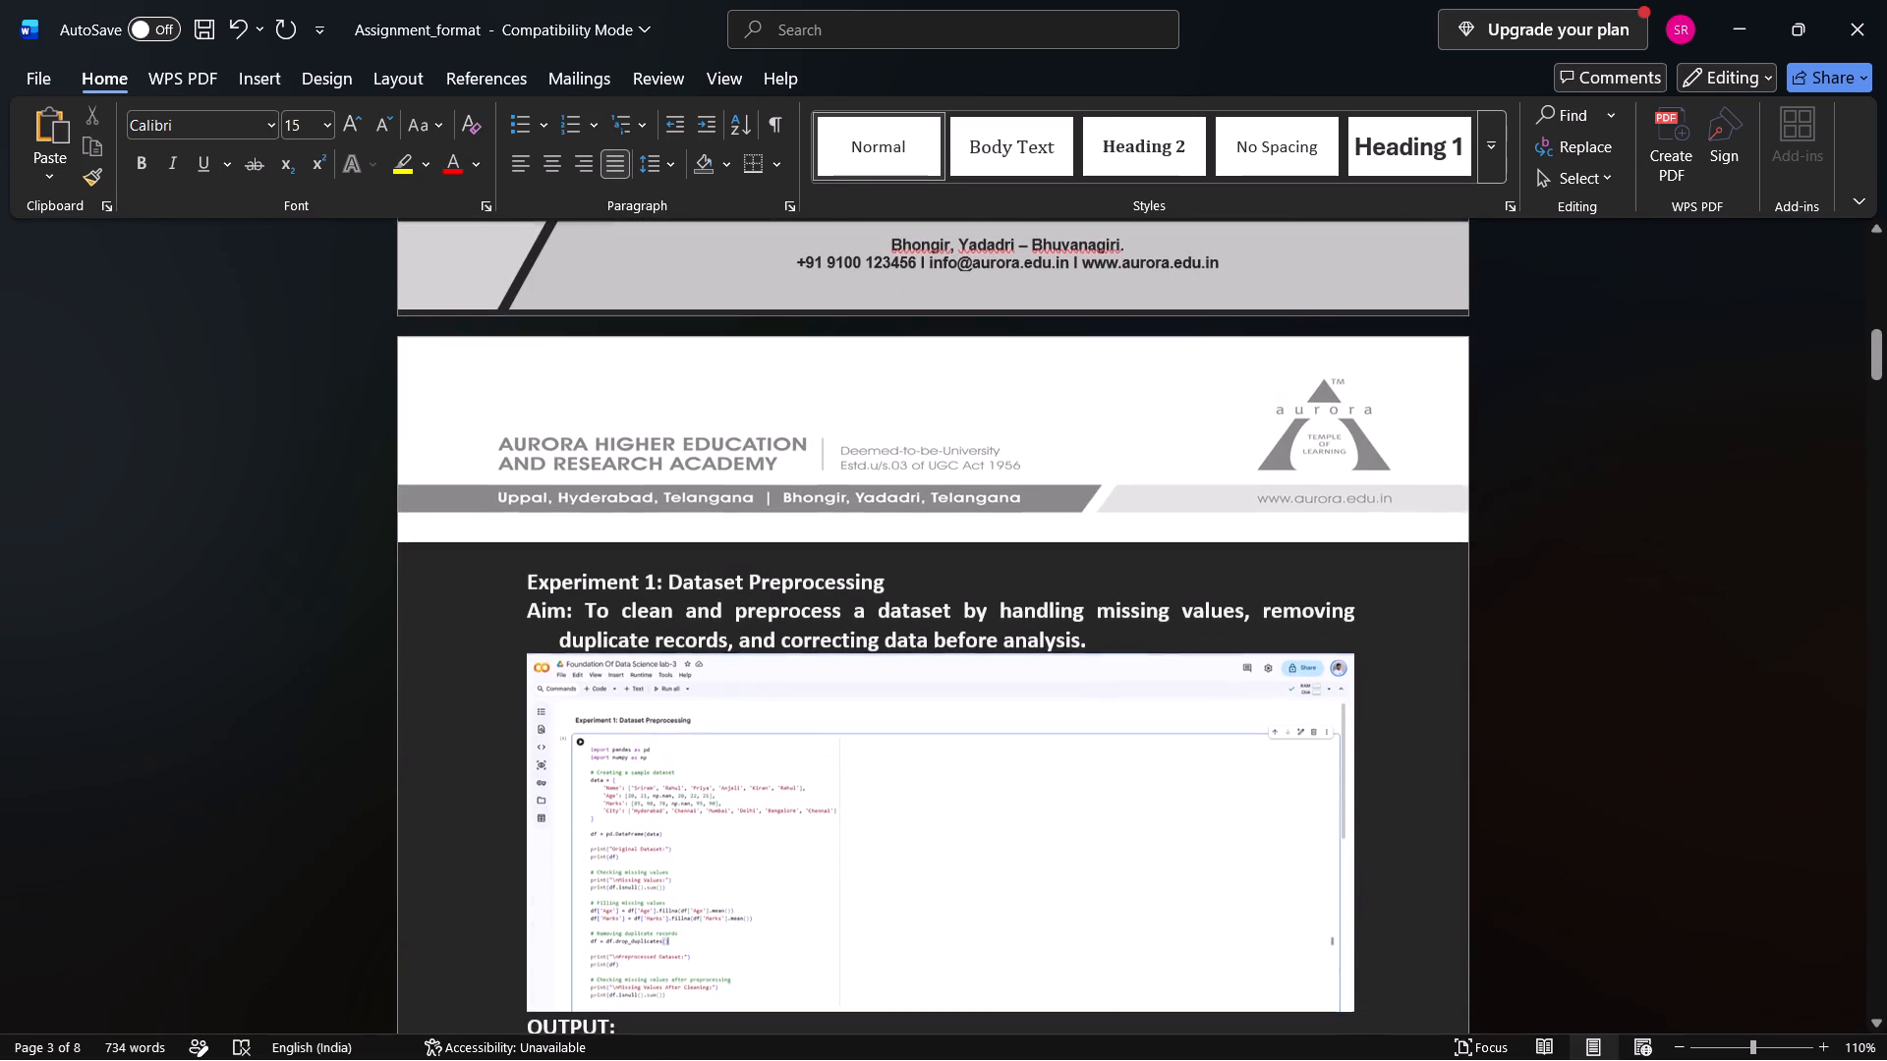
{"action": "left_click", "coordinate": [532, 551]}
{"action": "key", "text": "BackSpace"}
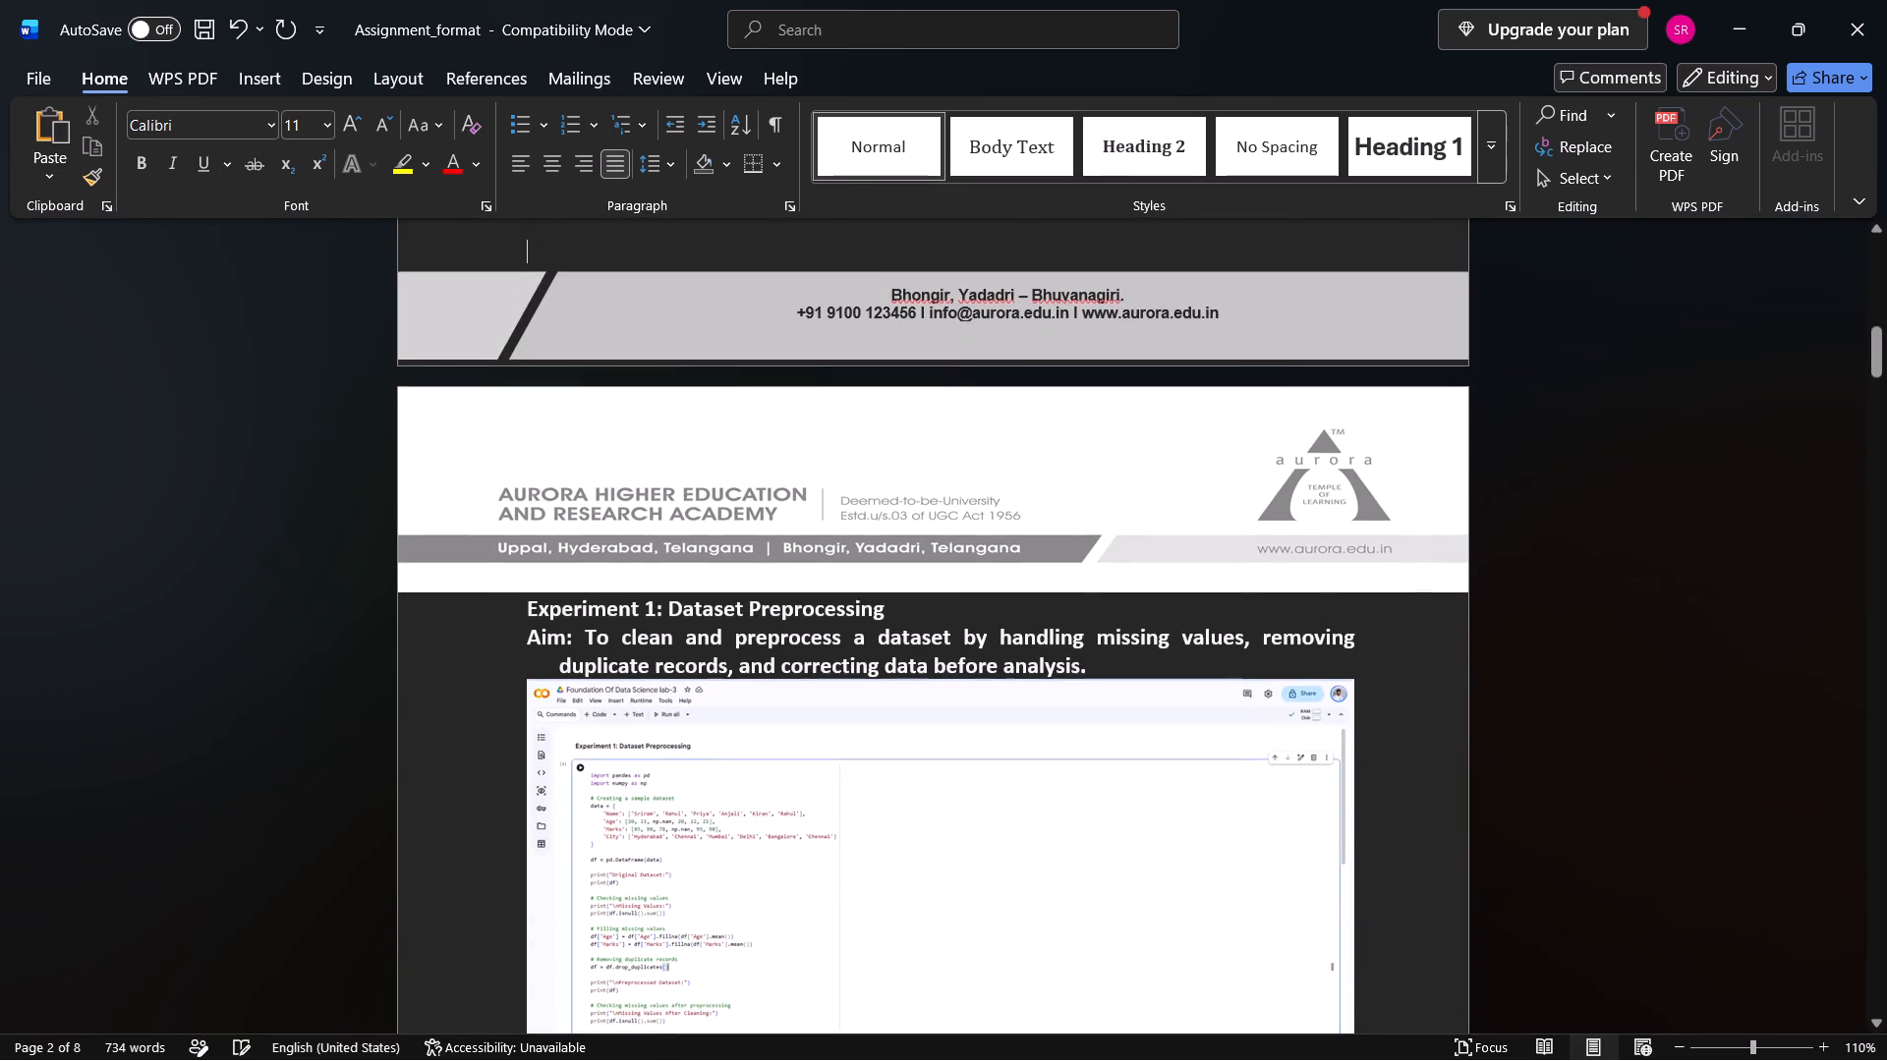
Start exporting the report as a PDF and choose the Downloads folder as its destination.
{"action": "scroll", "coordinate": [532, 551], "scroll_direction": "down", "scroll_amount": 3}
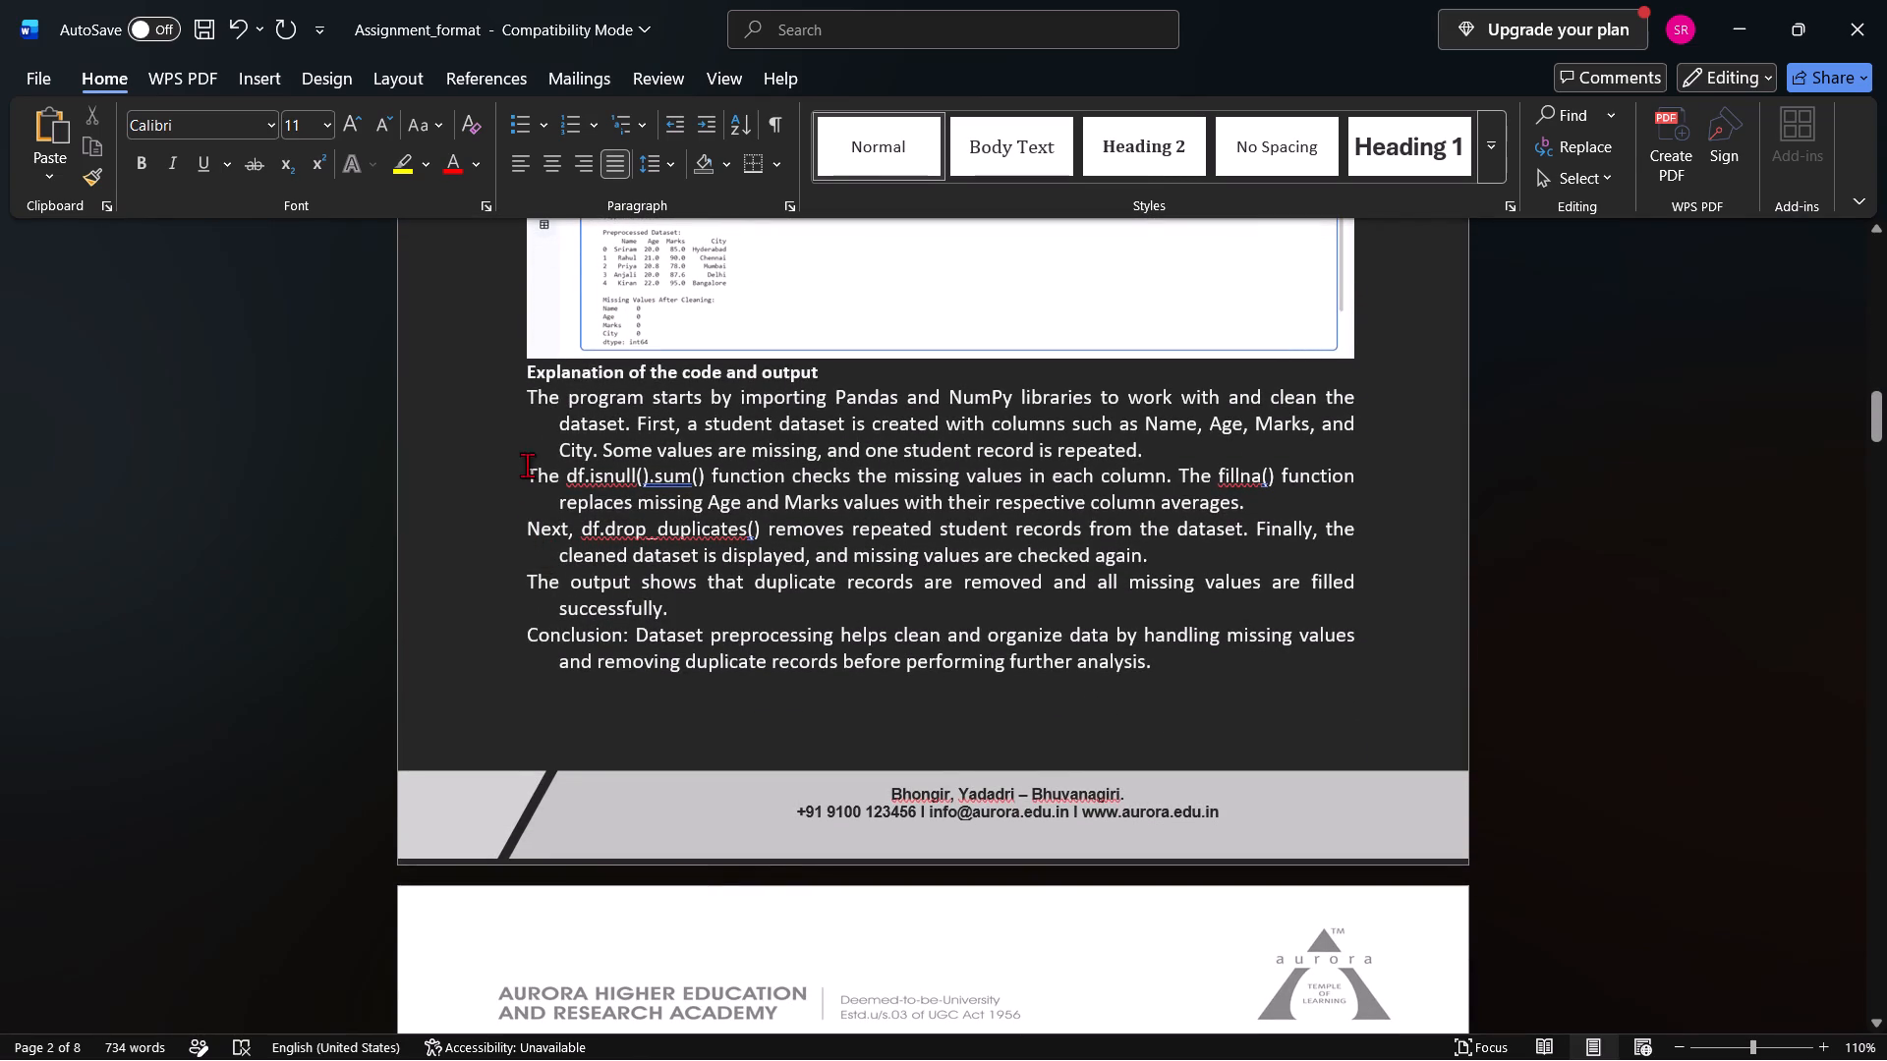
{"action": "scroll", "coordinate": [533, 447], "scroll_direction": "up", "scroll_amount": 7}
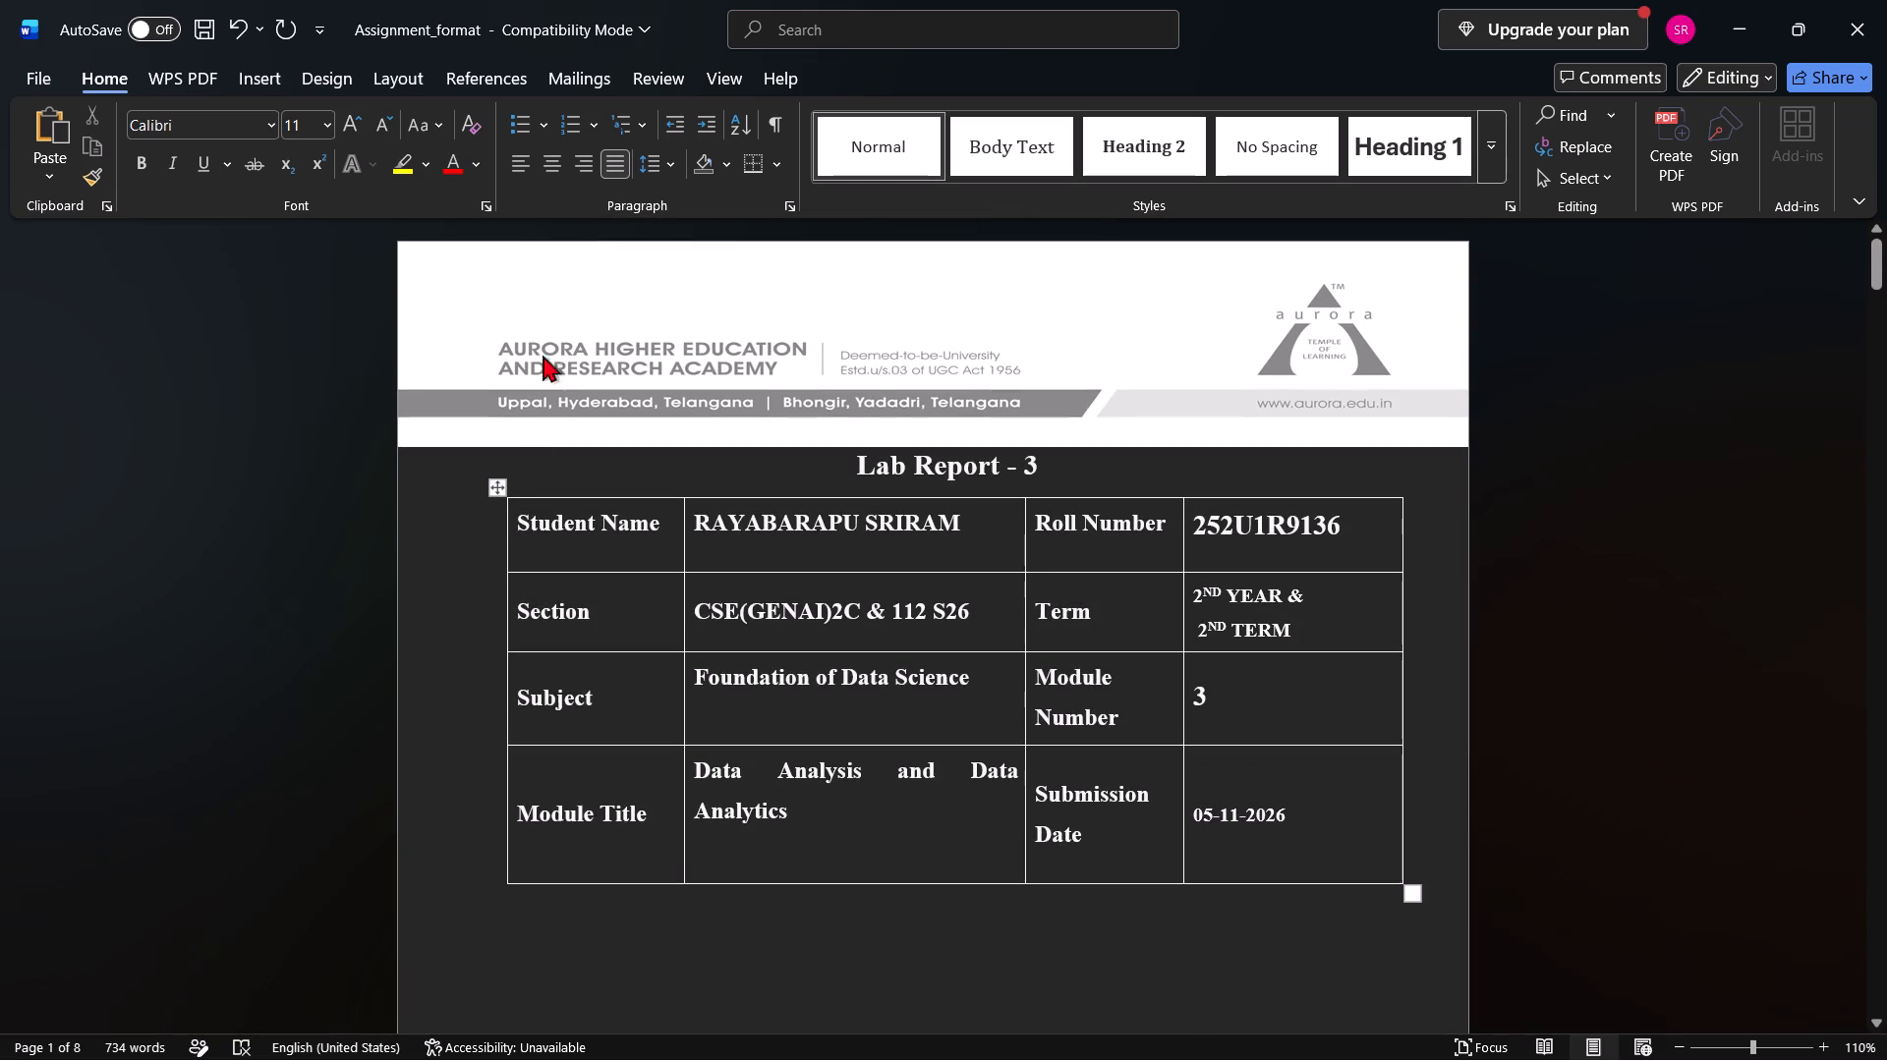
{"action": "left_click", "coordinate": [43, 71]}
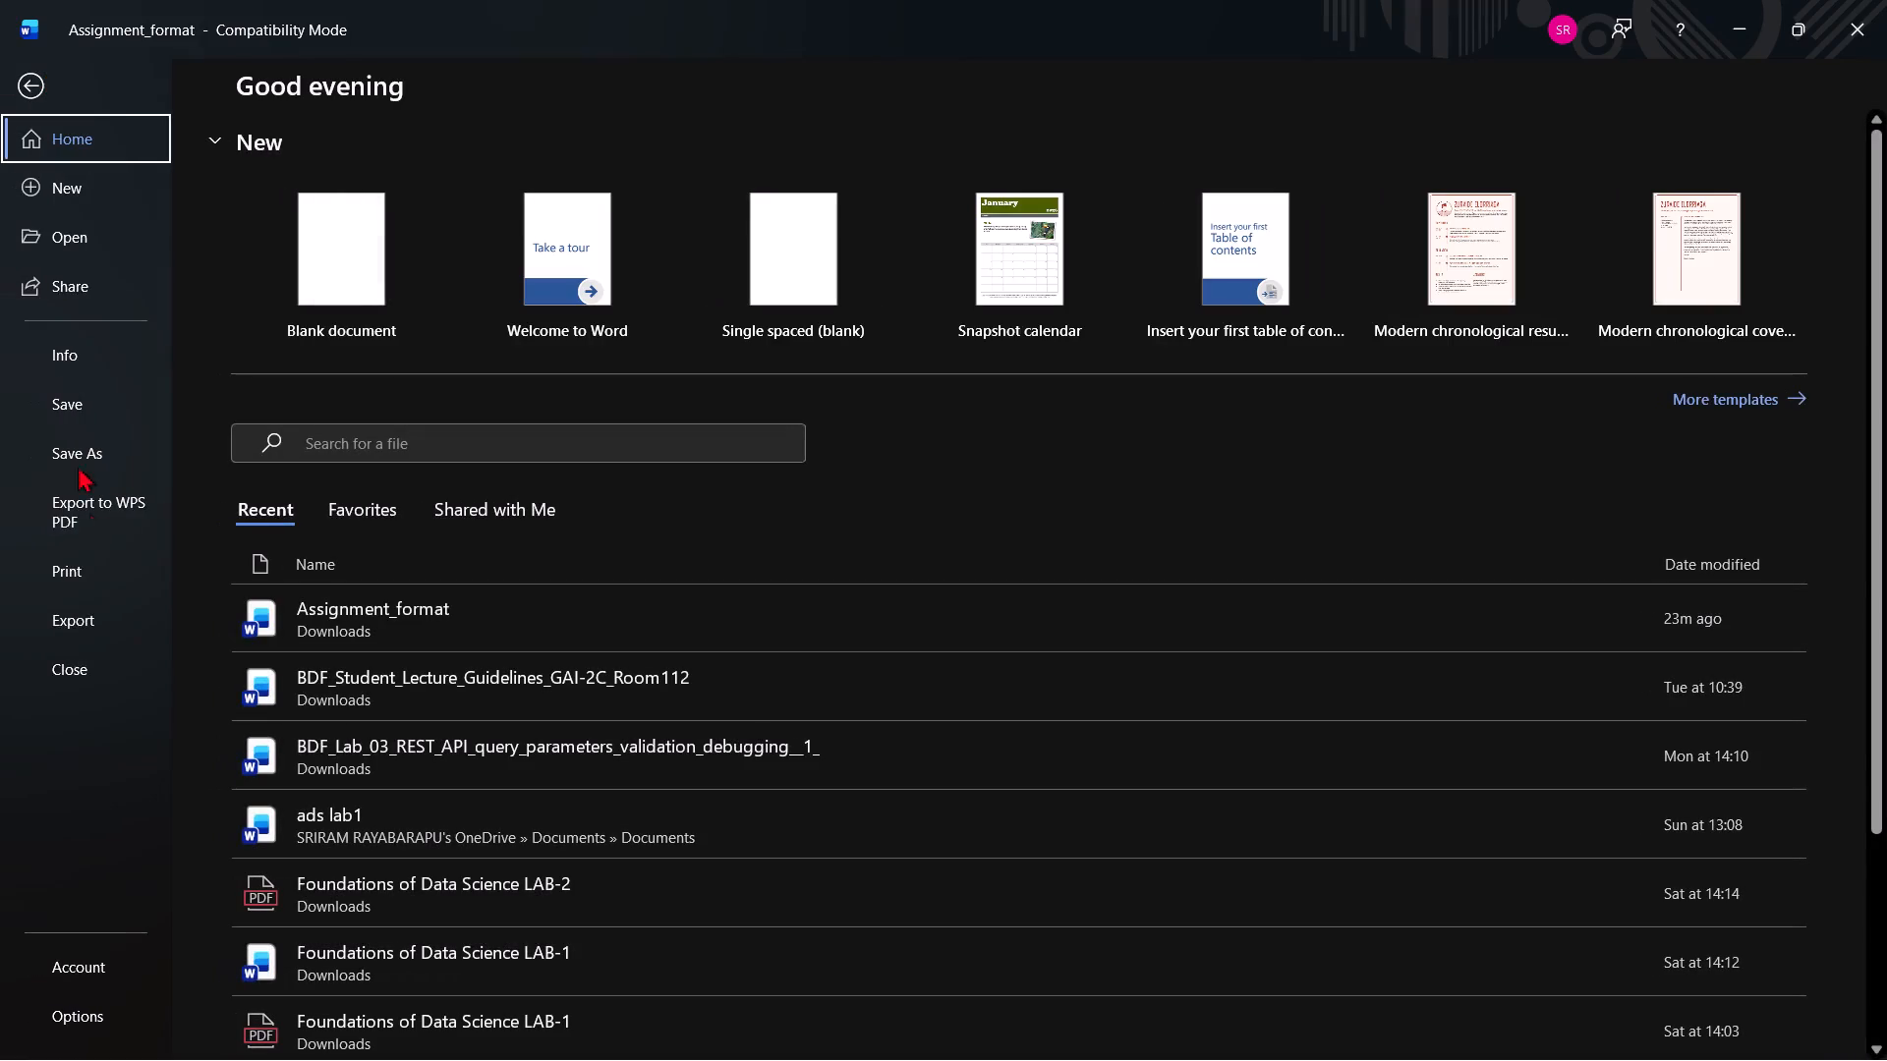
{"action": "left_click", "coordinate": [90, 452]}
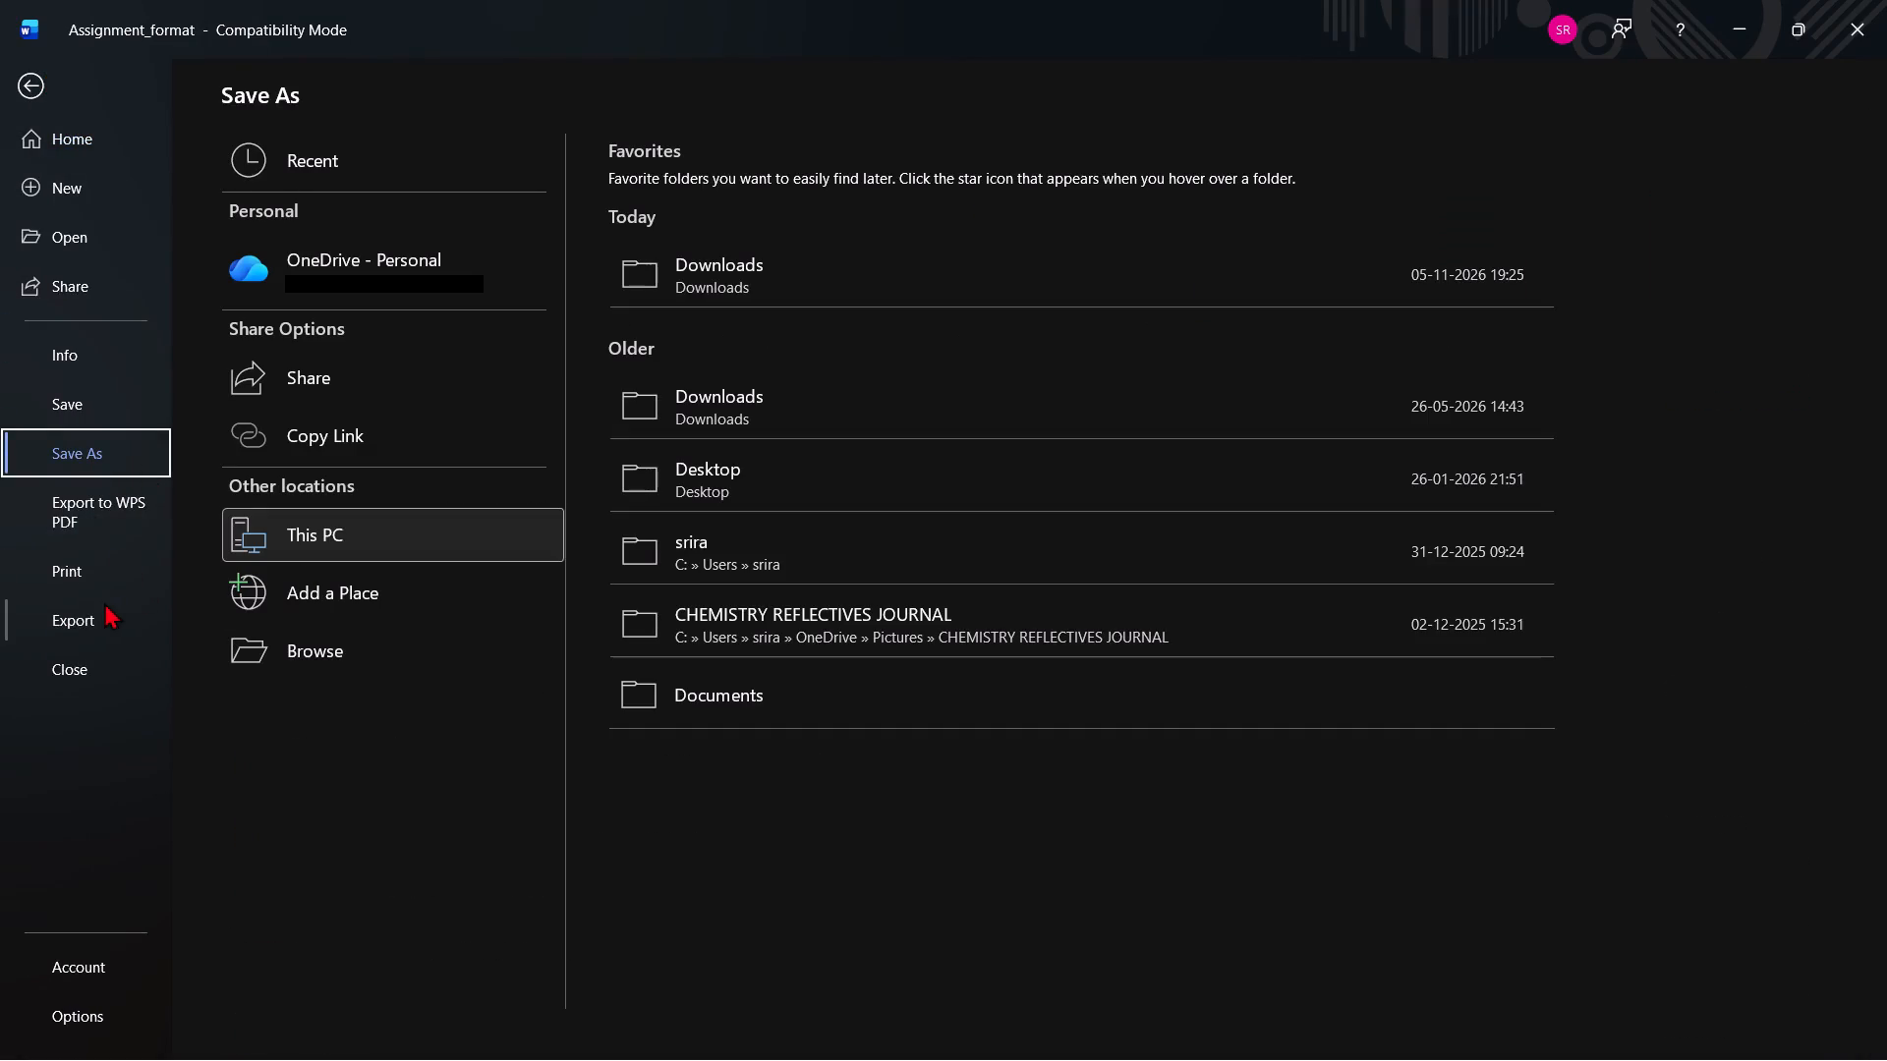
{"action": "left_click", "coordinate": [285, 538]}
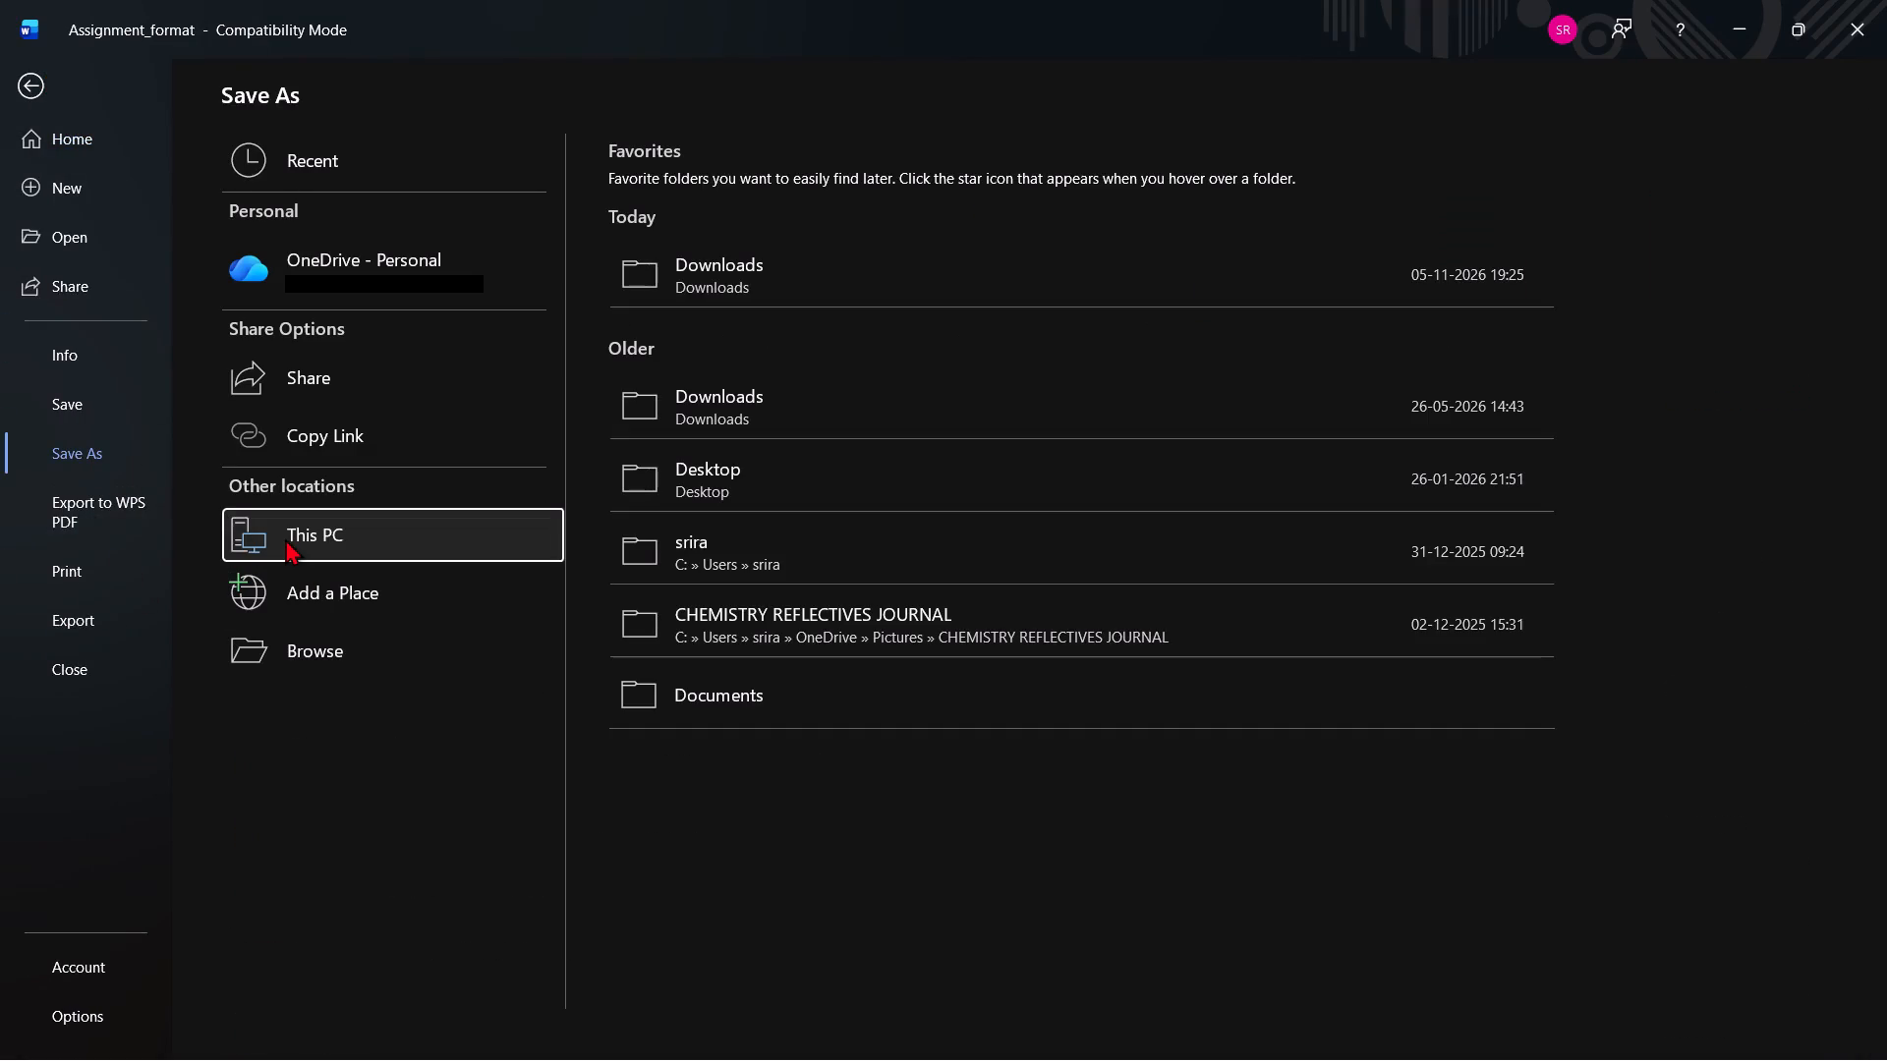
{"action": "left_click", "coordinate": [64, 620]}
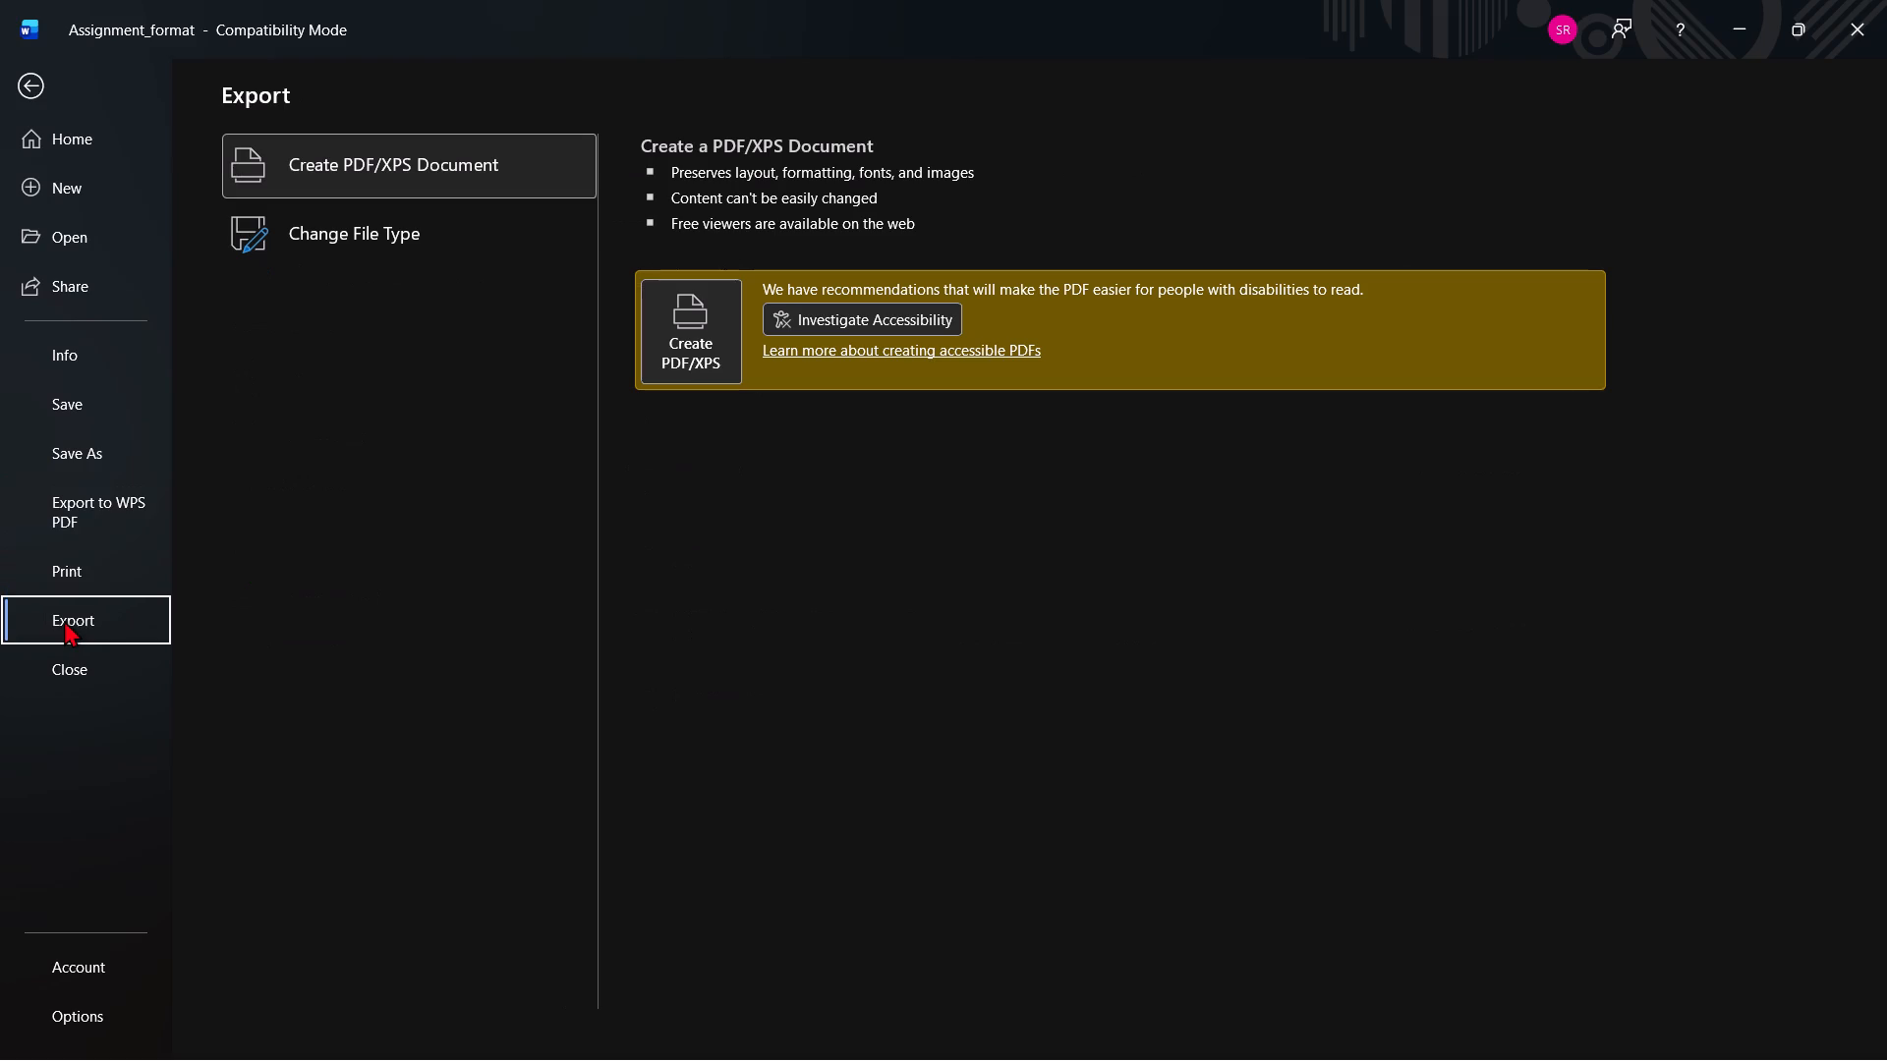
{"action": "left_click", "coordinate": [679, 330]}
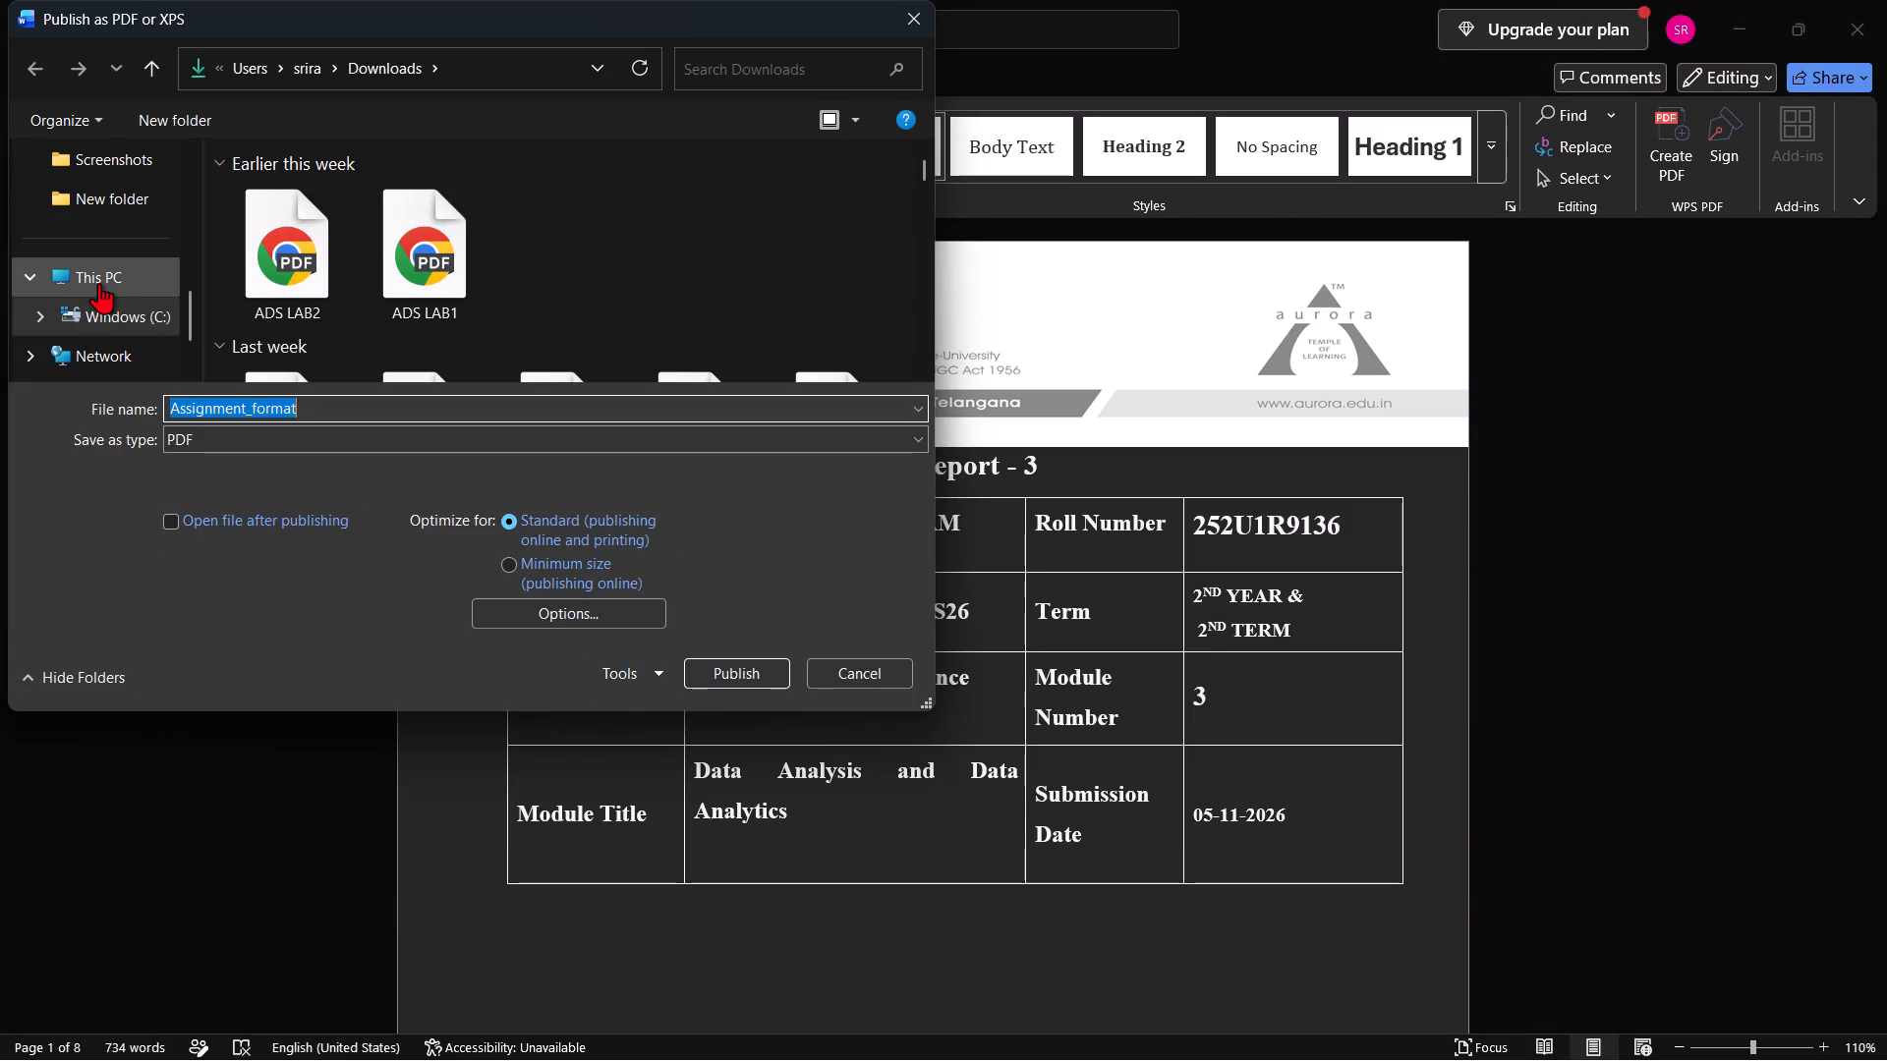
{"action": "scroll", "coordinate": [105, 276], "scroll_direction": "down", "scroll_amount": 1}
{"action": "scroll", "coordinate": [105, 276], "scroll_direction": "up", "scroll_amount": 1}
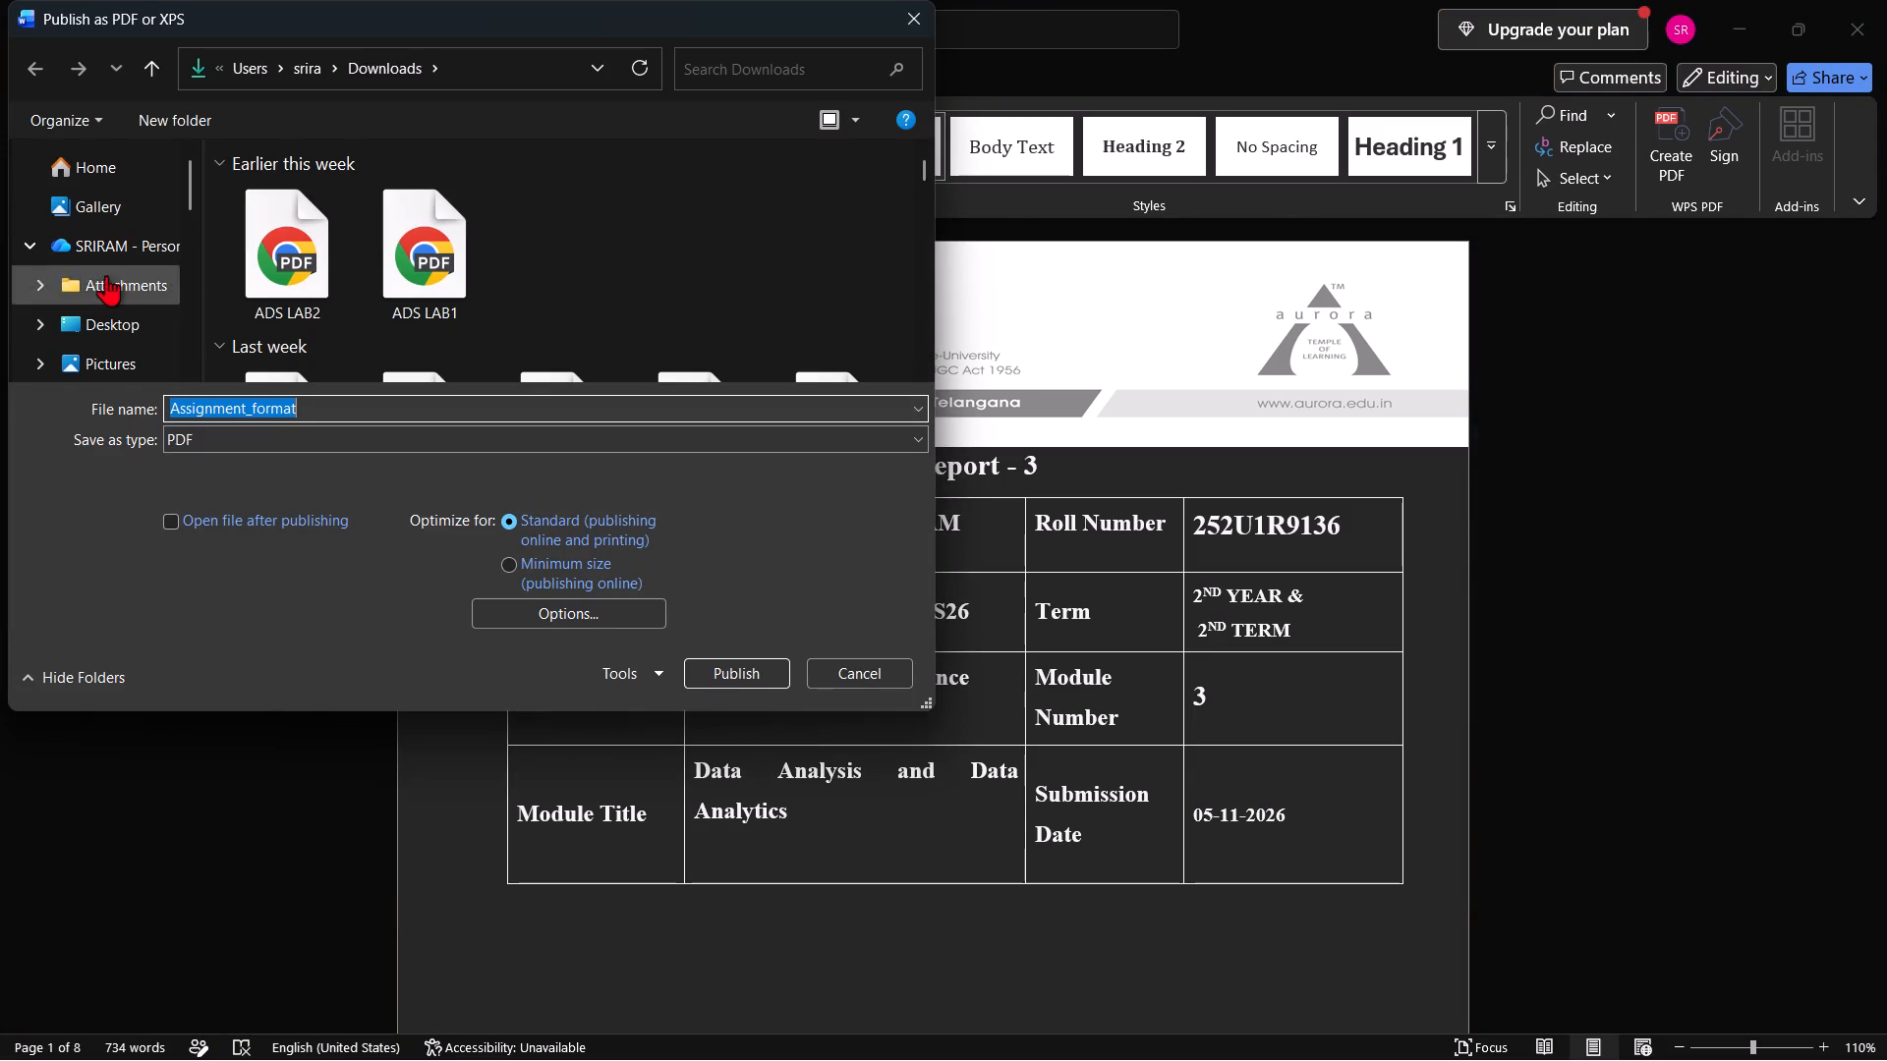
{"action": "scroll", "coordinate": [106, 328], "scroll_direction": "down", "scroll_amount": 1}
{"action": "left_click", "coordinate": [100, 346]}
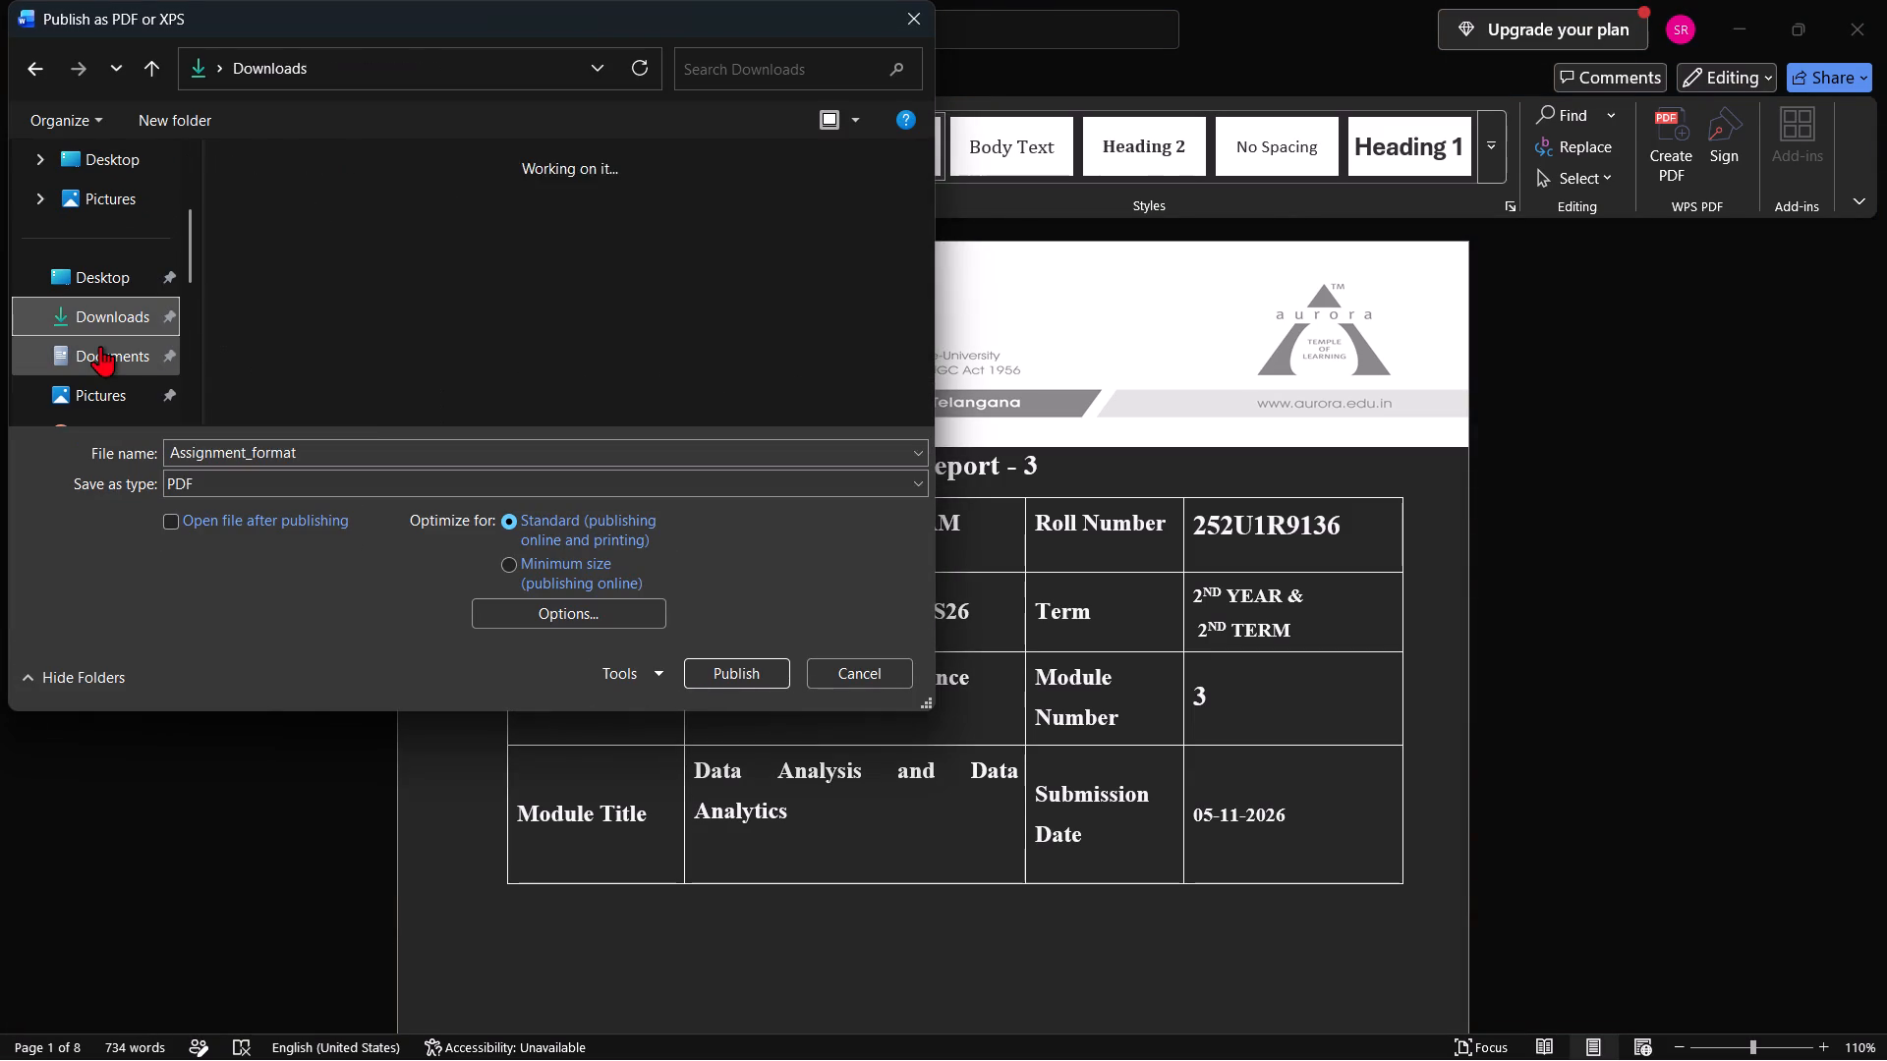
Name the PDF "FDS lab3" and publish it.
{"action": "double_click", "coordinate": [268, 457]}
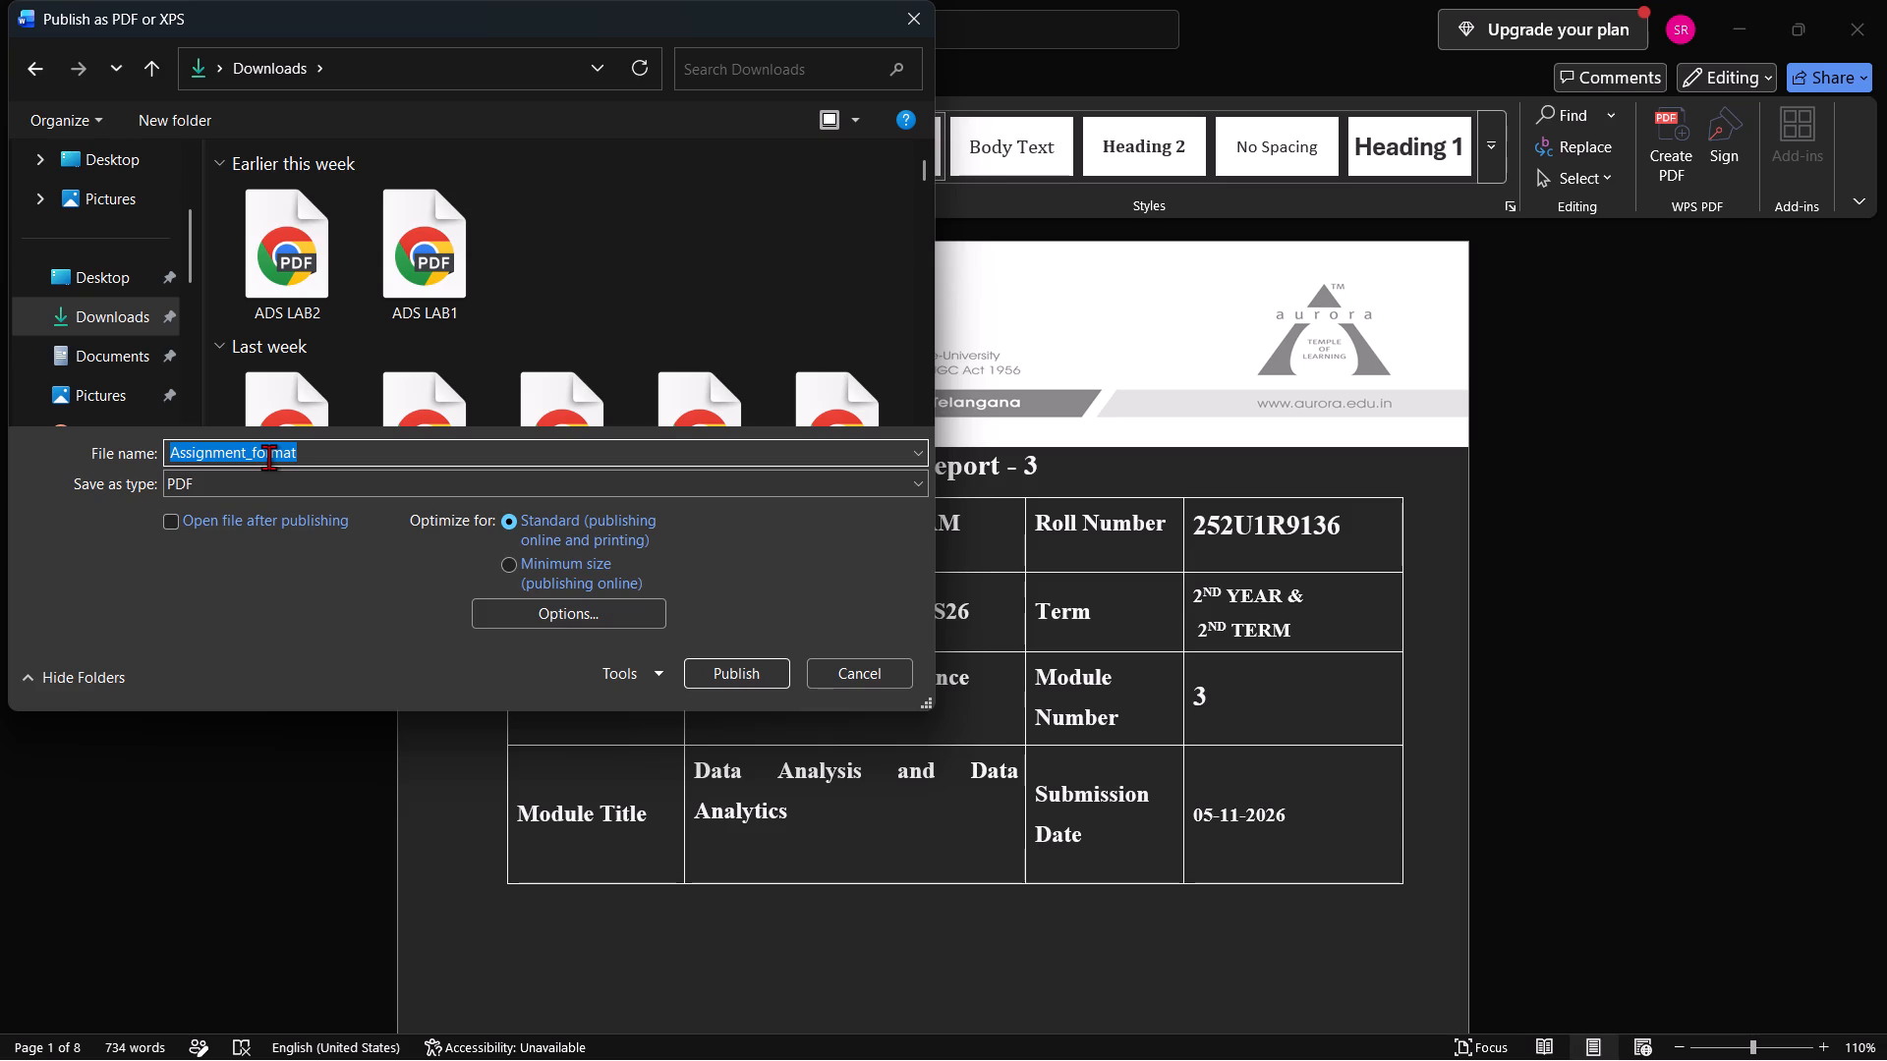
{"action": "key", "text": "f"}
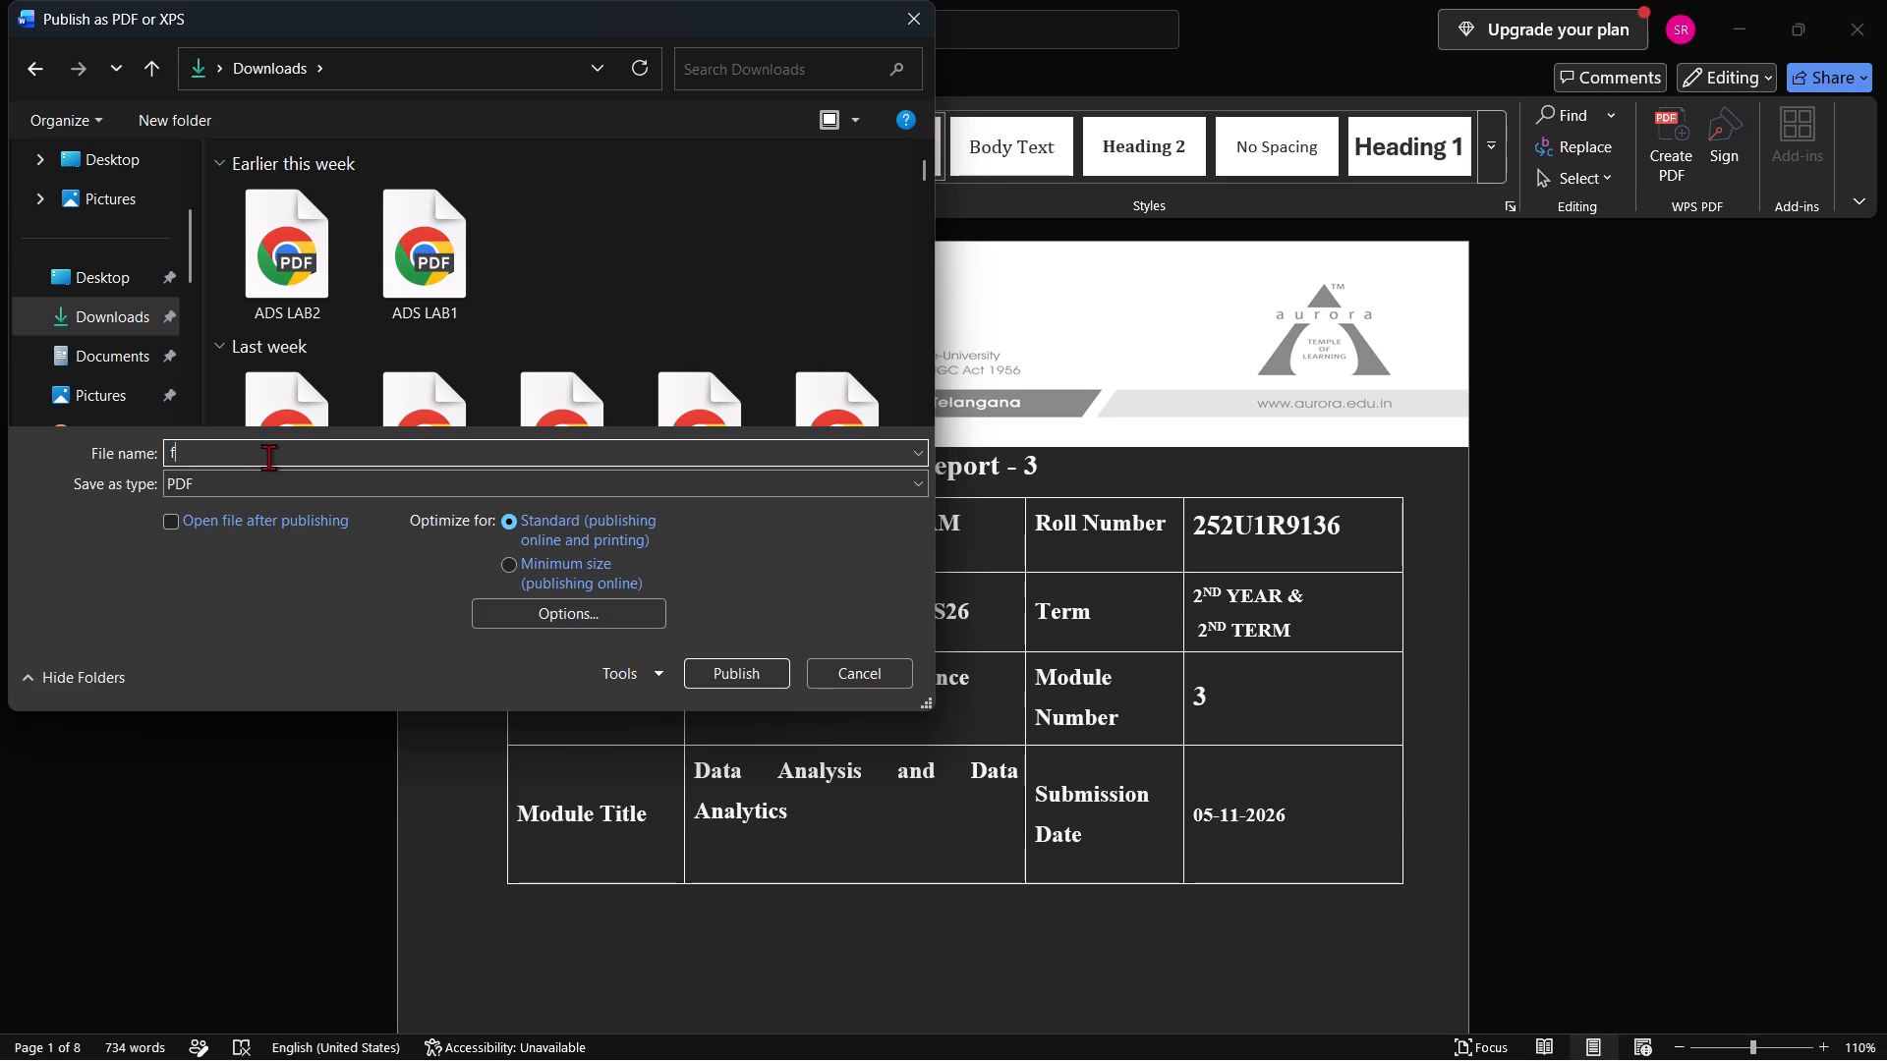
{"action": "key", "text": "BackSpace"}
{"action": "type", "text": "FD"}
{"action": "type", "text": "S"}
{"action": "key", "text": "space"}
{"action": "key", "text": "3"}
{"action": "key", "text": "Return"}
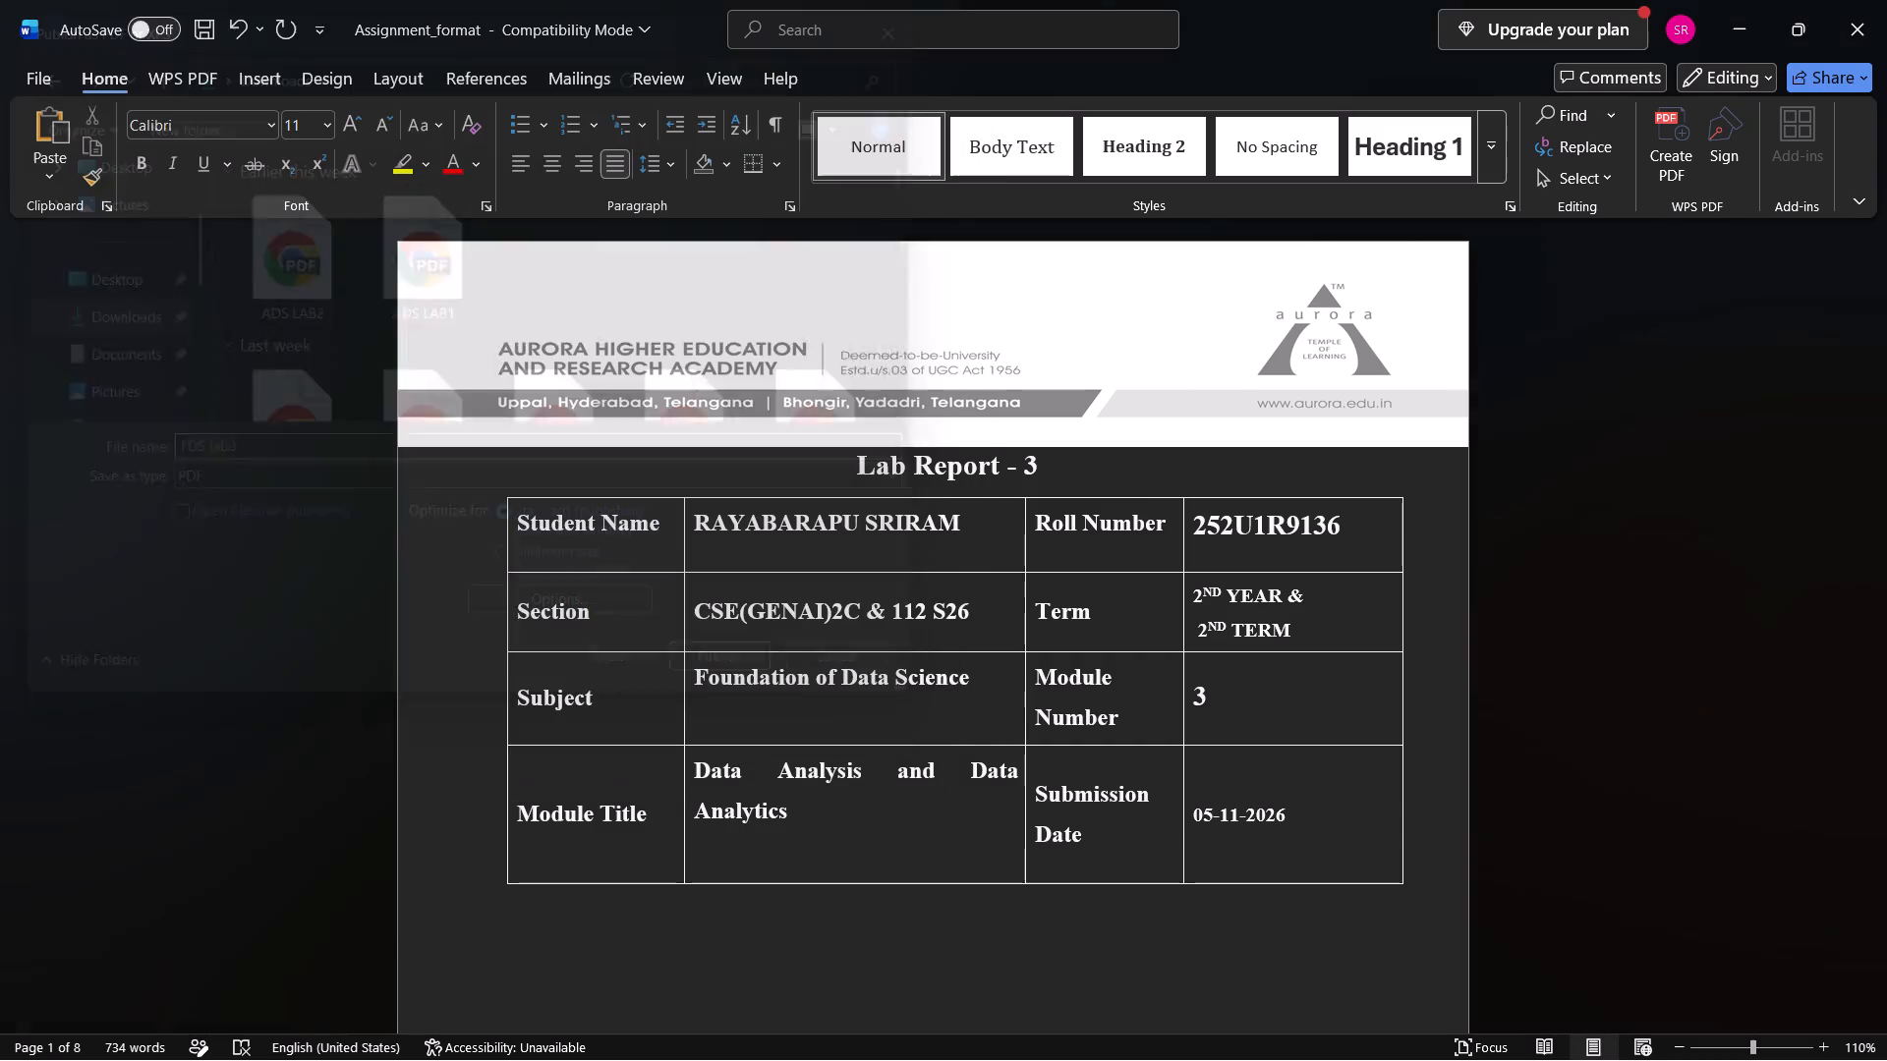
Switch to File Explorer and open the Downloads folder to check for the exported PDF.
{"action": "key", "text": "super+e"}
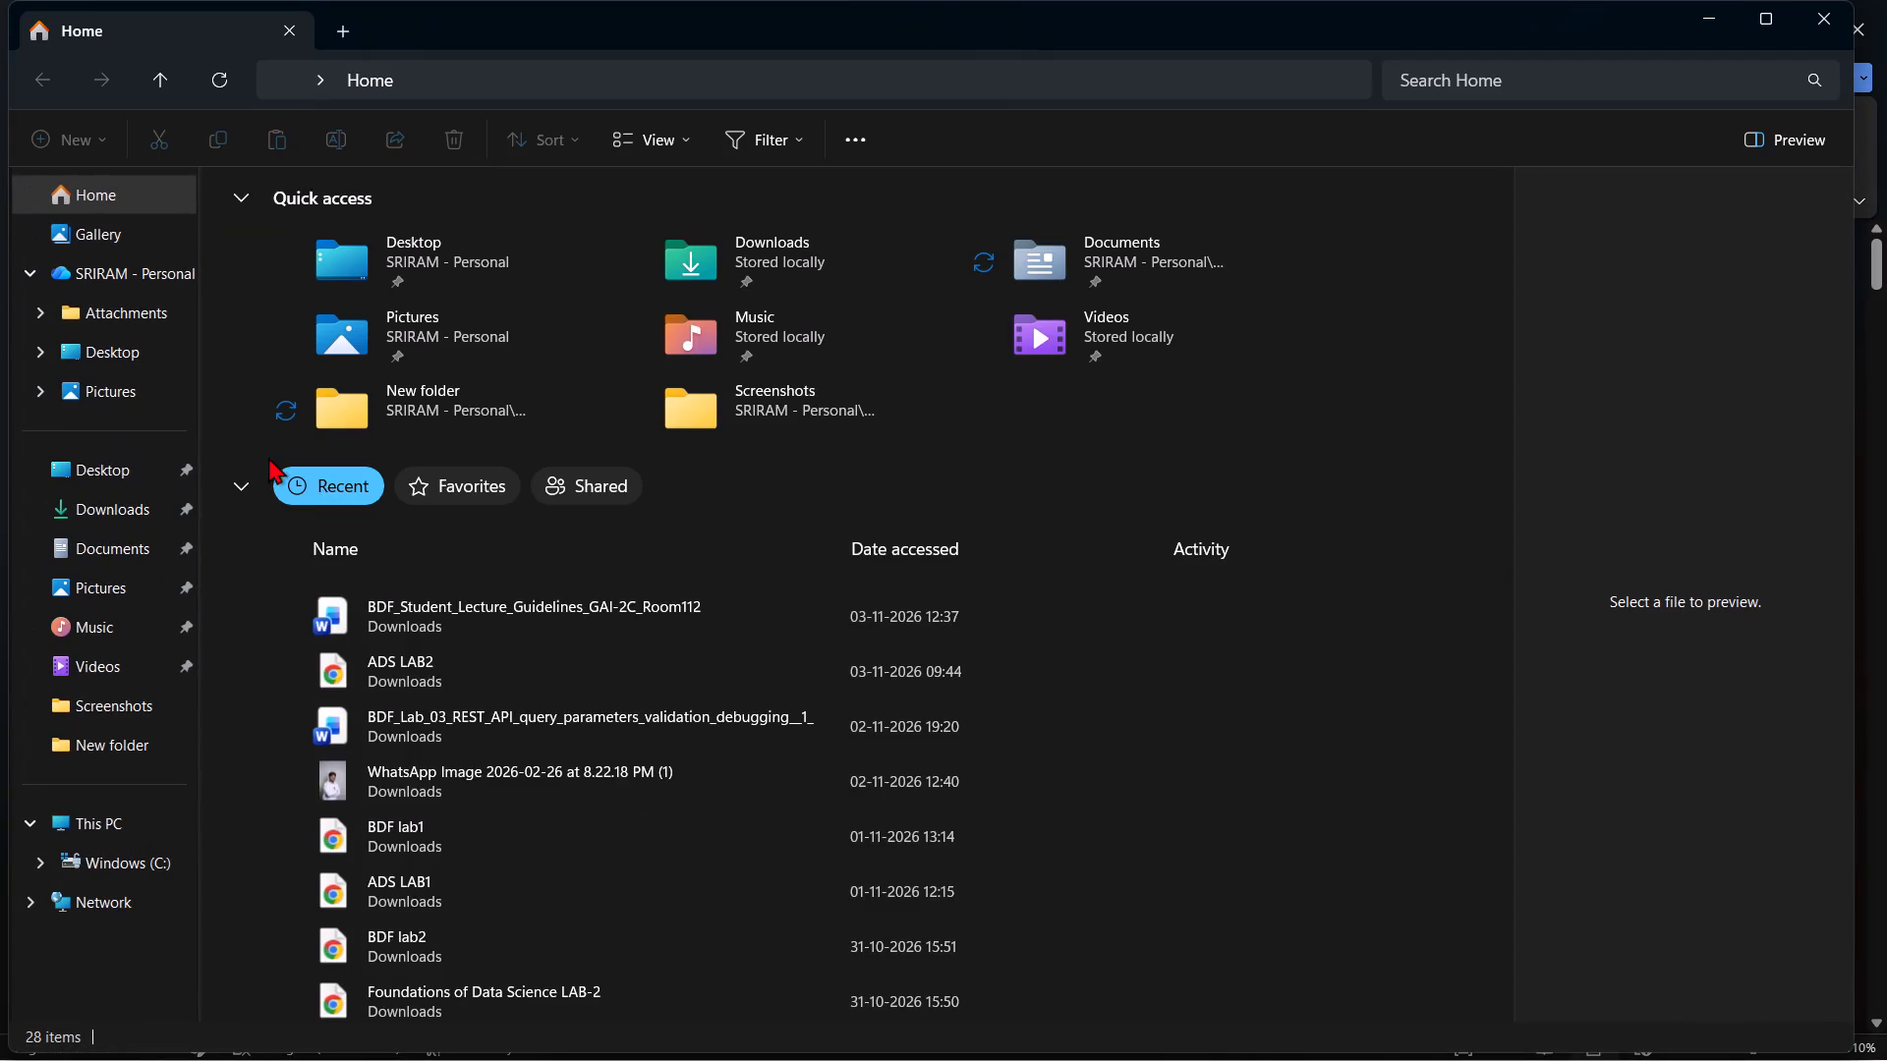
{"action": "left_click", "coordinate": [94, 501]}
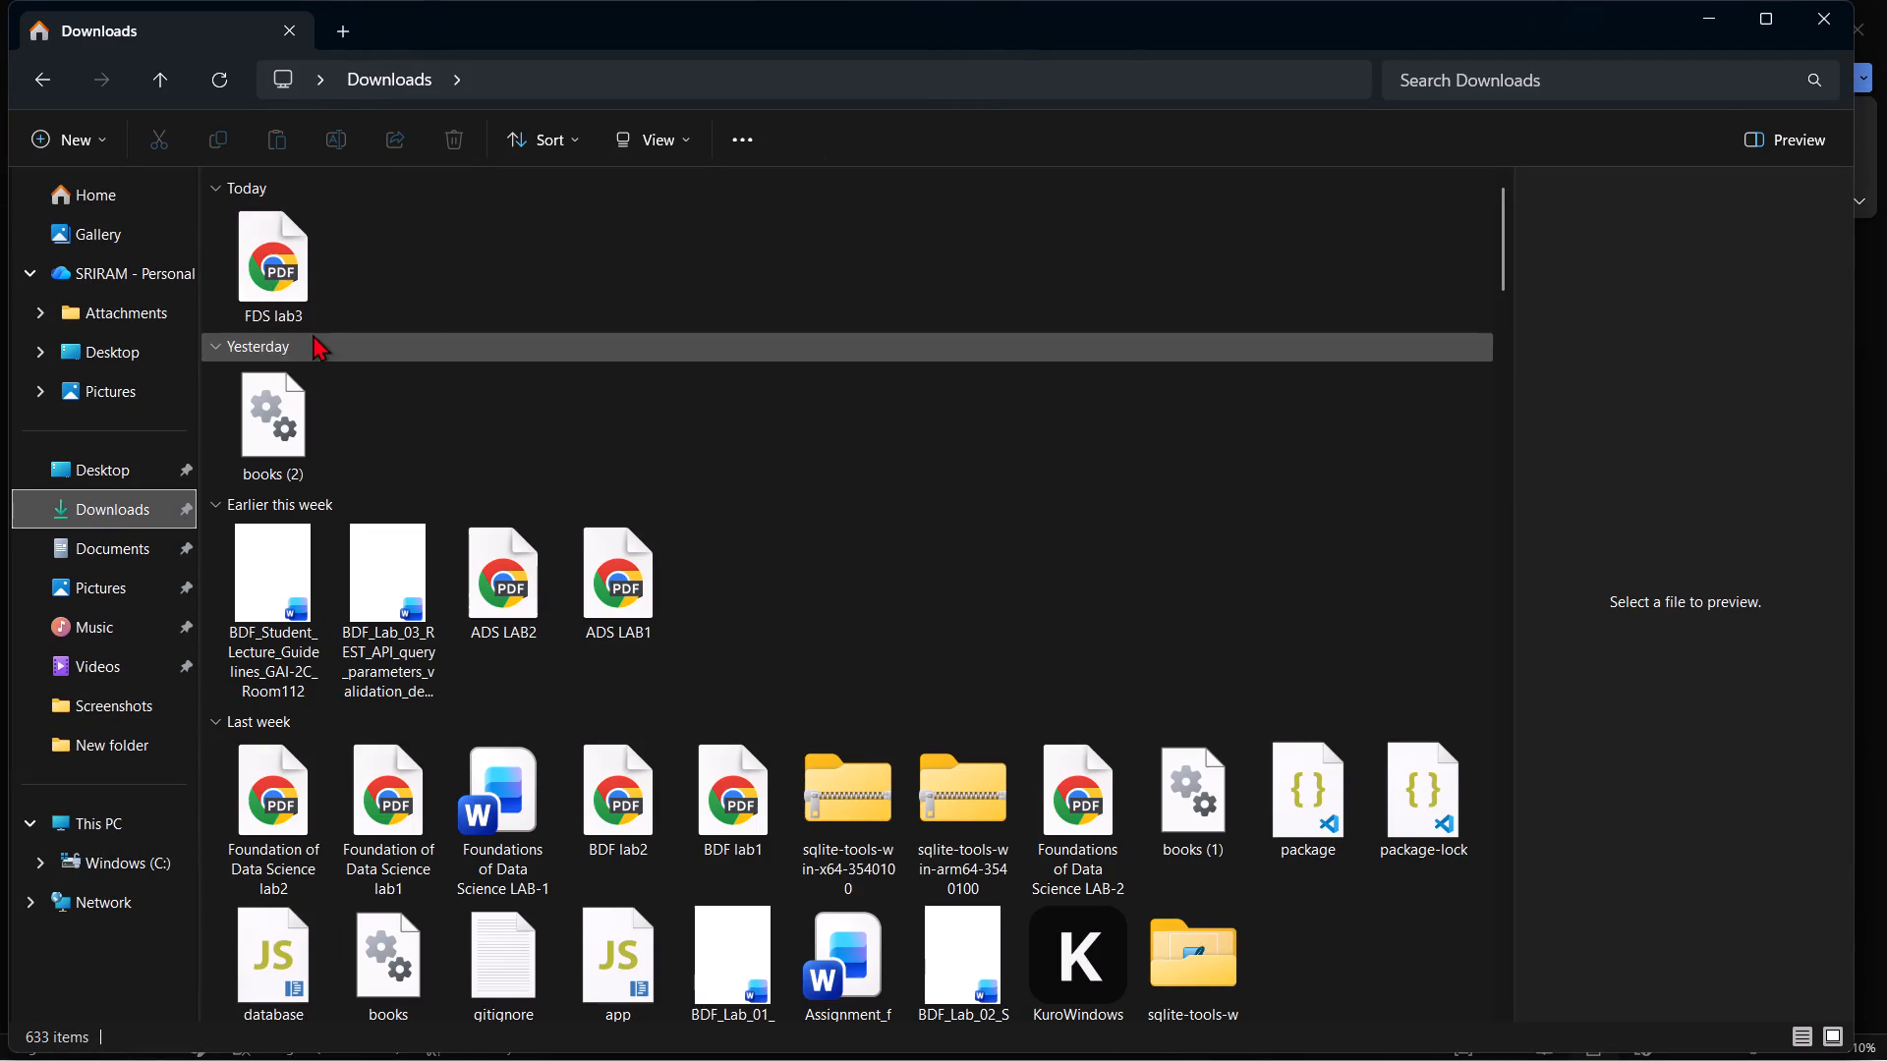
Open the exported FDS lab3 PDF from Downloads and follow its Google Colab link to check that it works.
{"action": "double_click", "coordinate": [280, 260]}
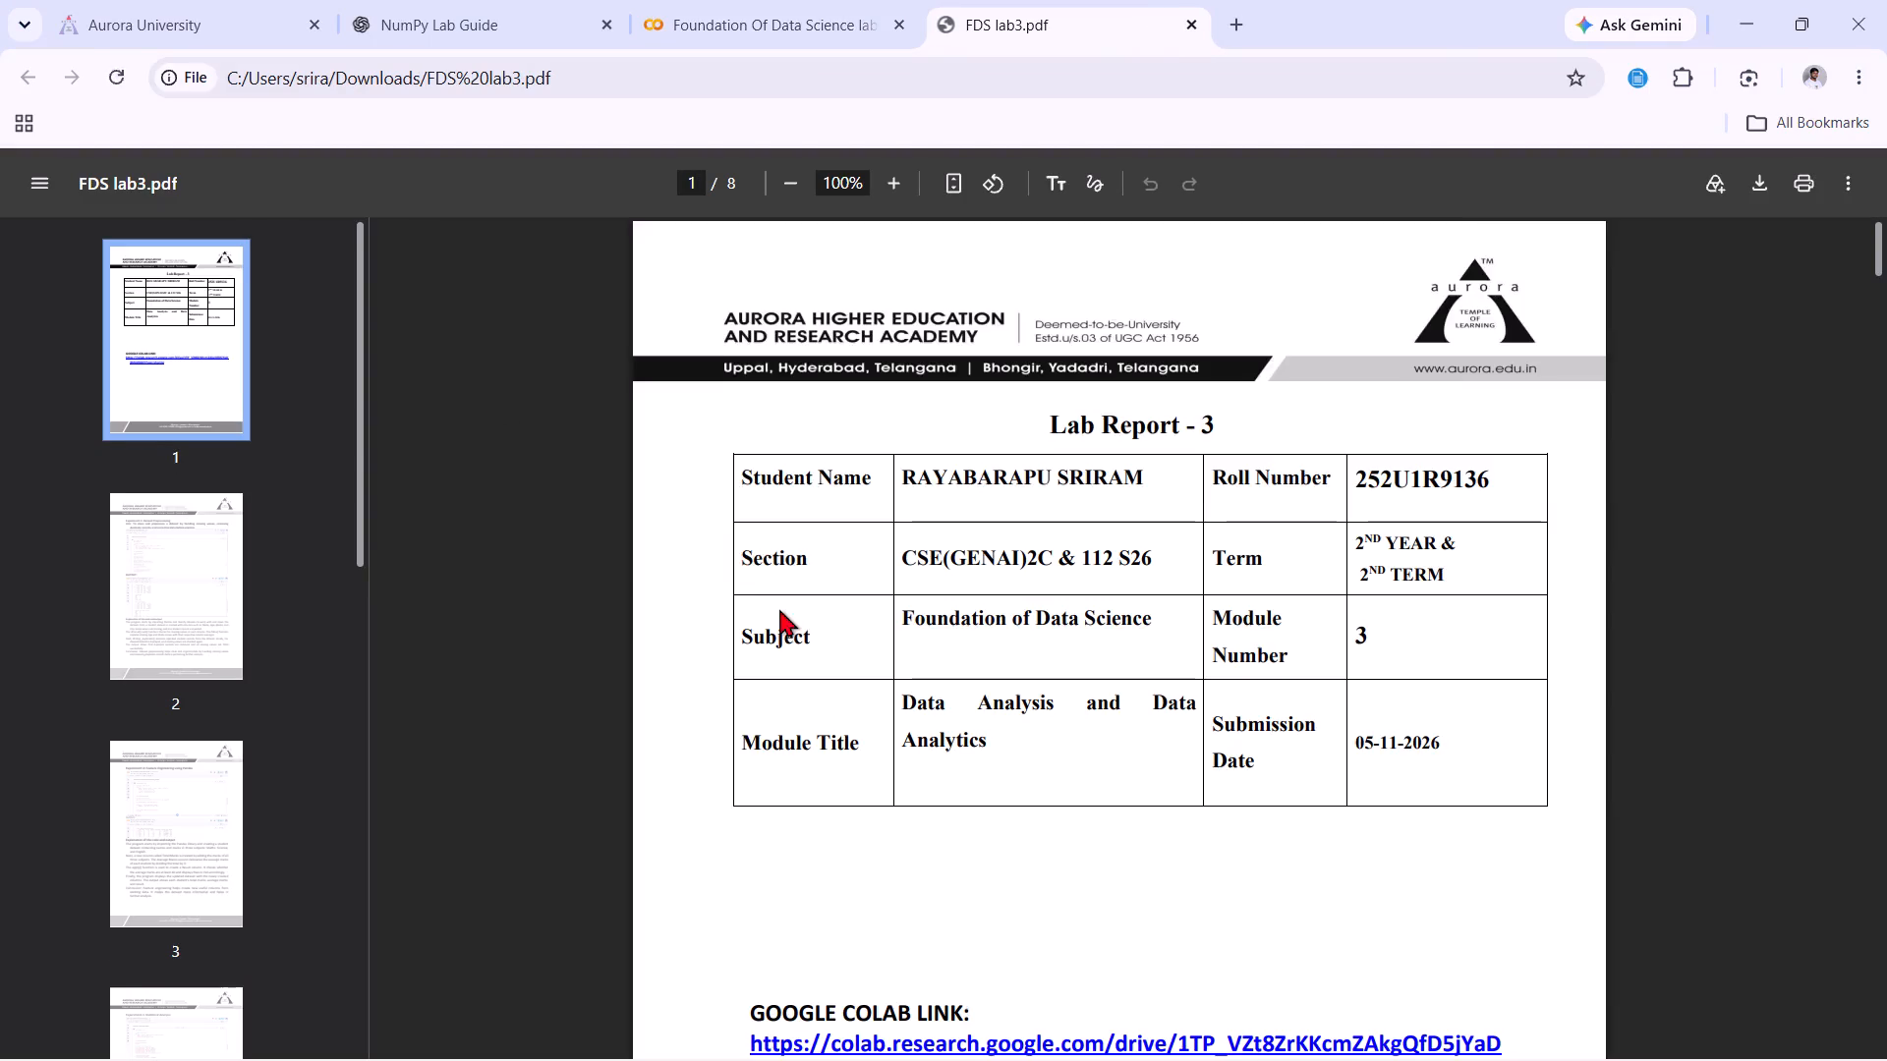
{"action": "scroll", "coordinate": [779, 609], "scroll_direction": "down", "scroll_amount": 1}
{"action": "left_click", "coordinate": [938, 982]}
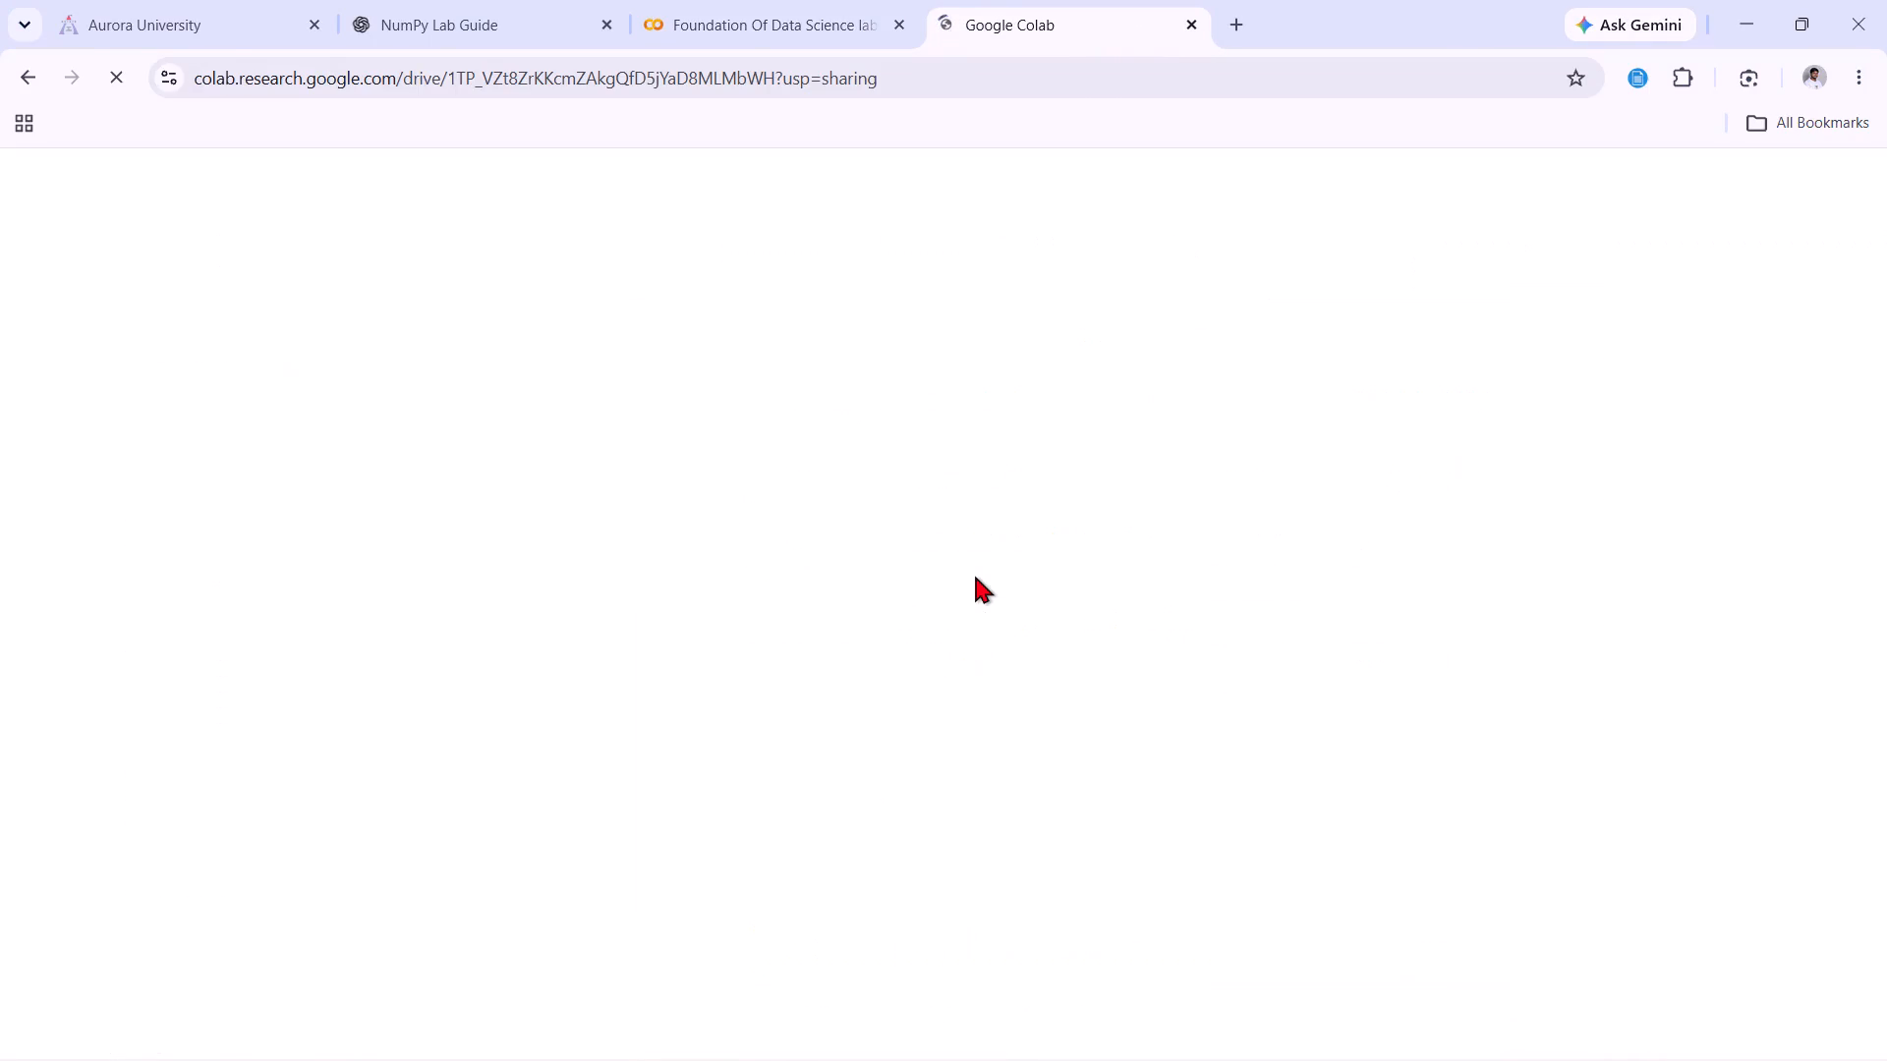
{"action": "scroll", "coordinate": [975, 576], "scroll_direction": "down", "scroll_amount": 2}
{"action": "scroll", "coordinate": [975, 576], "scroll_direction": "up", "scroll_amount": 3}
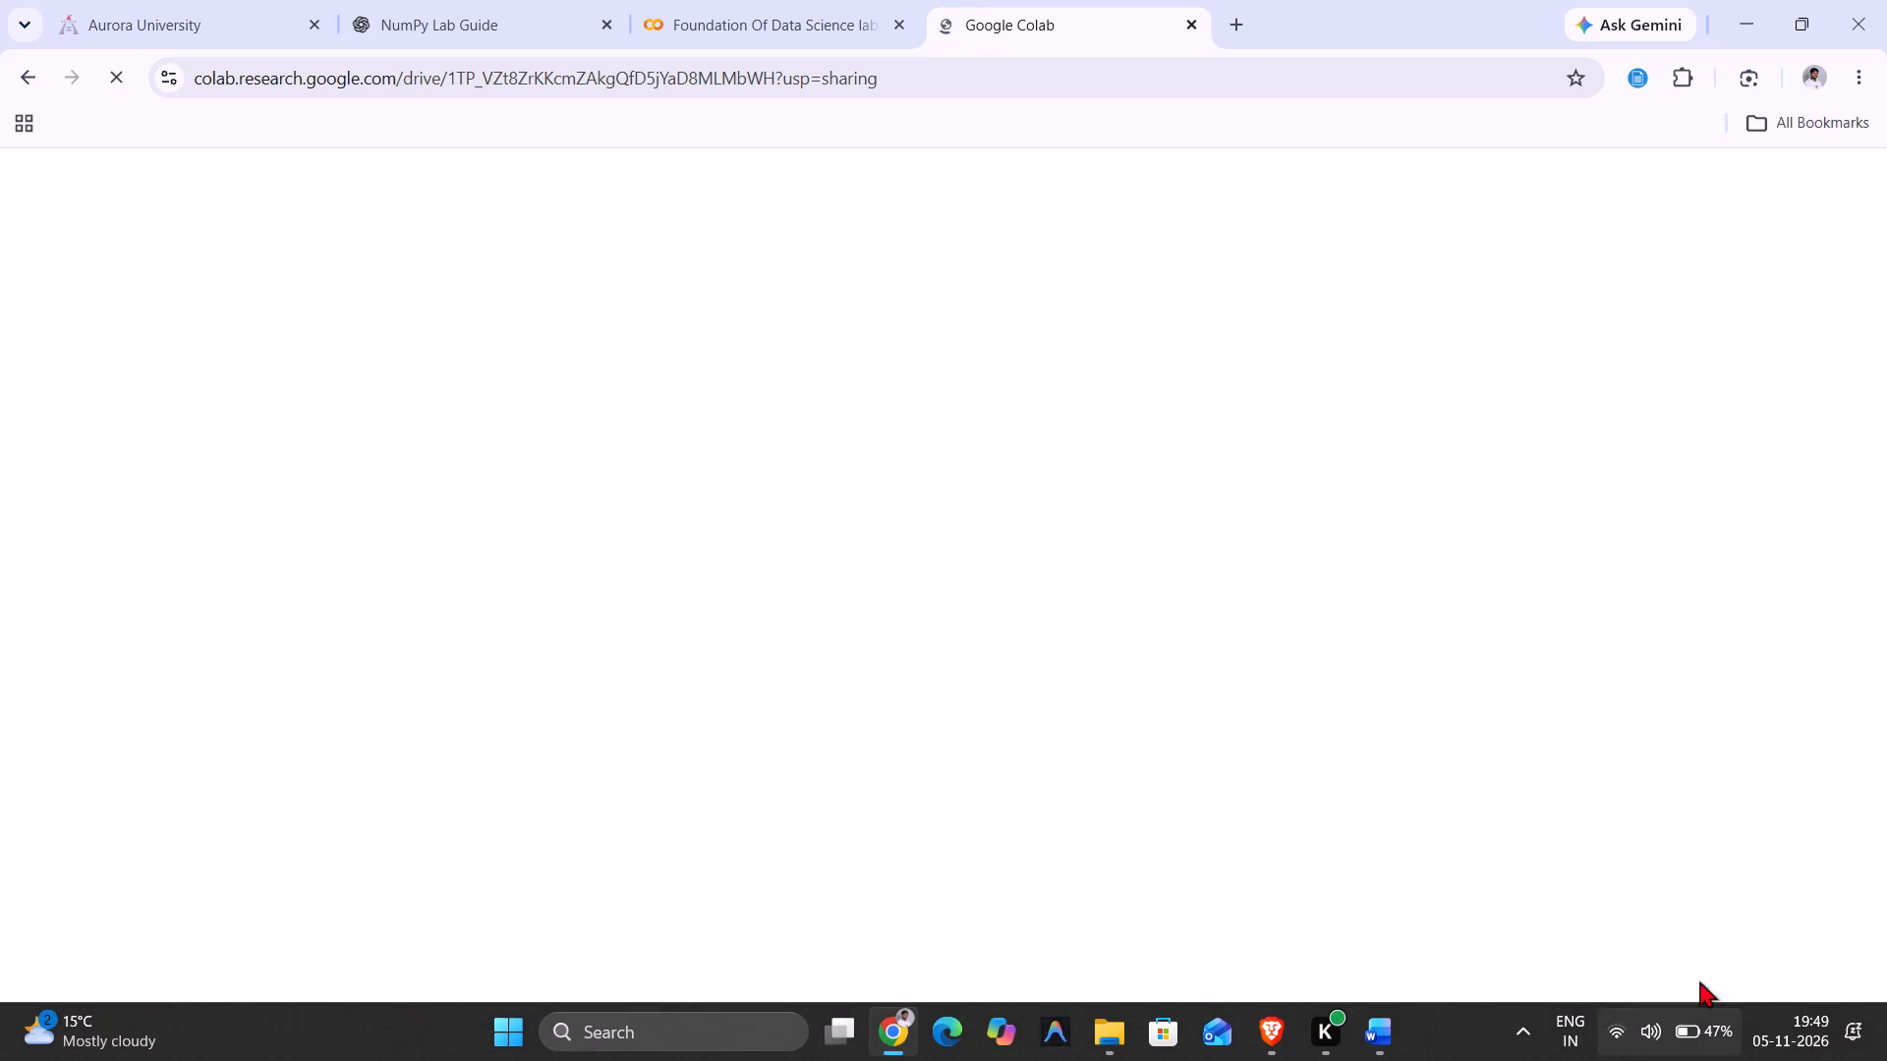
Dismiss the sharing settings of the original Foundation Of Data Science lab-3 notebook and close that notebook's tab.
{"action": "left_click", "coordinate": [778, 0]}
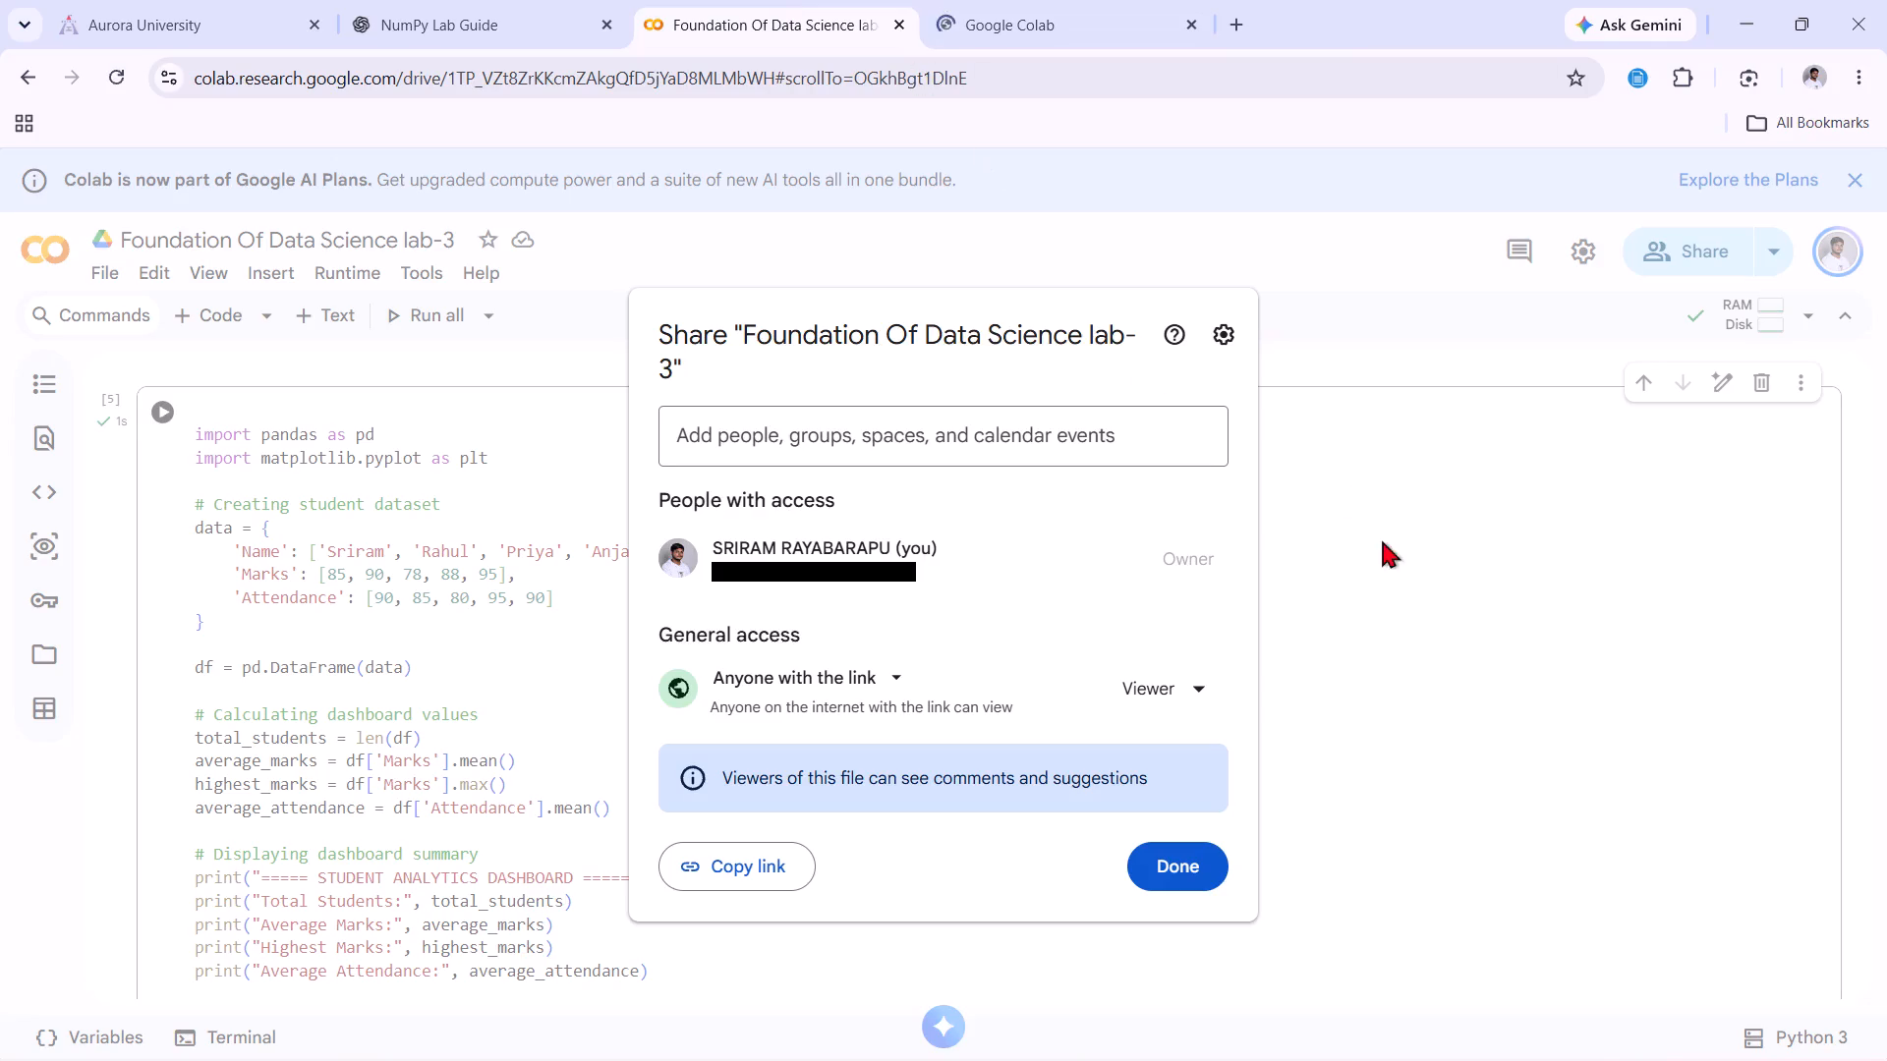
{"action": "left_click", "coordinate": [1395, 586]}
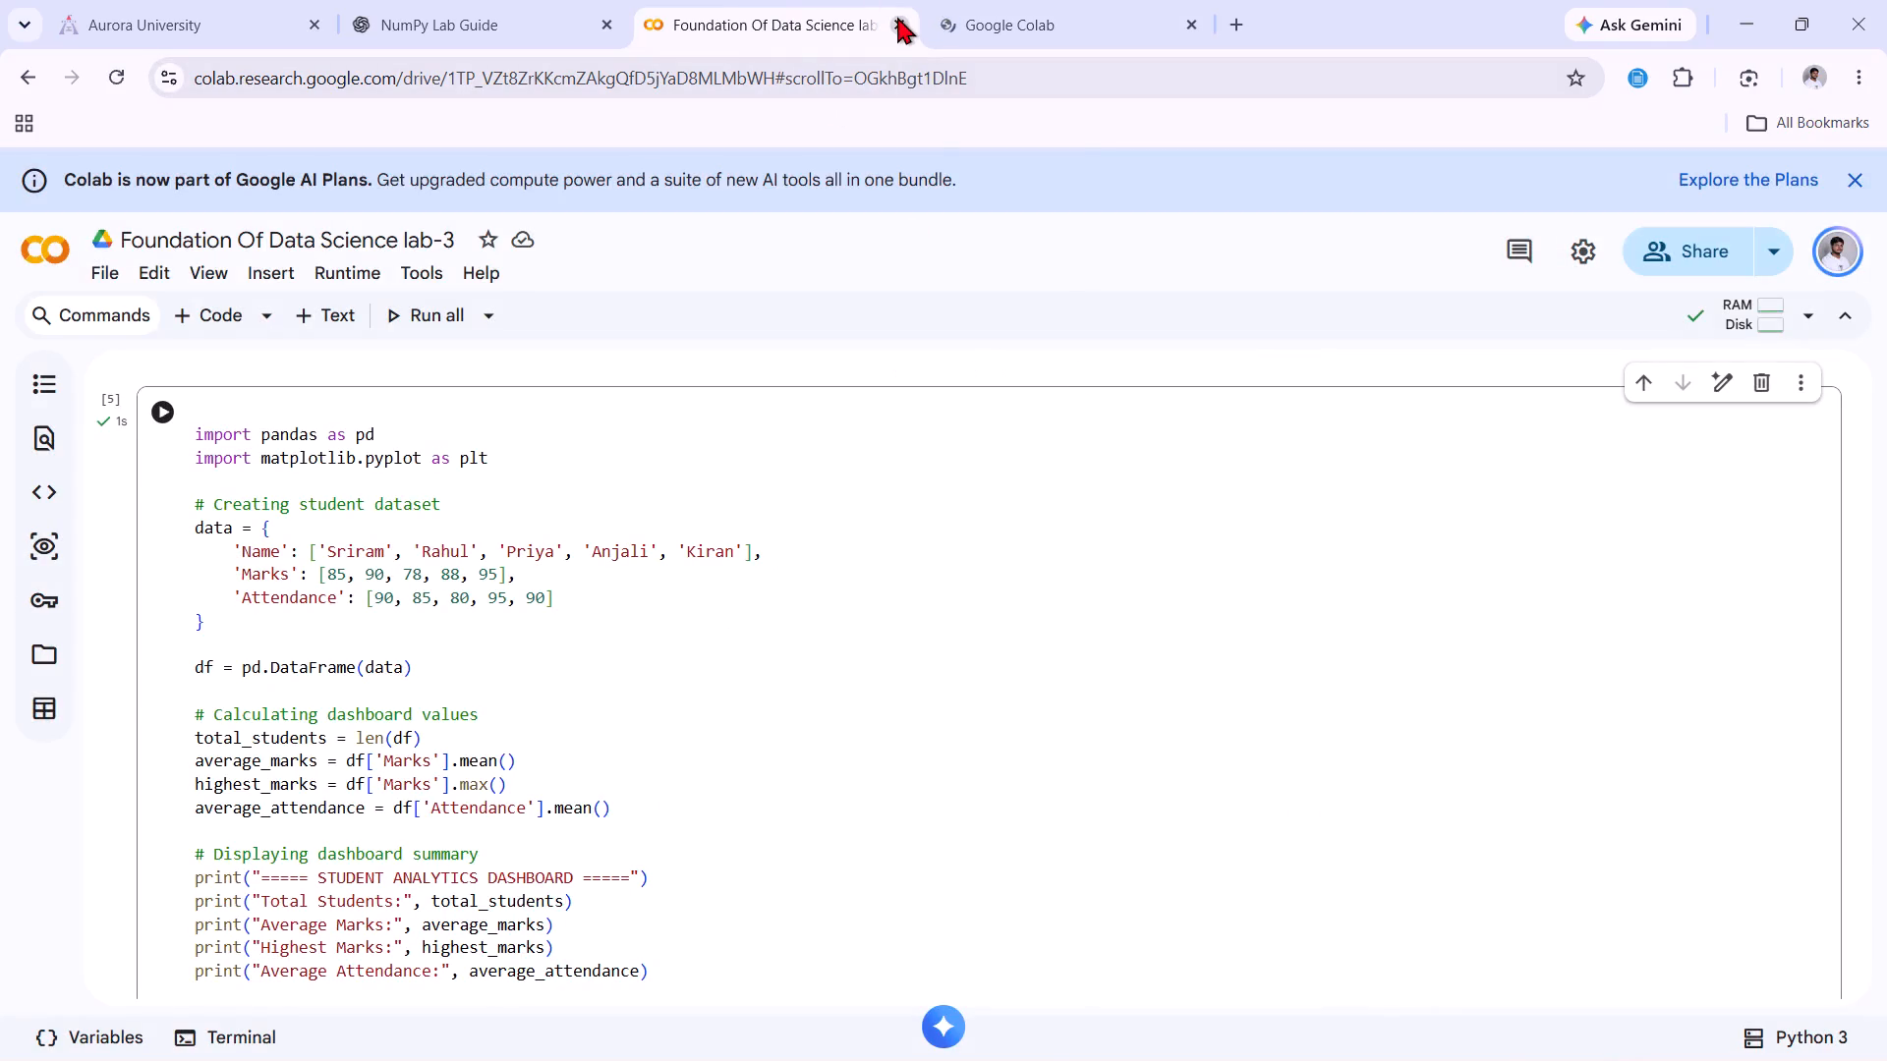
{"action": "left_click", "coordinate": [897, 17]}
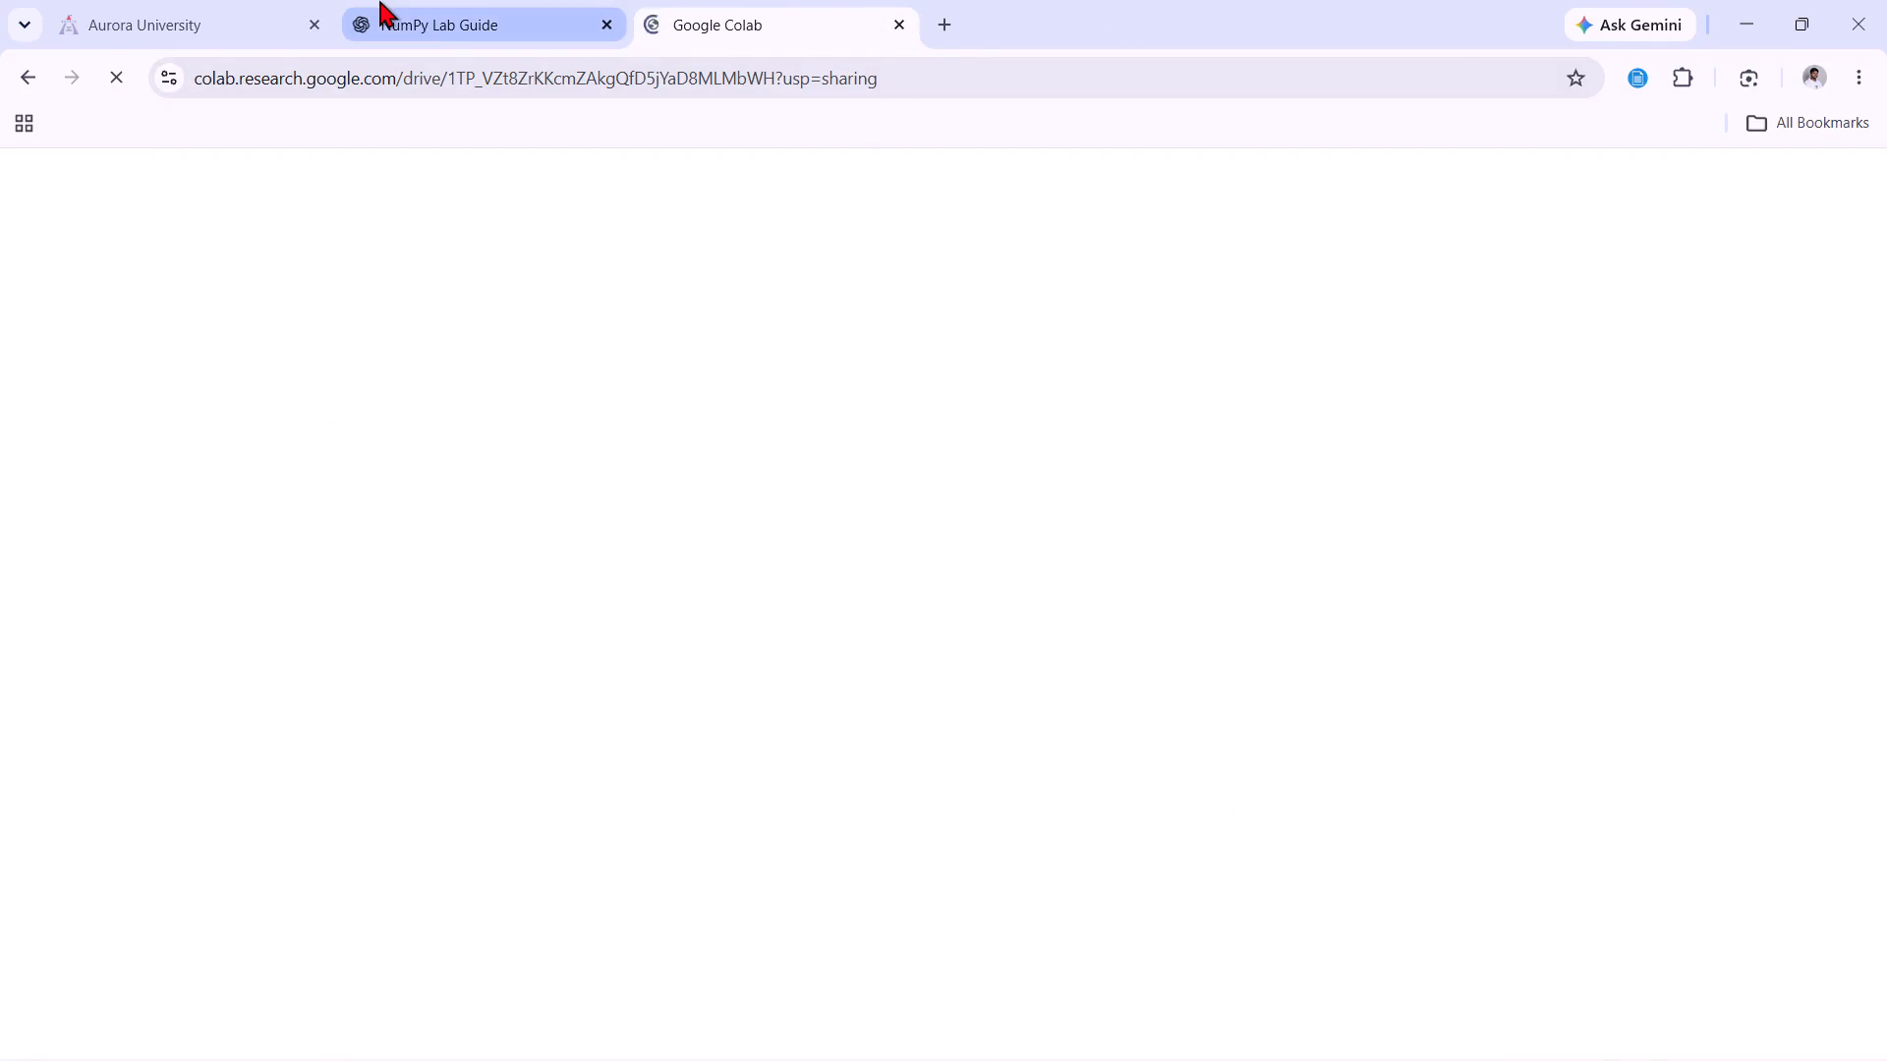
Switch to the NumPy Lab Guide conversation in ChatGPT.
{"action": "left_click", "coordinate": [379, 0]}
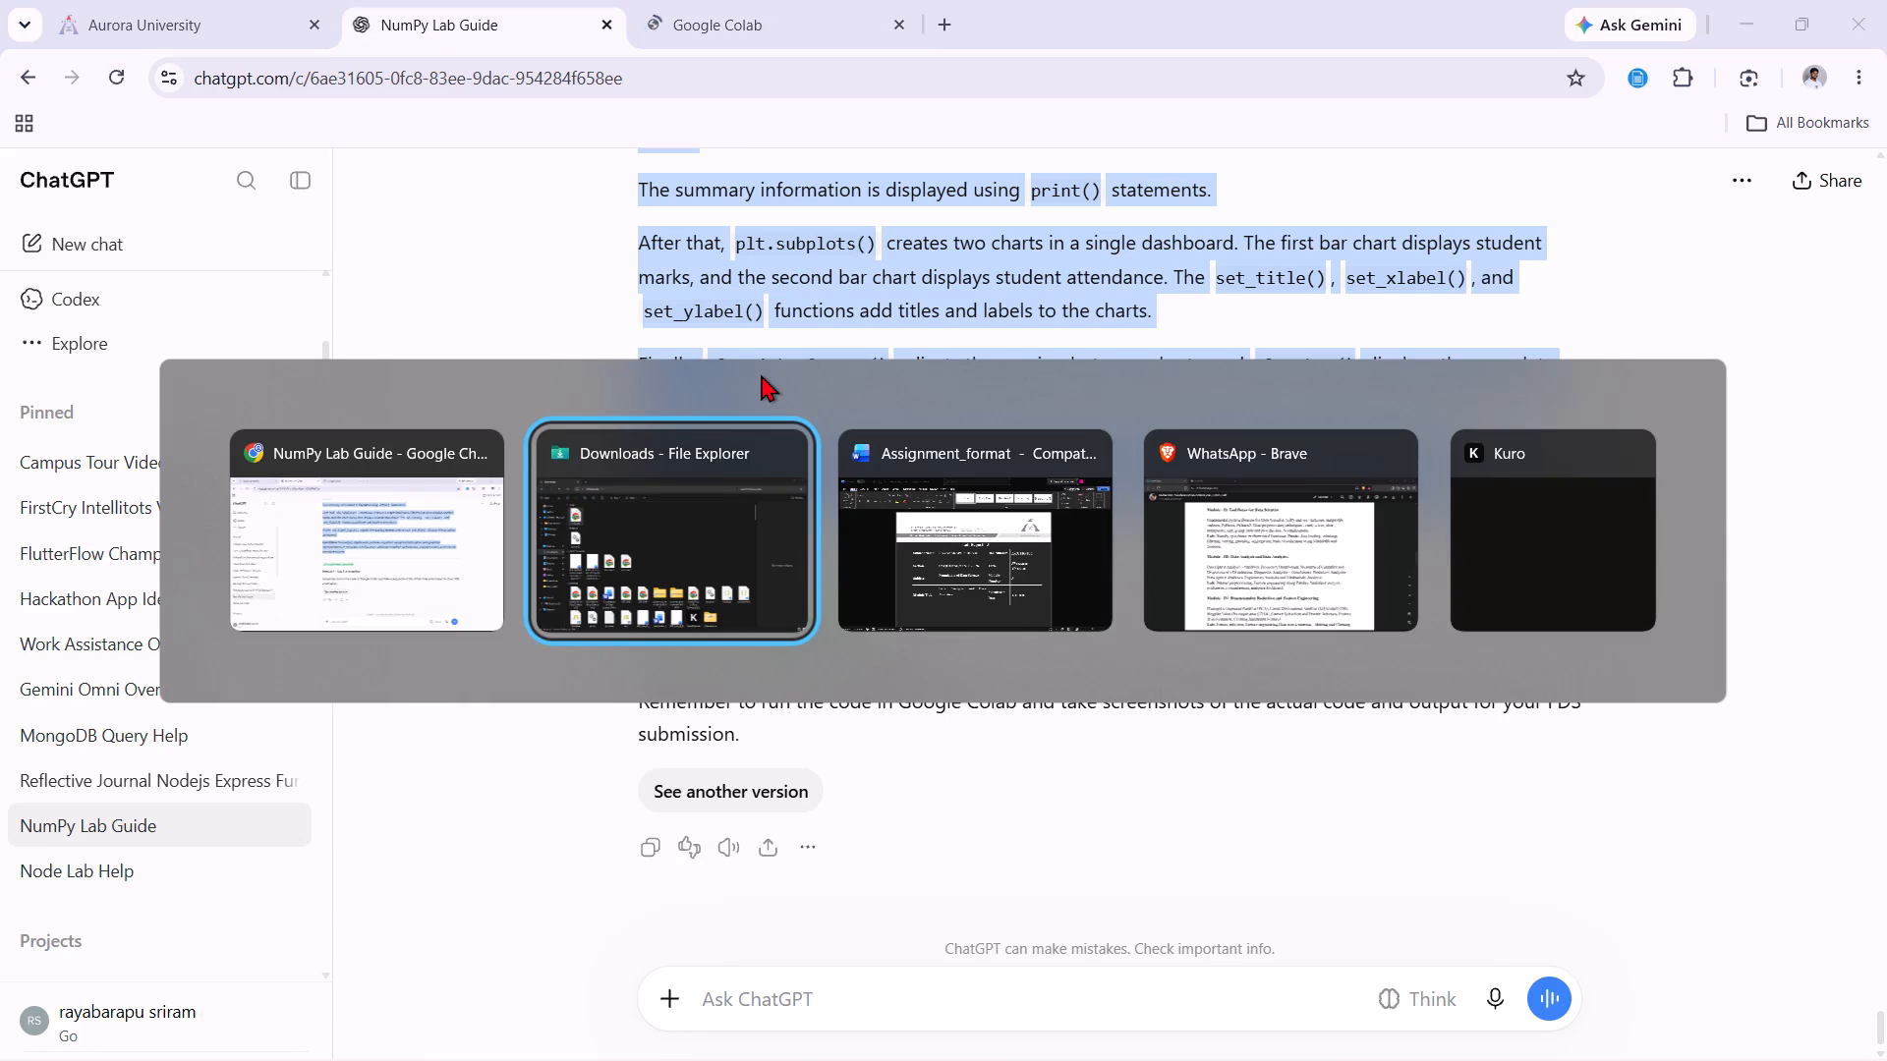